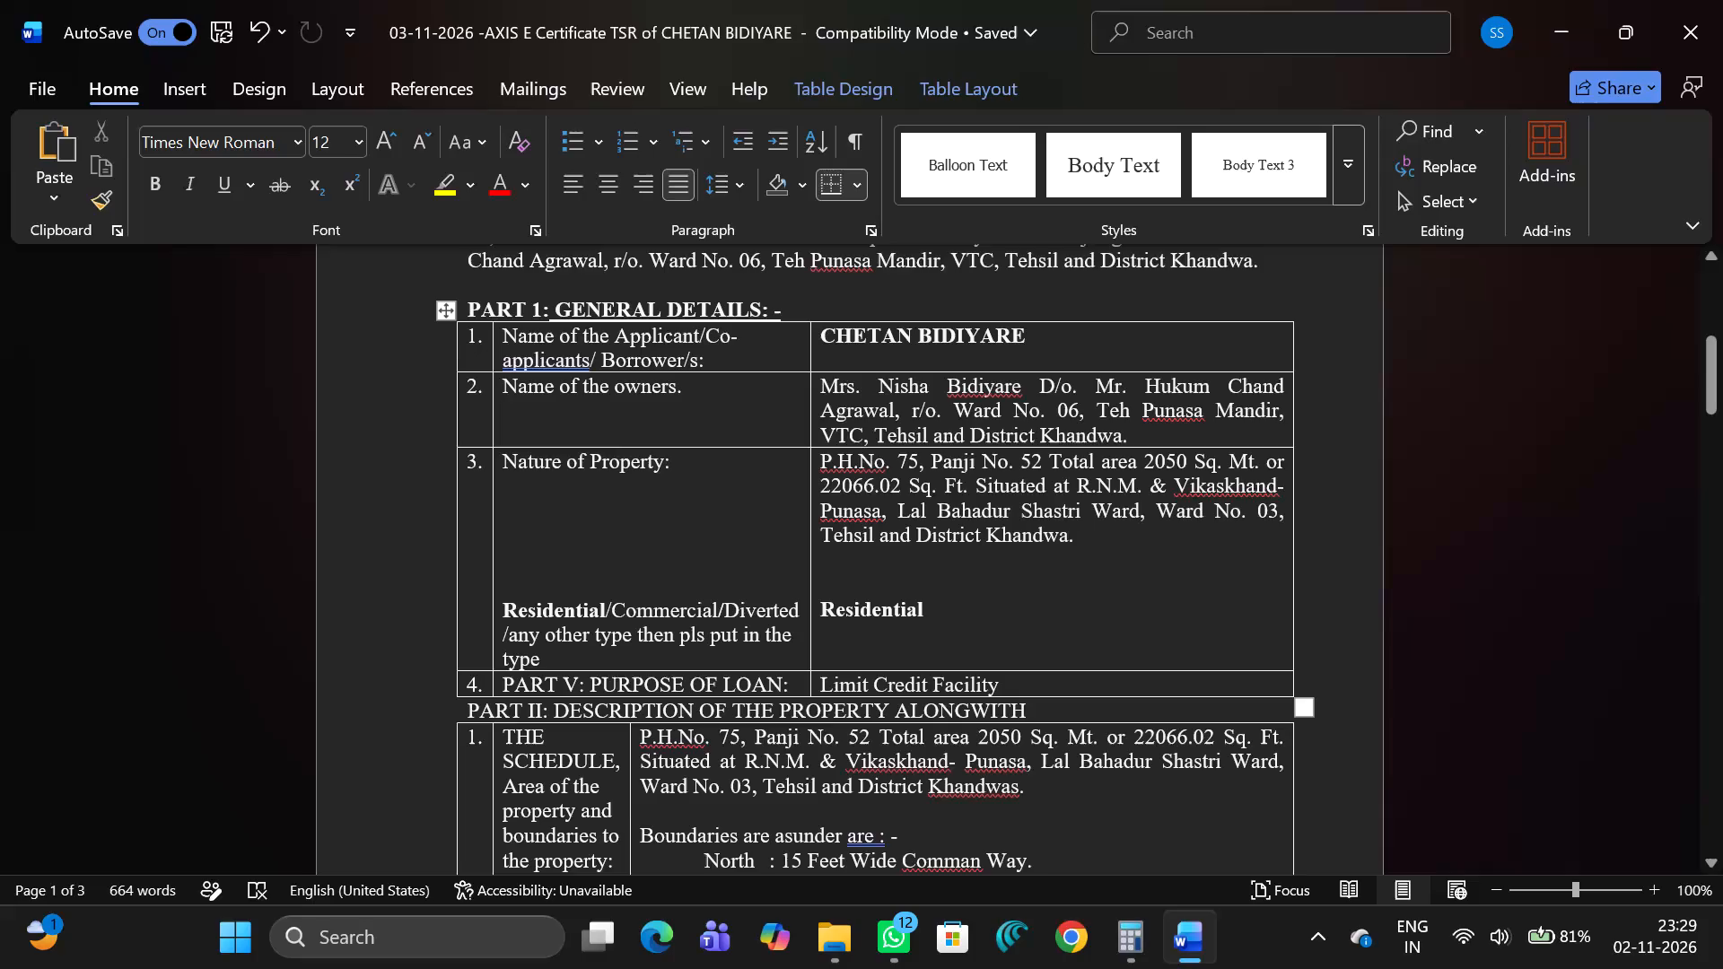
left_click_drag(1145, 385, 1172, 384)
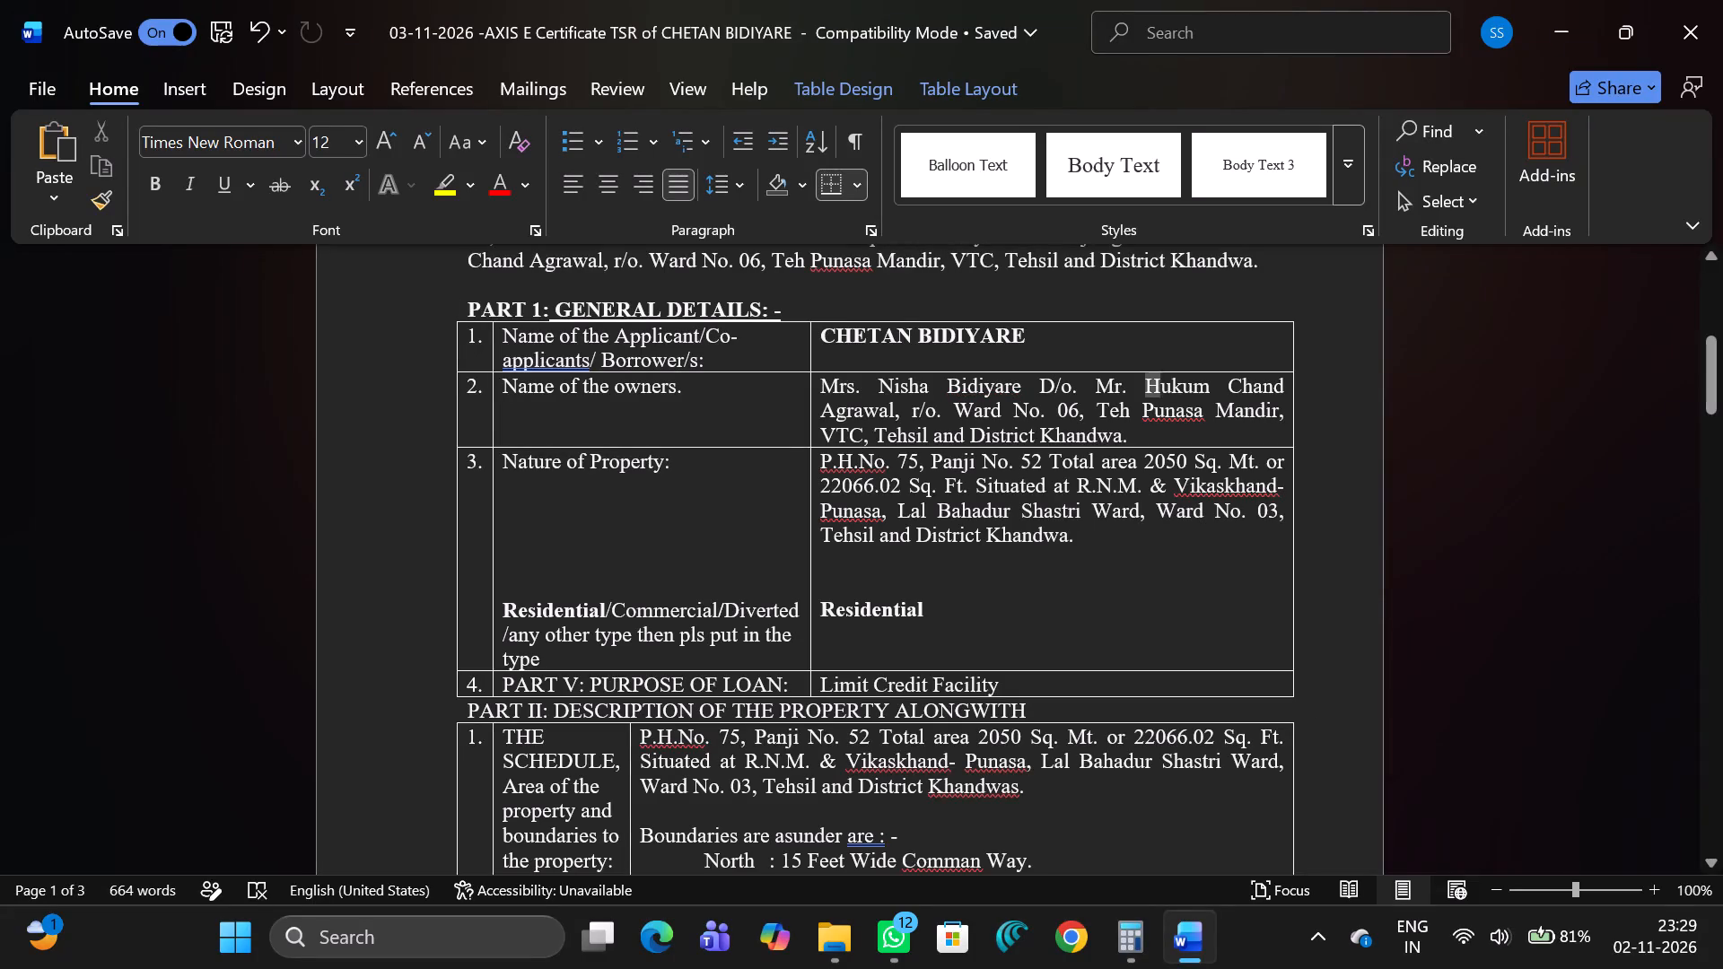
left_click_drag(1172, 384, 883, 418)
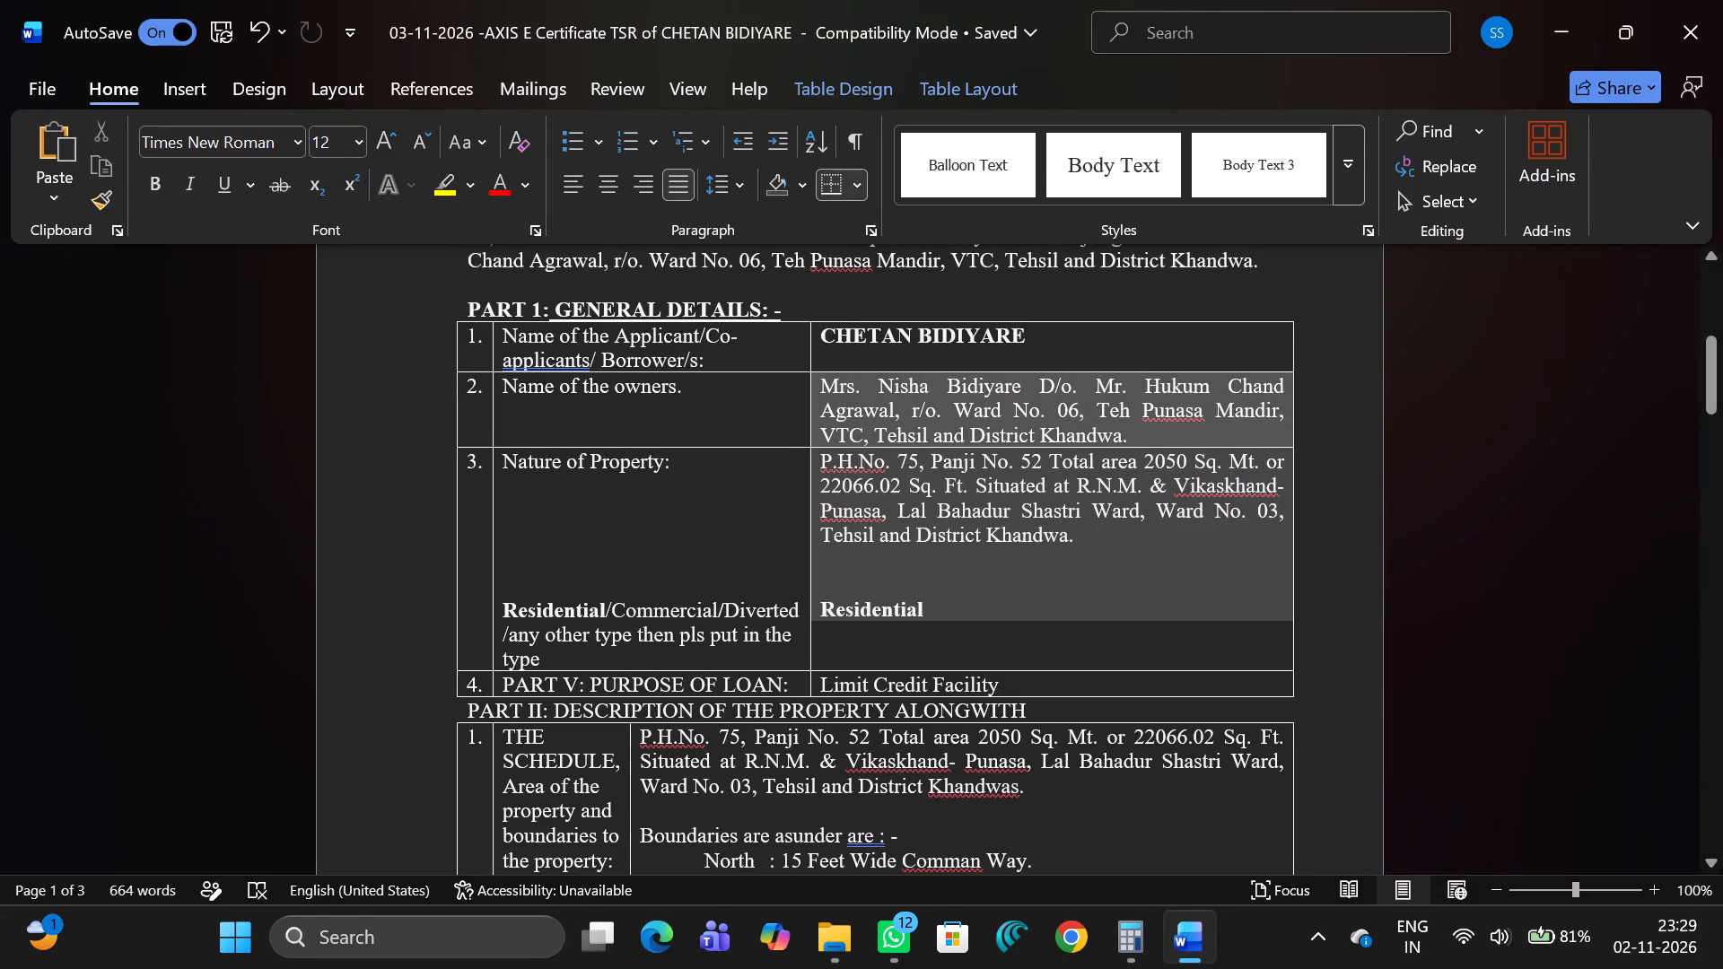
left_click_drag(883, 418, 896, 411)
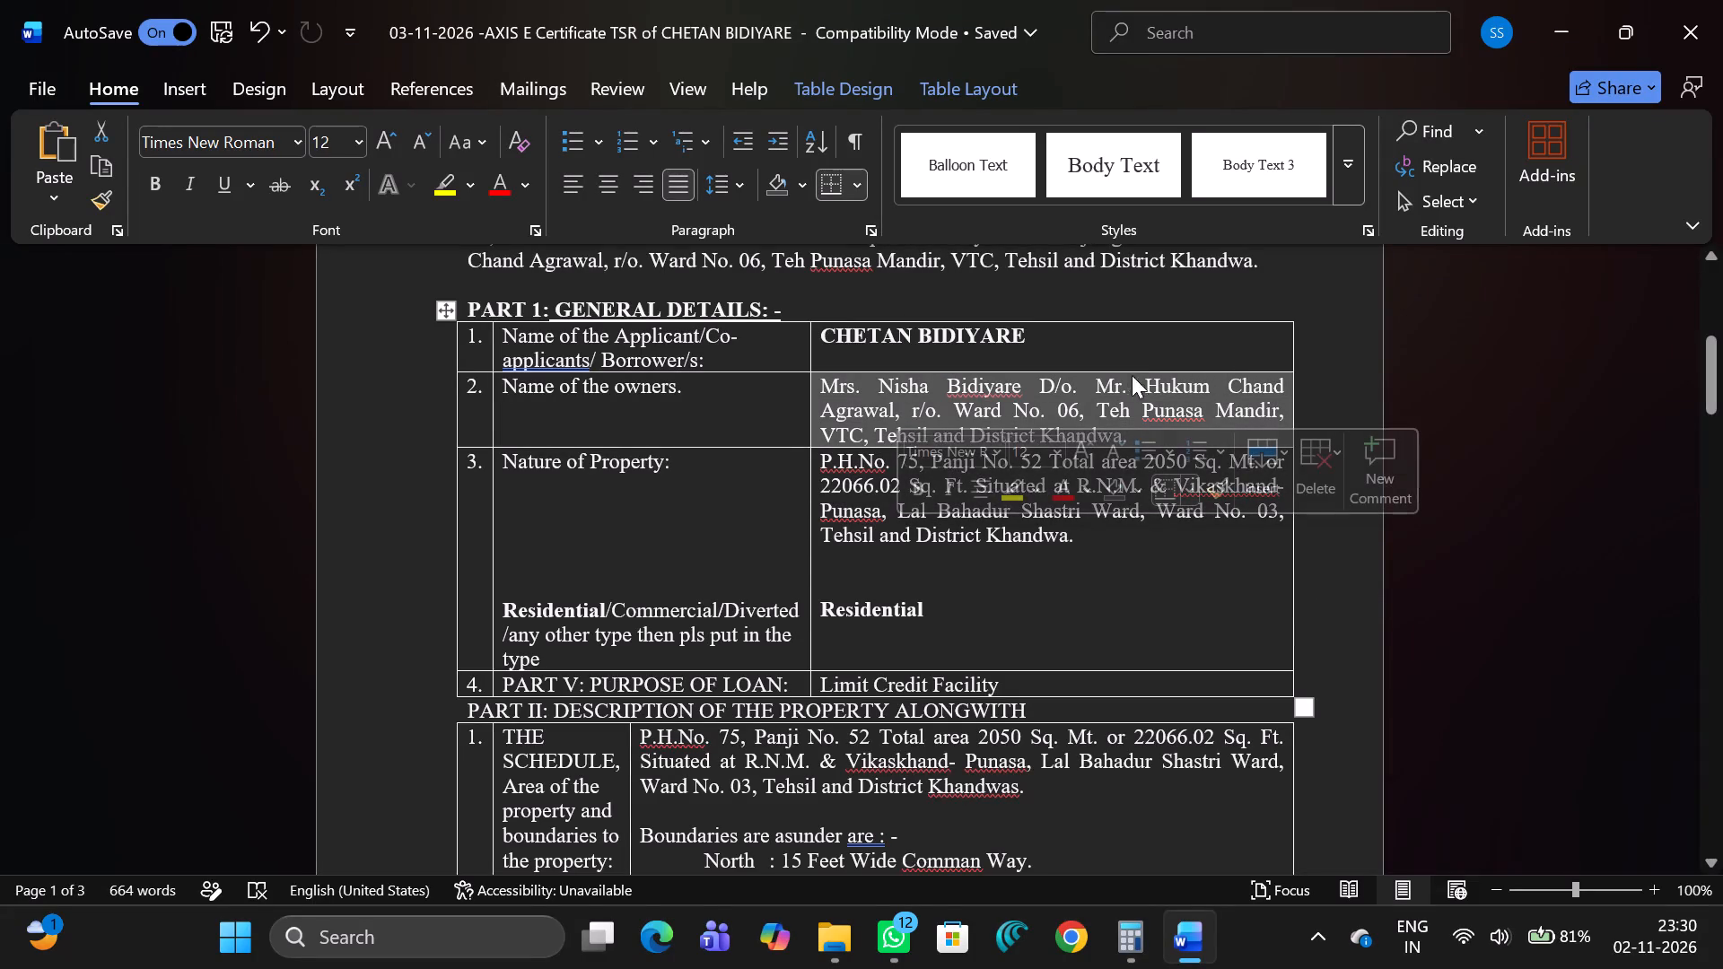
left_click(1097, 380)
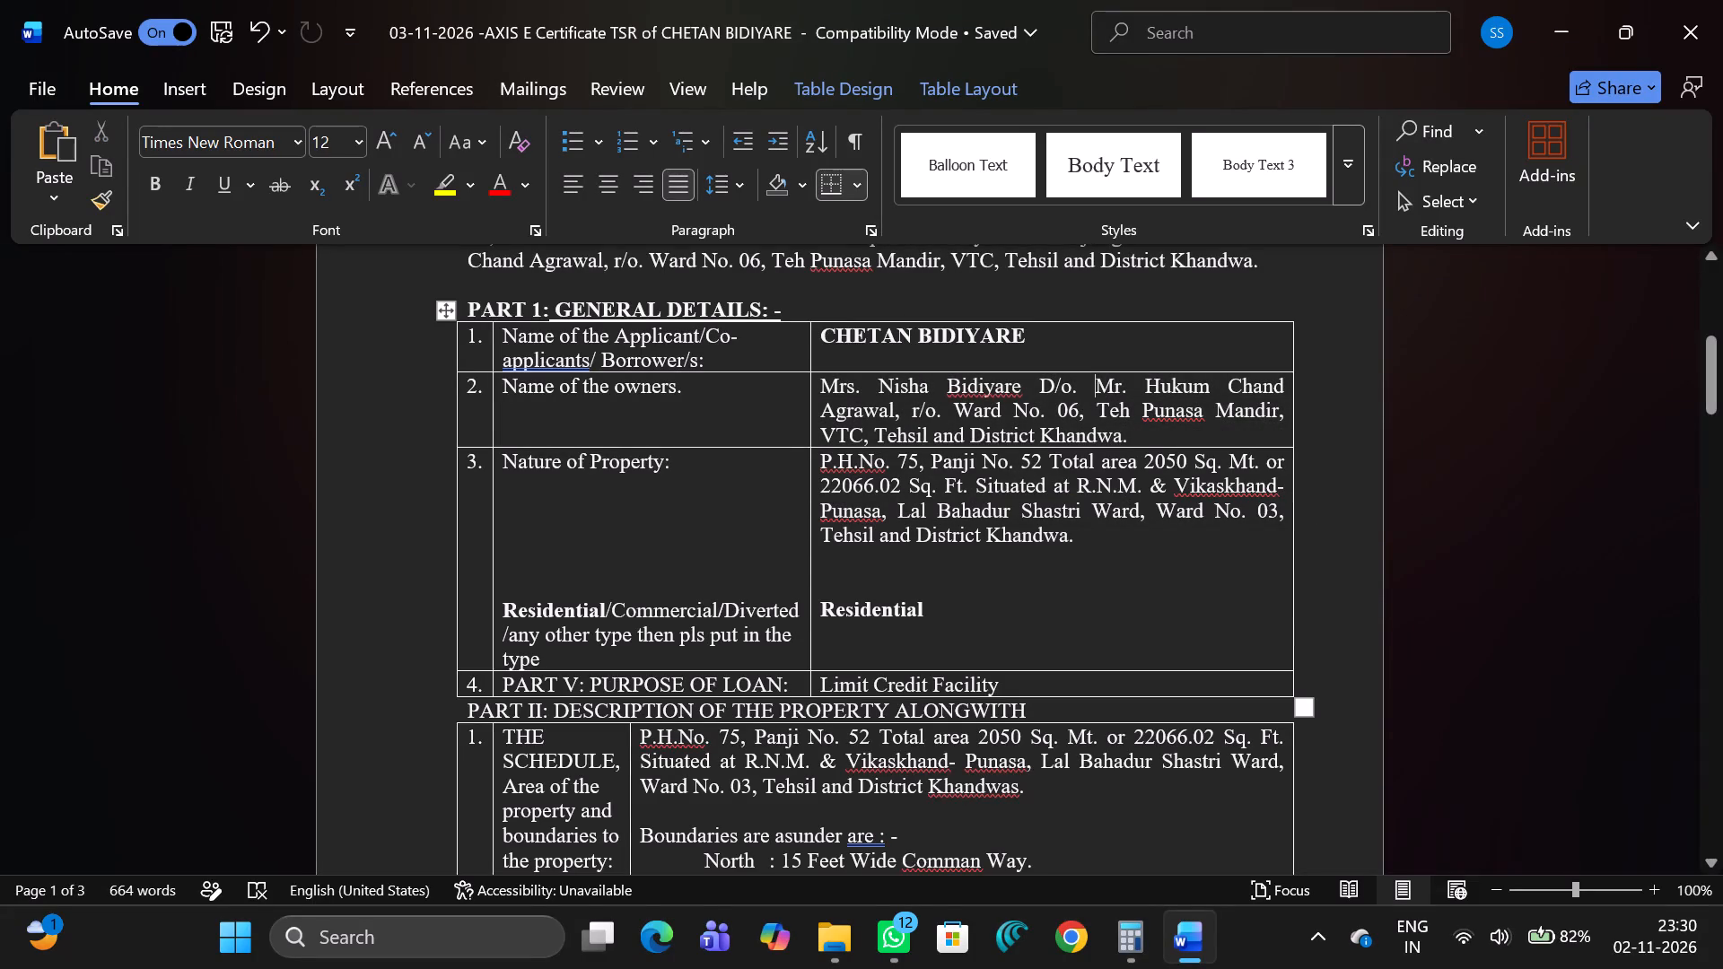
In the owners row of Part 1, replace the name after "D/o." with "Shree" followed by the applicant's full name.
left_click_drag(1101, 380, 1004, 434)
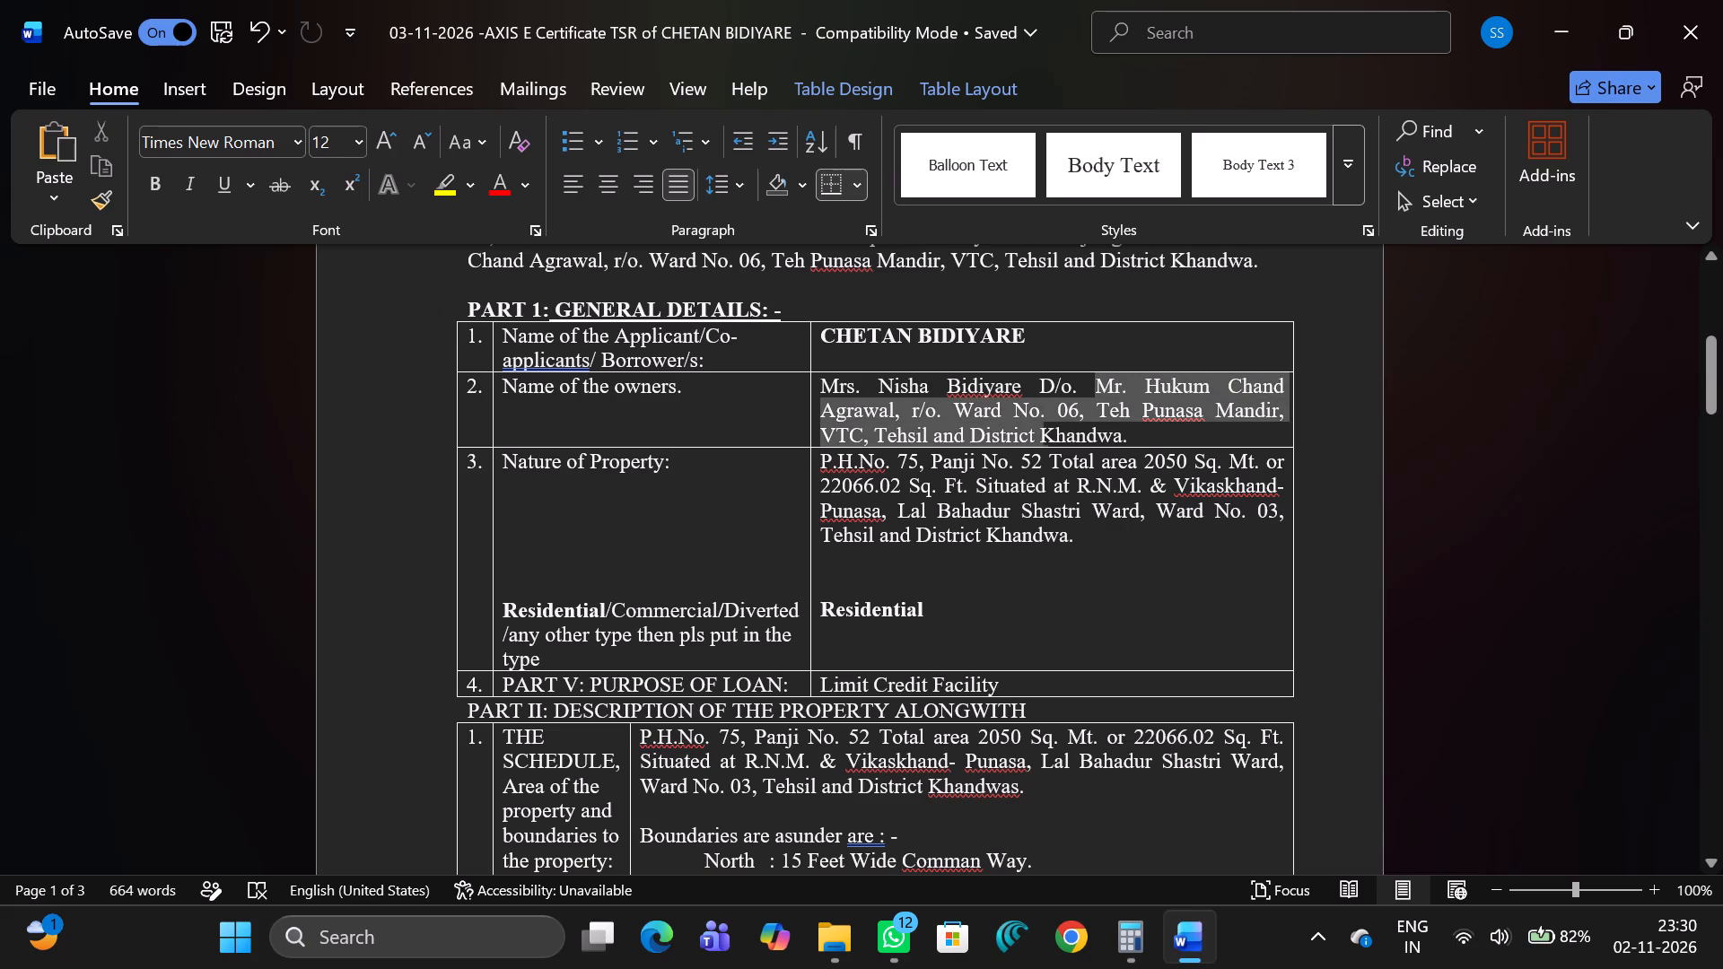
left_click_drag(1004, 434, 895, 408)
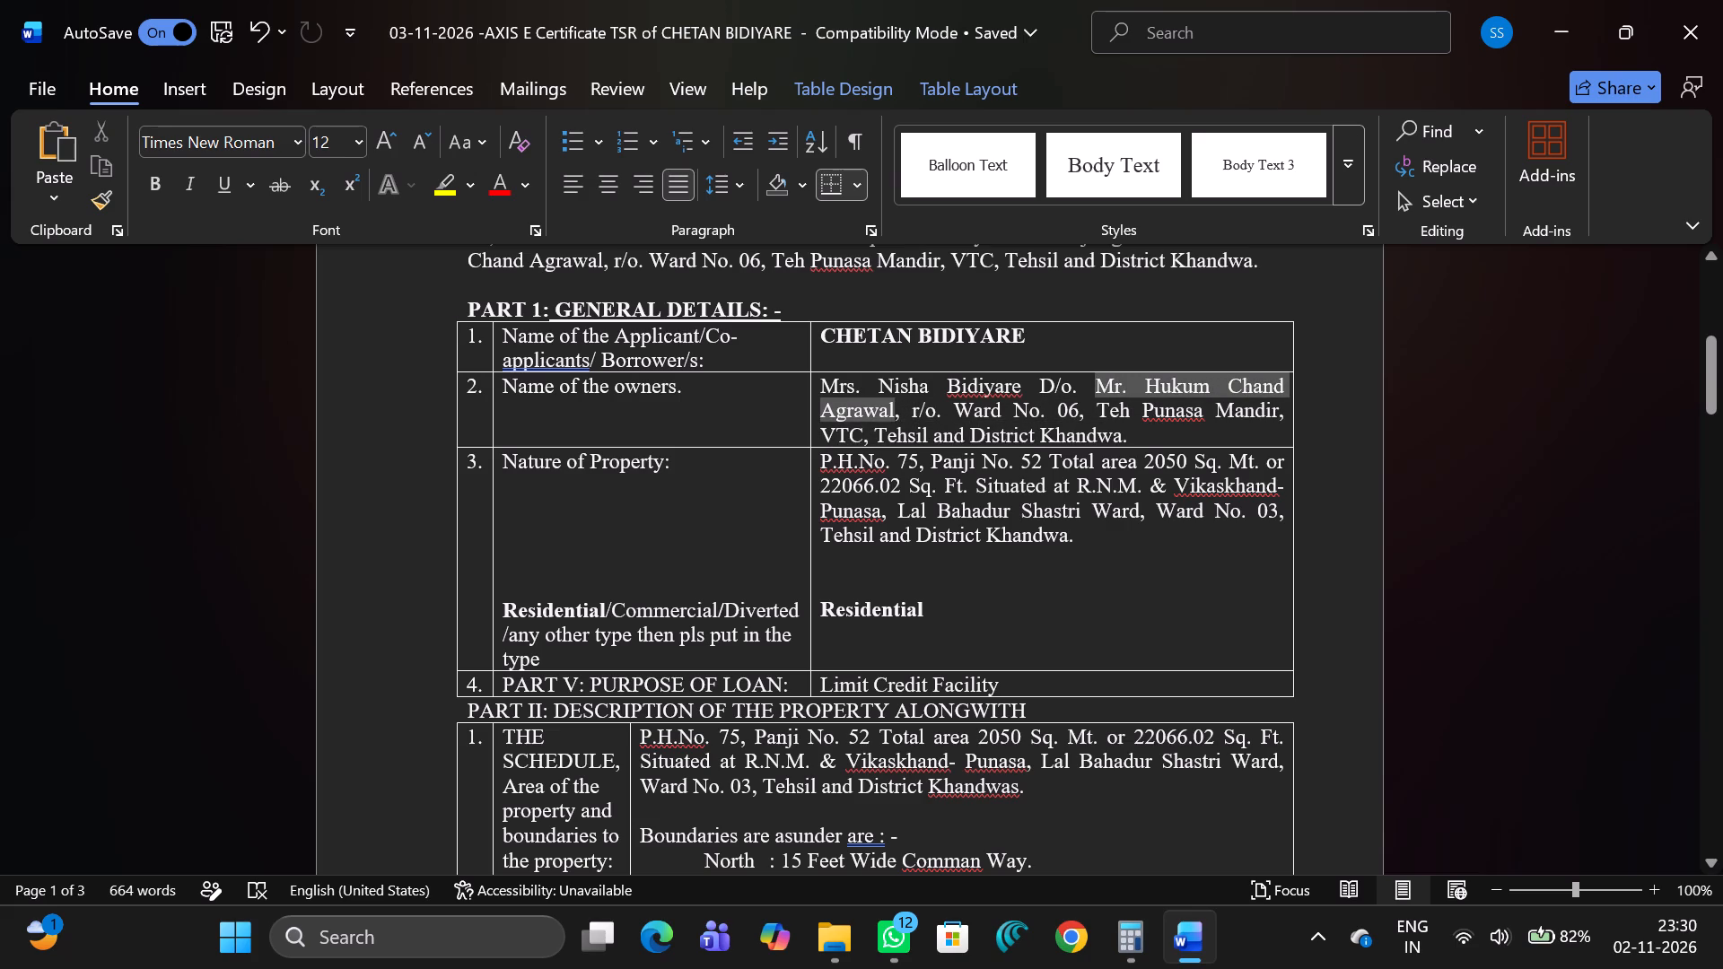
left_click_drag(895, 408, 887, 407)
left_click_drag(887, 407, 893, 407)
key("BackSpace")
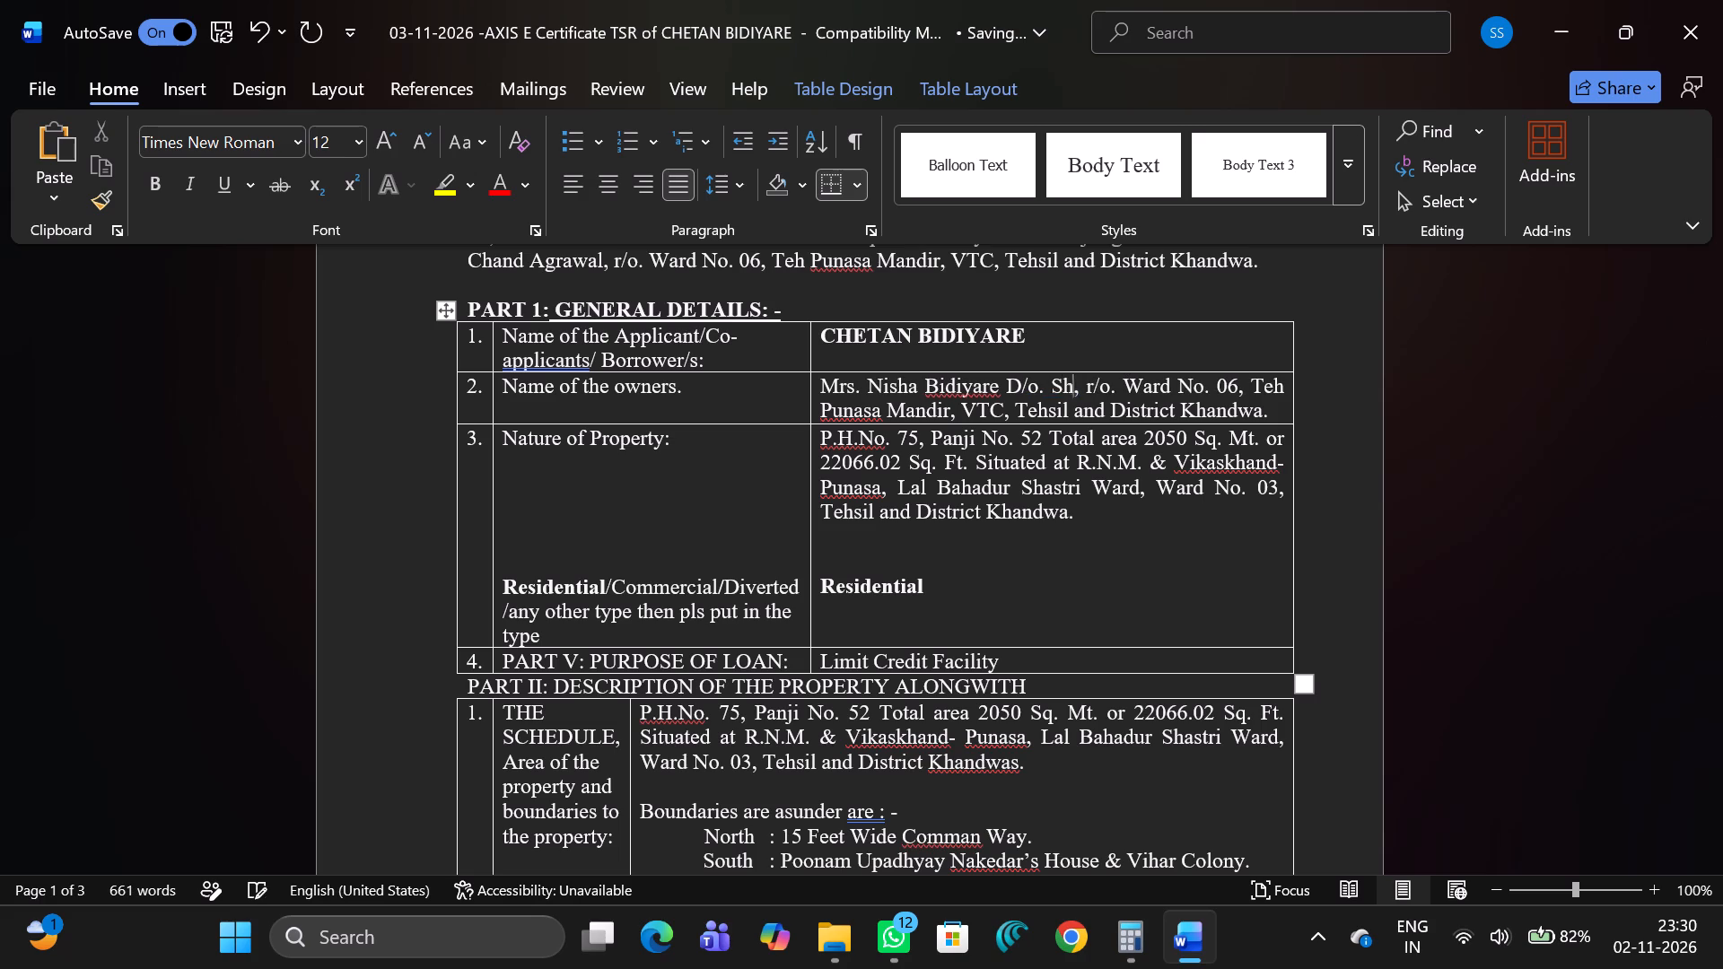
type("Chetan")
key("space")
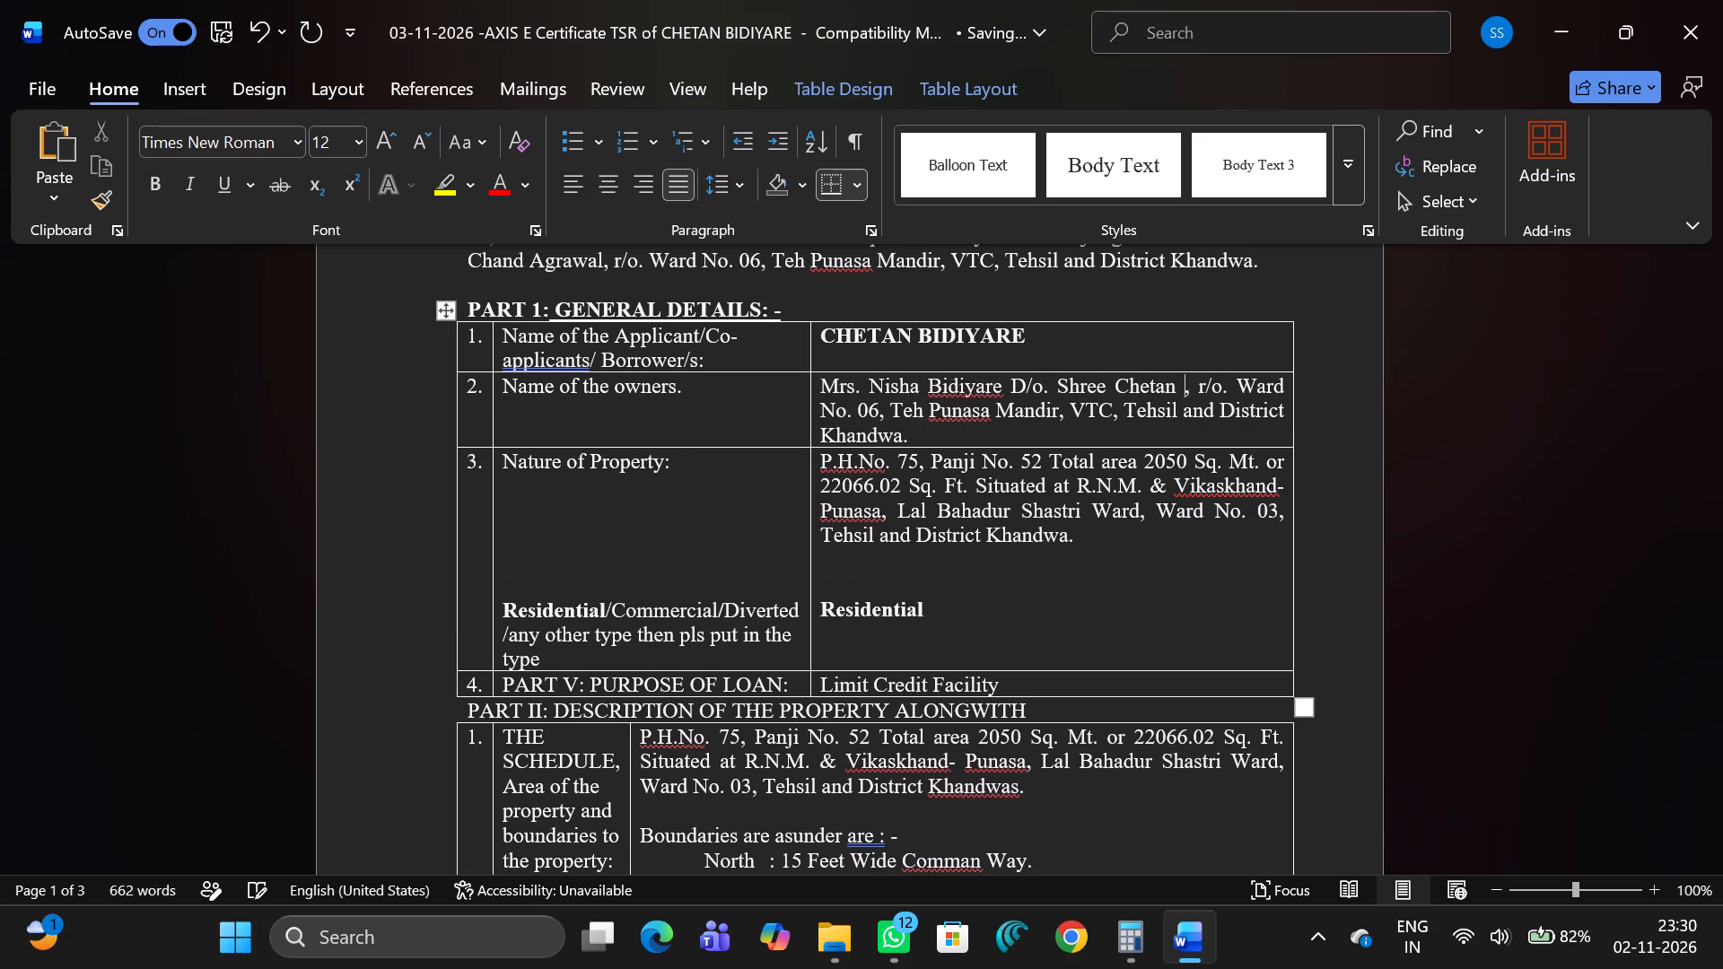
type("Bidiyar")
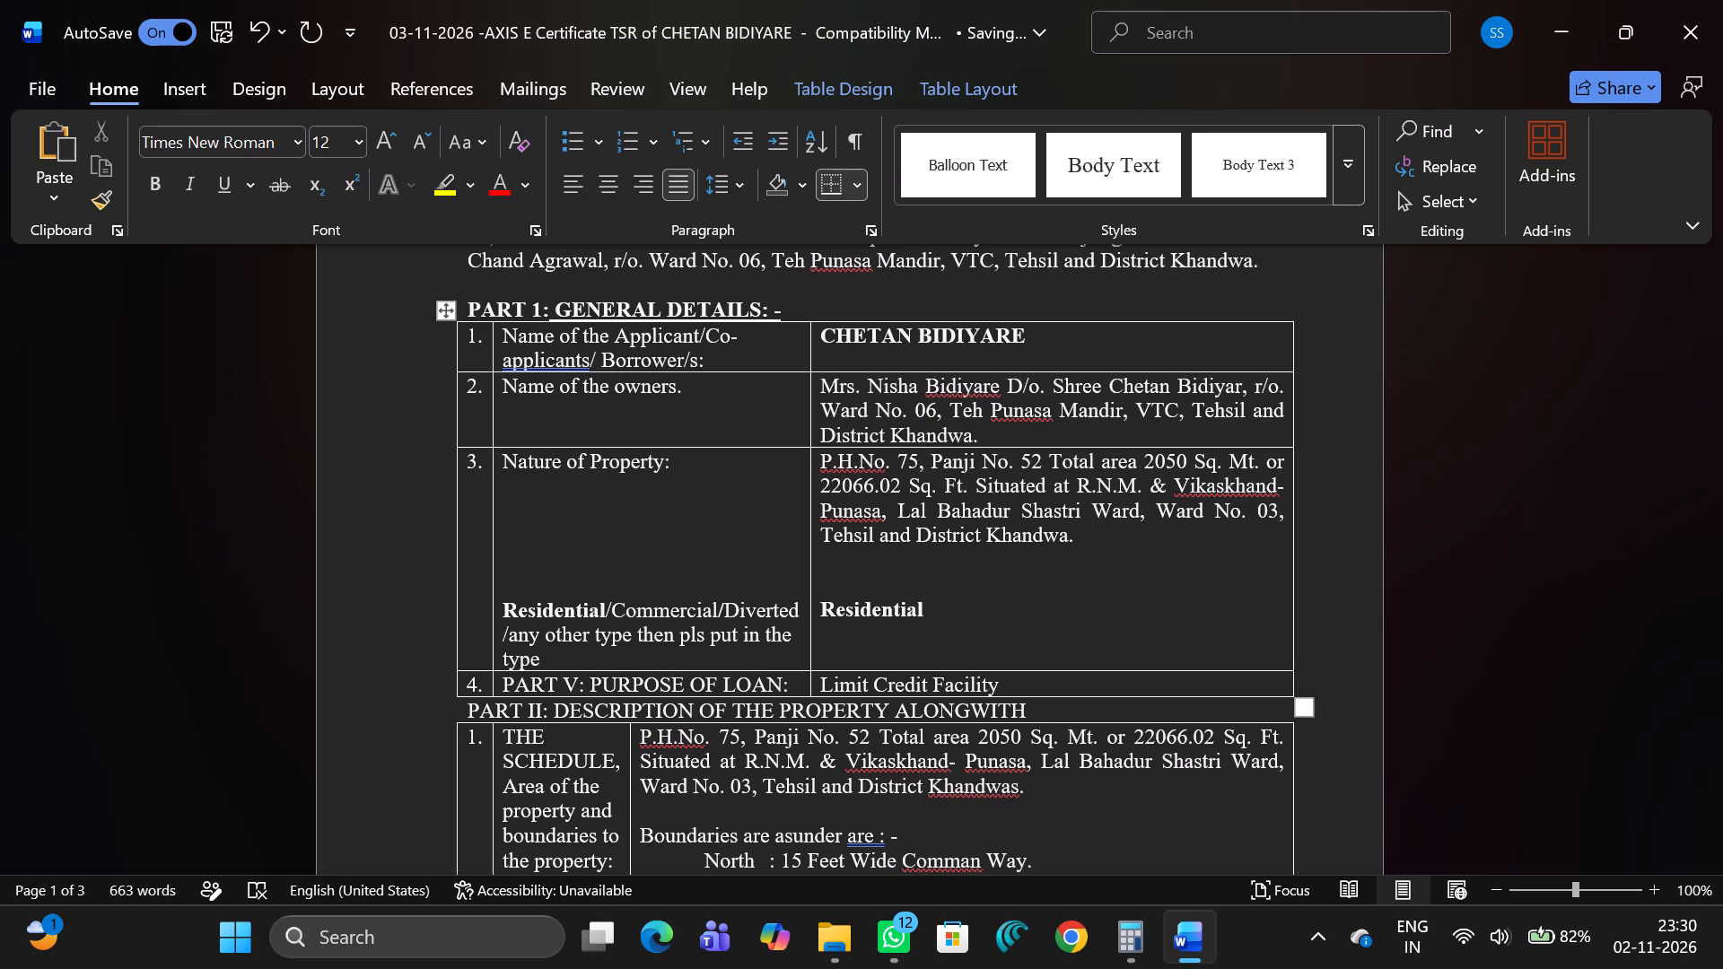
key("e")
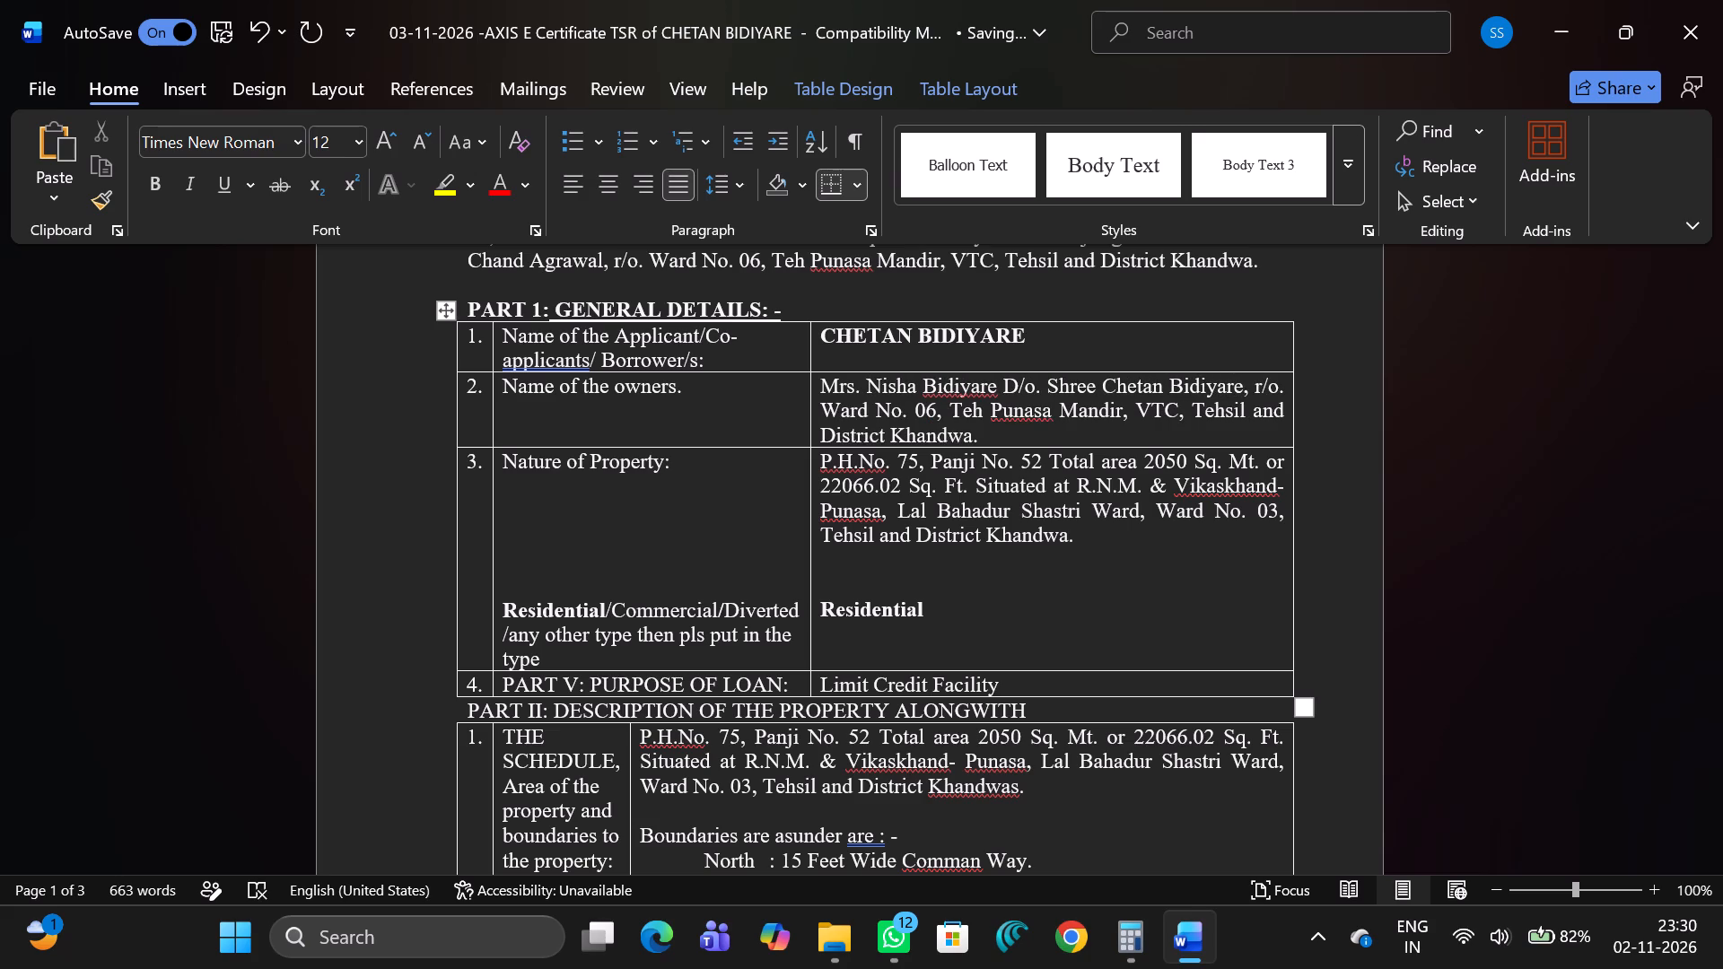
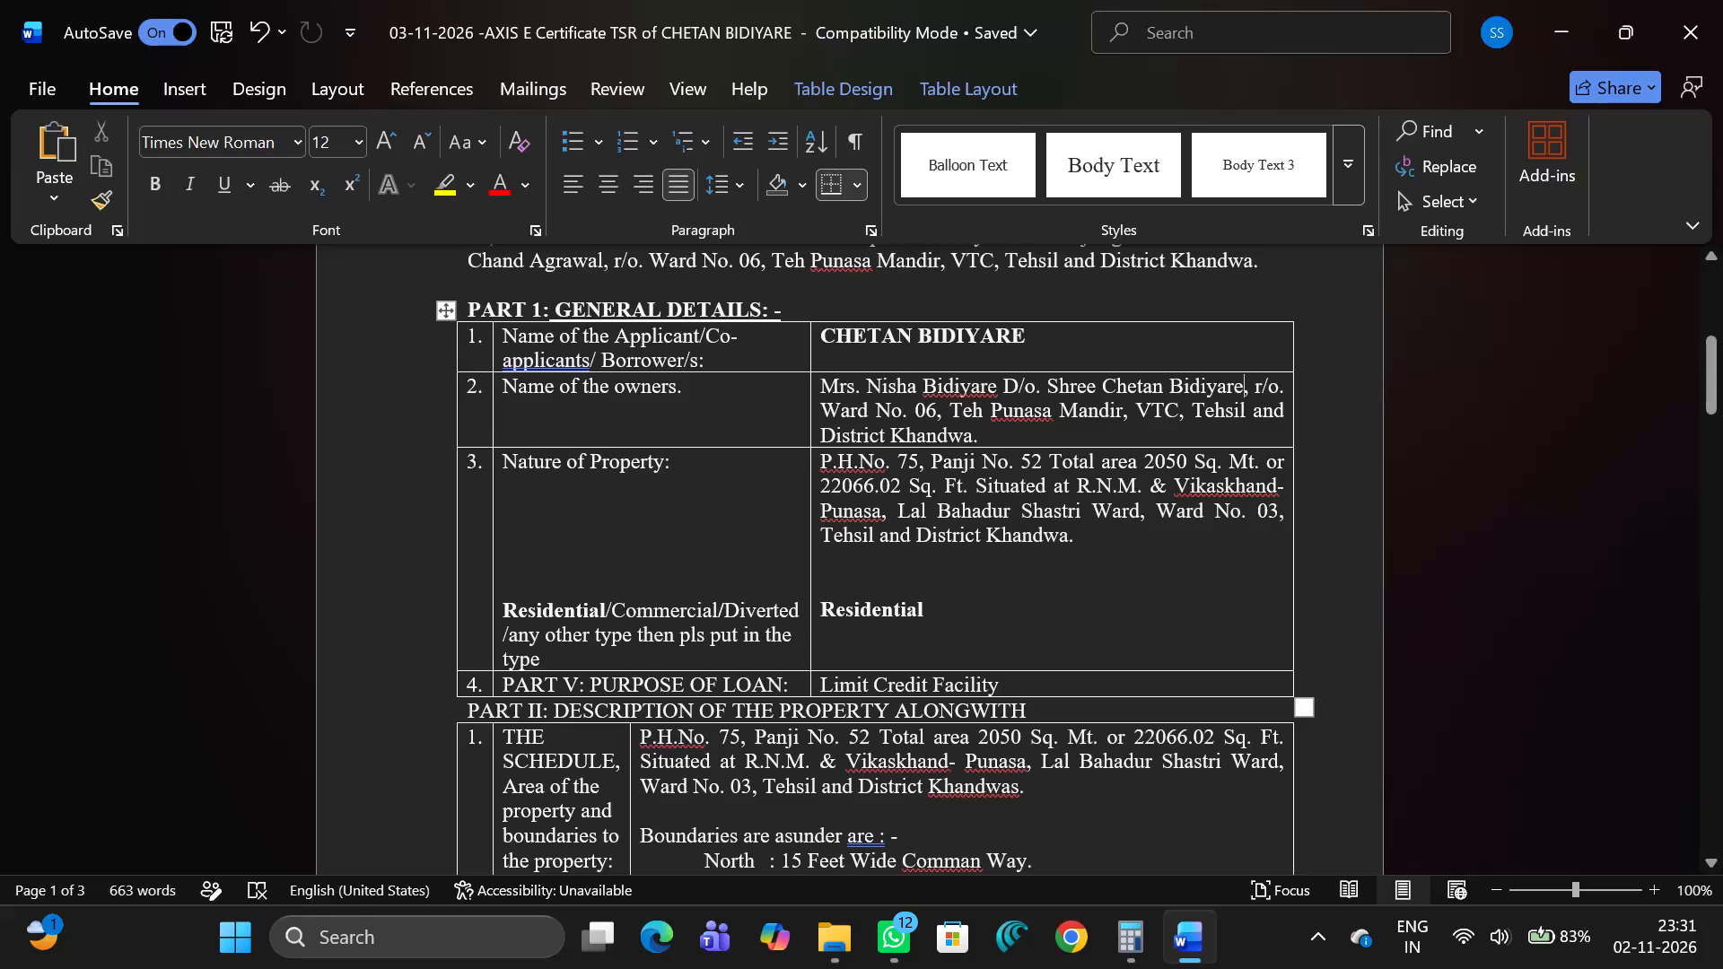
Replace the district name at the end of the owner's address in Part 1 with a new one starting "BA".
left_click_drag(893, 435, 965, 439)
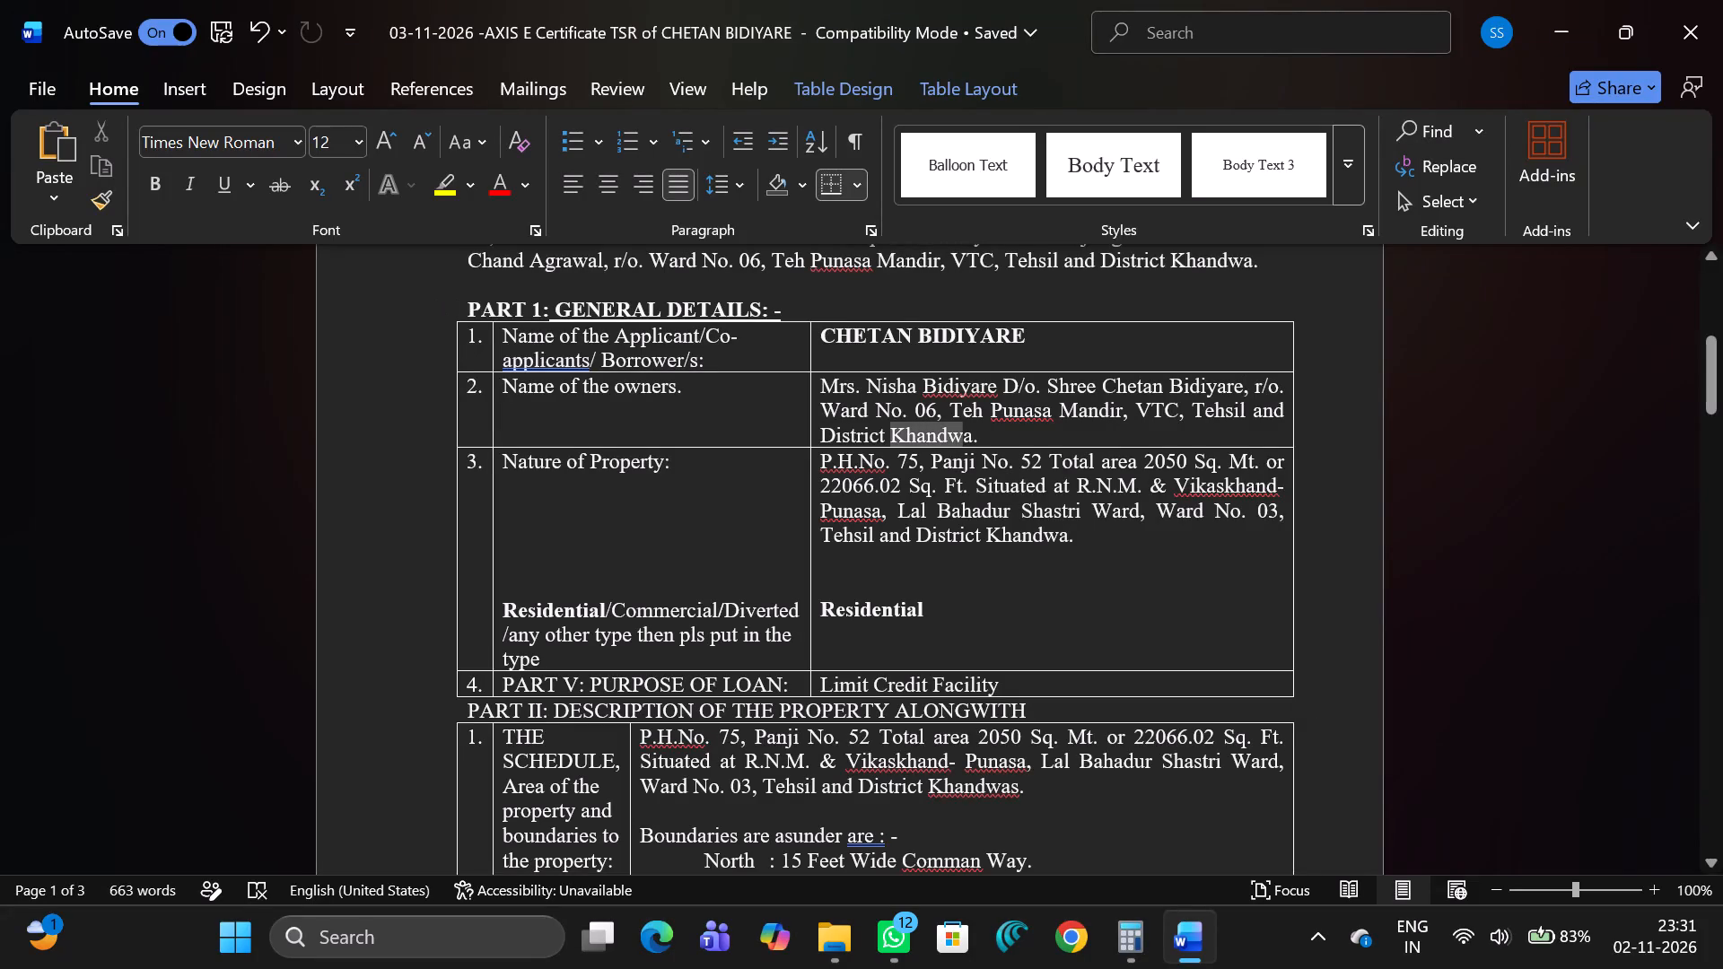
left_click_drag(965, 439, 972, 444)
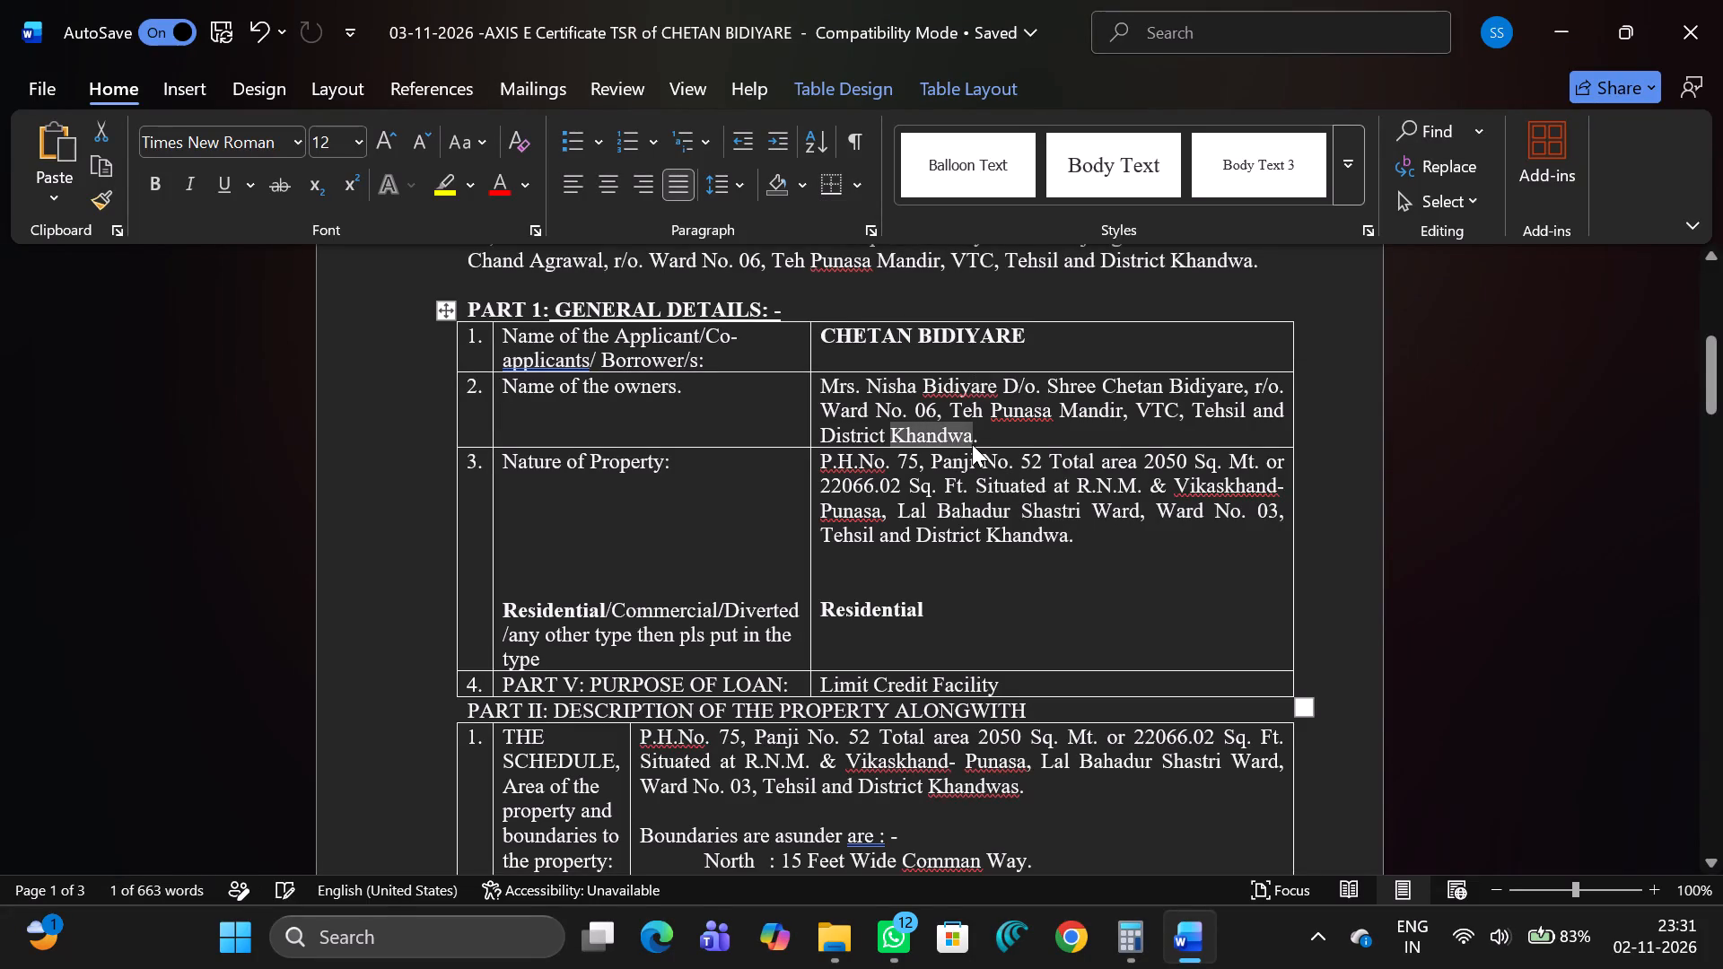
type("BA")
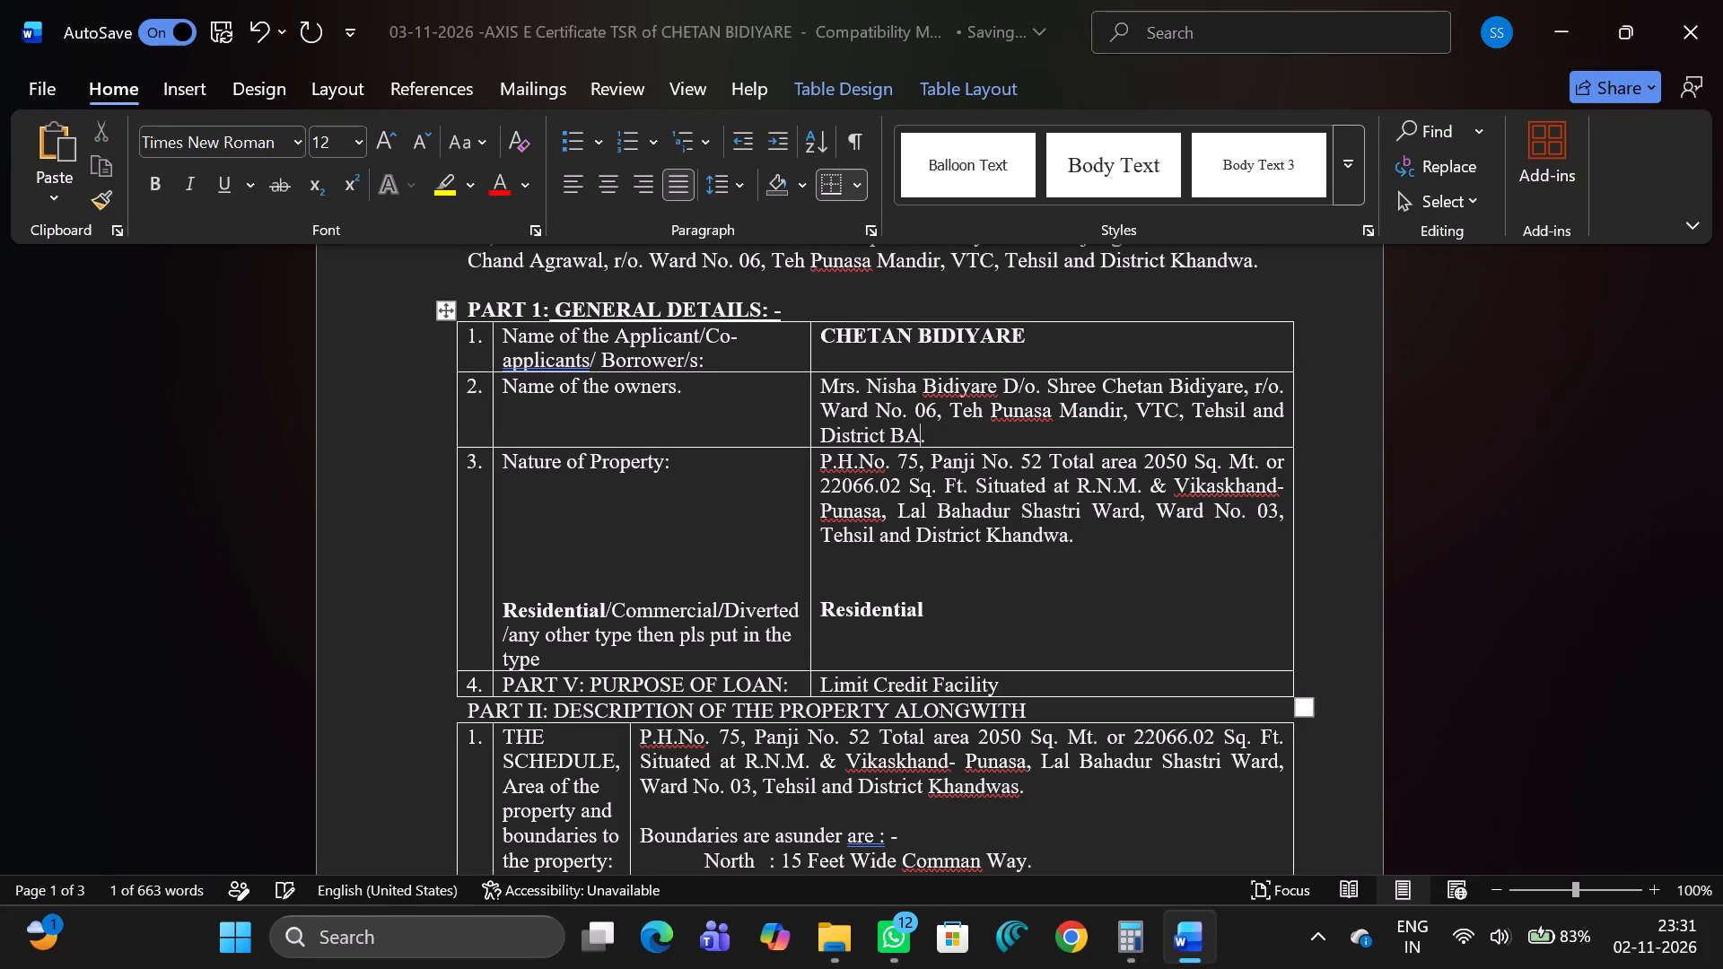
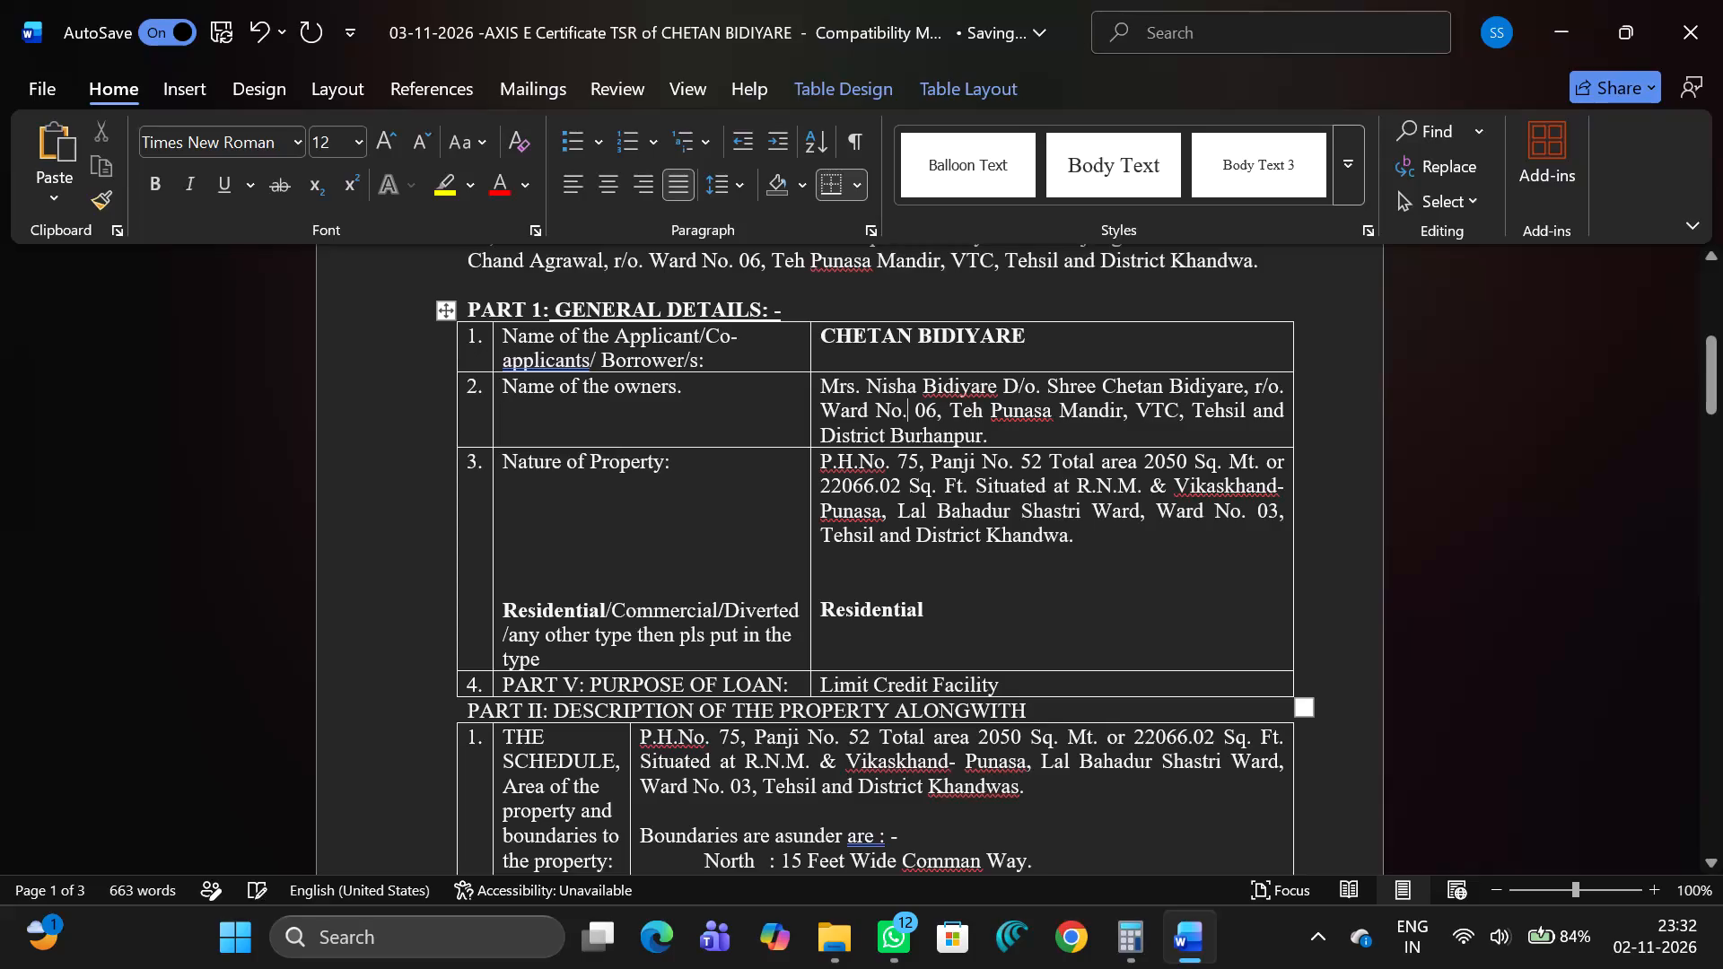
Change the ward number in the owner's address in the General Details table to 17.
left_click_drag(919, 407, 922, 407)
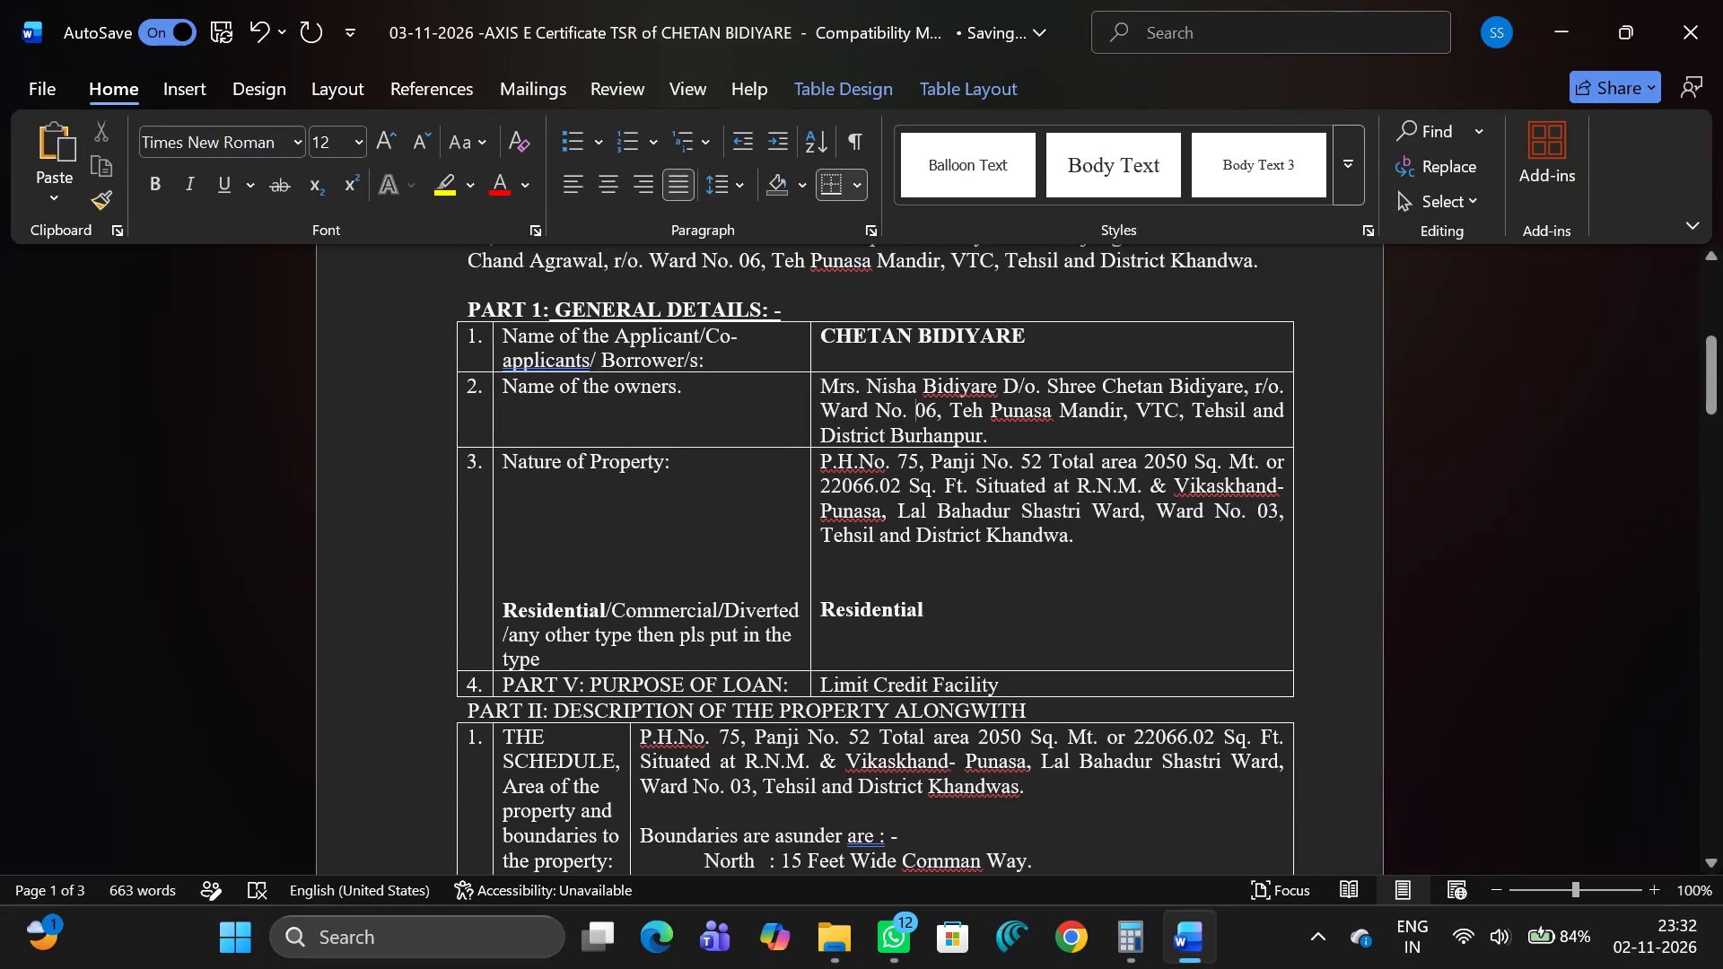
left_click_drag(922, 407, 932, 408)
left_click_drag(932, 408, 934, 408)
type("17")
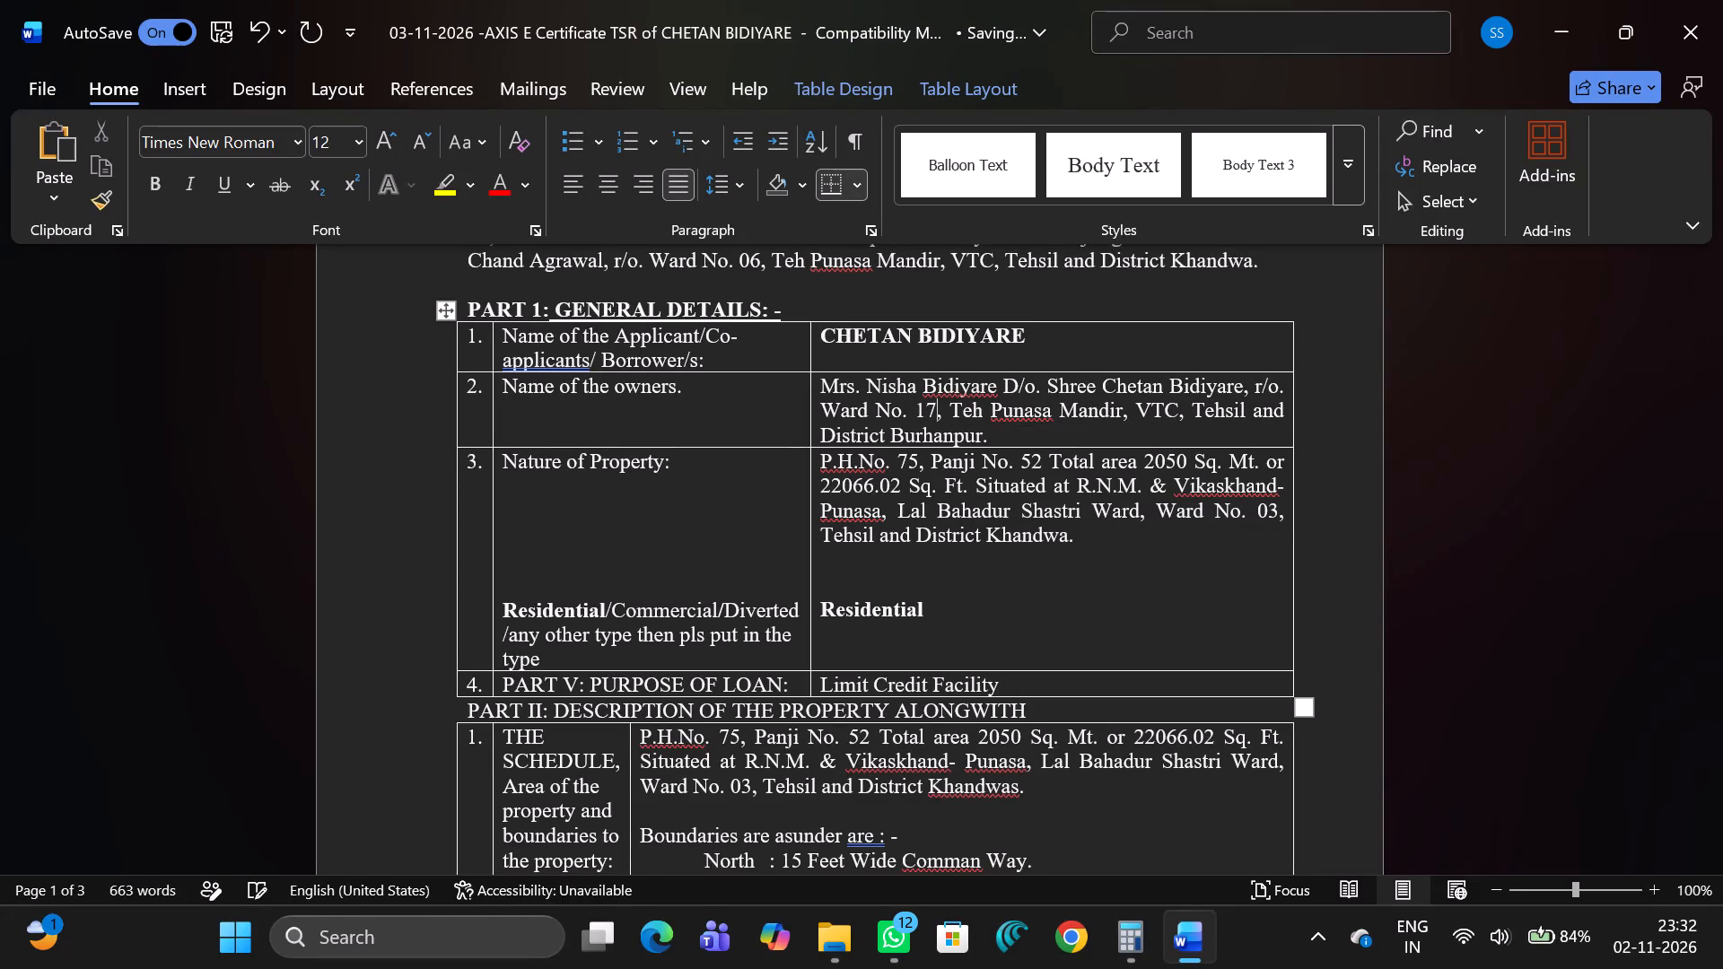
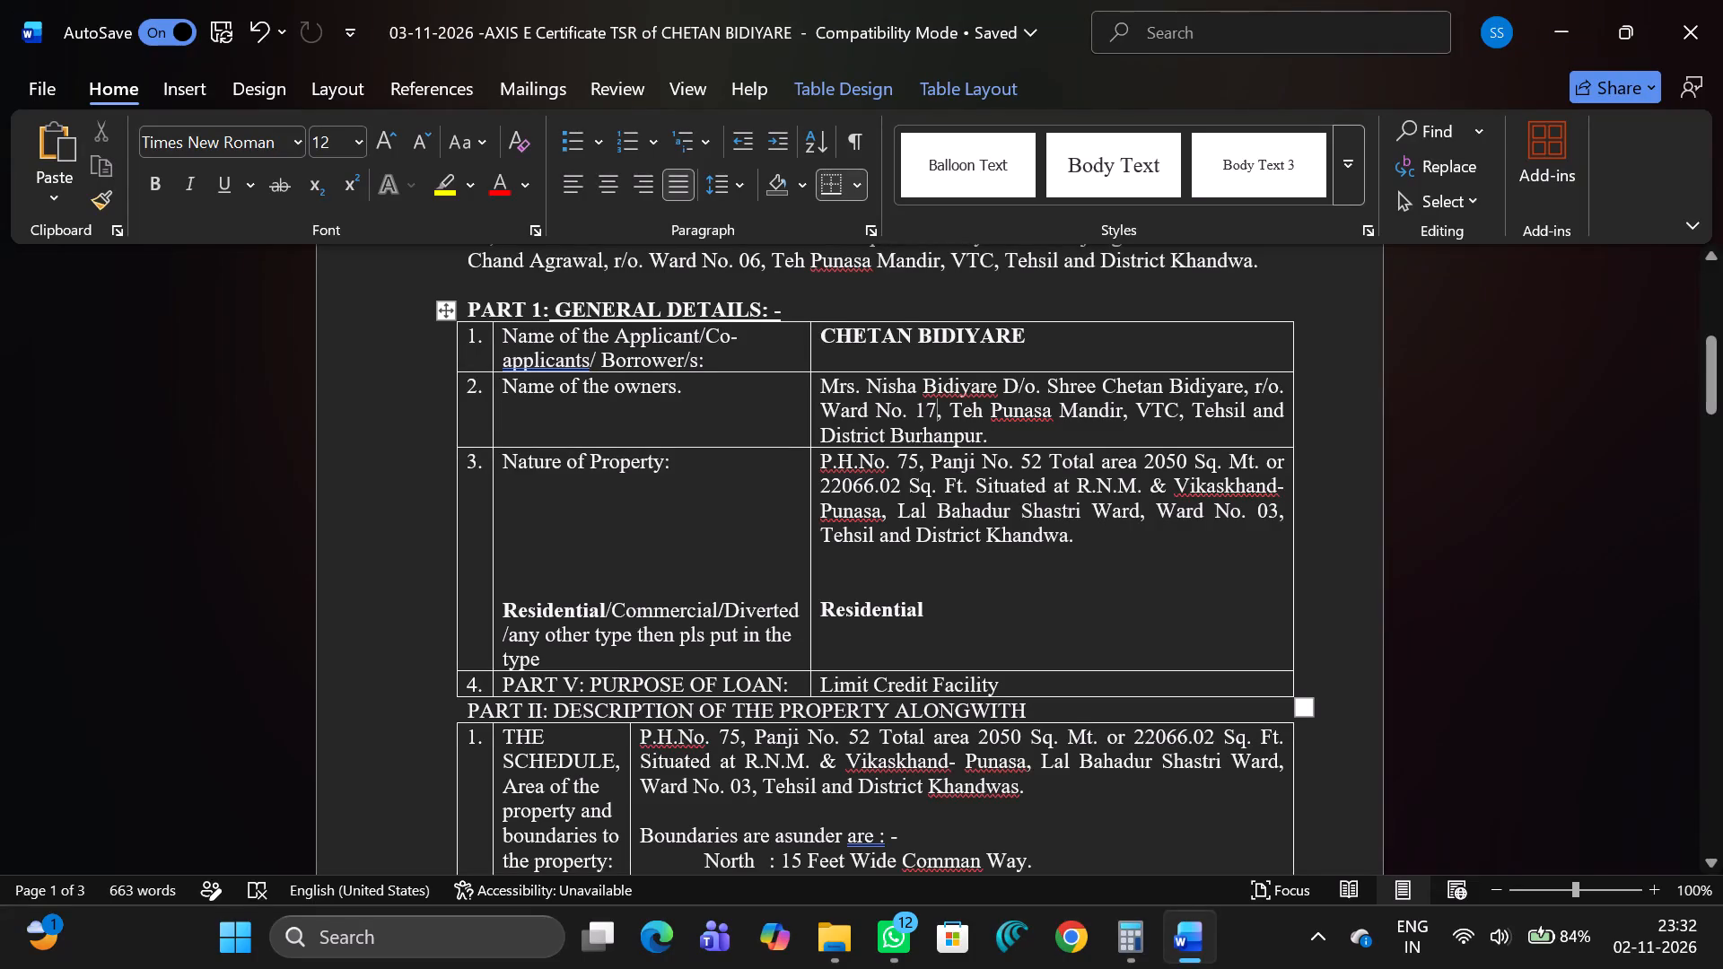
Place the text cursor just before "Ward No. 17" in the owner's address in the General Details table.
left_click(820, 407)
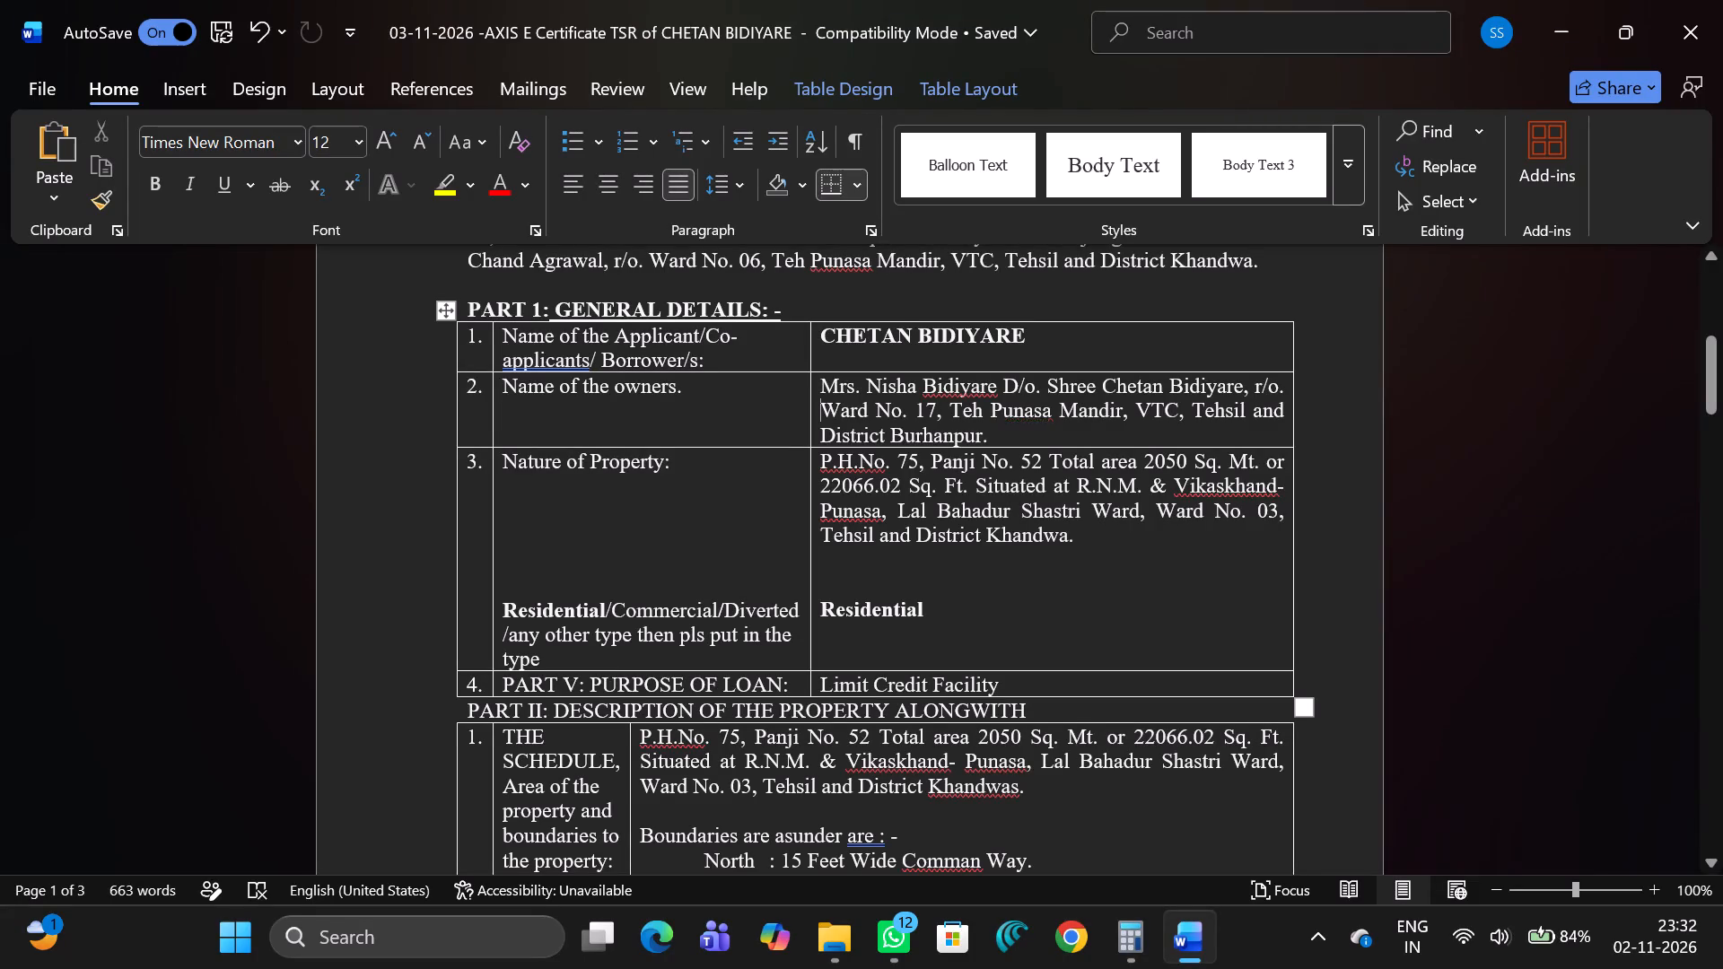
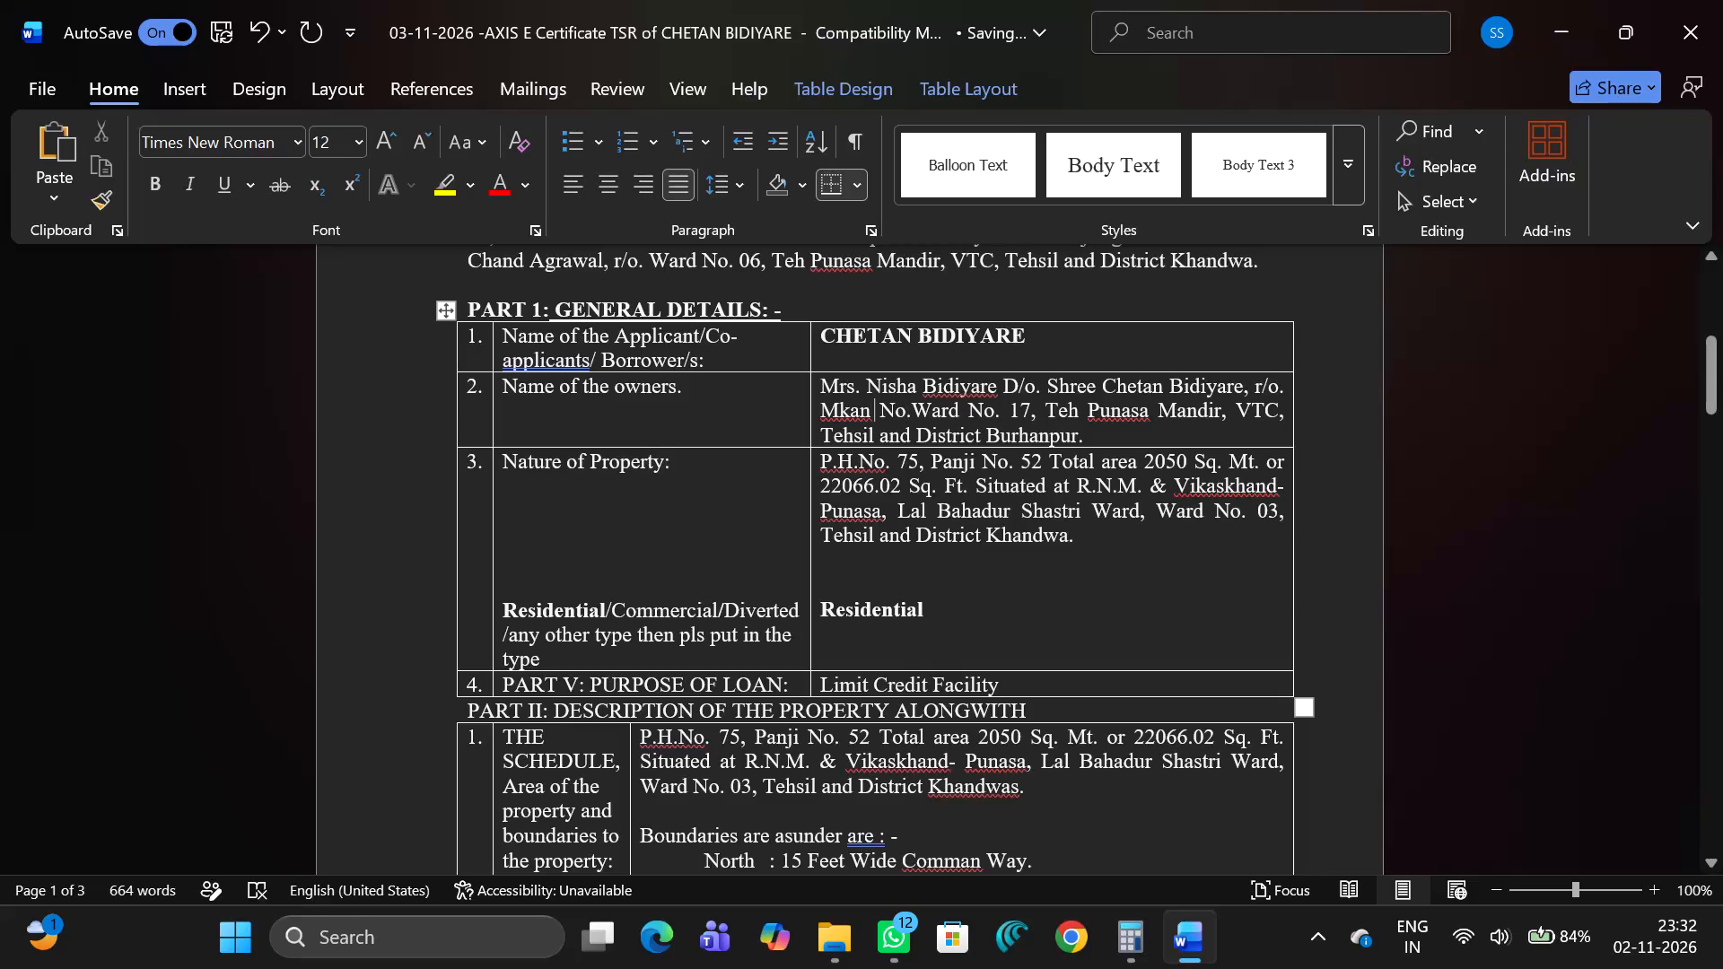
Correct the misspelled word before "No." in the owner's address to "Makan" in the General Details table.
key("Left")
key("Left")
key("Left")
key("a")
Place the text cursor between "Makan No." and "Ward No. 17" in the owner's address.
key("Right")
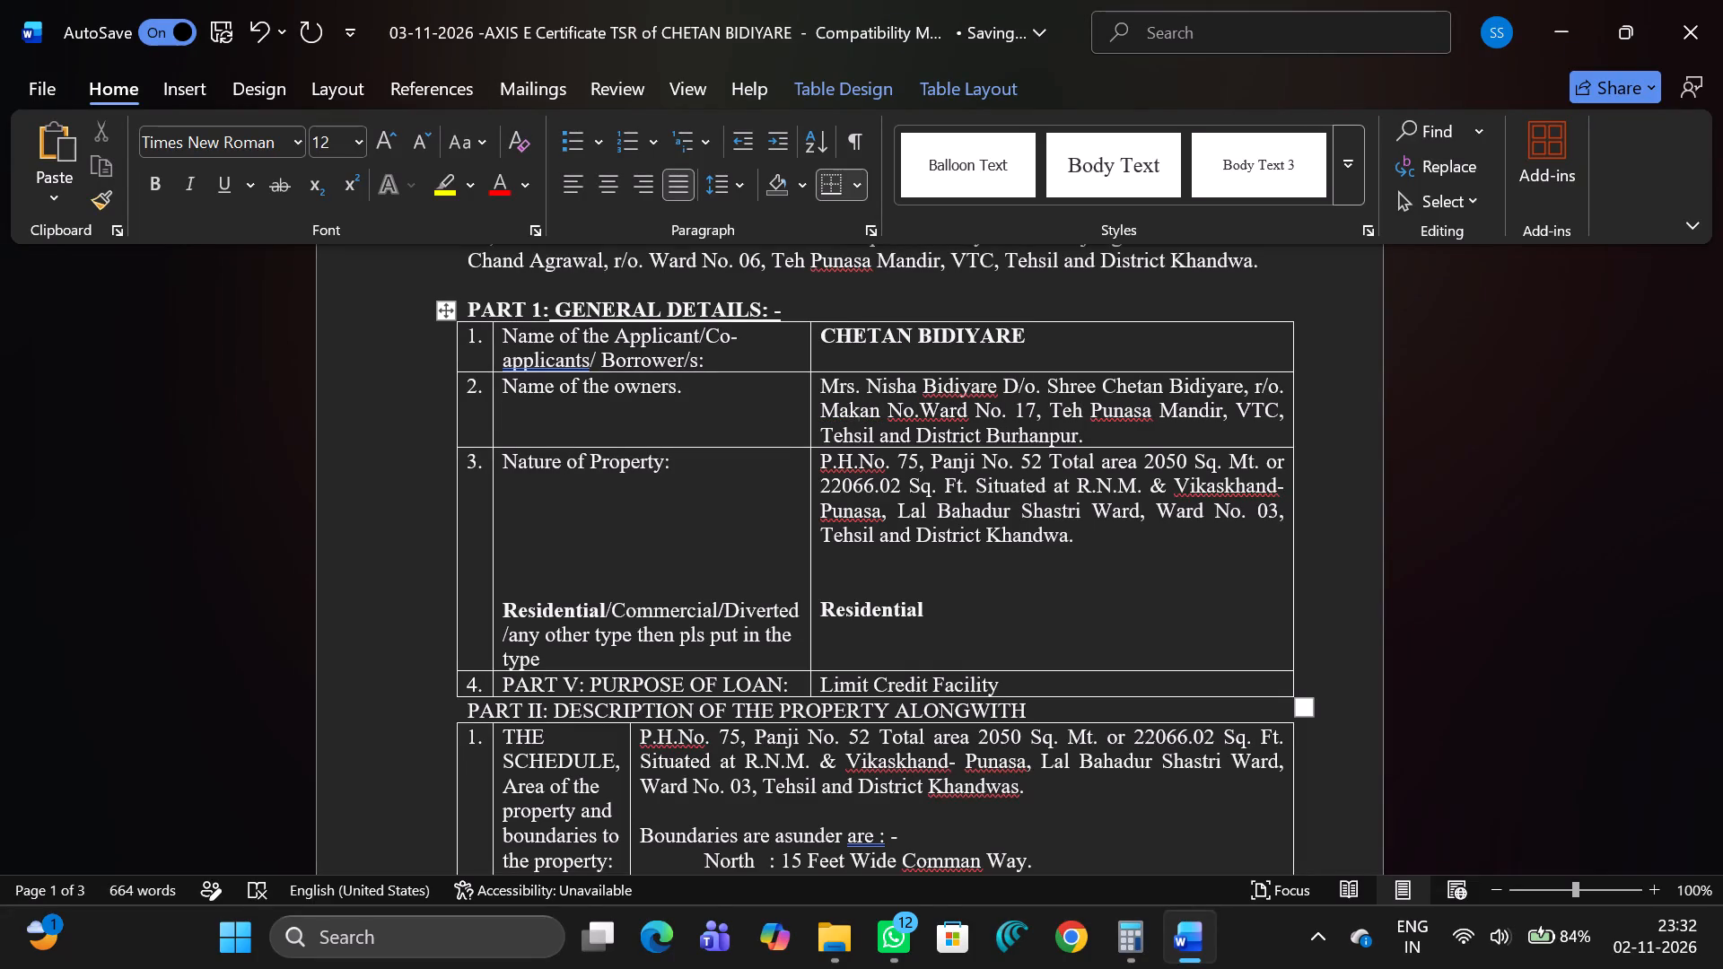
key("Right")
key("Right")
key("Right")
key("Right")
key("Right")
key("Right")
key("n")
key("BackSpace")
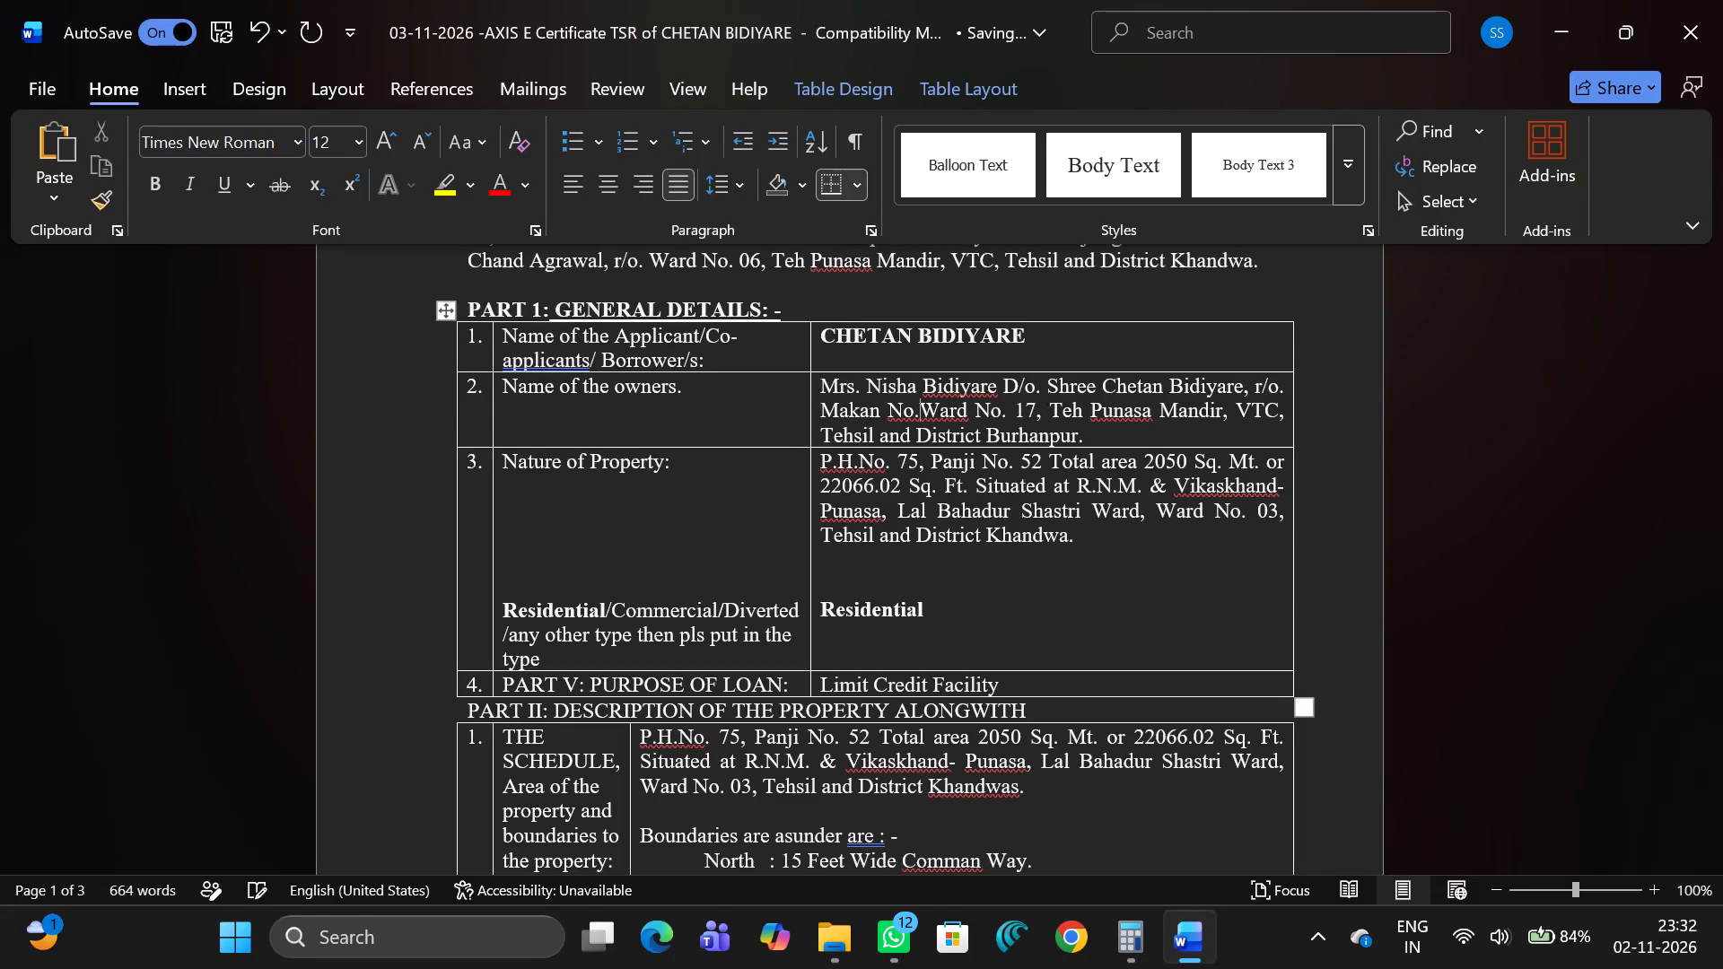
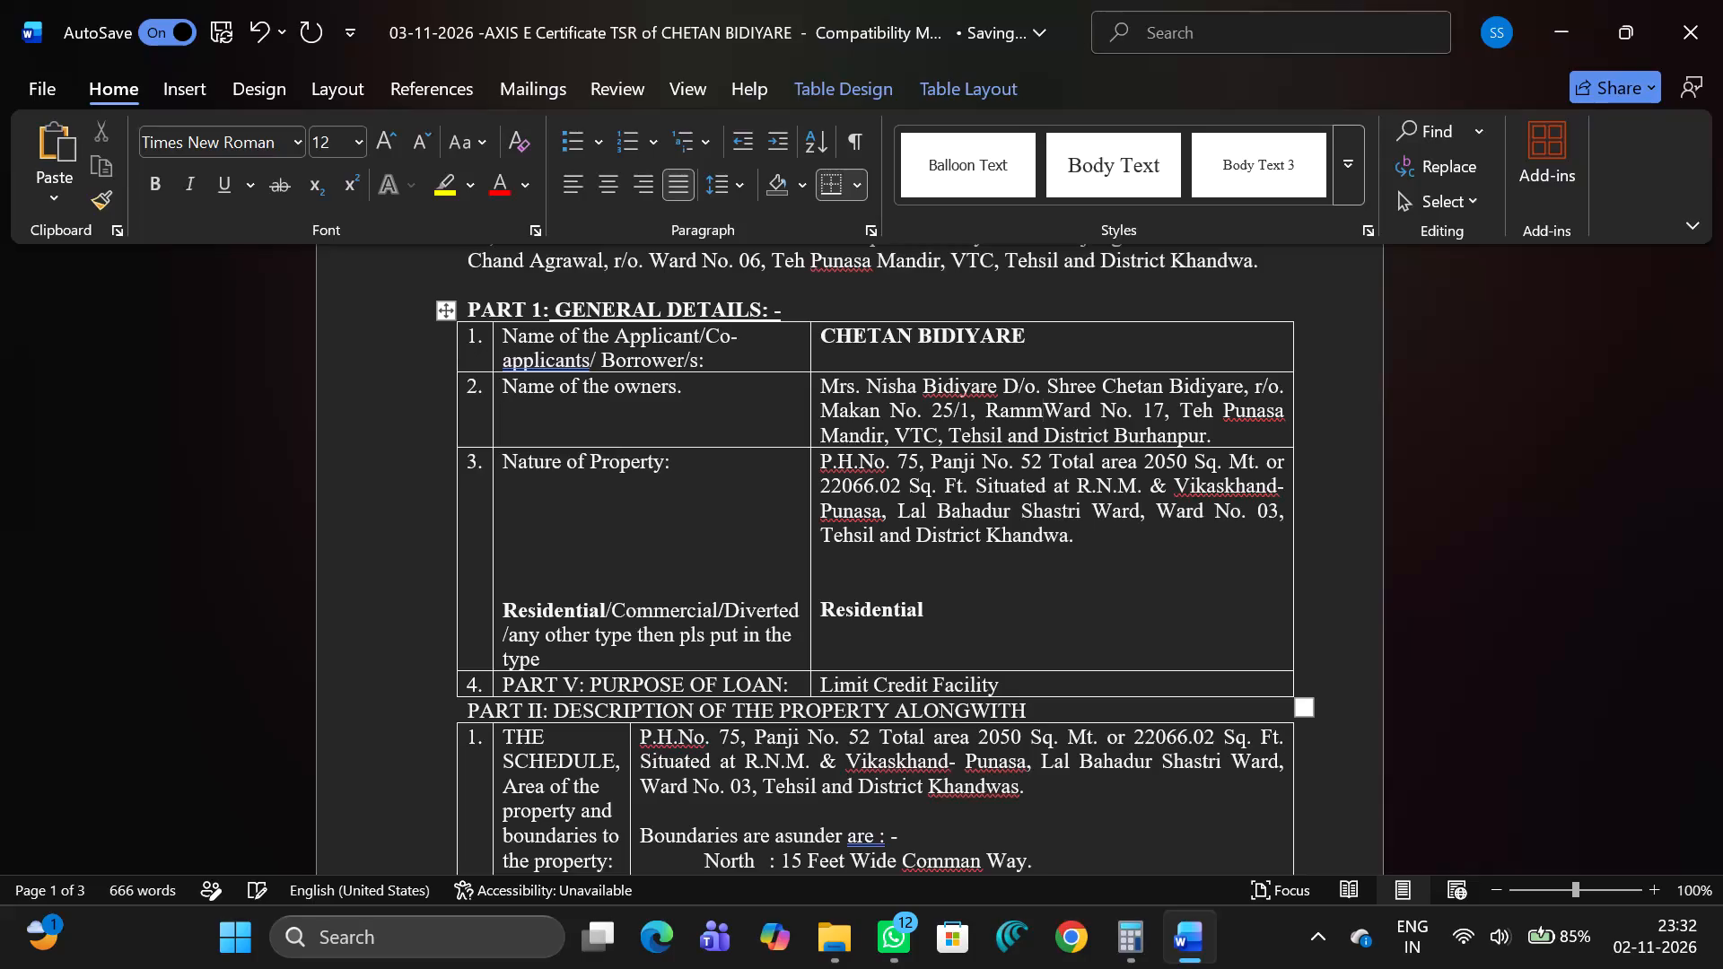
Complete the partly entered locality name between the house number and the ward number in the owner's address.
type("andir")
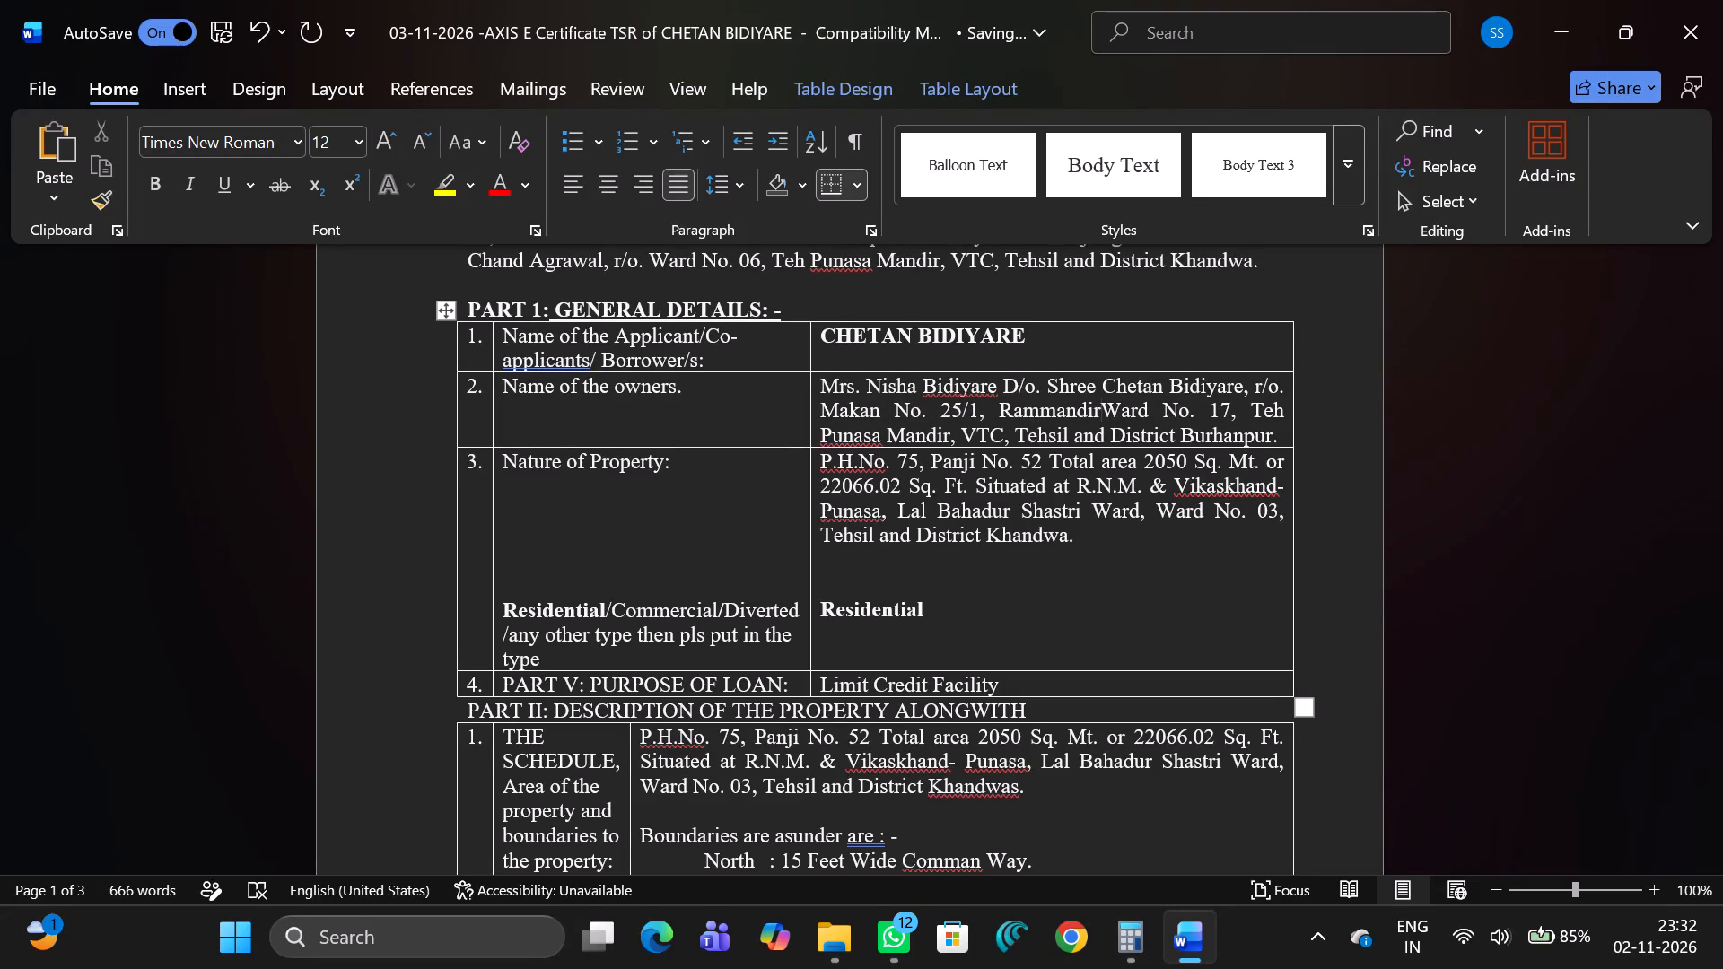
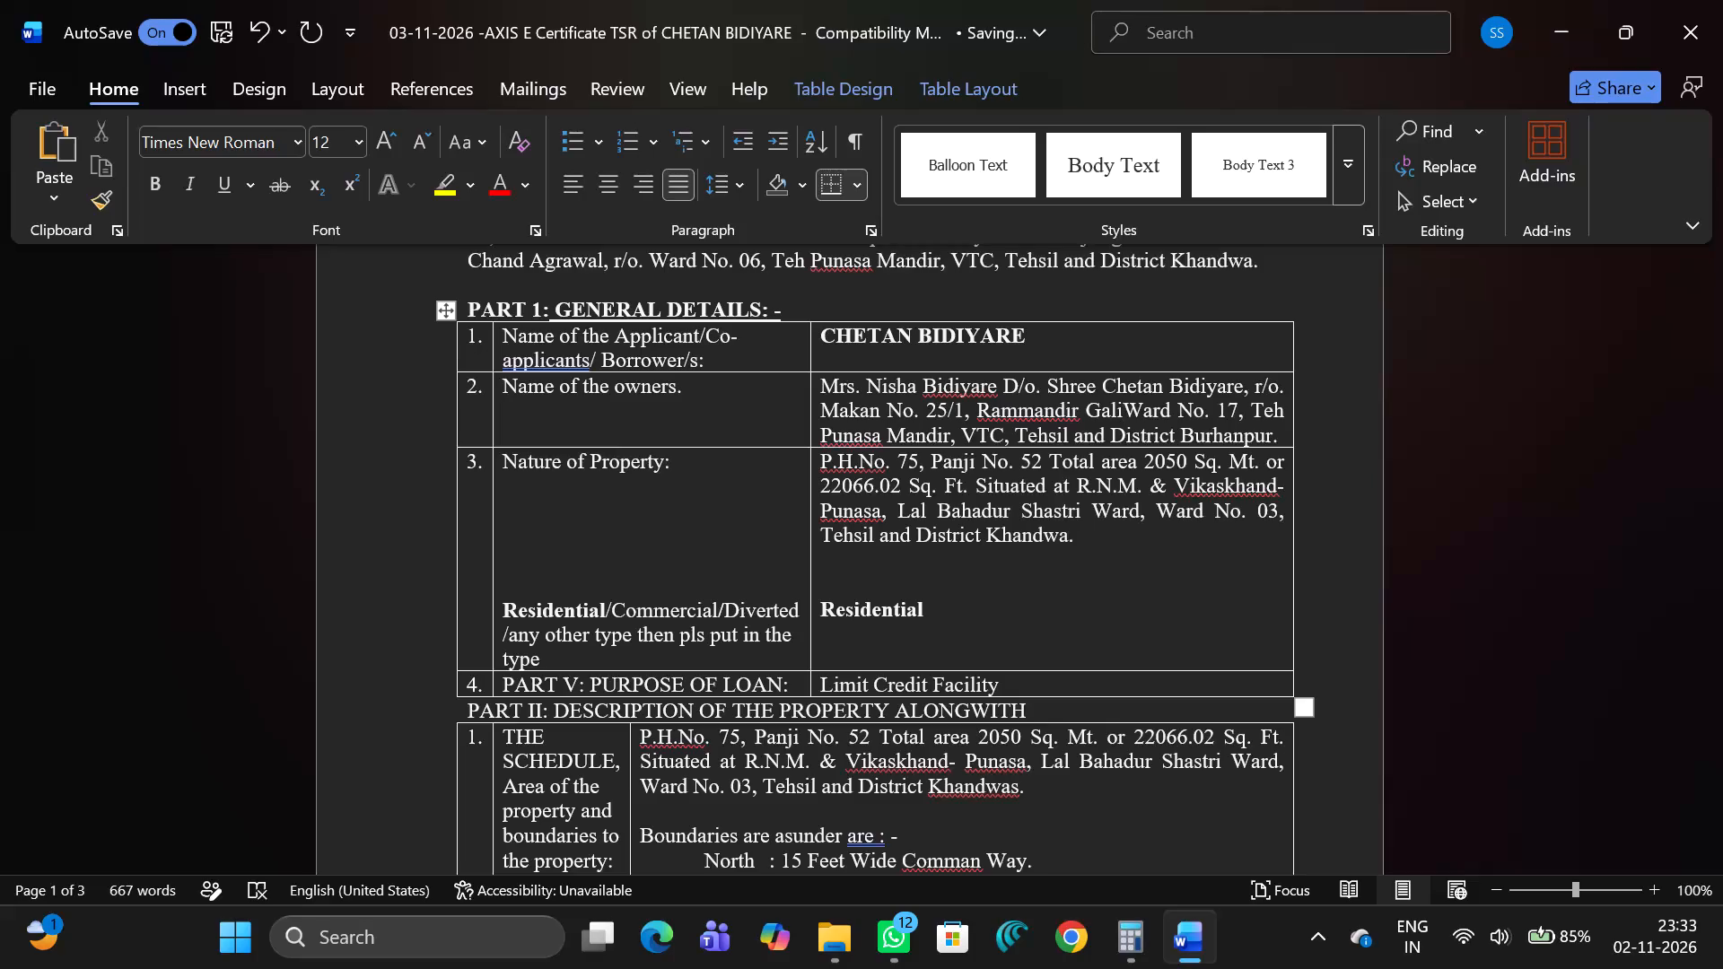
Separate the locality name from the ward number in the owner's address with a comma and a space.
key("space")
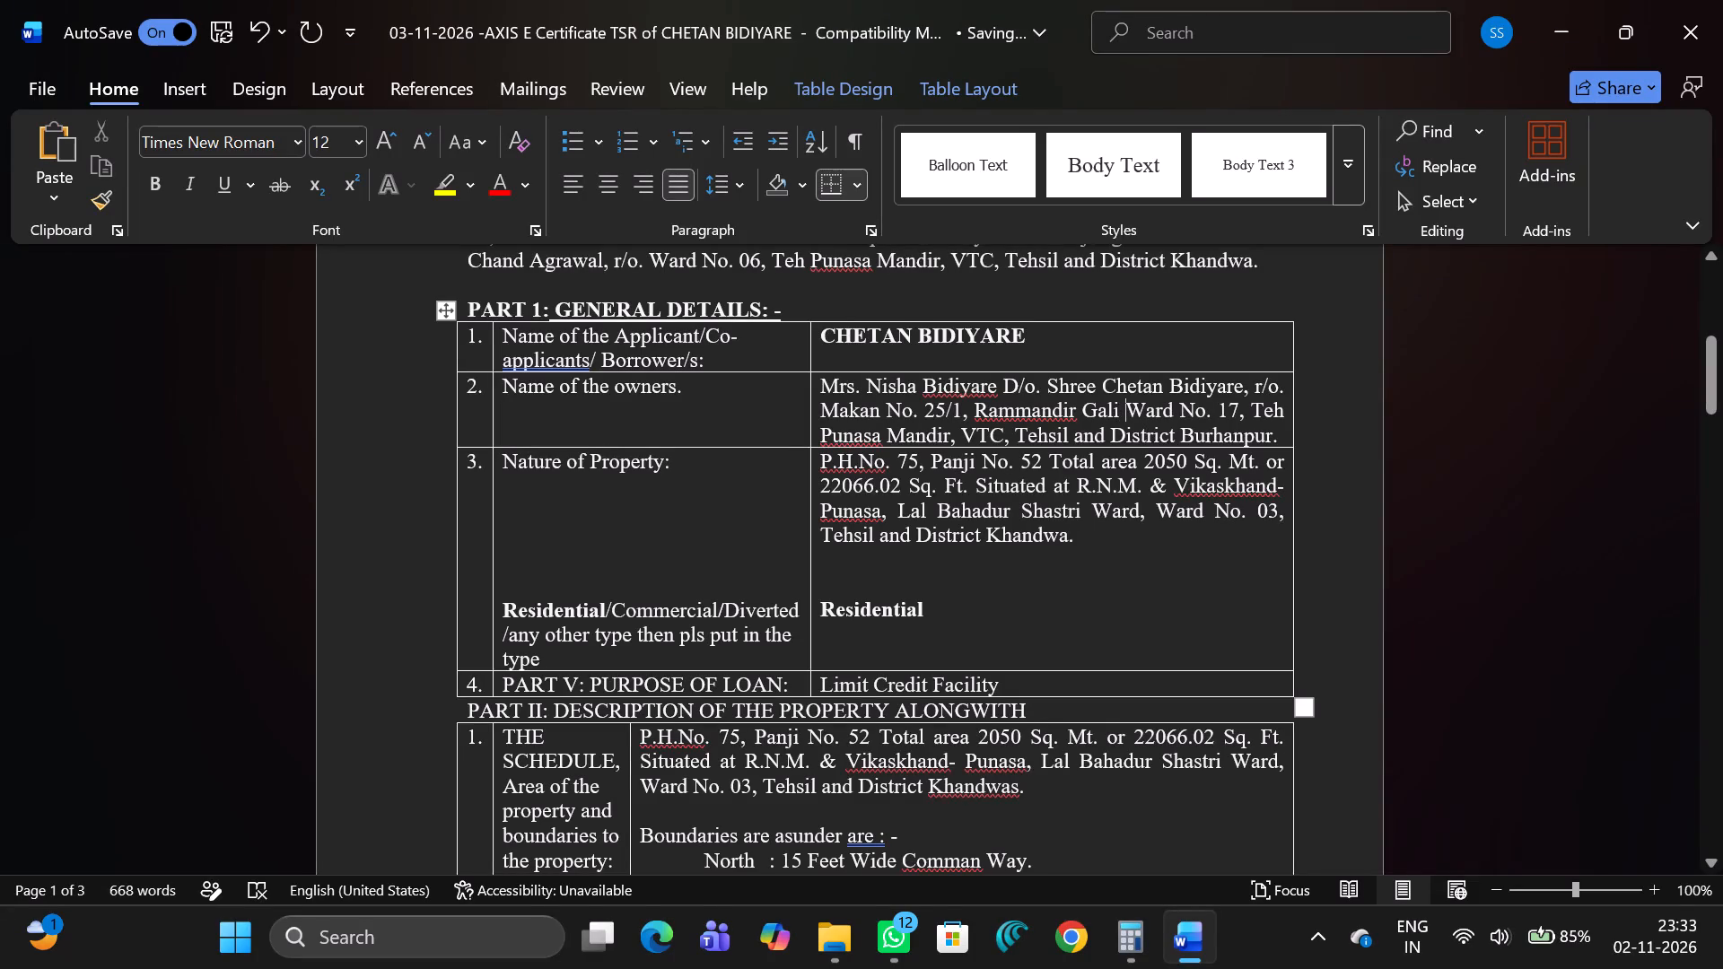
left_click(1248, 406)
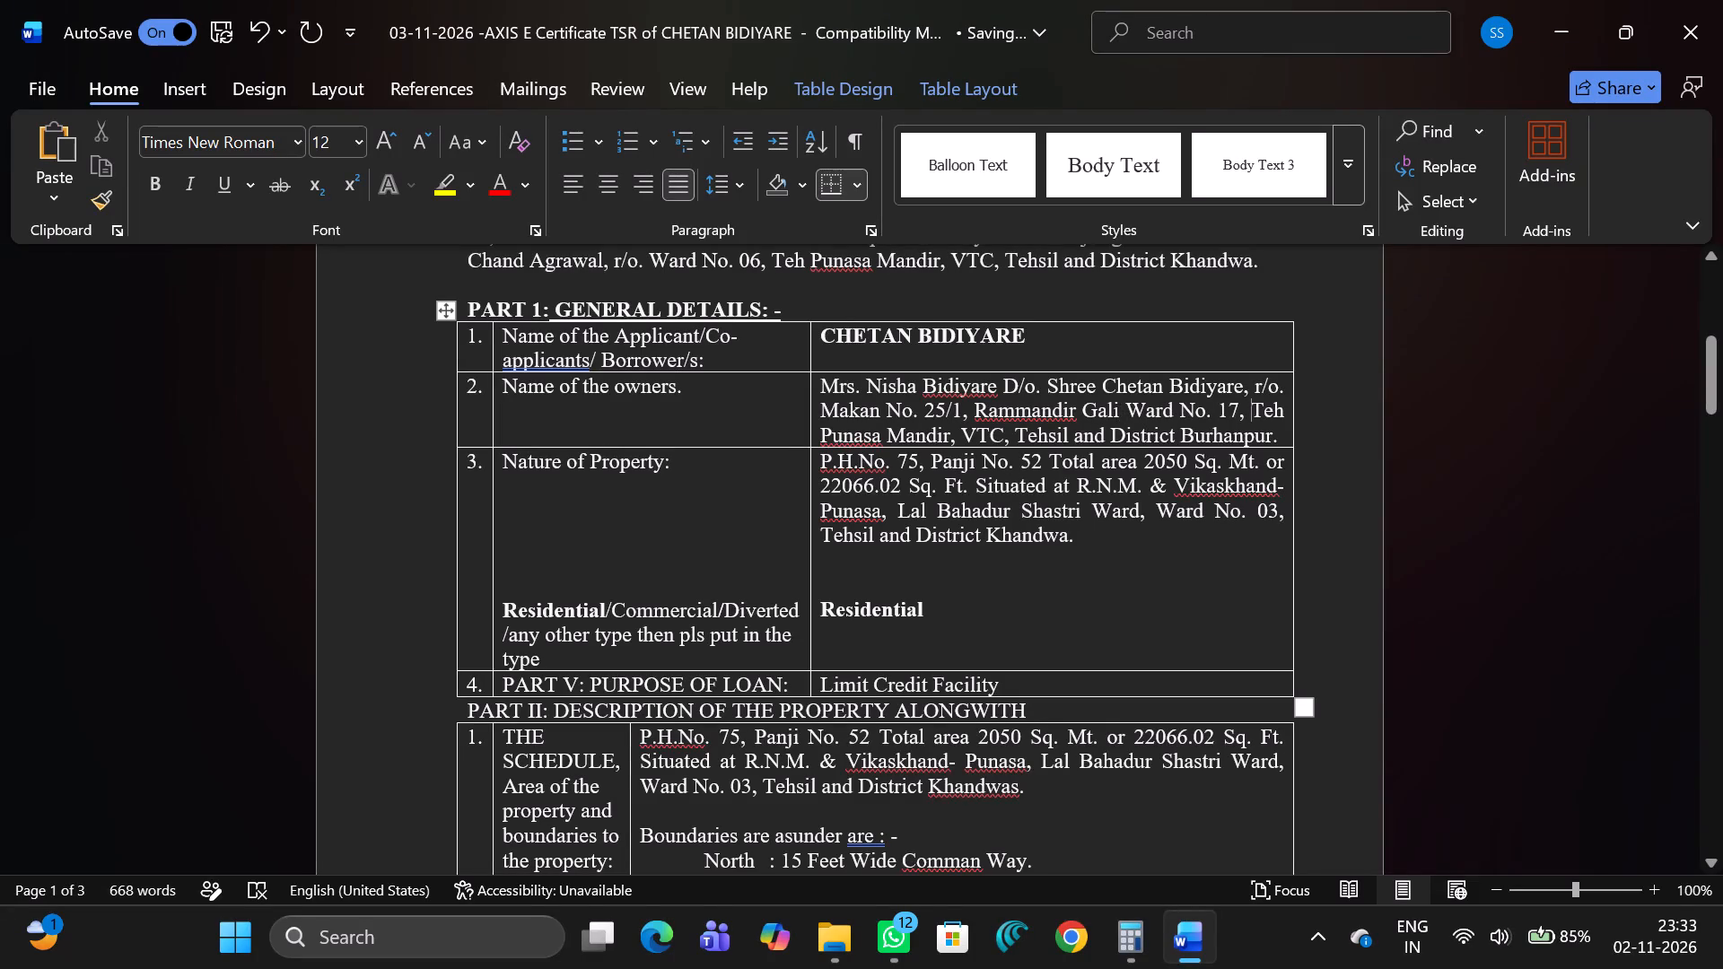
left_click(1124, 409)
key("BackSpace")
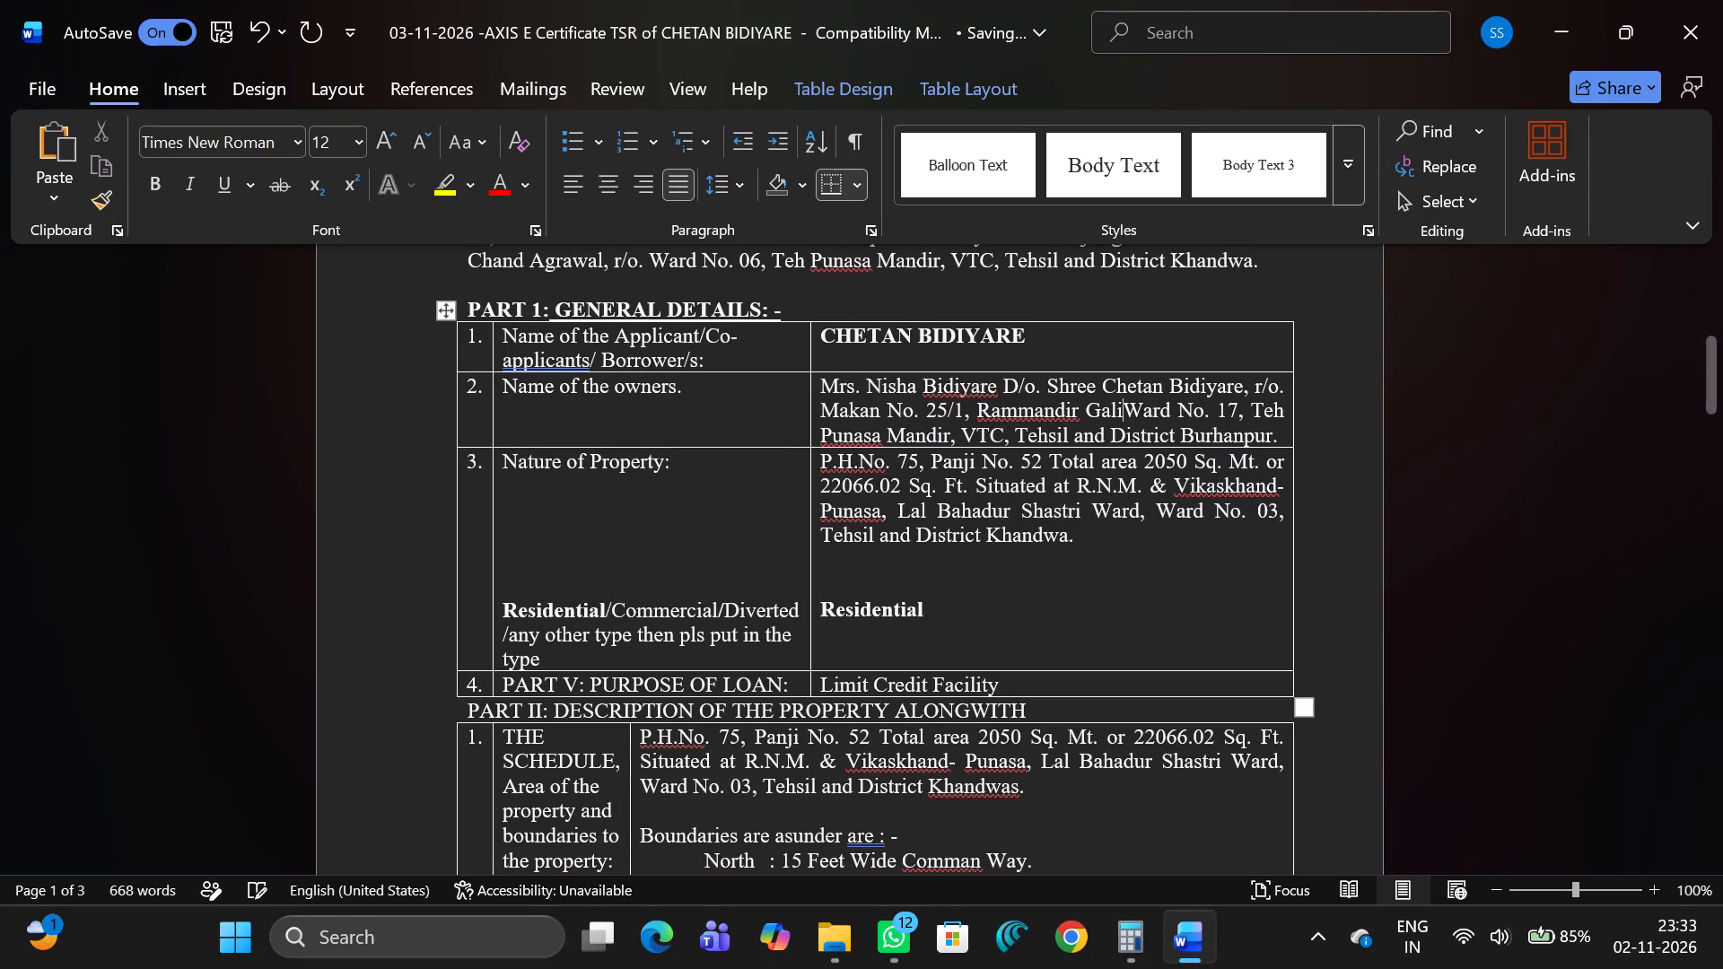
type(",")
key("space")
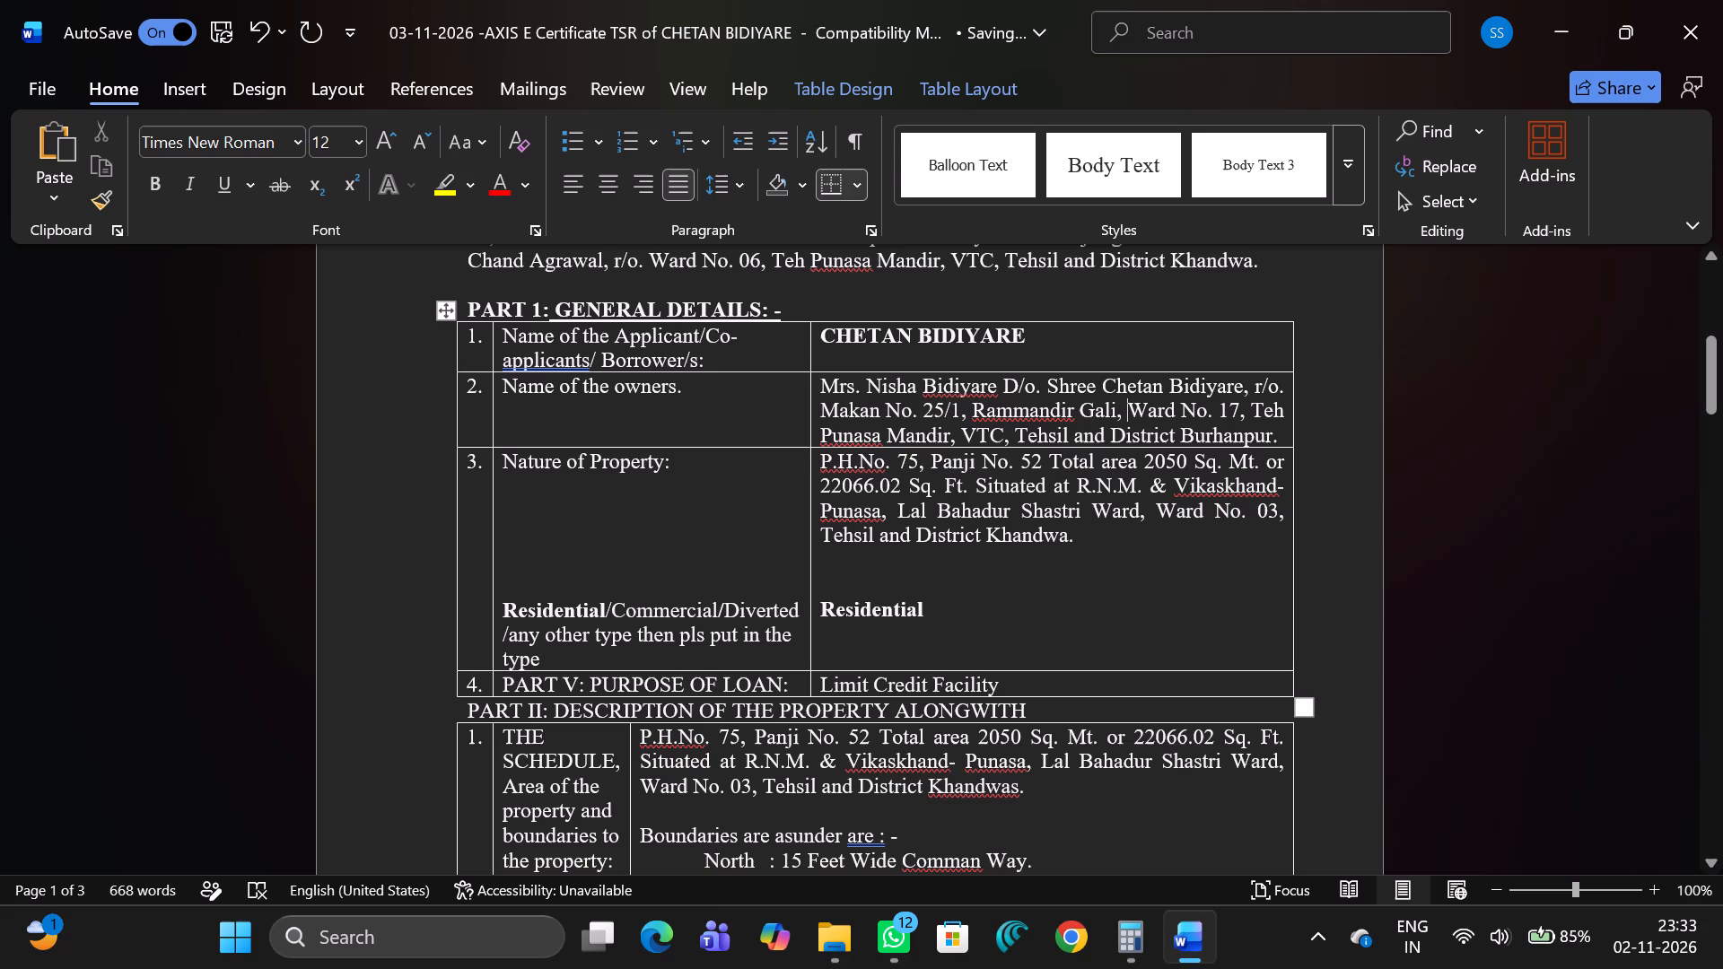
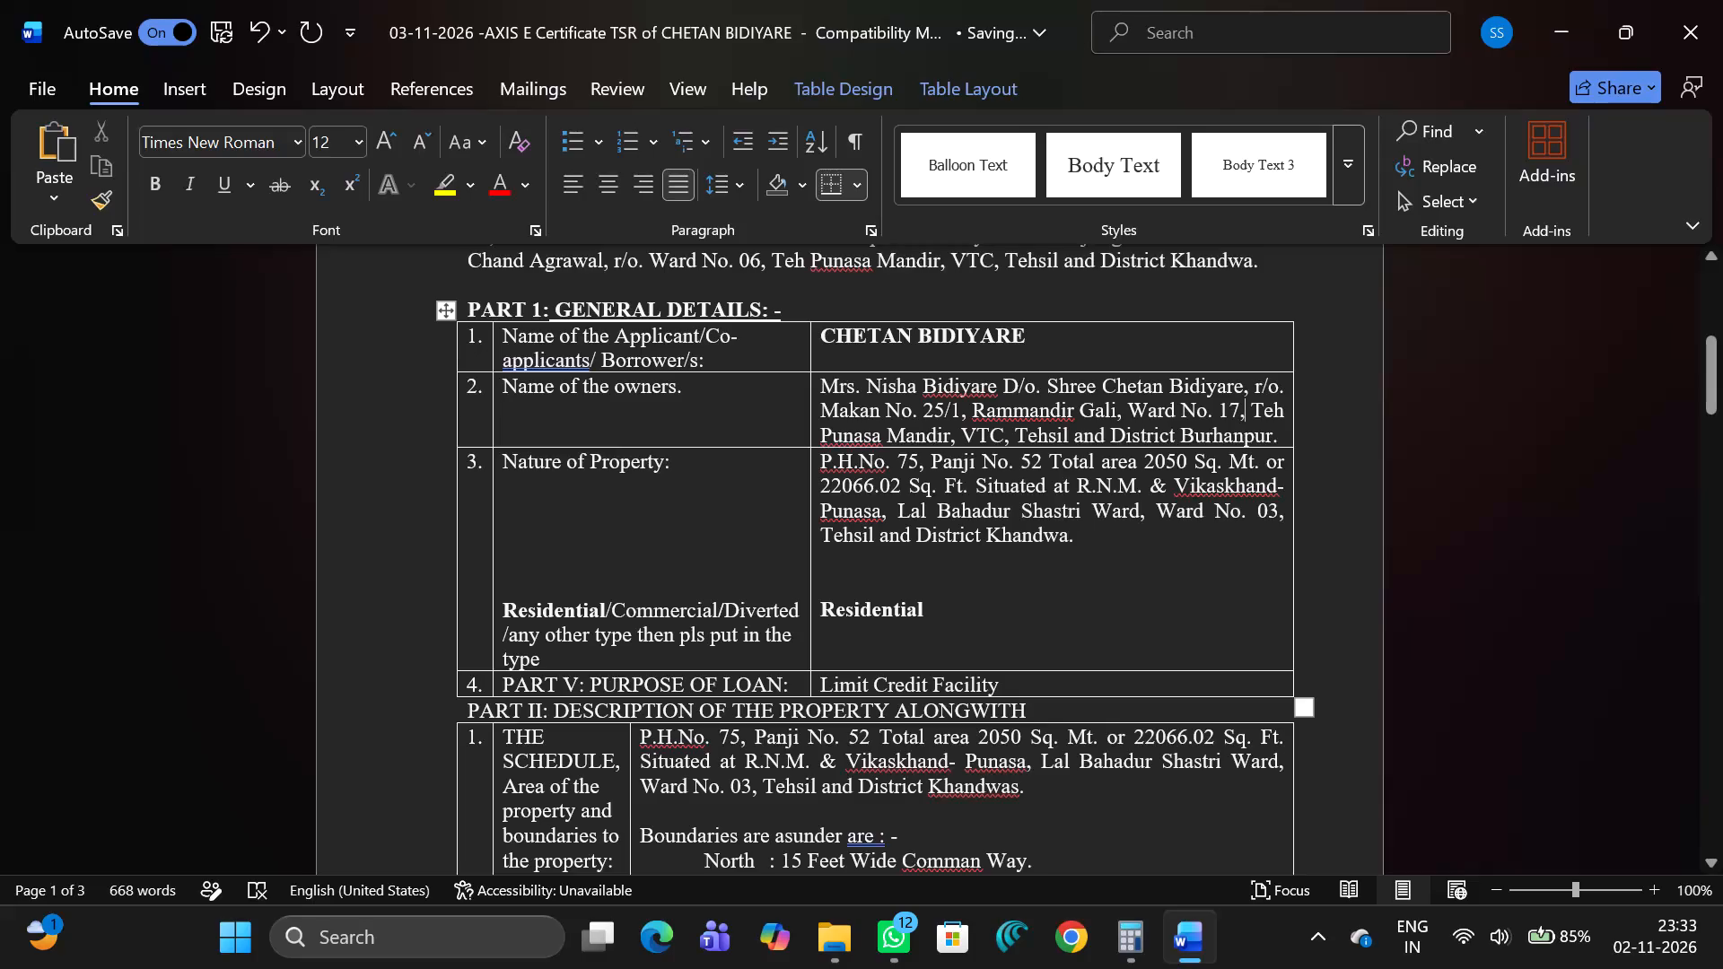
Add a space and the locality text "Ala" after the ward number's comma in the Name of the owners address.
key("space")
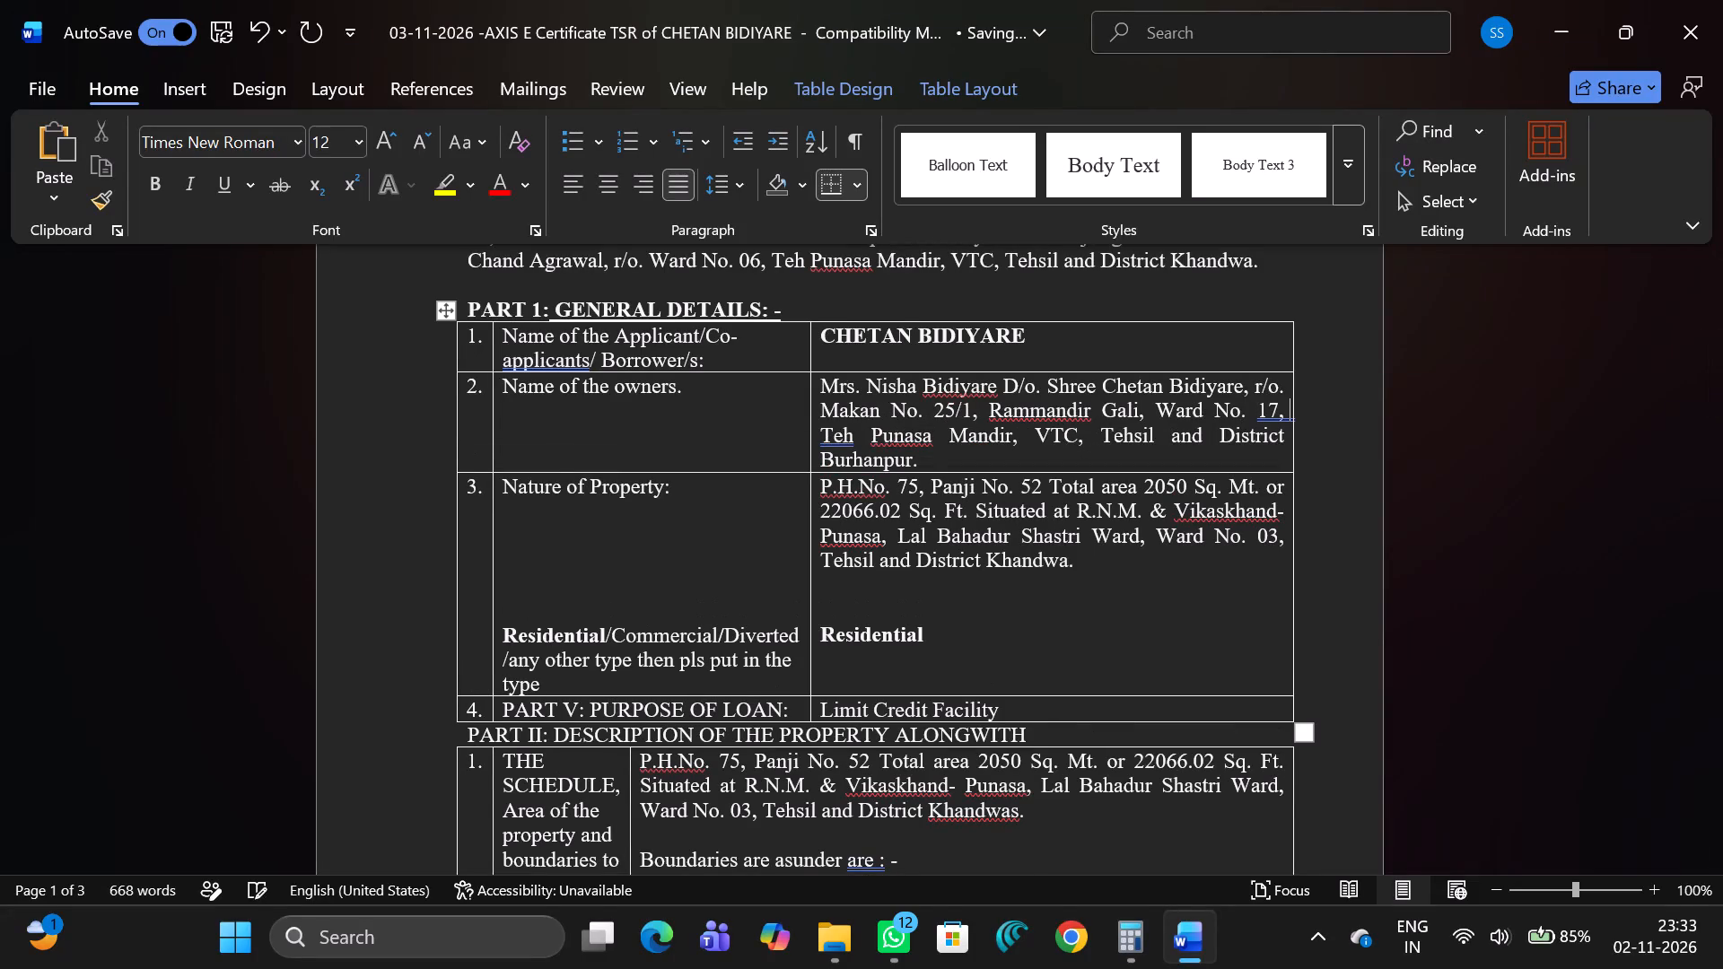
type("la")
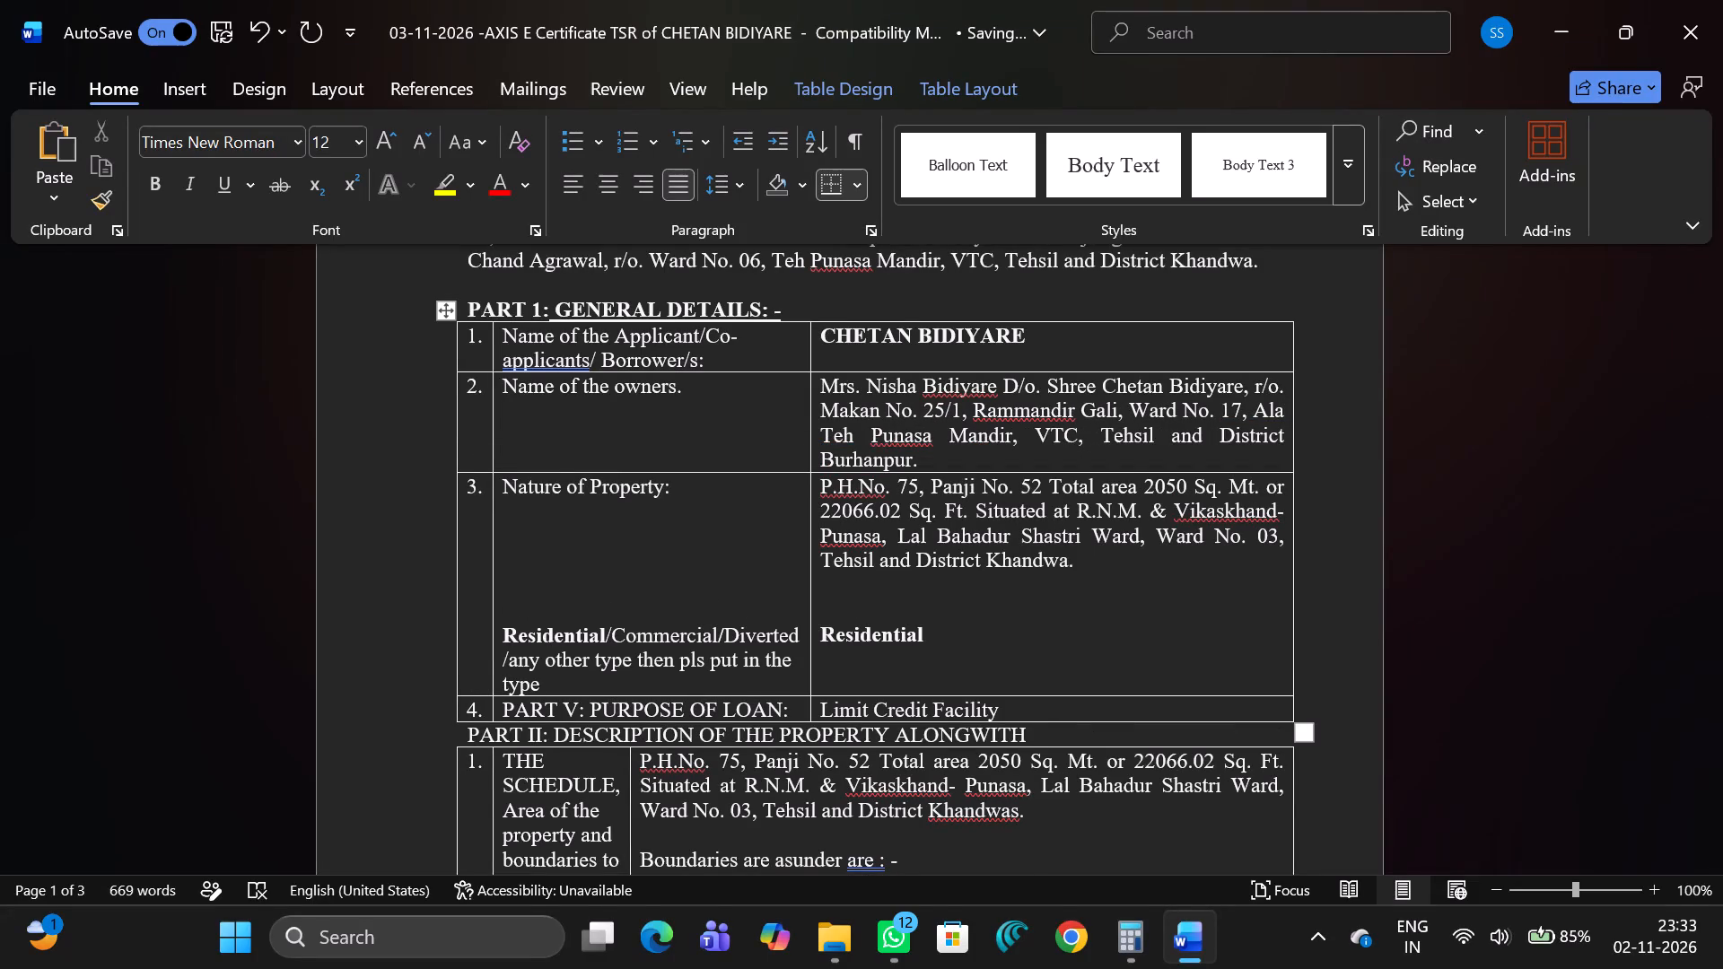
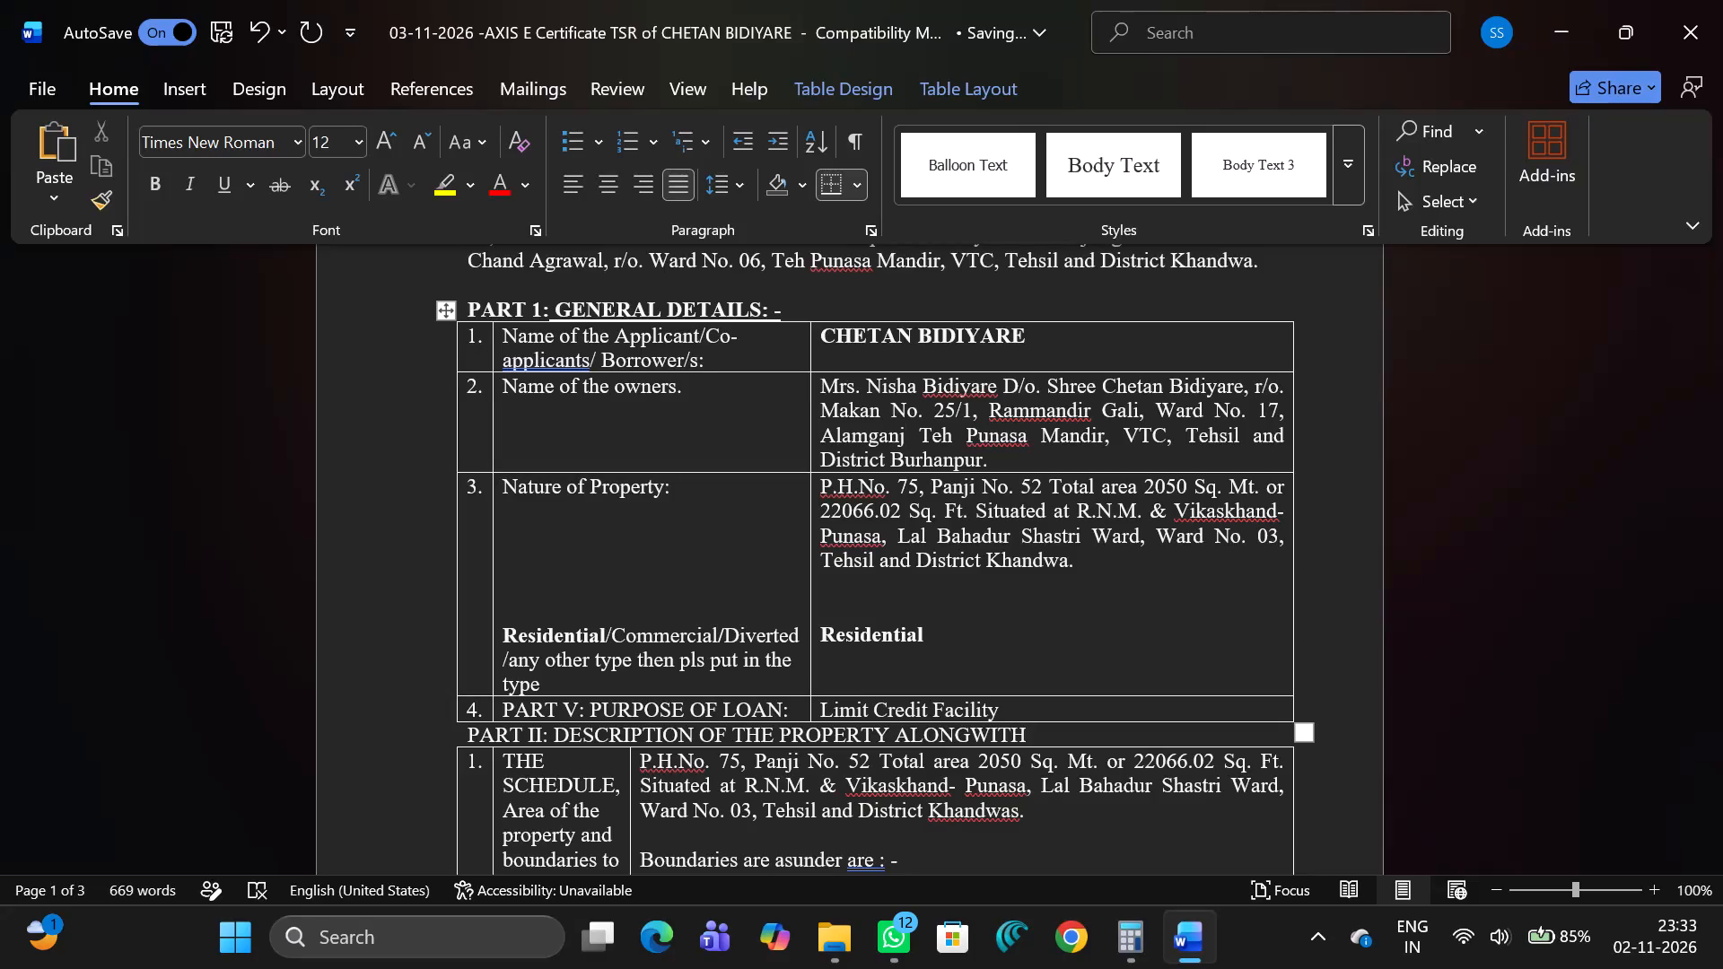
Add a comma after the locality in the Name of the owners address and delete the leftover text between it and "Tehsil".
key("comma")
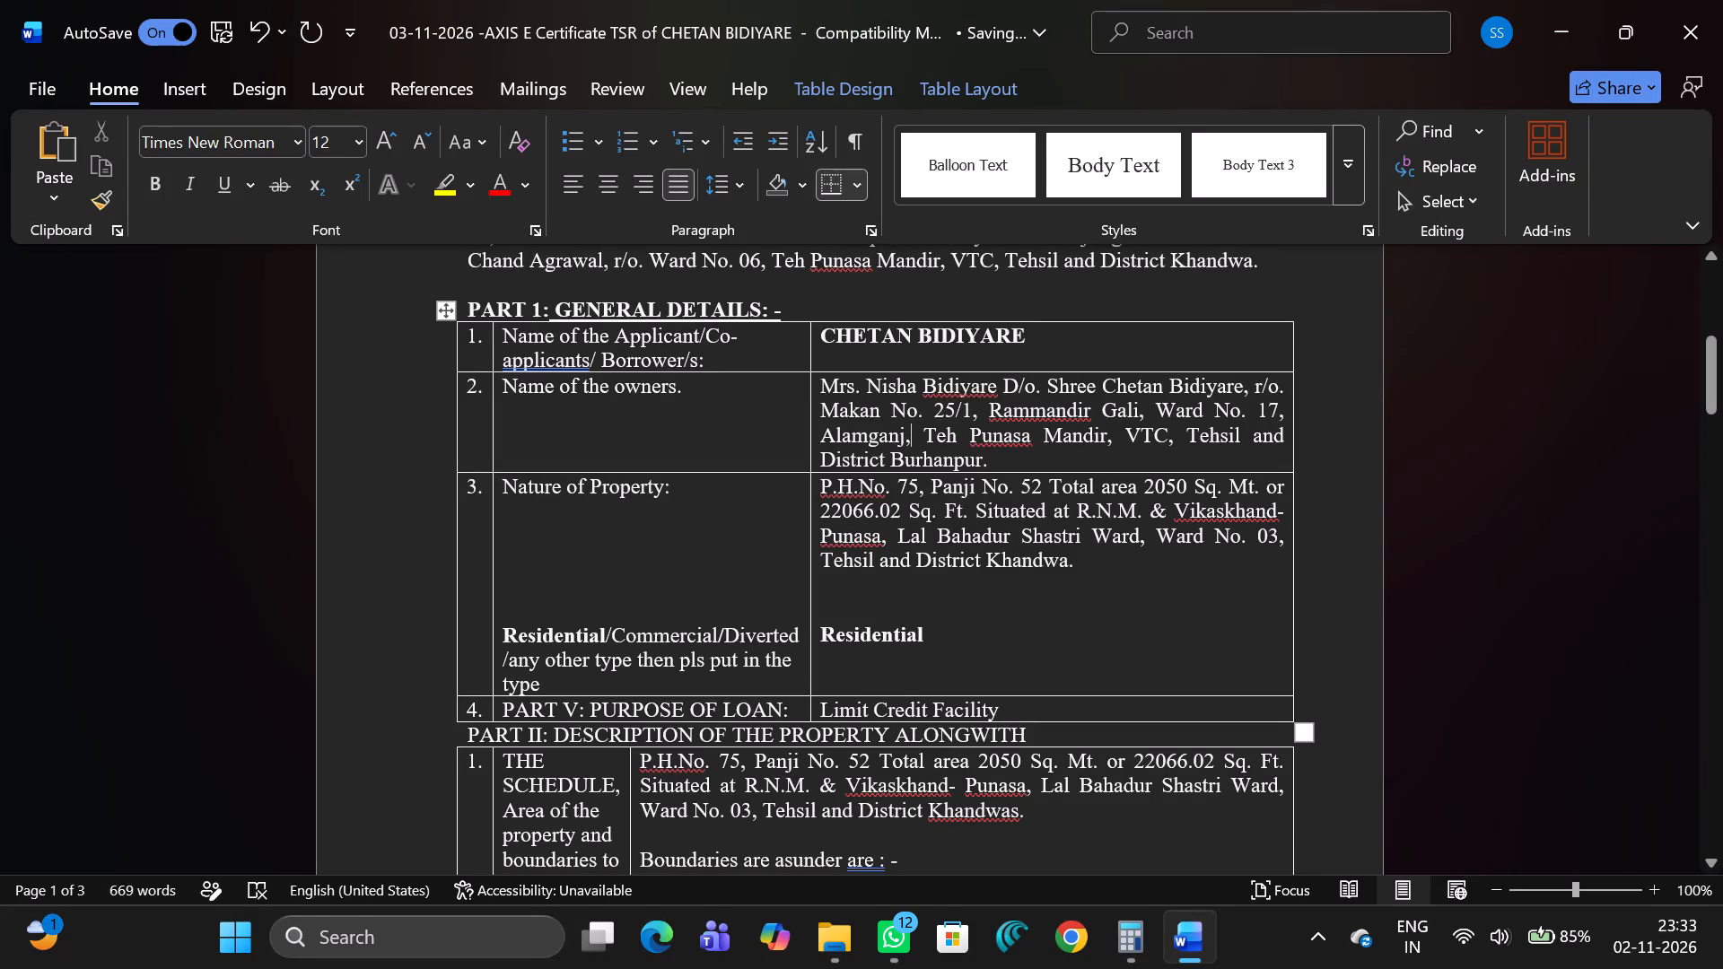
left_click_drag(927, 431, 1135, 441)
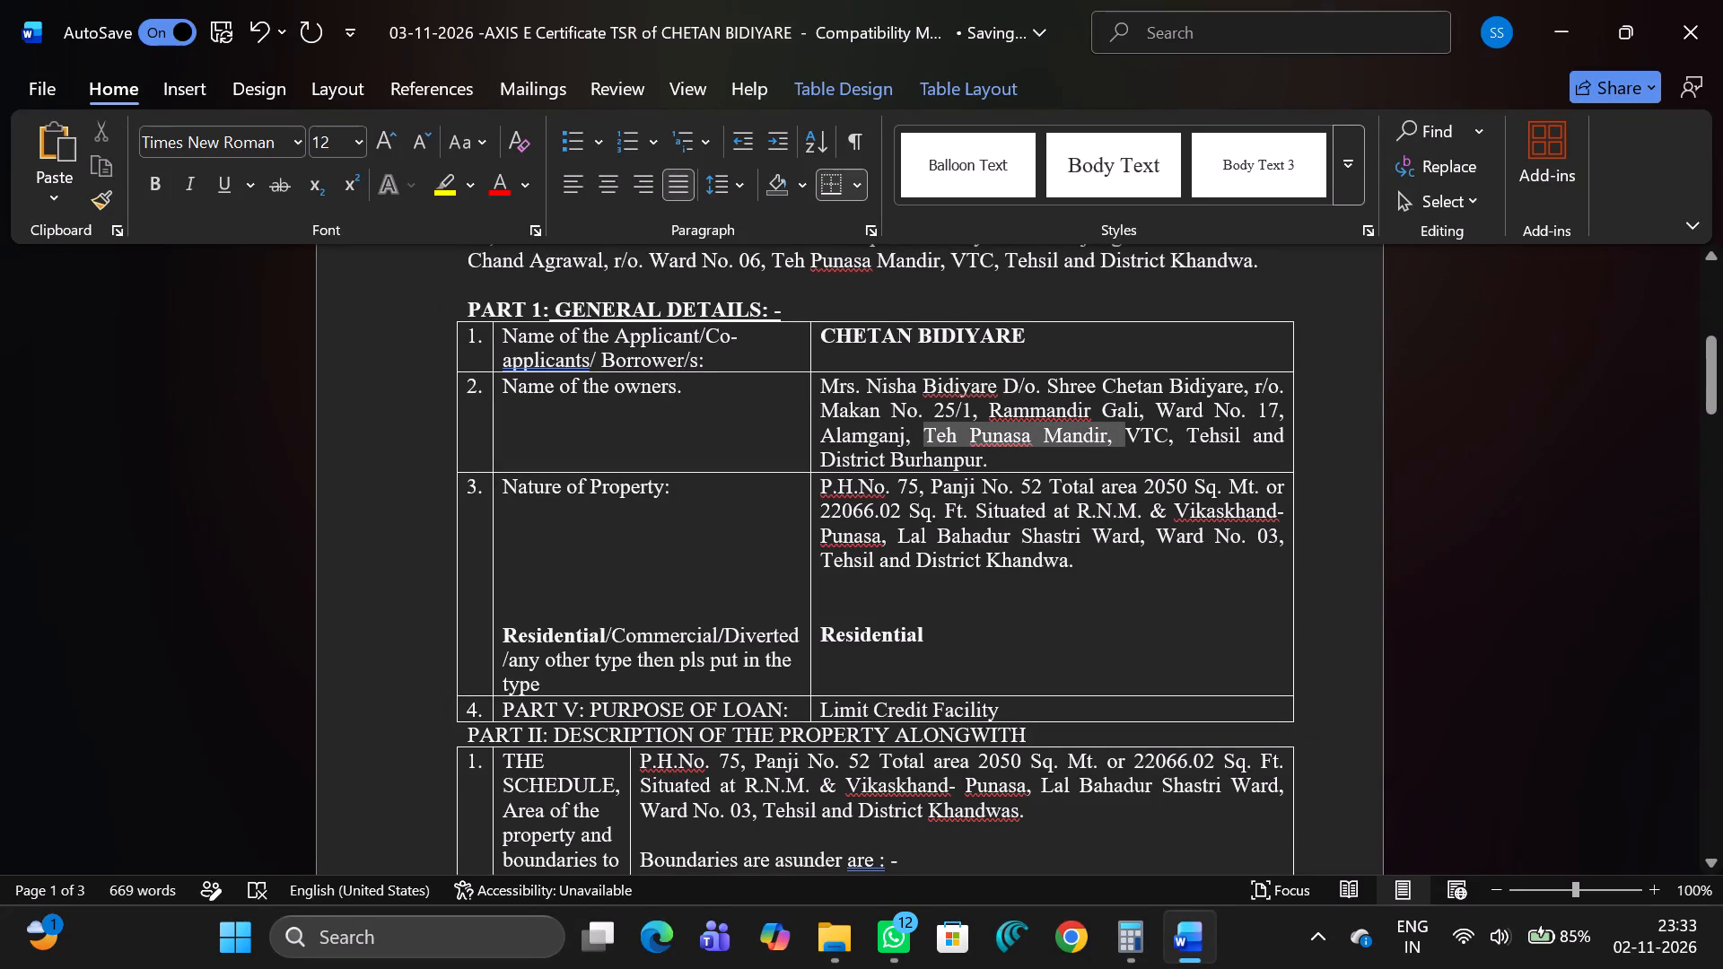
left_click_drag(1135, 441, 1179, 442)
left_click_drag(1179, 442, 1180, 444)
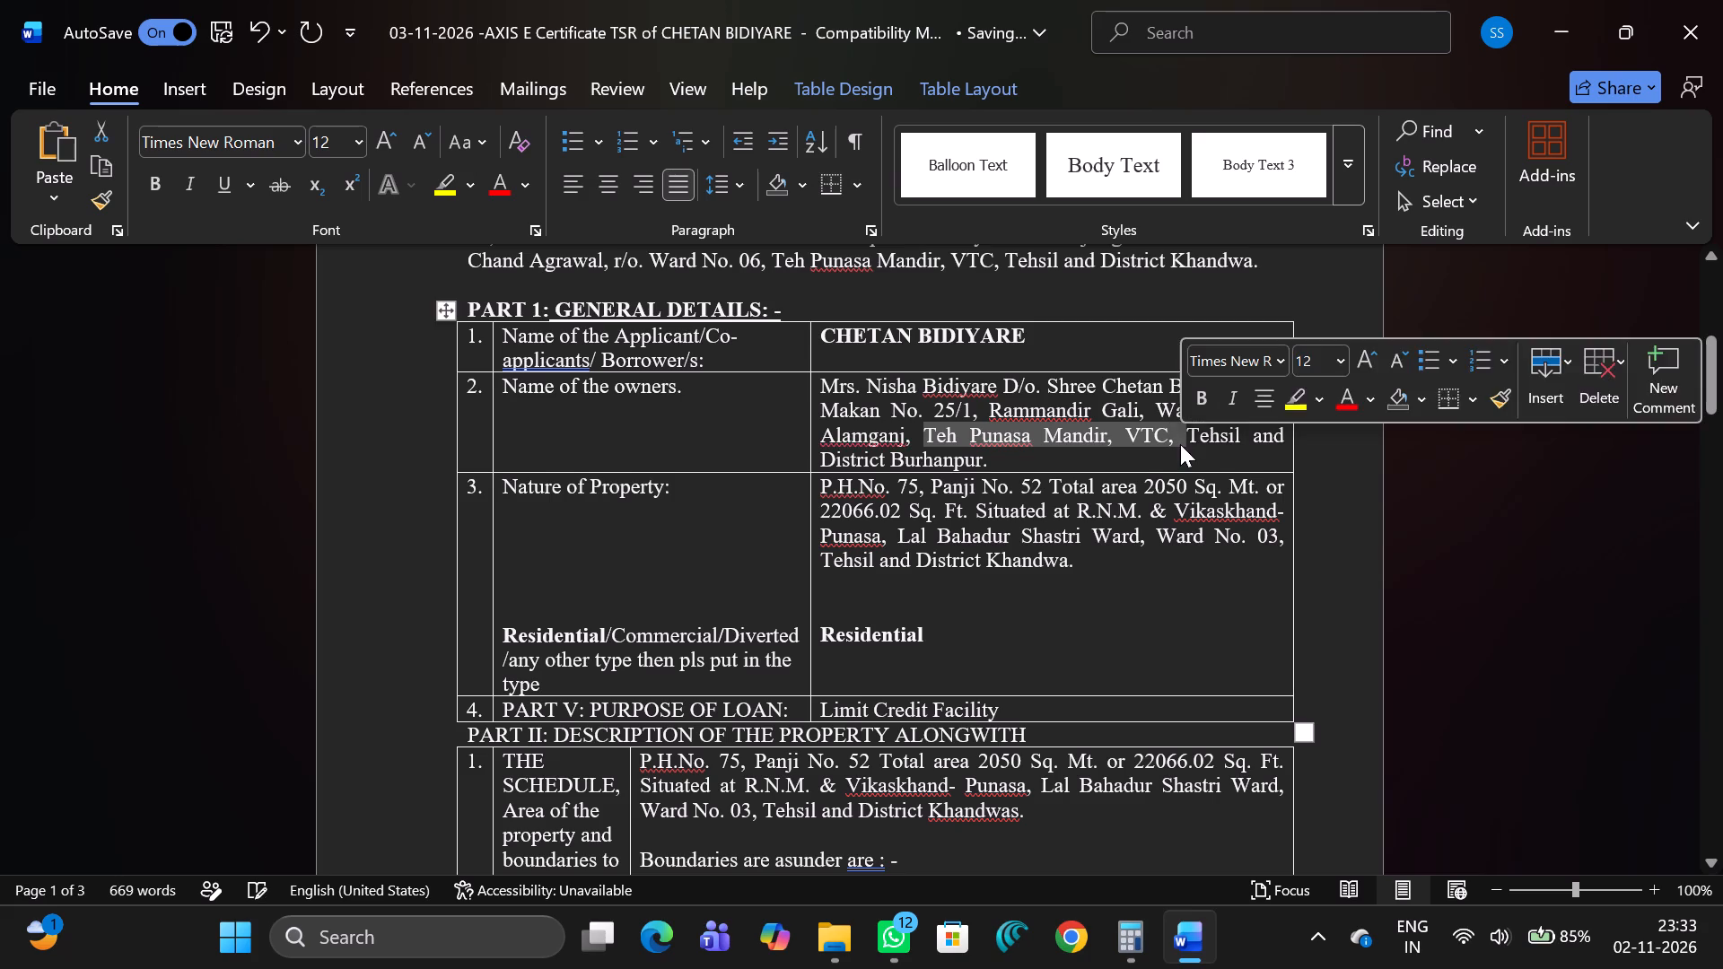
key("BackSpace")
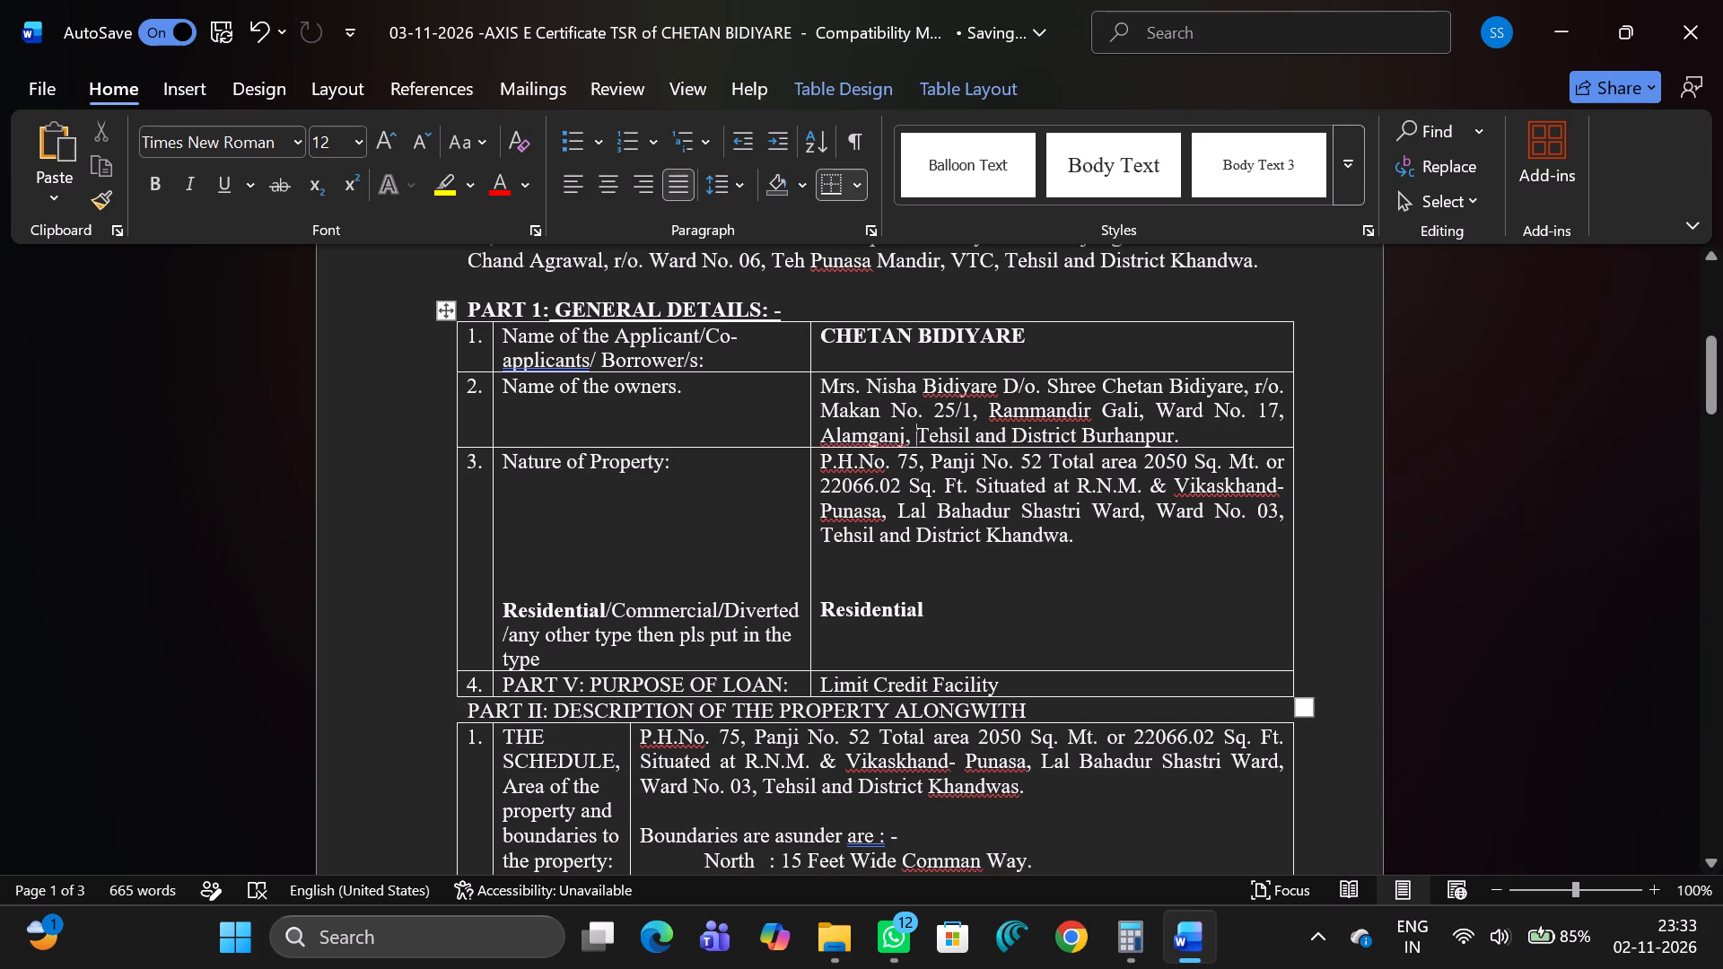
Select the complete owner name and address text in the Name of the owners row.
left_click_drag(879, 393, 1013, 395)
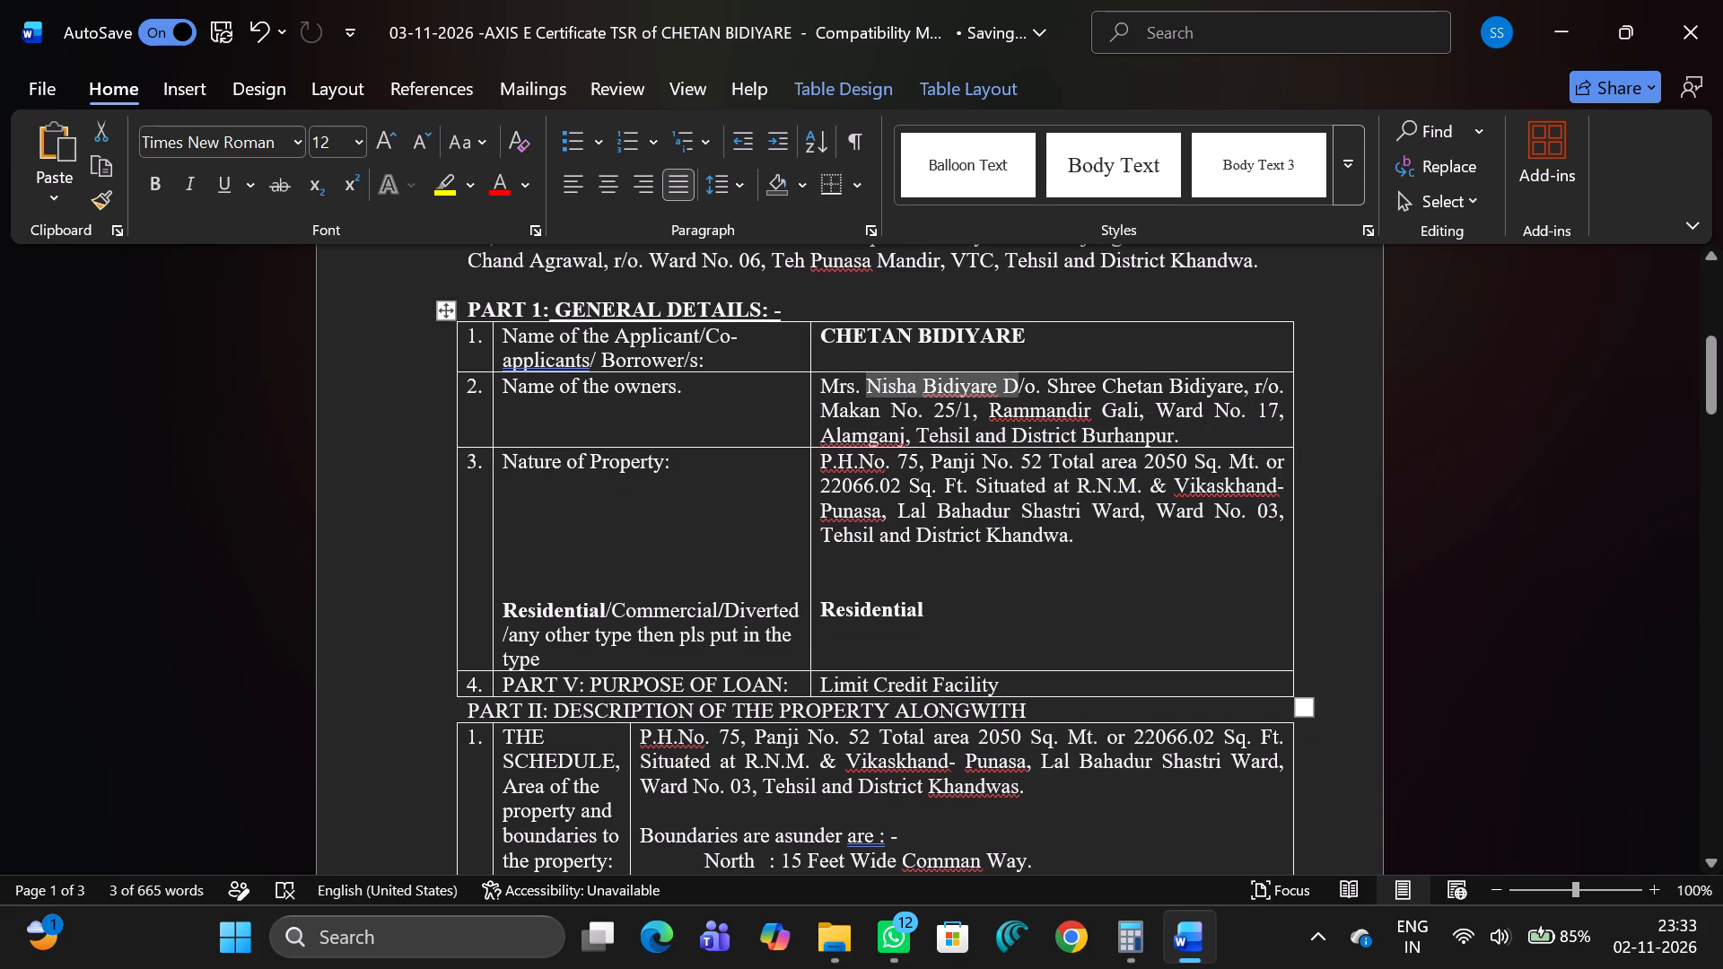
left_click_drag(822, 380, 1166, 436)
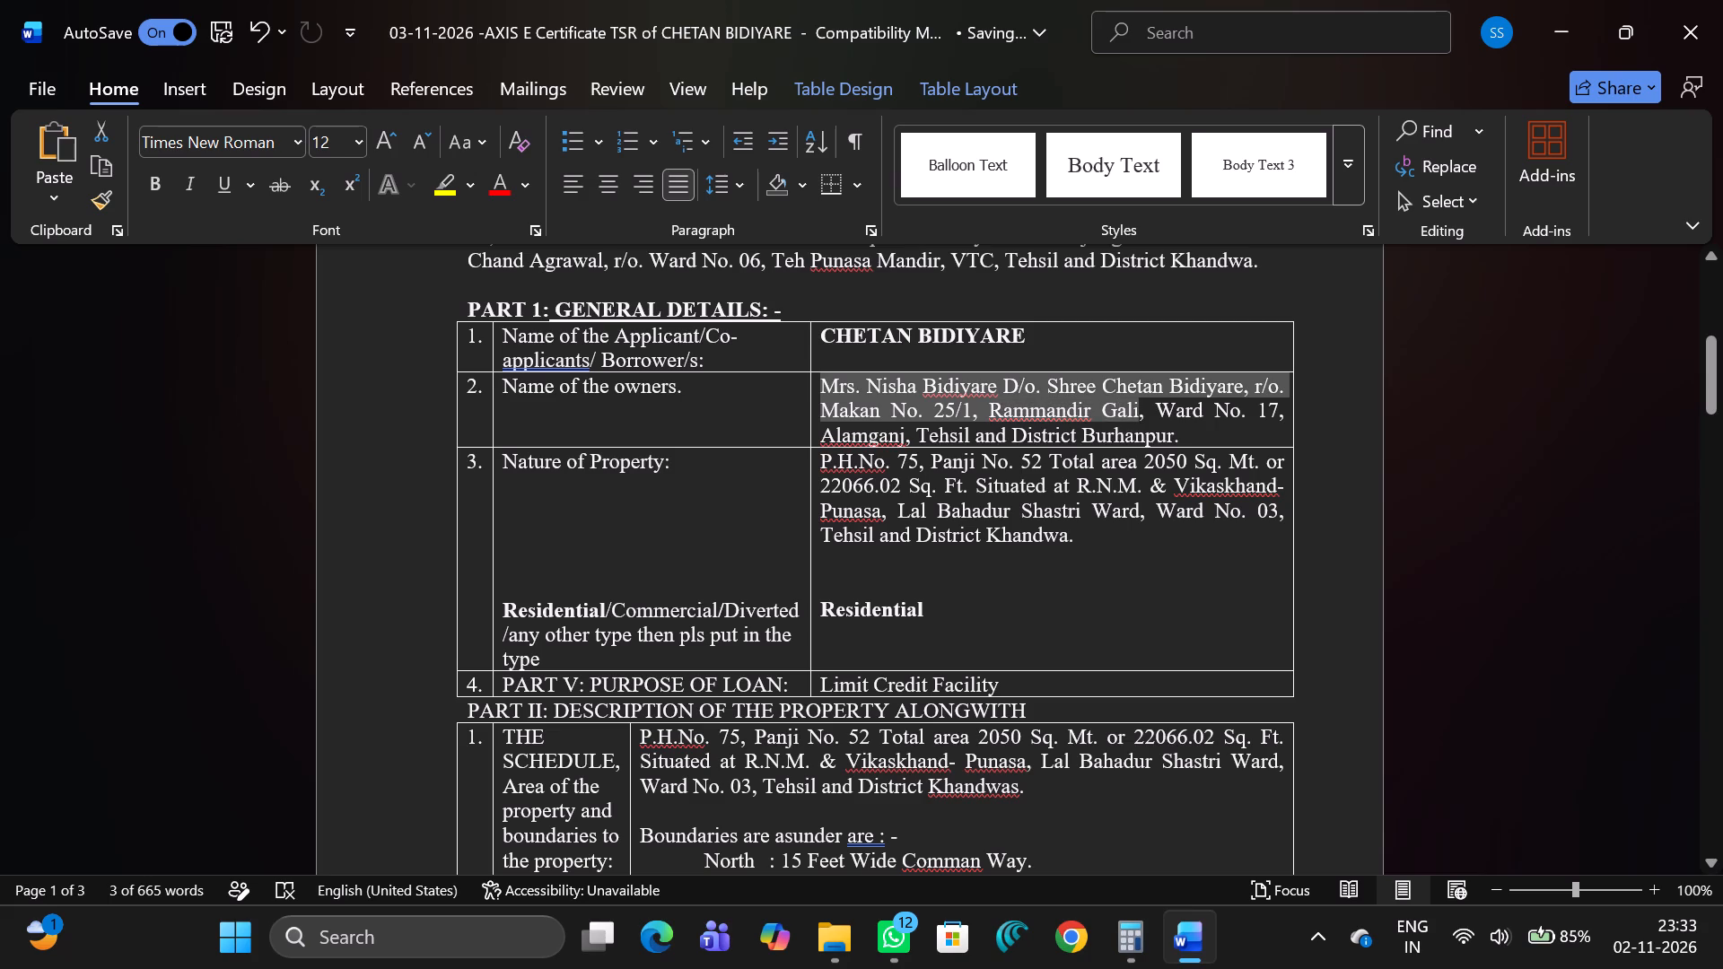
left_click_drag(1166, 436, 1185, 438)
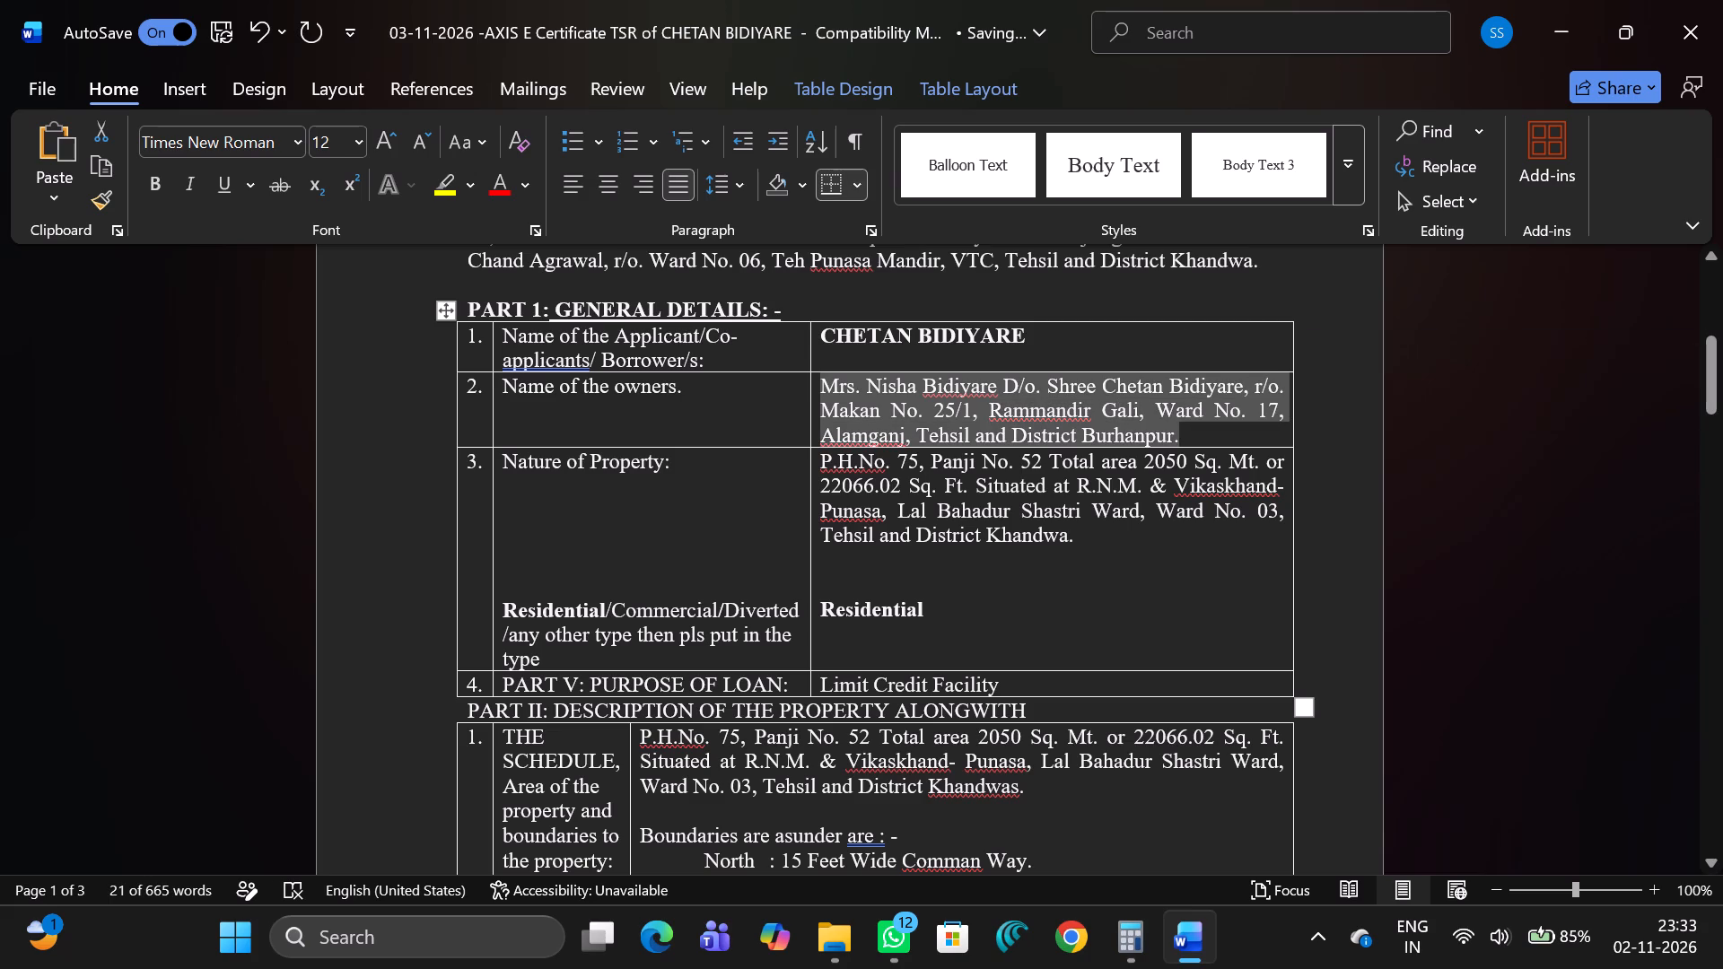
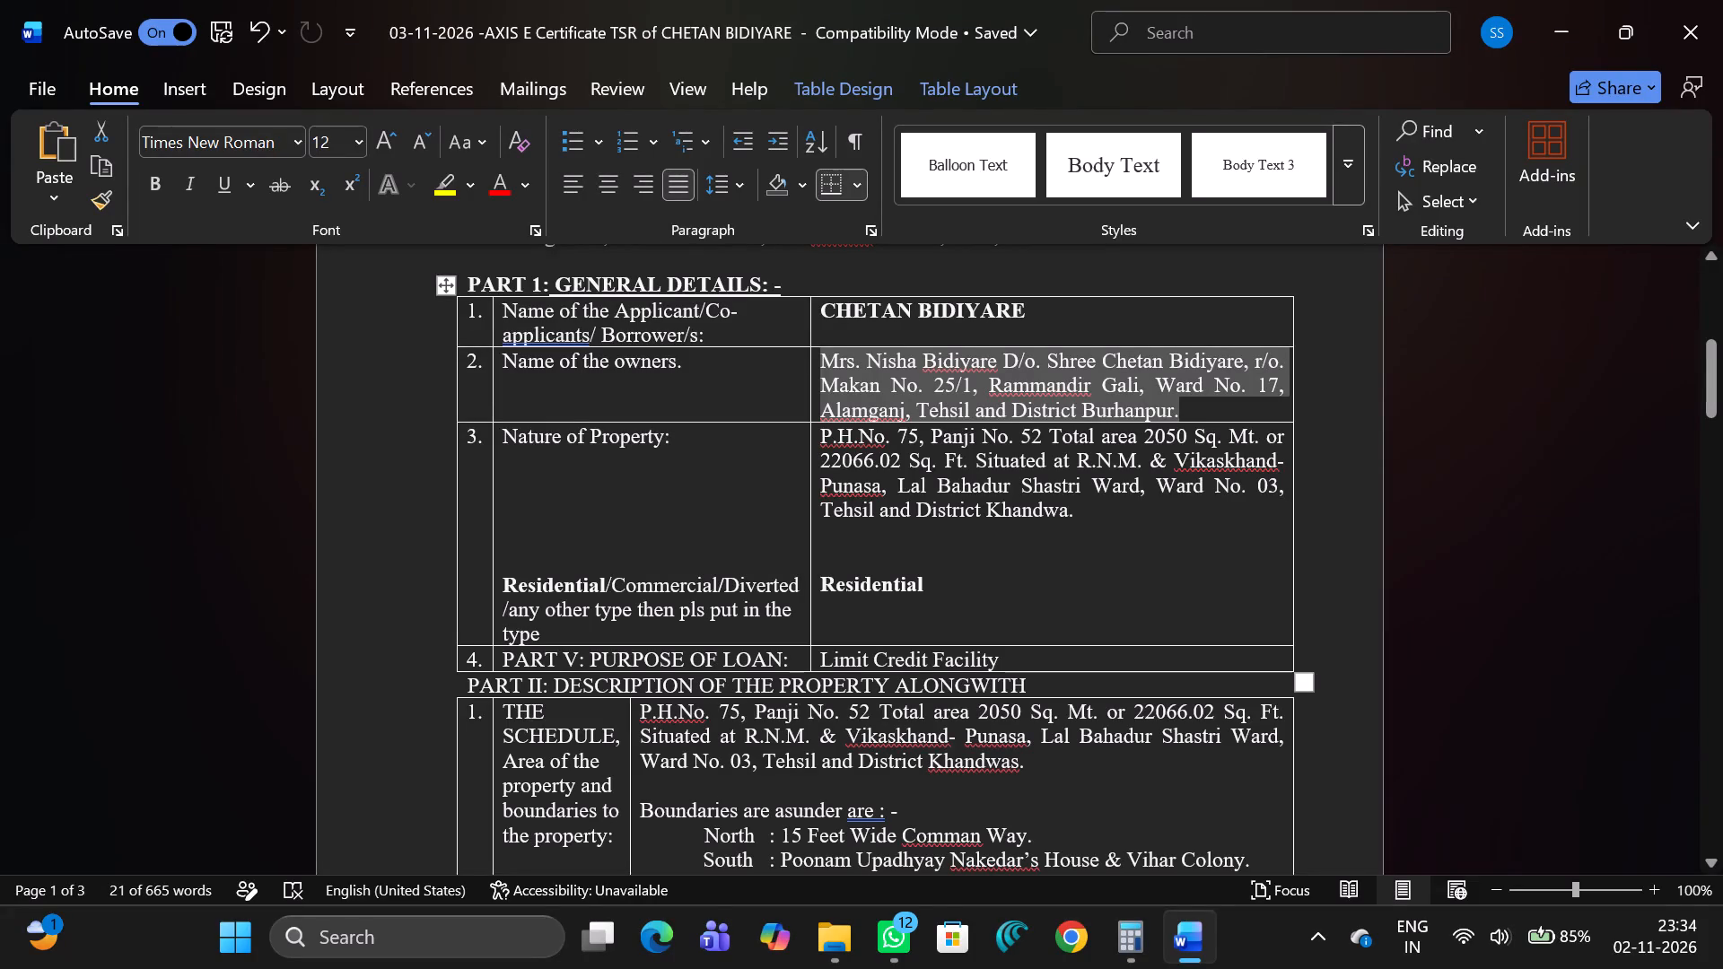
Replace the old owner name and address after "owned and possessed by" in the REG paragraph with the copied owner details, ending in a single full stop.
scroll(733, 765, "down", 1)
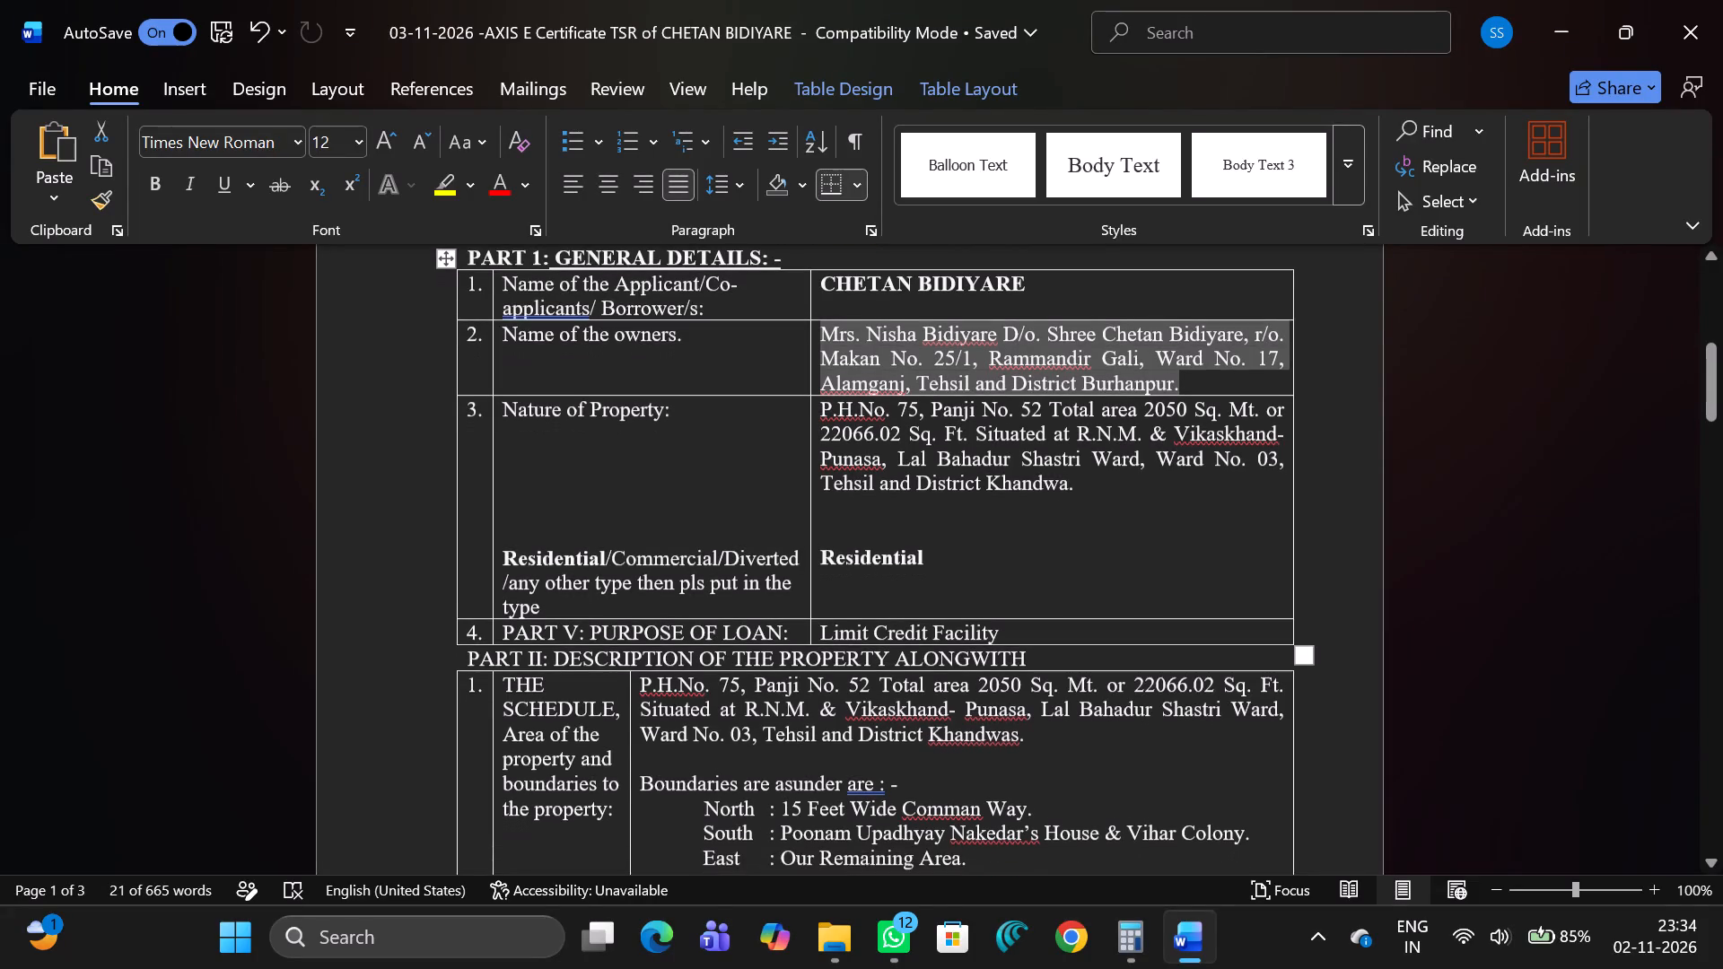
scroll(733, 765, "up", 1)
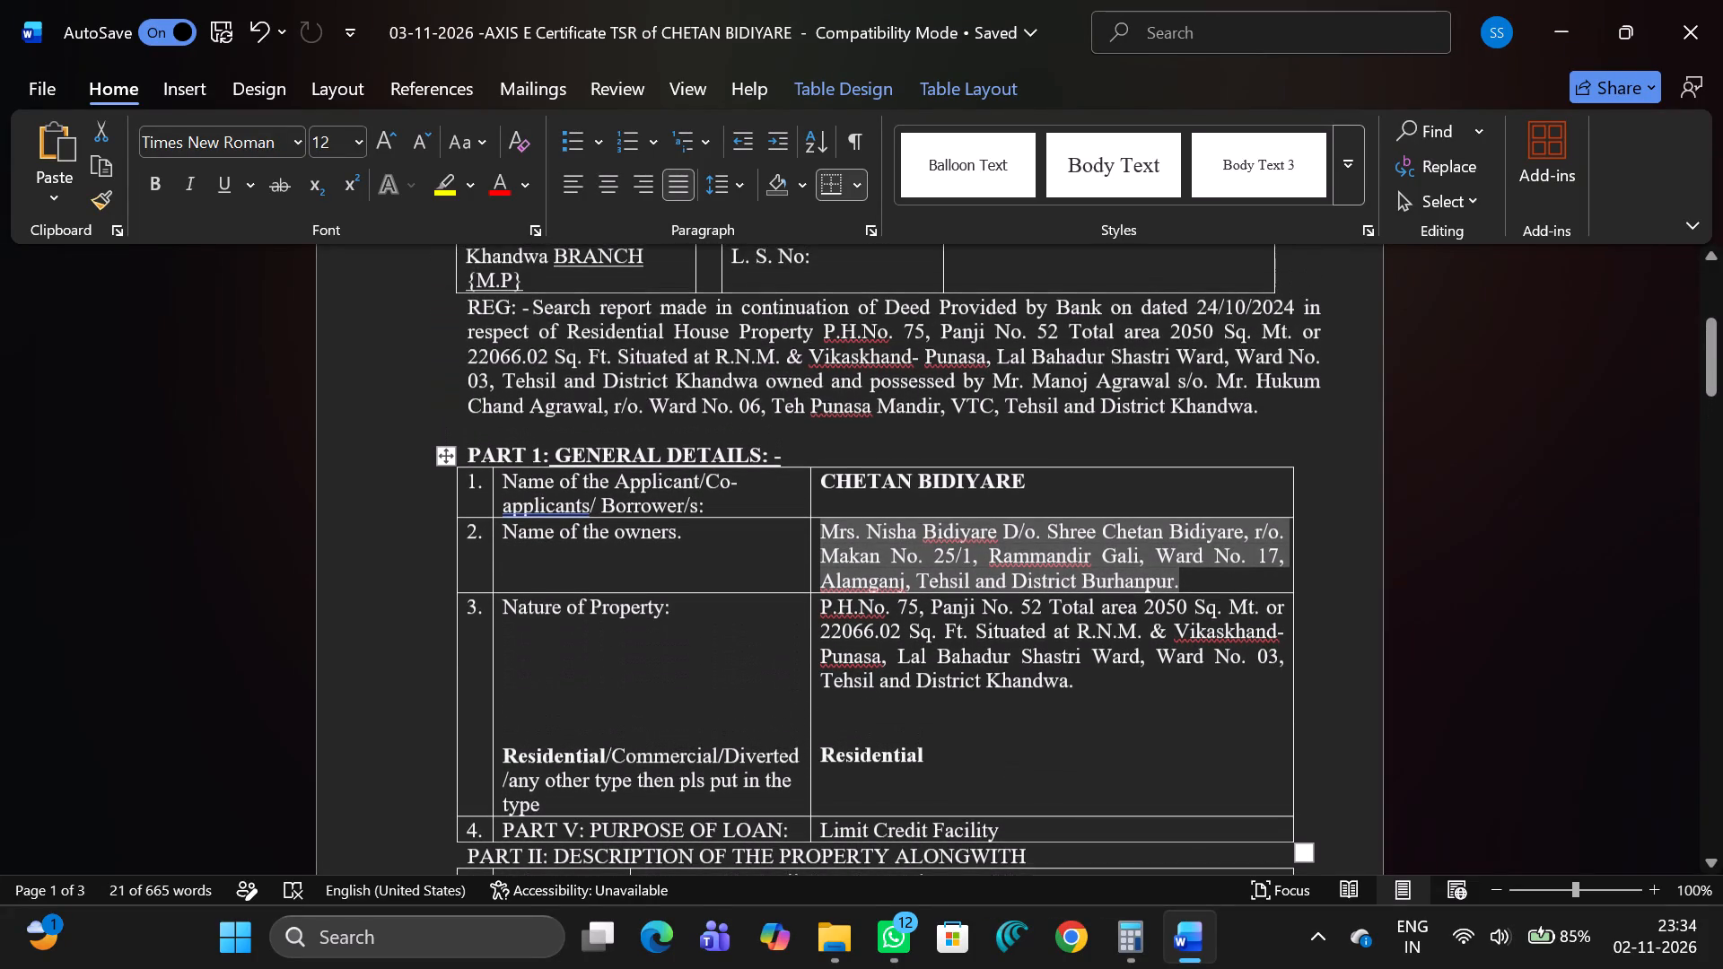
scroll(733, 765, "up", 1)
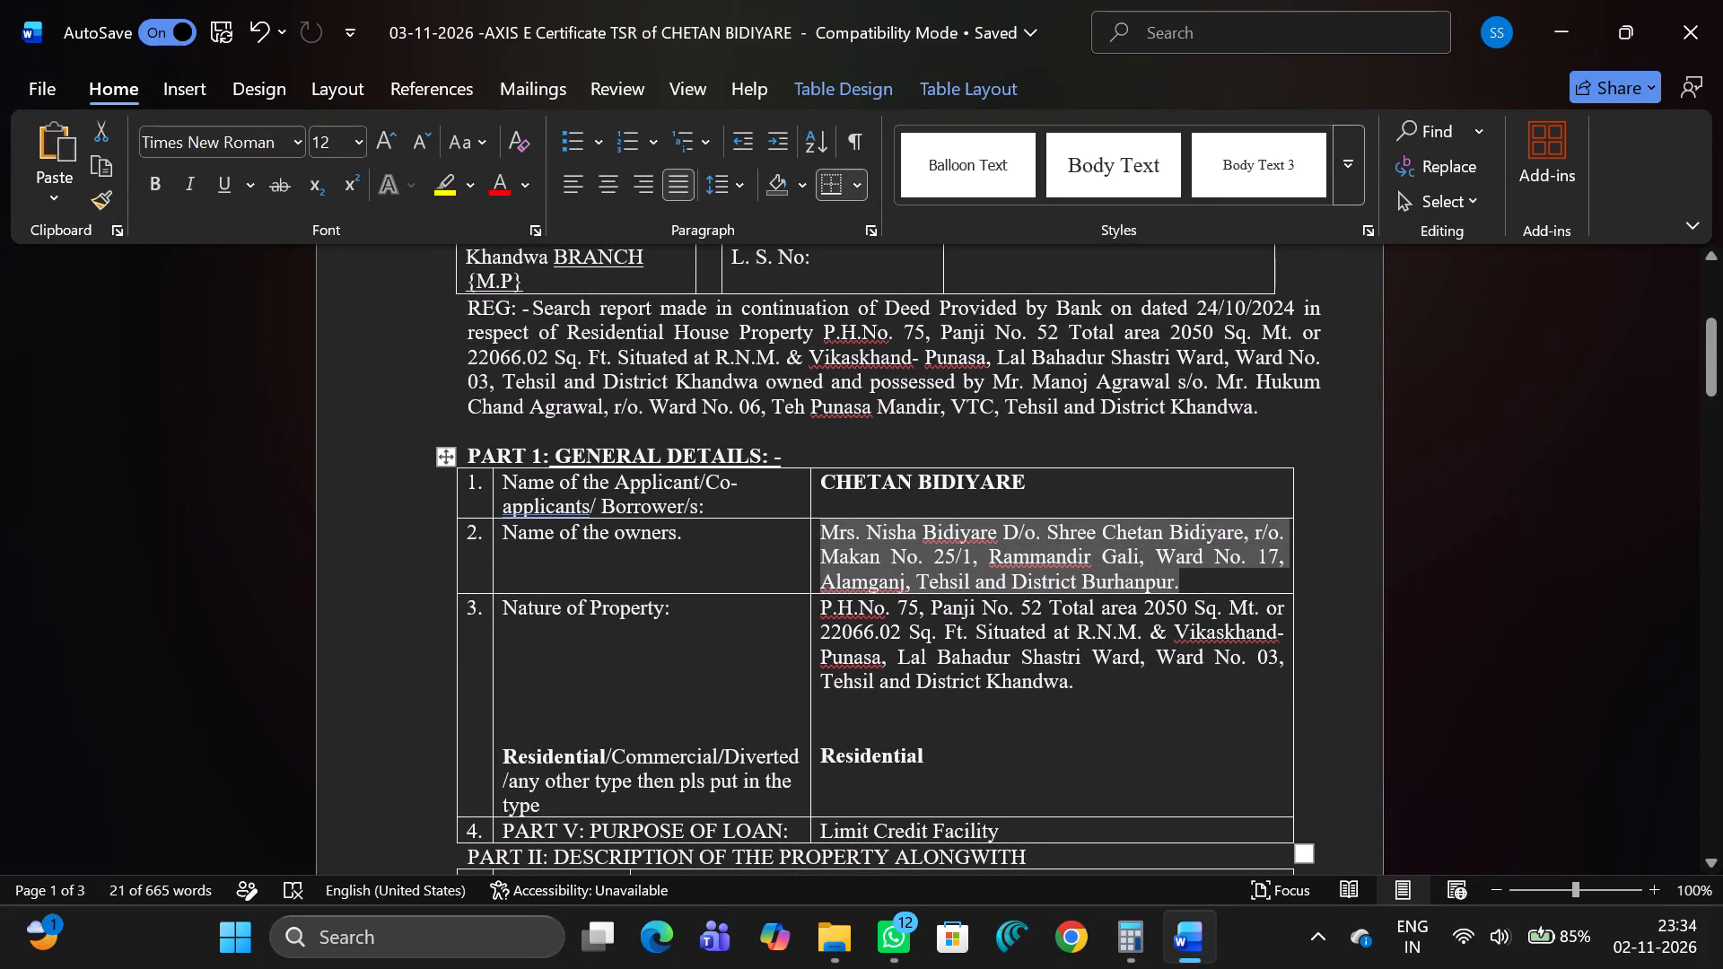
left_click_drag(993, 389, 1133, 405)
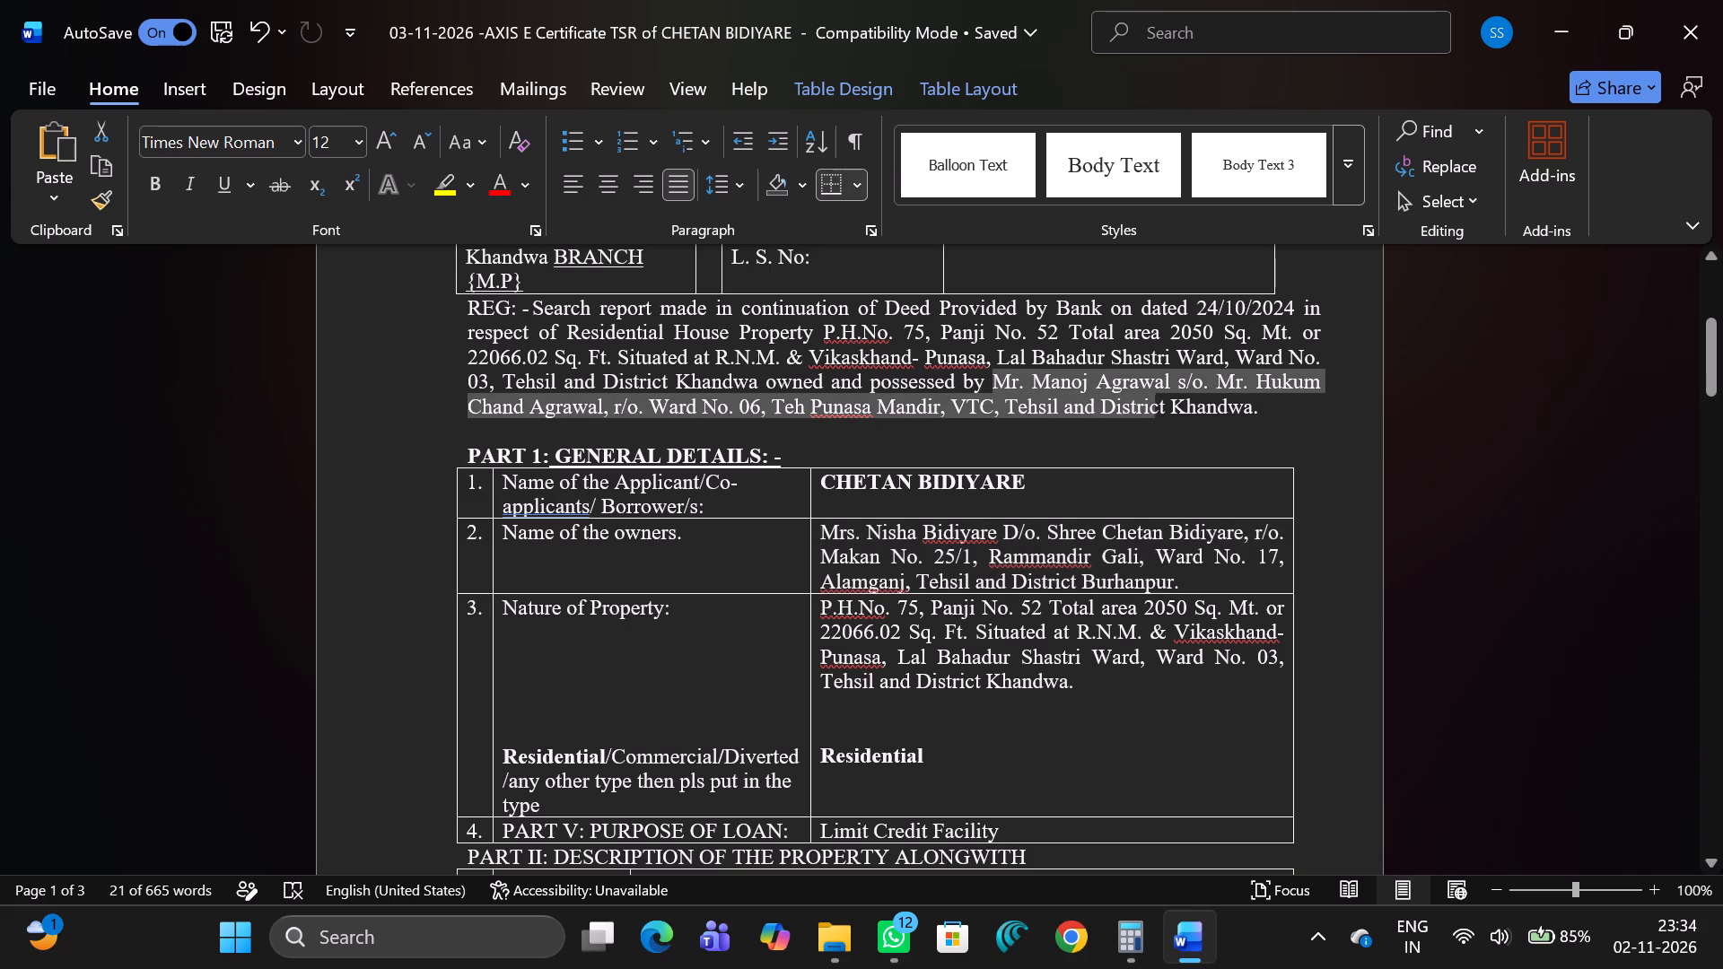
left_click_drag(1133, 405, 1221, 413)
key("ctrl+v")
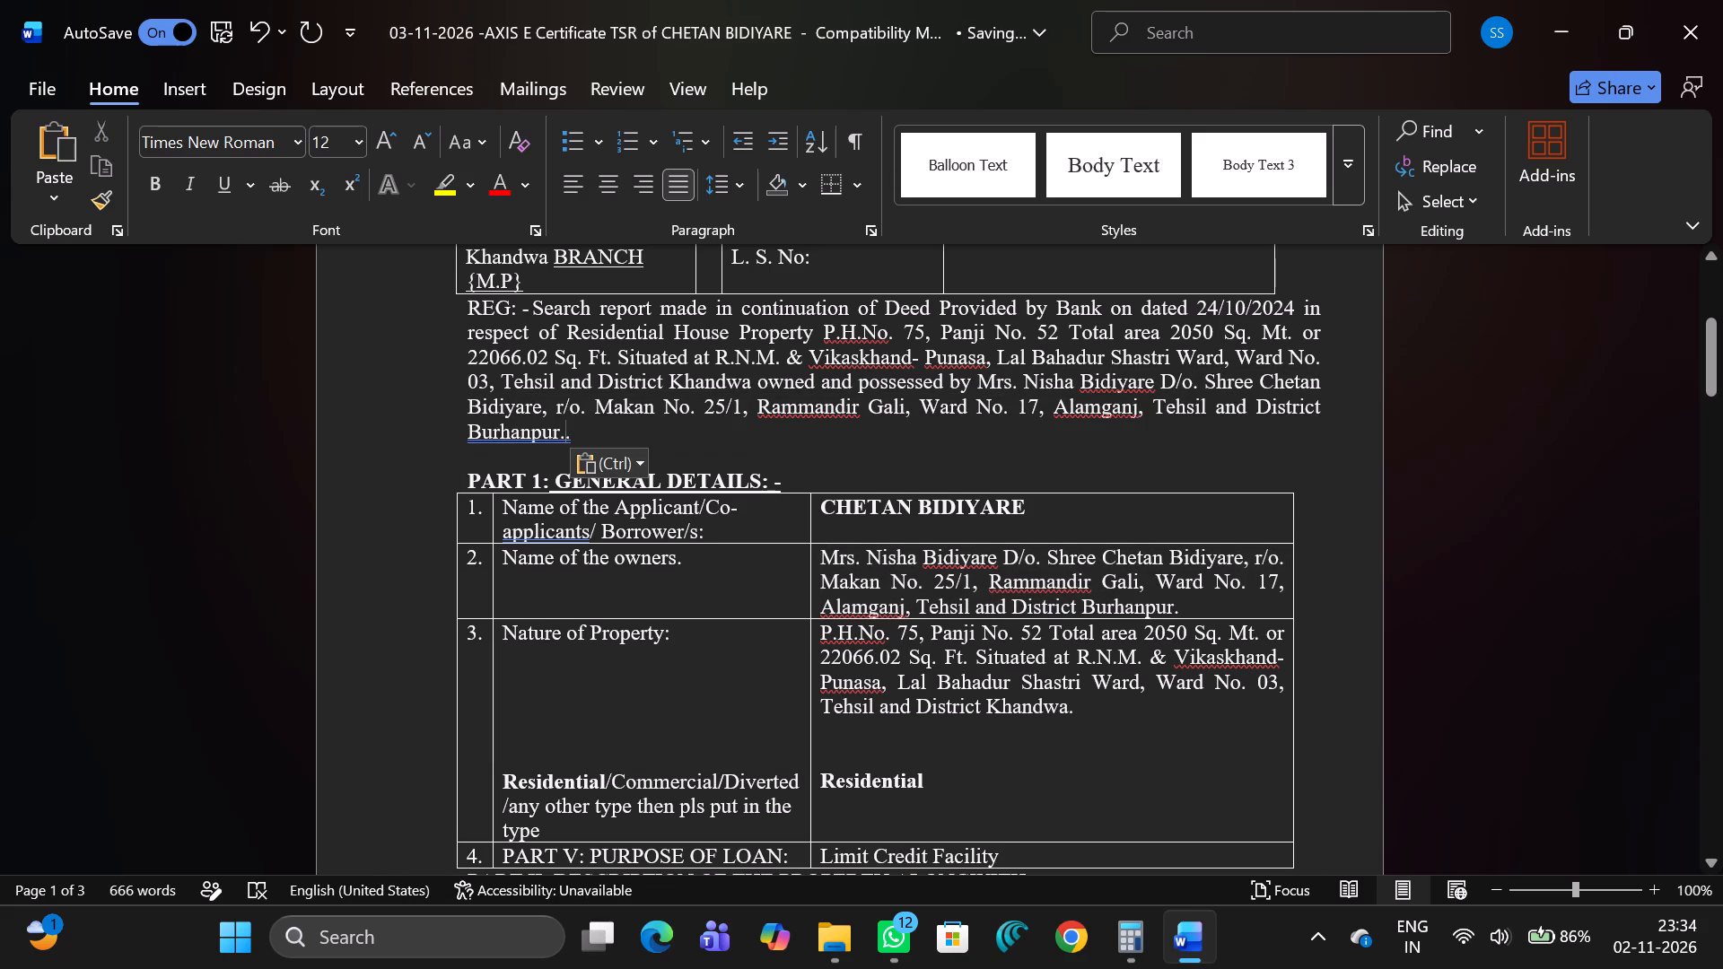
key("BackSpace")
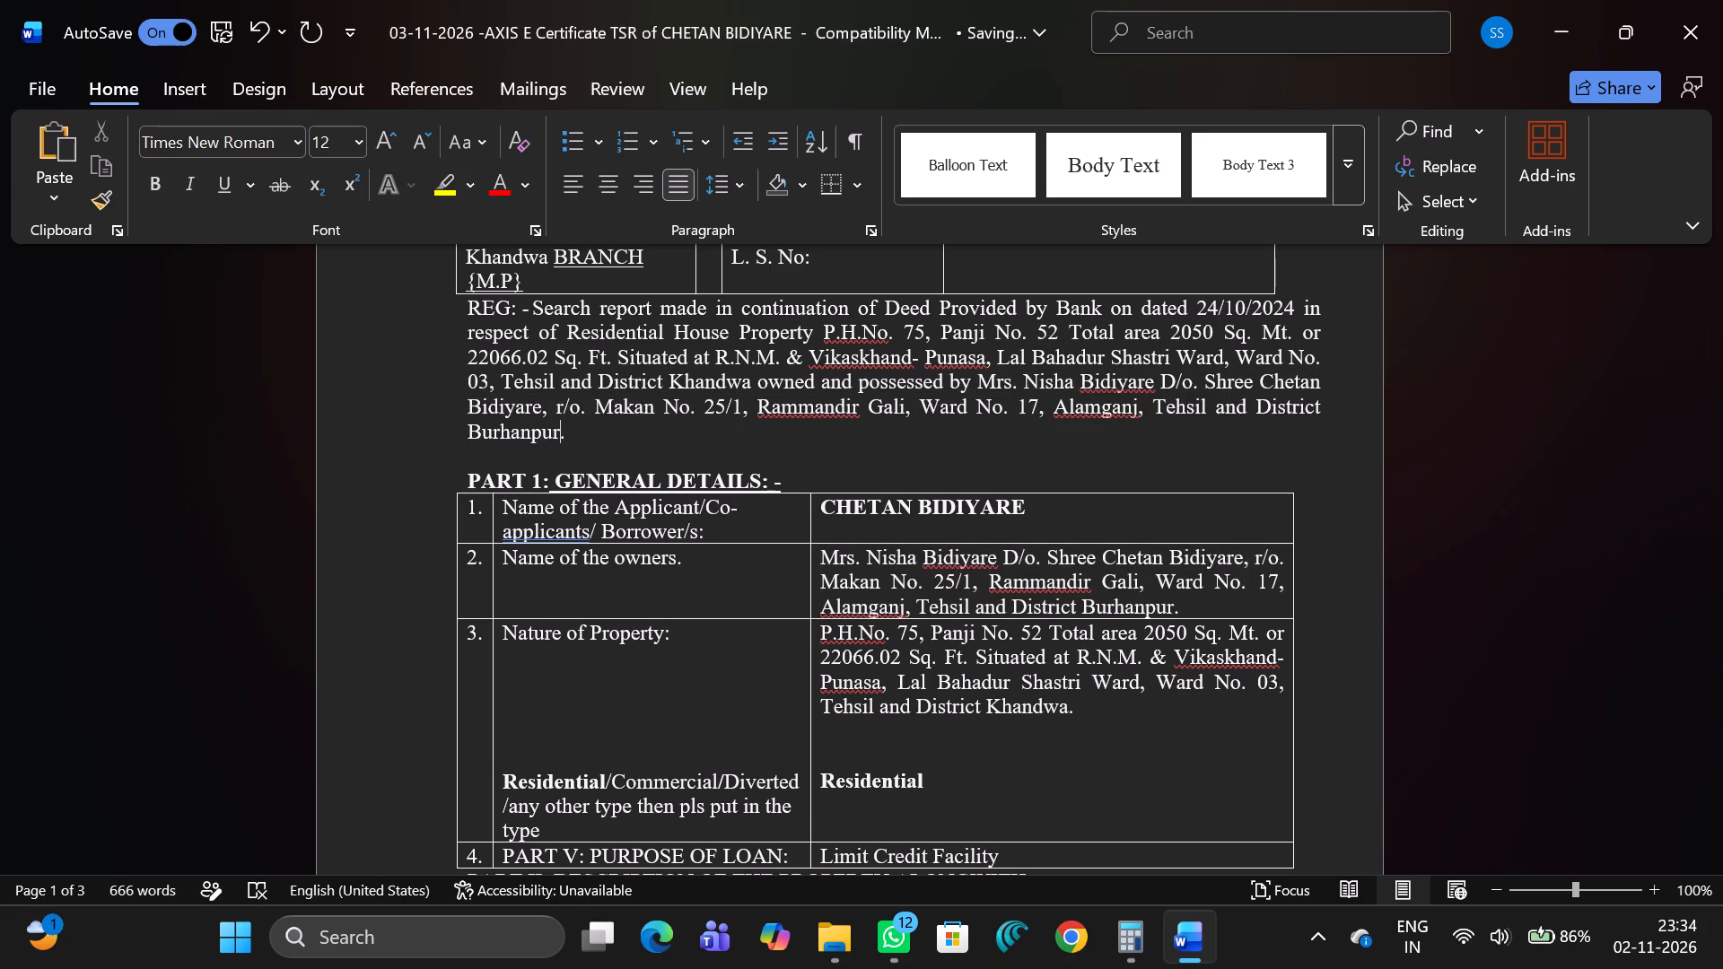
left_click(1045, 456)
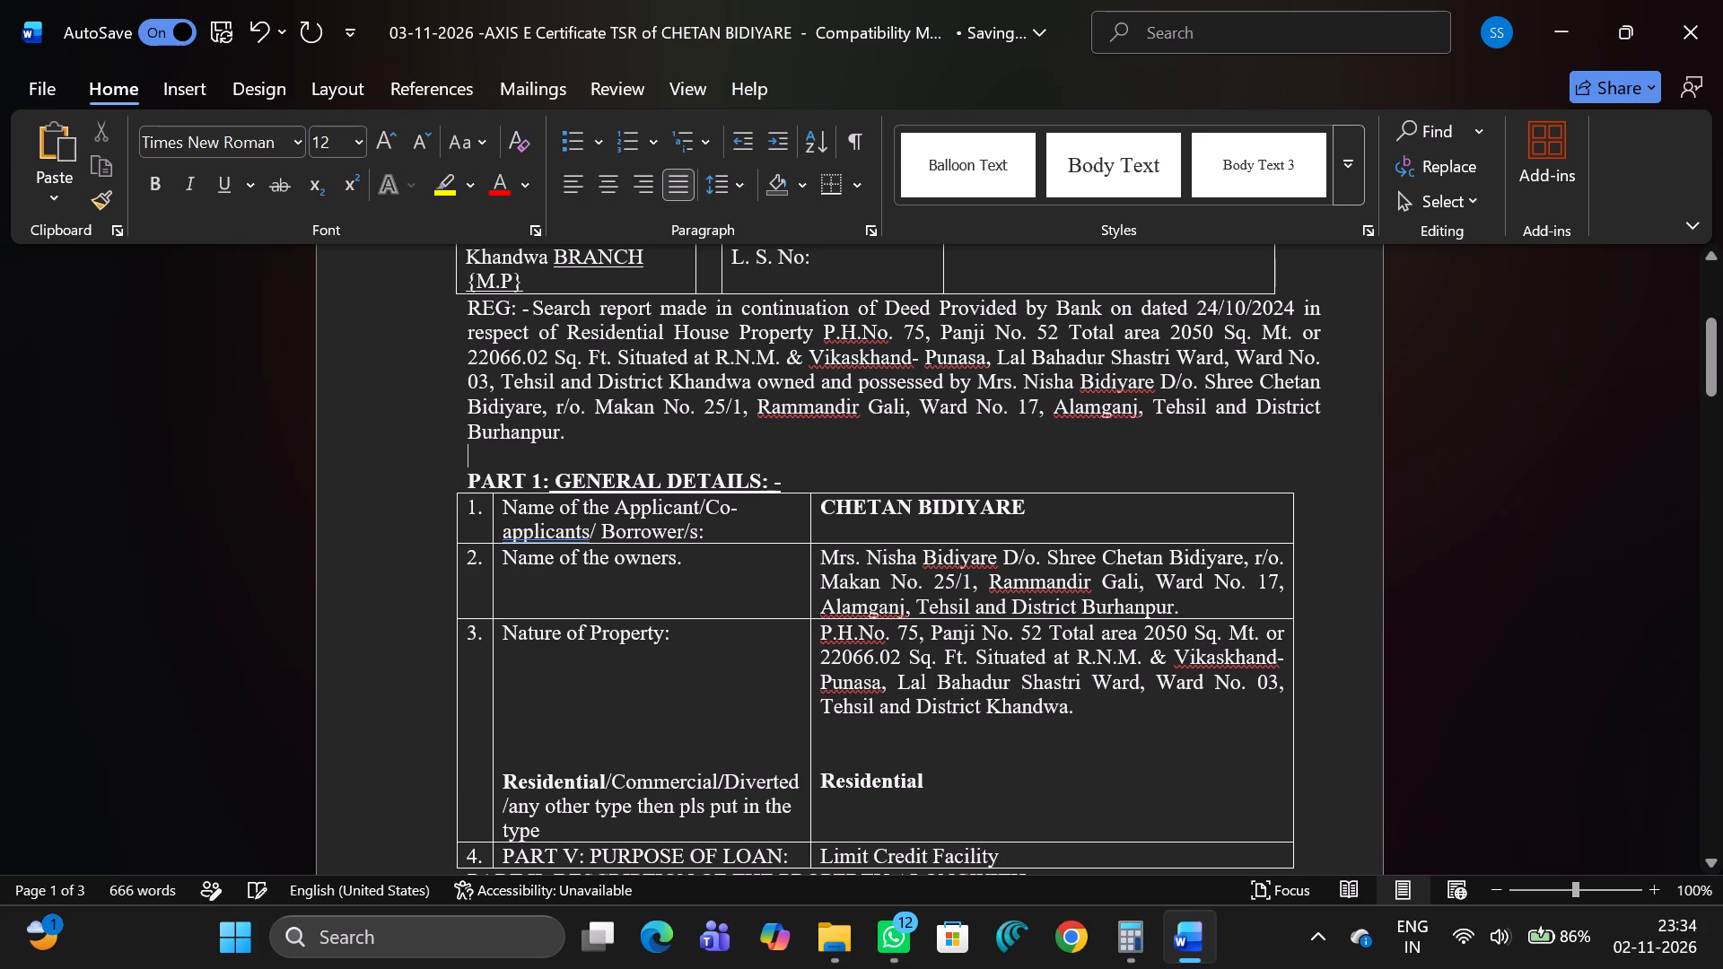
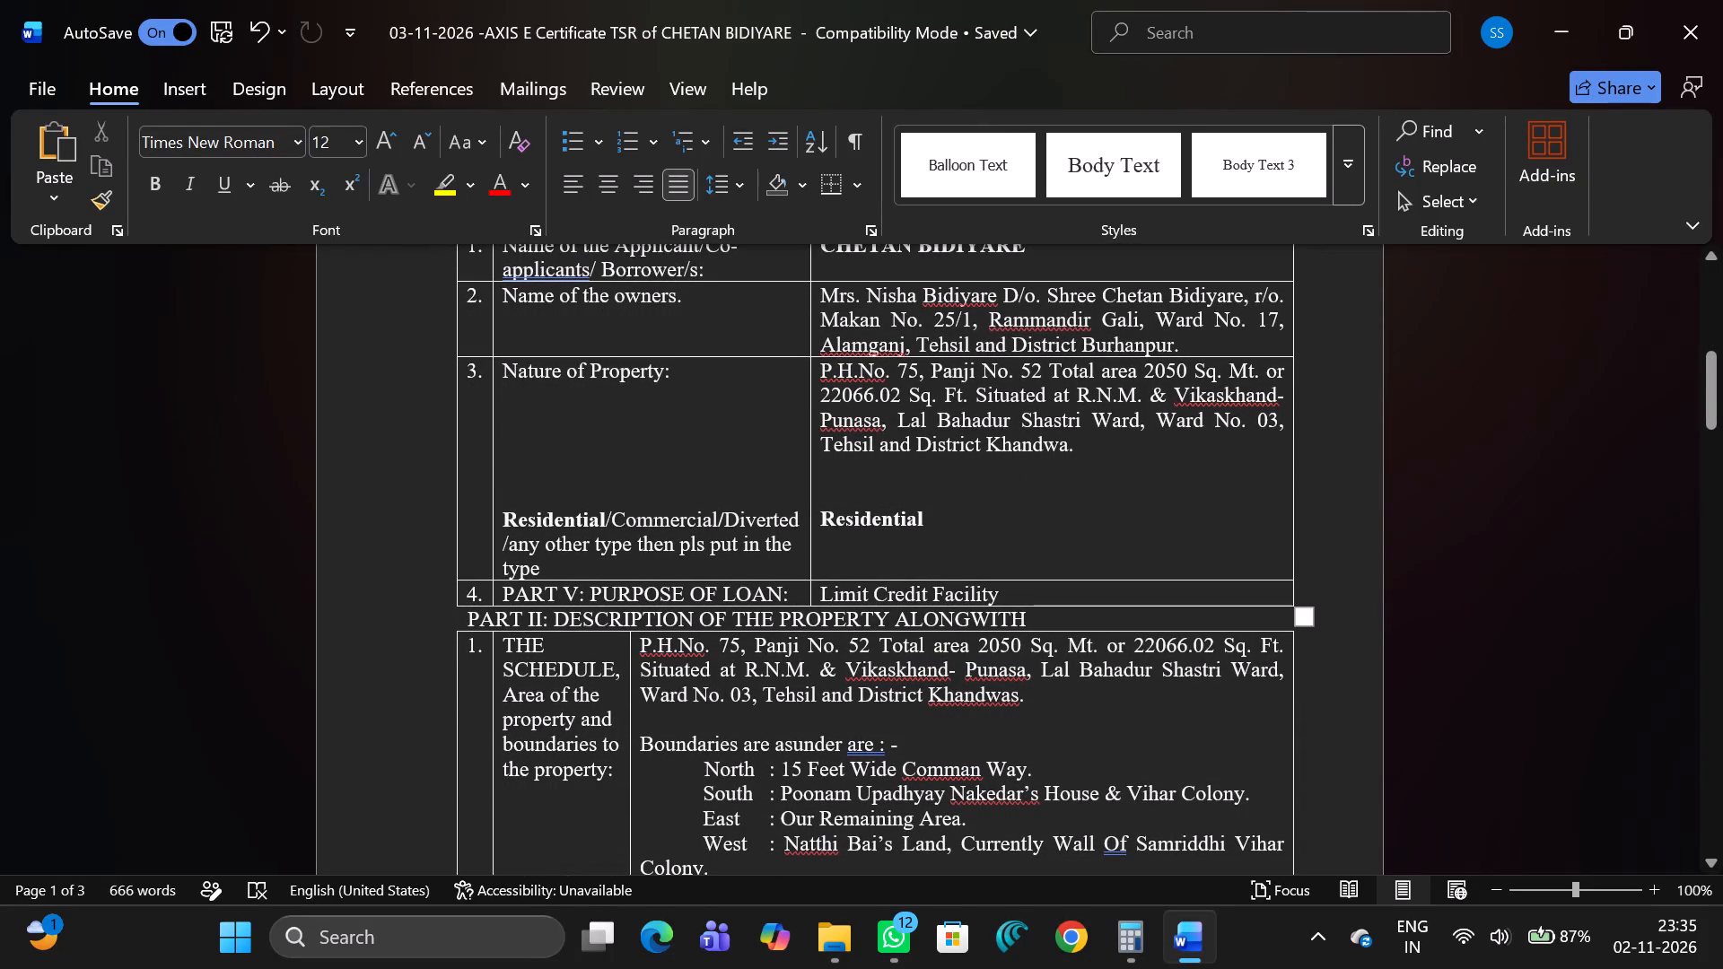
Move the "East" label from the "Our Remaining Area" boundary line to replace "North" before "15 Feet Wide Comman Way" in the schedule.
left_click_drag(703, 820, 723, 820)
left_click_drag(723, 820, 741, 818)
key("ctrl+x")
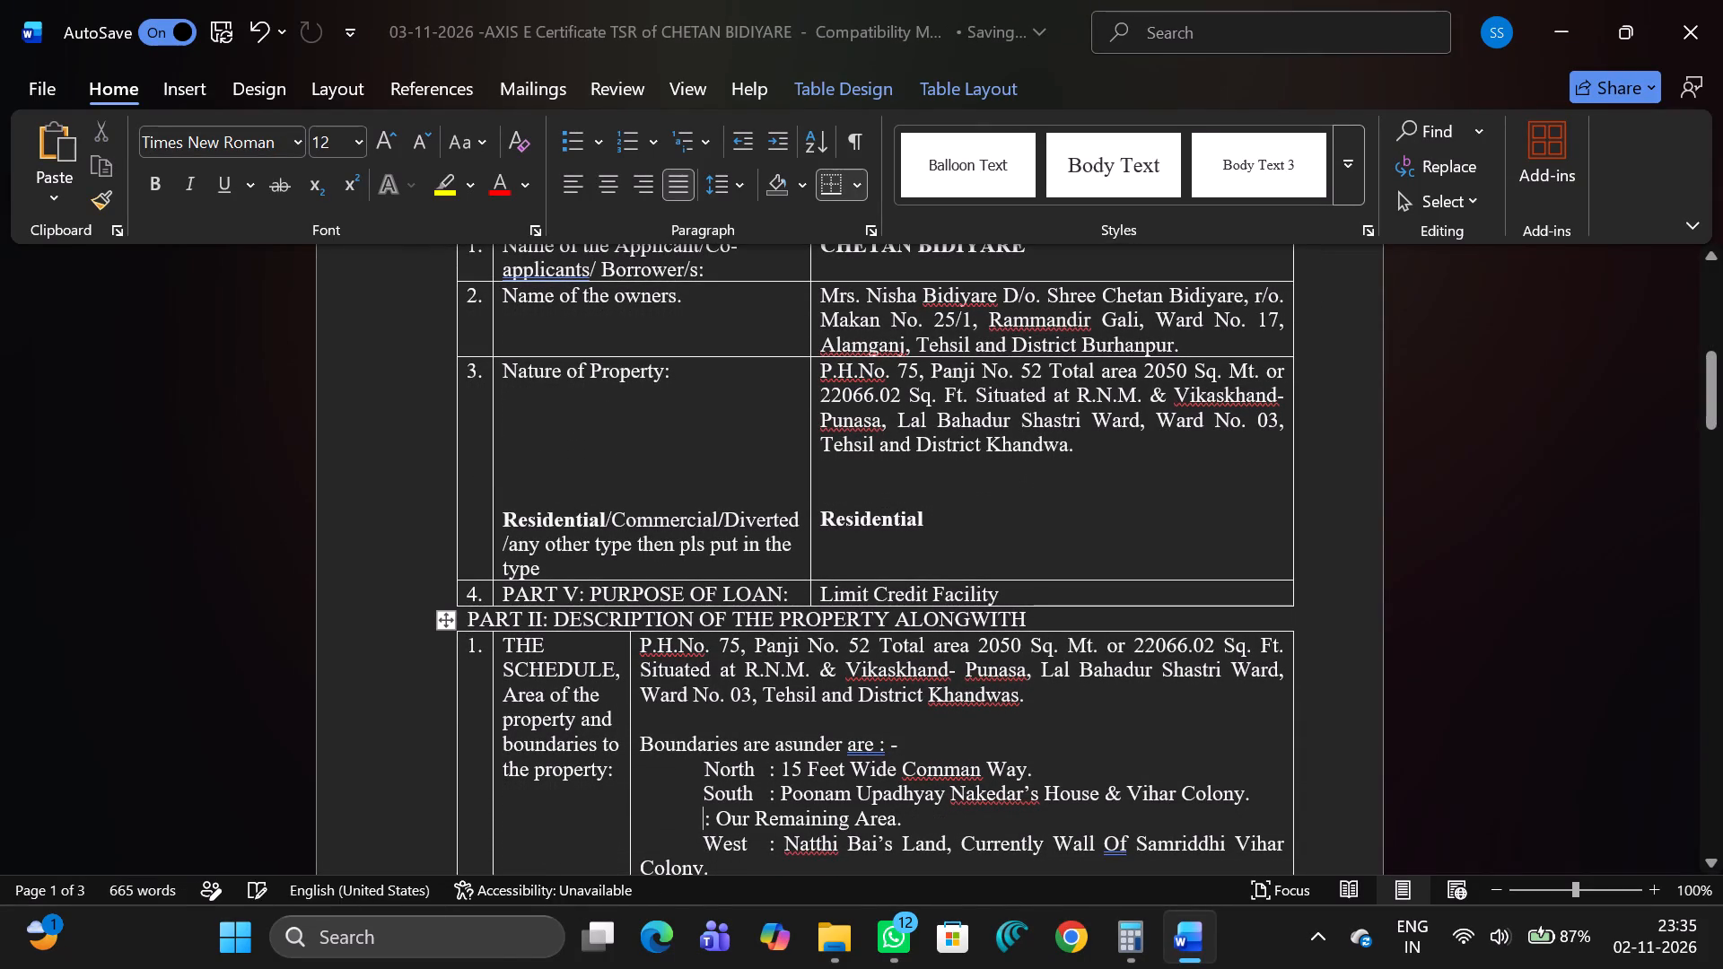
left_click_drag(704, 763, 728, 767)
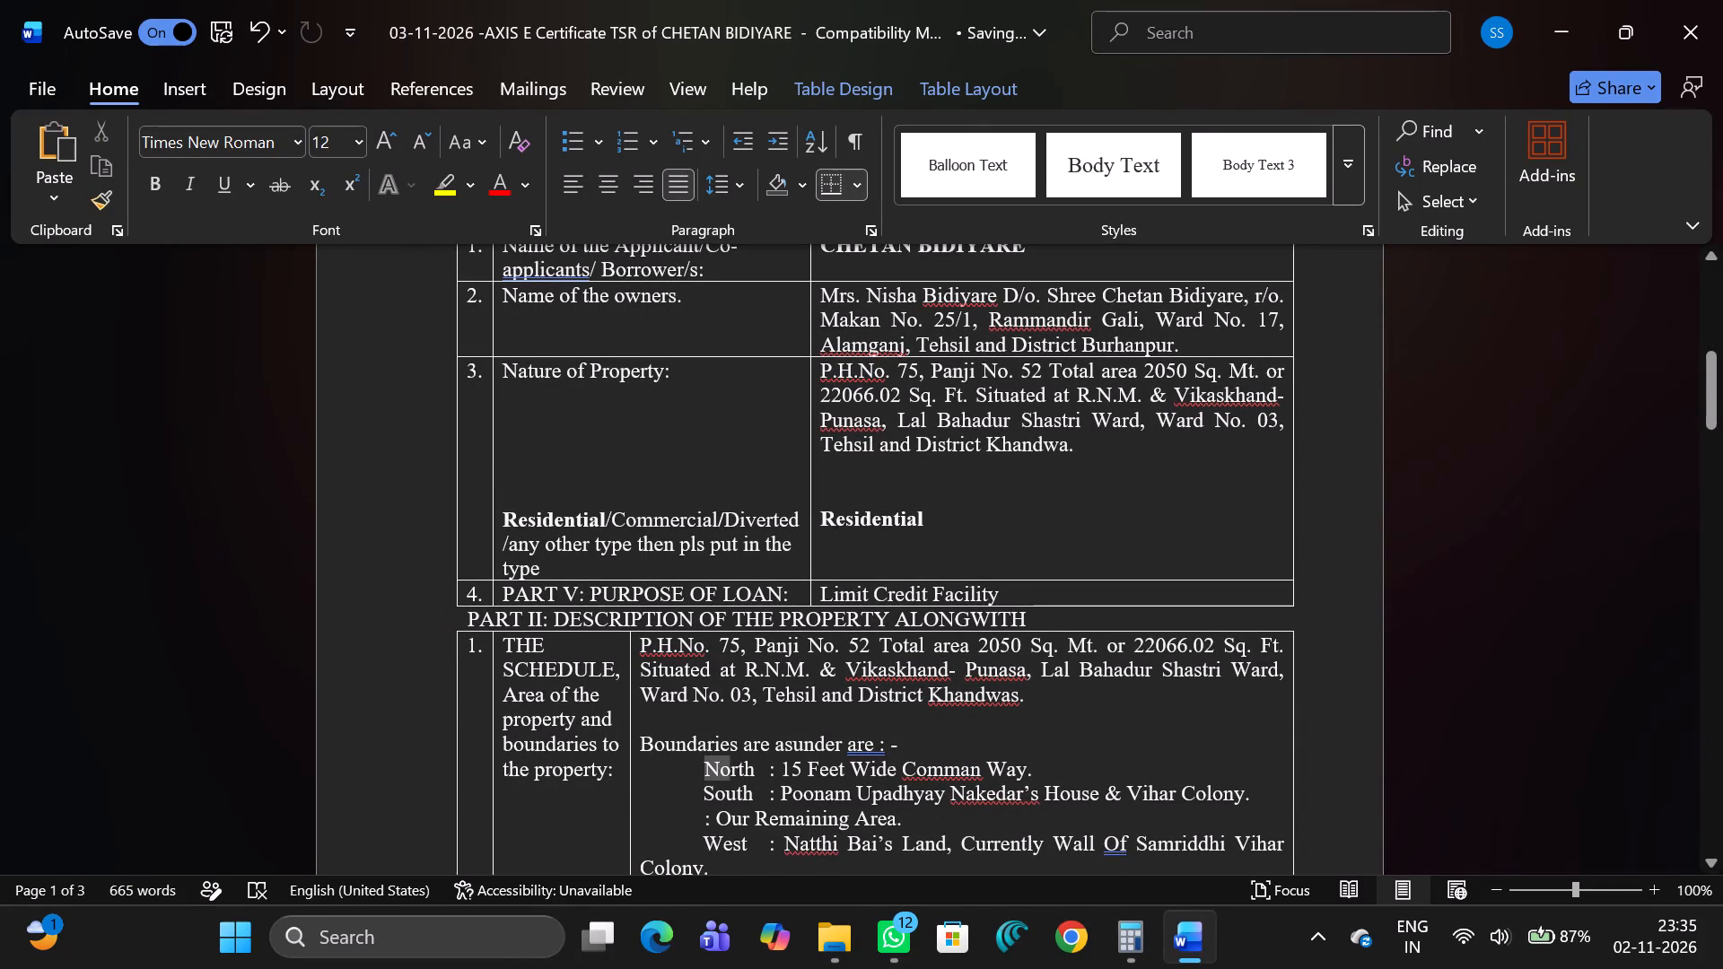
left_click_drag(728, 767, 755, 772)
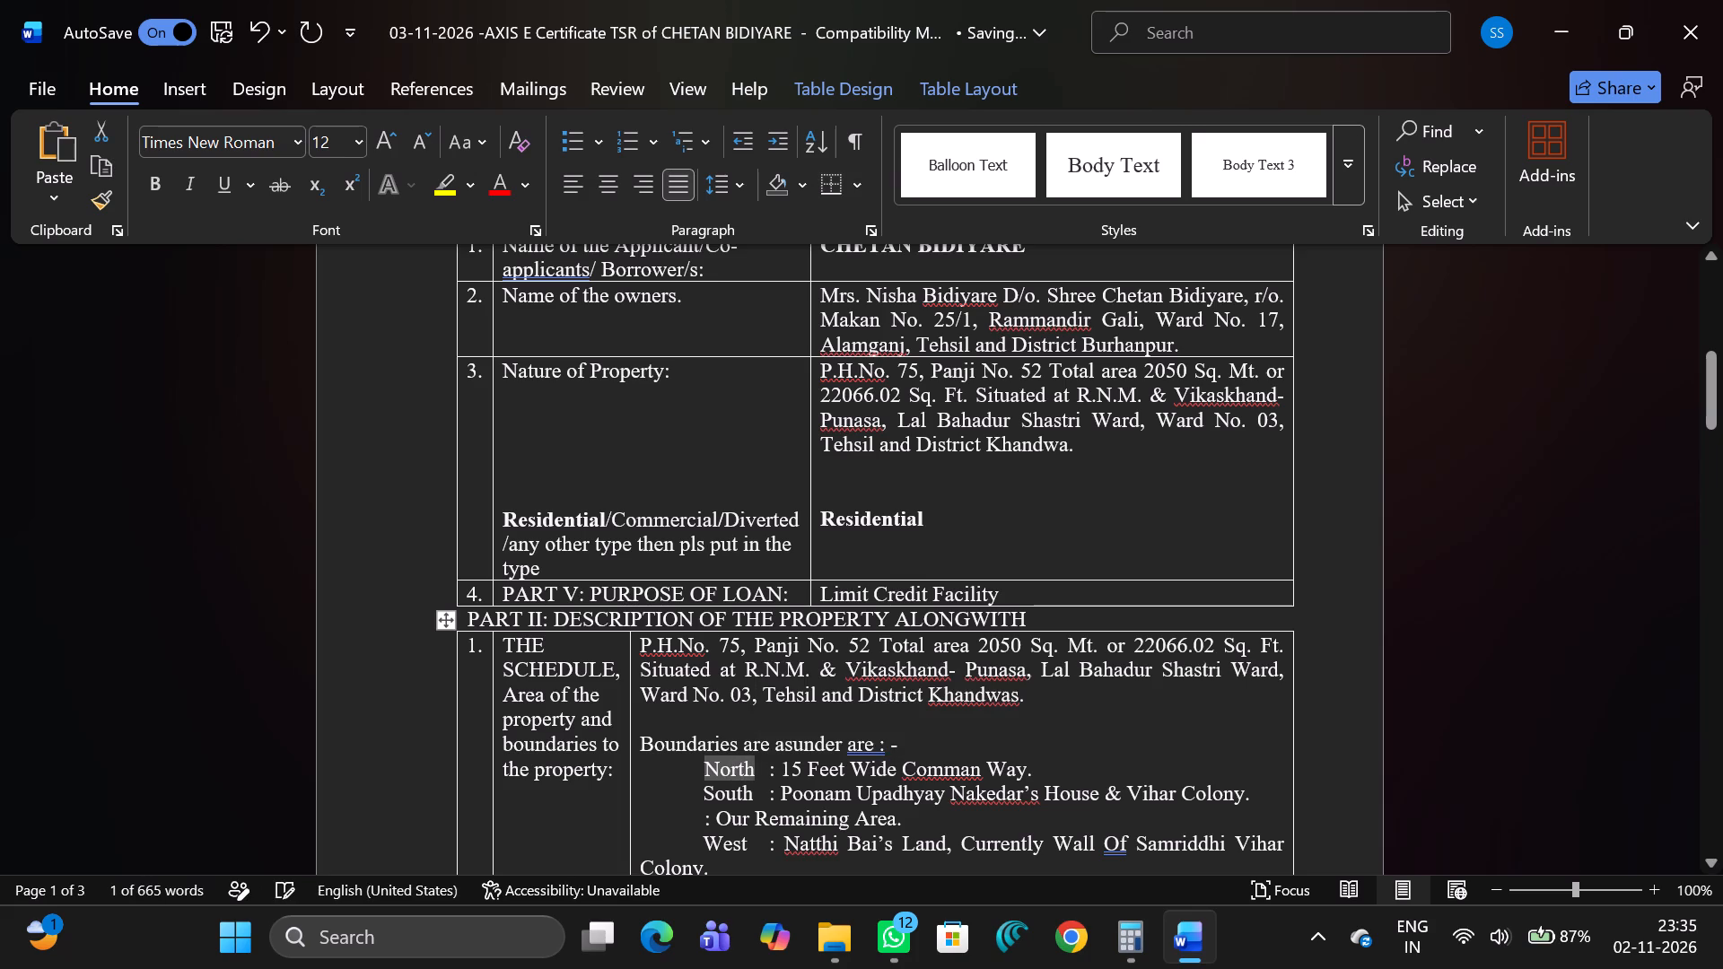
key("ctrl+v")
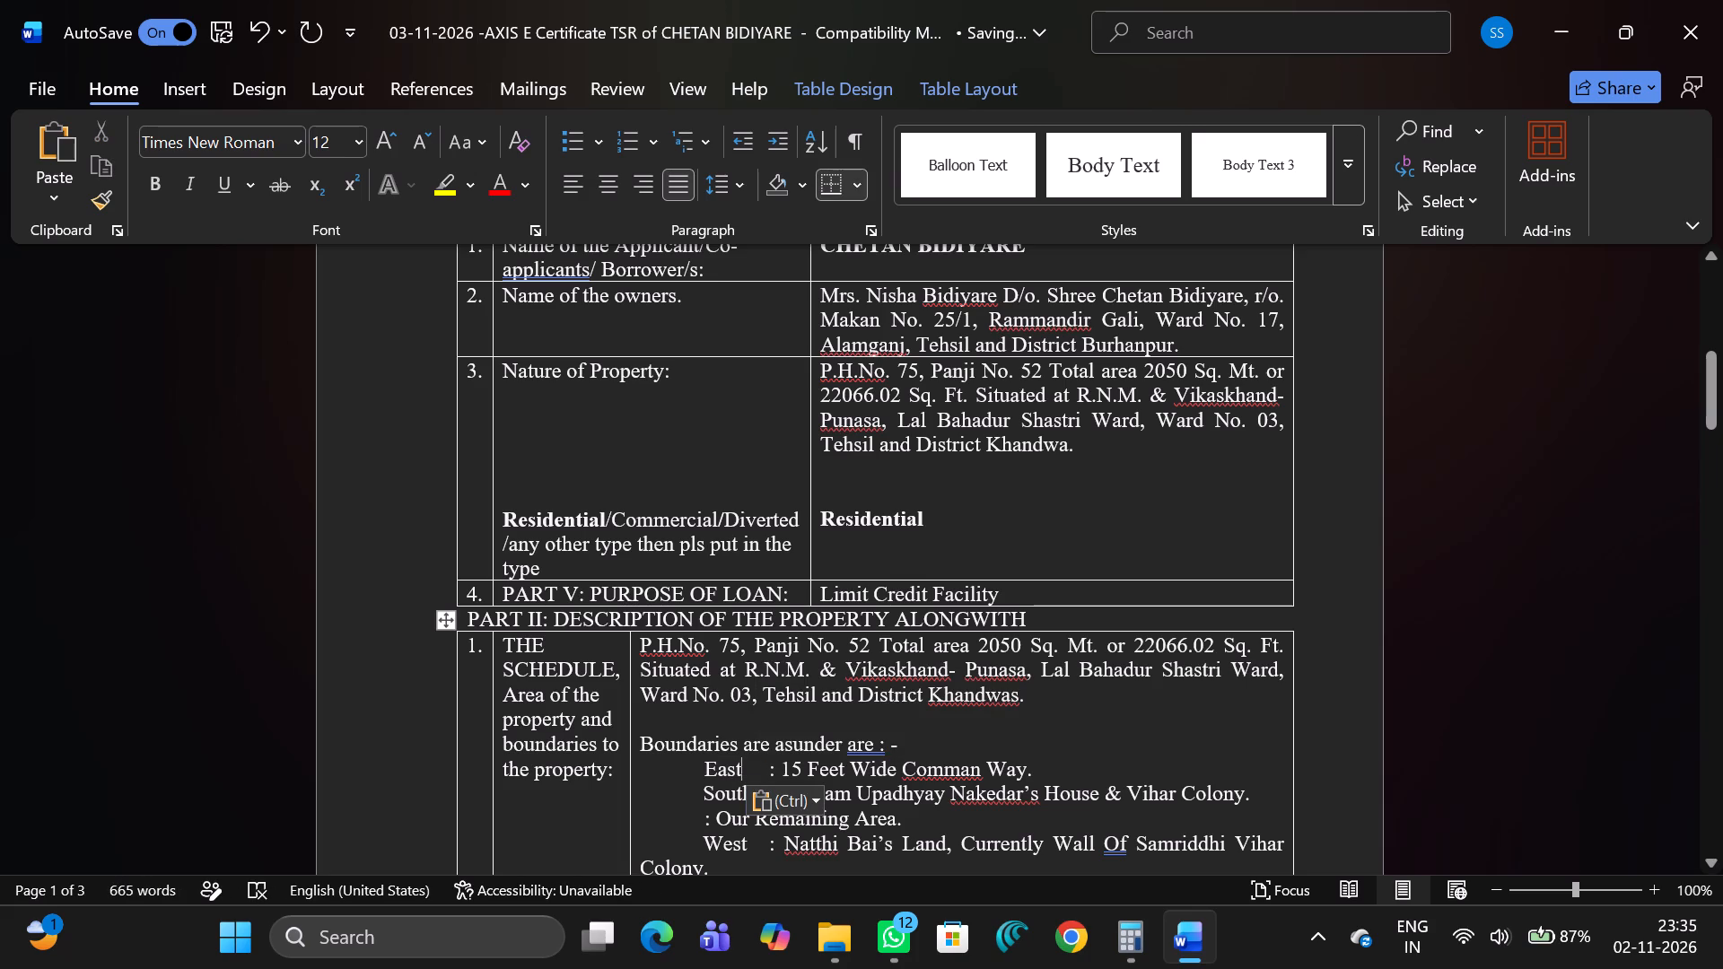
Replace the "South" label on the second boundary line, ending in "House & Vihar Colony", with "West".
left_click_drag(705, 793, 739, 799)
left_click_drag(739, 799, 748, 799)
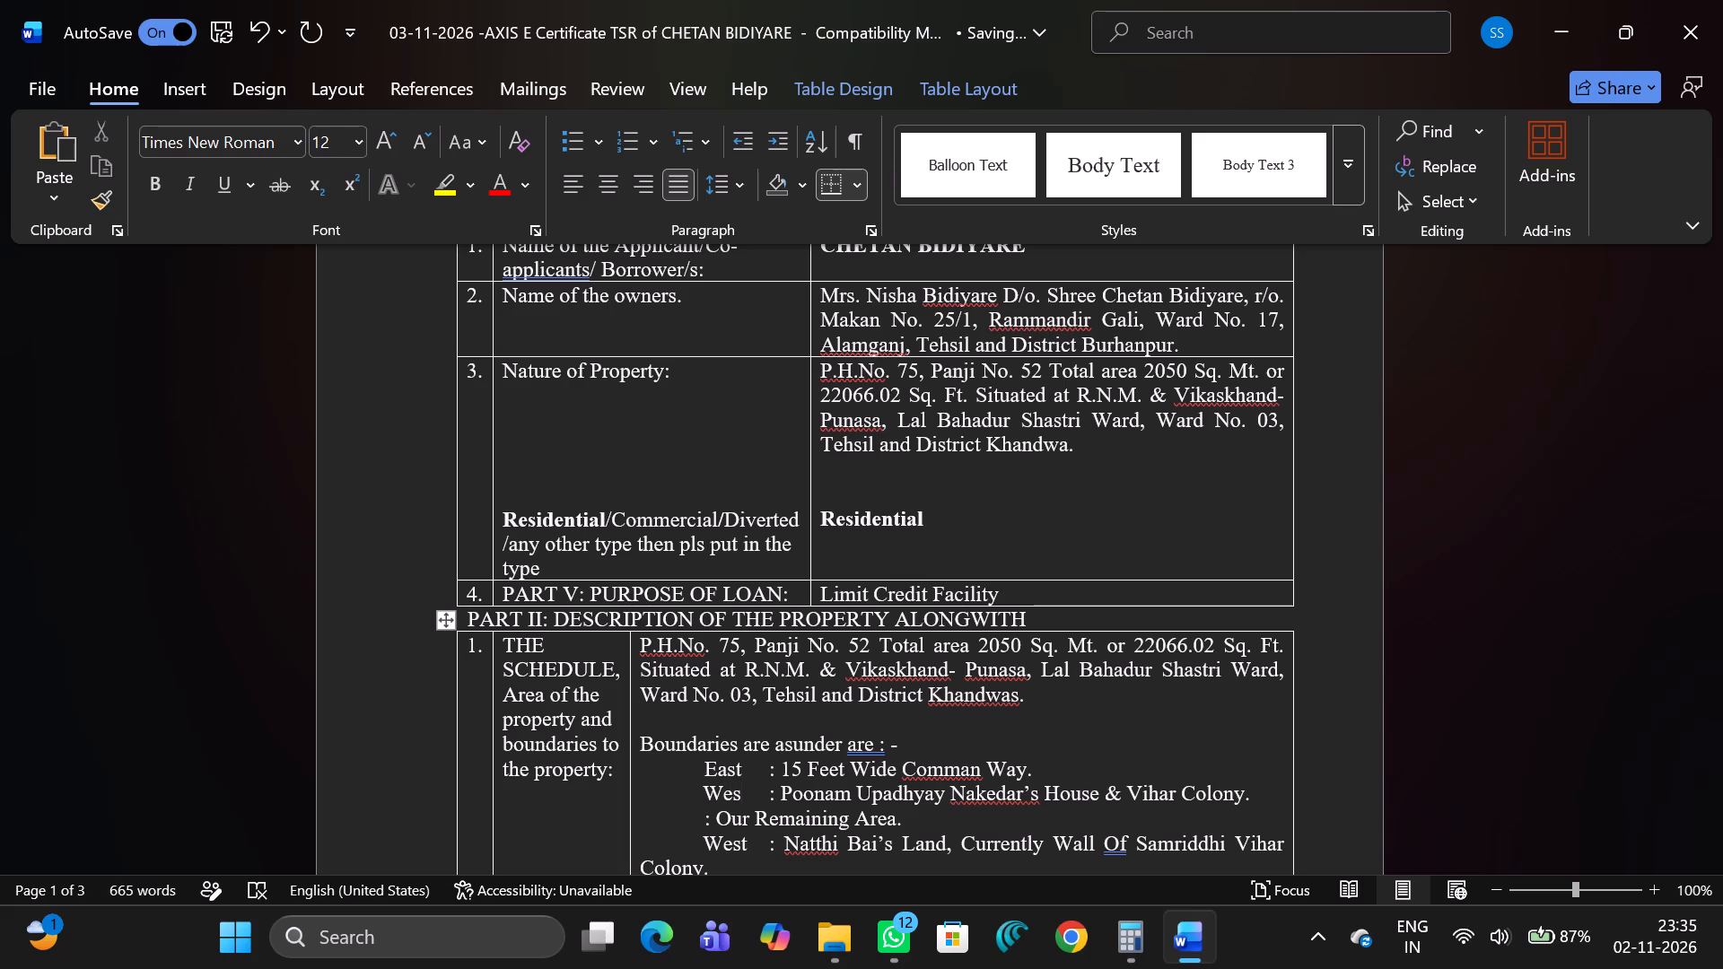
key("t")
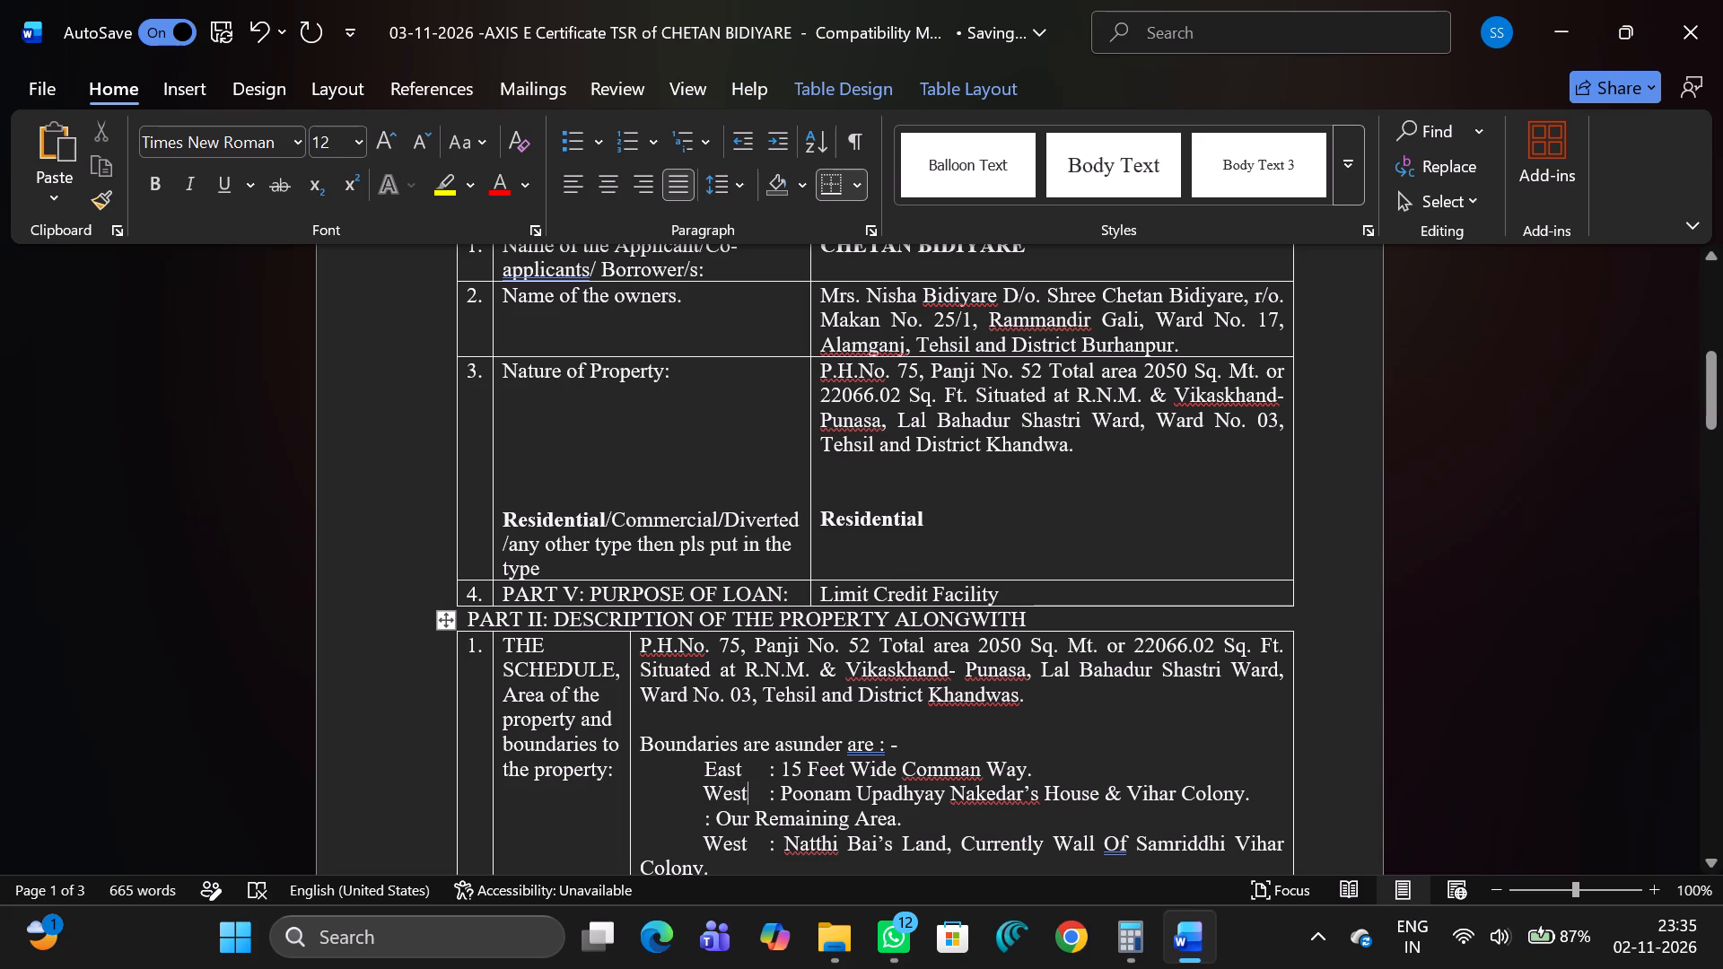
Add the missing label "North" before the colon on the "Our Remaining Area" boundary line in the schedule.
left_click(703, 825)
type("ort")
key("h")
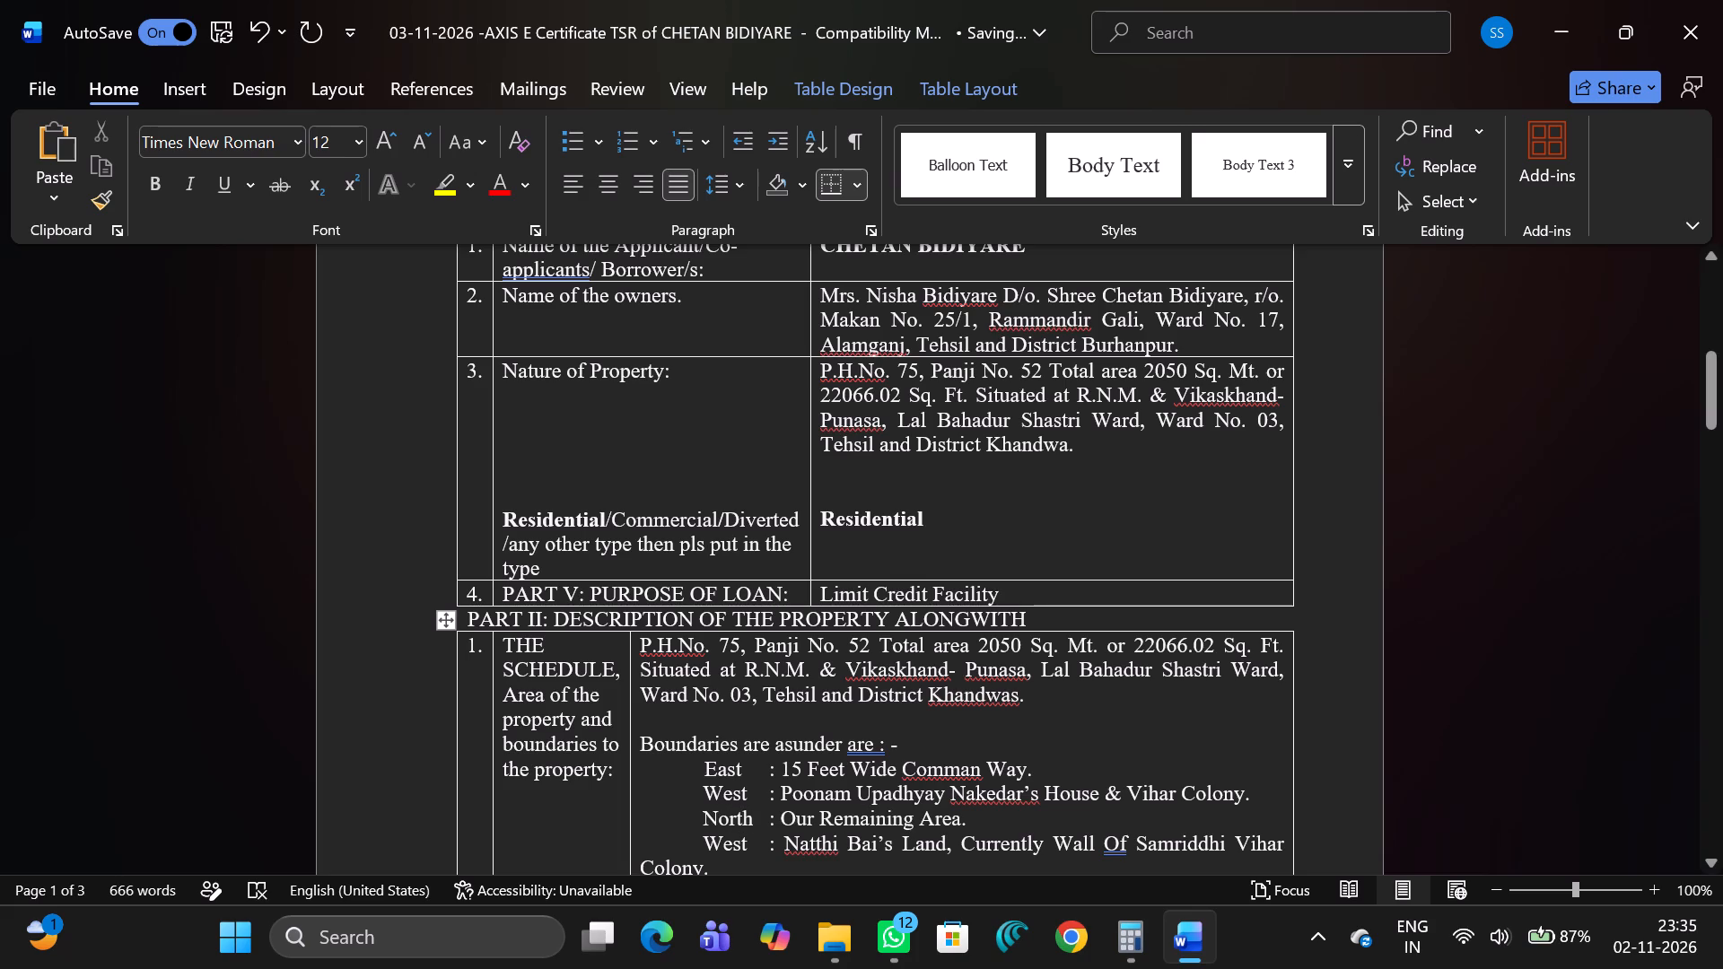
left_click_drag(708, 852, 742, 854)
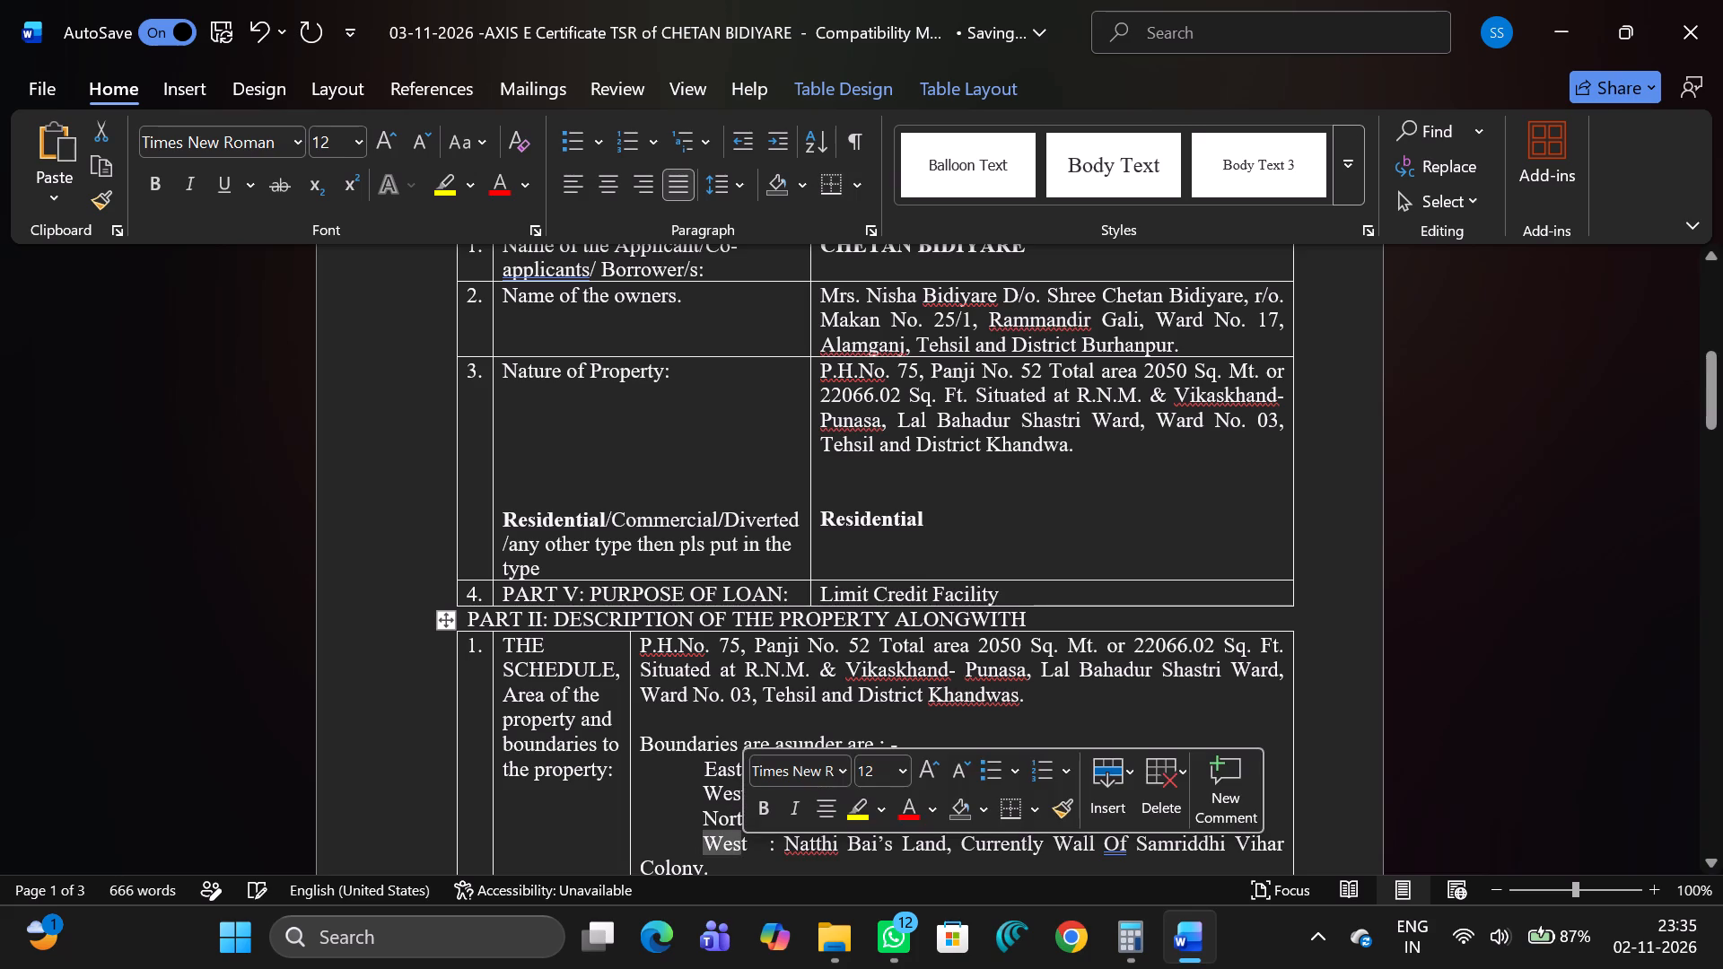
left_click(740, 847)
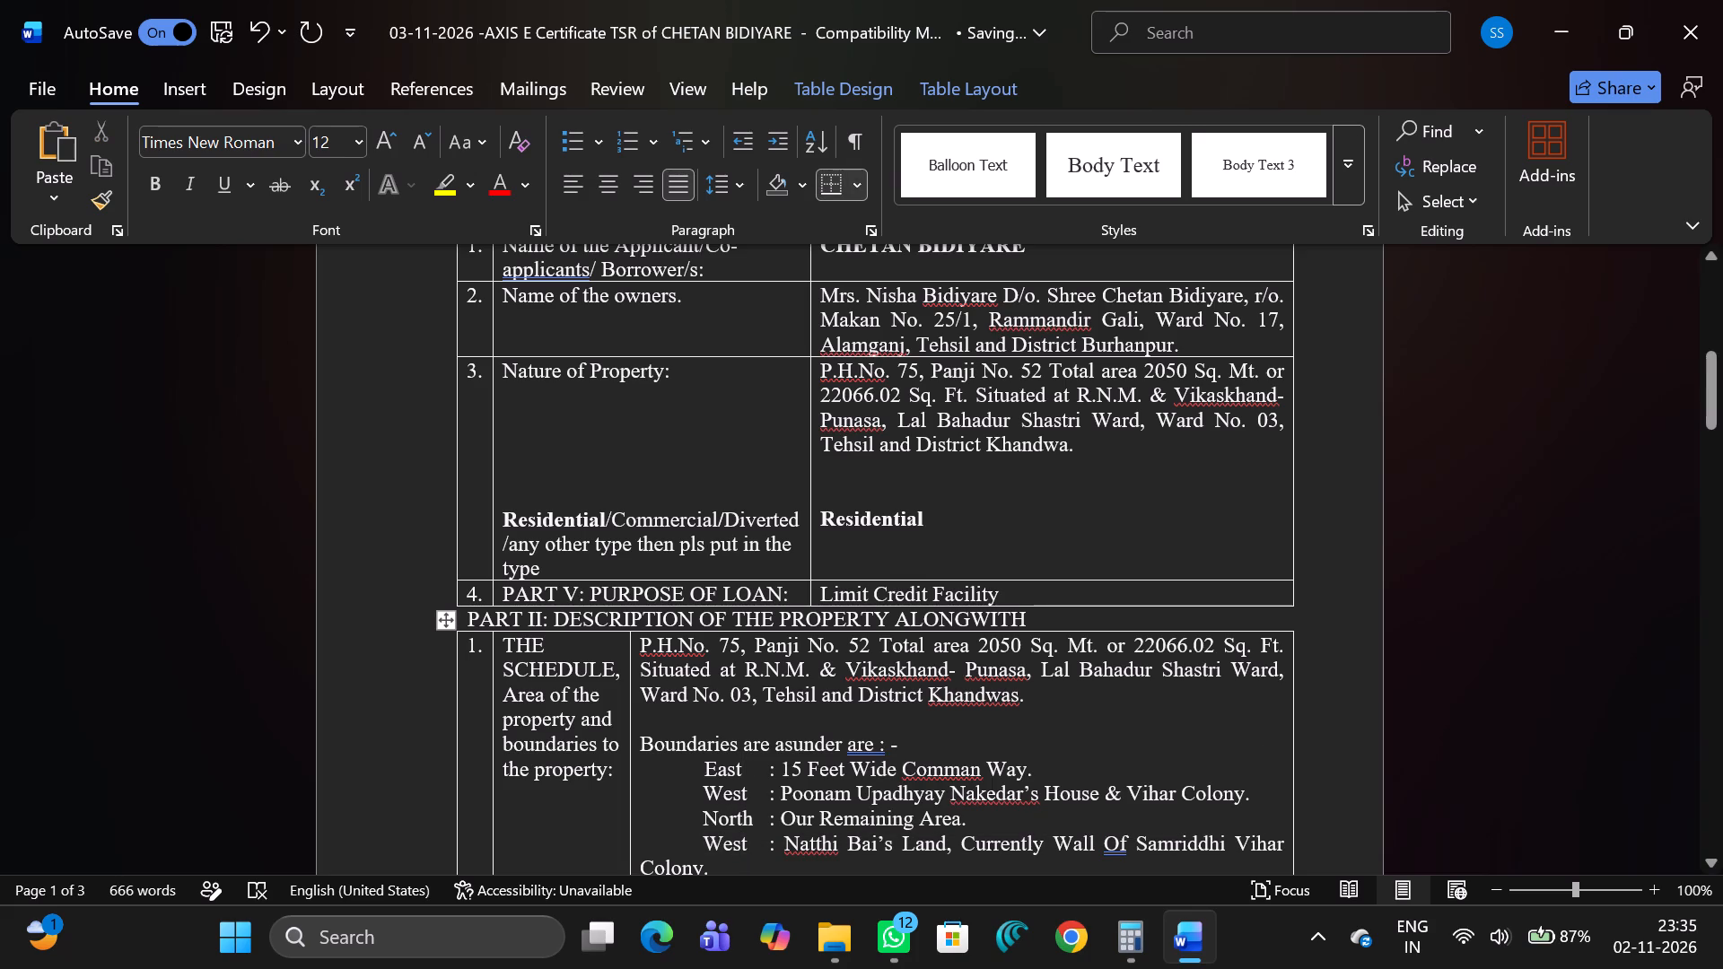
left_click_drag(706, 845, 752, 851)
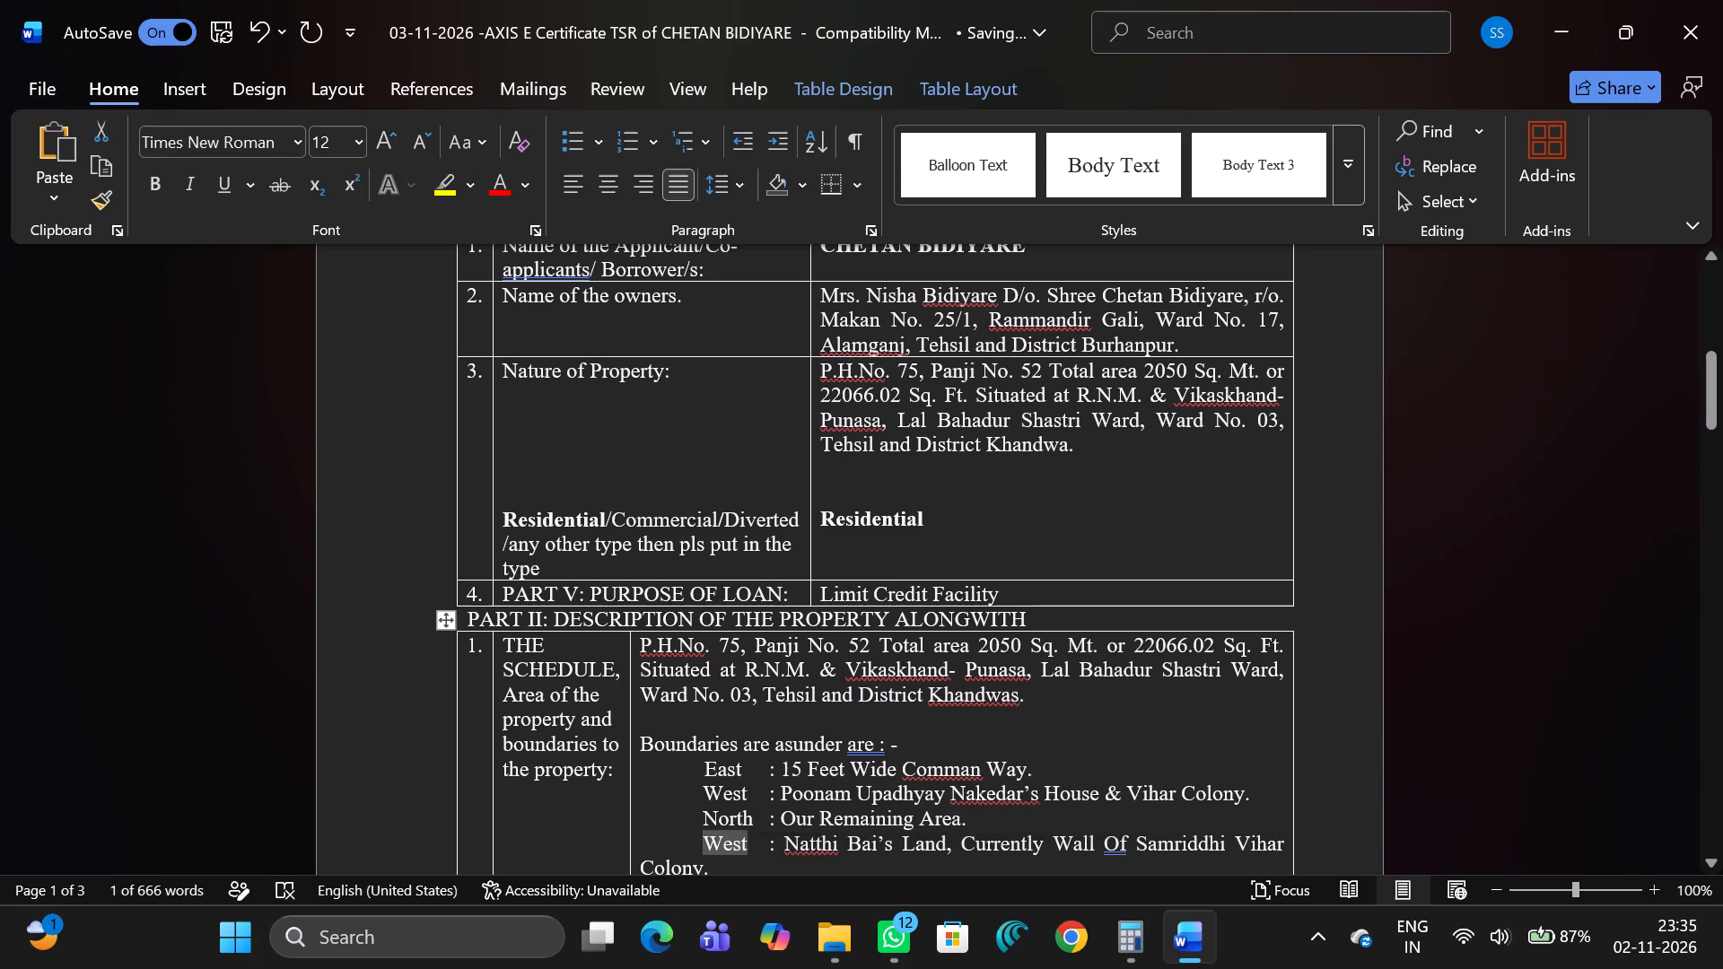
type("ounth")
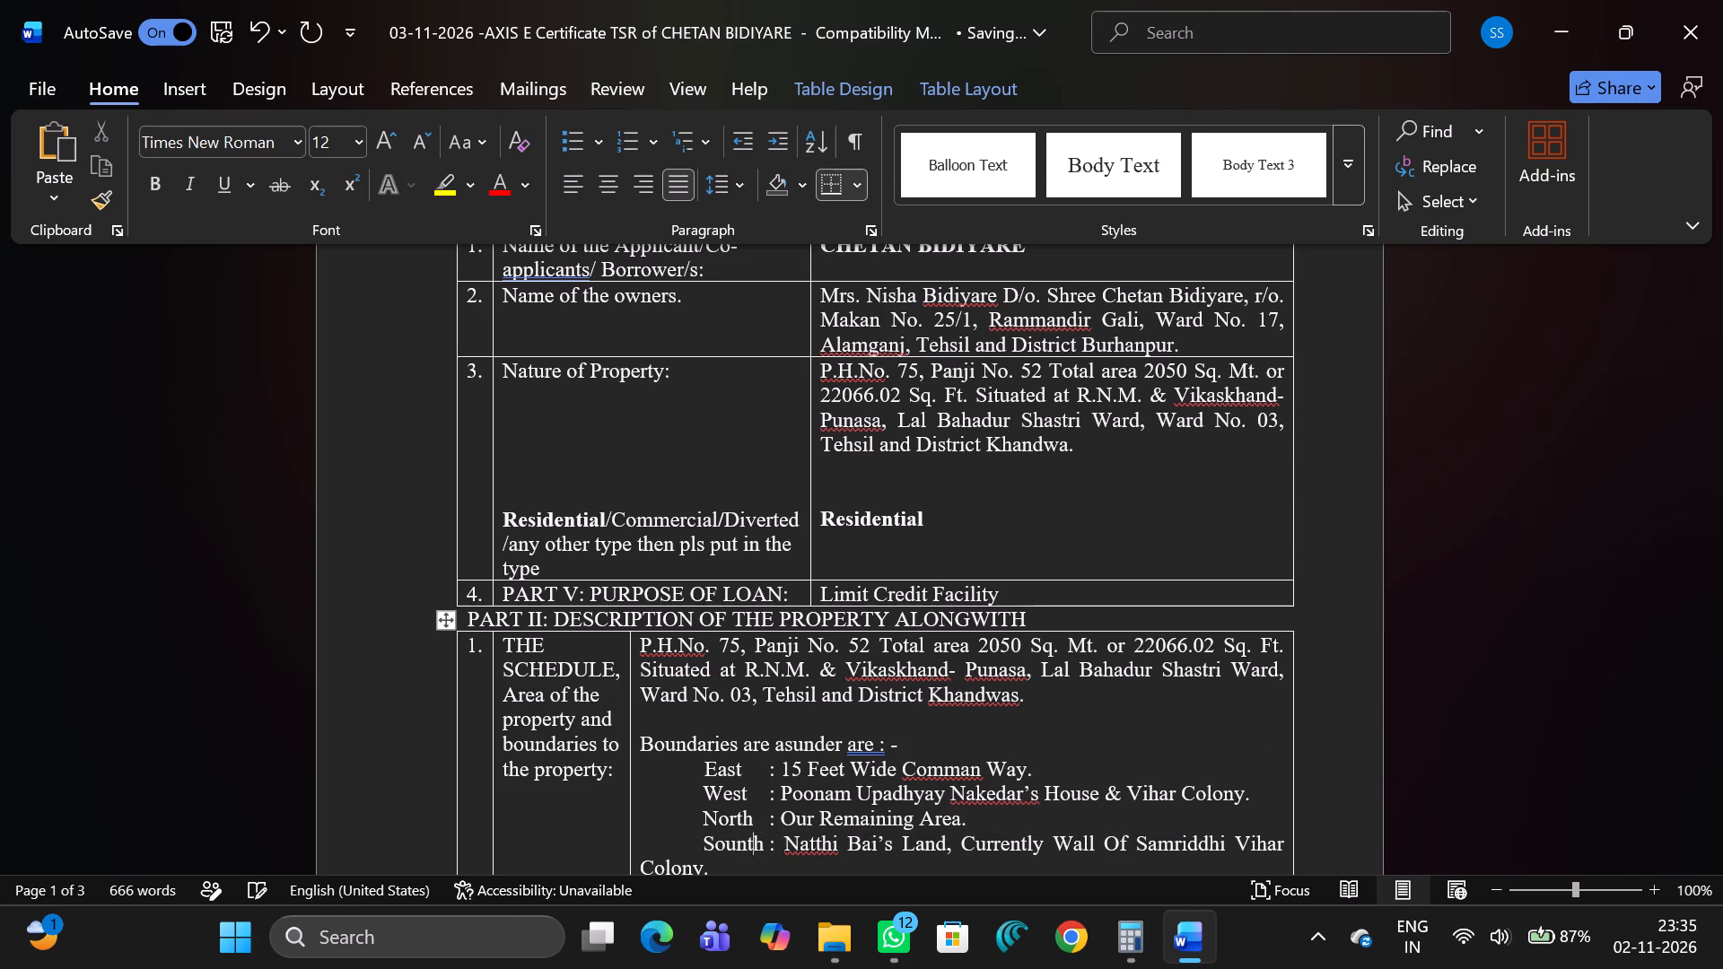
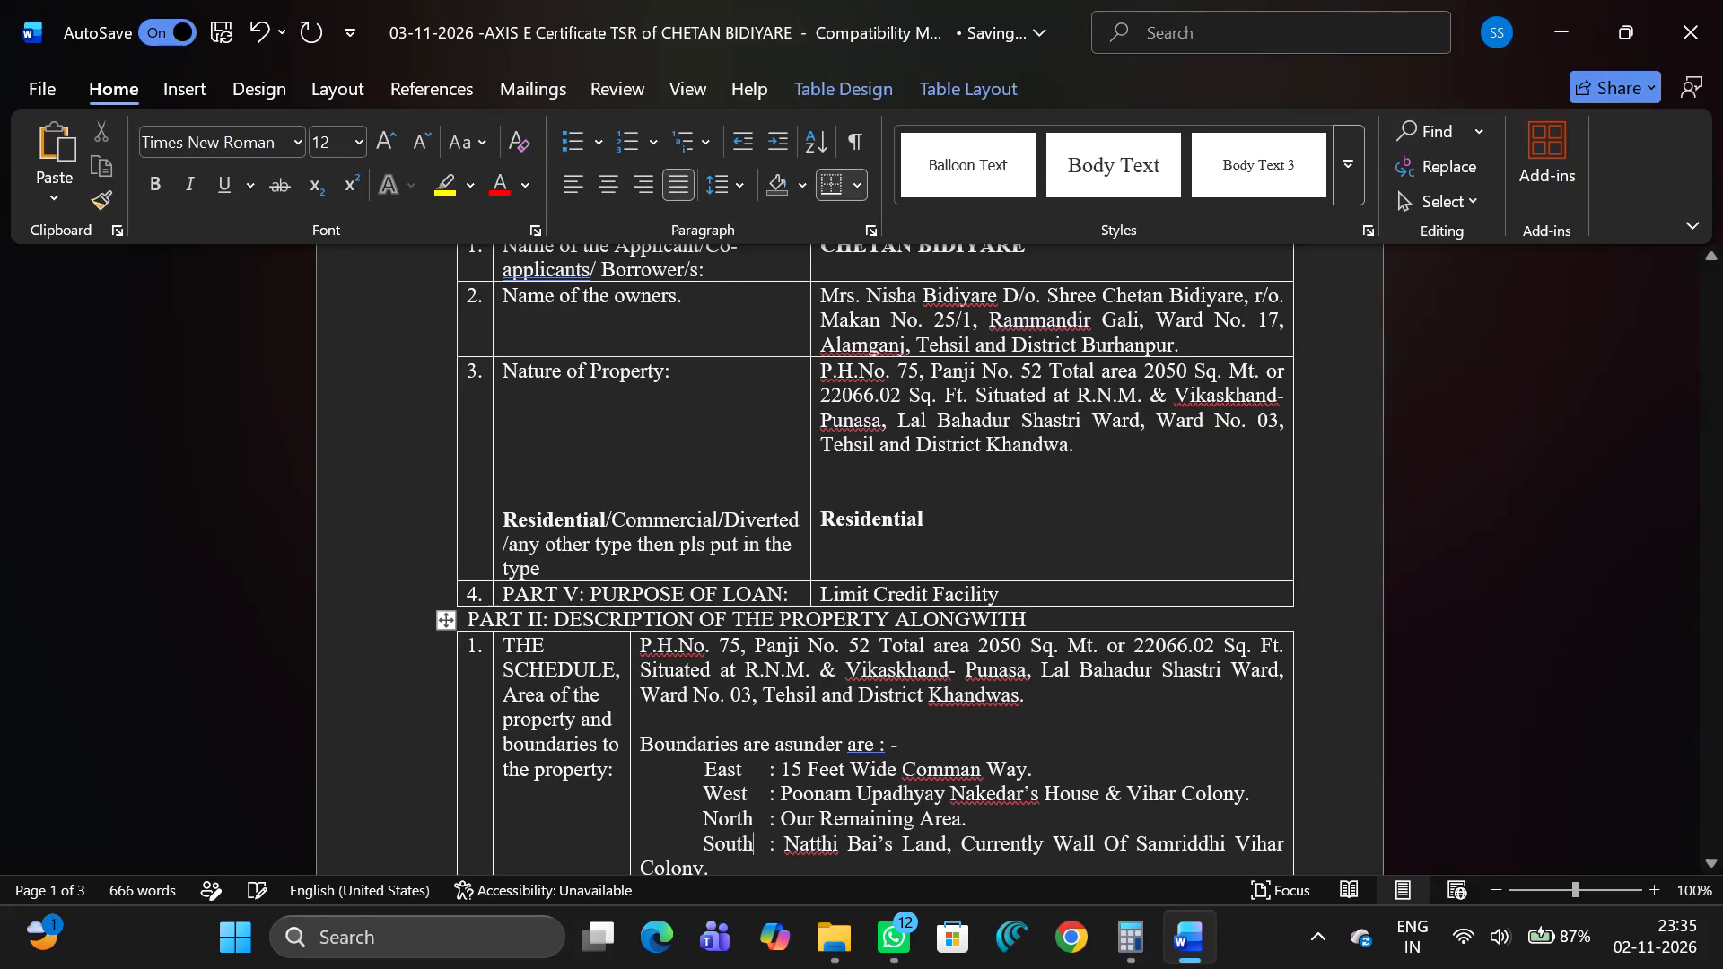
Separate "asunder" into "as under" in the boundaries heading line of the property schedule.
left_click(793, 745)
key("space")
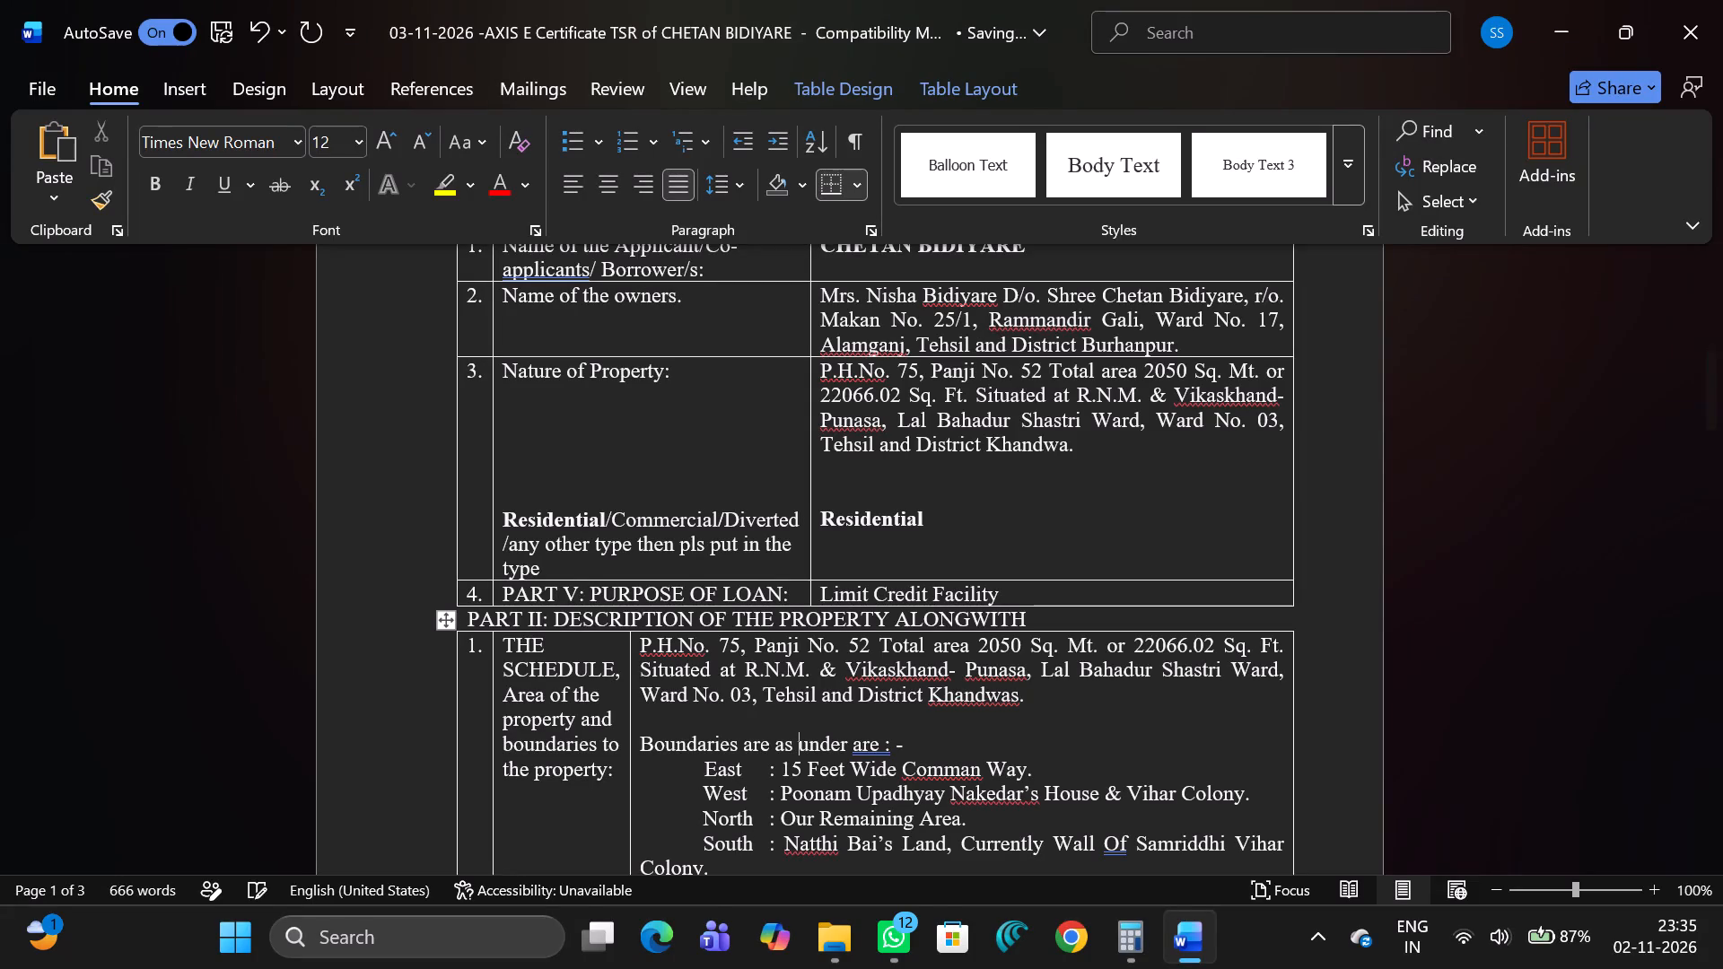
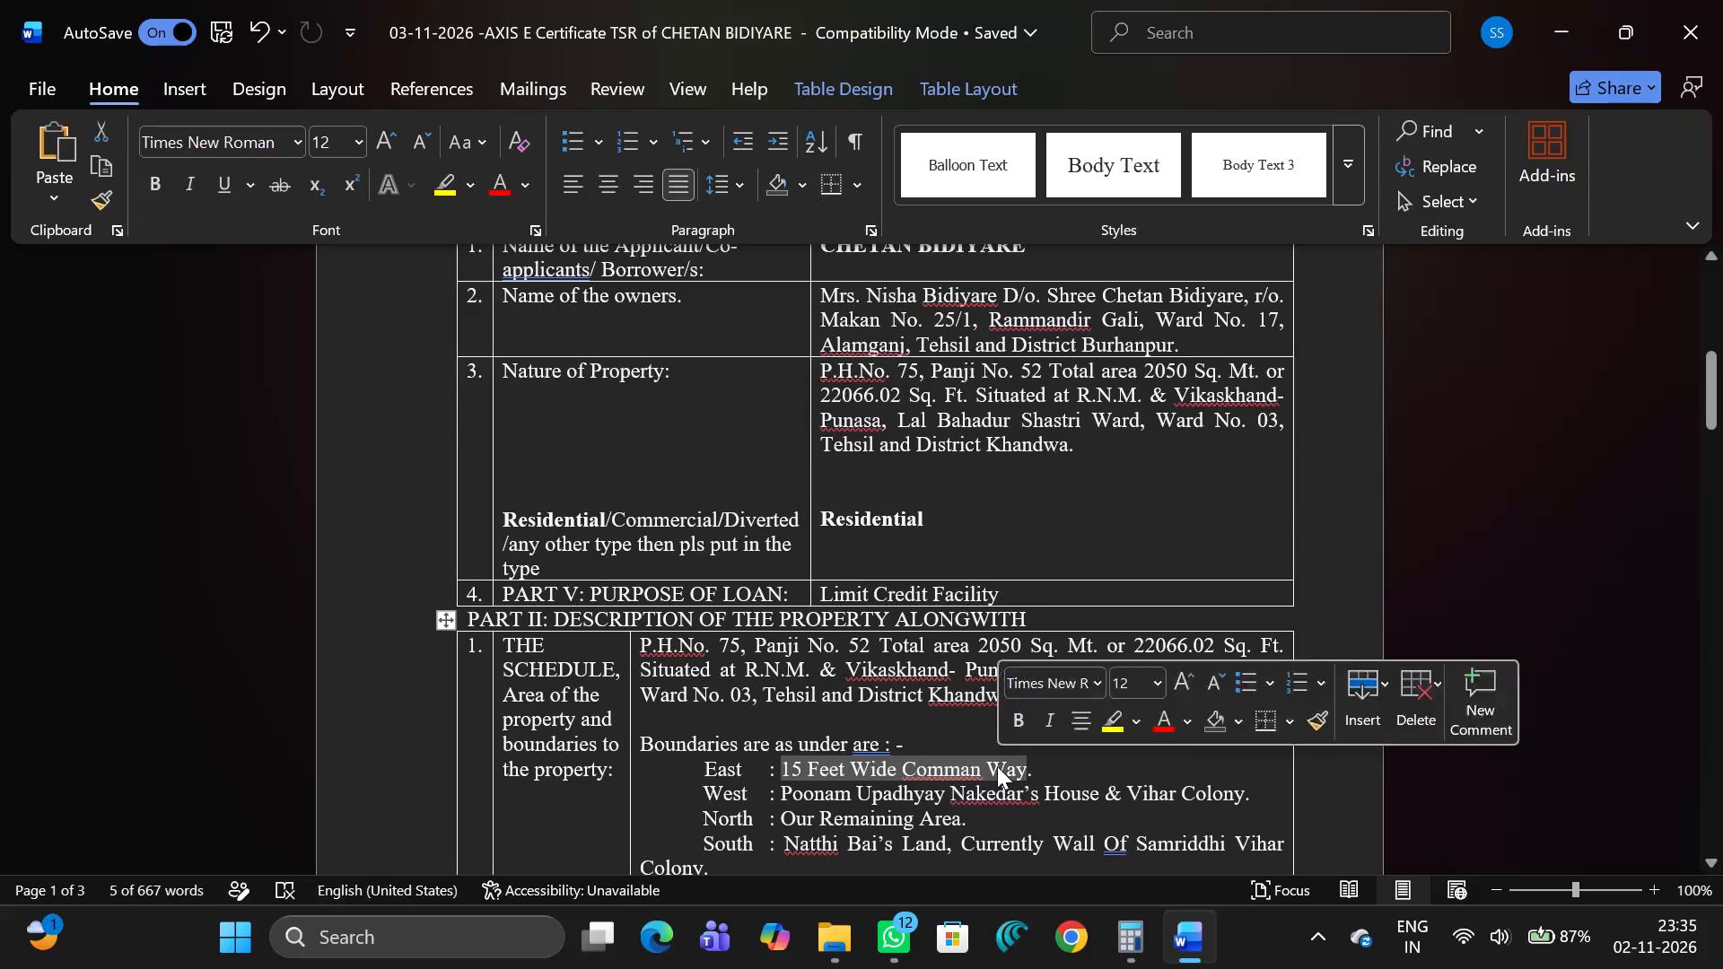
Delete the description "15 Feet Wide Comman Way" from the East boundary line in the property schedule.
key("BackSpace")
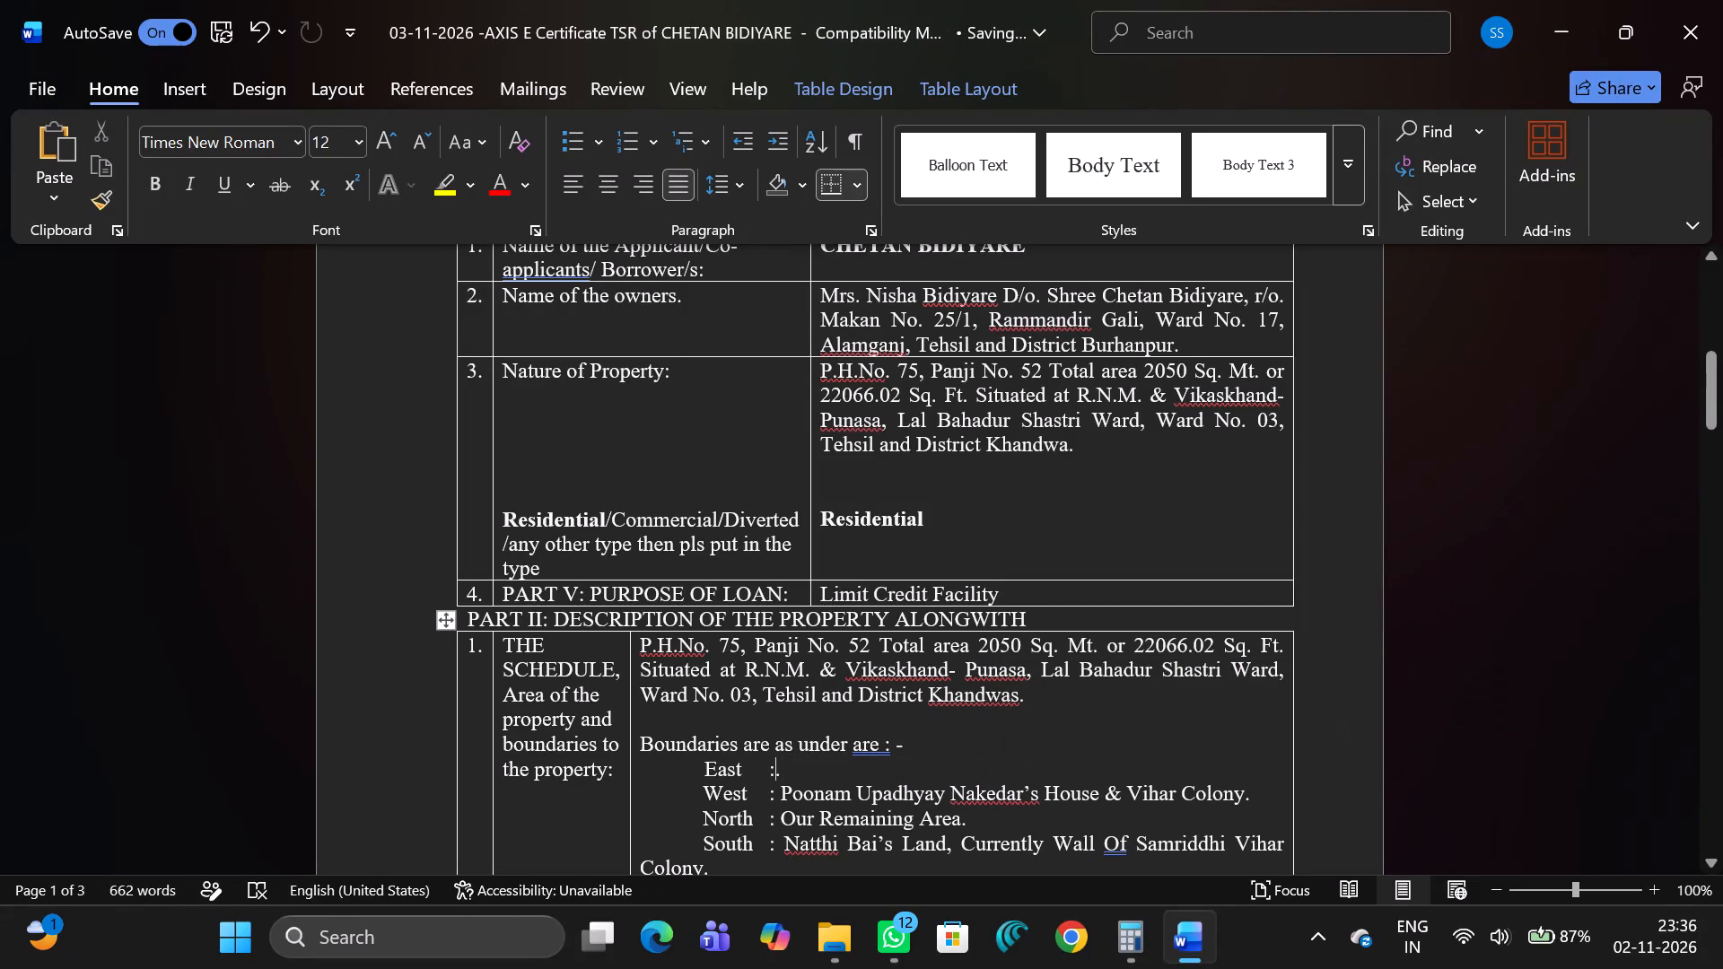
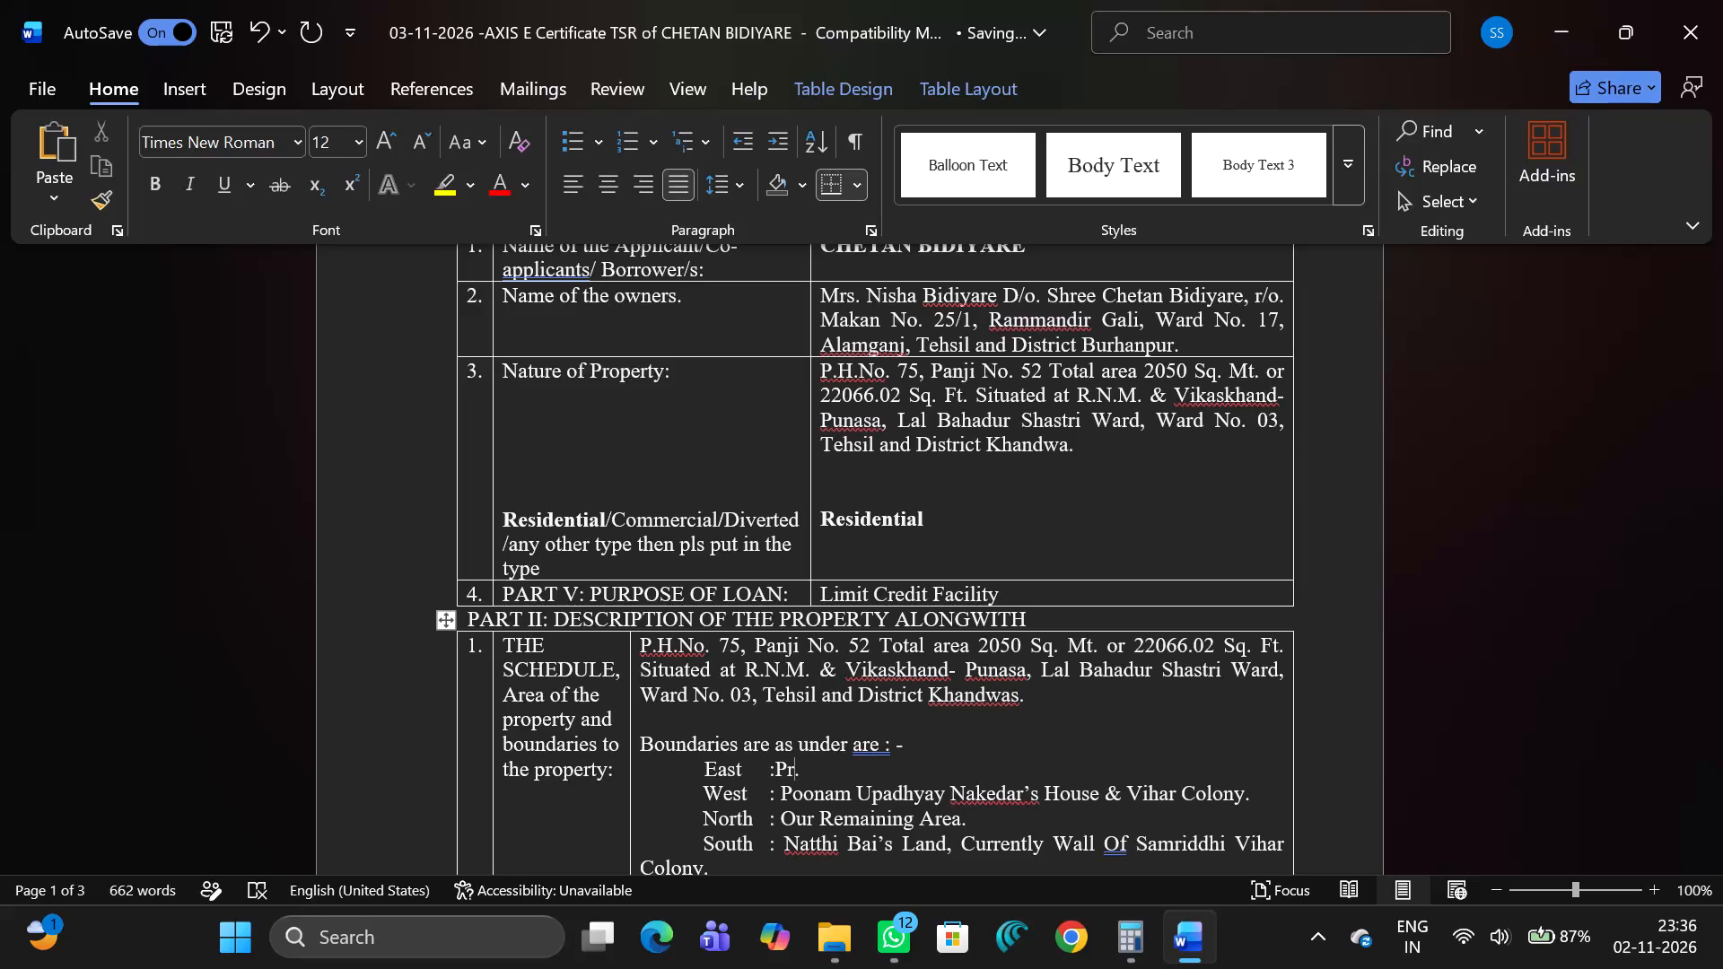
Add a space after the colon on the East boundary line and remove the full stop following "Pr".
key("Left")
key("Left")
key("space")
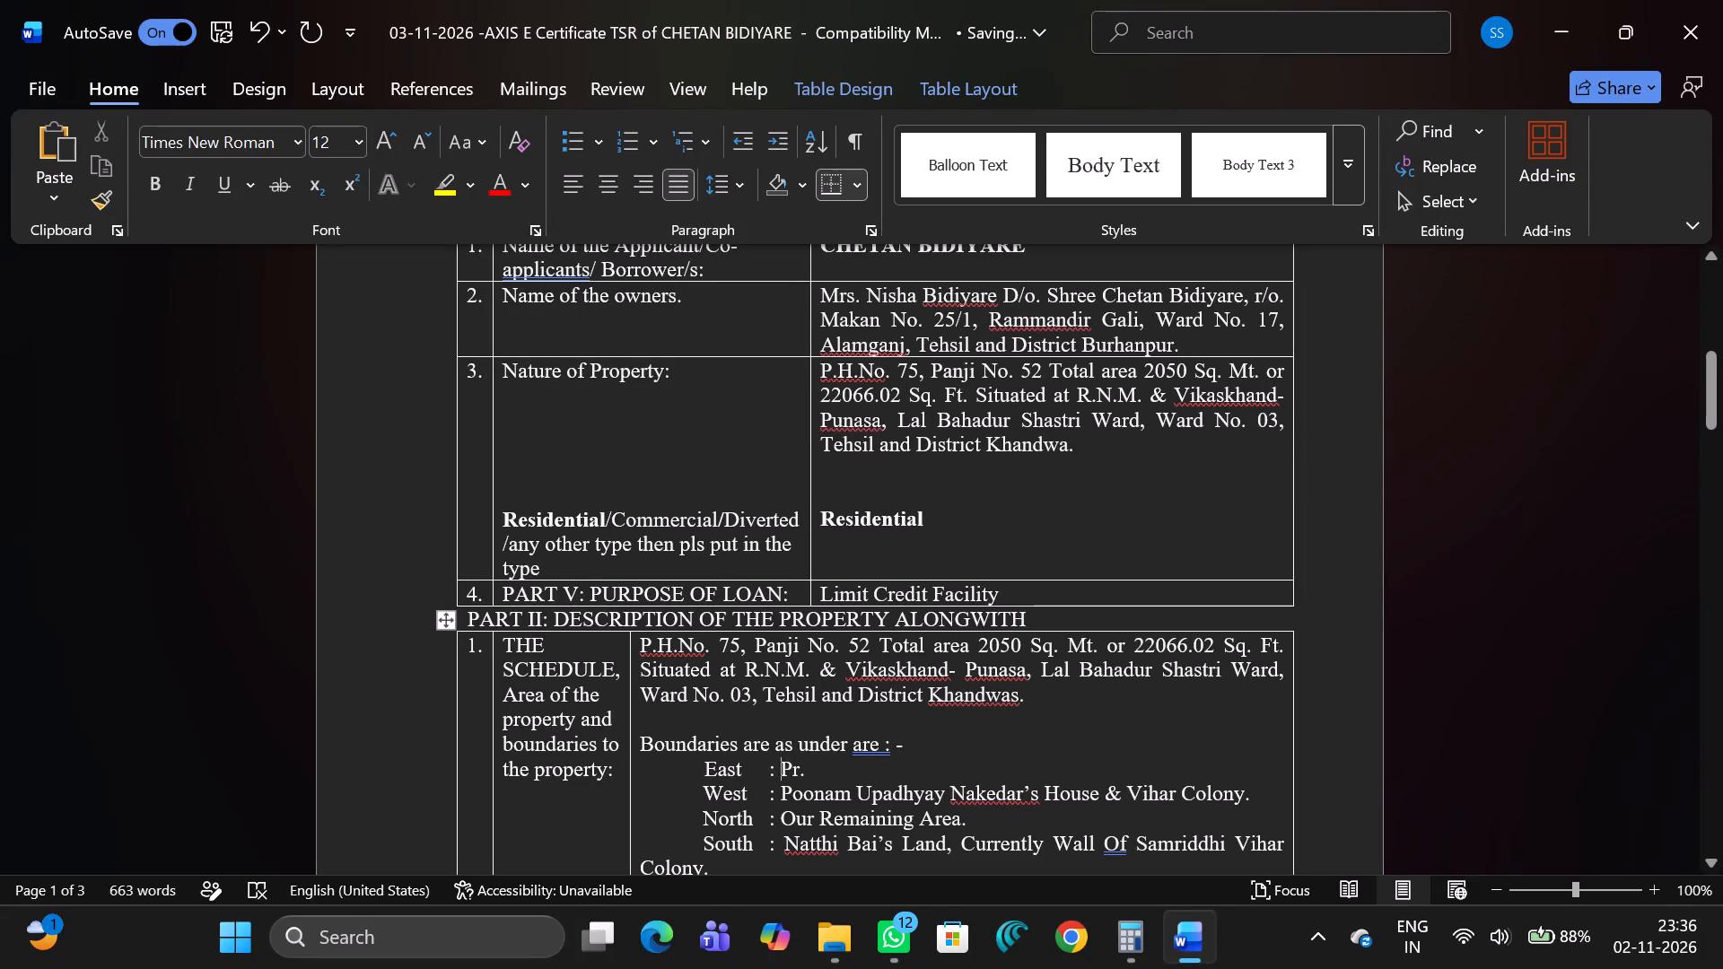
left_click(827, 770)
key("BackSpace")
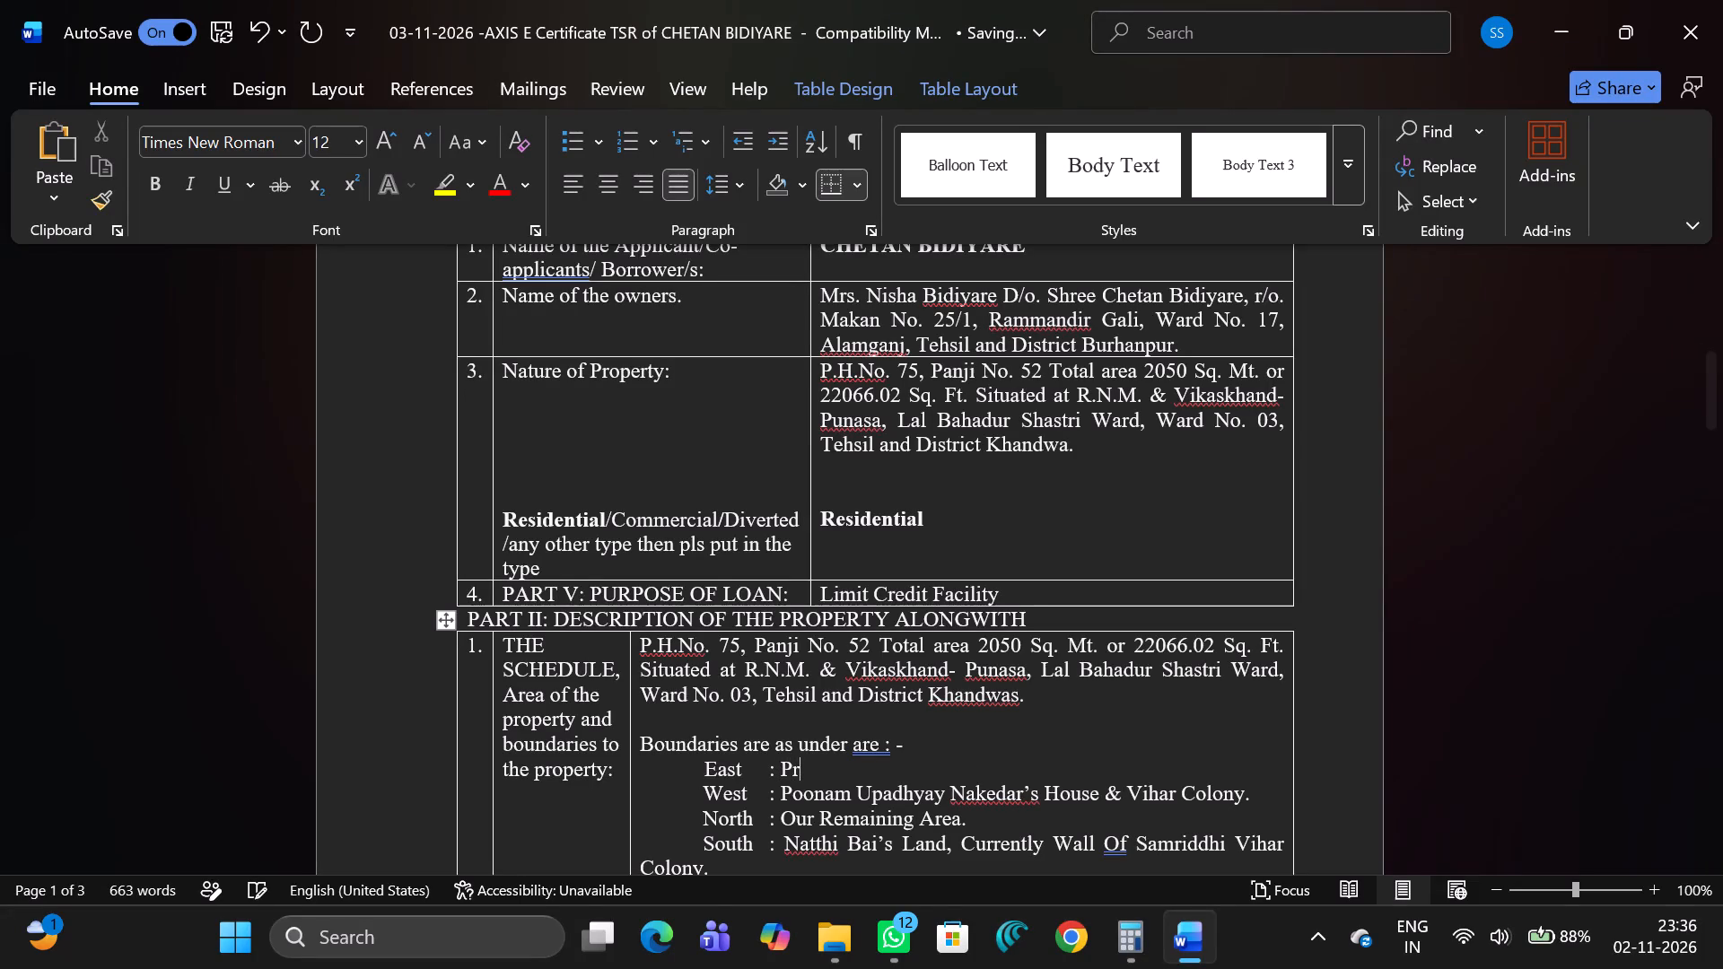
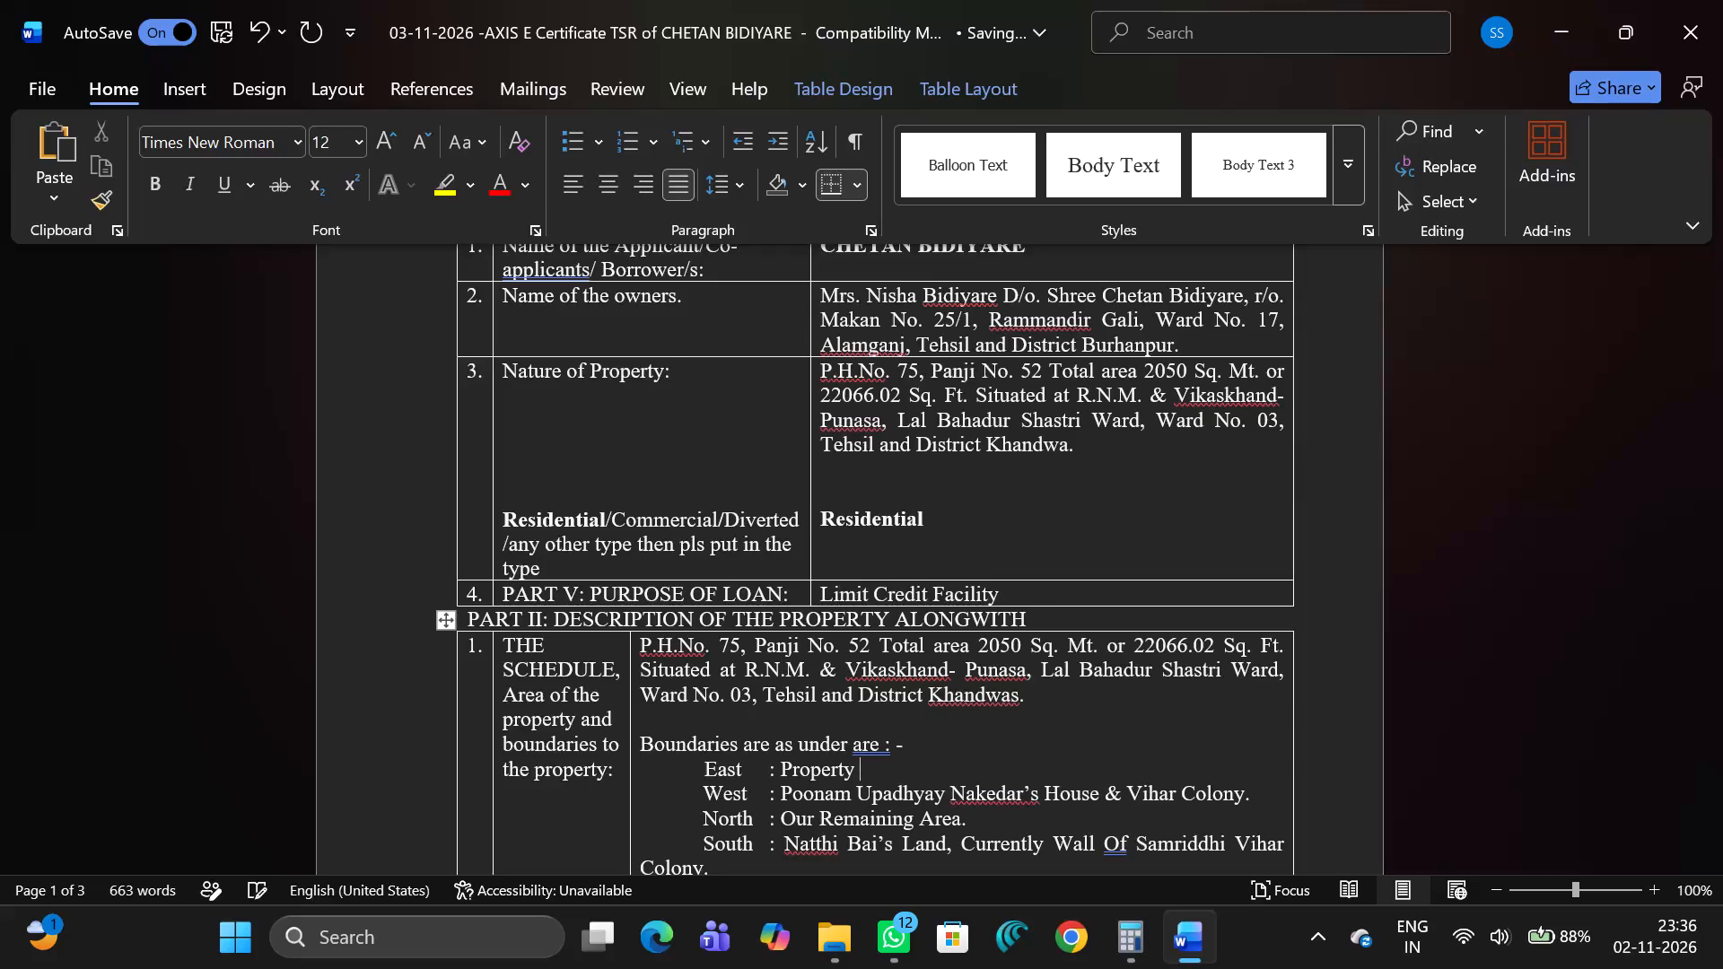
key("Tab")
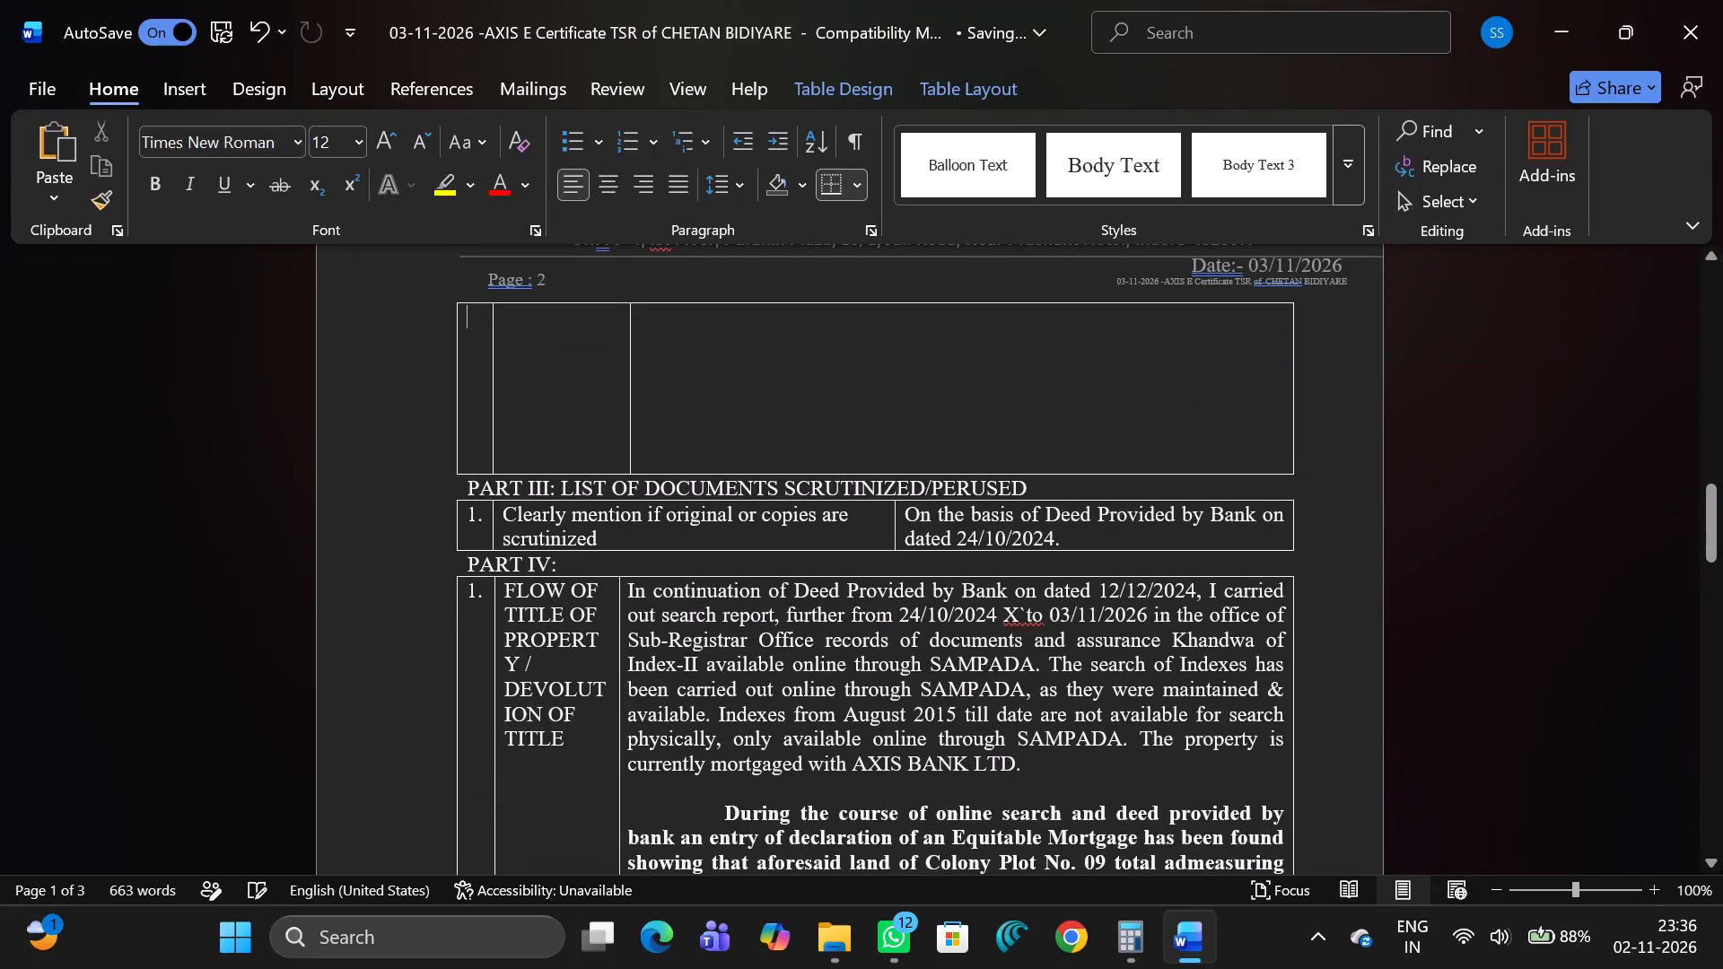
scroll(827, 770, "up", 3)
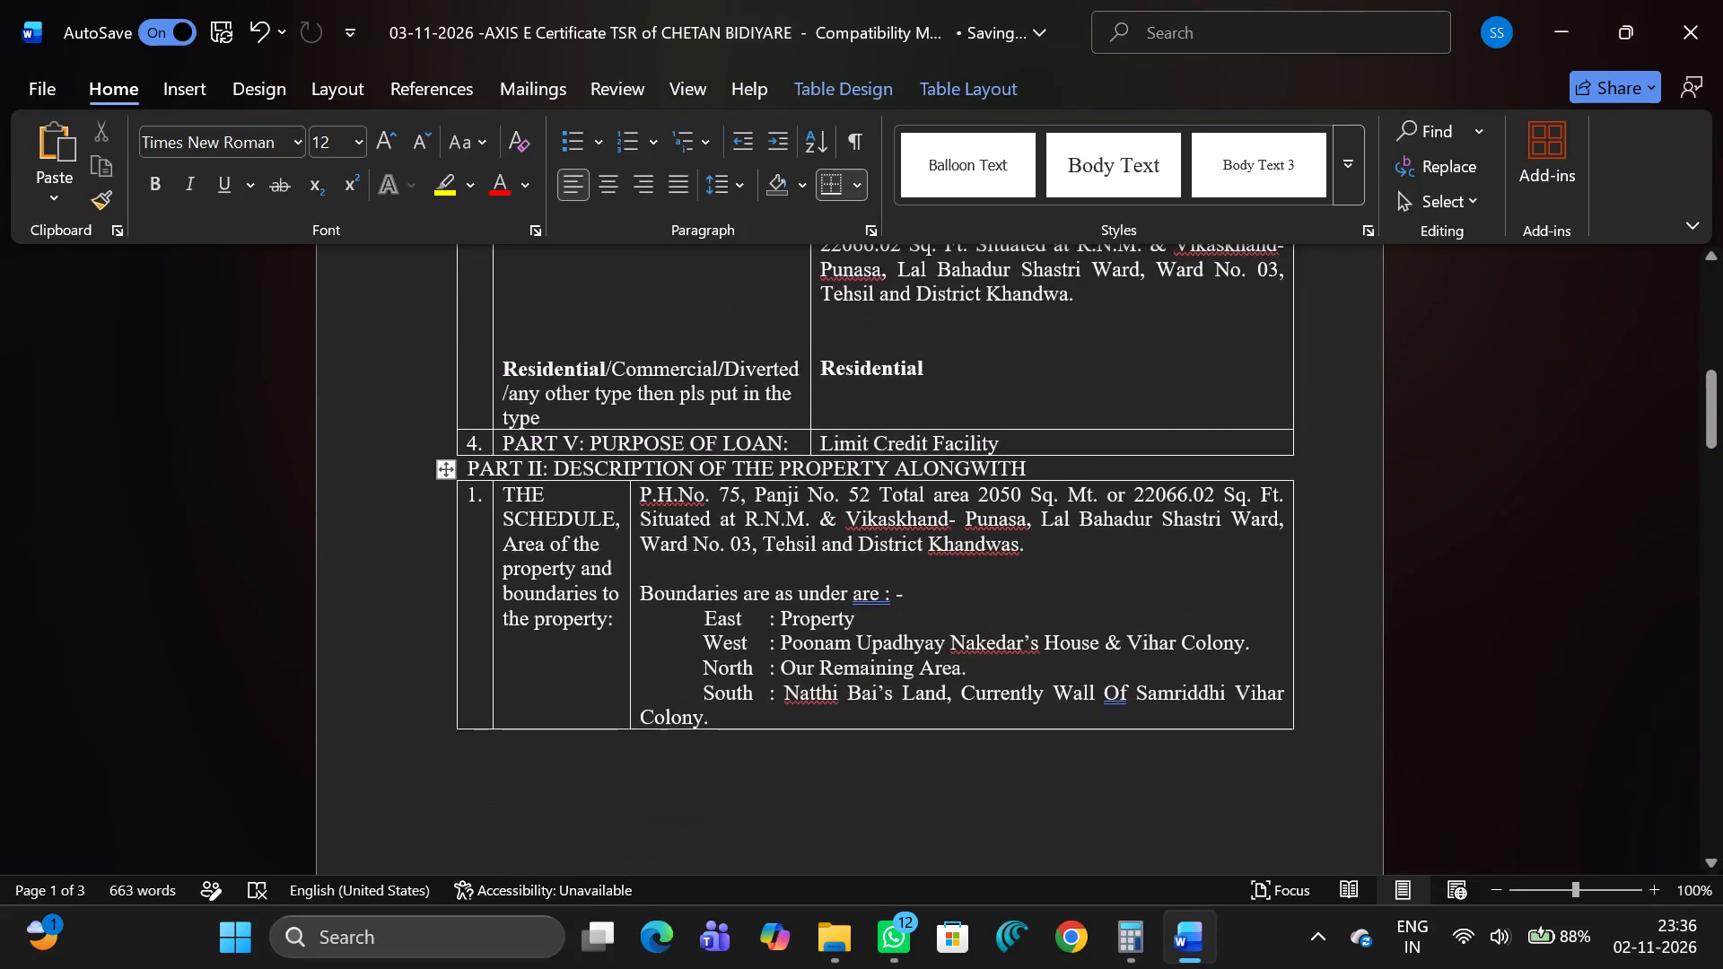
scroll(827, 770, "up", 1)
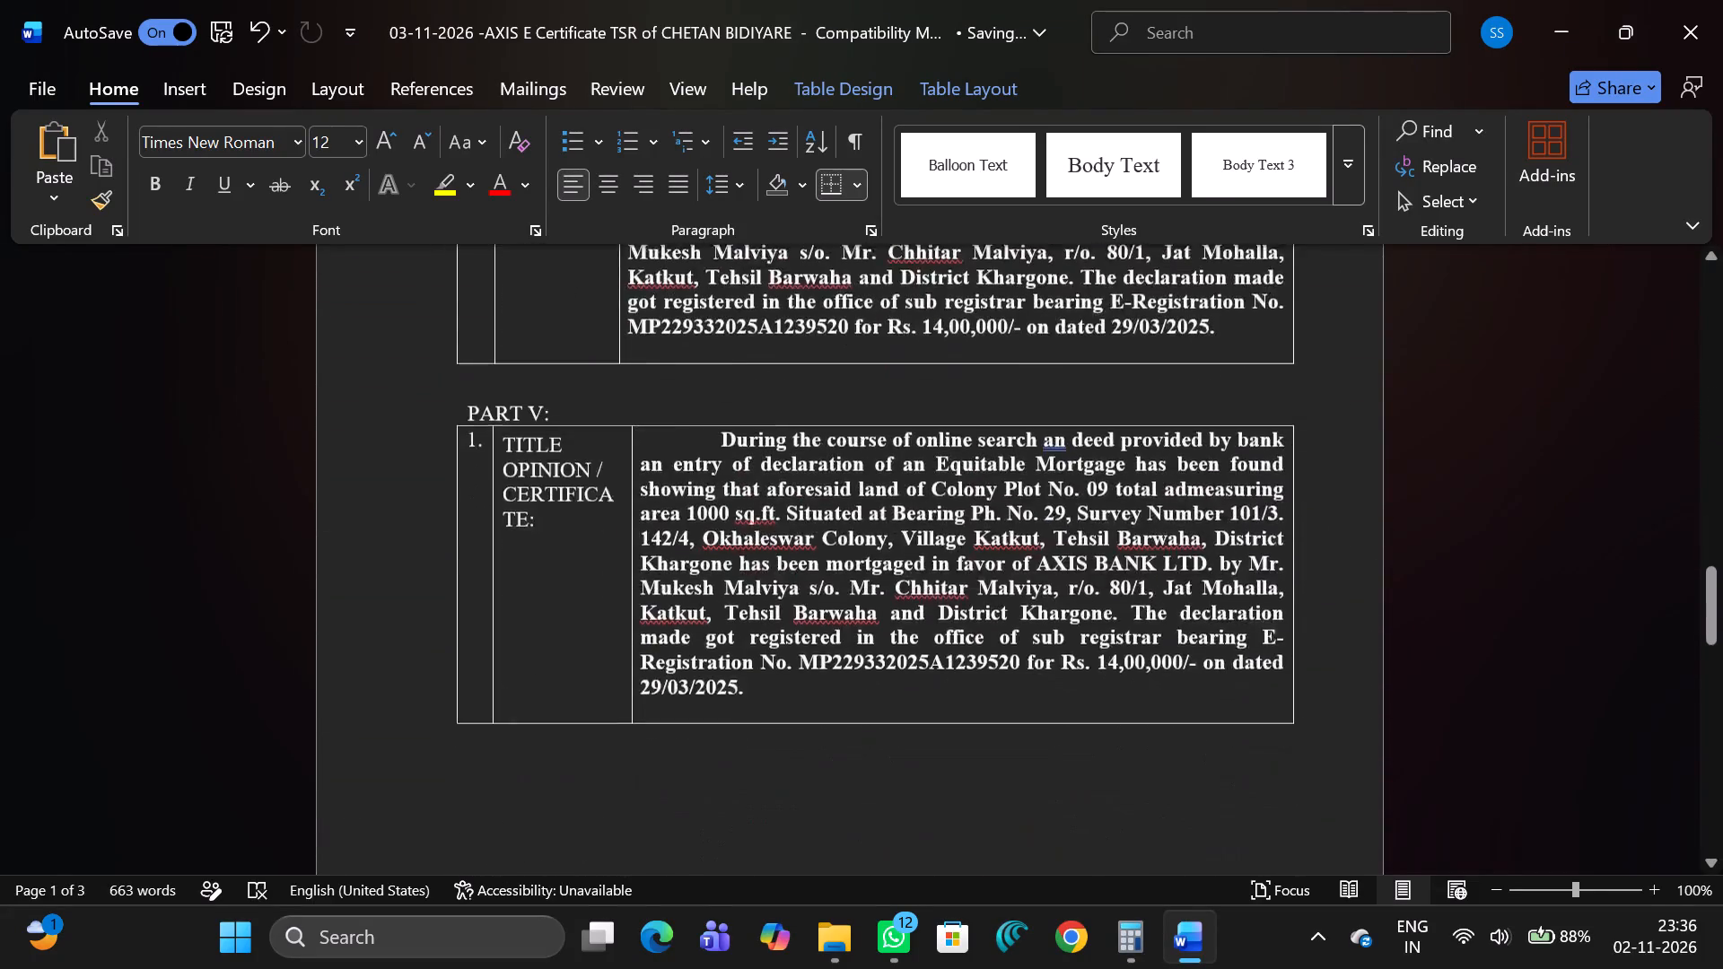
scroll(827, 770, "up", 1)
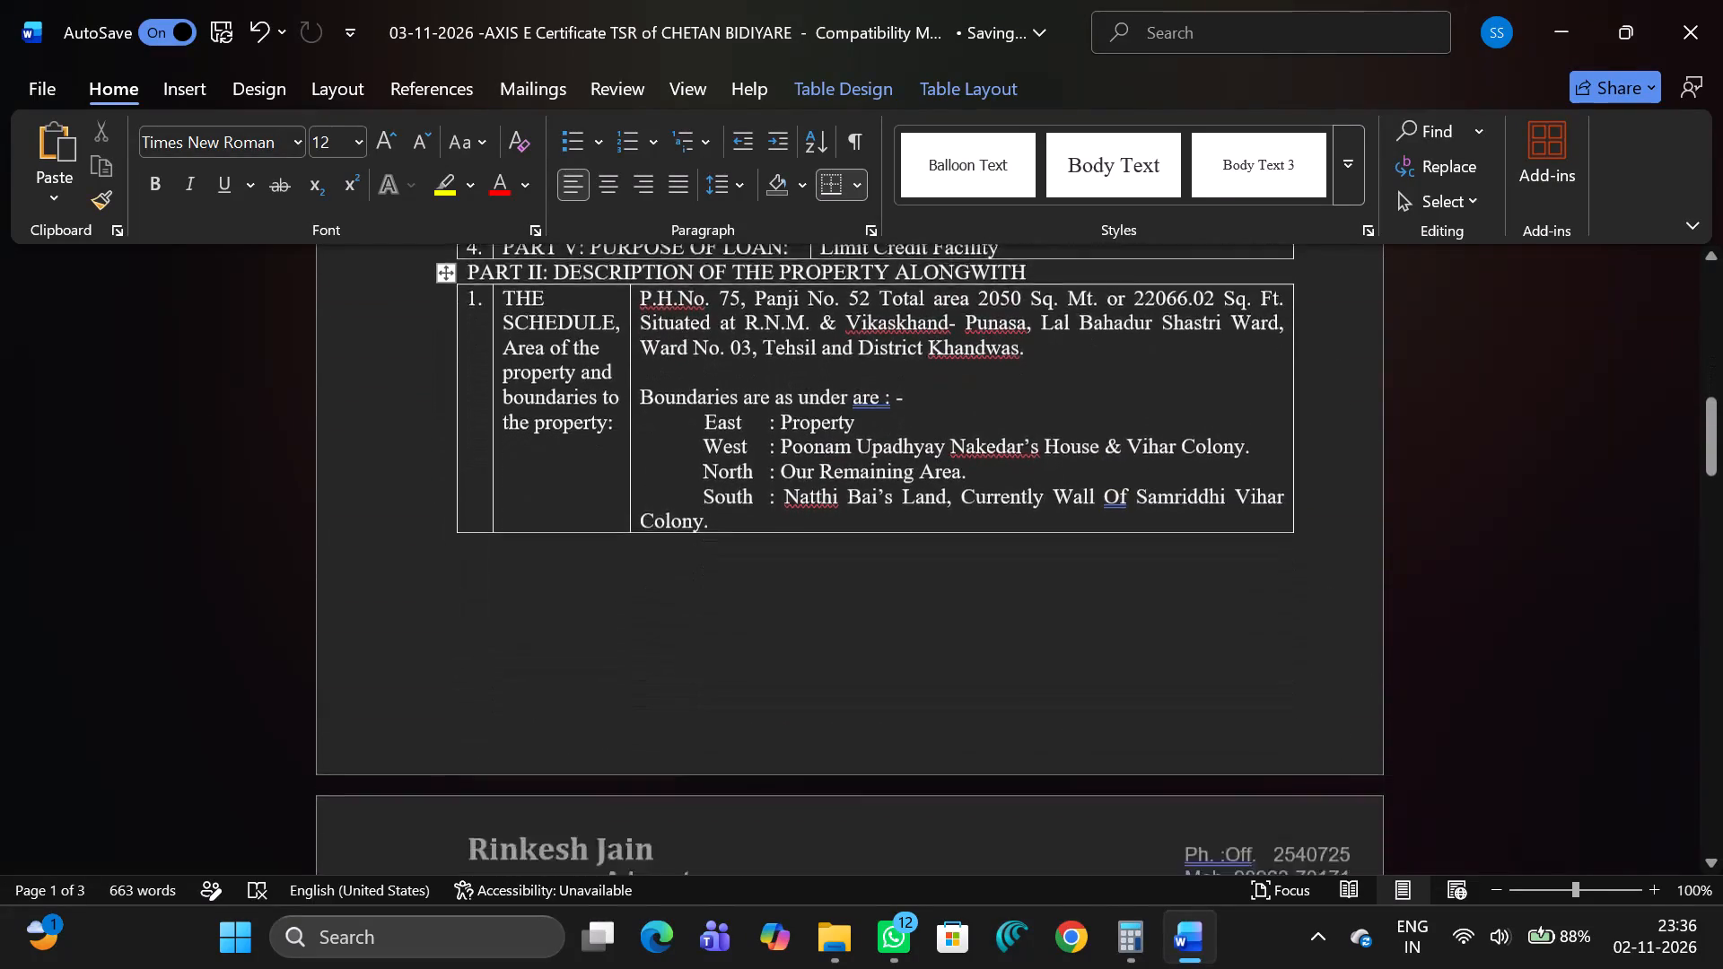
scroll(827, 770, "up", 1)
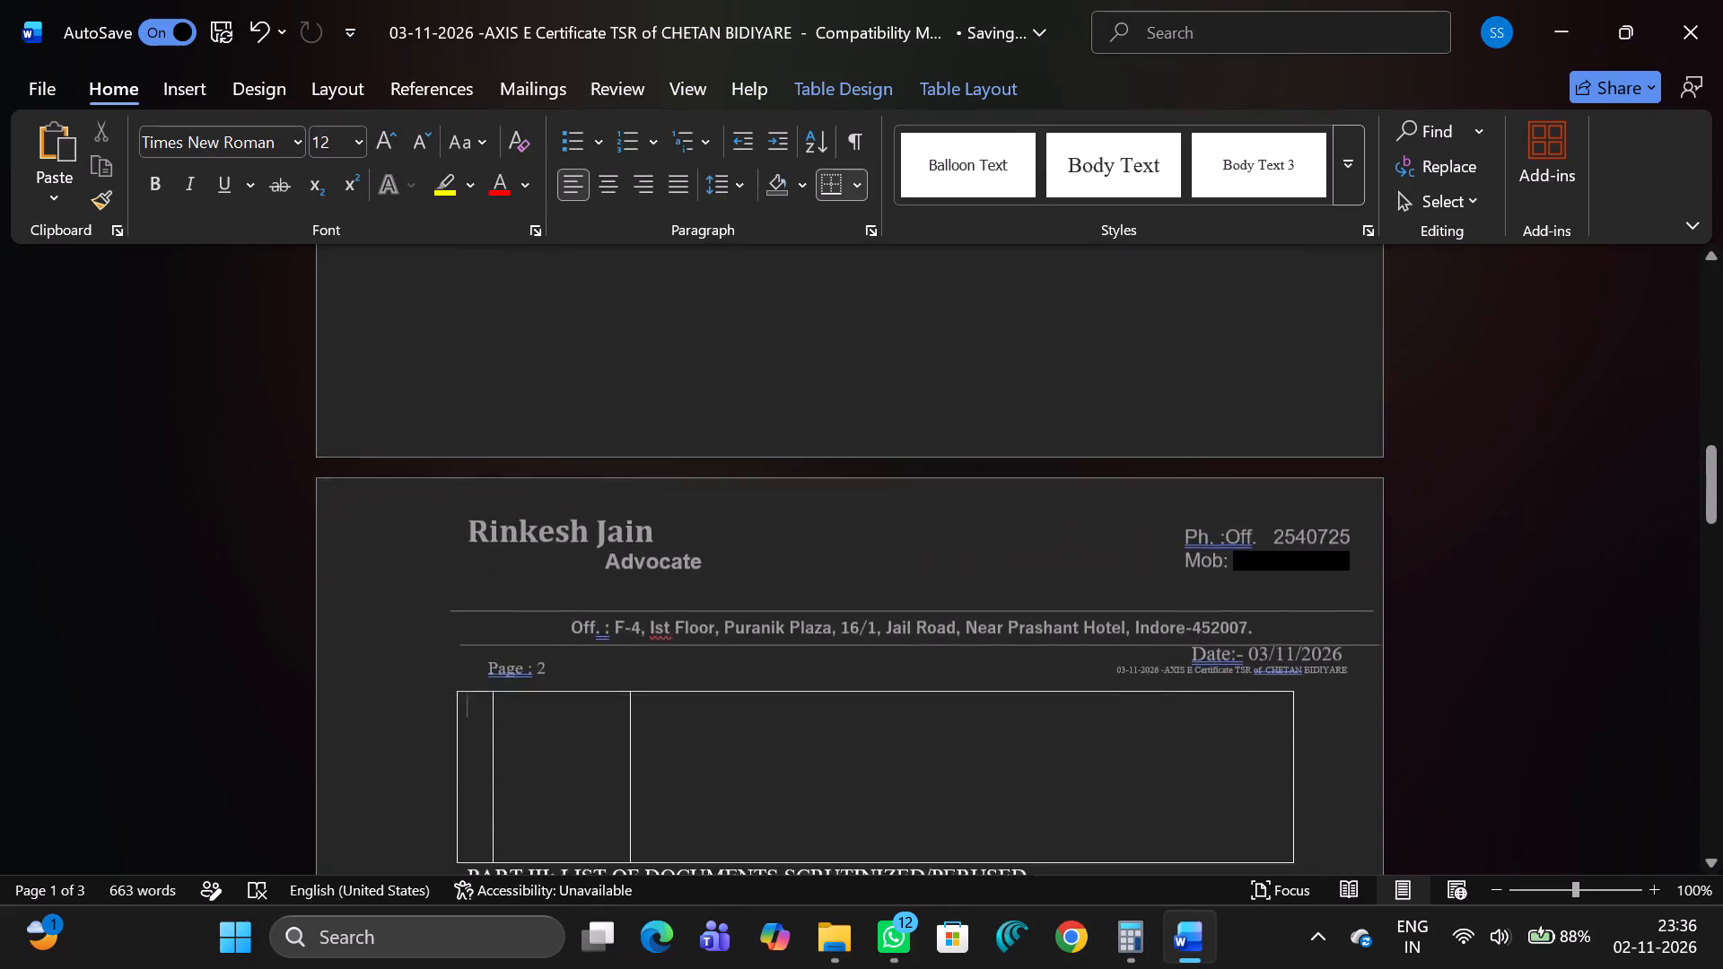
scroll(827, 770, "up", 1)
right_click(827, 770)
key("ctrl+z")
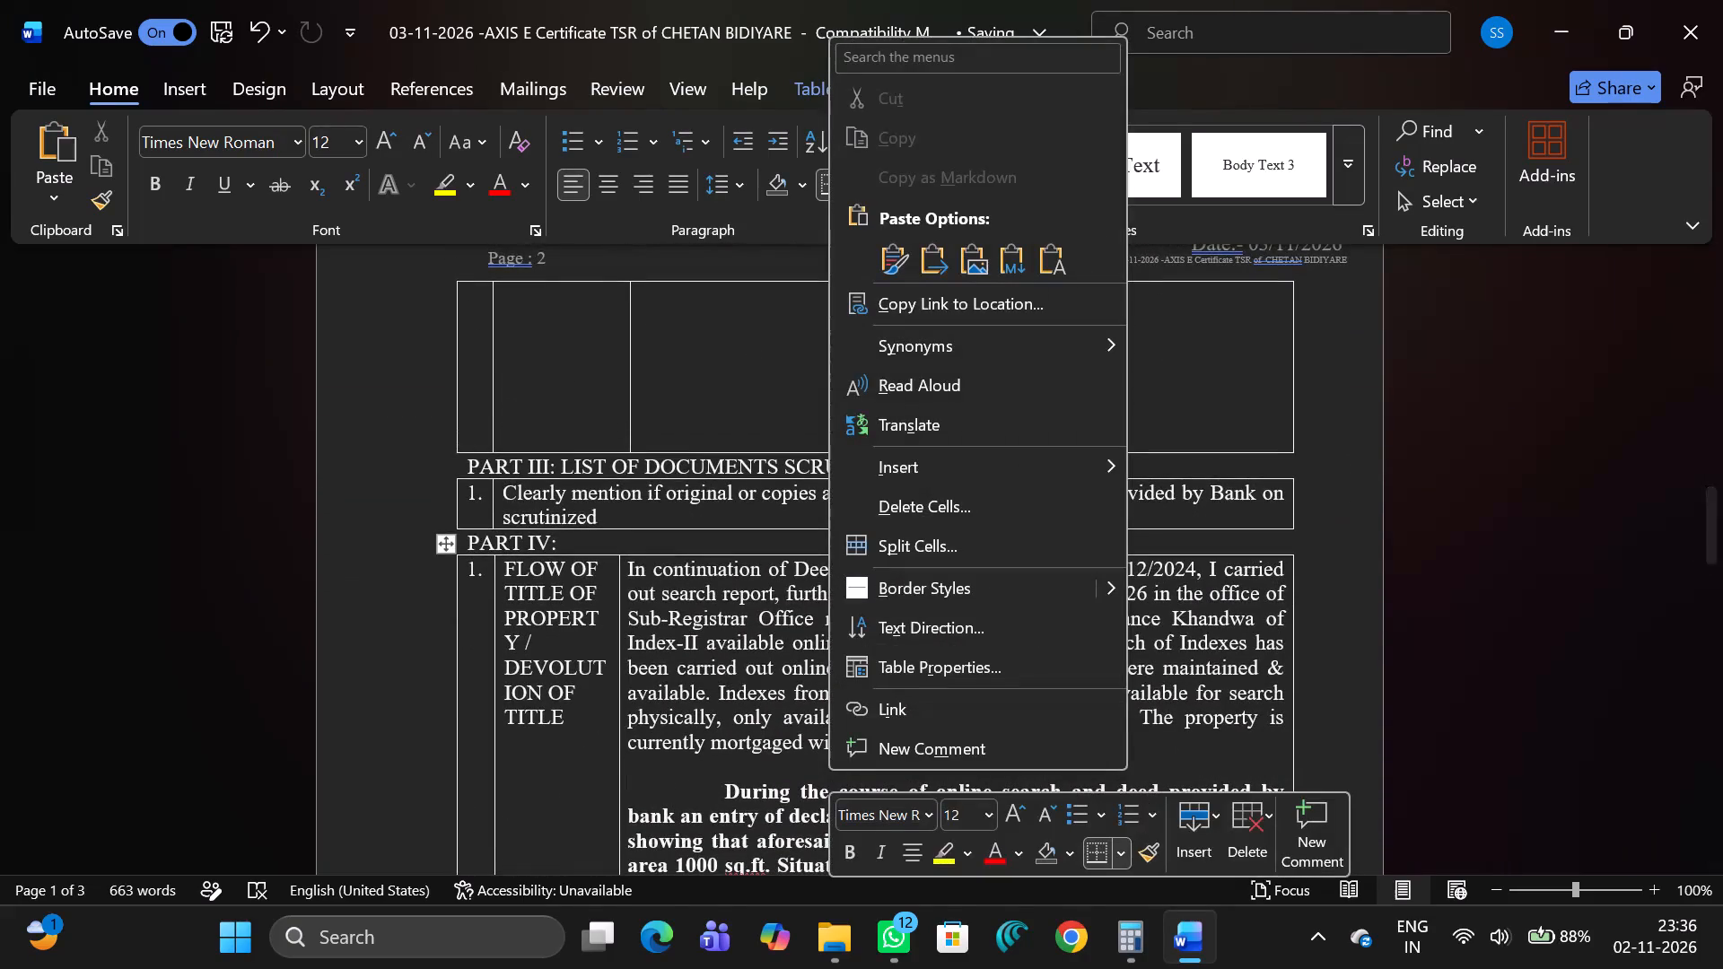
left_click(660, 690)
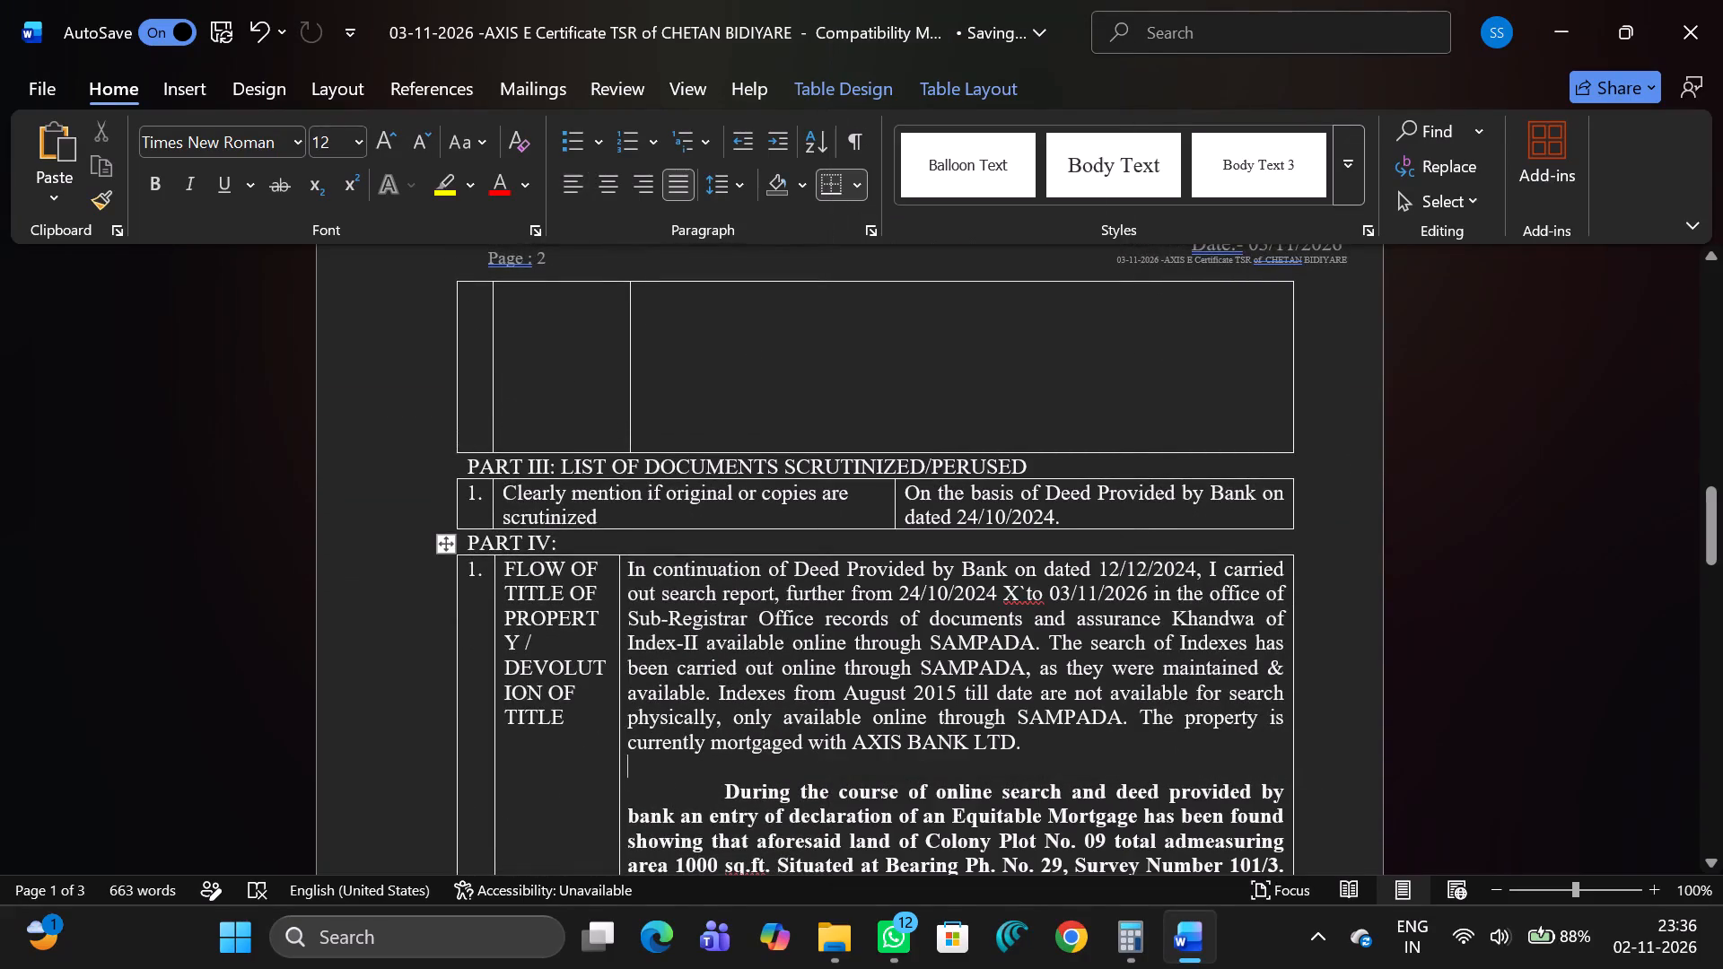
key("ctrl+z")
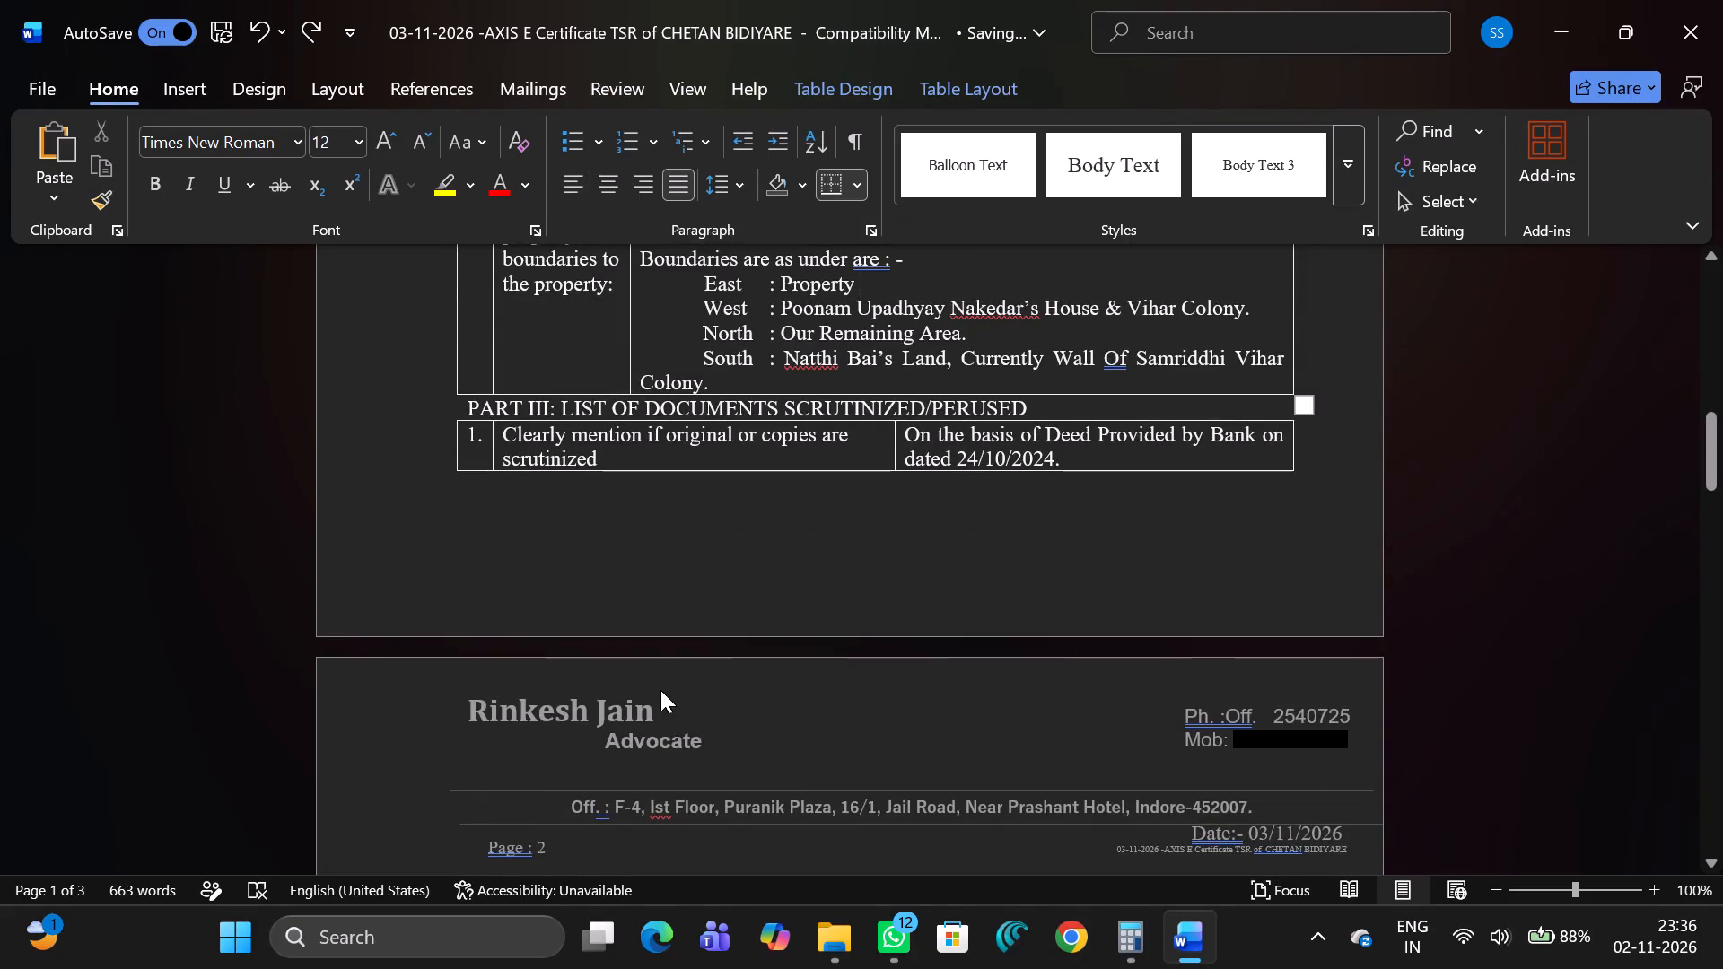
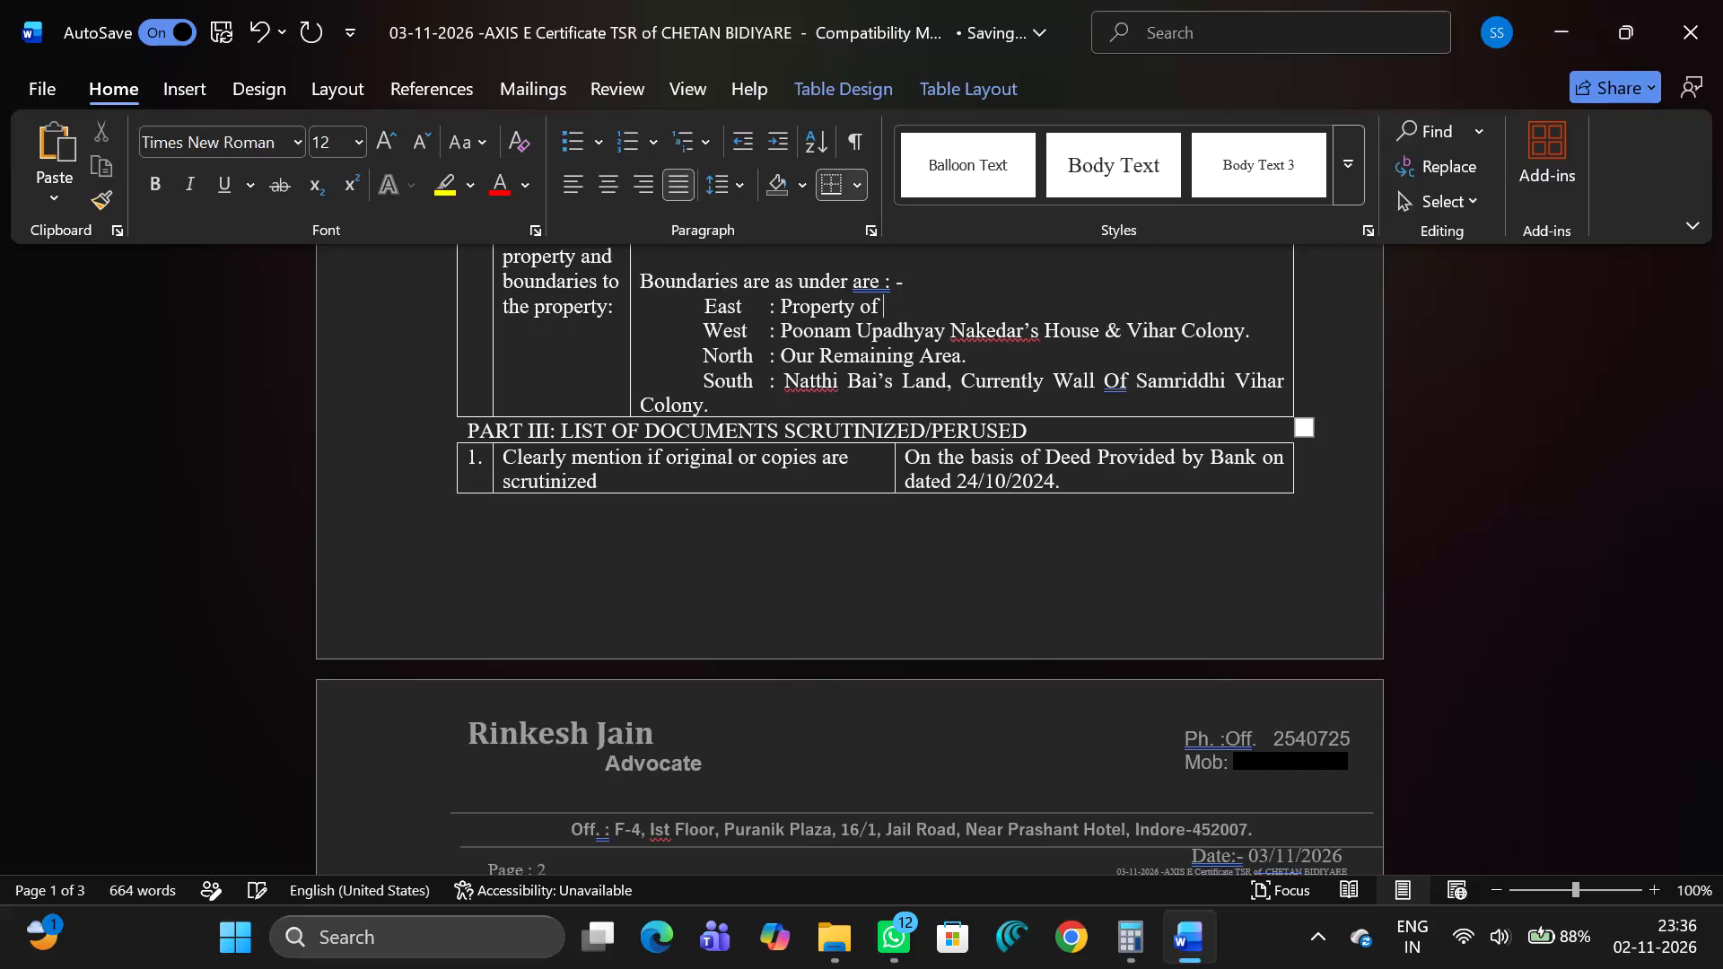
Enter the neighbouring owner's name after "Property of" in the East boundary description.
type("Ban")
key("BackSpace")
type("bu")
key("space")
key("BackSpace")
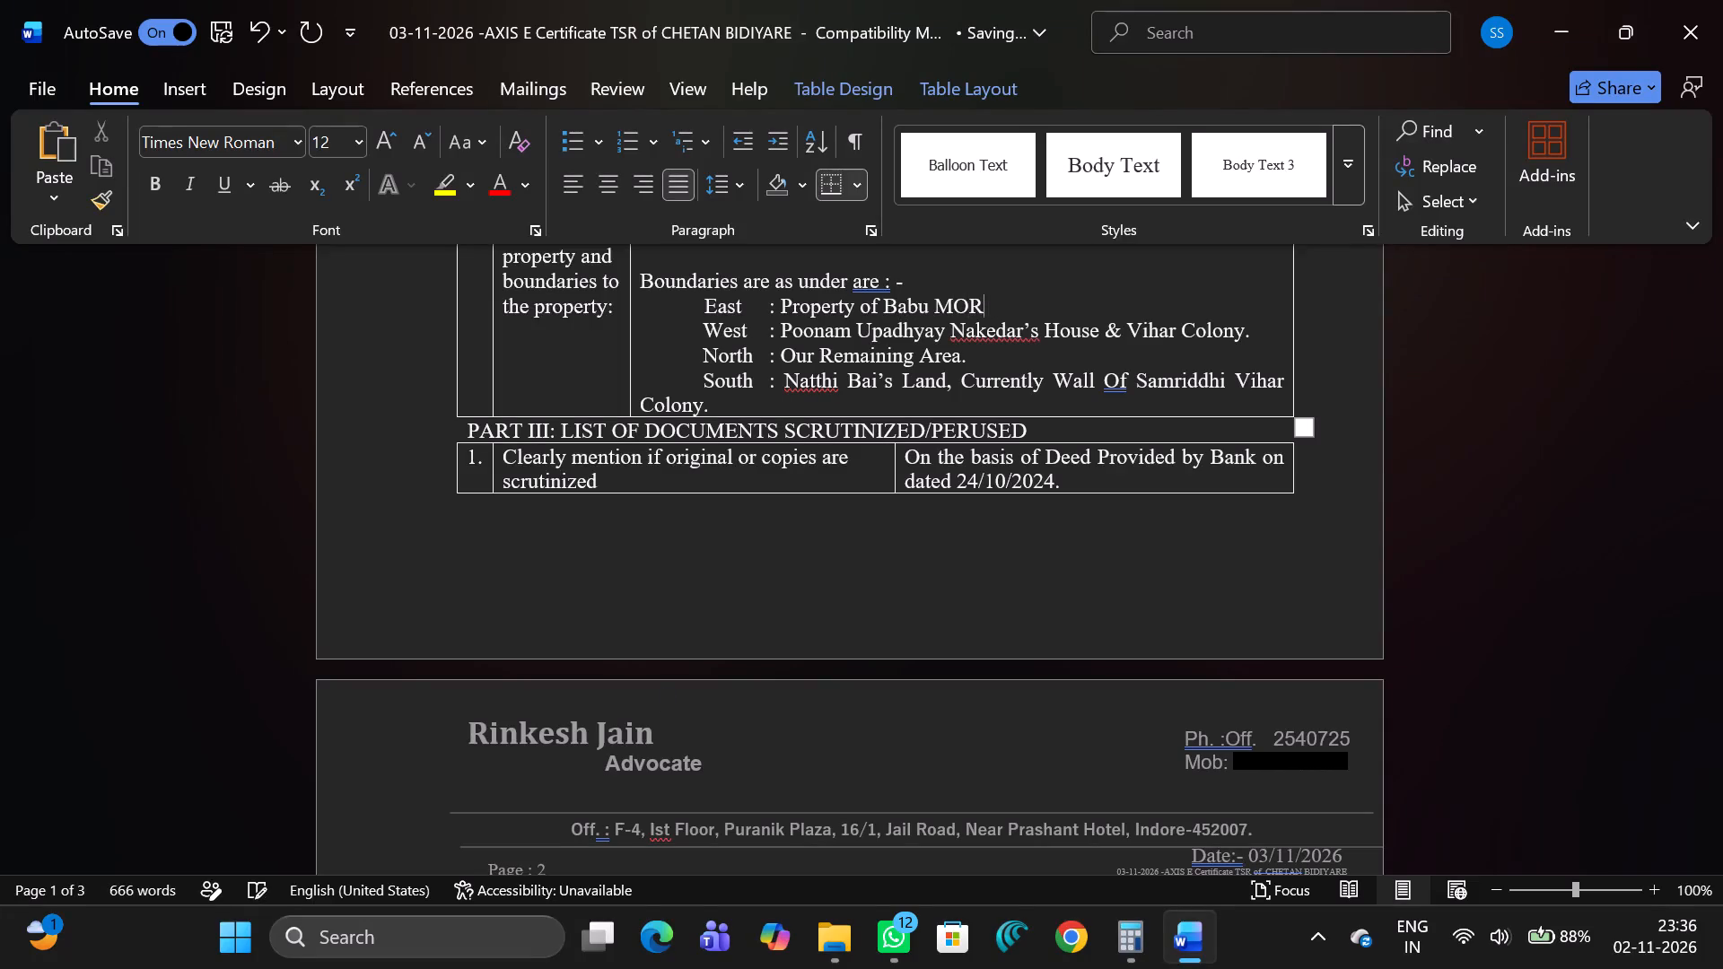
key("BackSpace")
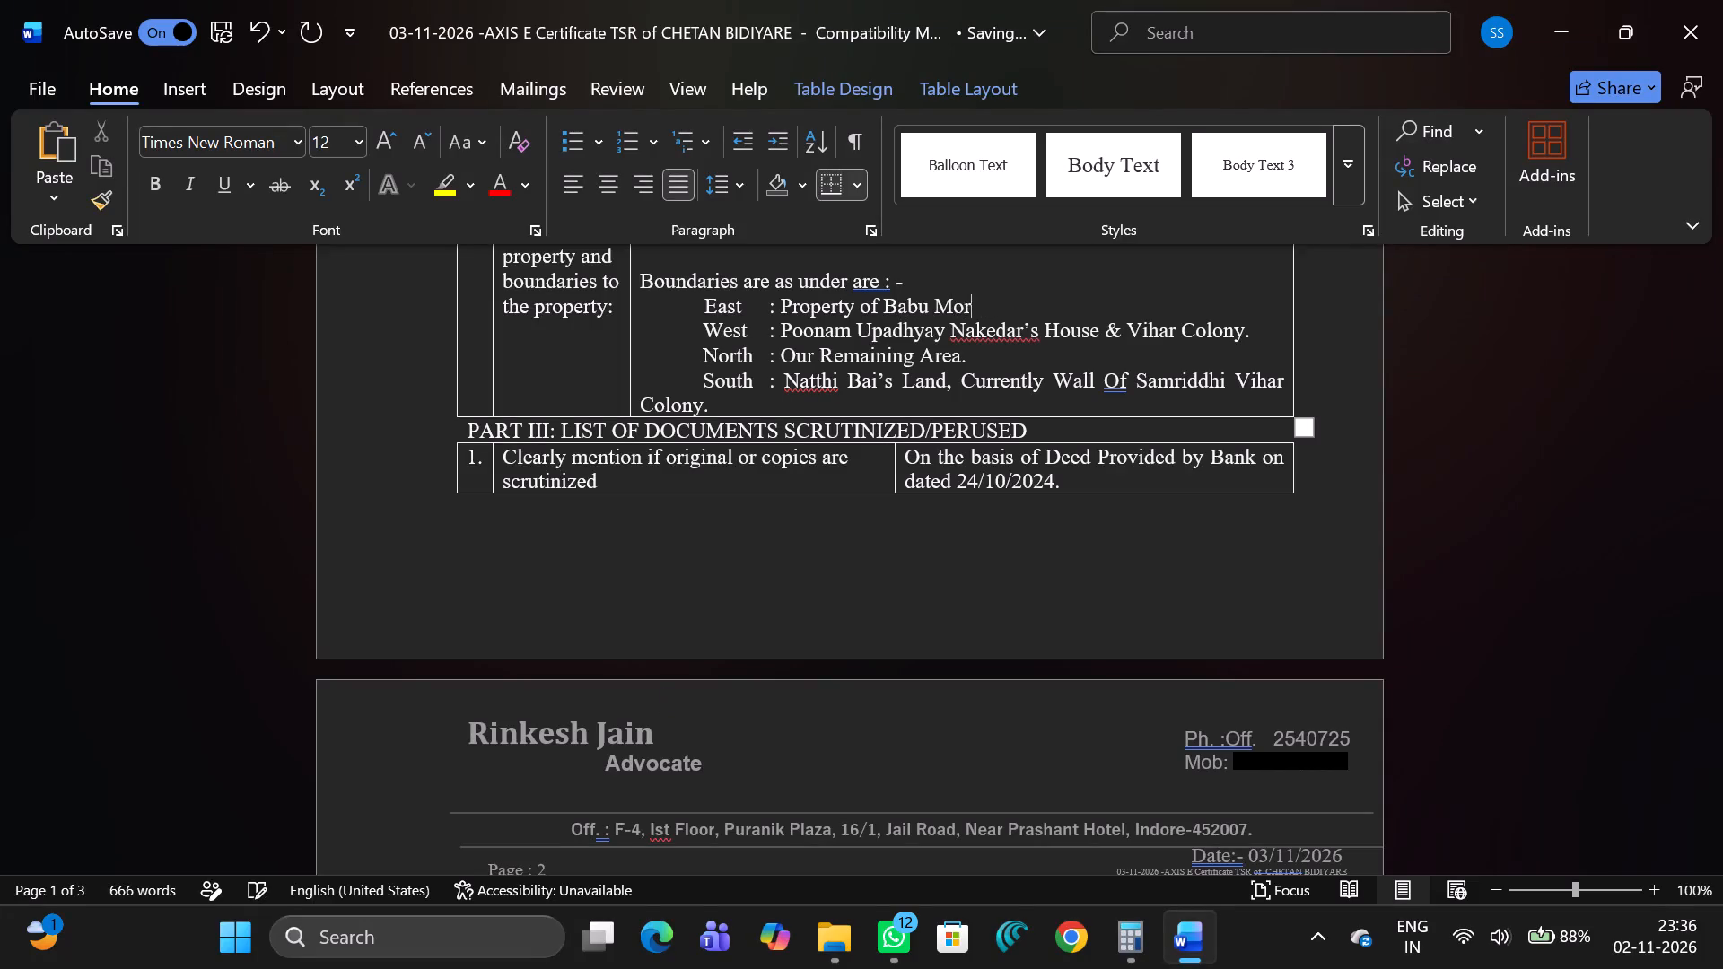
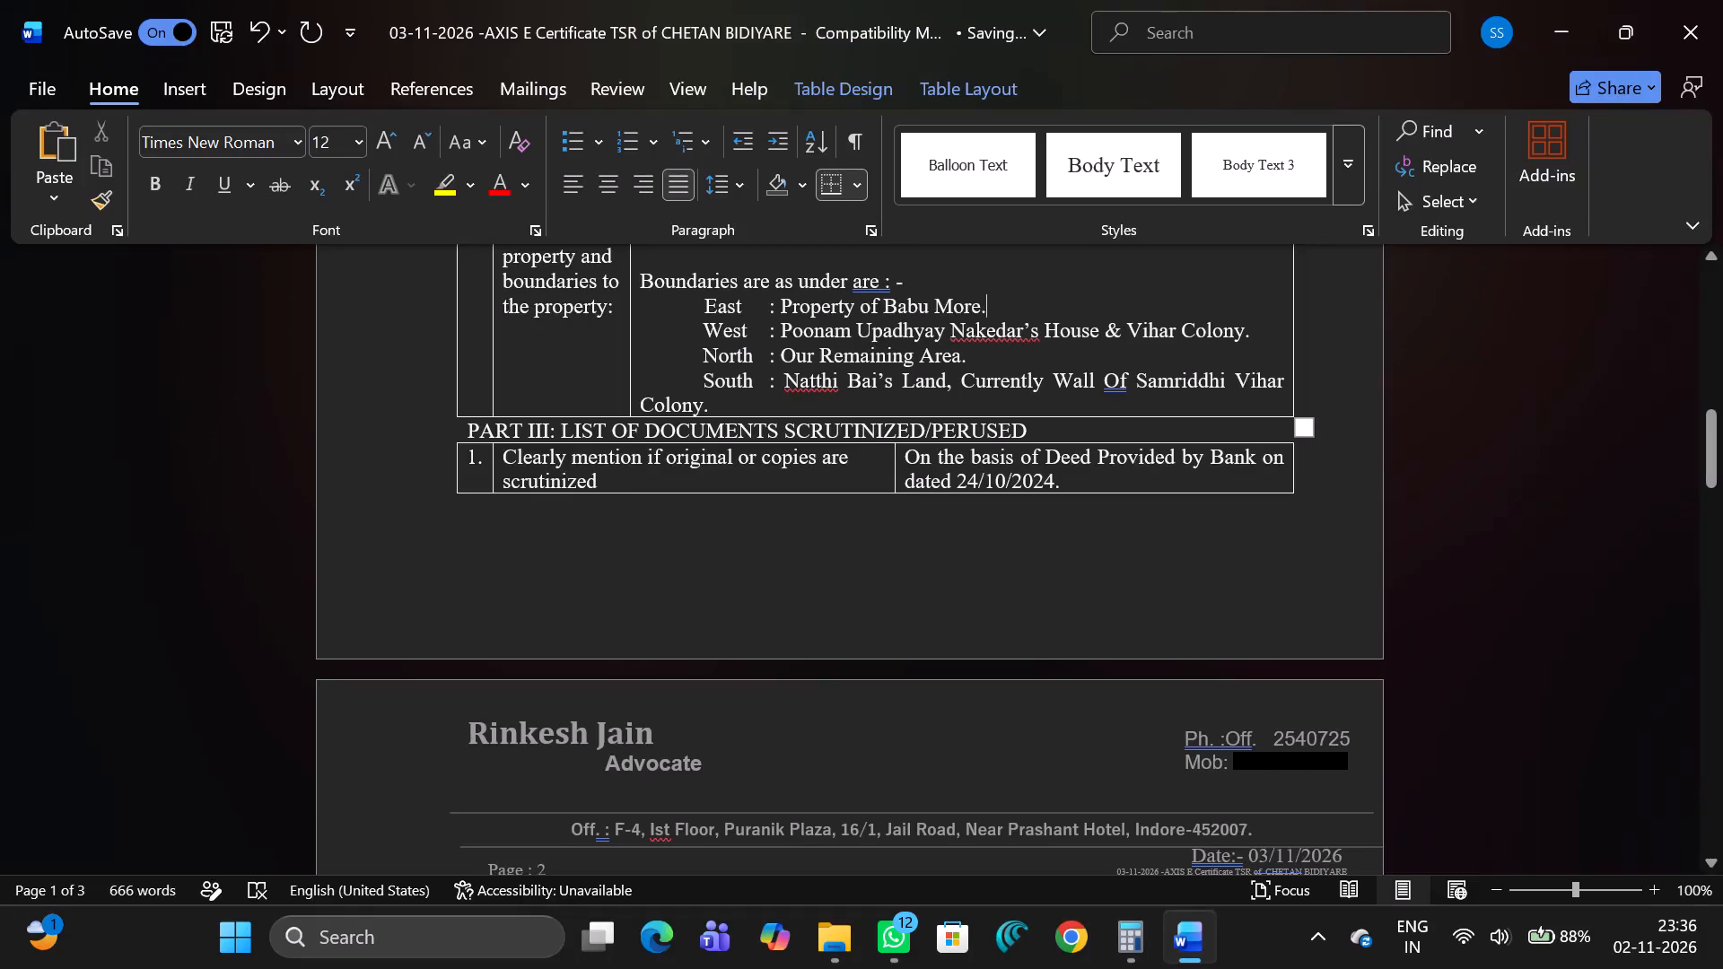
Replace the West boundary description with "Road", keeping a space after the colon and the closing full stop.
left_click_drag(784, 325, 884, 325)
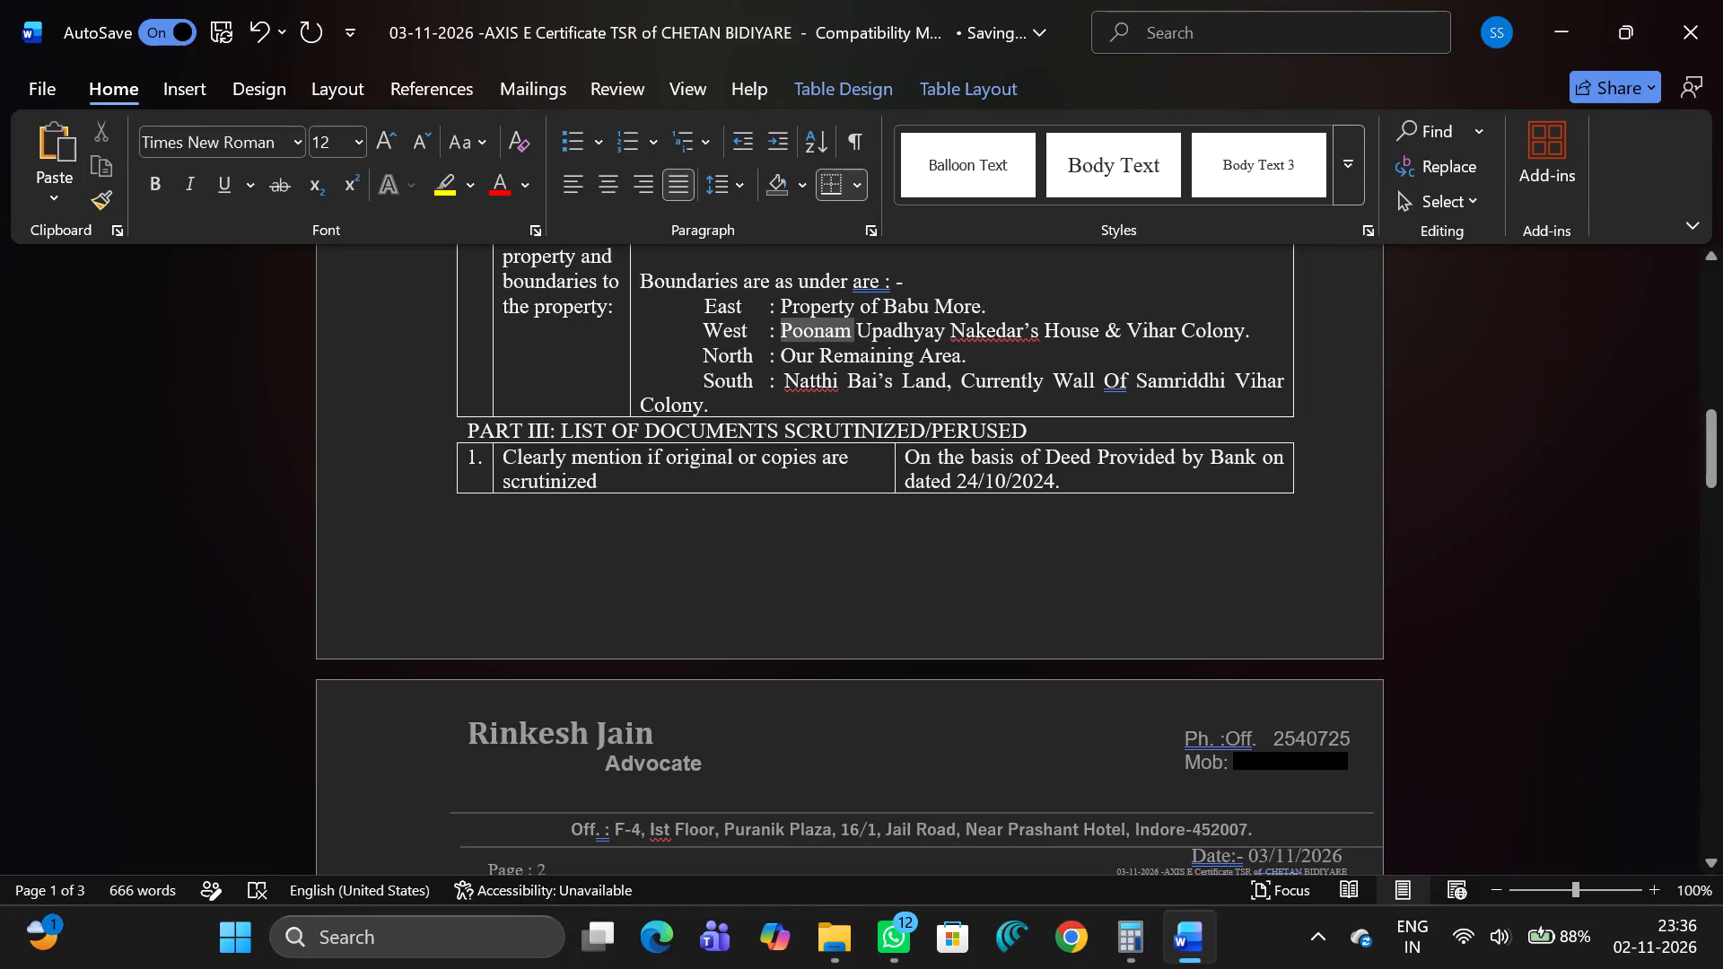
left_click_drag(884, 325, 1217, 328)
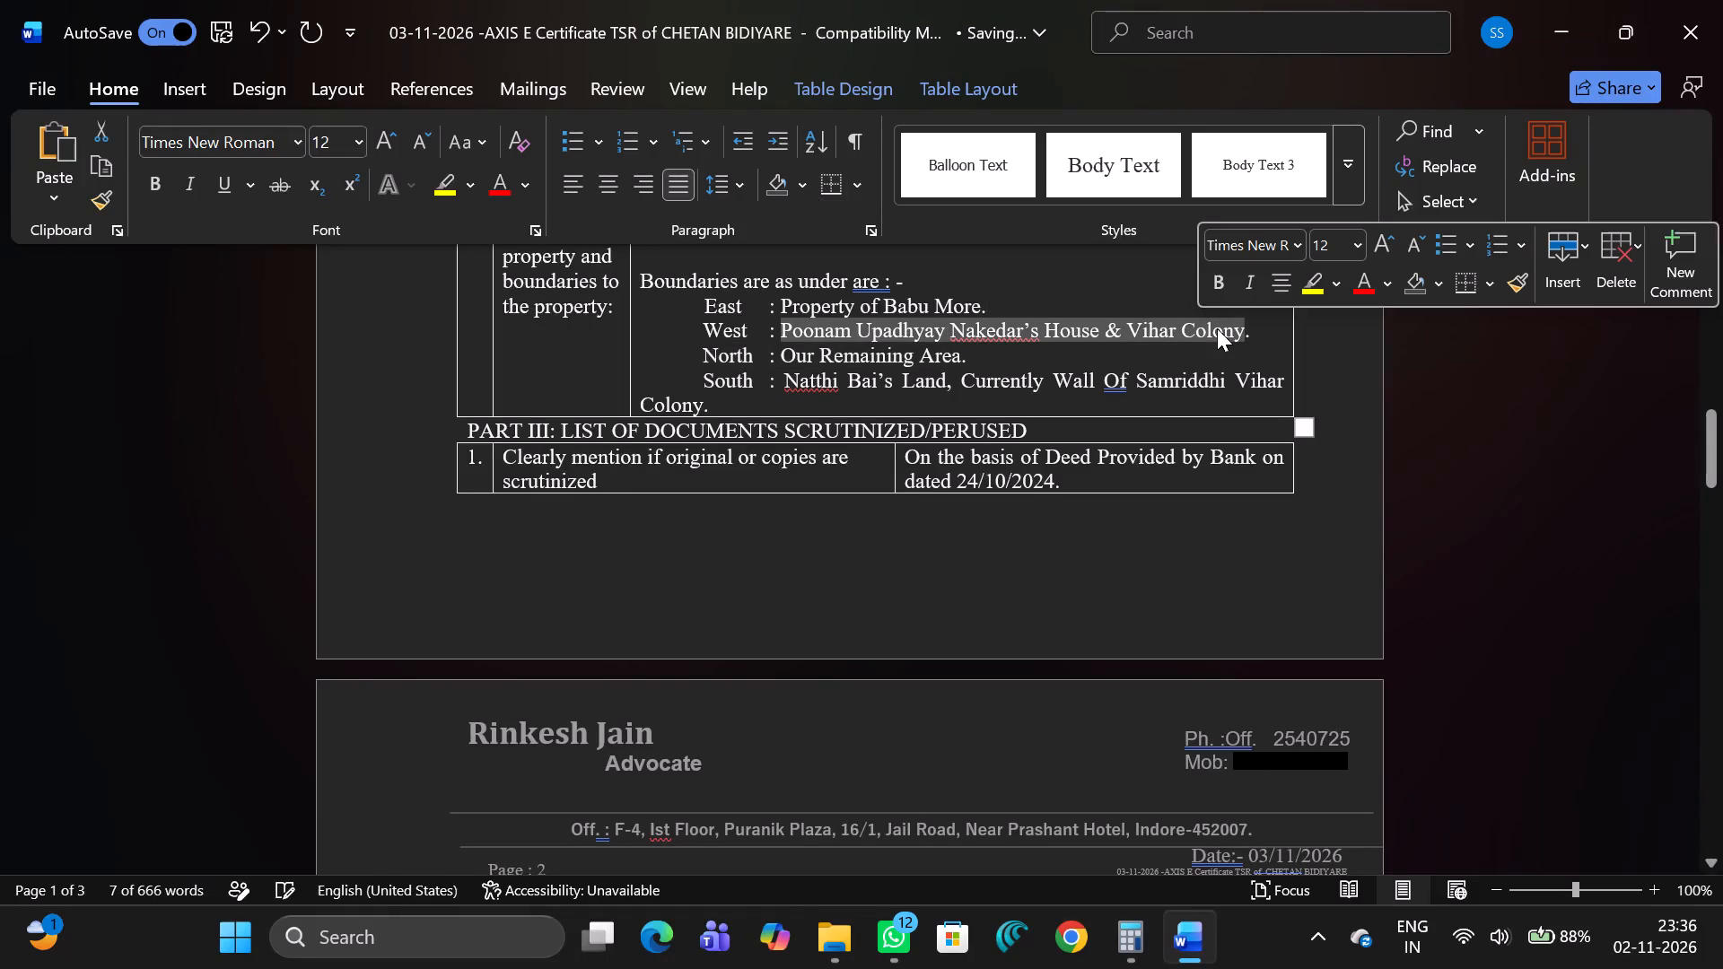
key("BackSpace")
type("ROAD")
key("BackSpace")
key("BackSpace")
key("BackSpace")
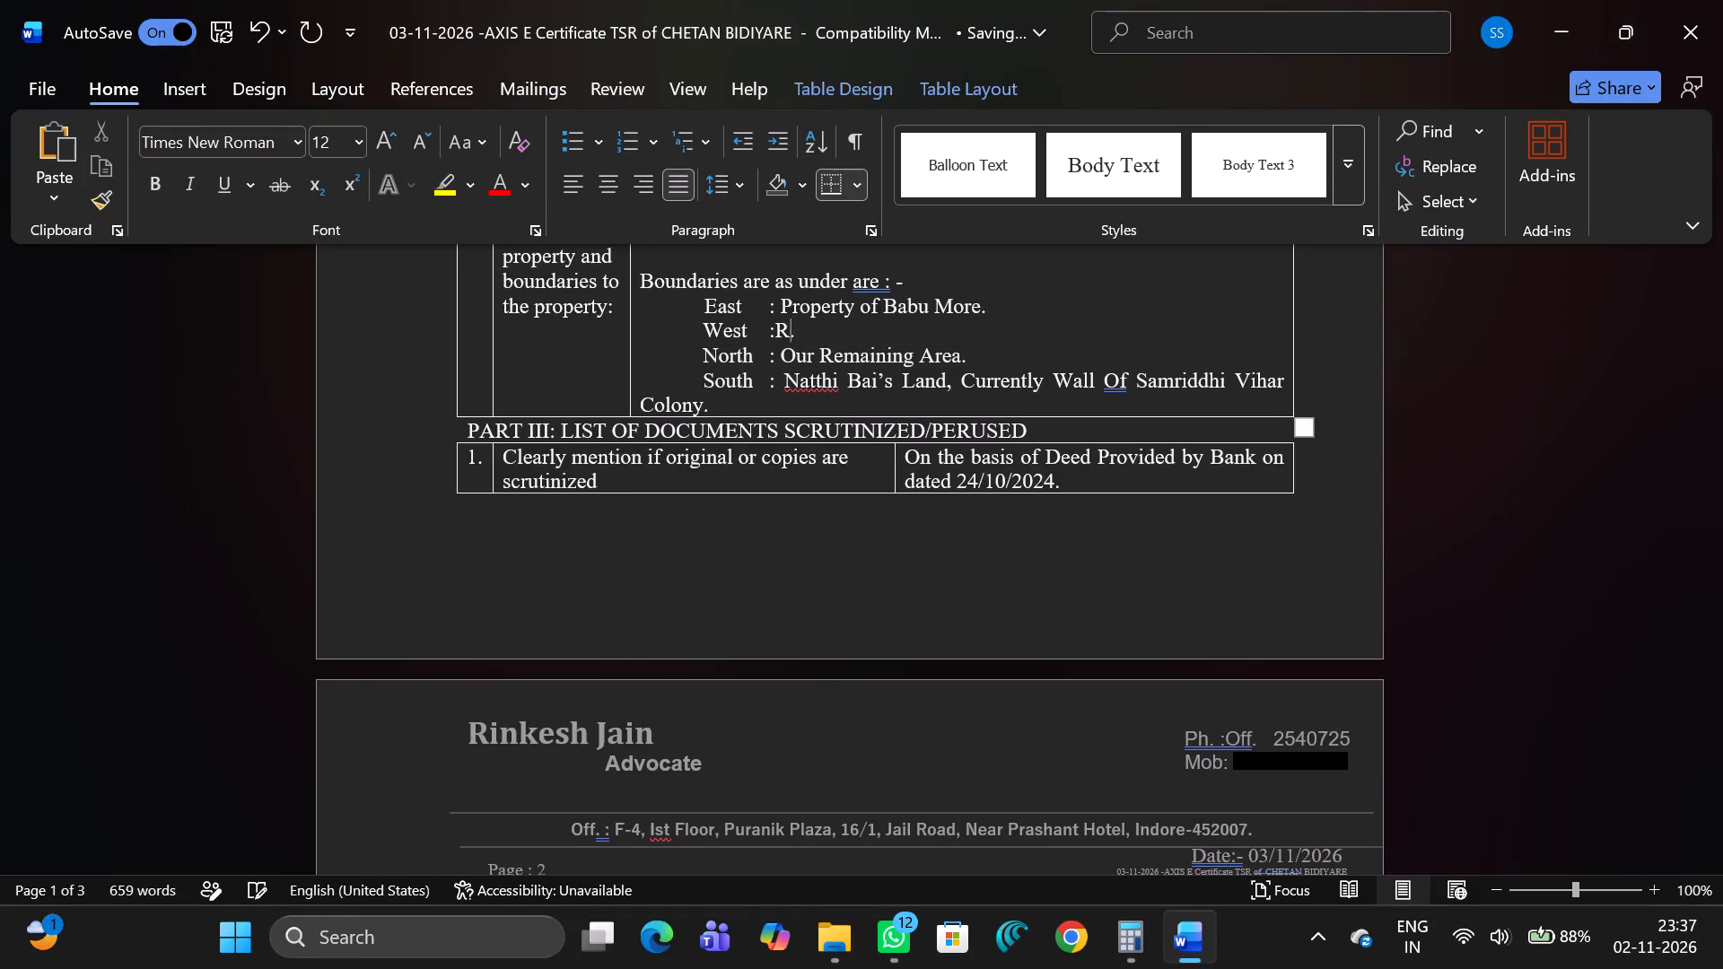
key("p")
key("BackSpace")
type("OAD")
key("BackSpace")
key("BackSpace")
key("BackSpace")
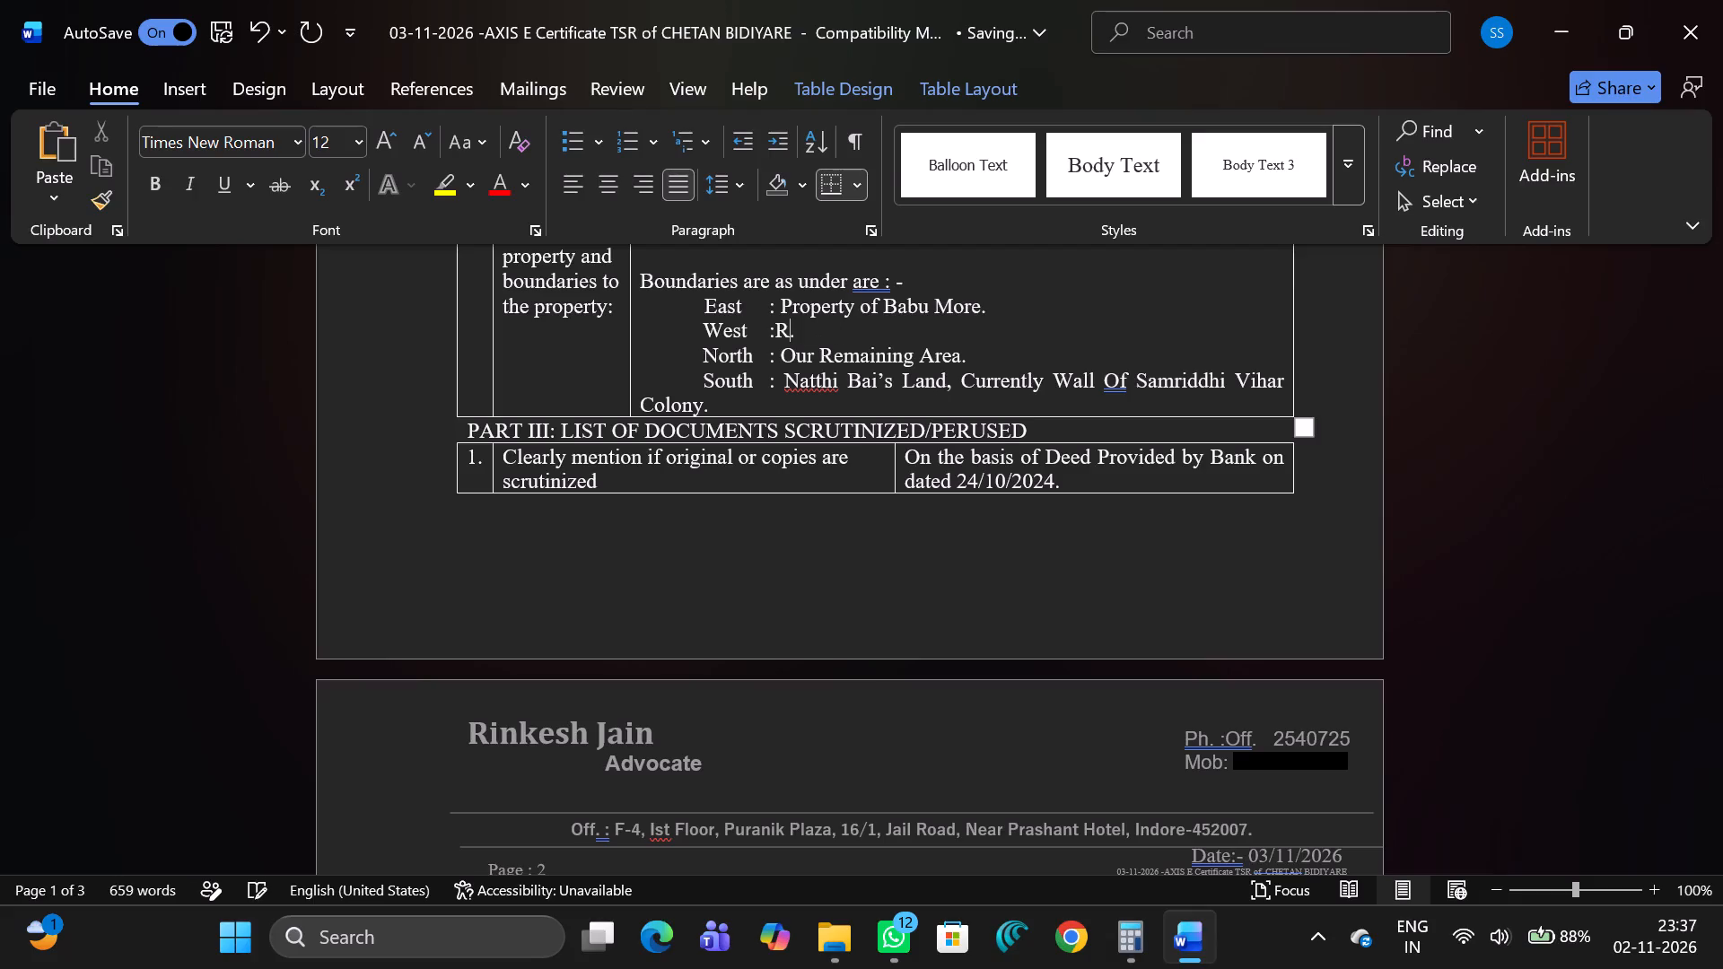
key("Left")
key("space")
key("Right")
type("oad")
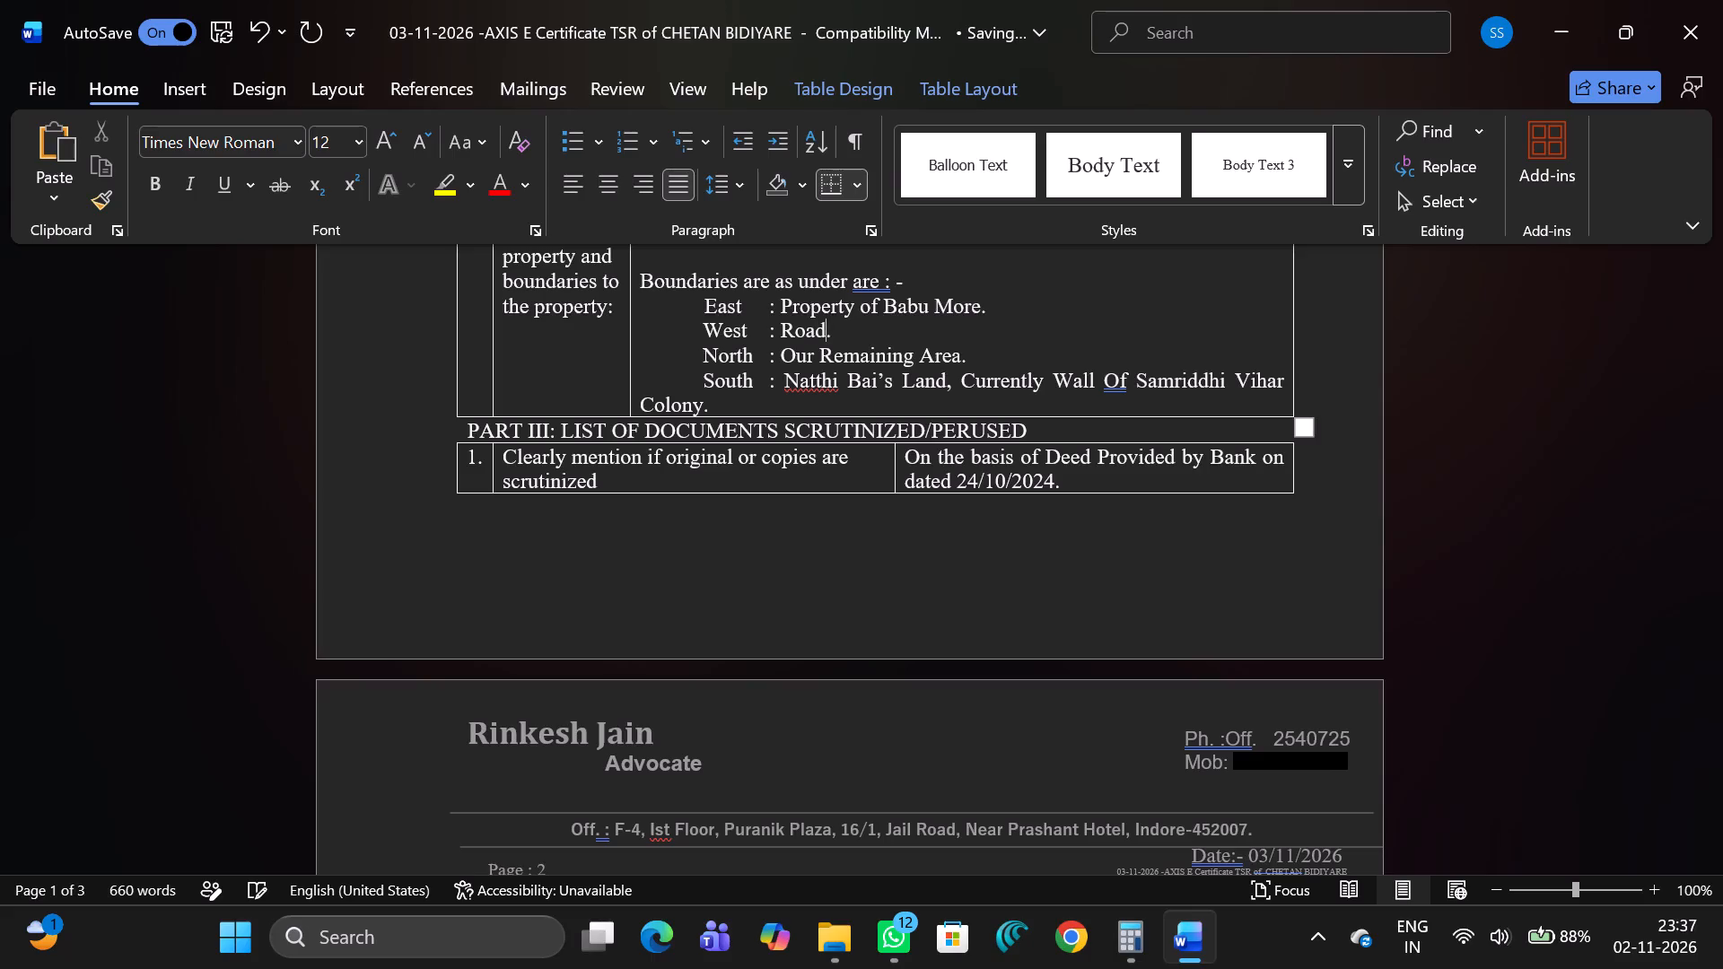
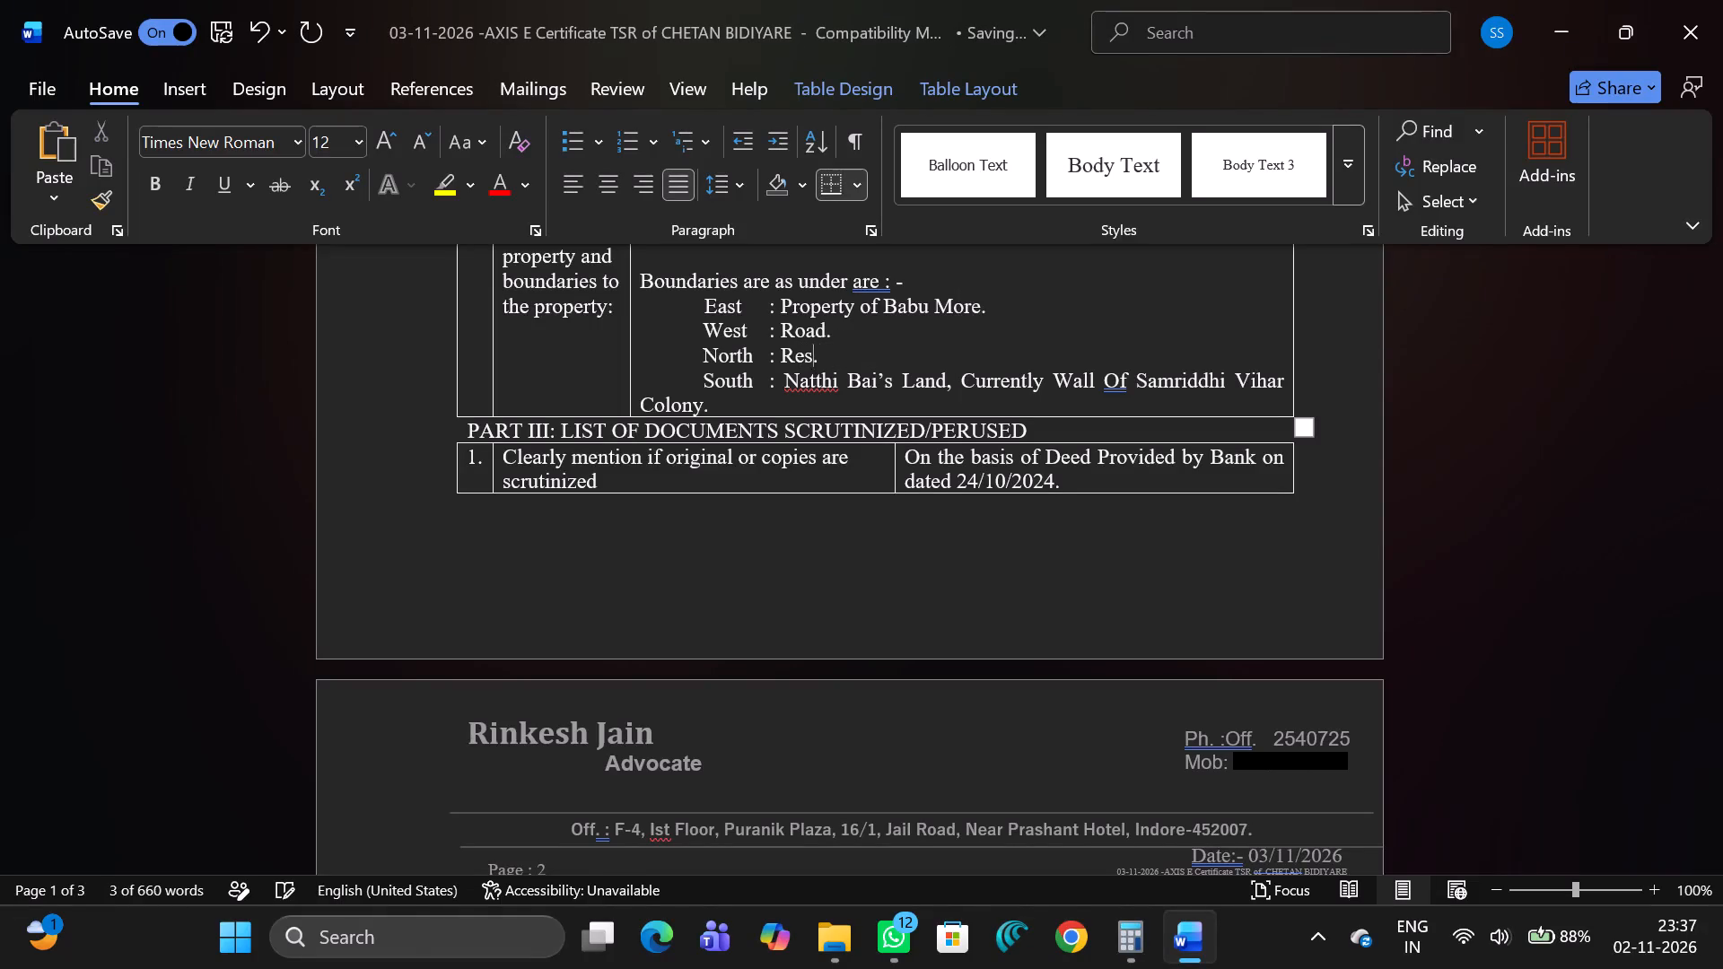
Complete the North boundary description as "Rest HOUSE", keeping the closing full stop.
key("BackSpace")
type("t")
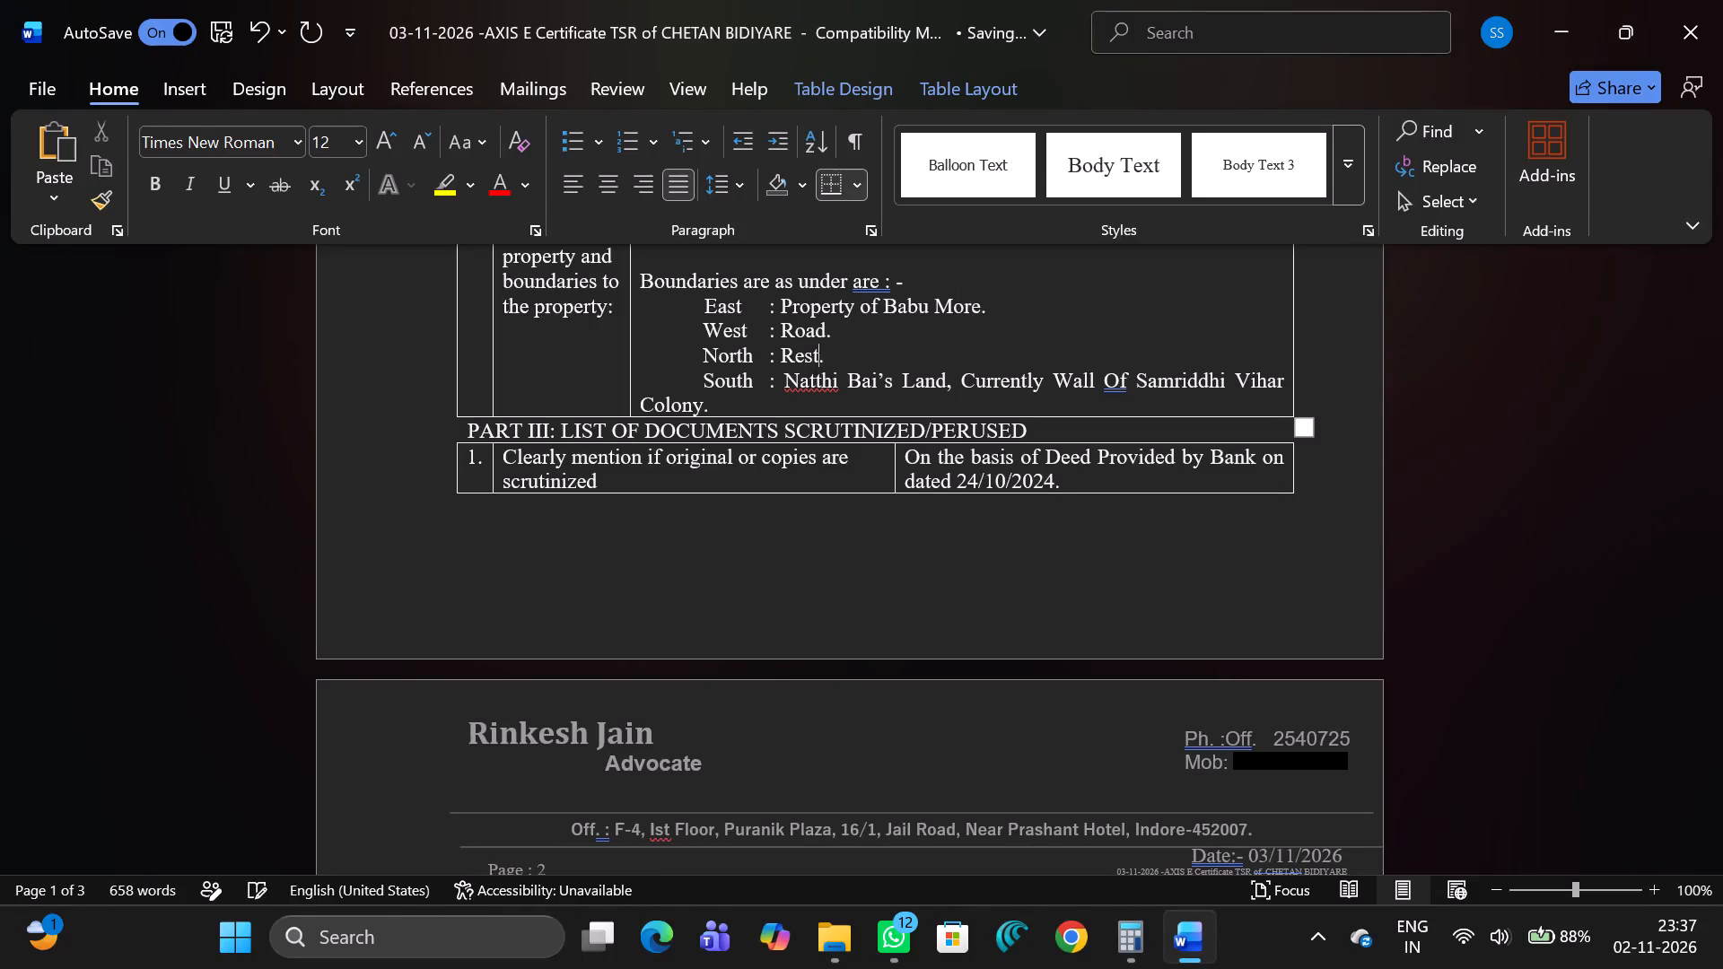
key("space")
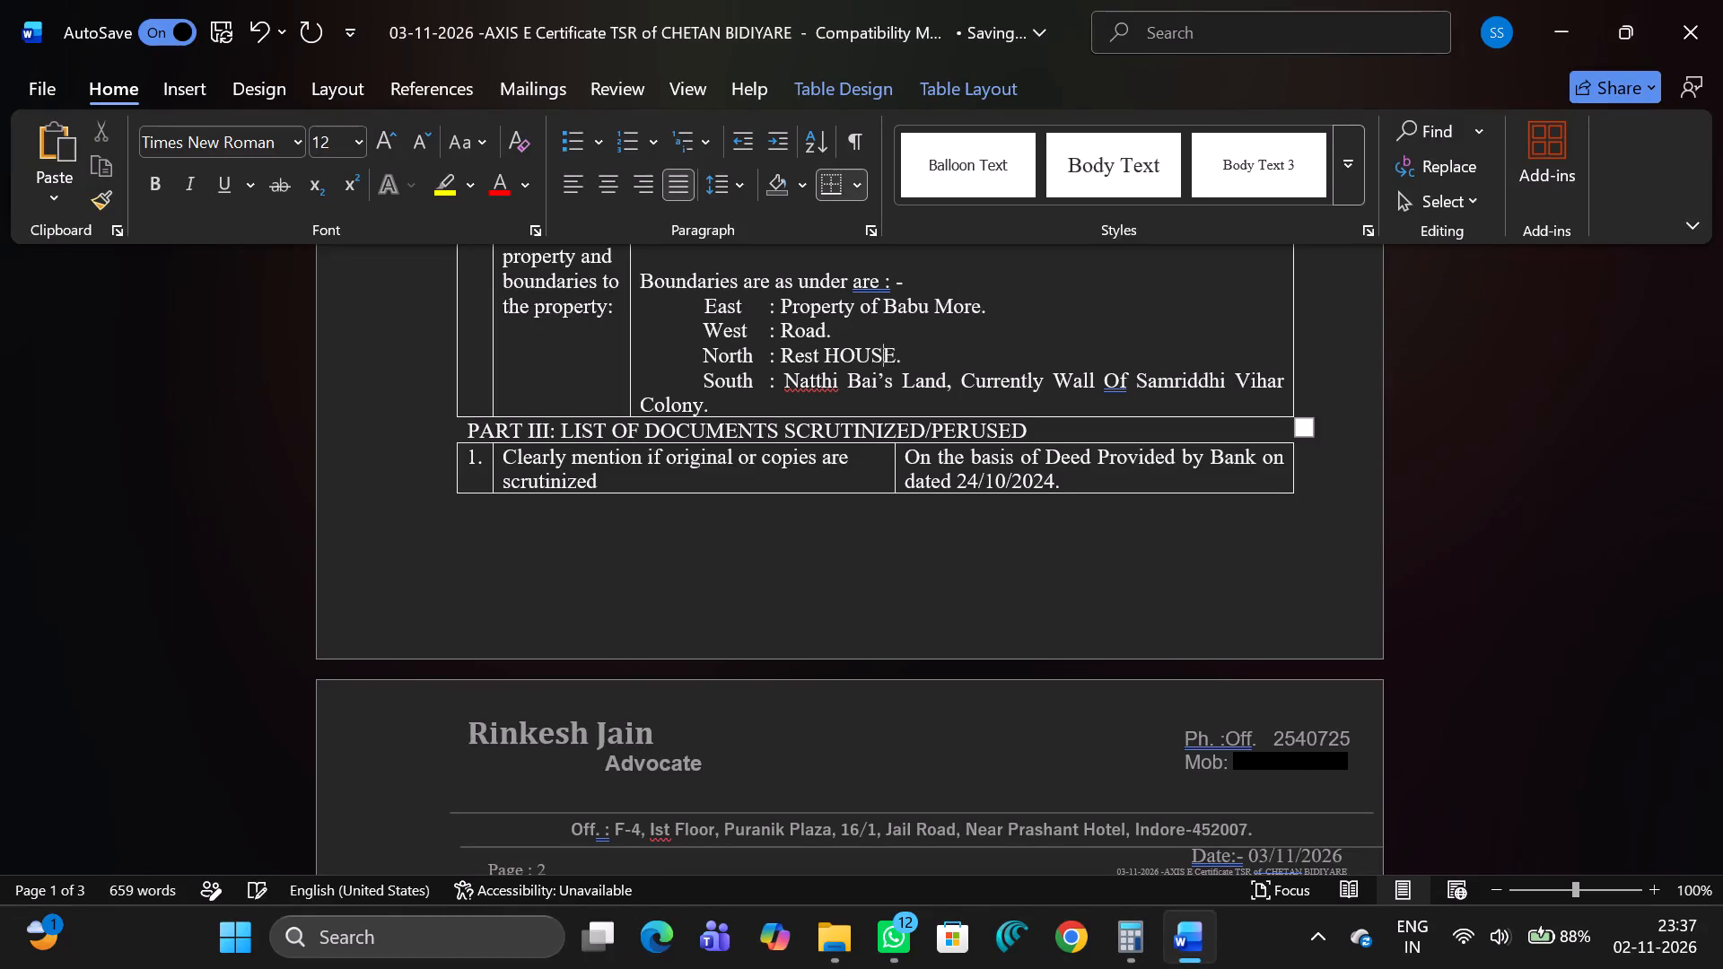
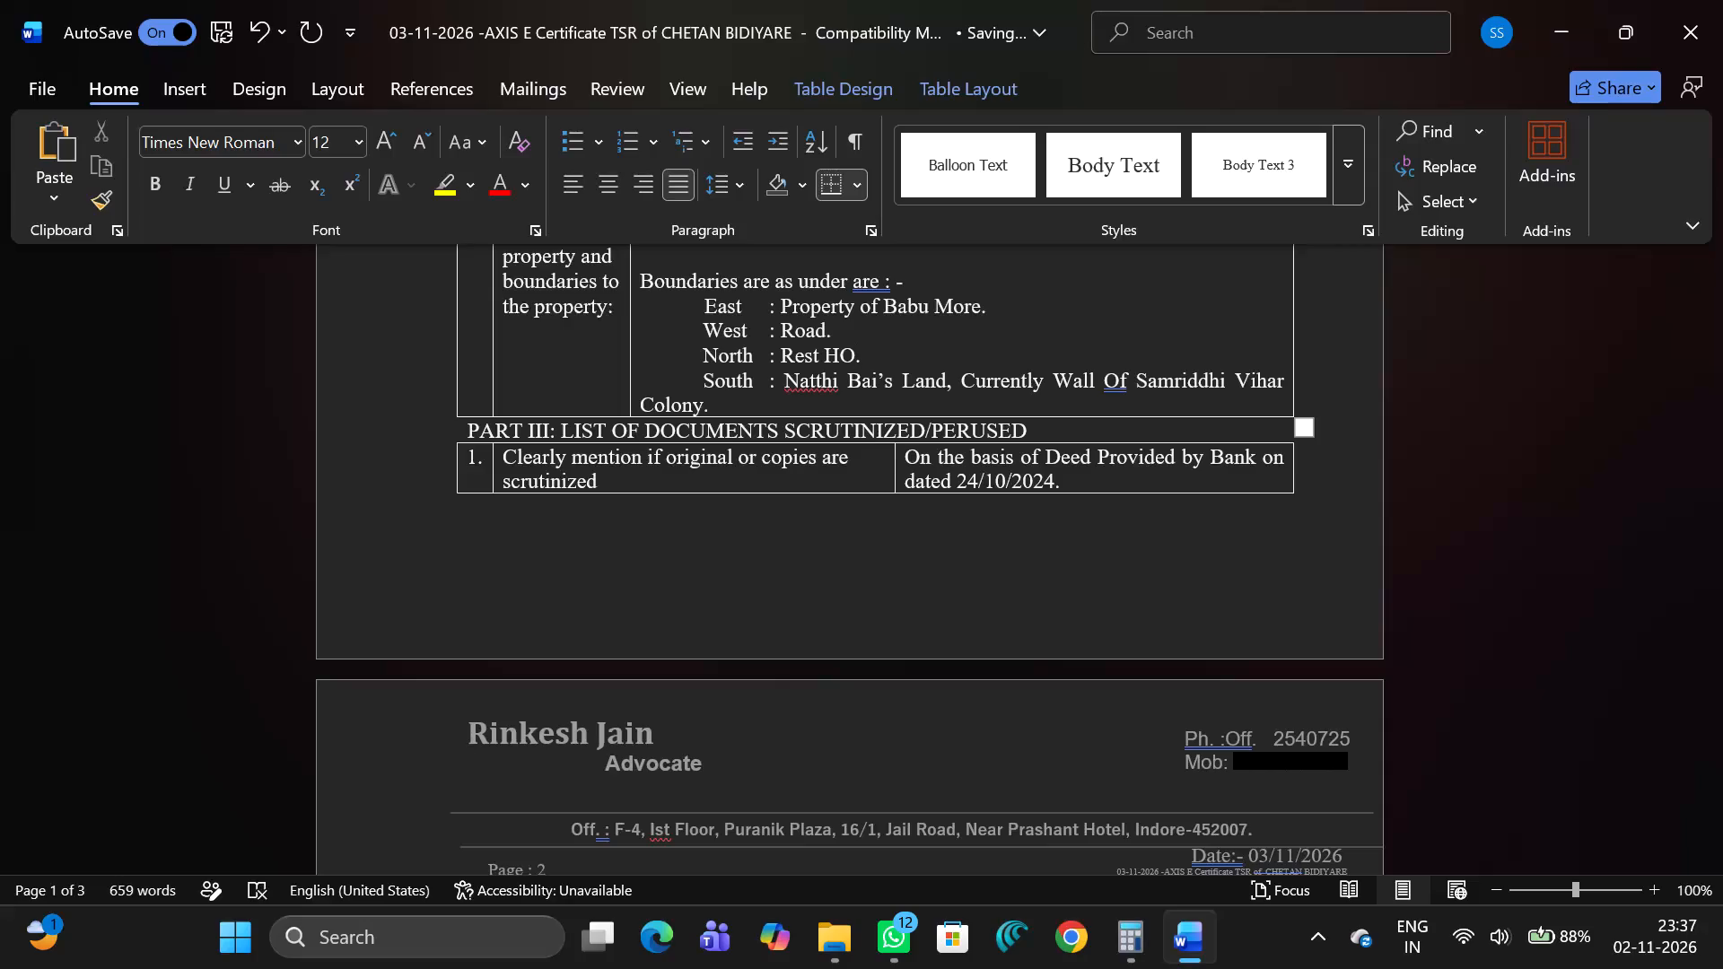
Rewrite the North boundary description in mixed case as "Rest House of", before its closing full stop.
key("BackSpace")
type("OUSE")
key("space")
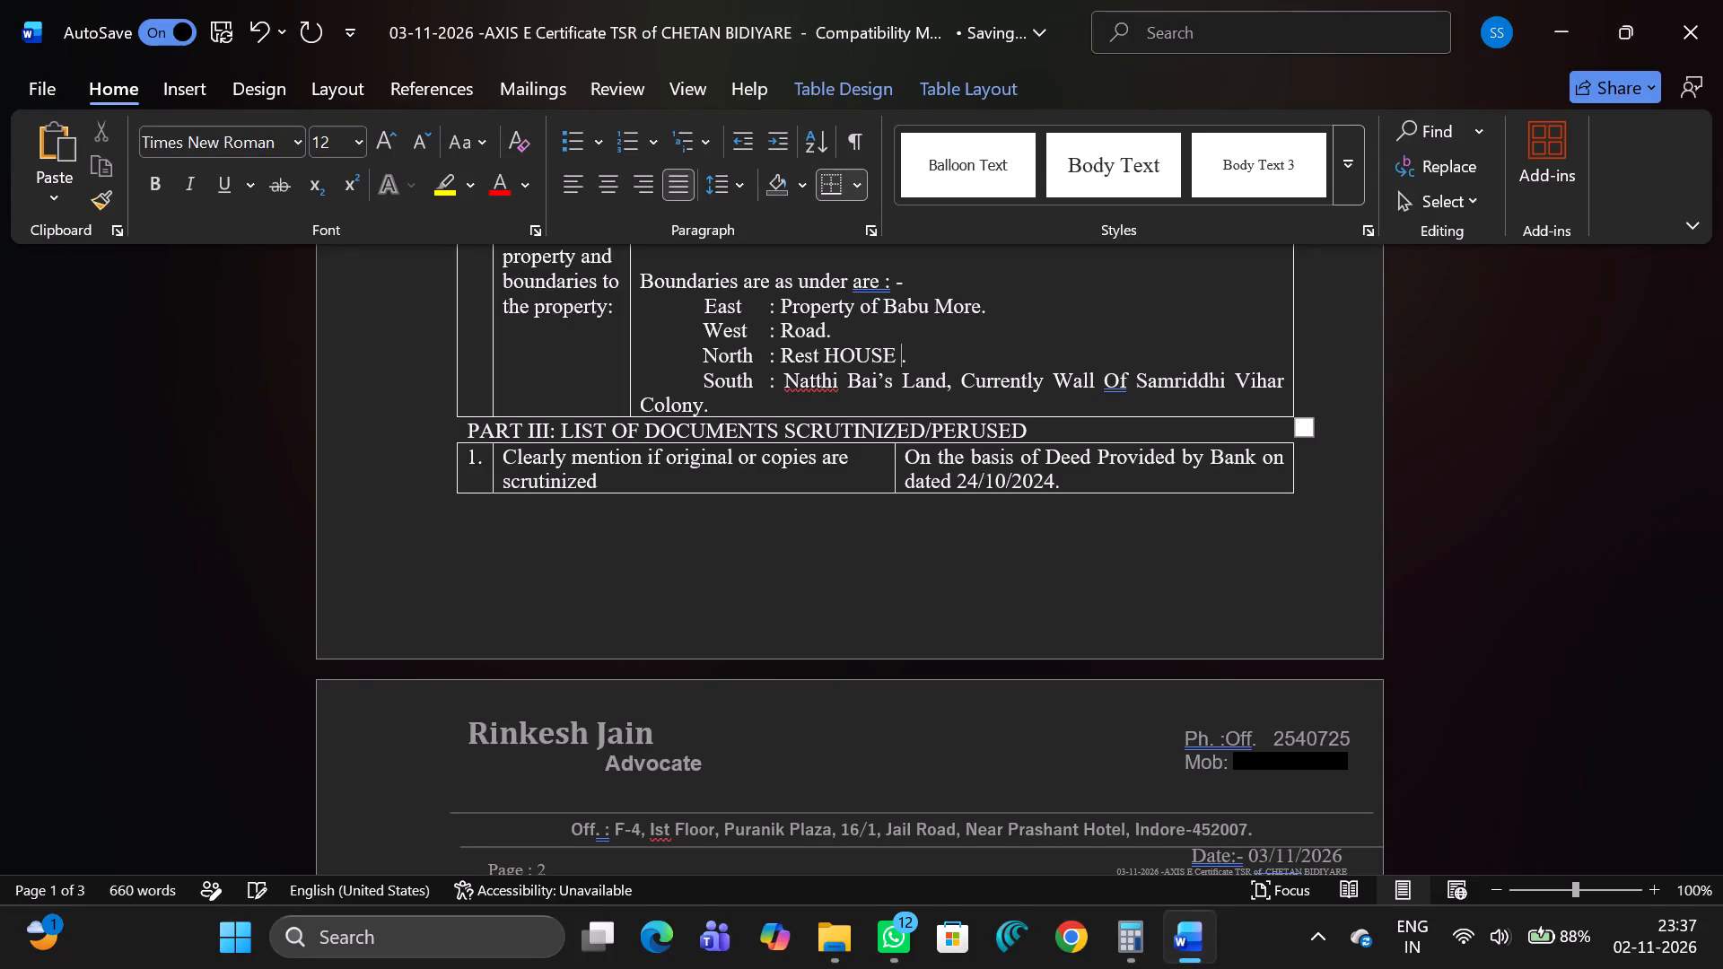
key("BackSpace")
key("BackSpace")
key("BackSpace")
key("BackSpace")
key("BackSpace")
type("ouse")
key("space")
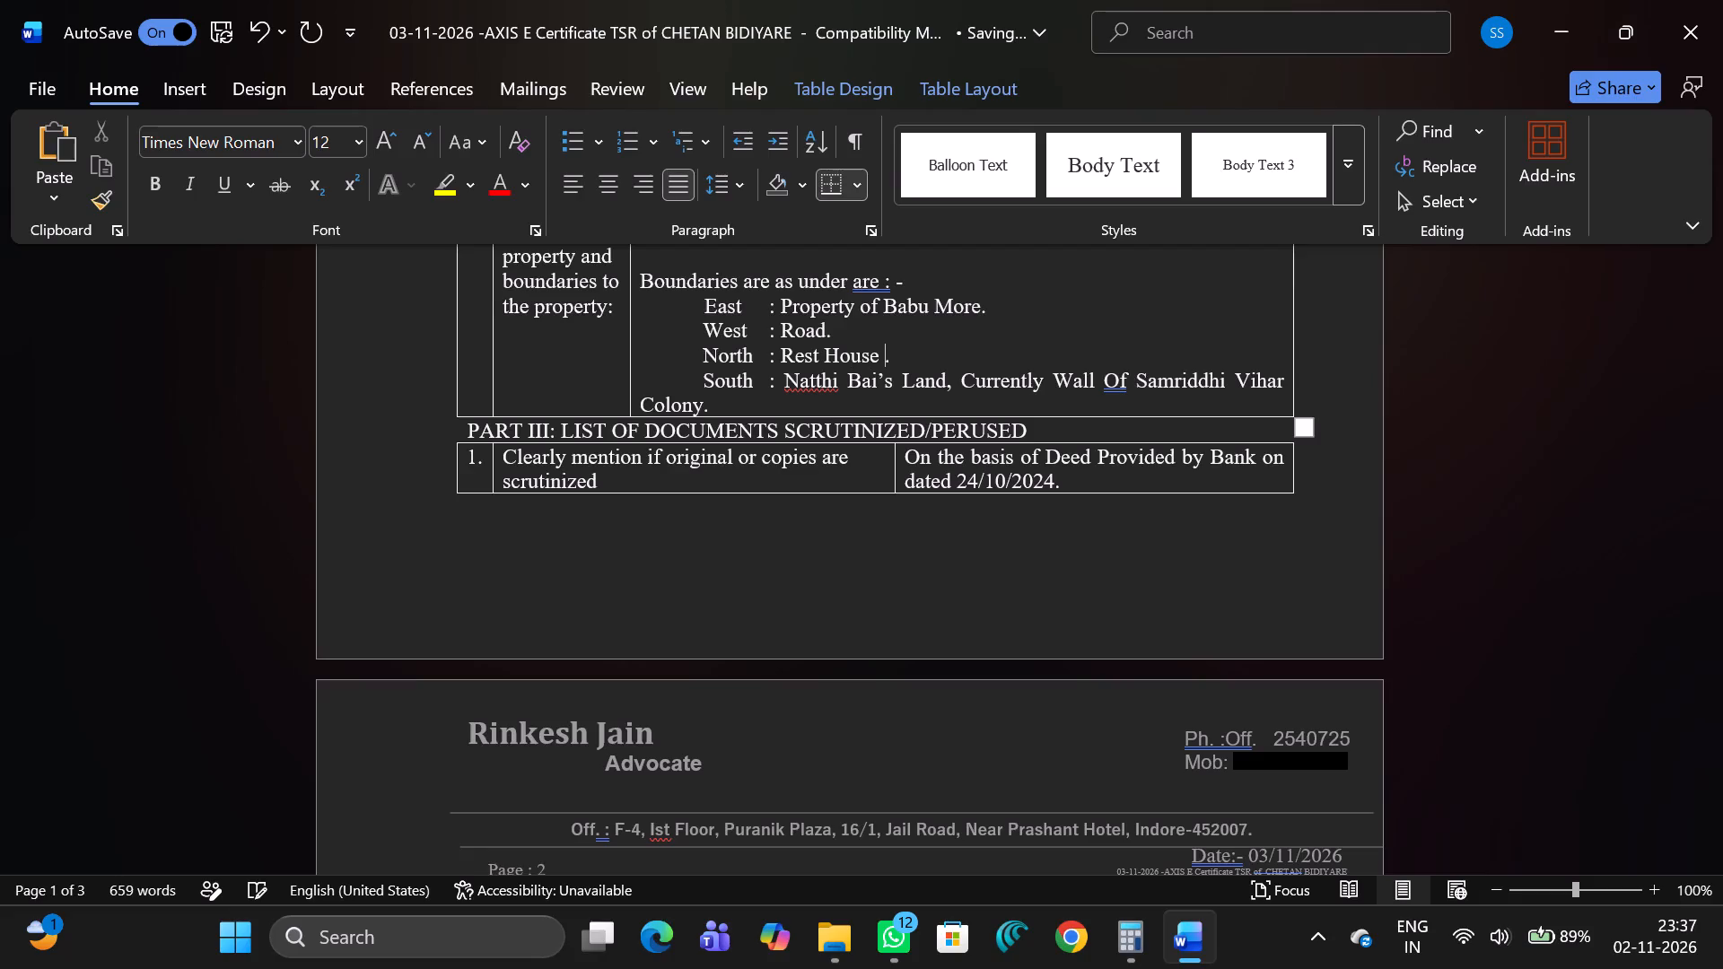
type("of")
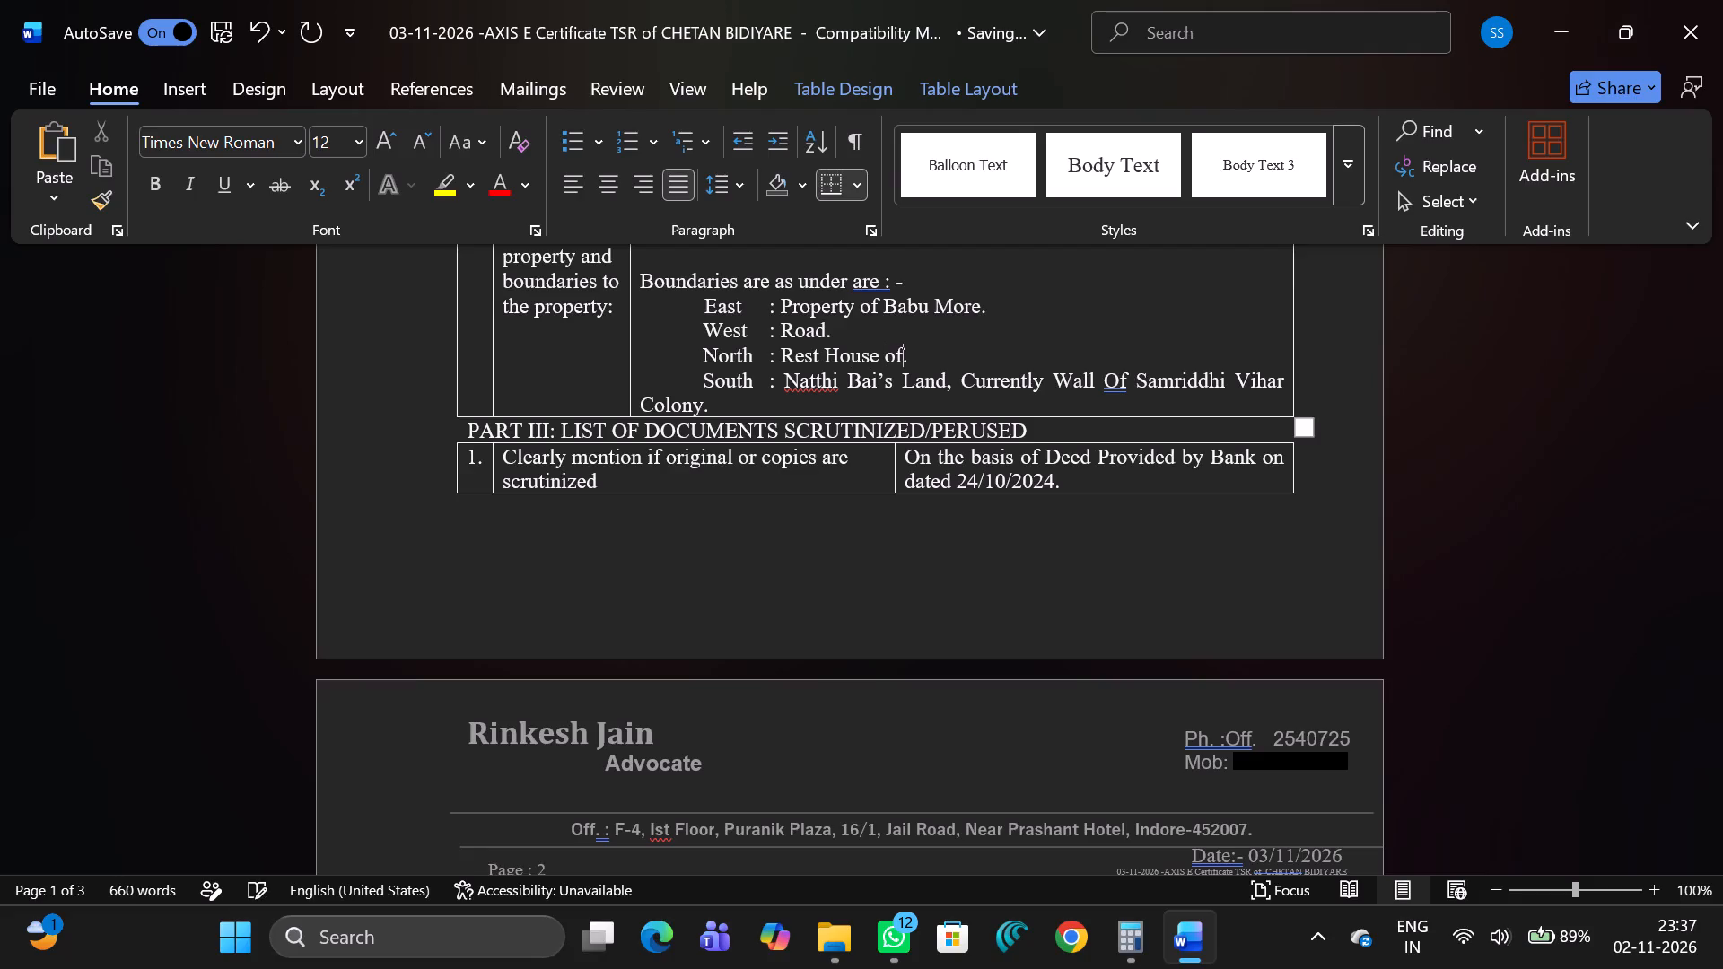
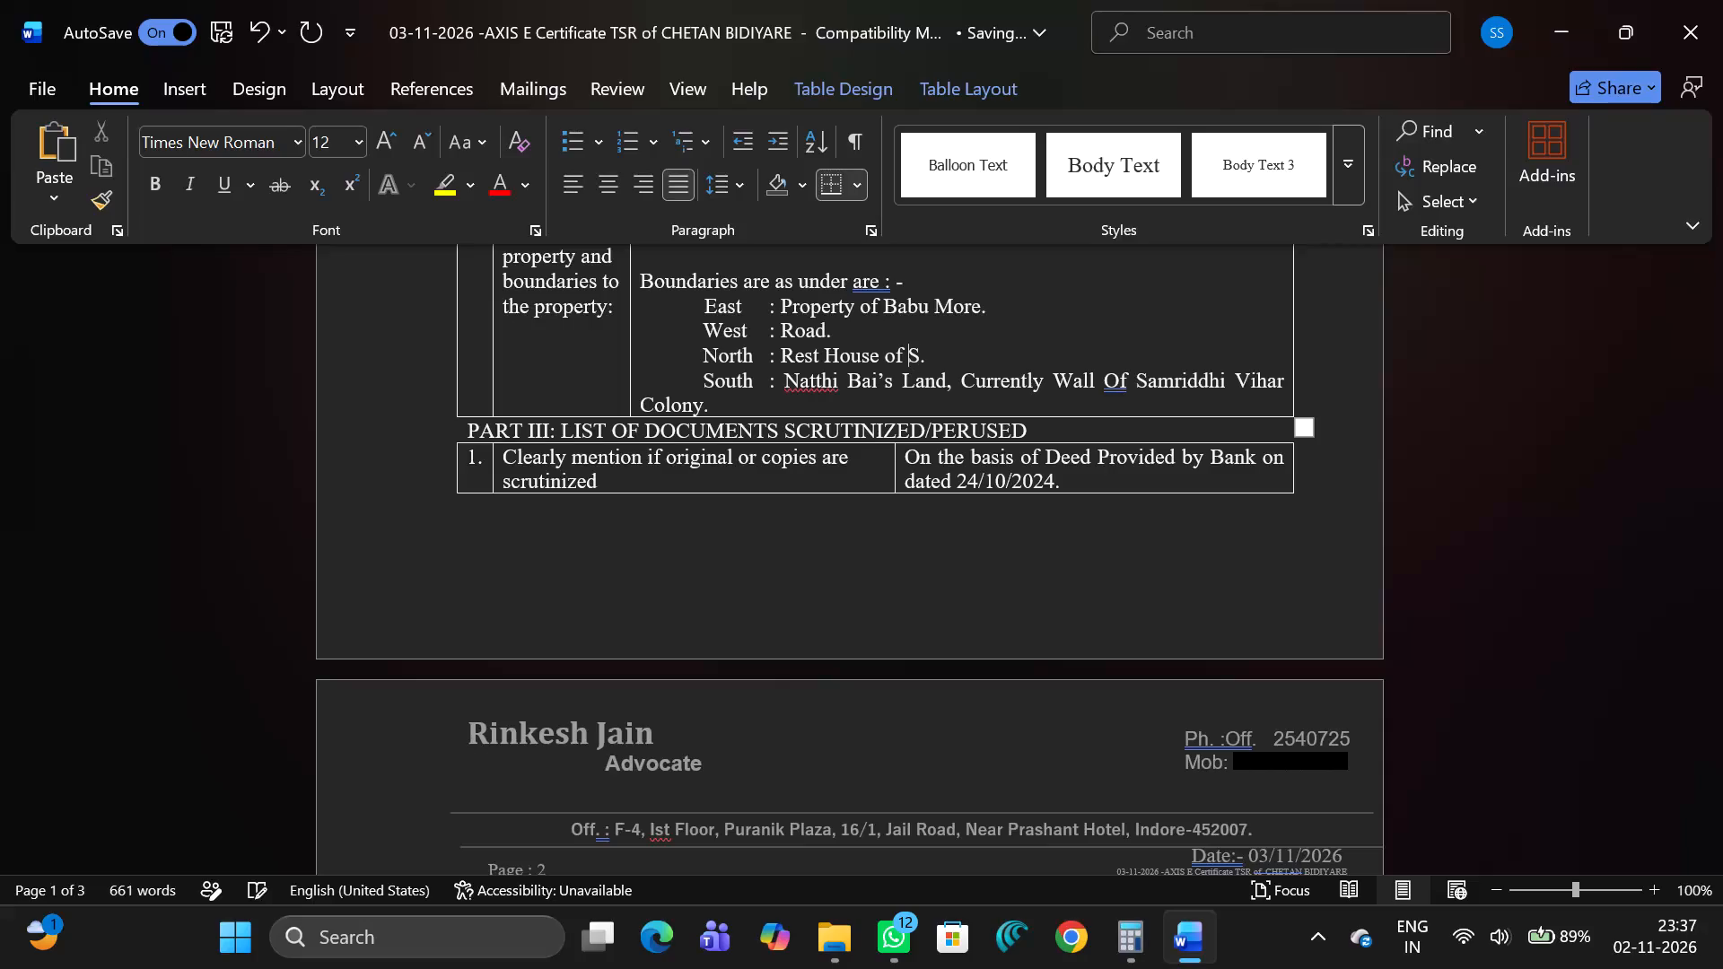
Complete the last word of the North boundary description as "Seller", so the line reads "Rest House of Seller.".
type("ele")
key("BackSpace")
type("ler")
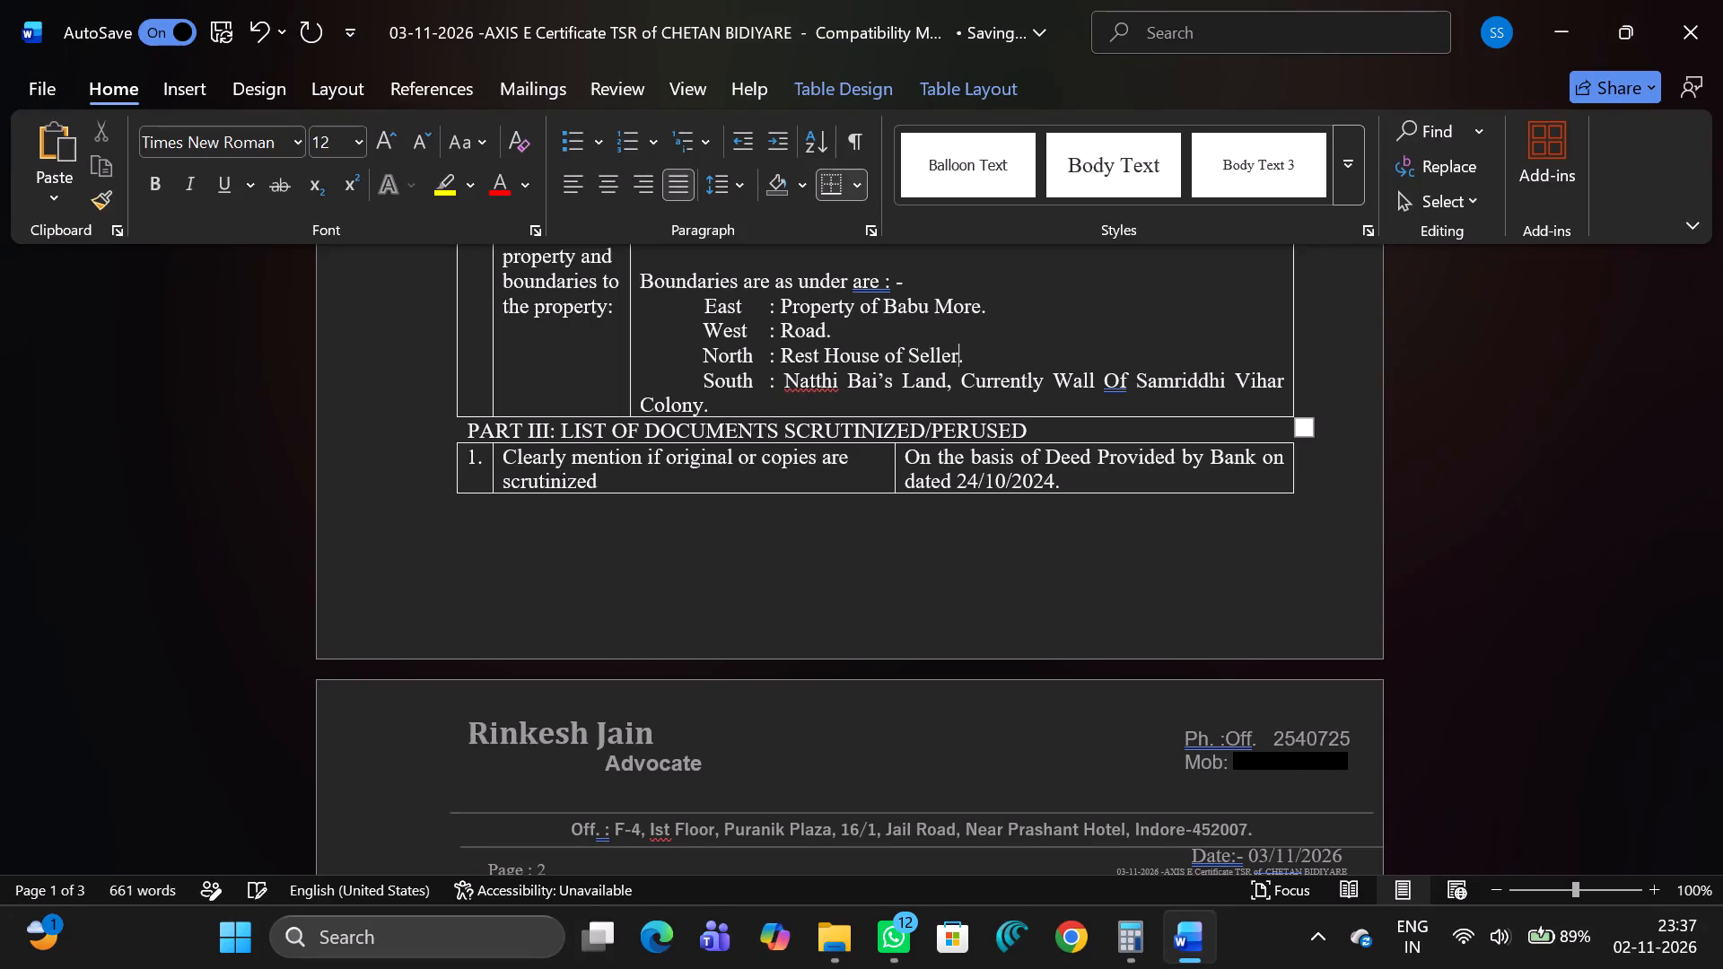
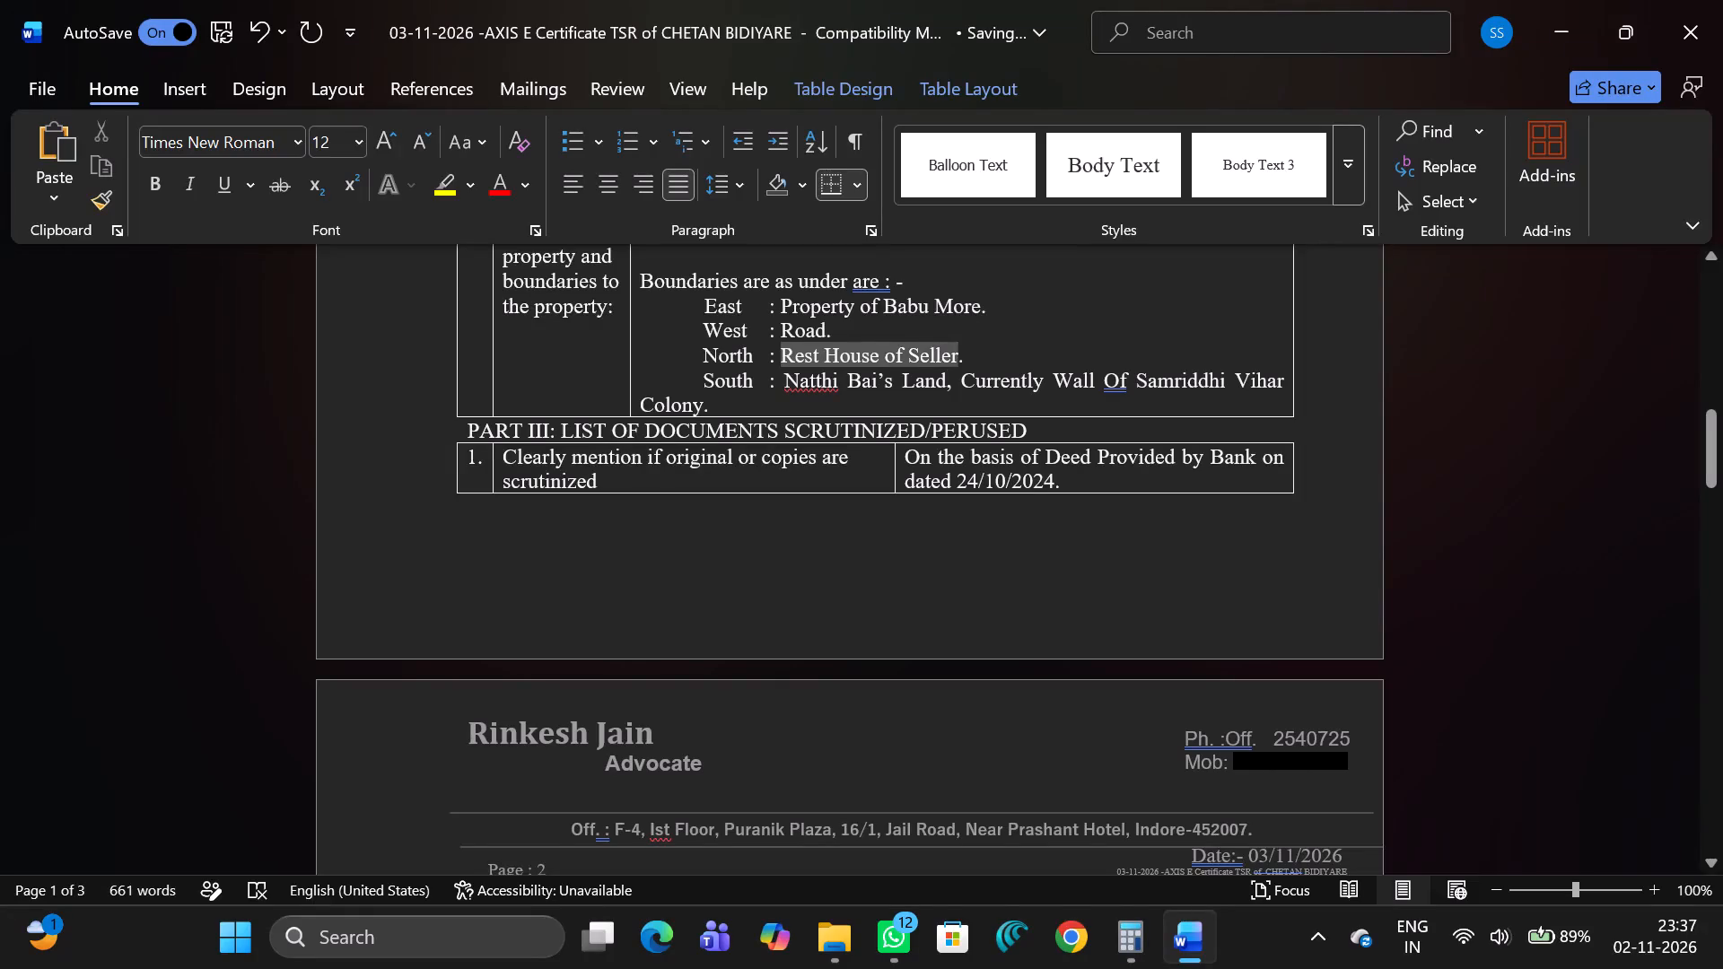
Replace the South boundary description with a copy of the North one, "Rest House of Seller.", and save the document.
key("ctrl+c")
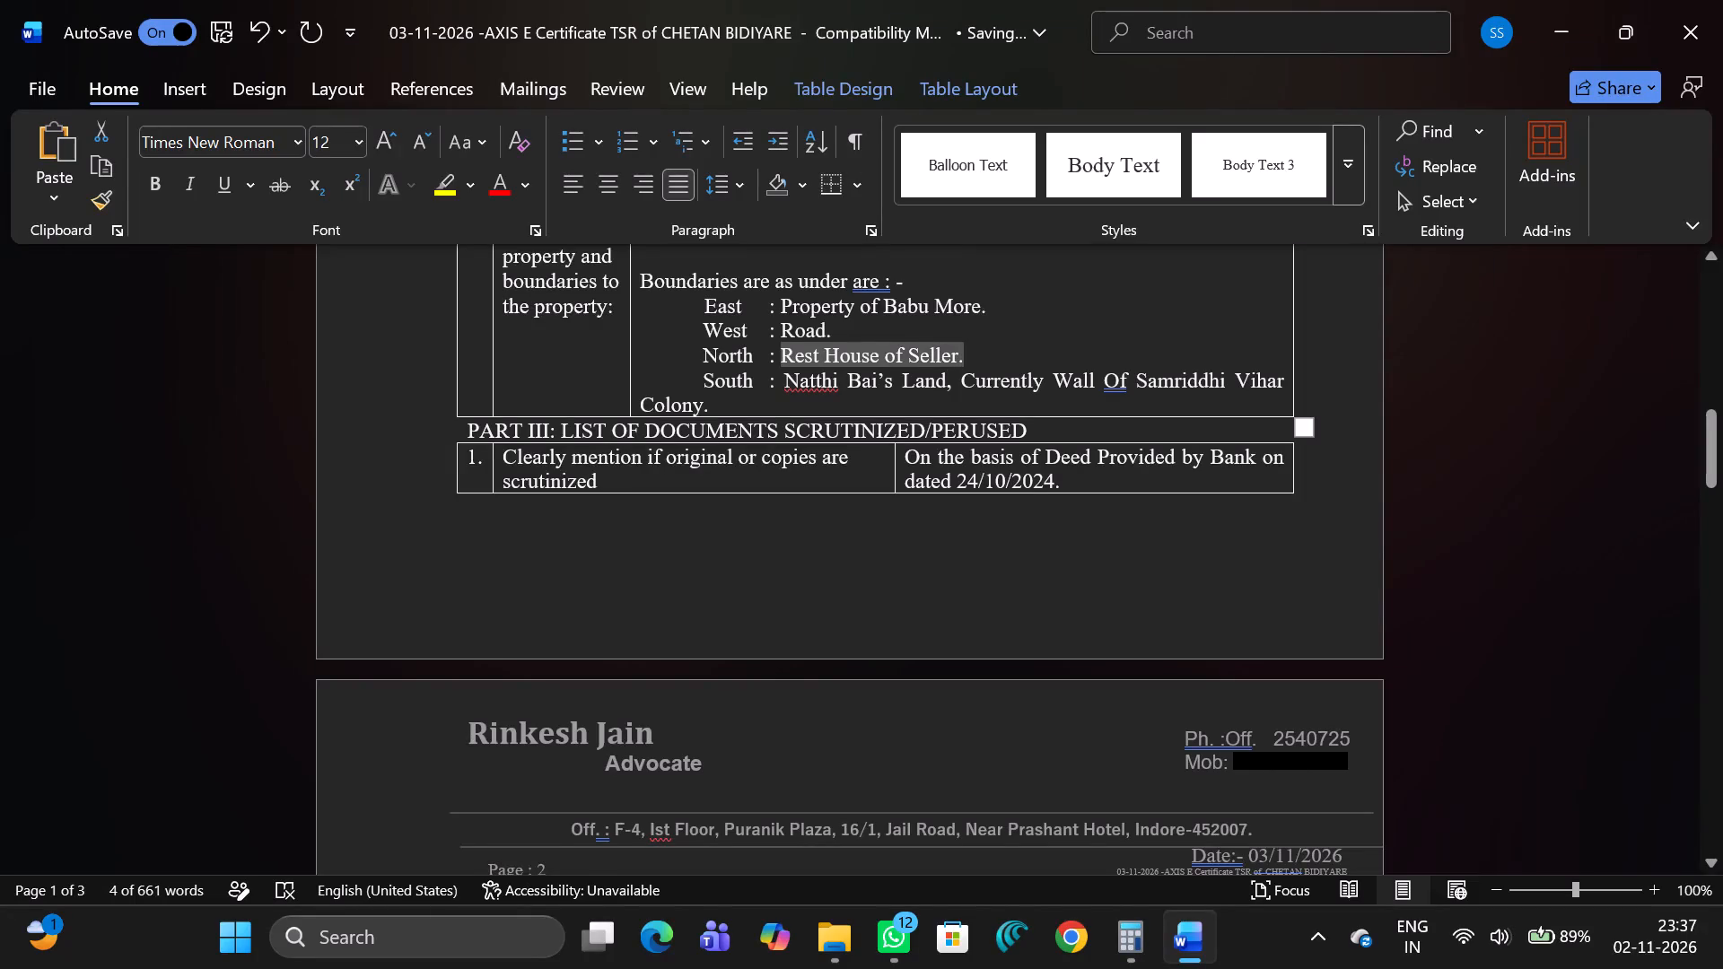
left_click_drag(780, 385, 919, 404)
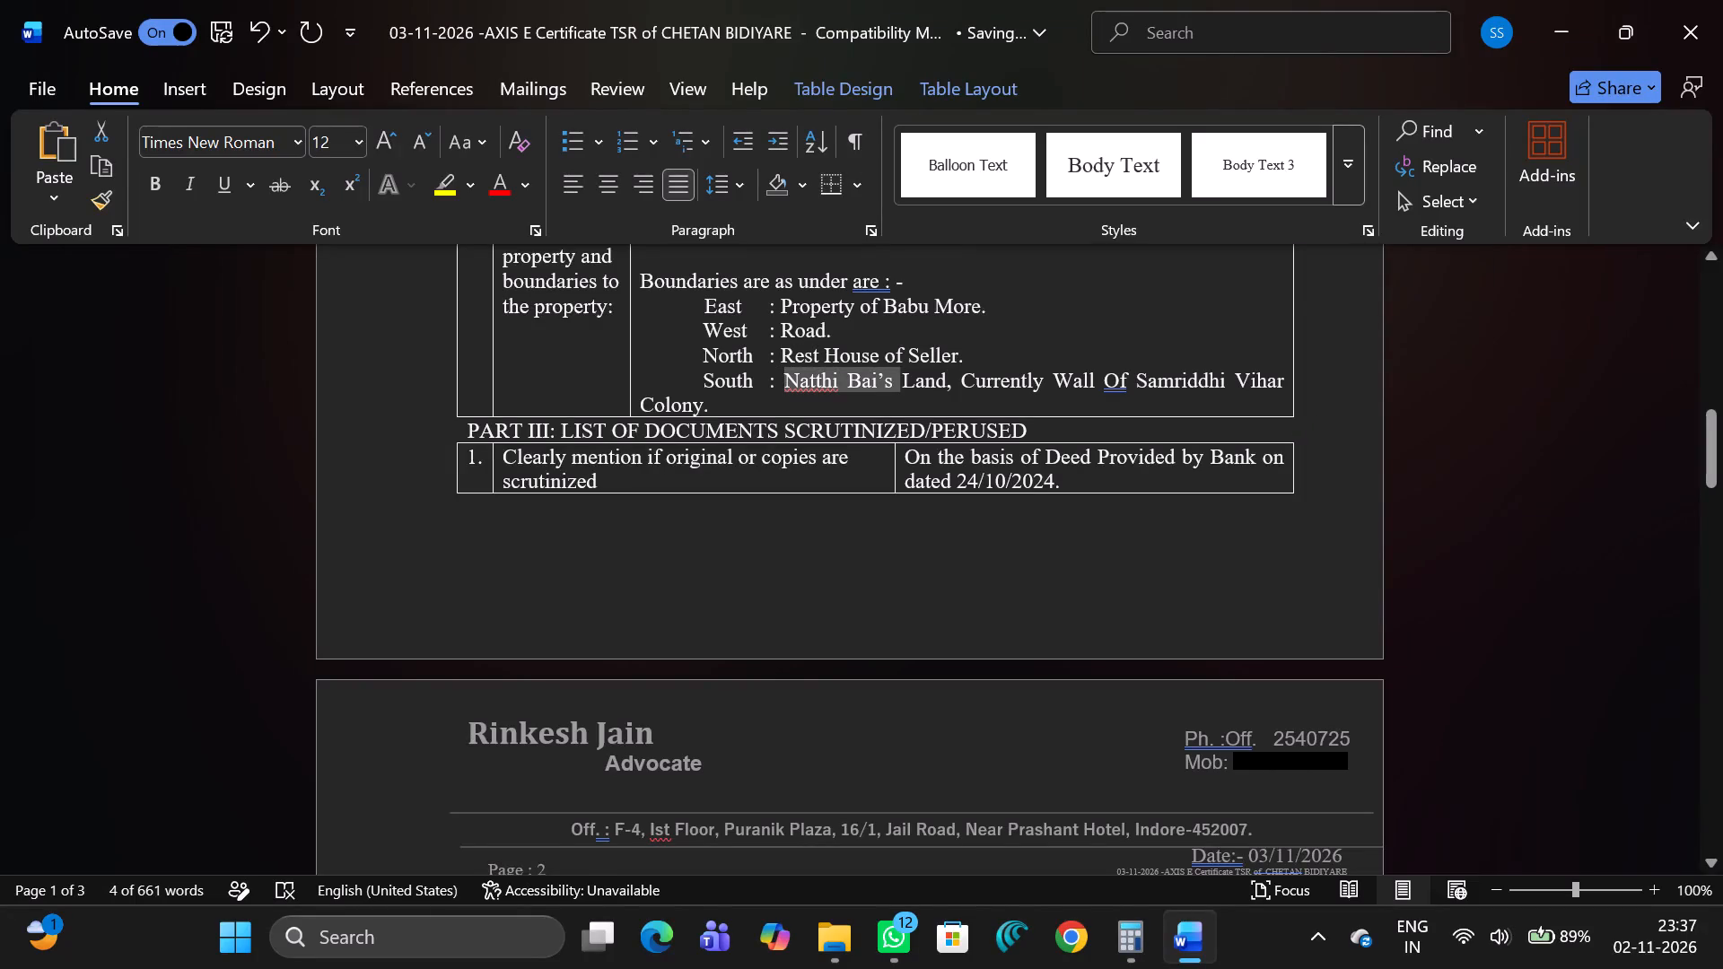
left_click_drag(919, 404, 922, 406)
key("ctrl+v")
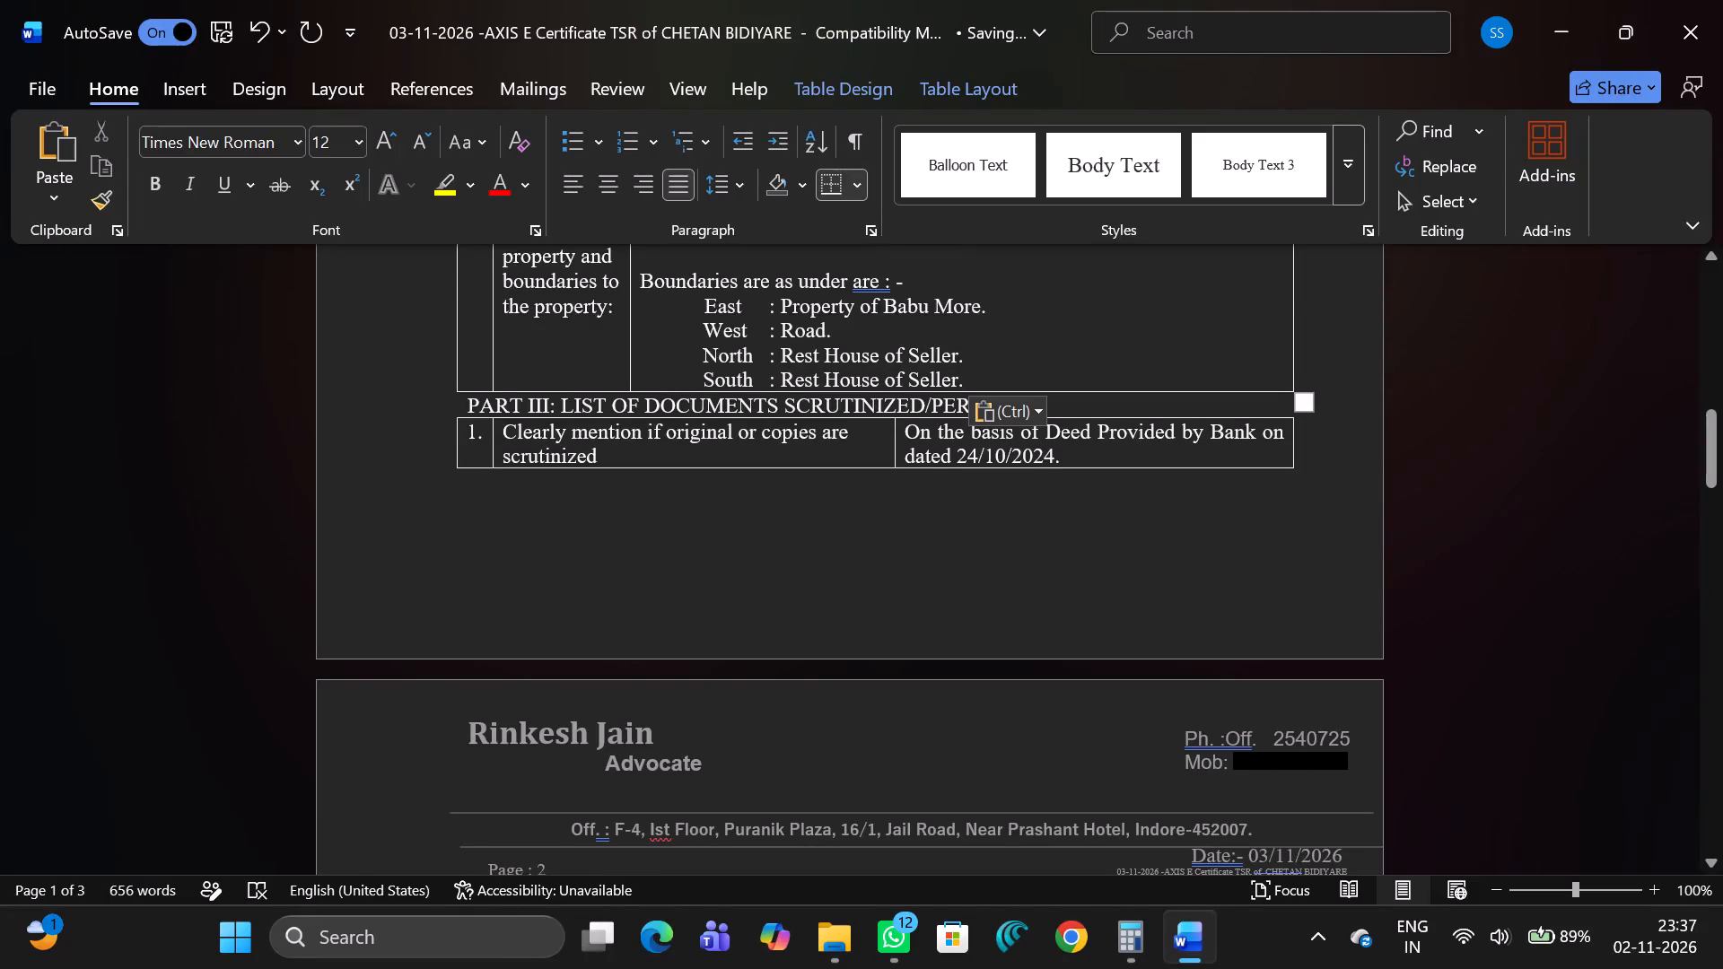
key("ctrl+s")
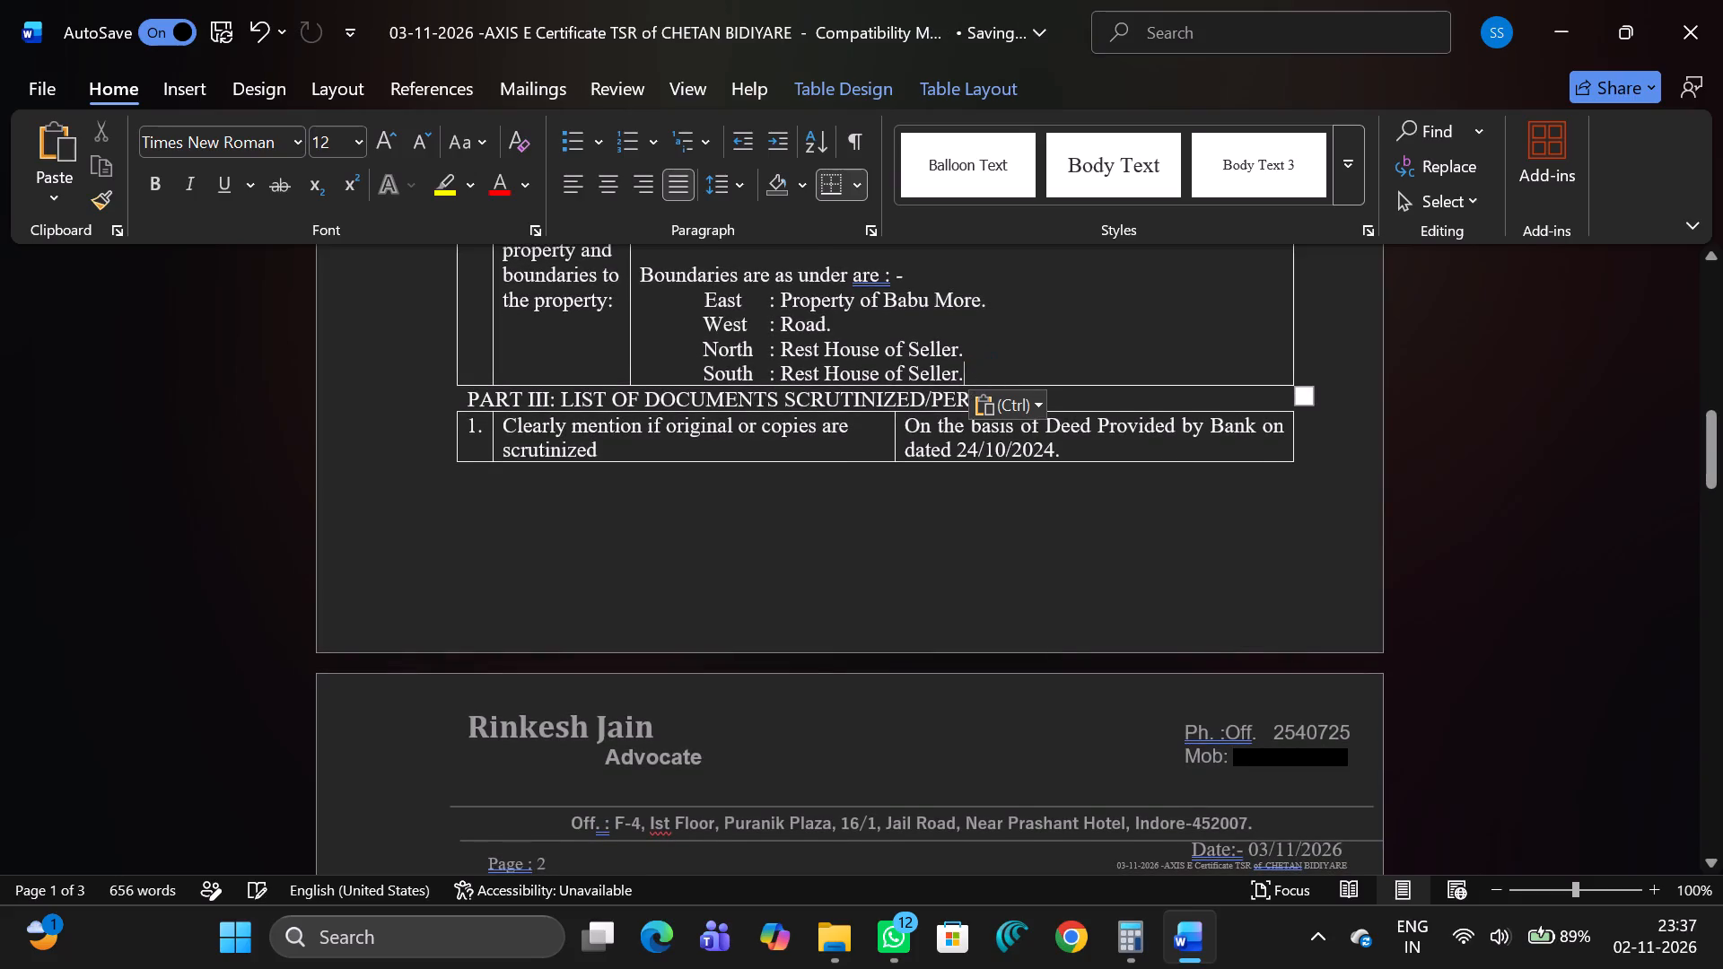
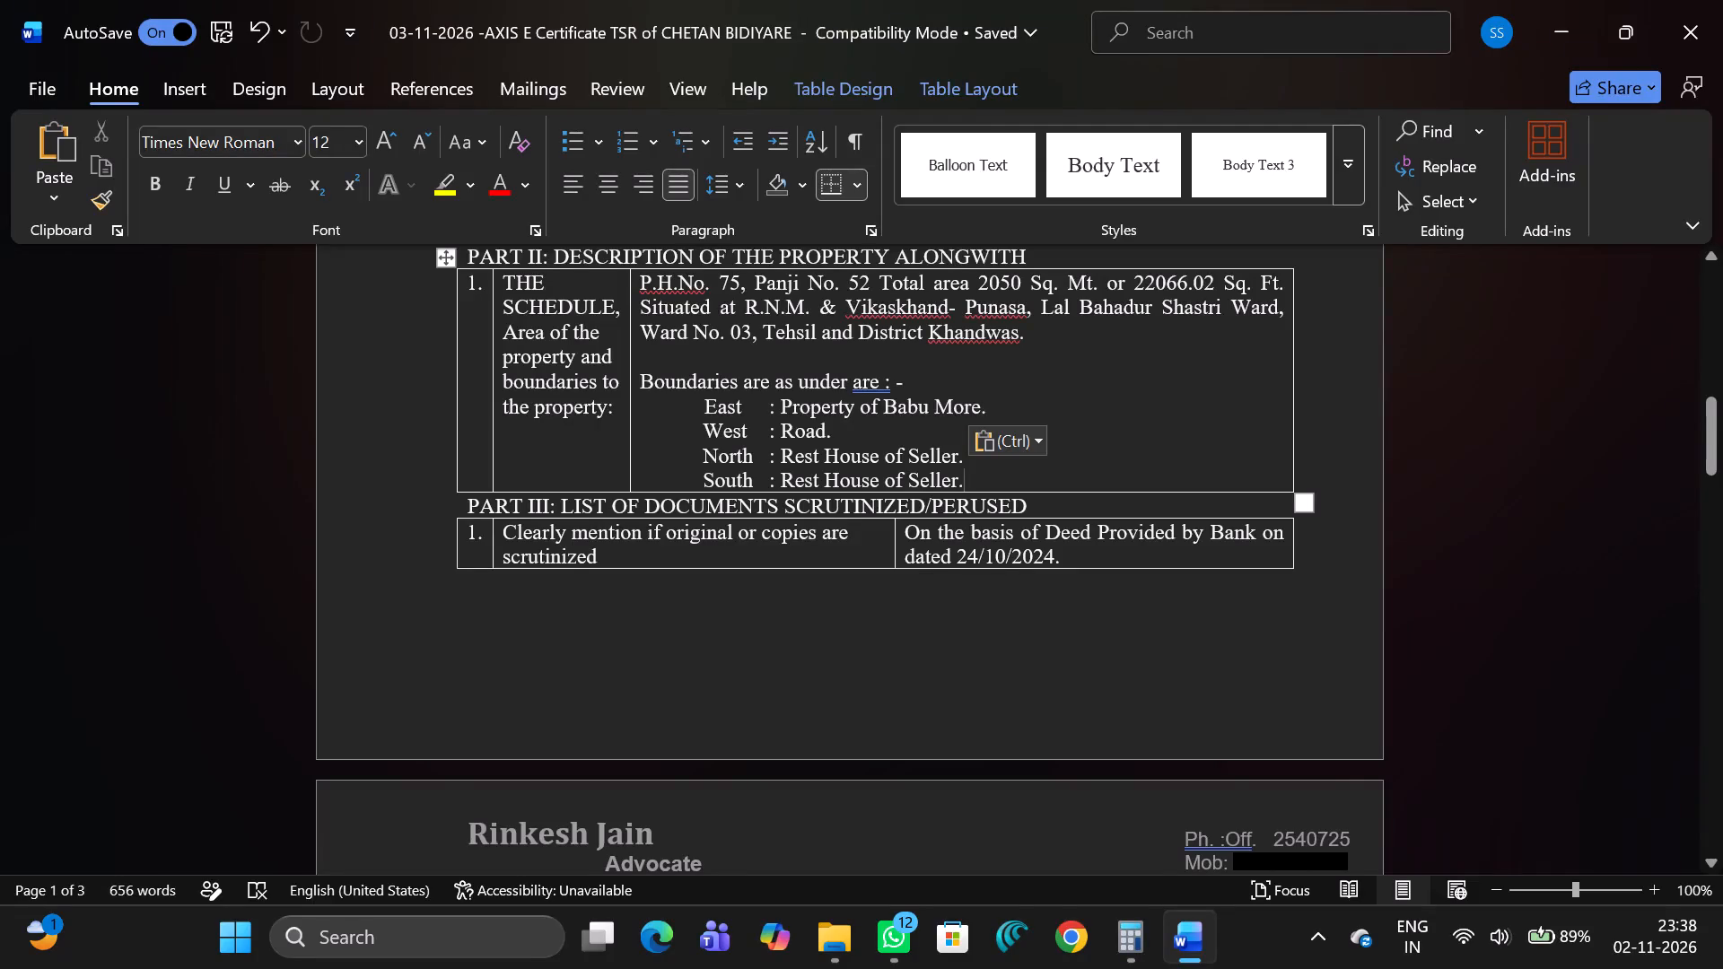
Replace the total area figure in square metres in the Part II property schedule with 49.07.
left_click_drag(979, 279, 1014, 283)
type("49")
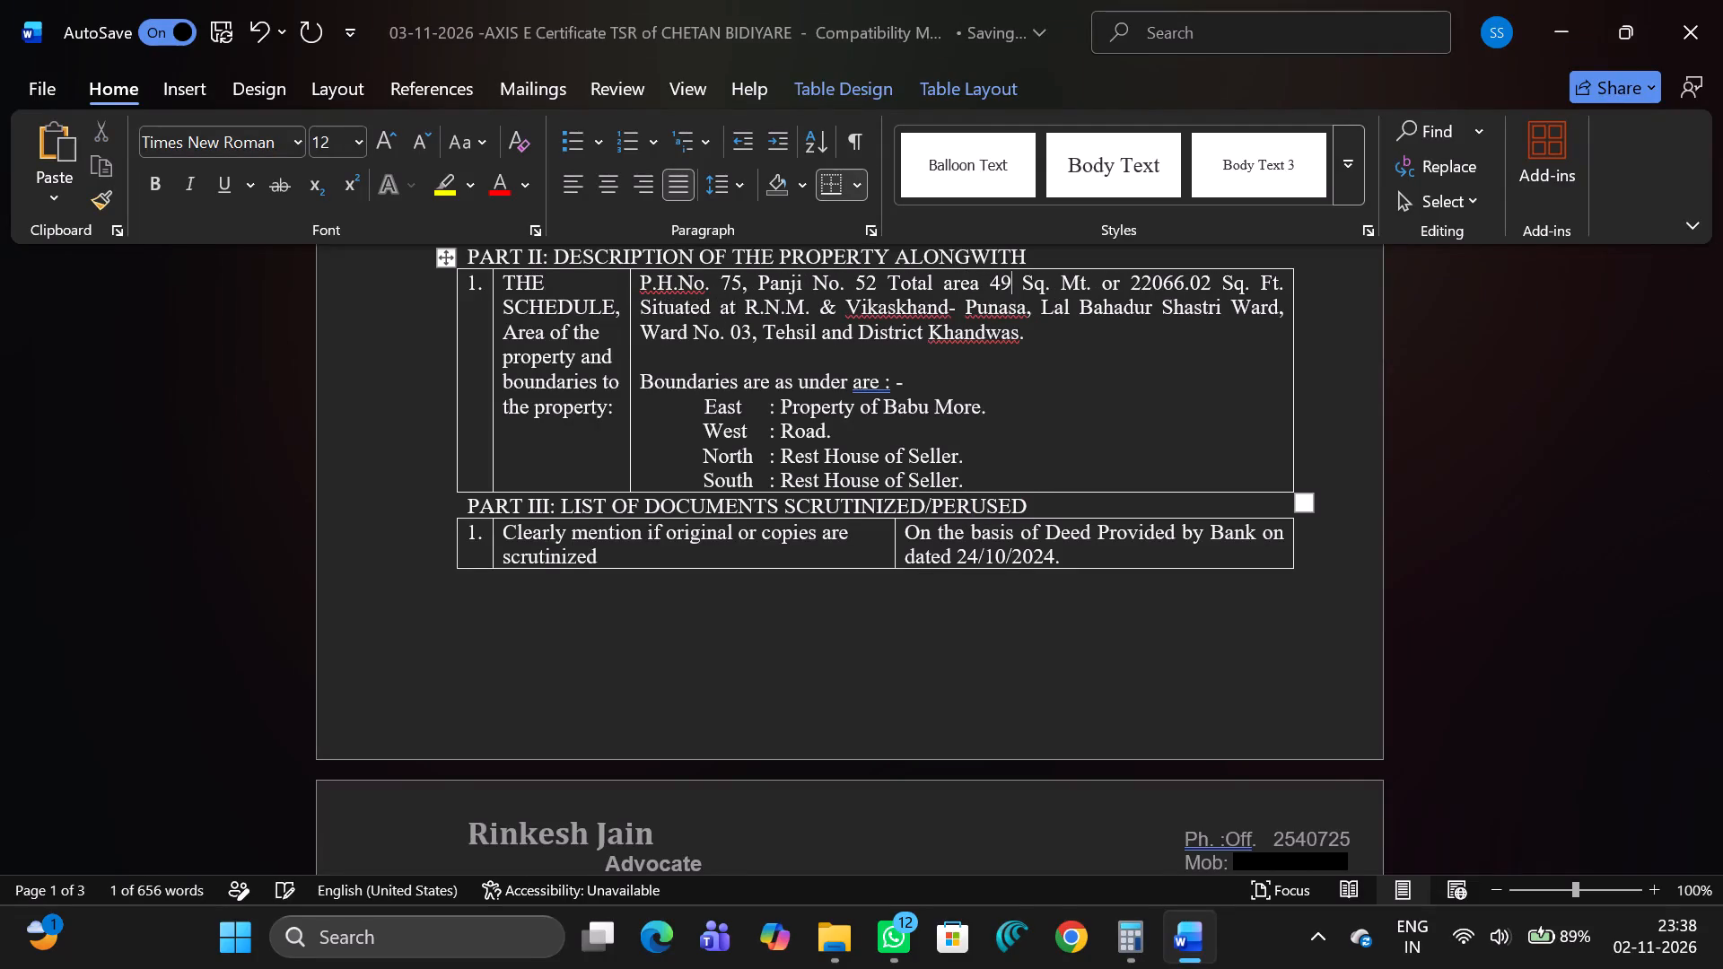
key("period")
type("07")
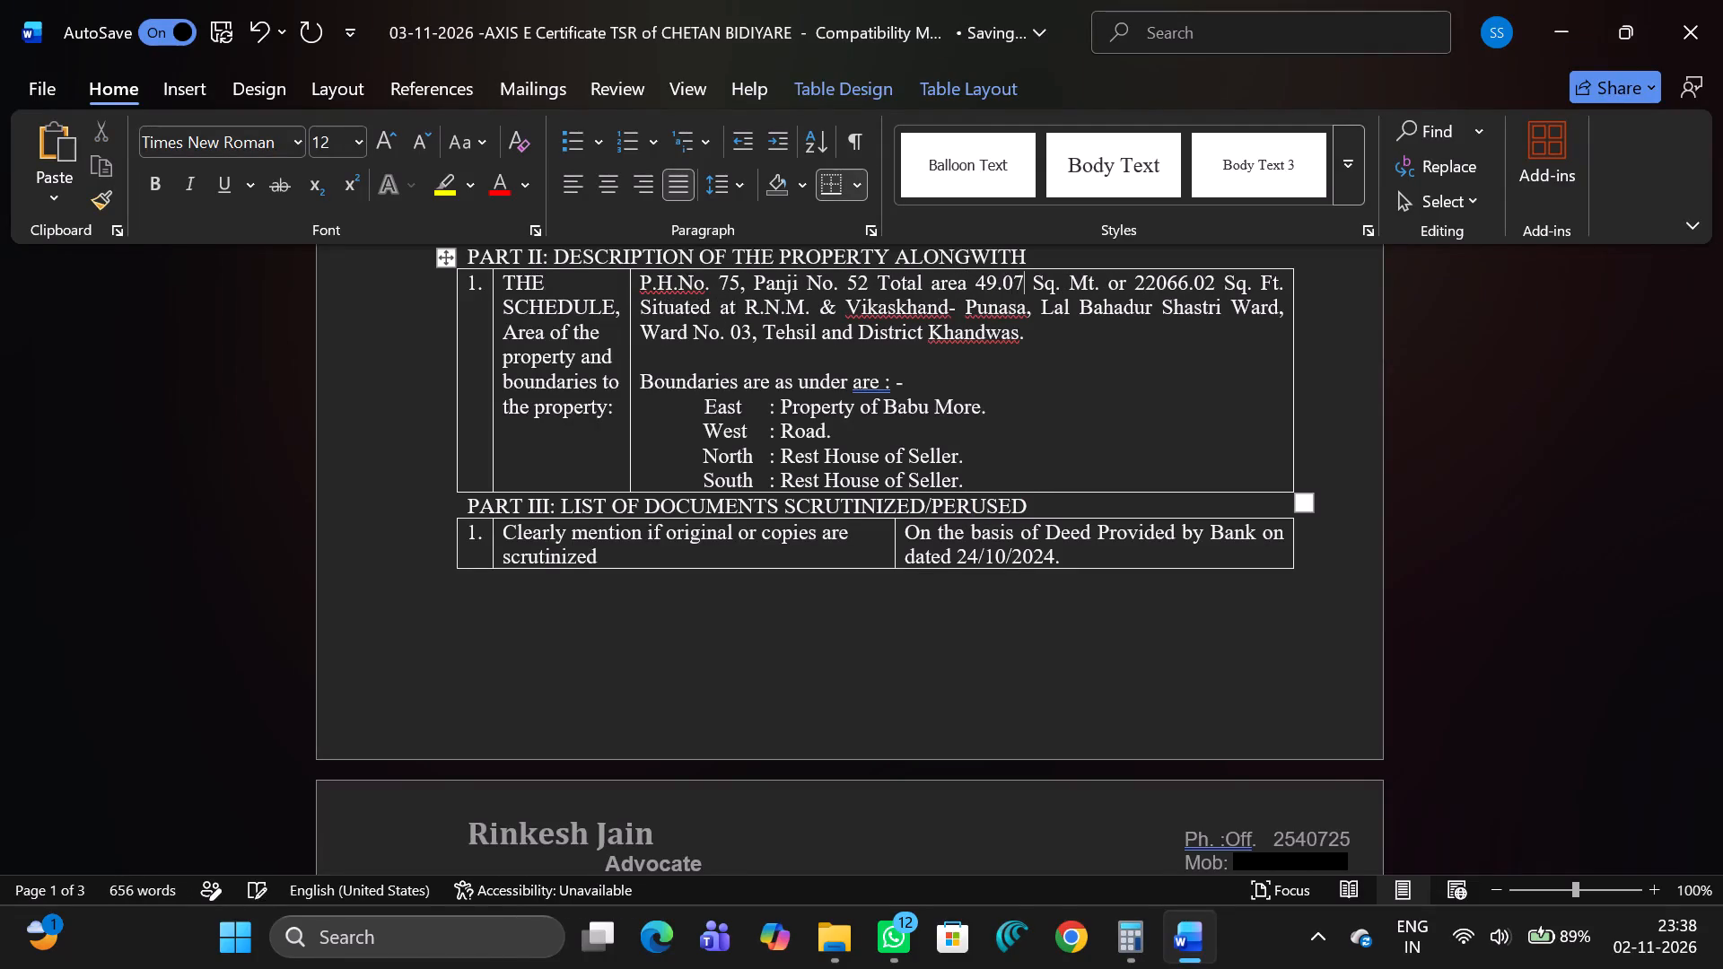
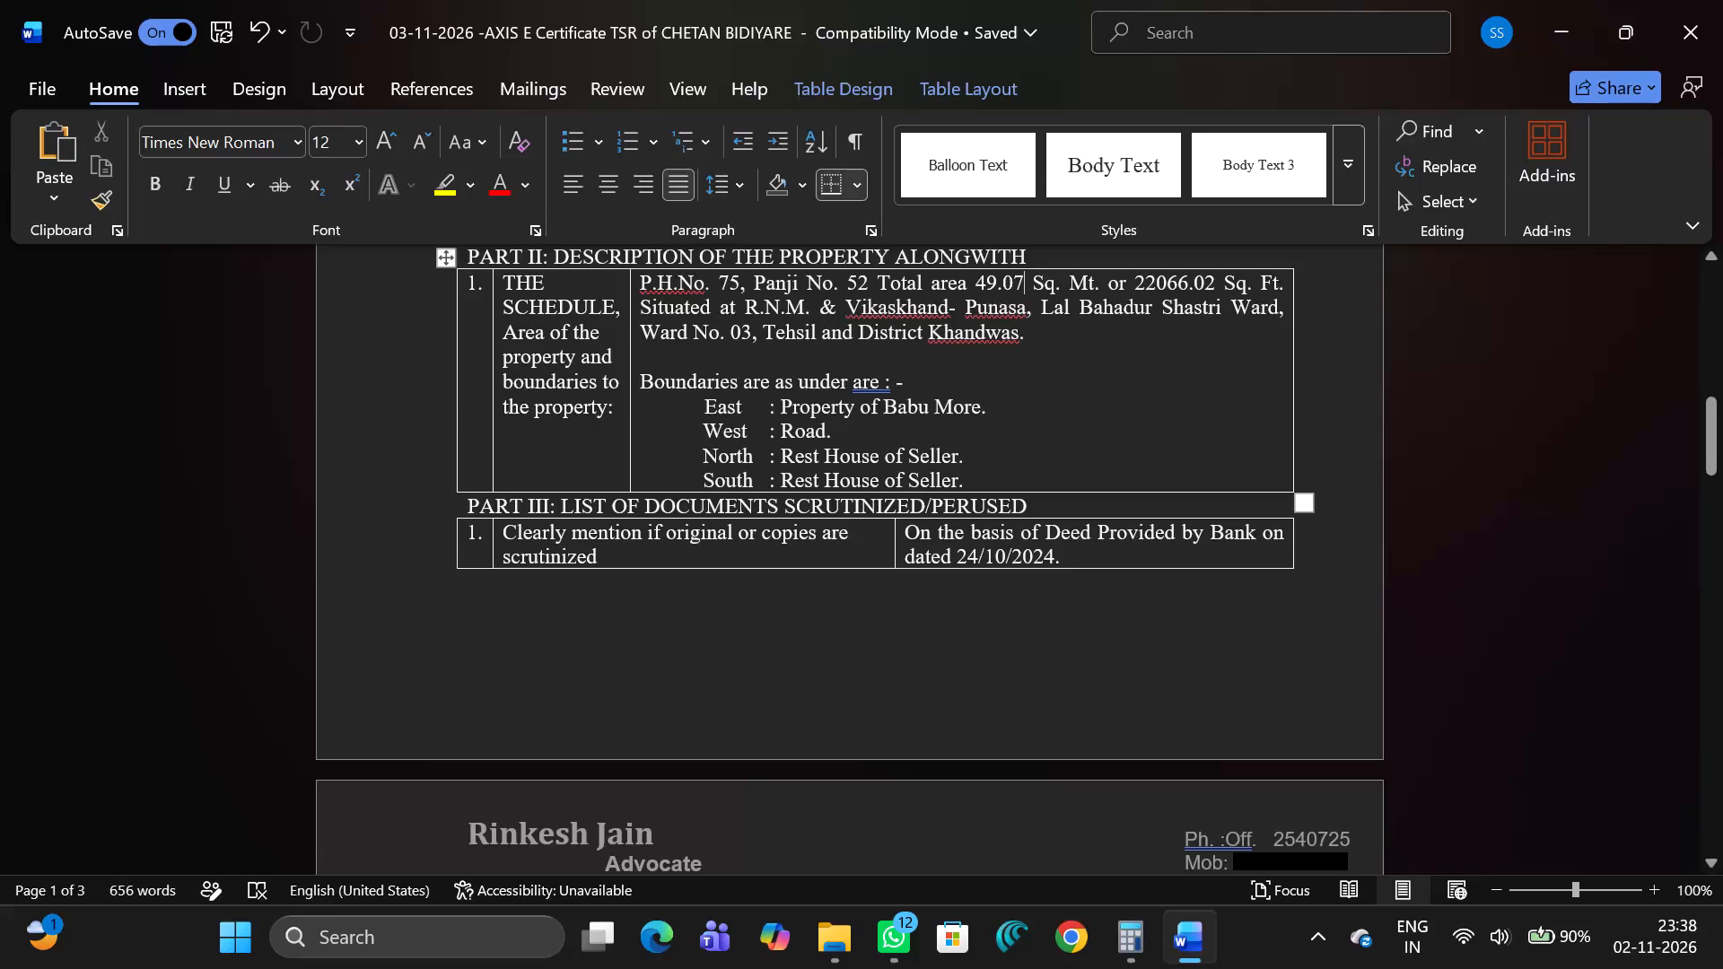
Replace the total area figure in square feet in the Part II property schedule with 528.
left_click_drag(1137, 279, 1209, 289)
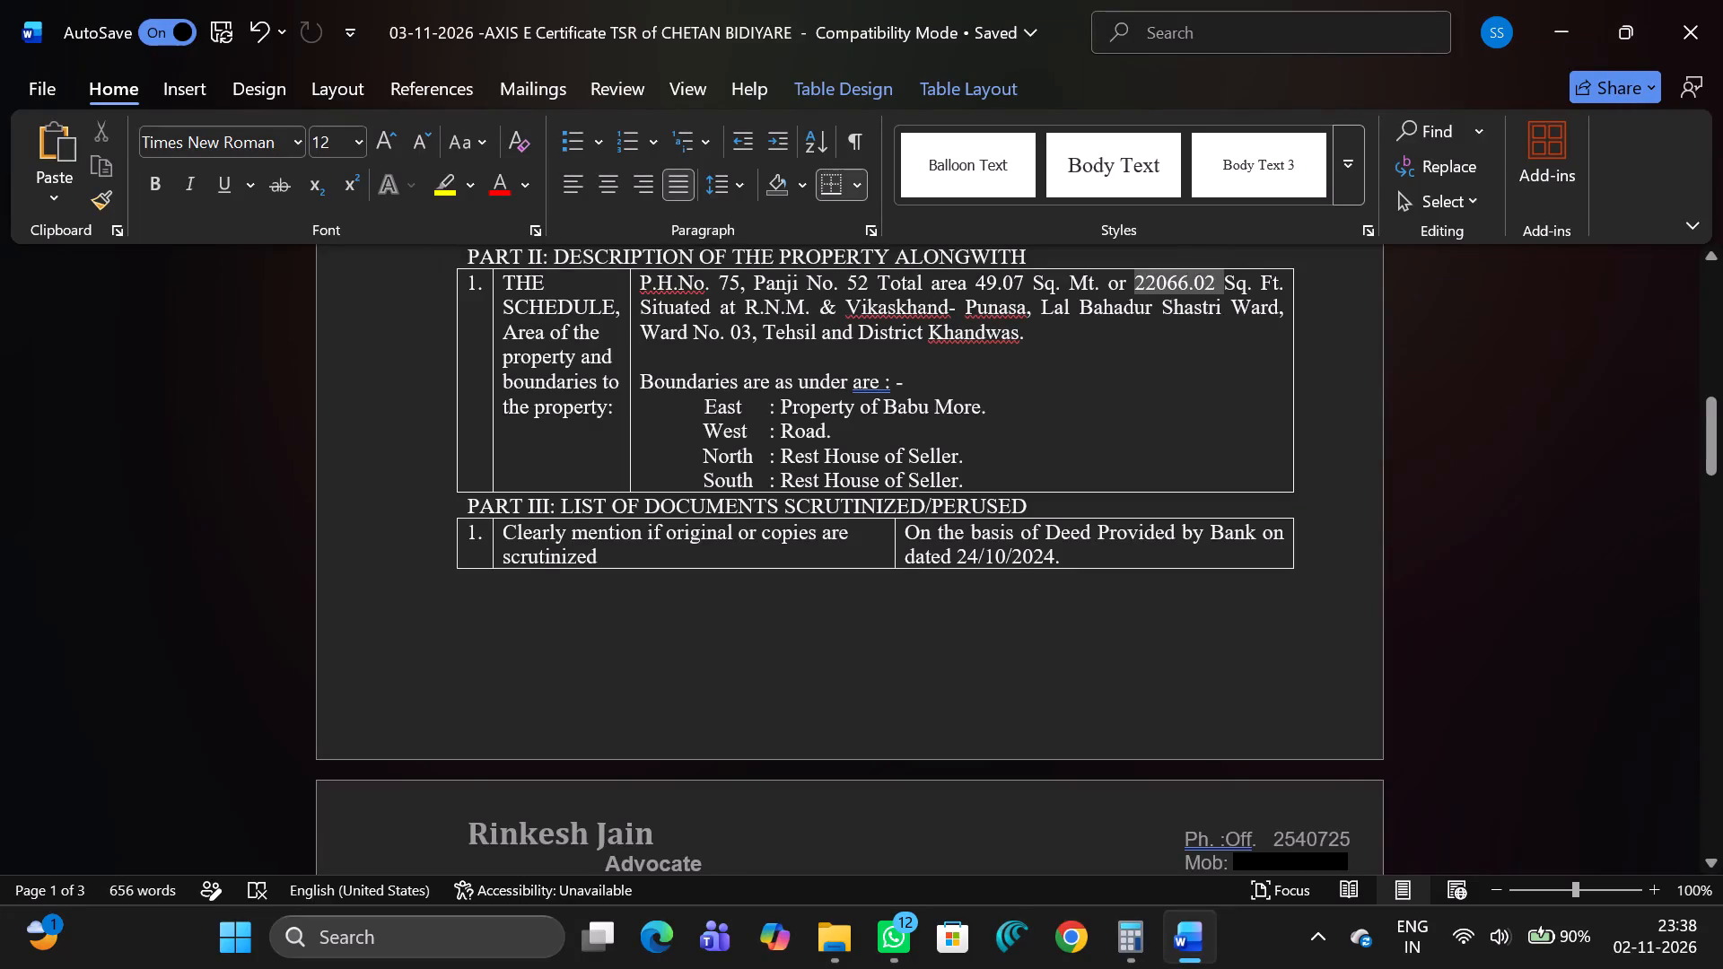
left_click_drag(1209, 289, 1209, 290)
type("528")
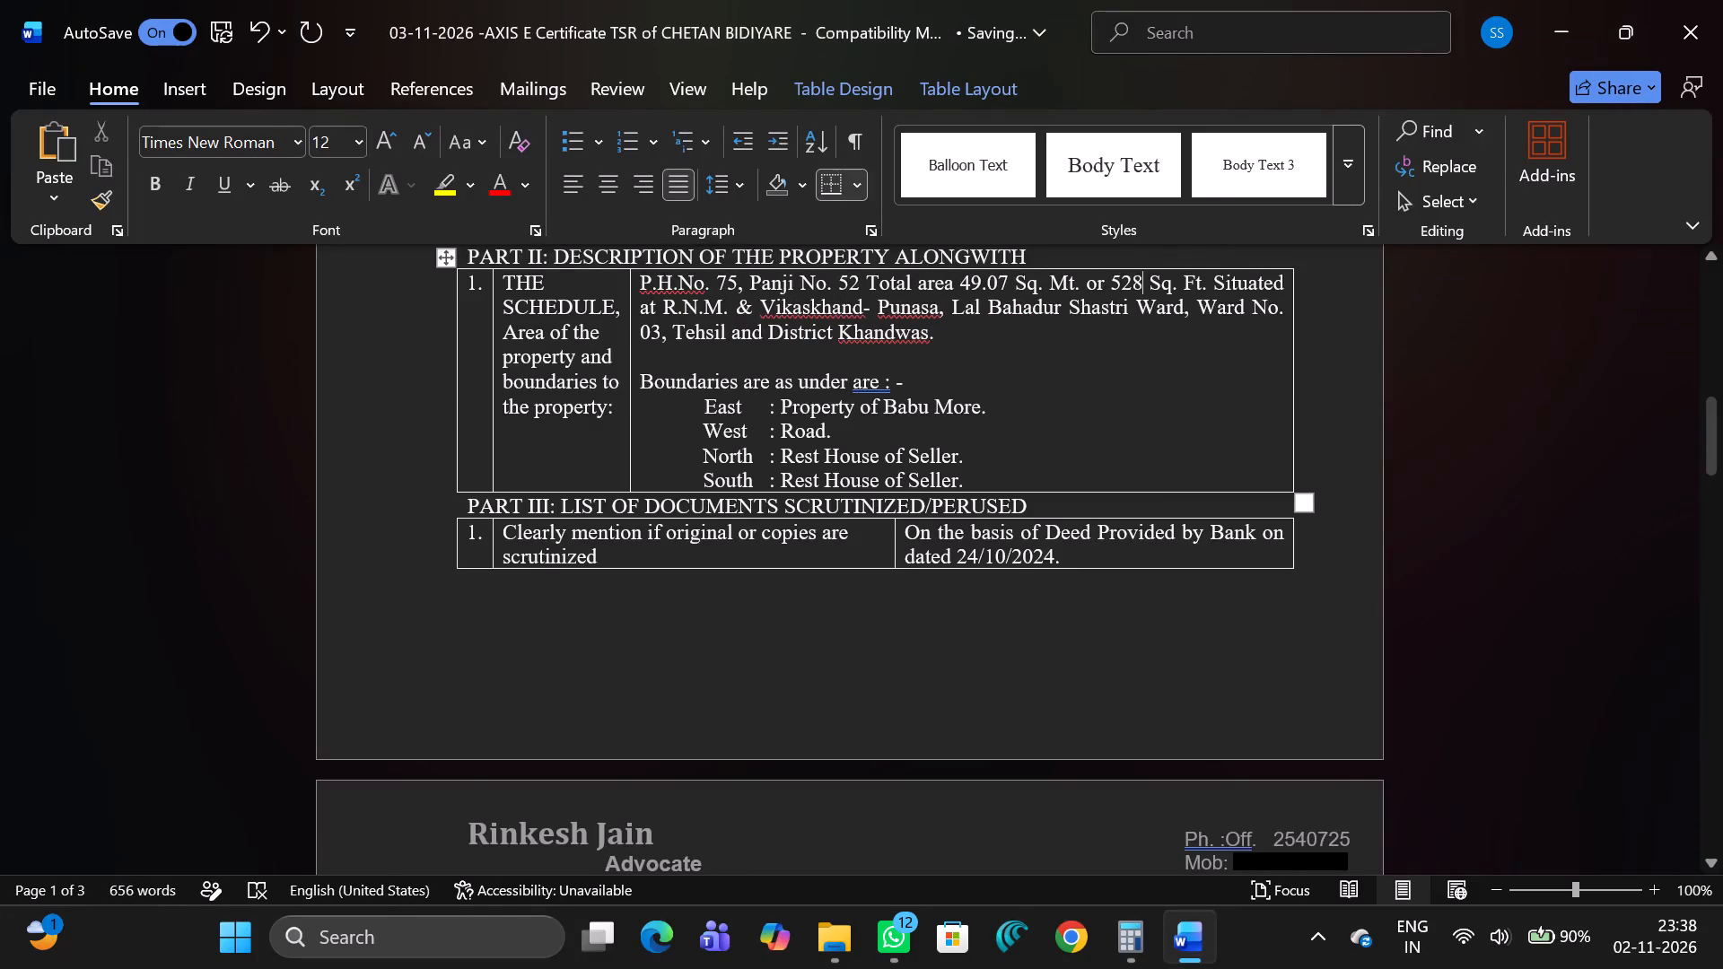
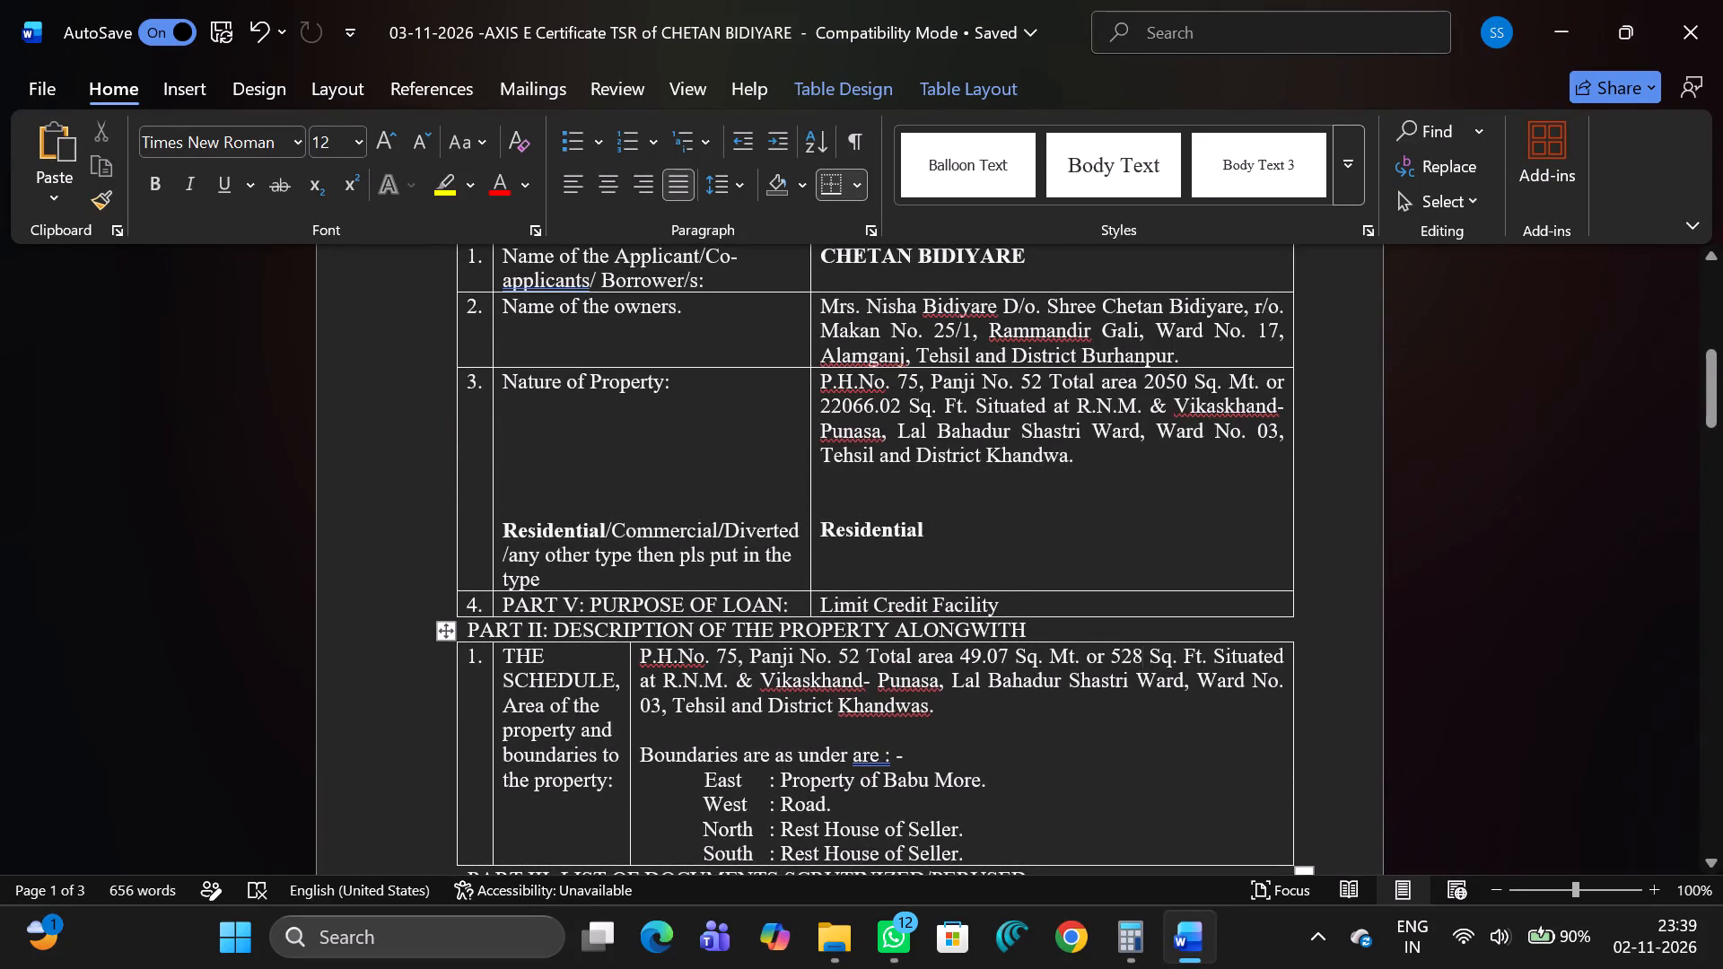
Replace the P.H.No. and Panji No. reference at the start of the Nature of Property description with wording beginning "House N".
left_click_drag(821, 378, 1035, 375)
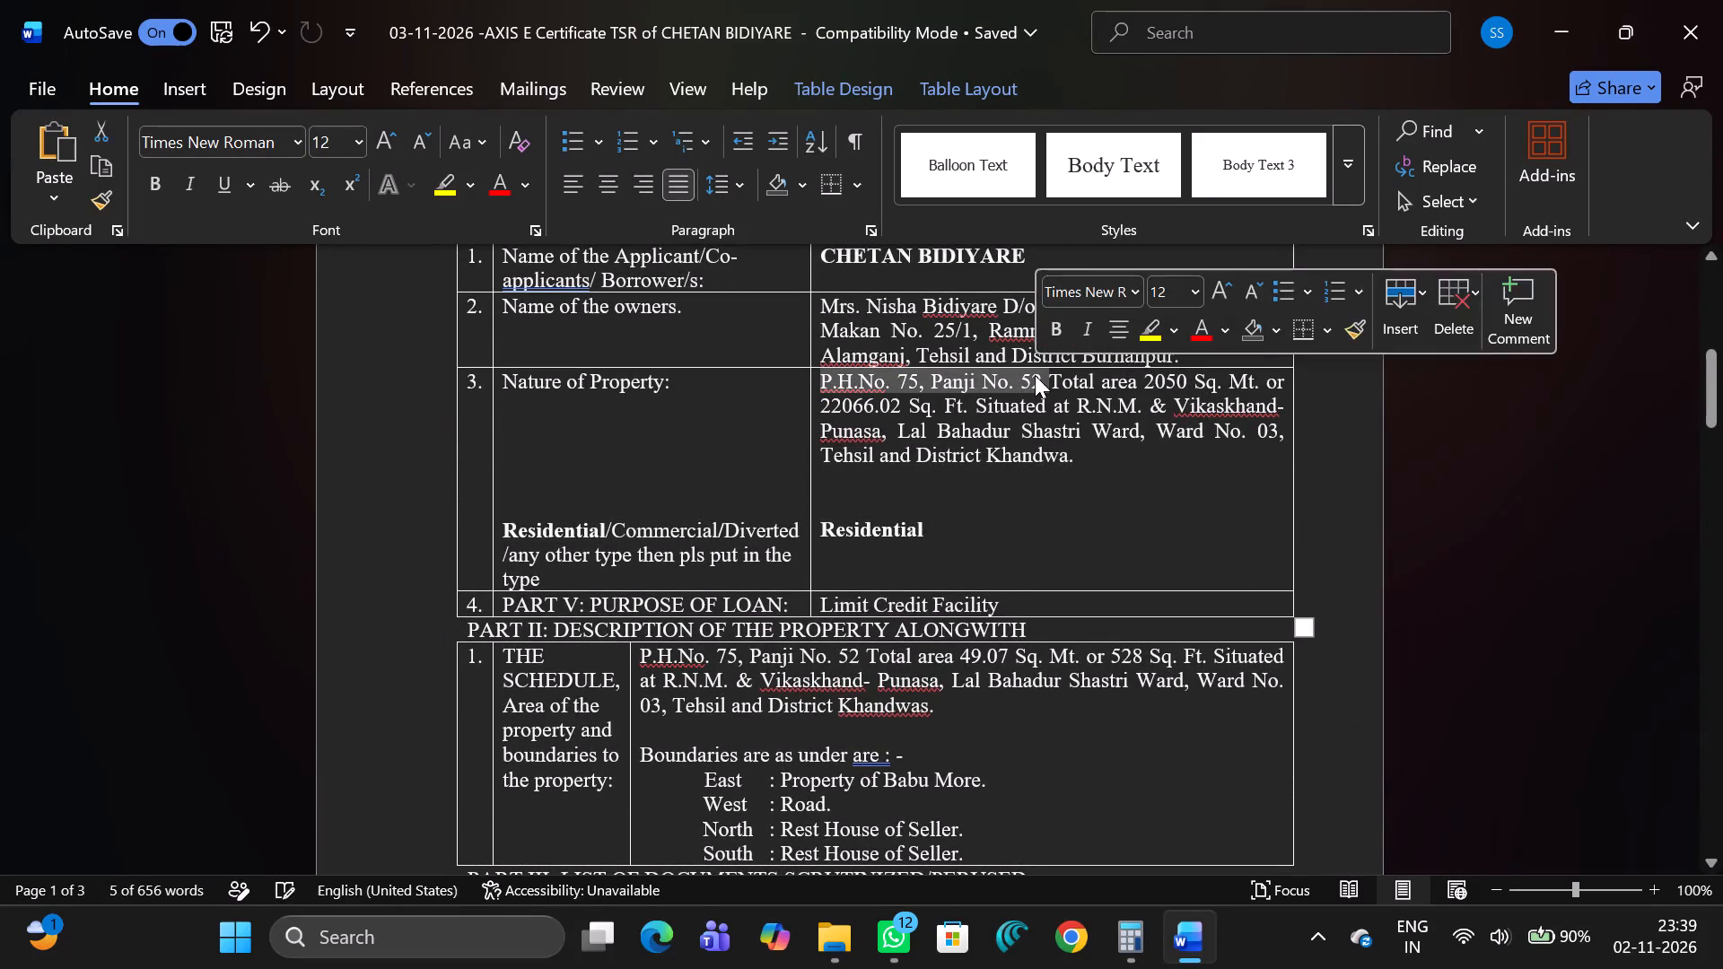
key("BackSpace")
type("ouse")
key("space")
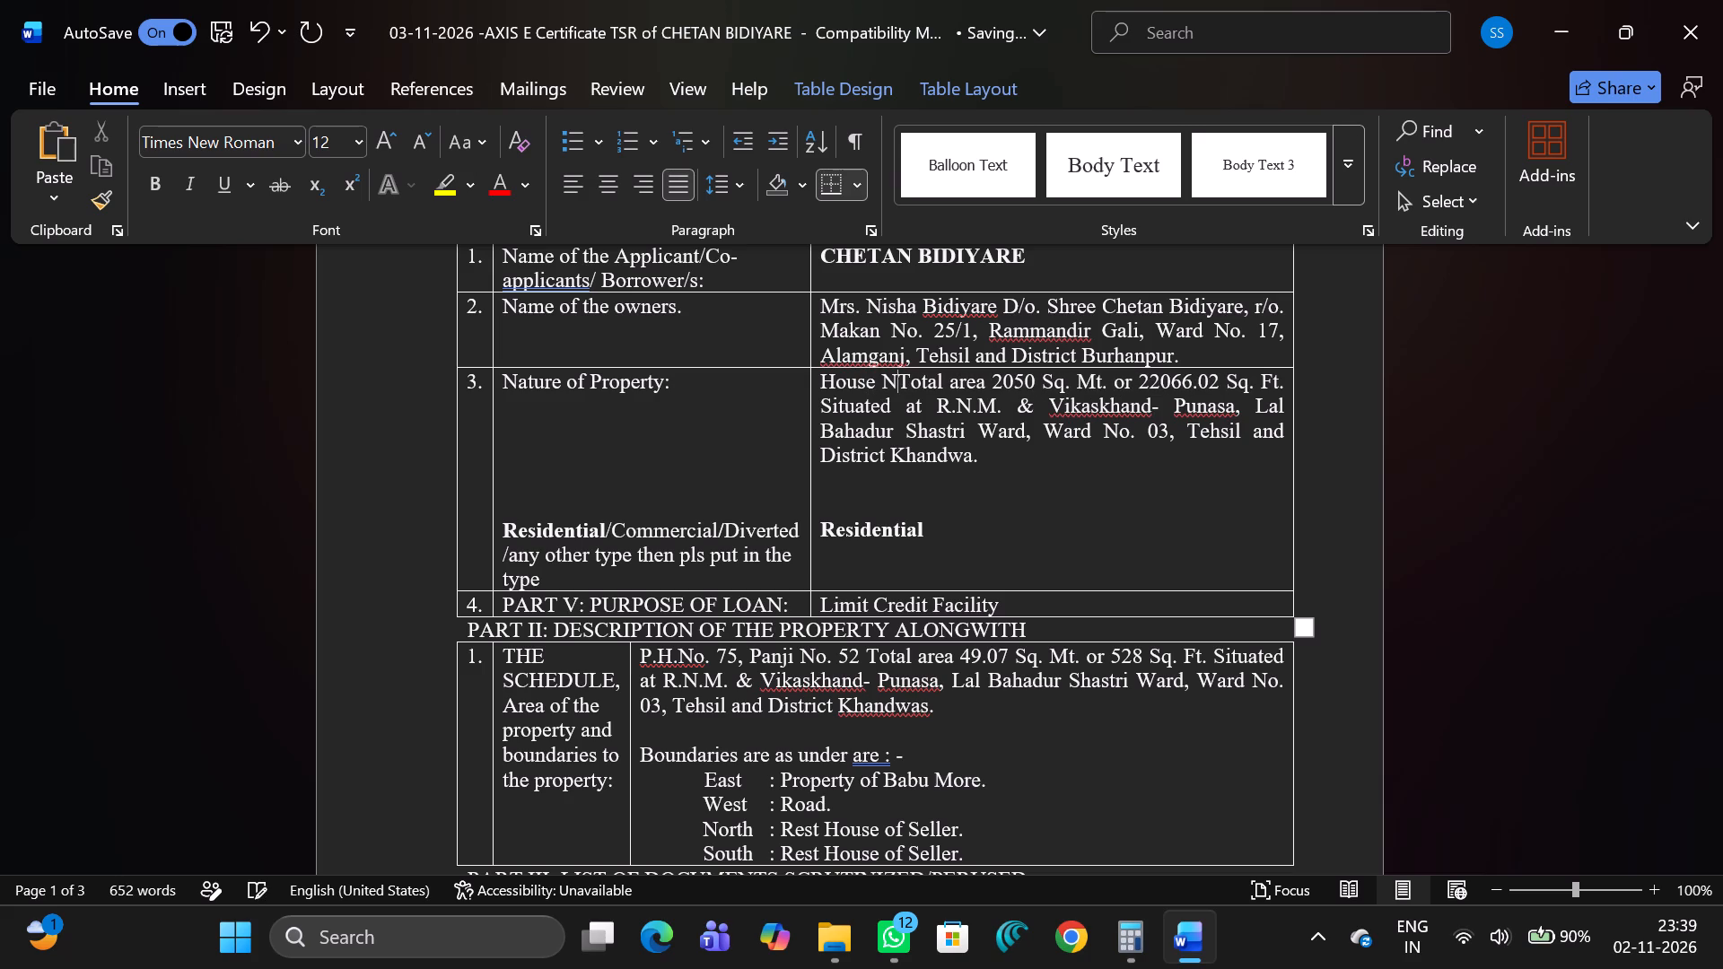
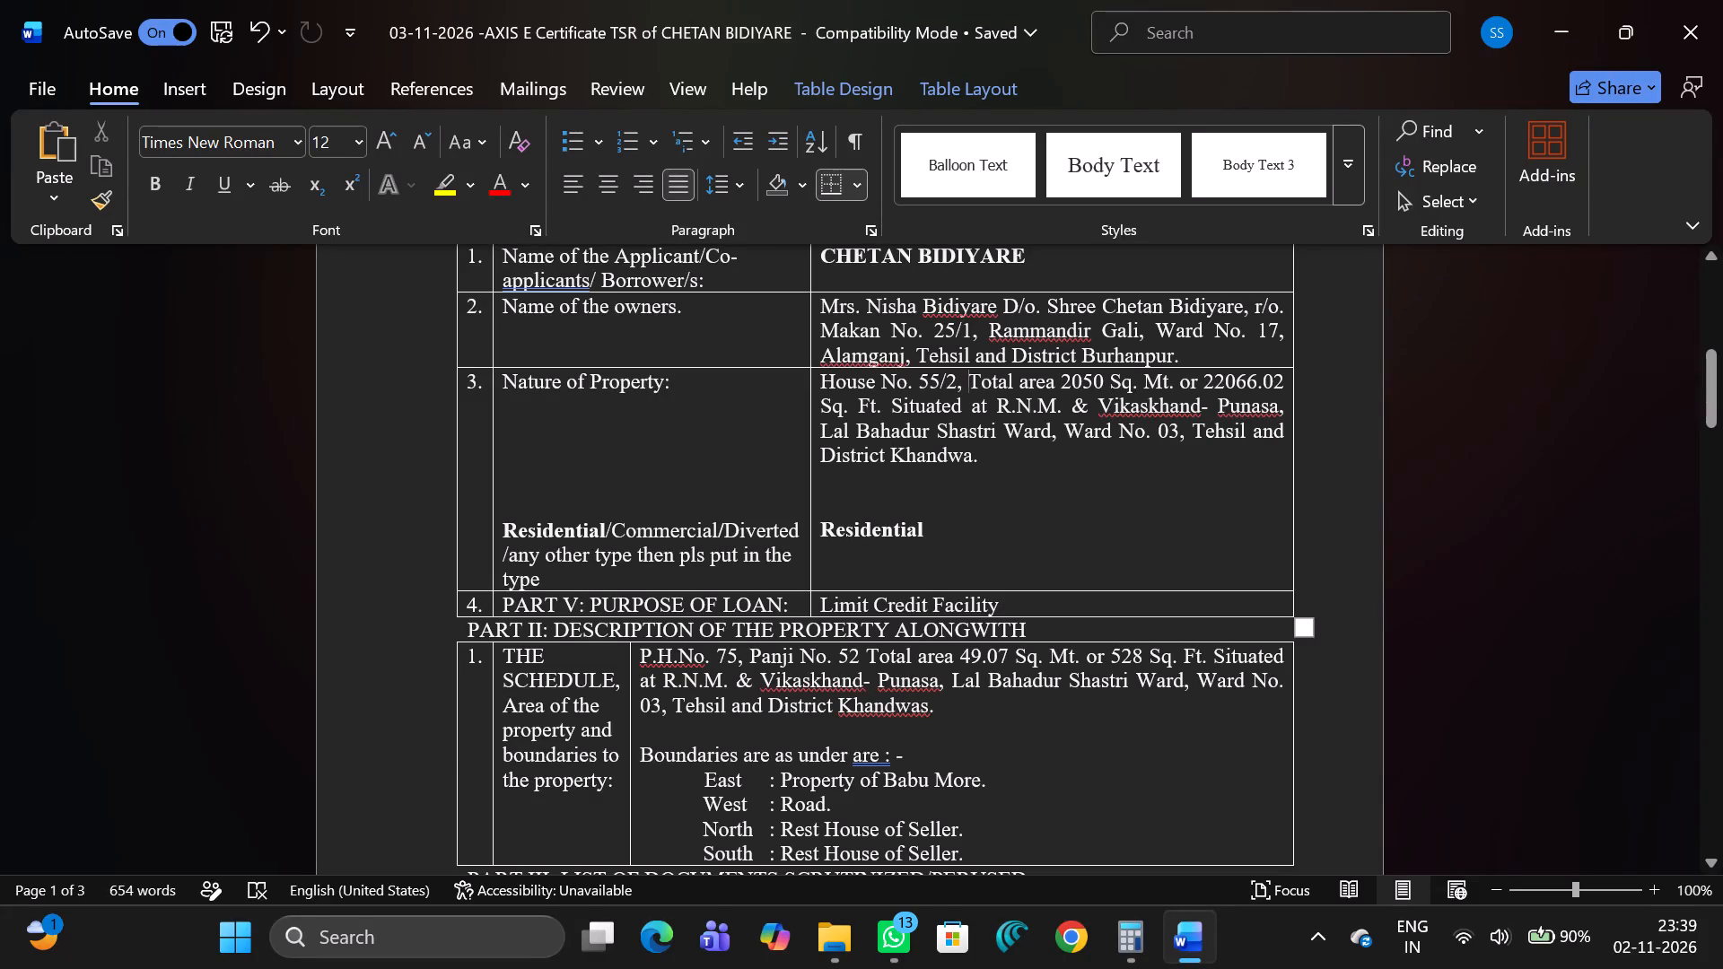
left_click_drag(997, 399, 1071, 448)
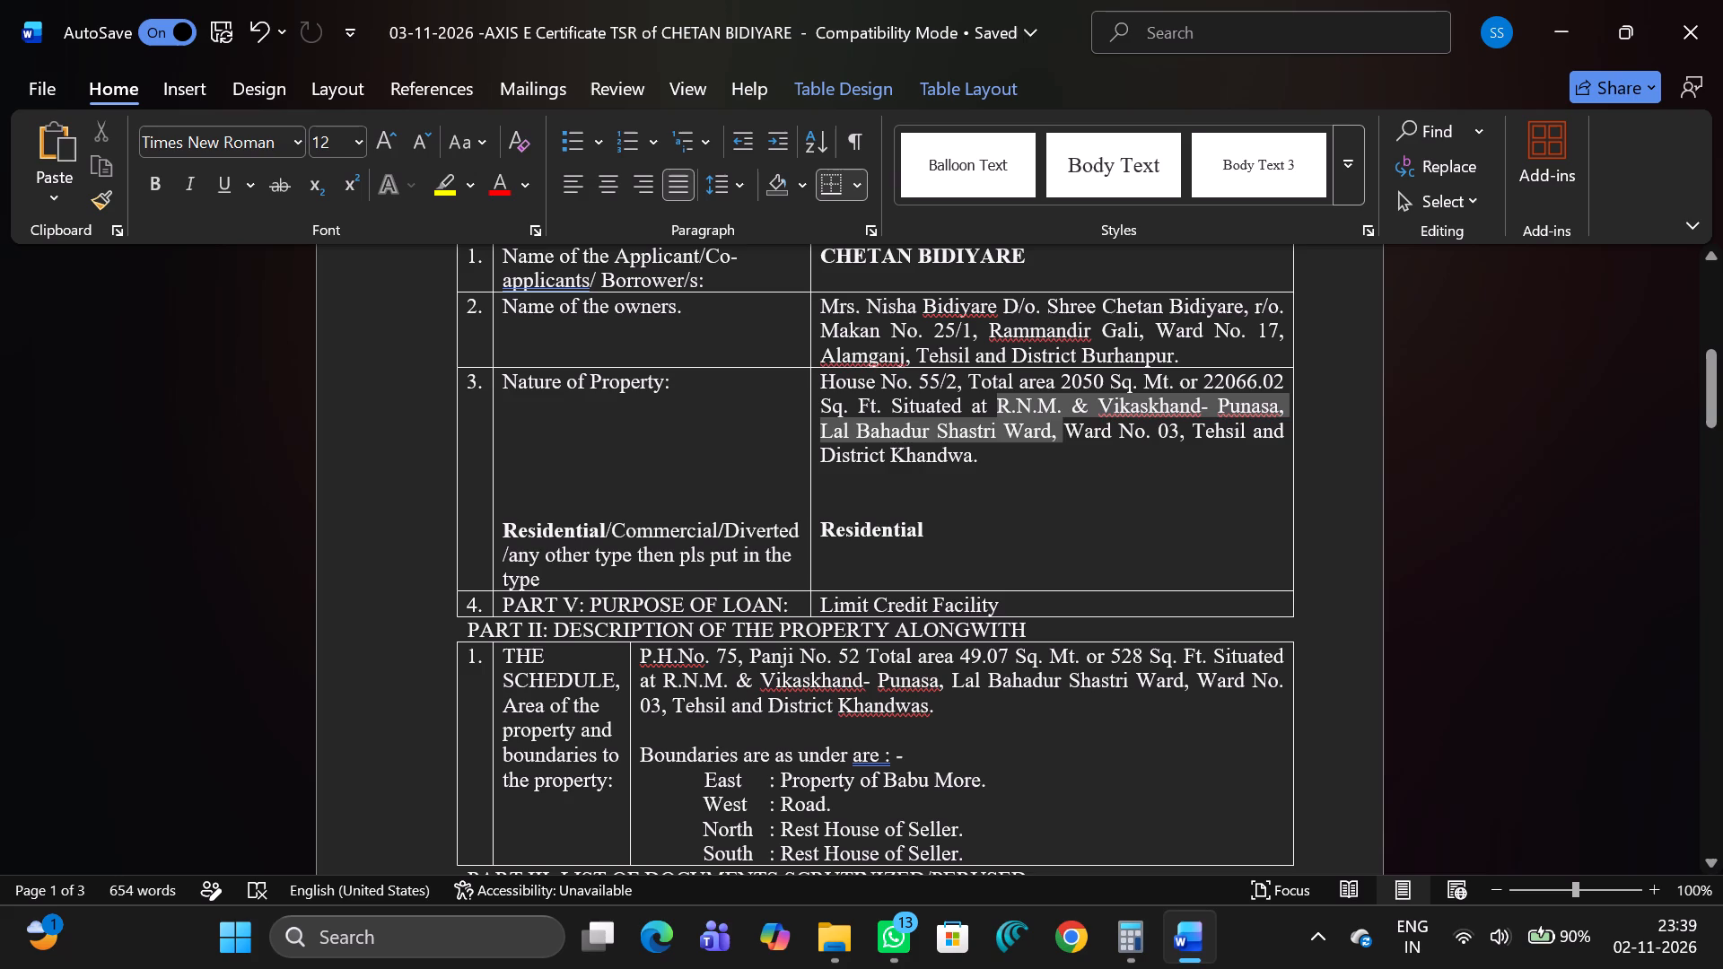
left_click_drag(1071, 448, 1085, 426)
left_click_drag(1085, 426, 1045, 427)
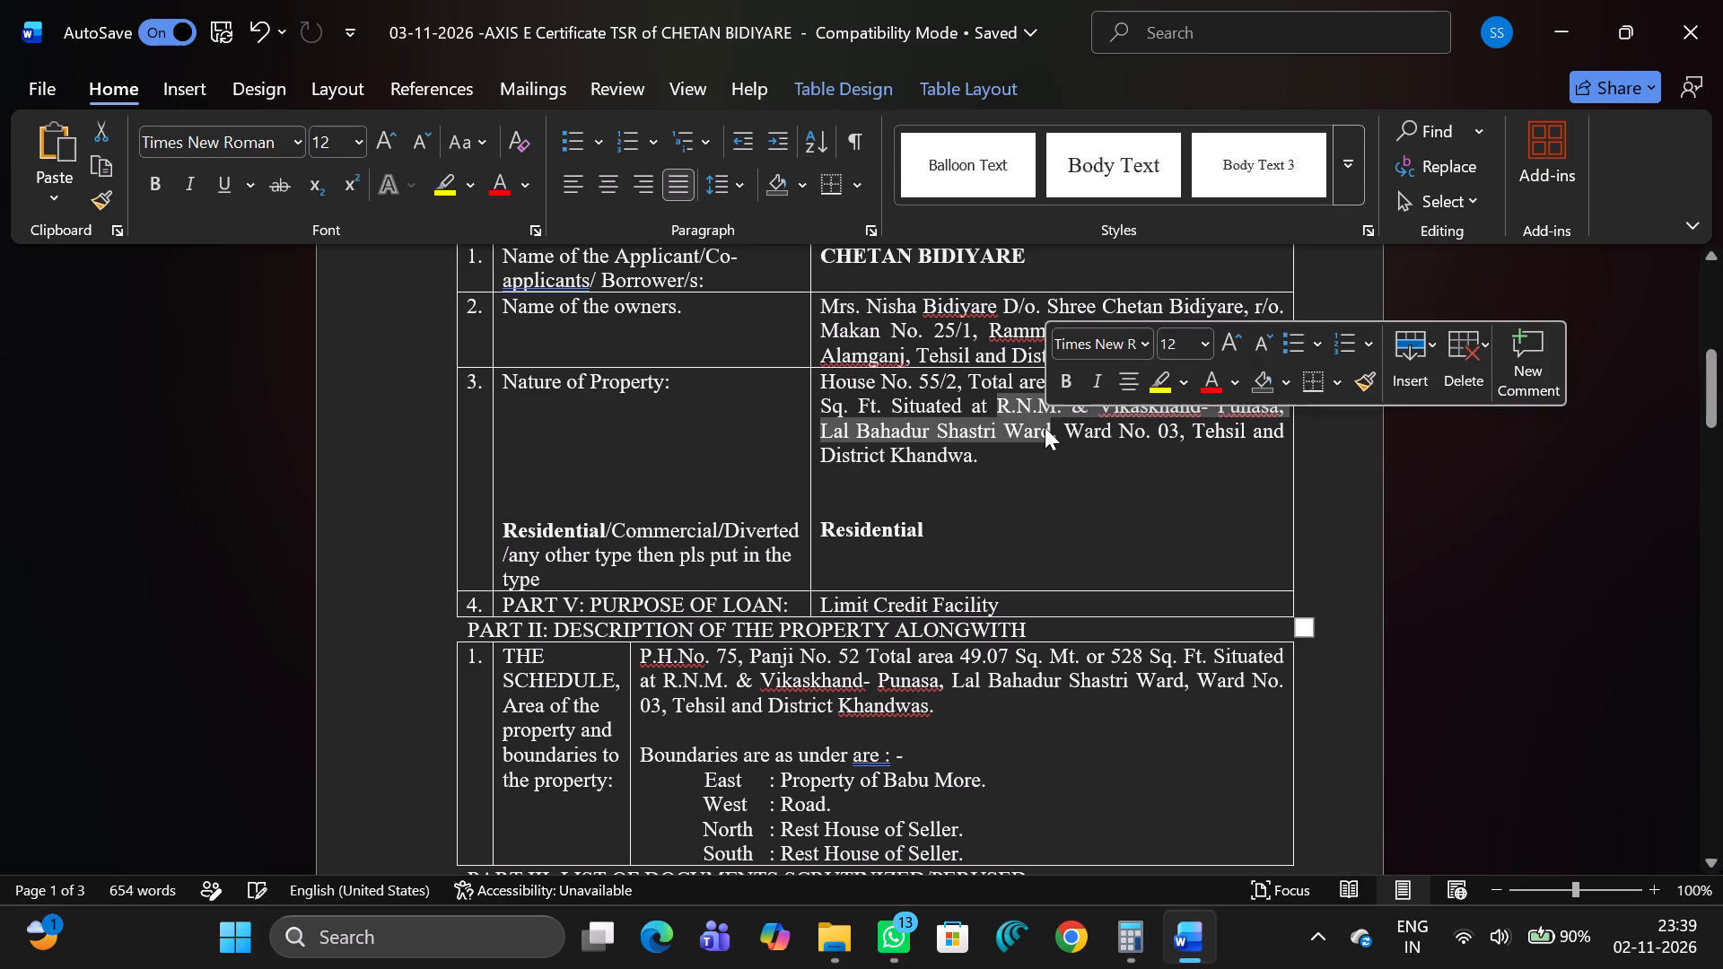
key("BackSpace")
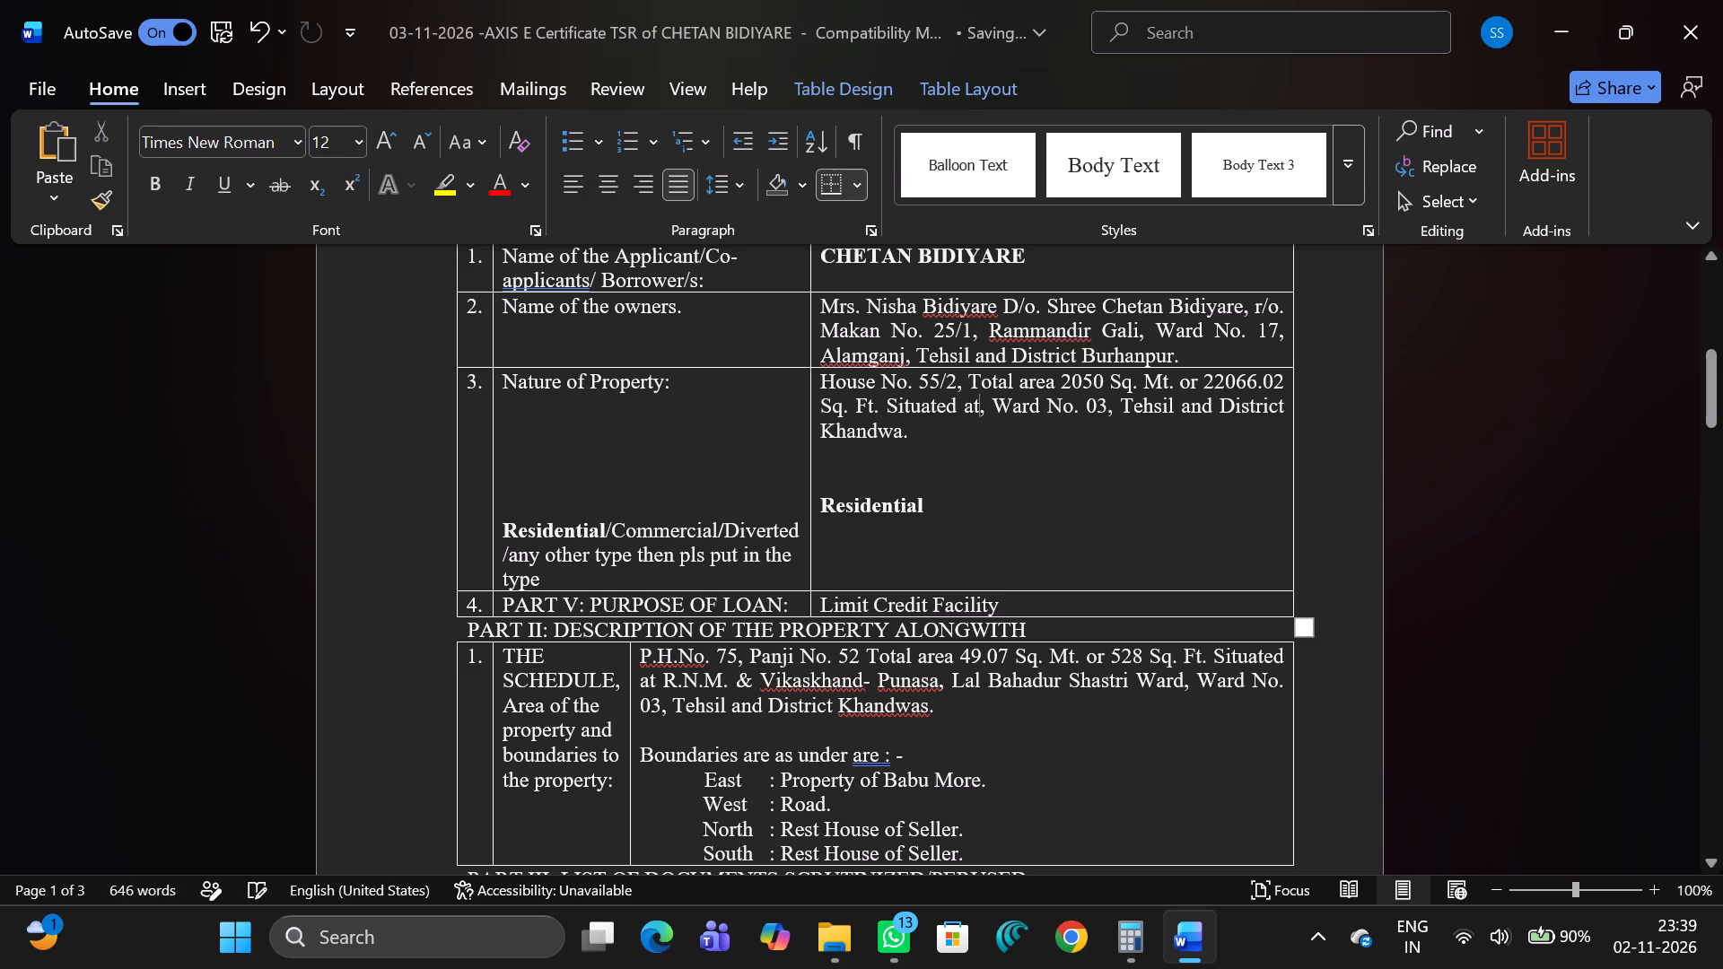
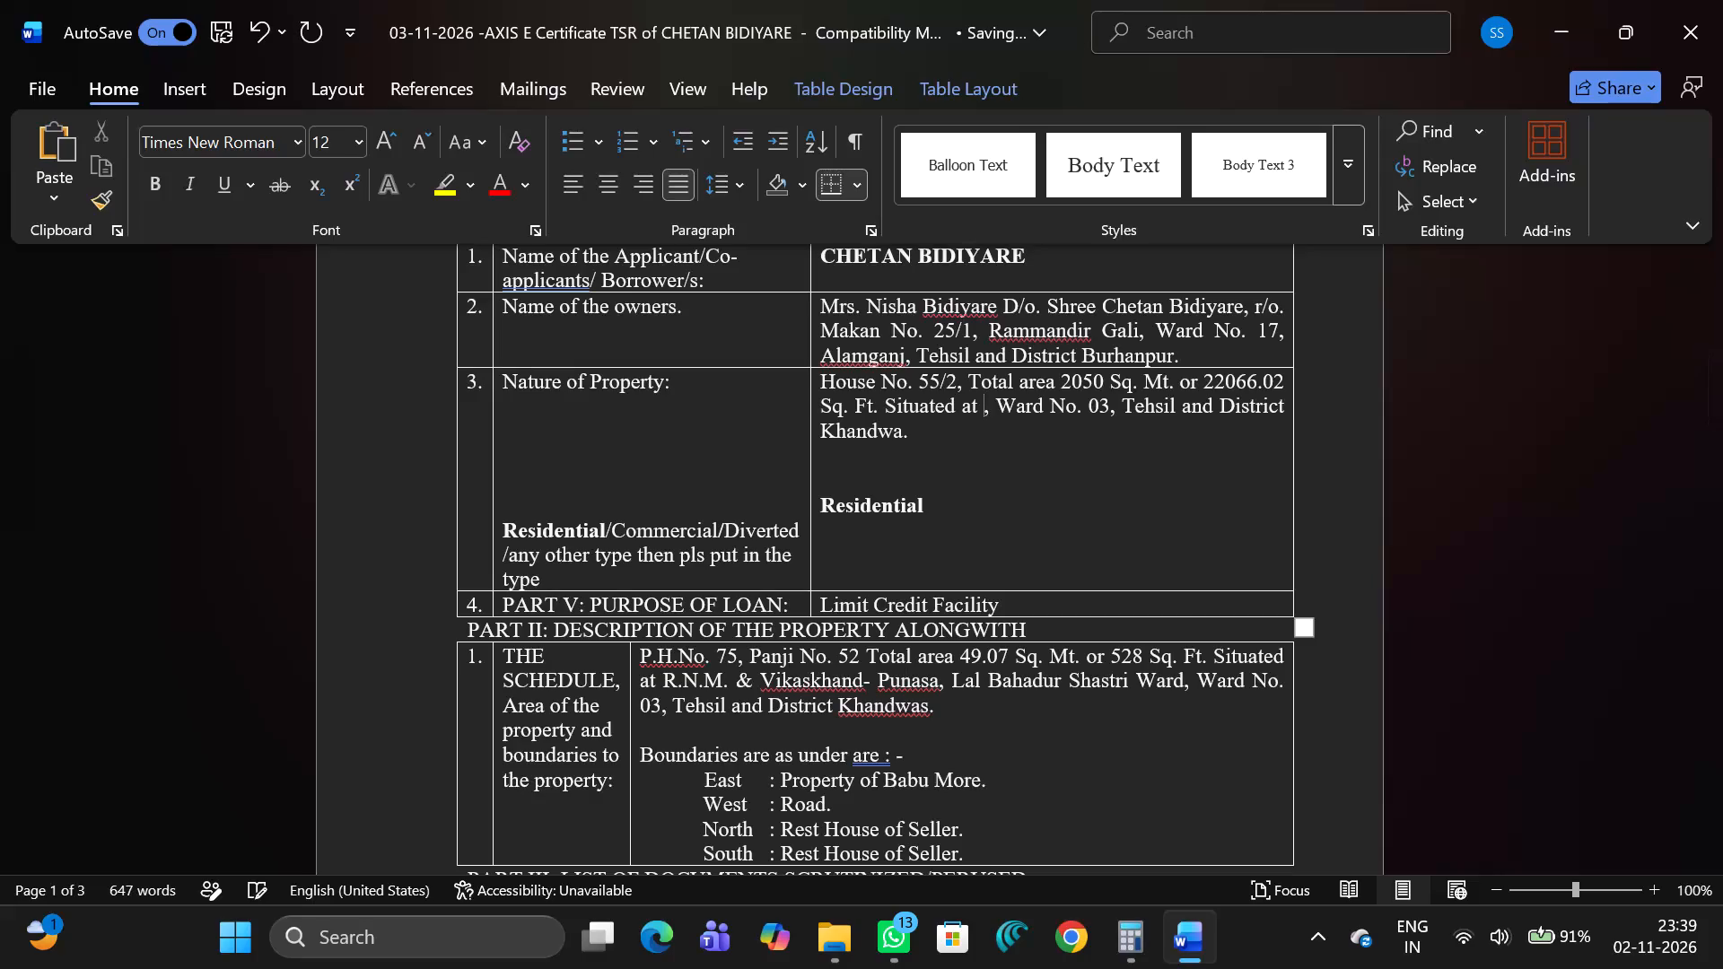
Enter the new locality name, starting with "Ala", after "Situated at" in the Nature of Property description.
type("la")
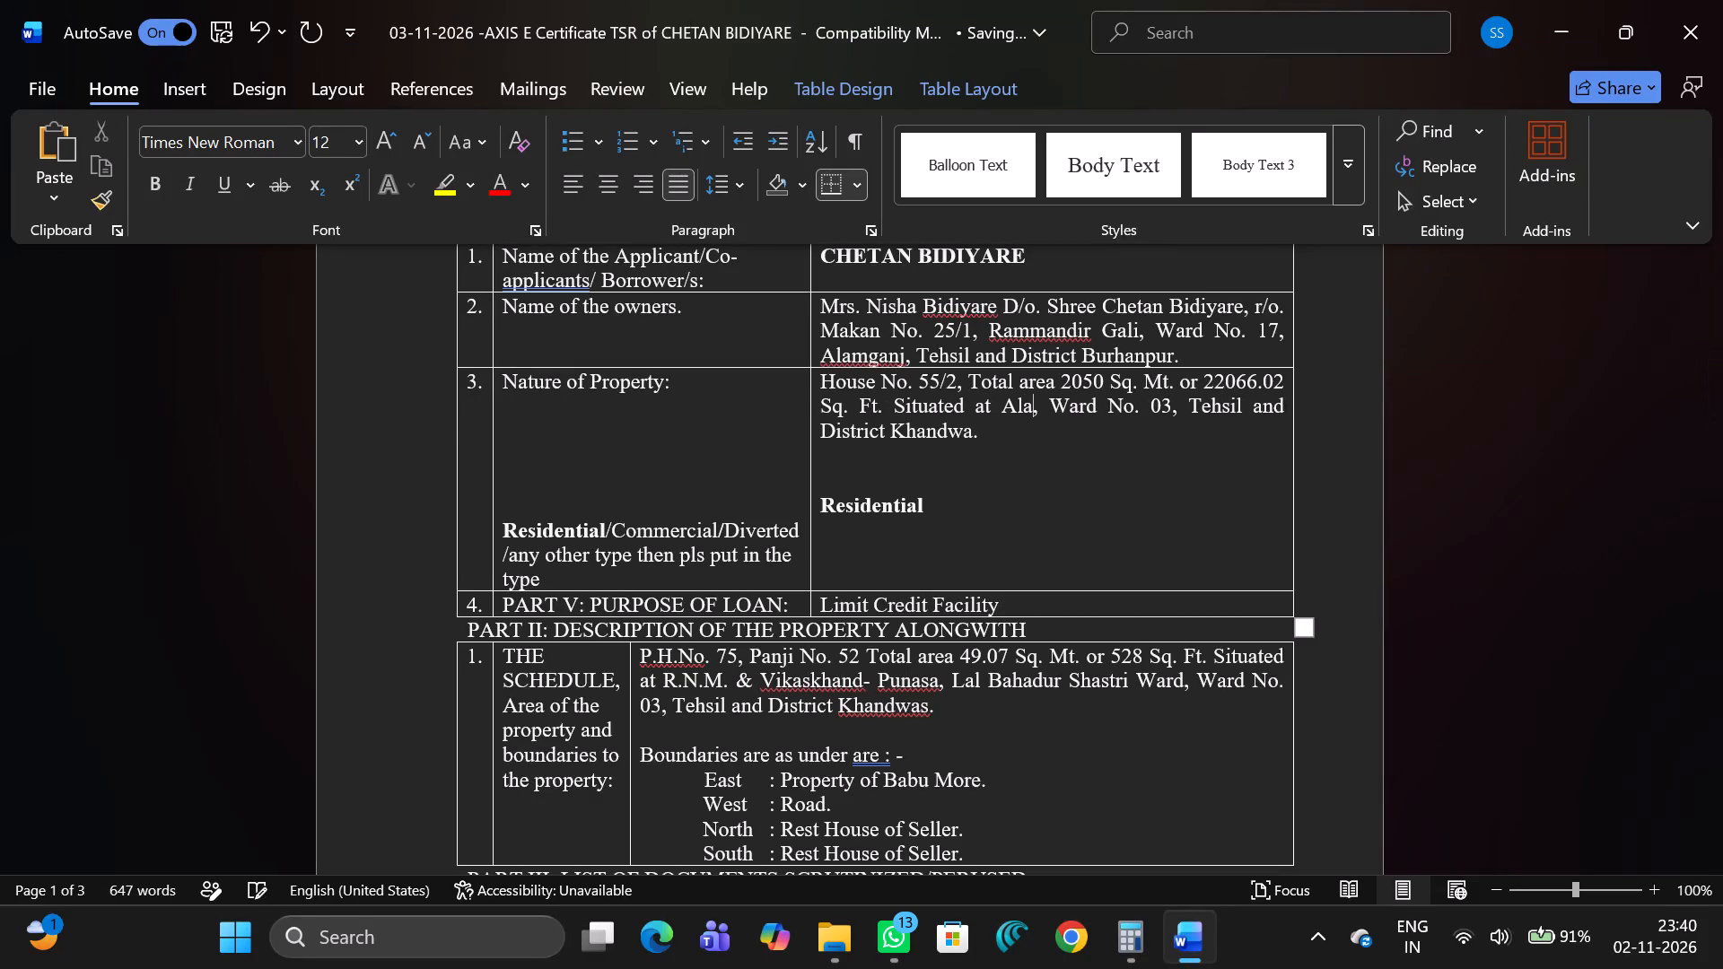
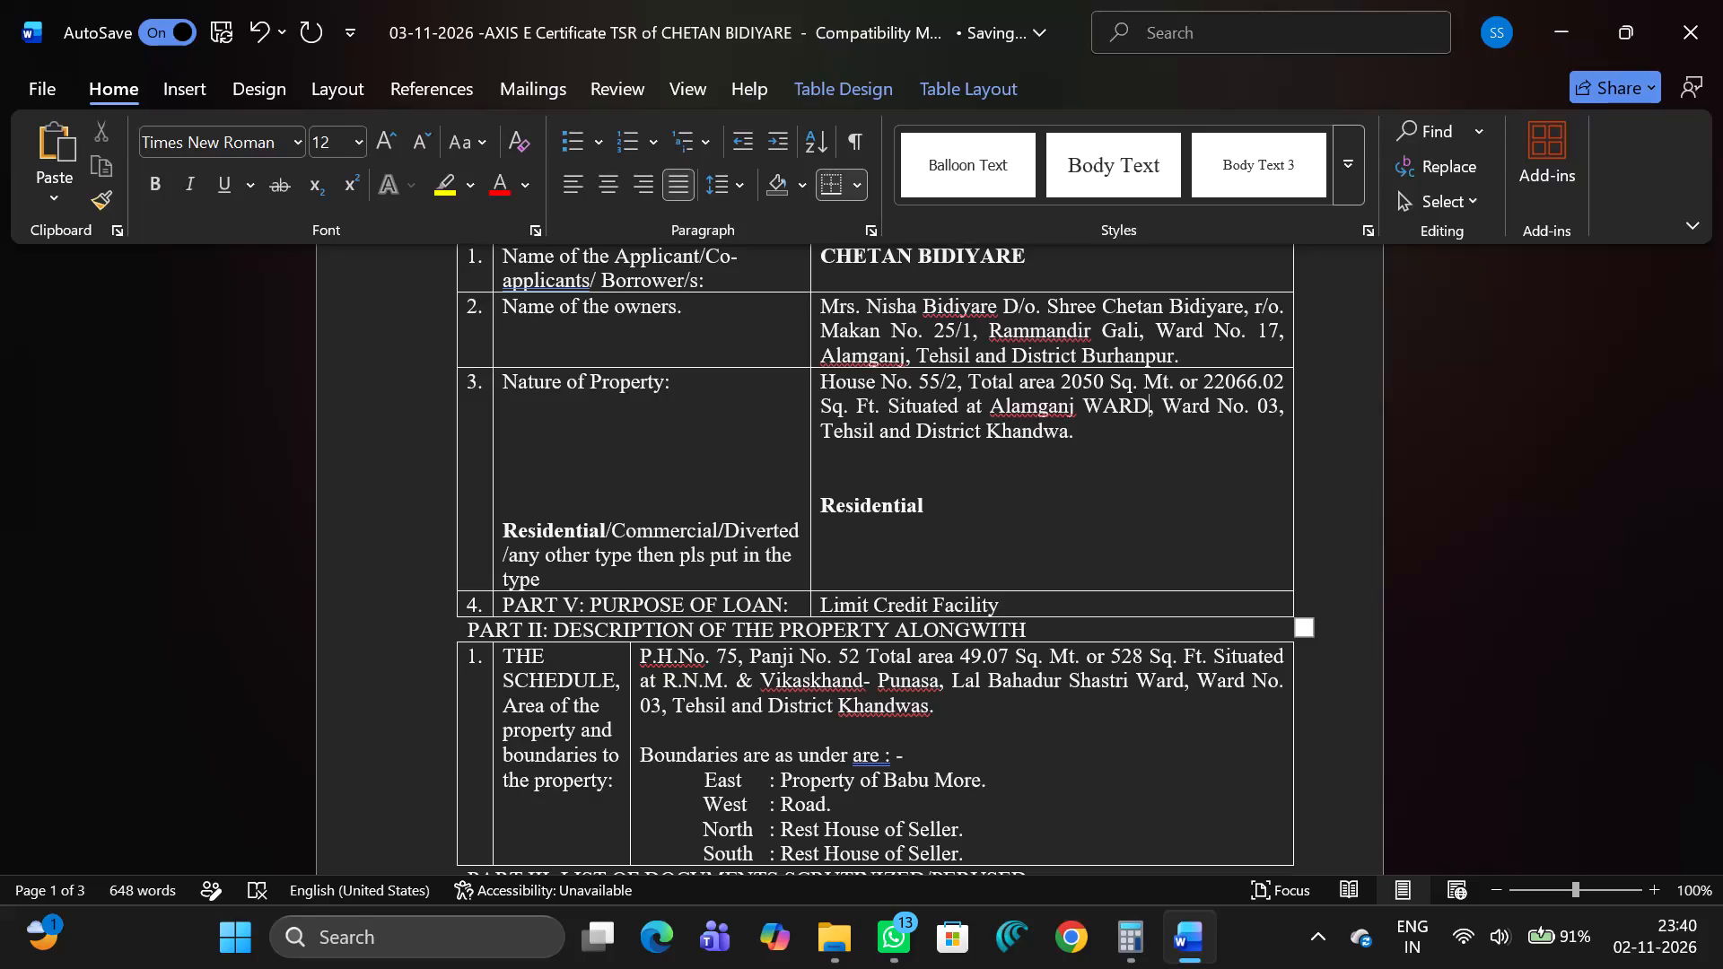
Delete the word "WARD" after the locality name in the Nature of Property description.
key("BackSpace")
key("BackSpace")
key("BackSpace")
key("BackSpace")
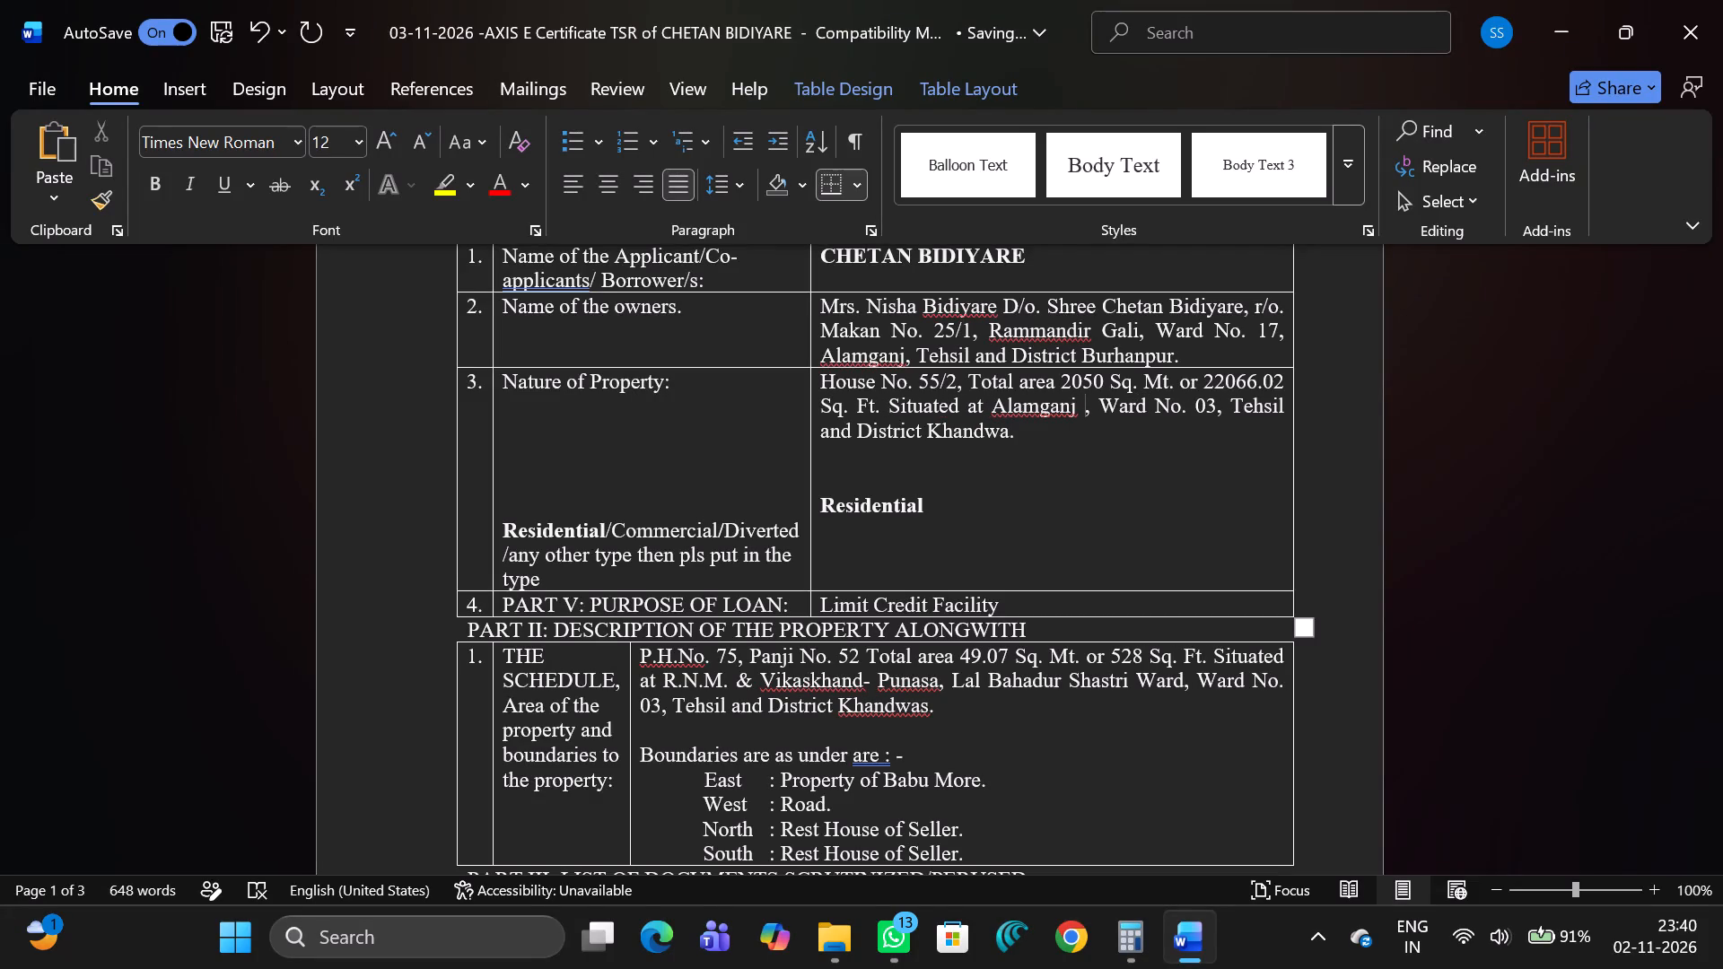
Change the ward number in the Nature of Property description to 08.
key("Right")
key("Right")
key("Right")
key("Right")
key("Right")
key("Right")
key("Right")
key("Right")
key("Right")
key("Right")
key("Right")
key("Right")
key("Right")
key("BackSpace")
key("8")
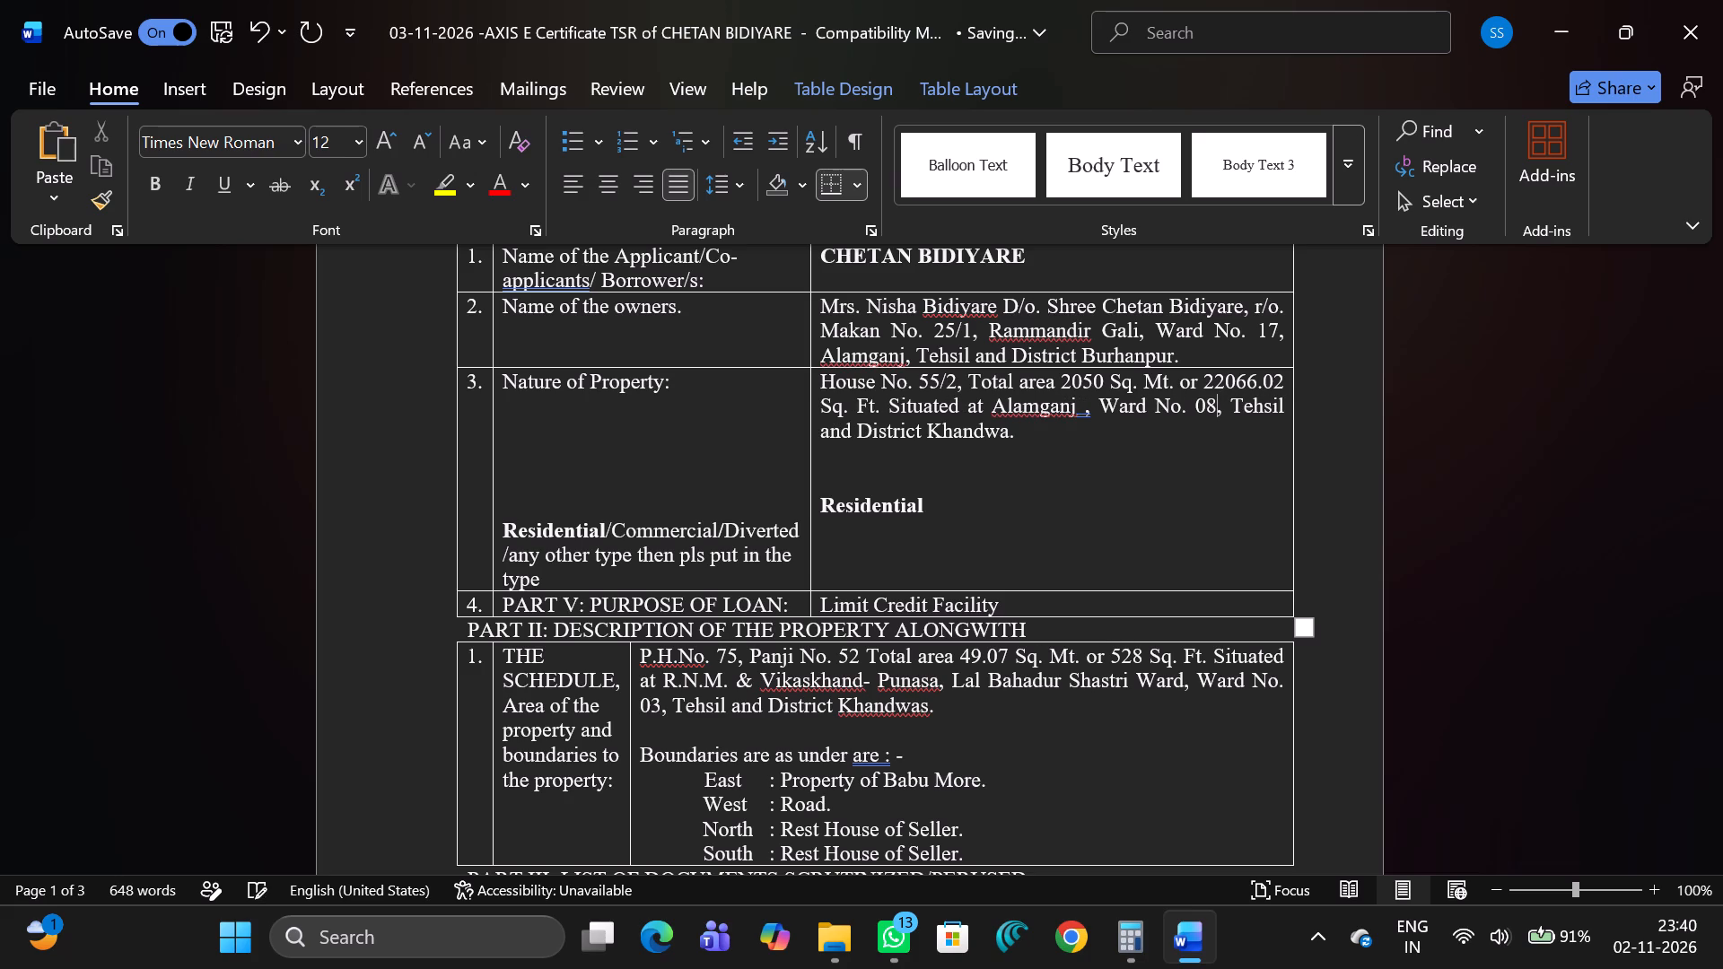
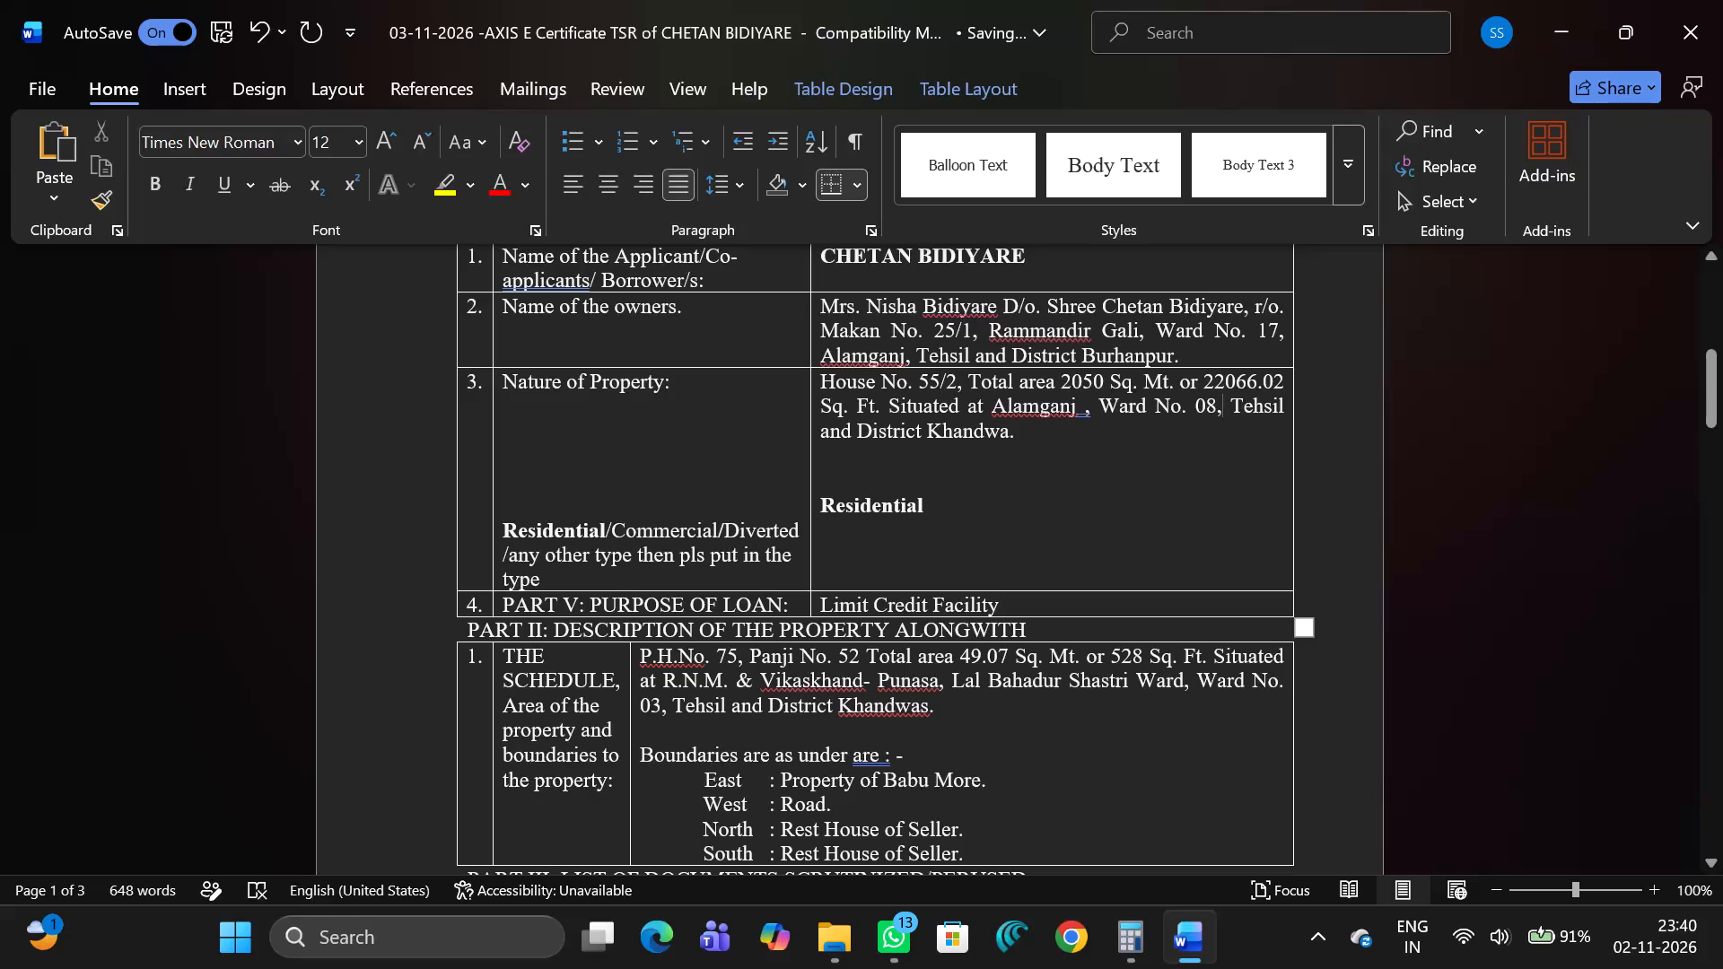
Add the word "Circle" after "Ward No. 08," in the Nature of Property description, with a space following the comma.
key("i")
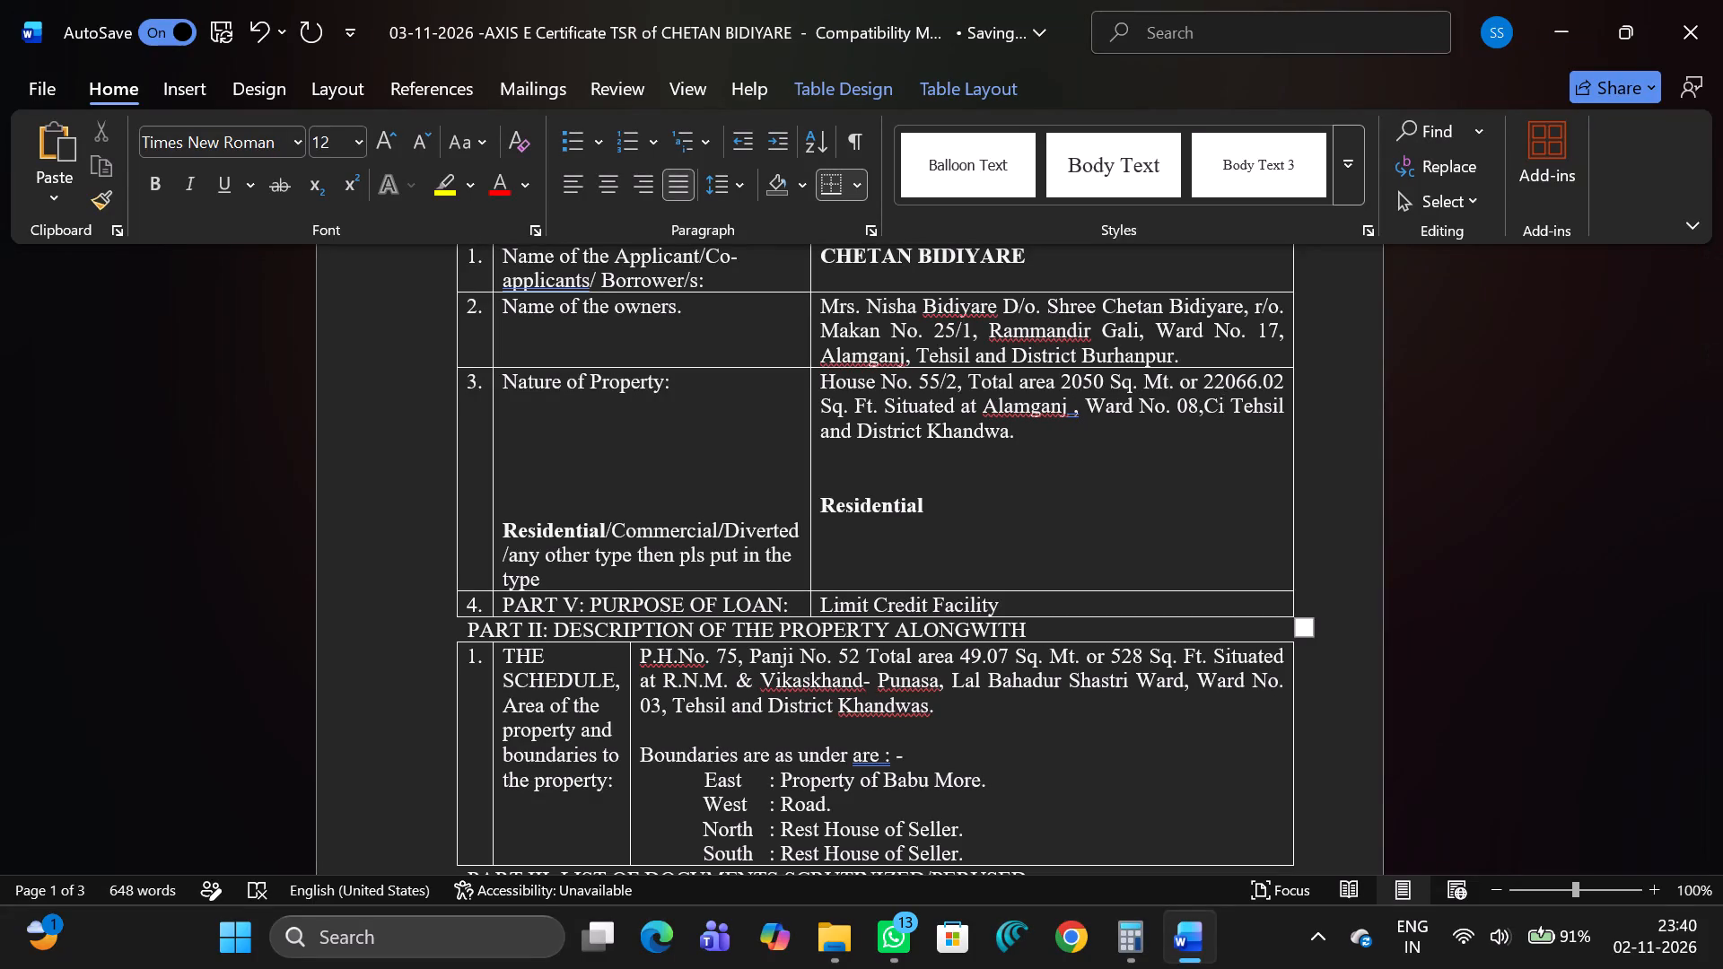
key("Left")
key("Left")
key("space")
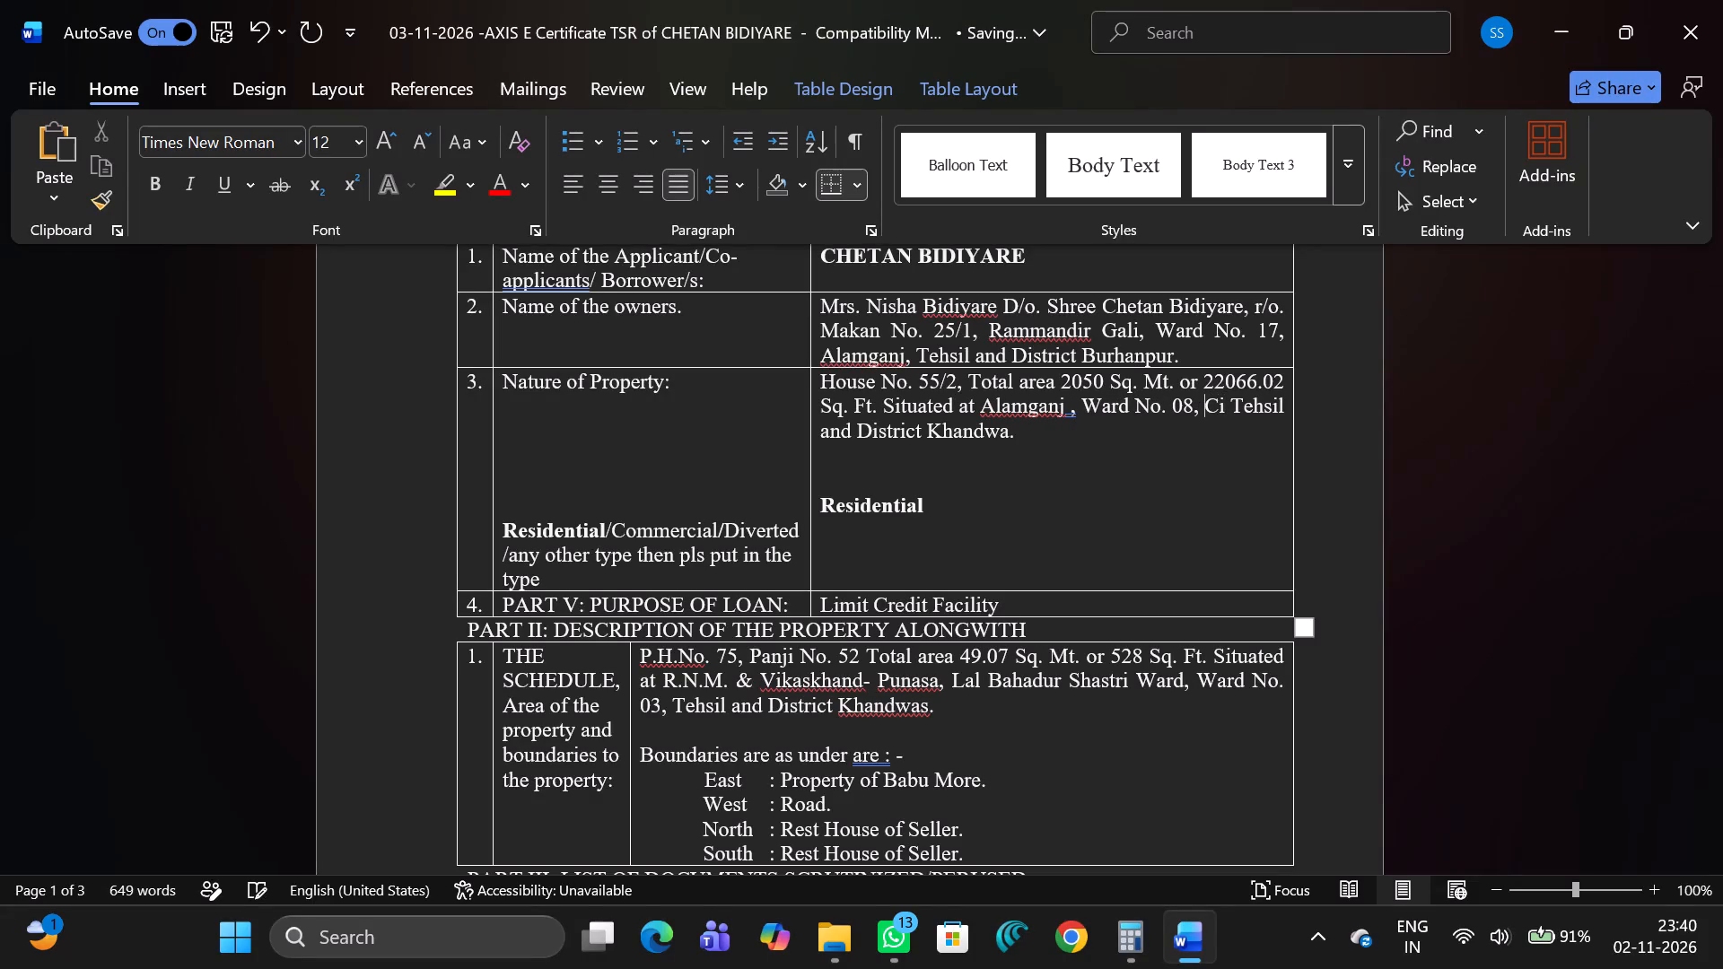
key("Right")
key("Right")
type("rcle")
key("space")
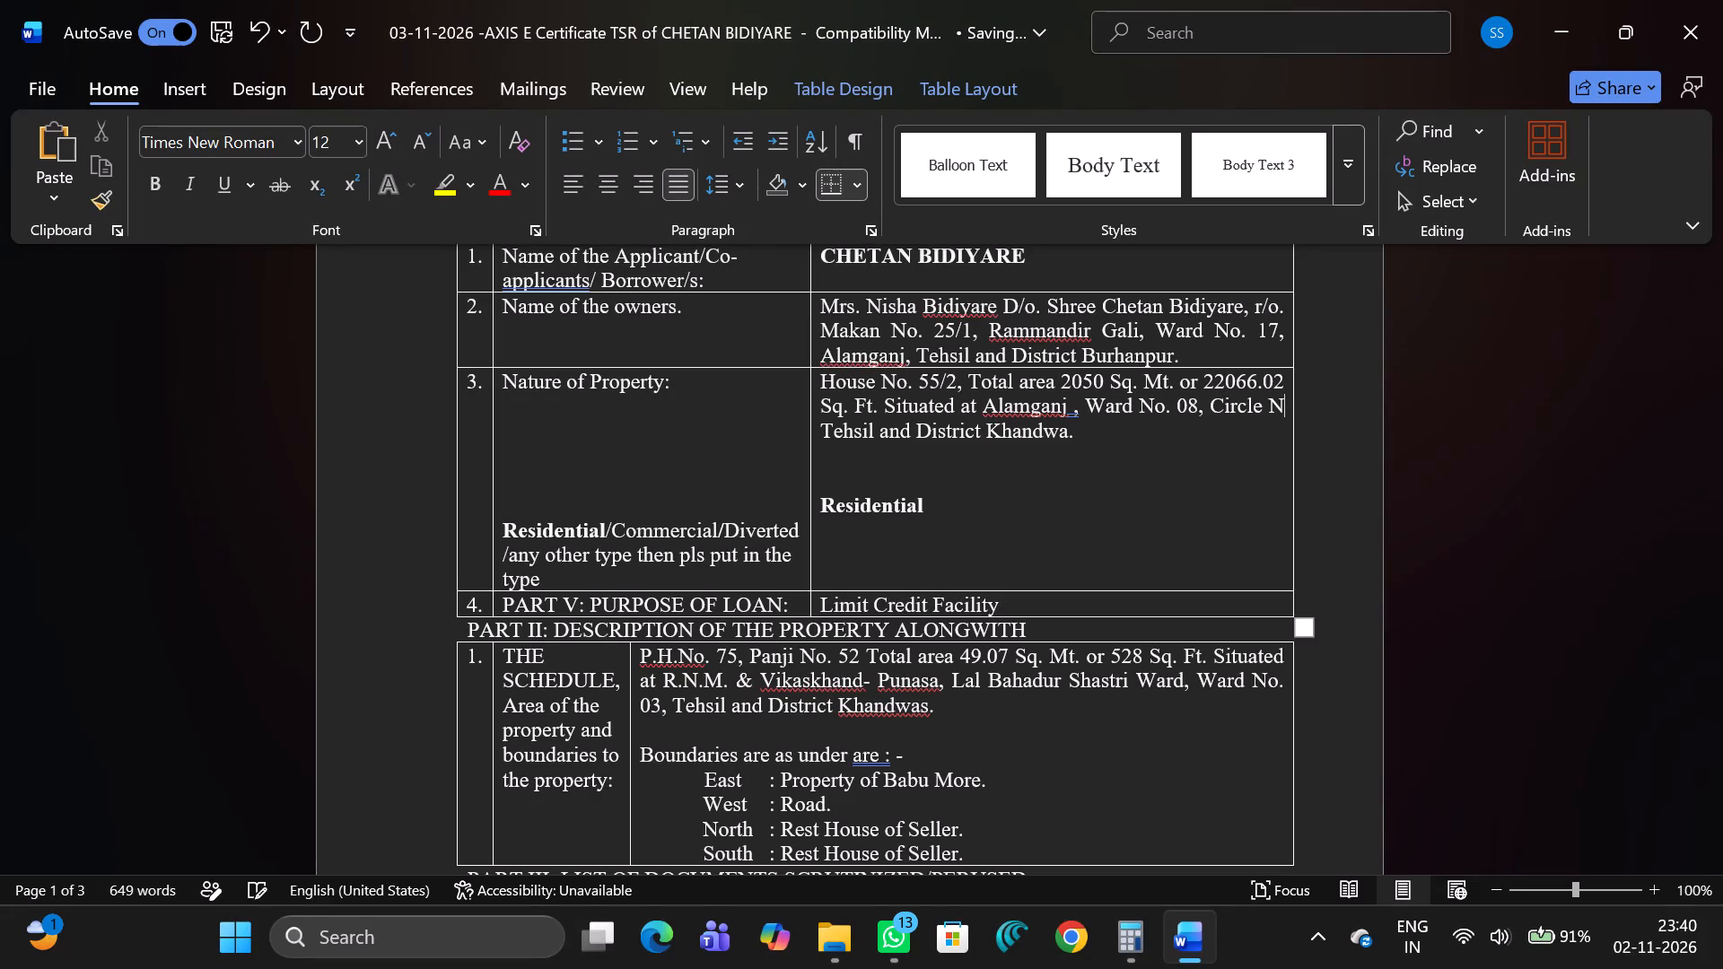
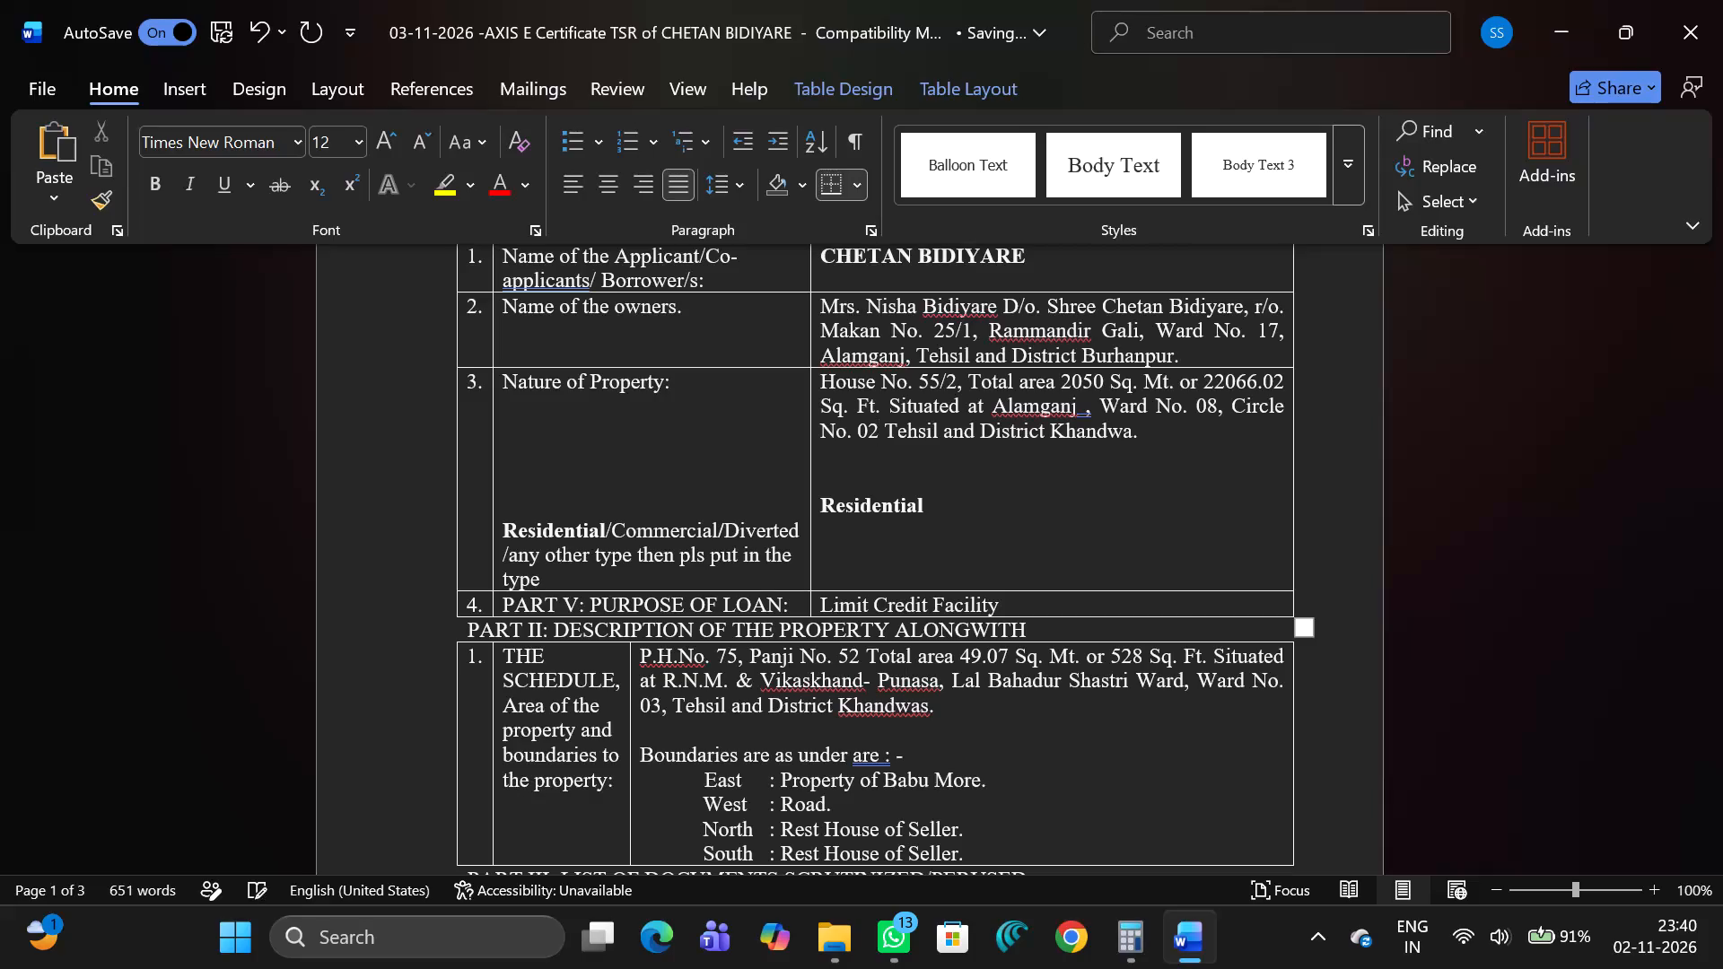
Insert a comma after "Circle No. 02" in the Nature of Property description.
key("comma")
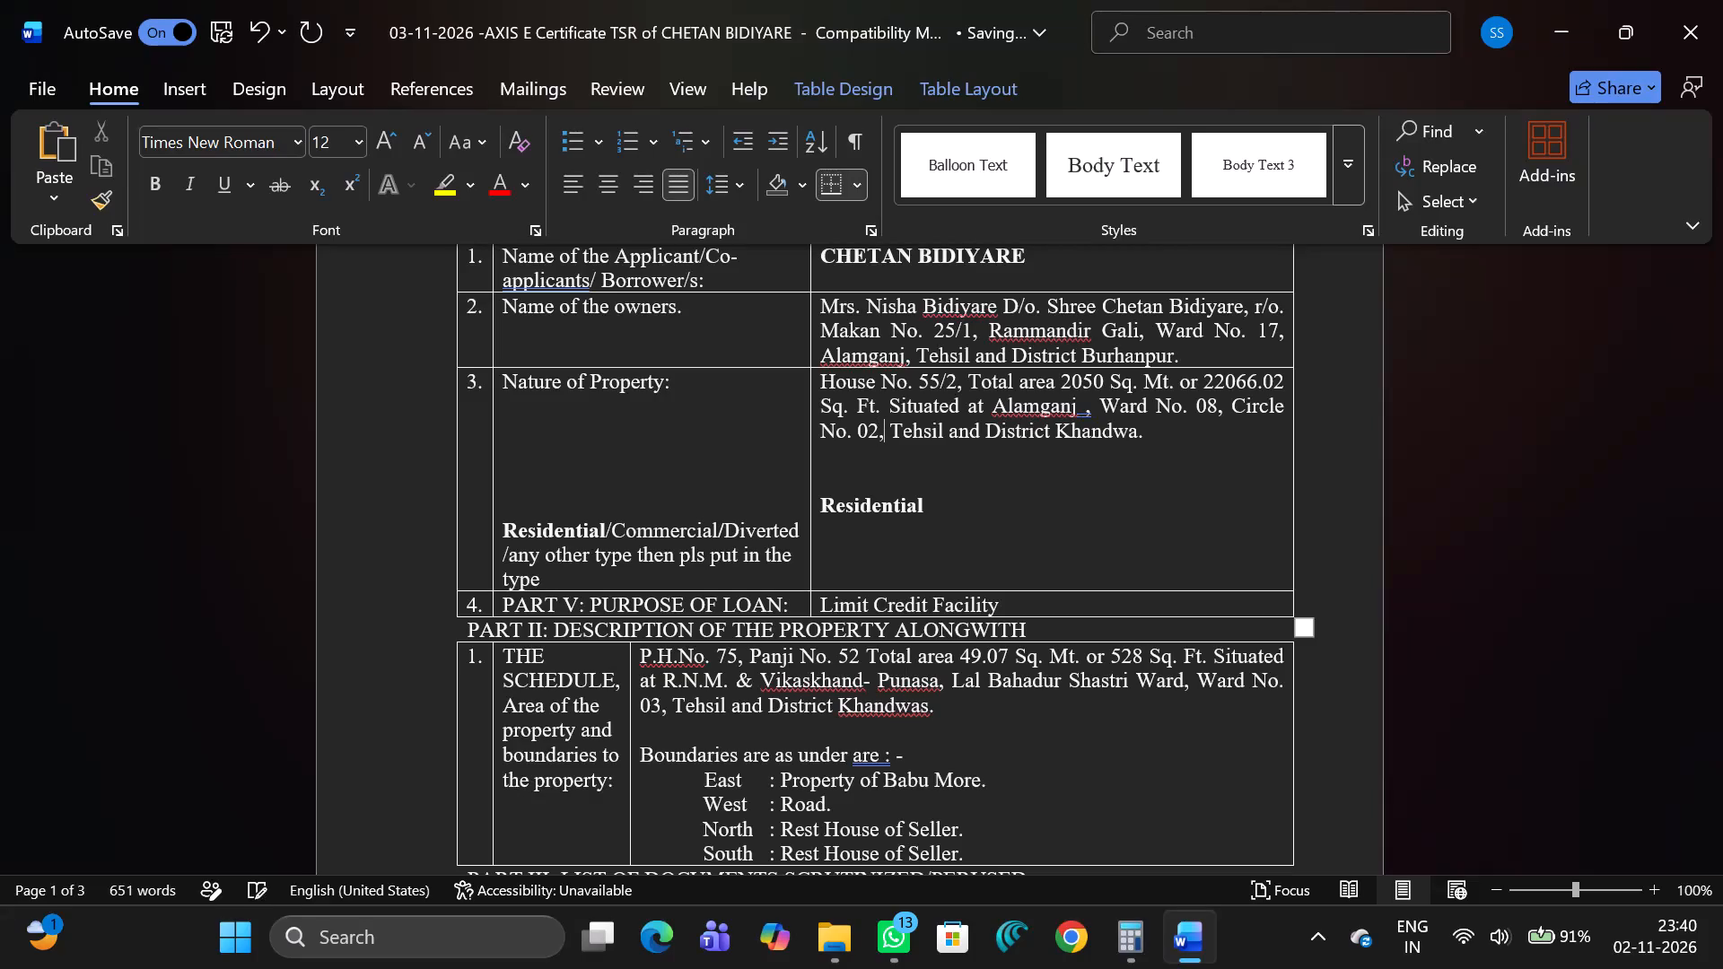
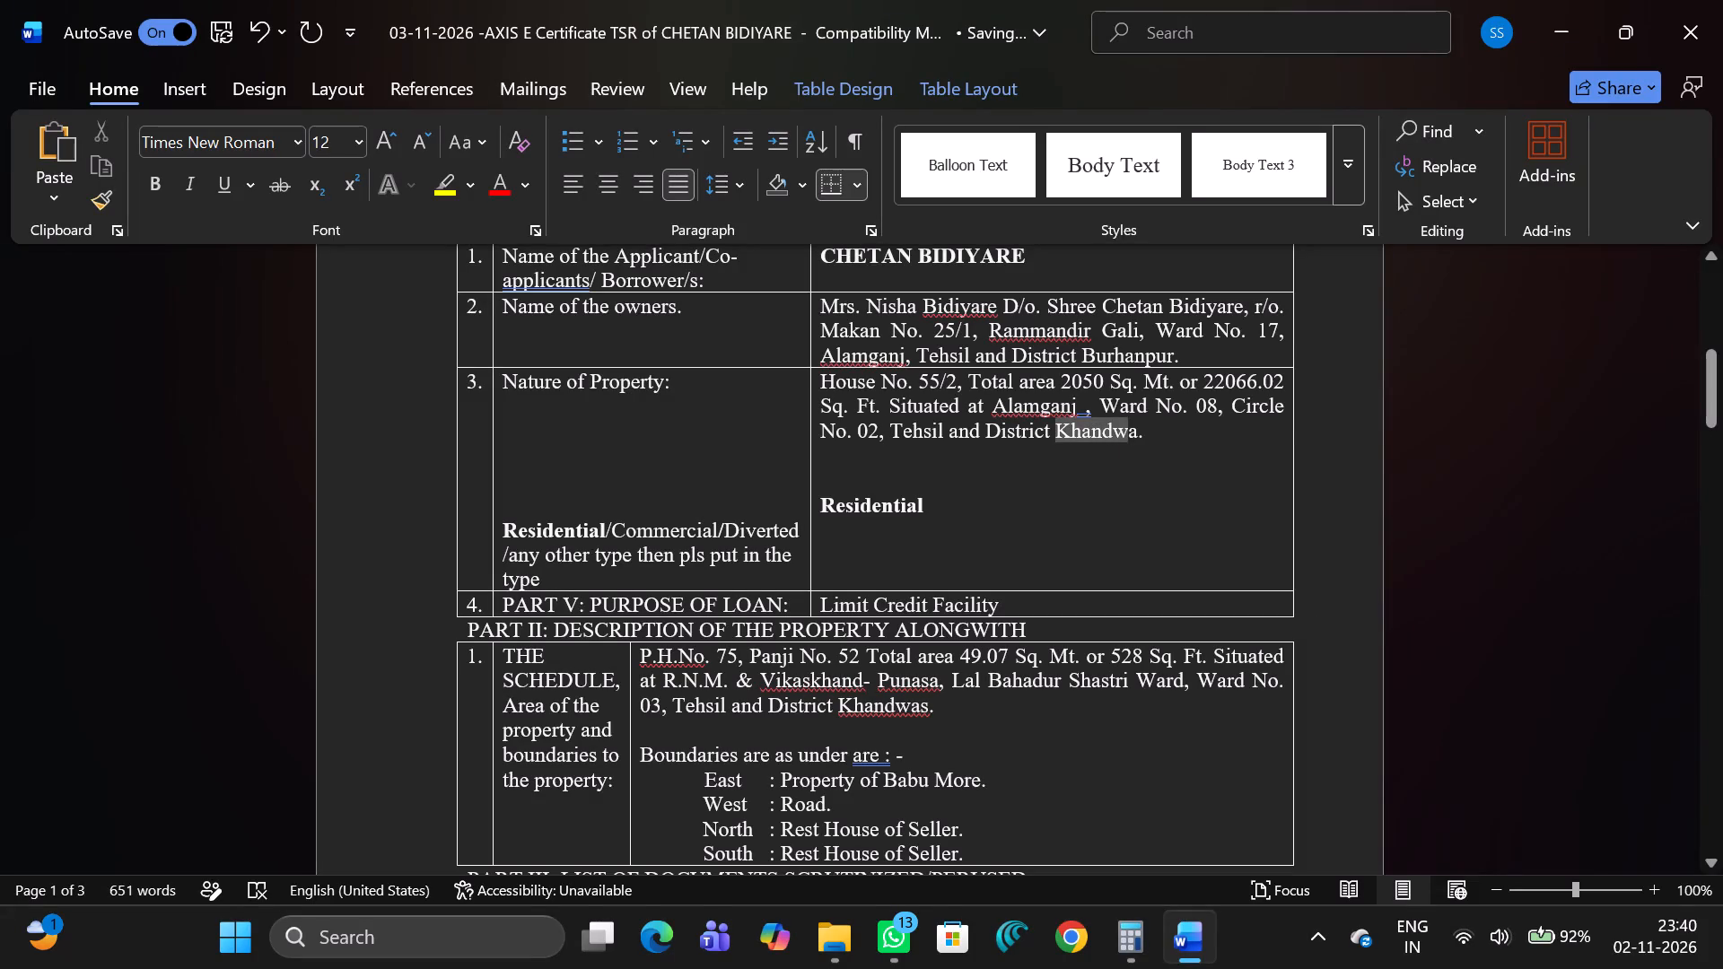
Delete the district name "Khandwa" after "Tehsil and District" in the Nature of Property description.
left_click_drag(1121, 441, 1134, 431)
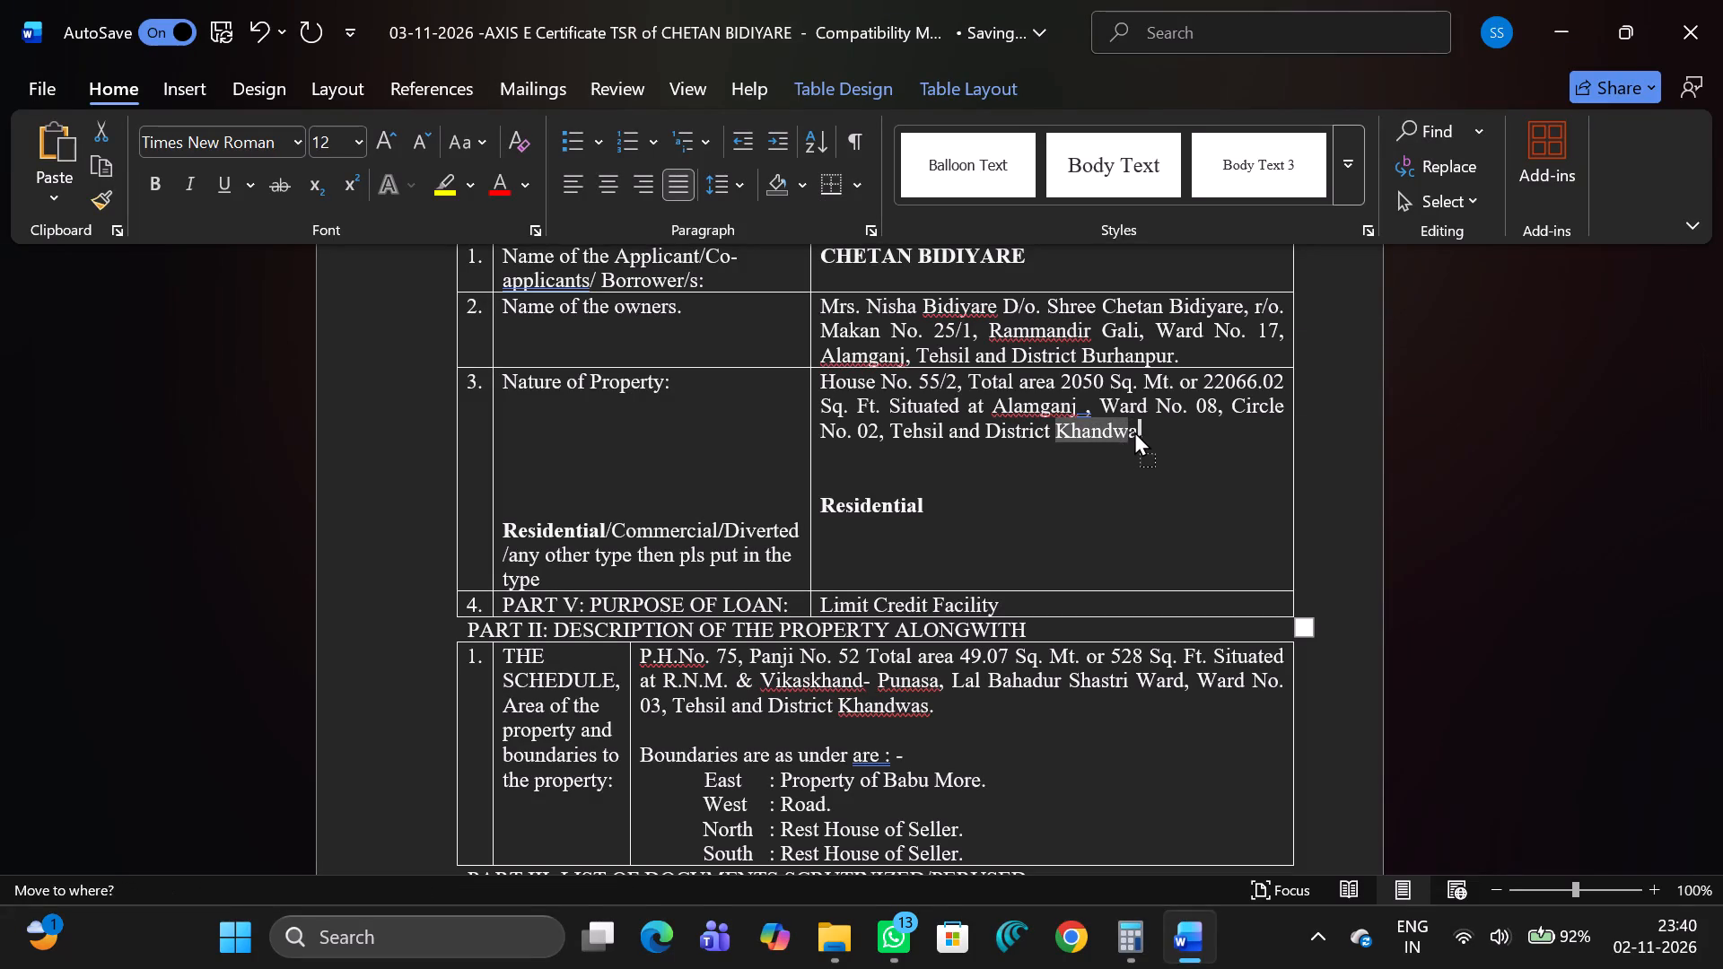
left_click_drag(1134, 431, 1134, 432)
key("BackSpace")
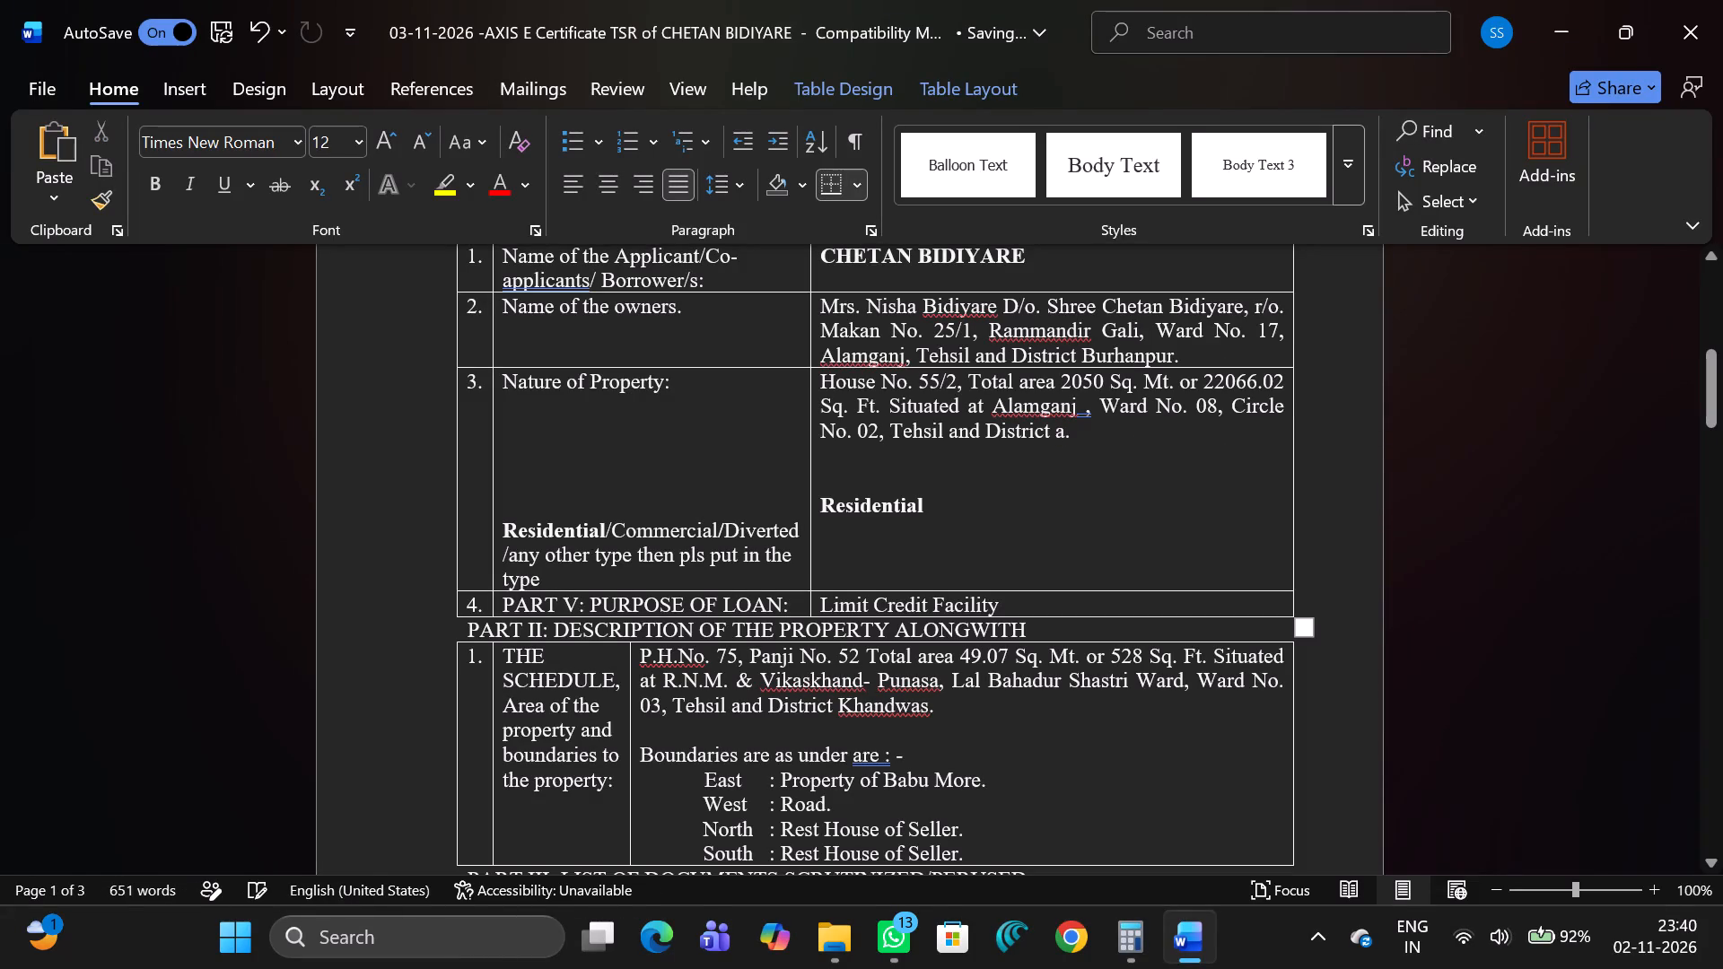
key("BackSpace")
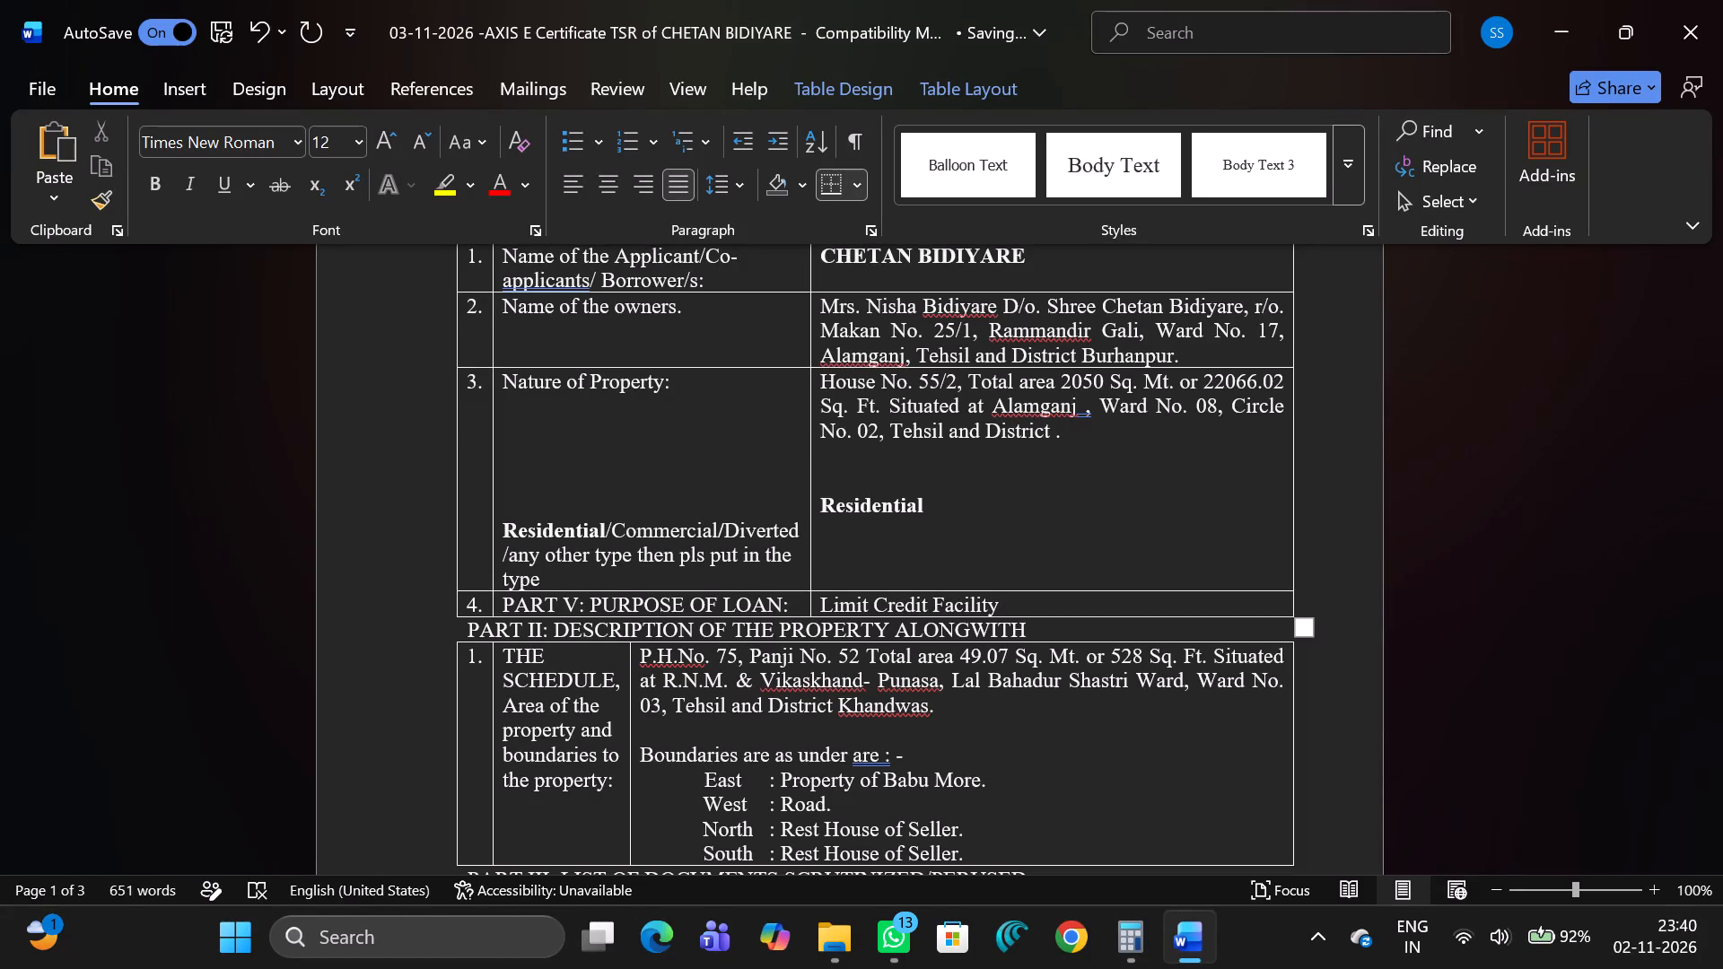
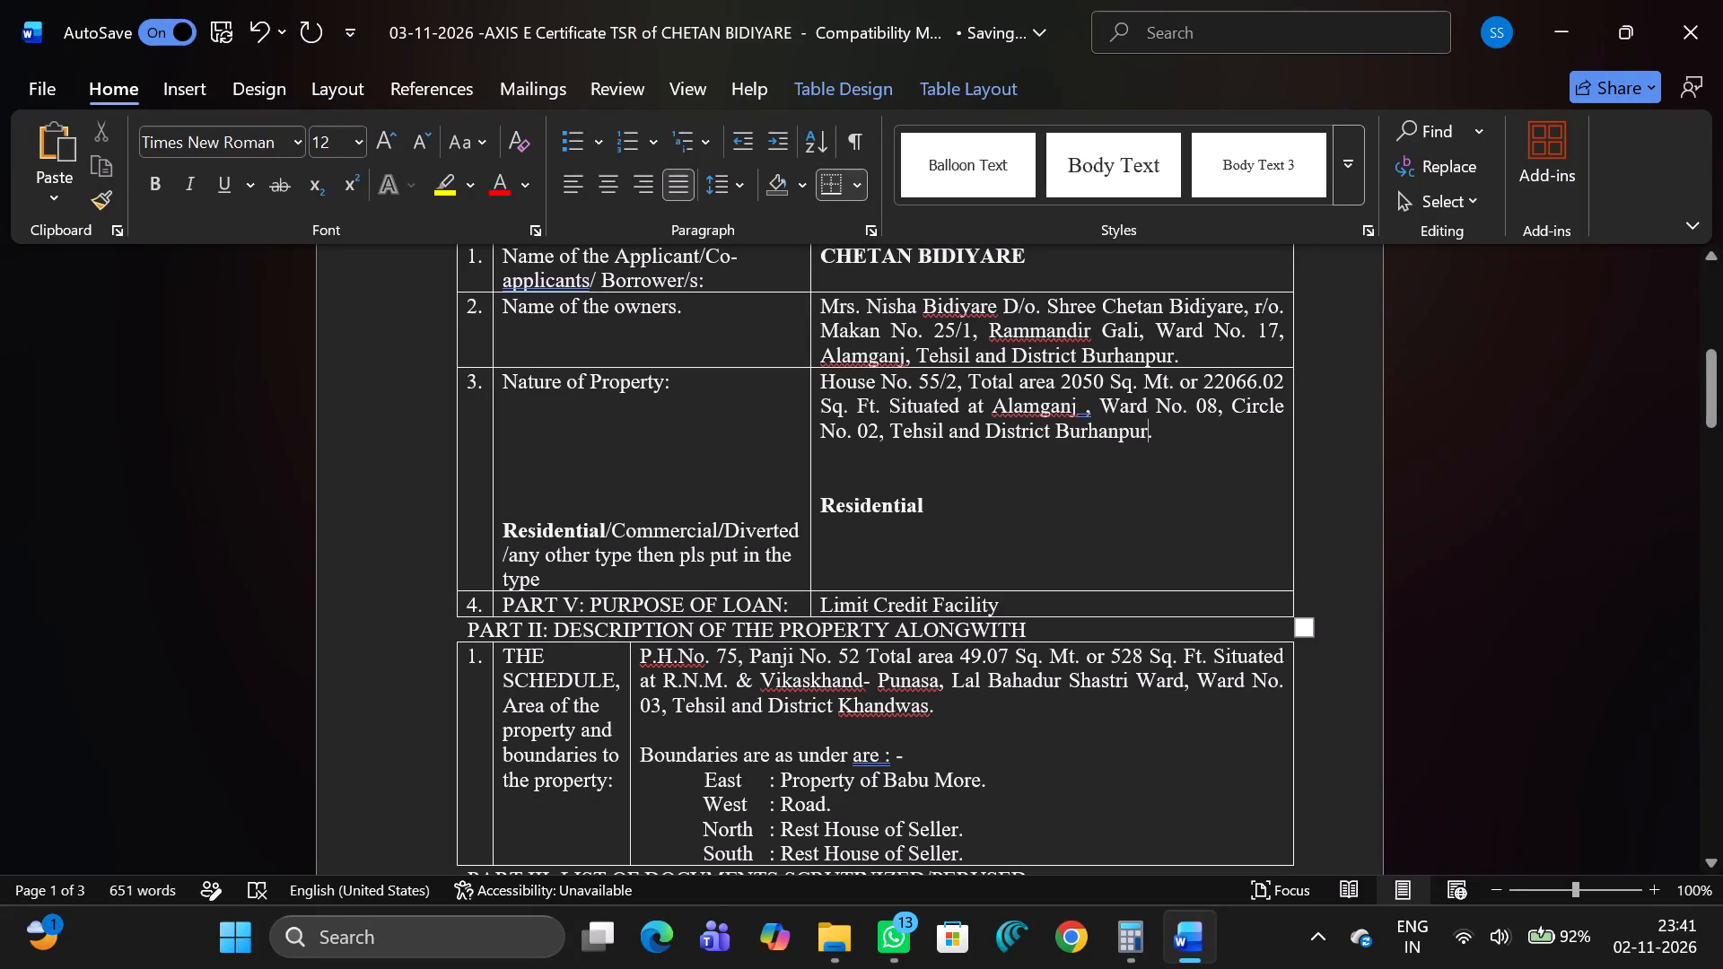
Move "Residential" down one line in the Nature of Property cell by adding a blank line before it.
left_click(824, 503)
key("Return")
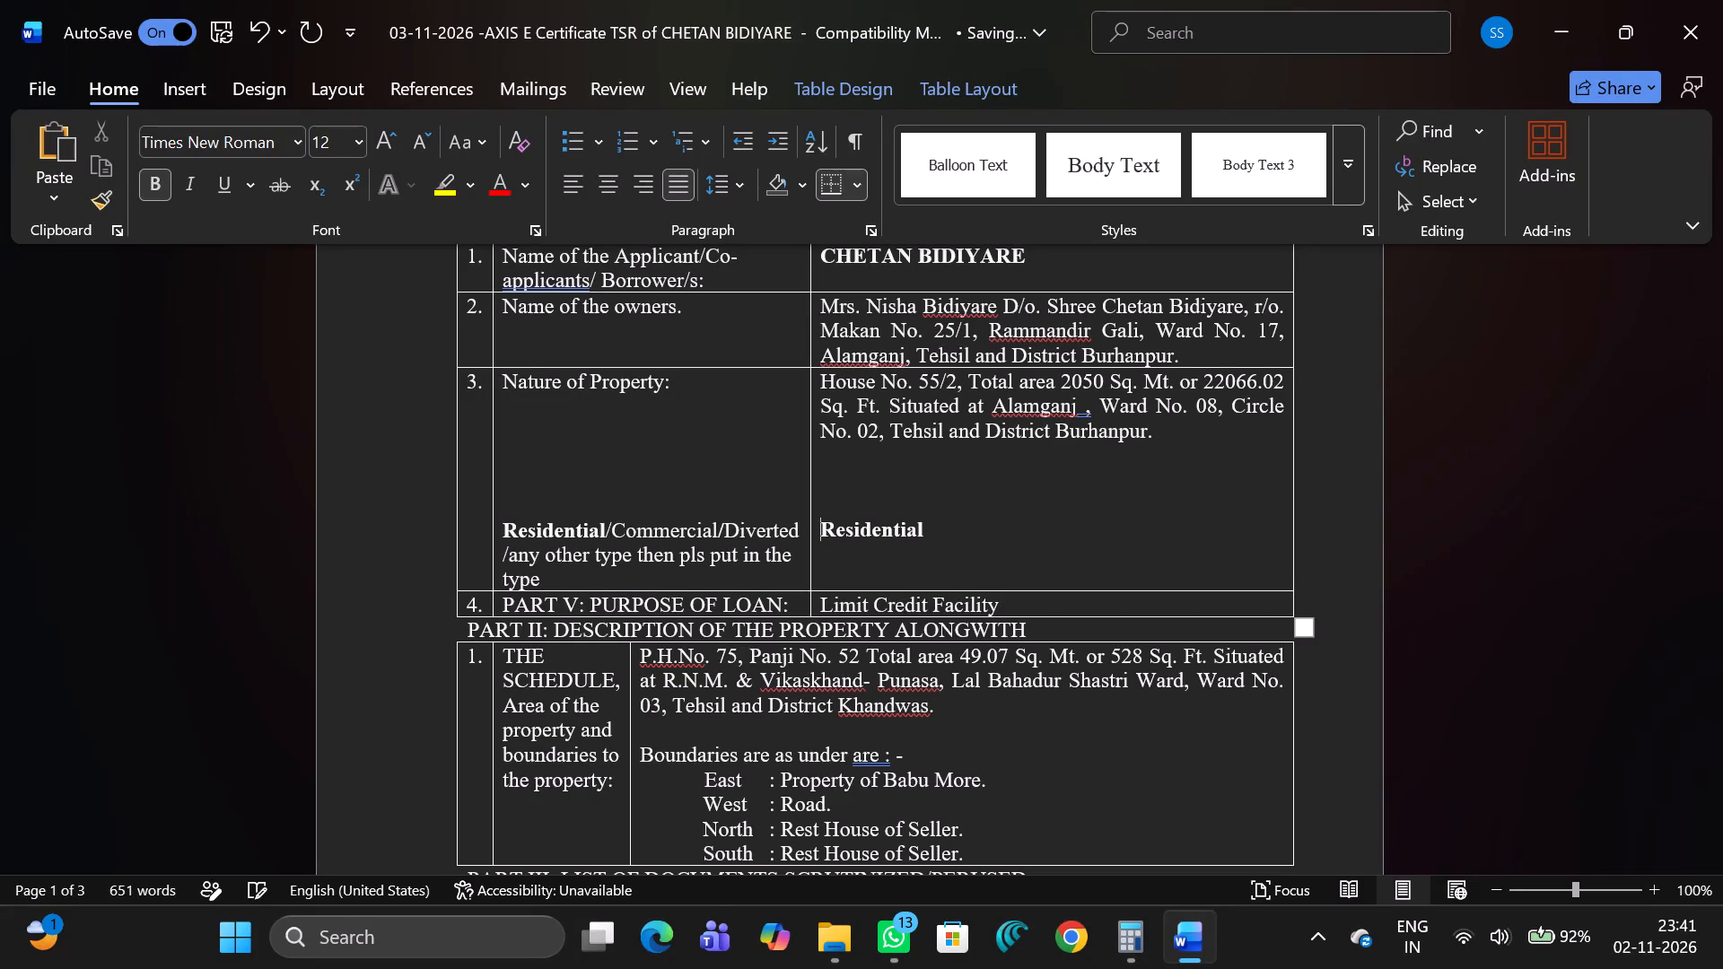
Replace the old property description in the Part II schedule with a copy of the Nature of Property description, removing the extra line and stray full stop.
left_click_drag(828, 383, 1010, 444)
key("ctrl+c")
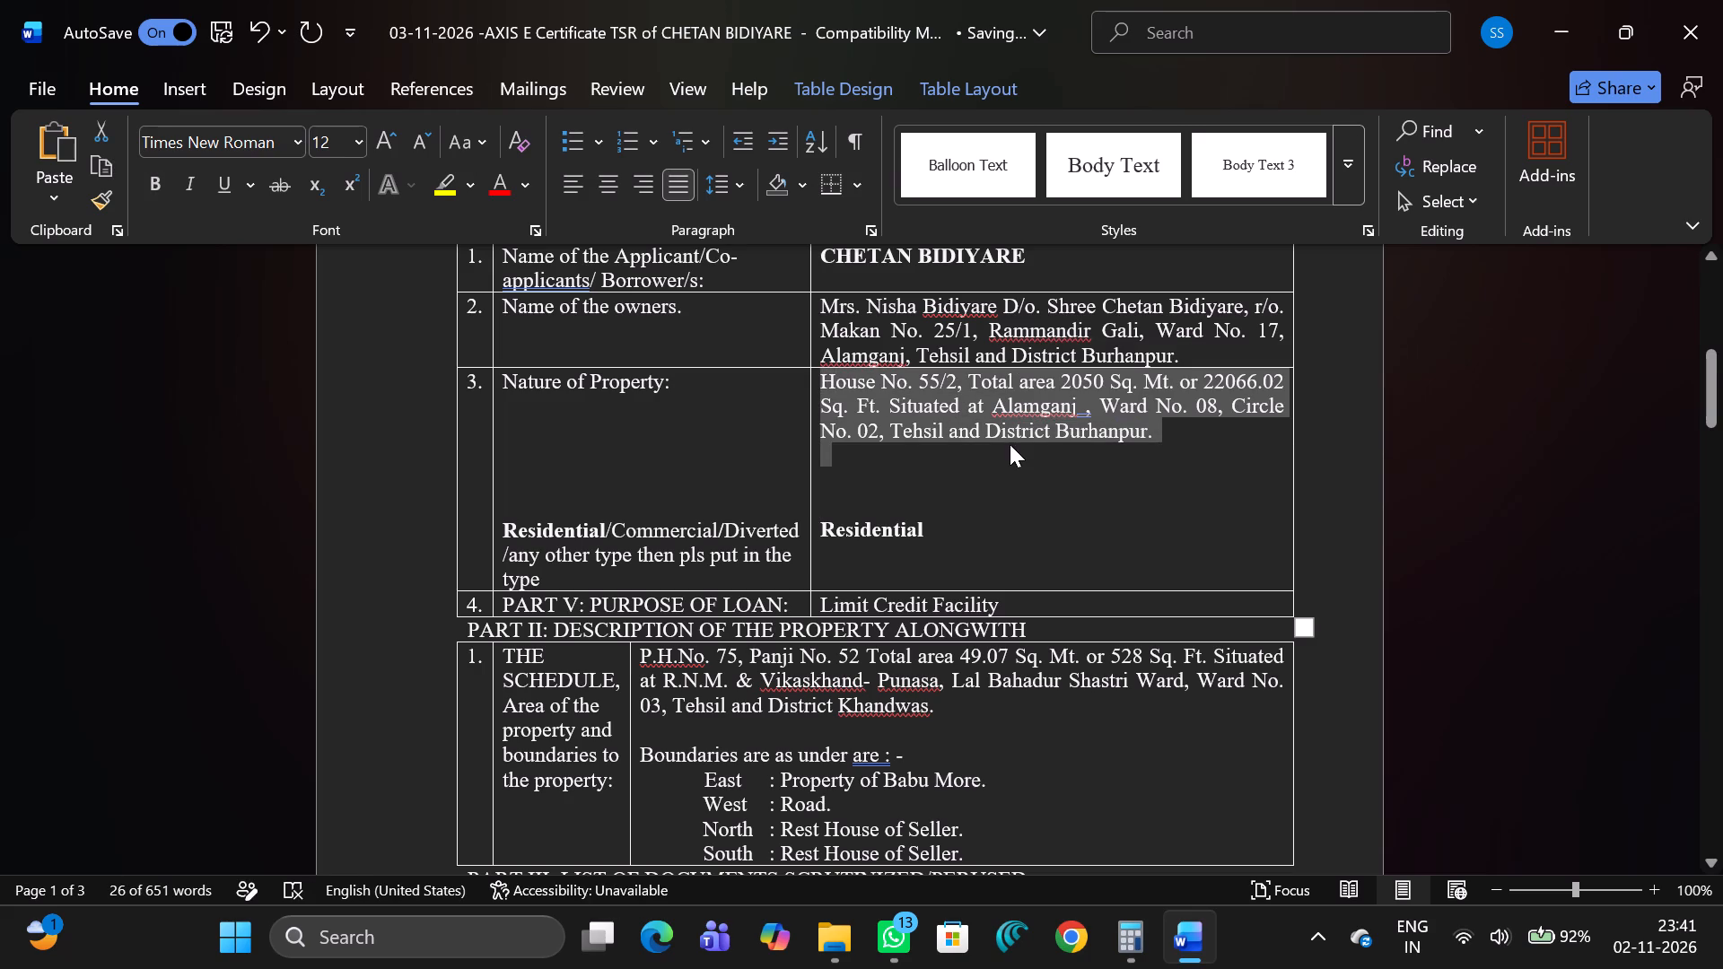
scroll(1010, 444, "down", 1)
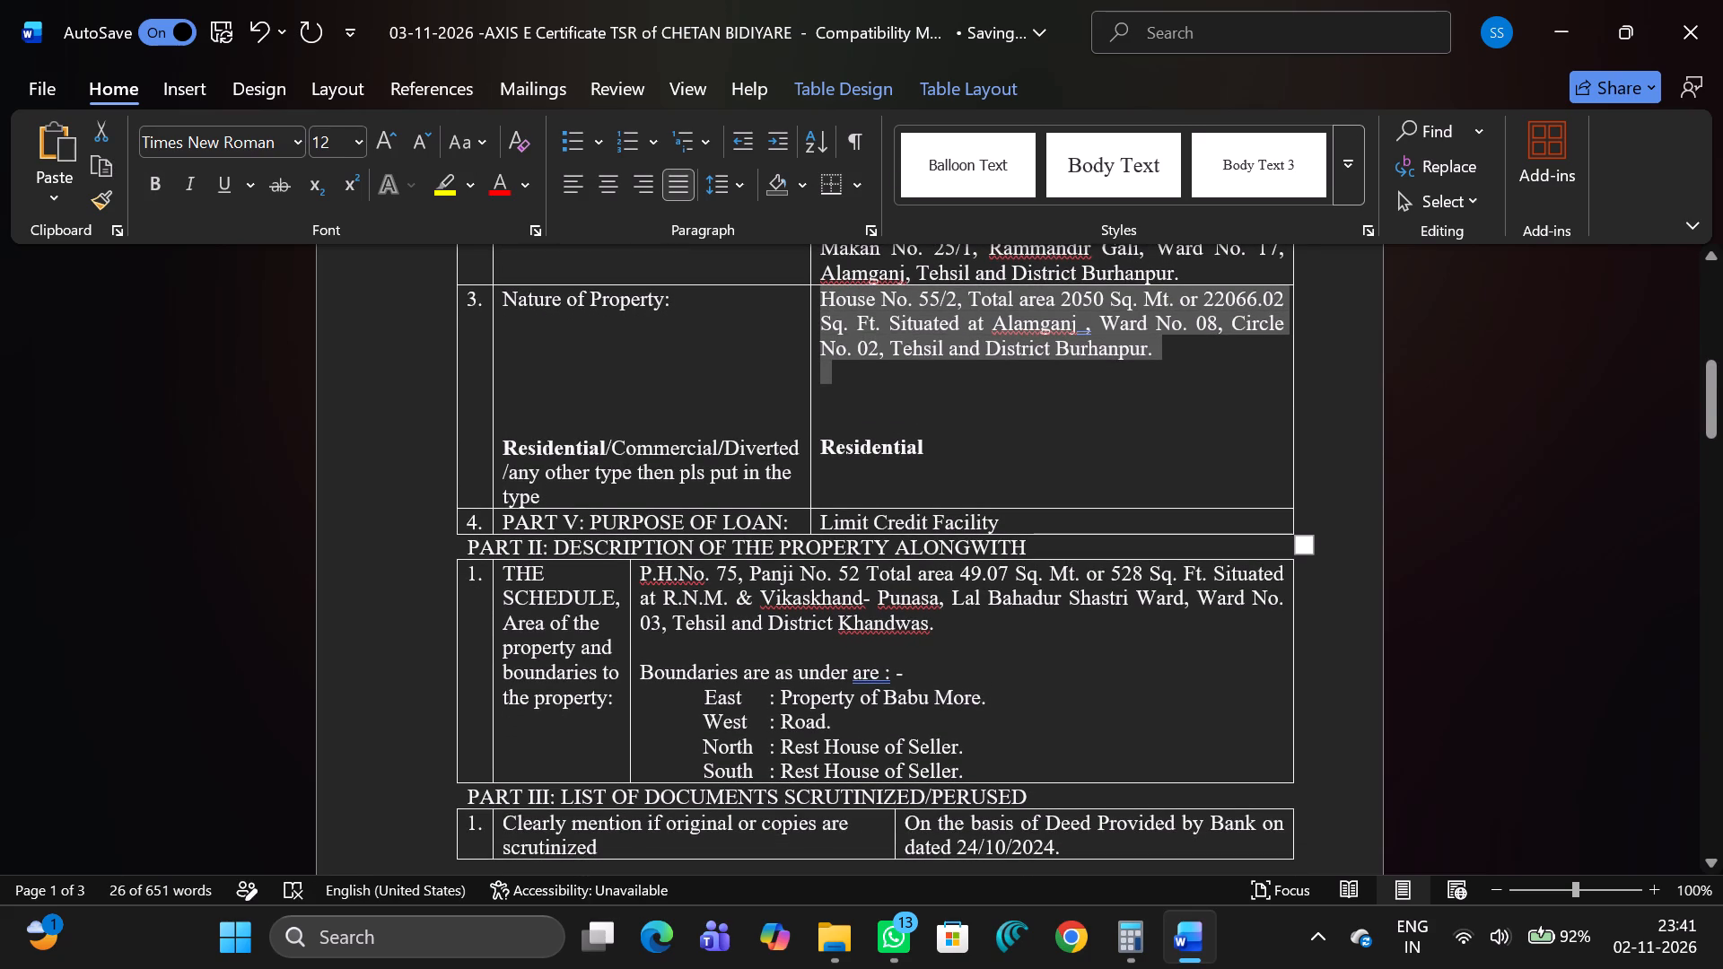
left_click_drag(642, 571, 664, 574)
left_click_drag(664, 574, 920, 631)
key("ctrl+v")
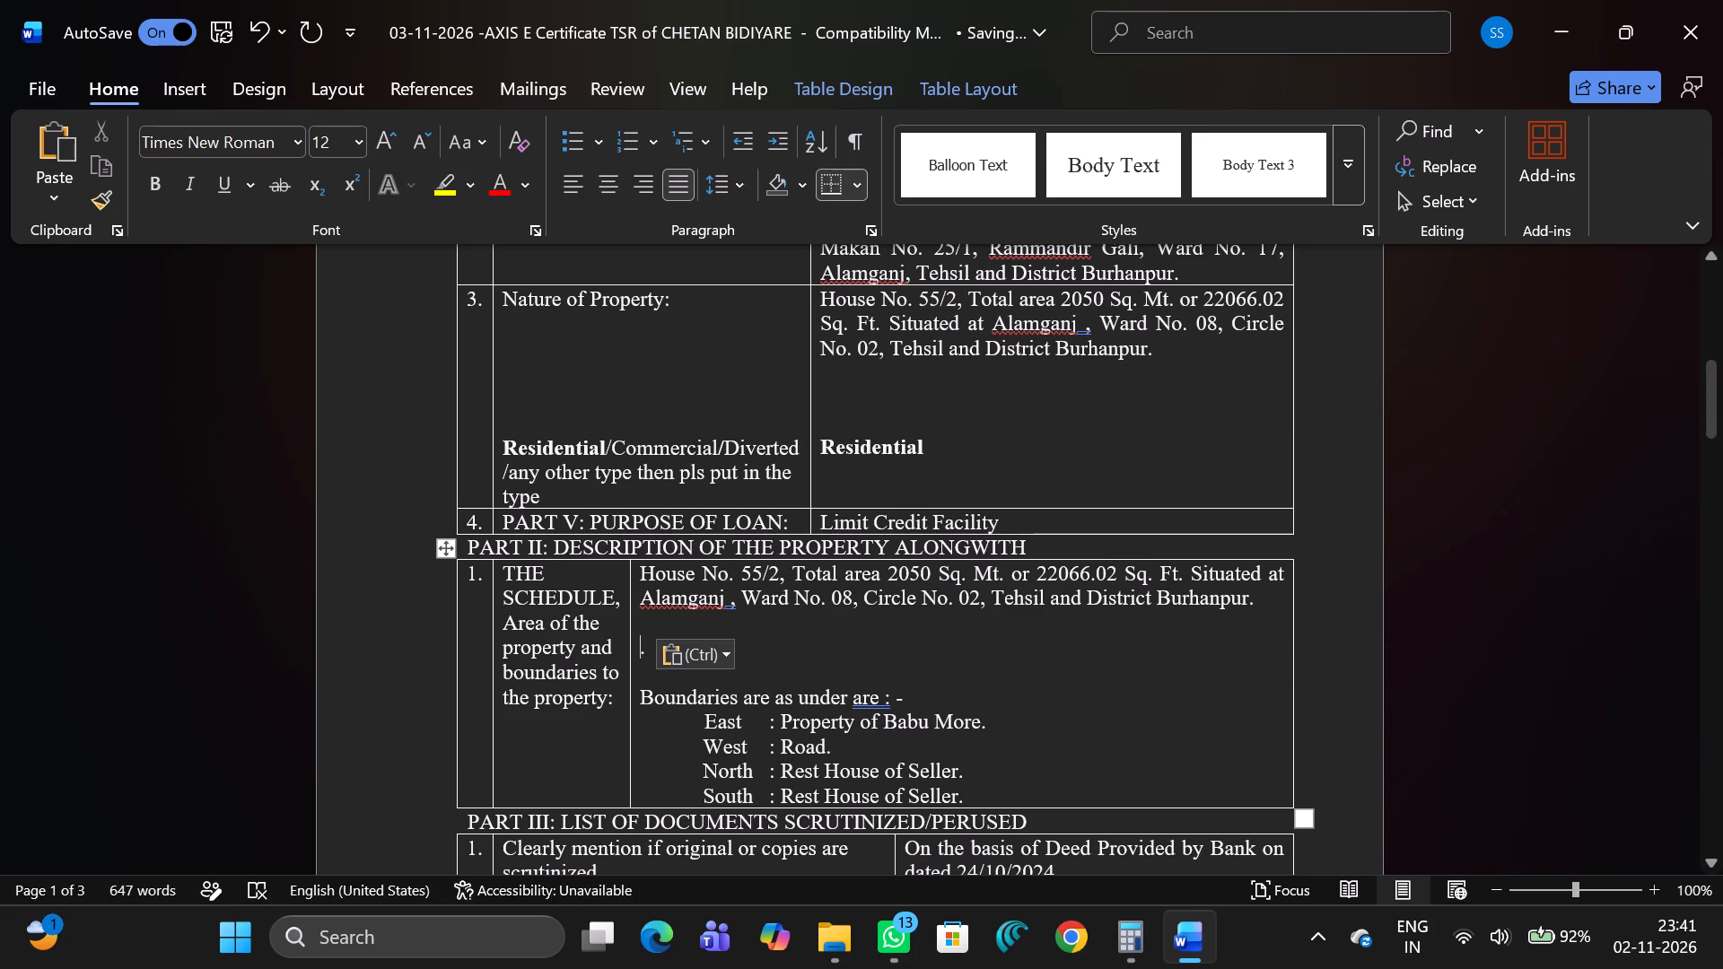
key("BackSpace")
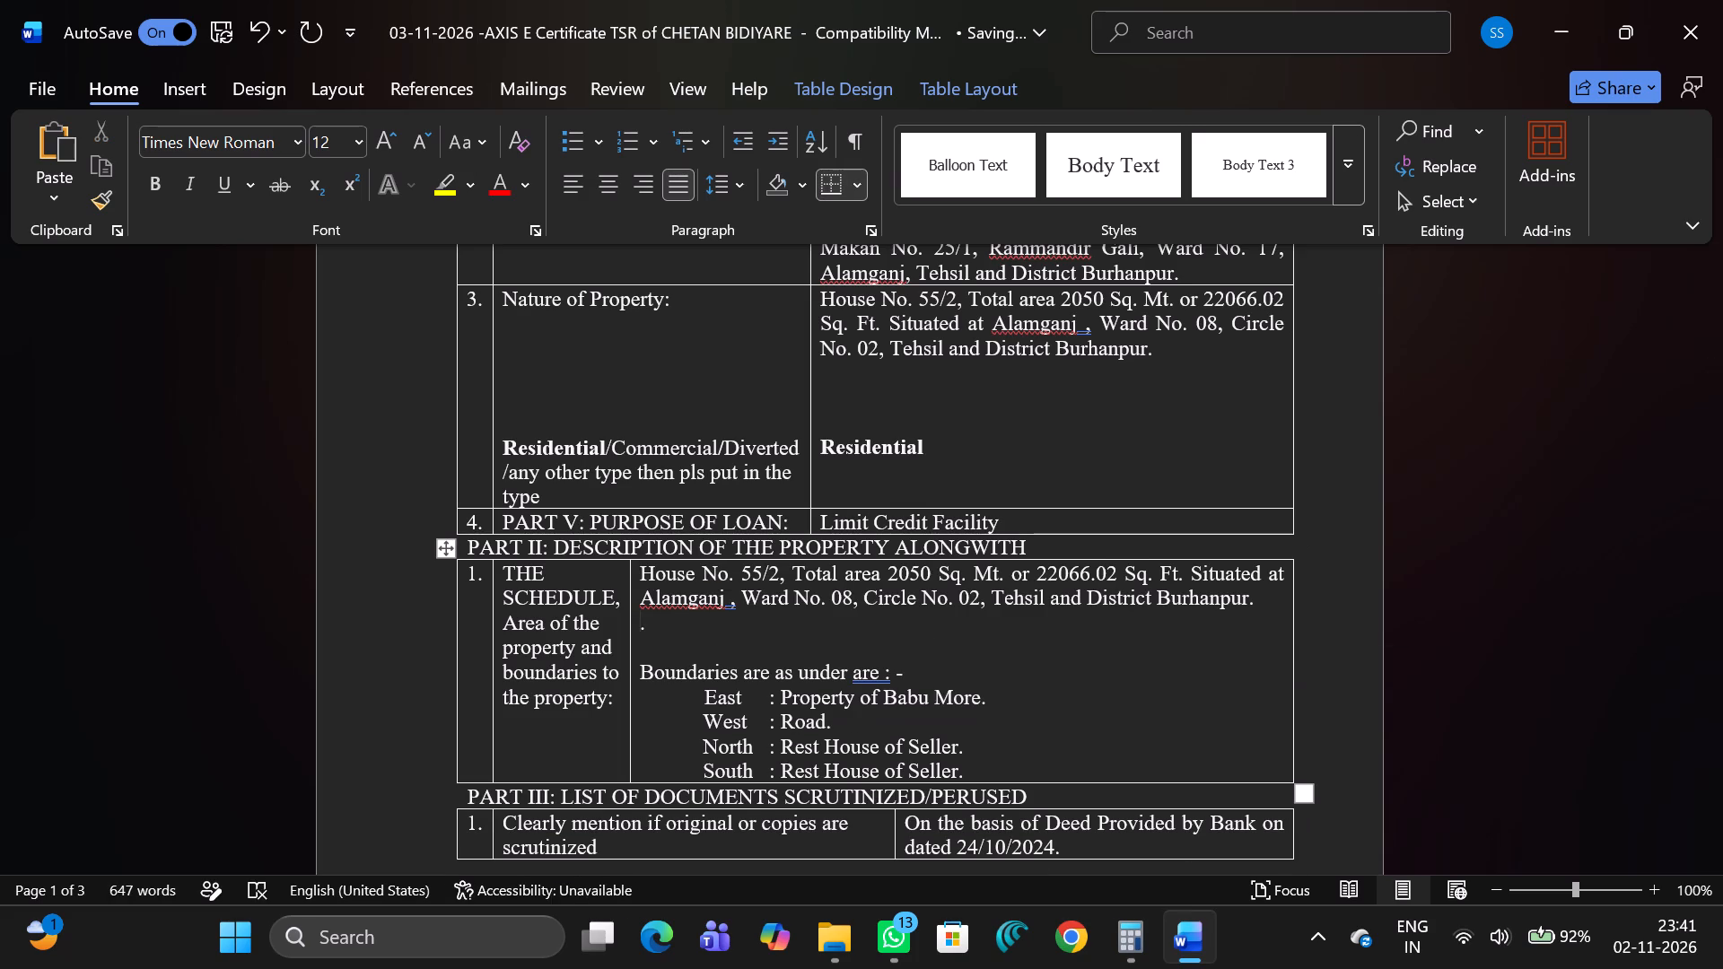
key("Right")
key("BackSpace")
Replace the old property description in the REG paragraph with the copied one, joining it to "owned and possessed by" without line breaks or full stop.
scroll(646, 658, "up", 2)
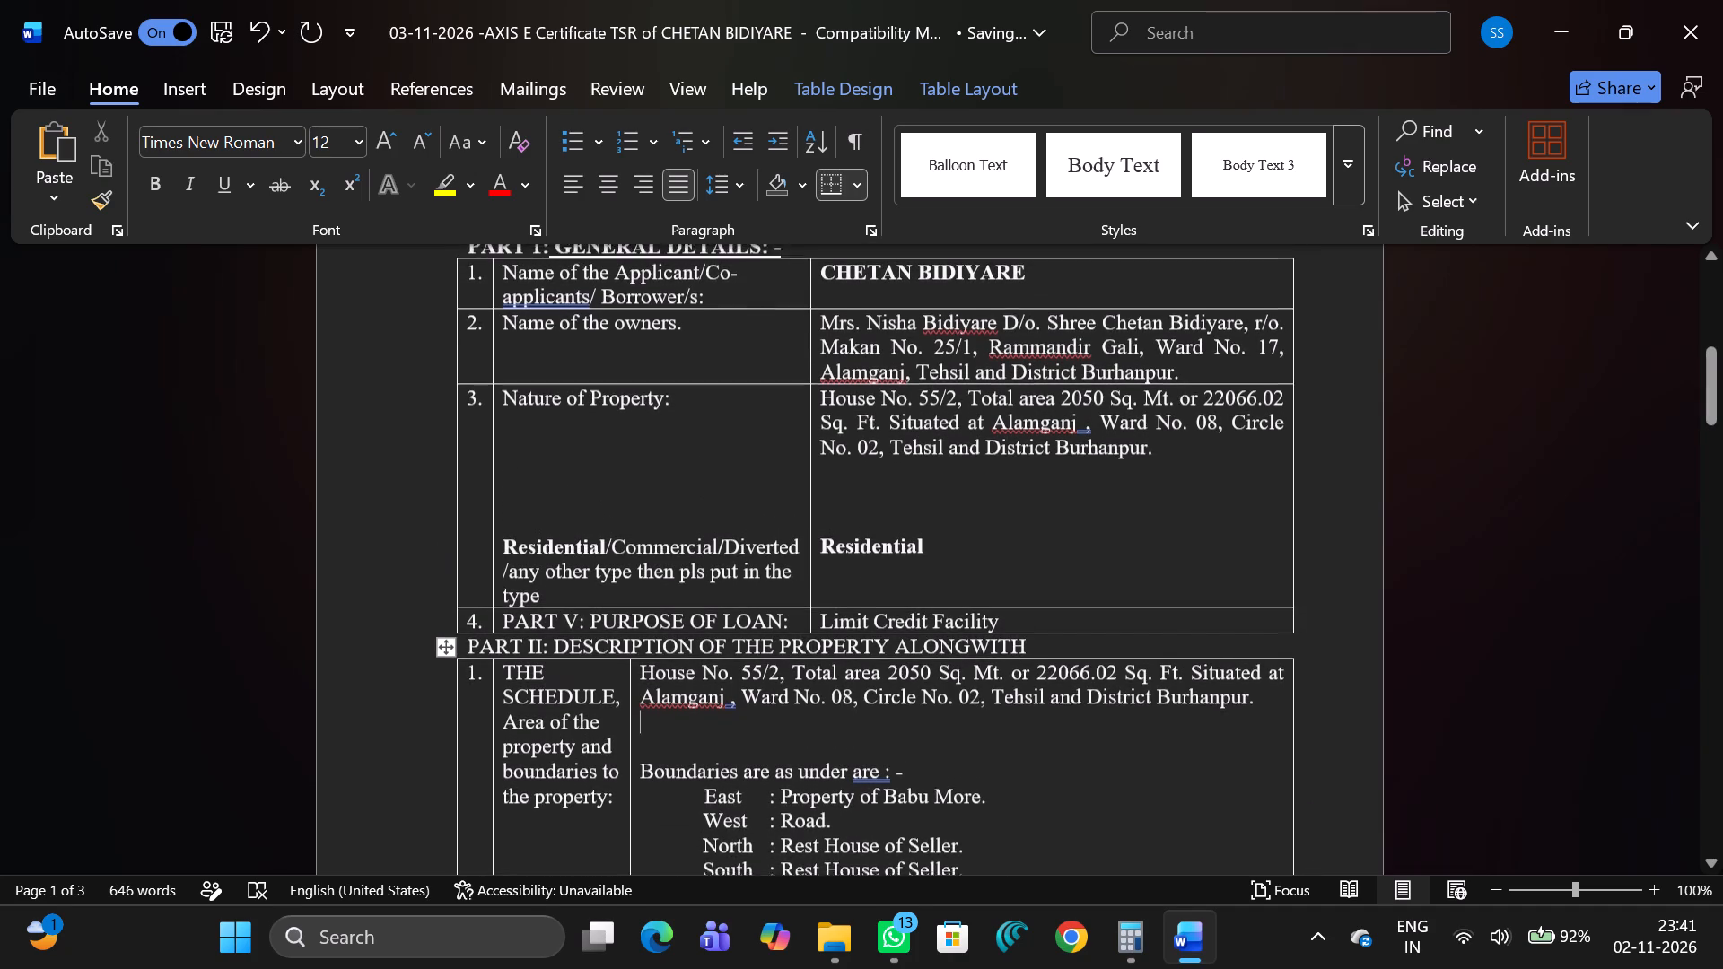
scroll(646, 658, "up", 2)
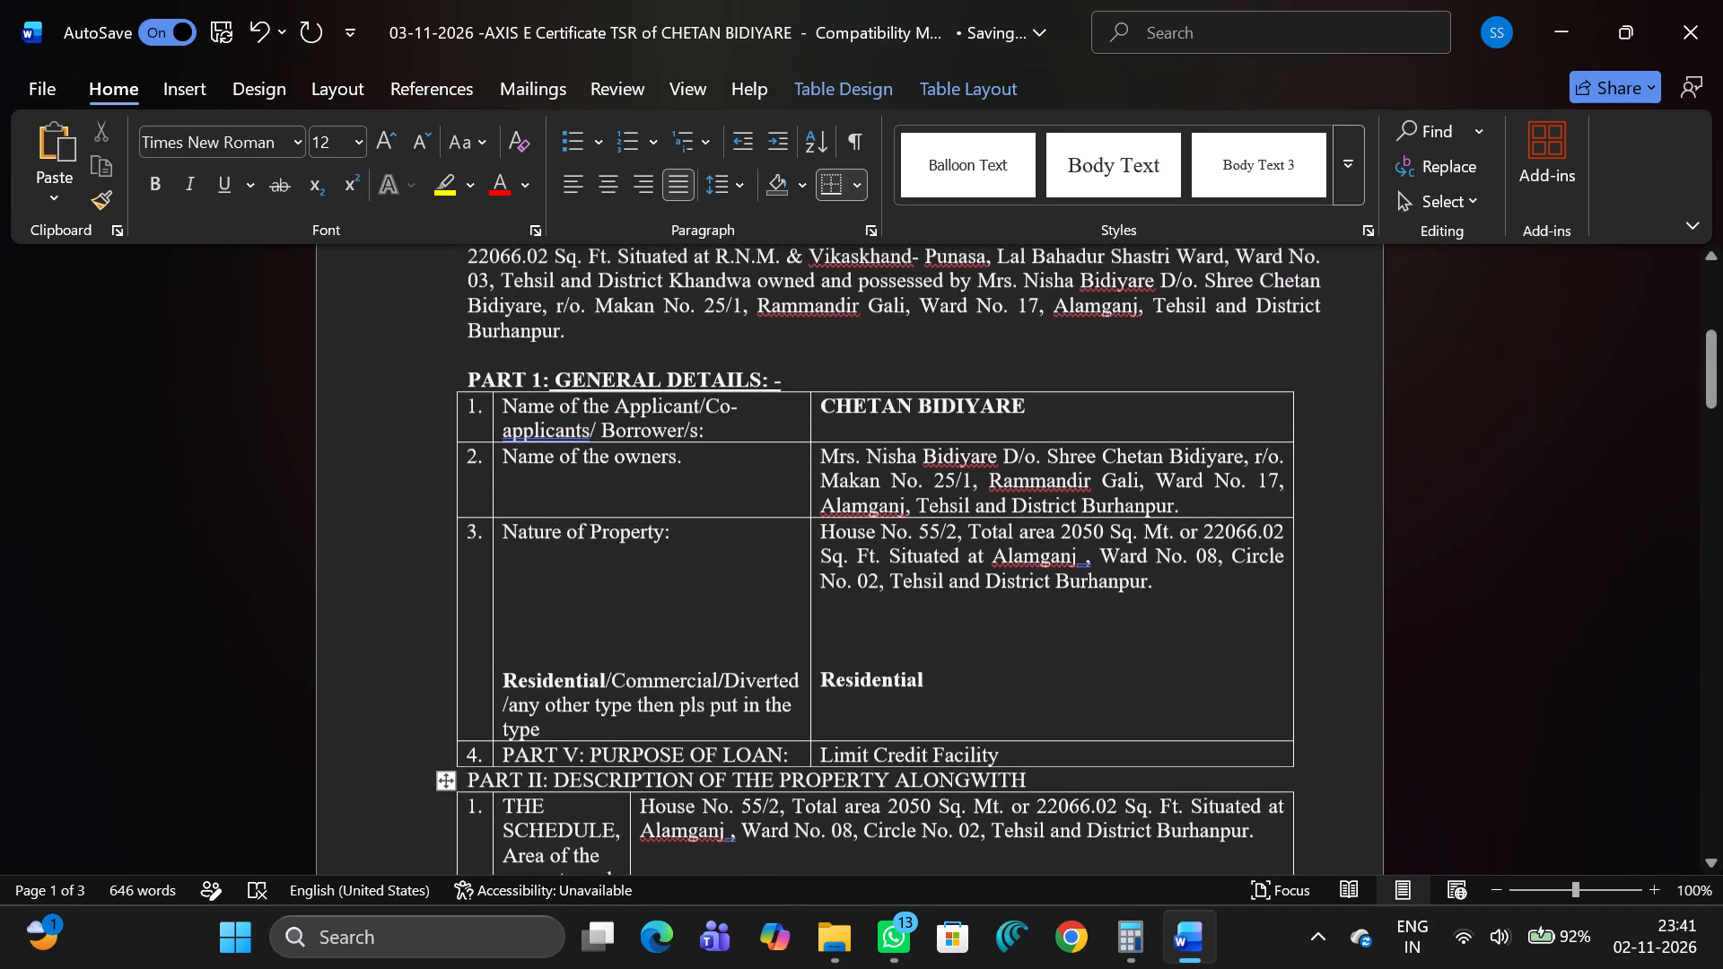
scroll(646, 658, "up", 1)
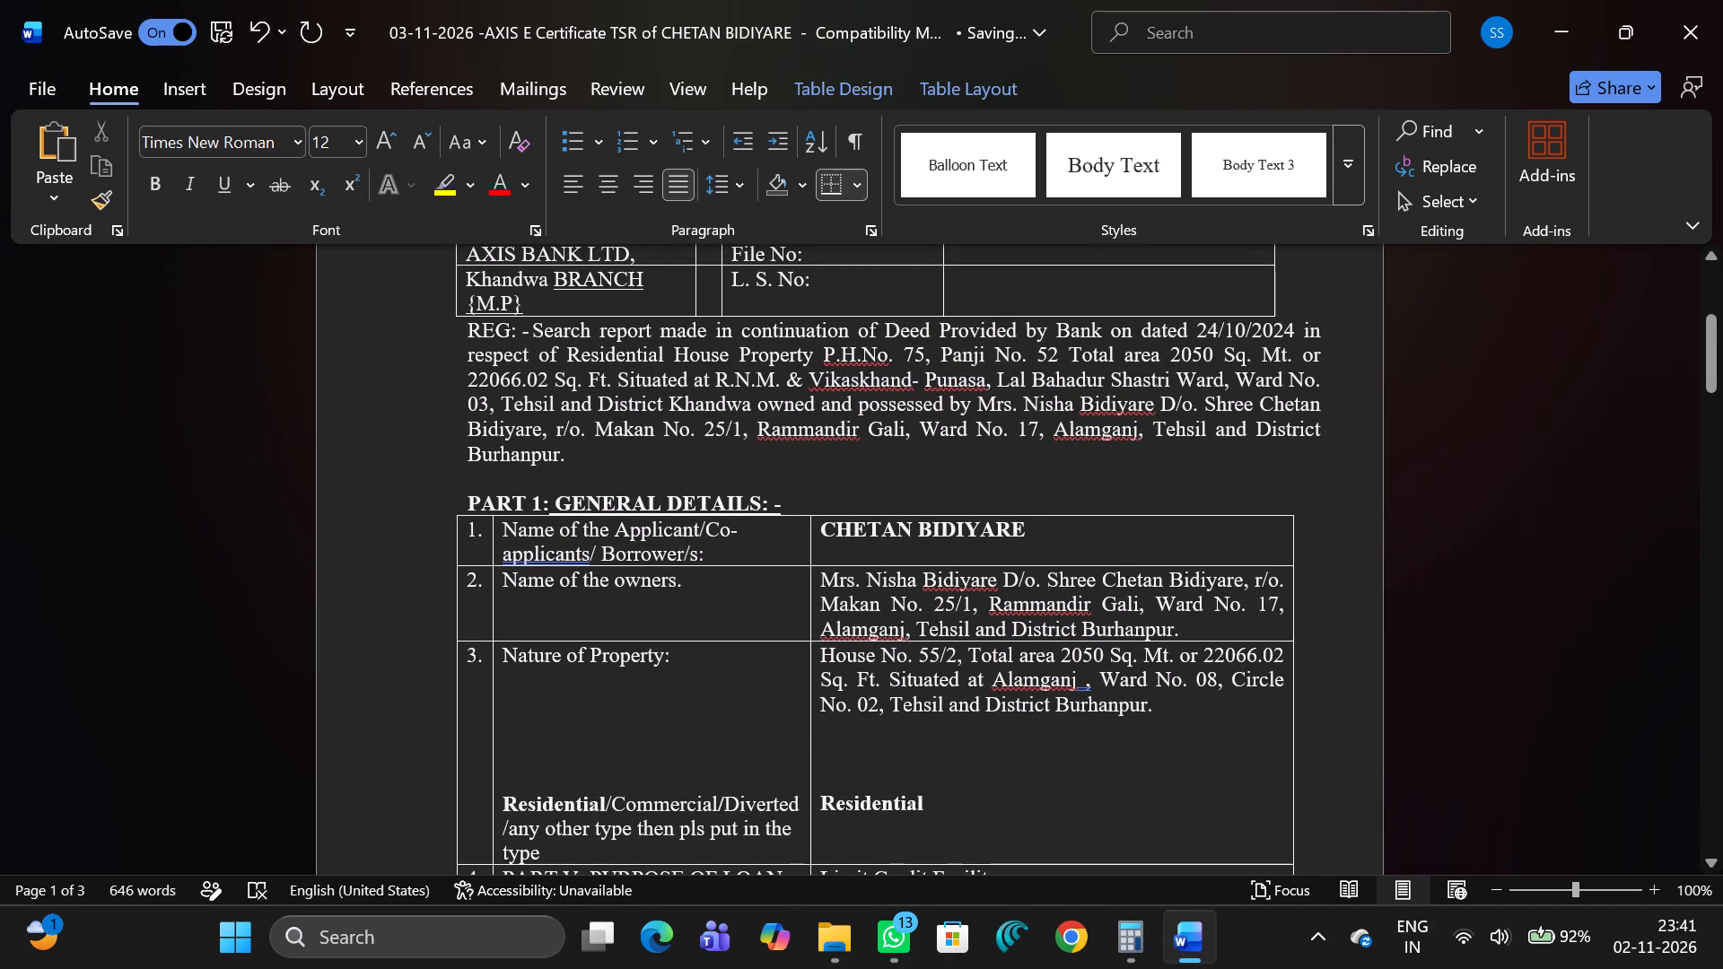
left_click_drag(820, 350, 869, 372)
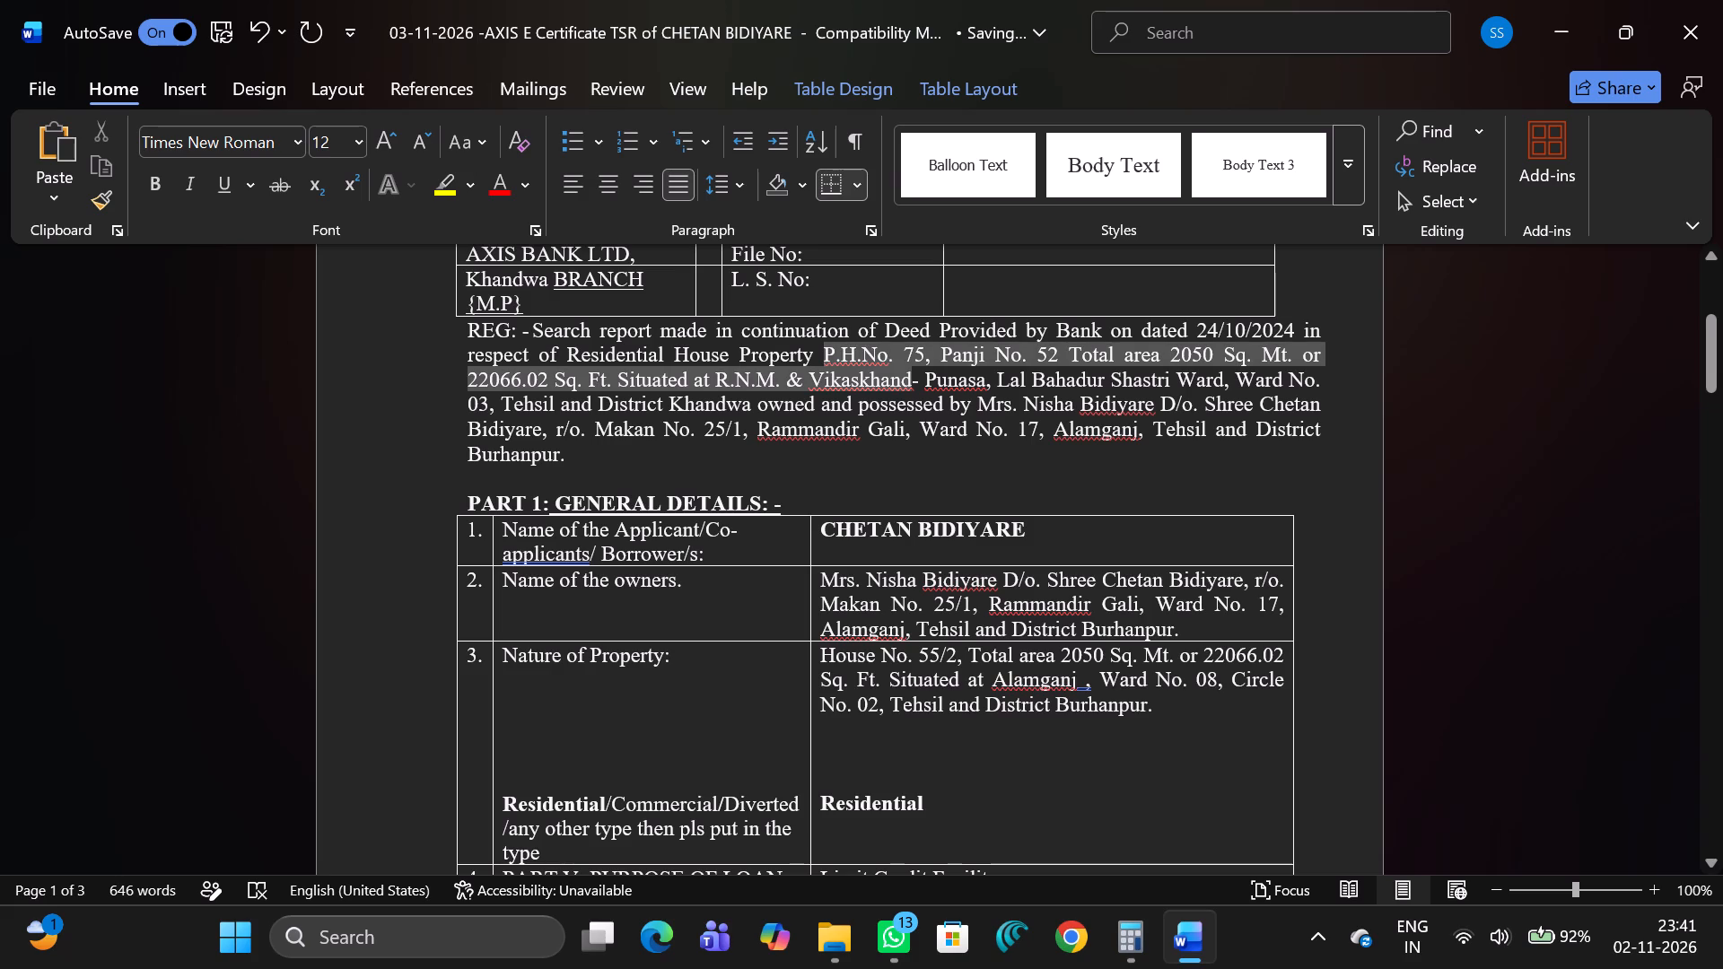
left_click_drag(869, 372, 703, 416)
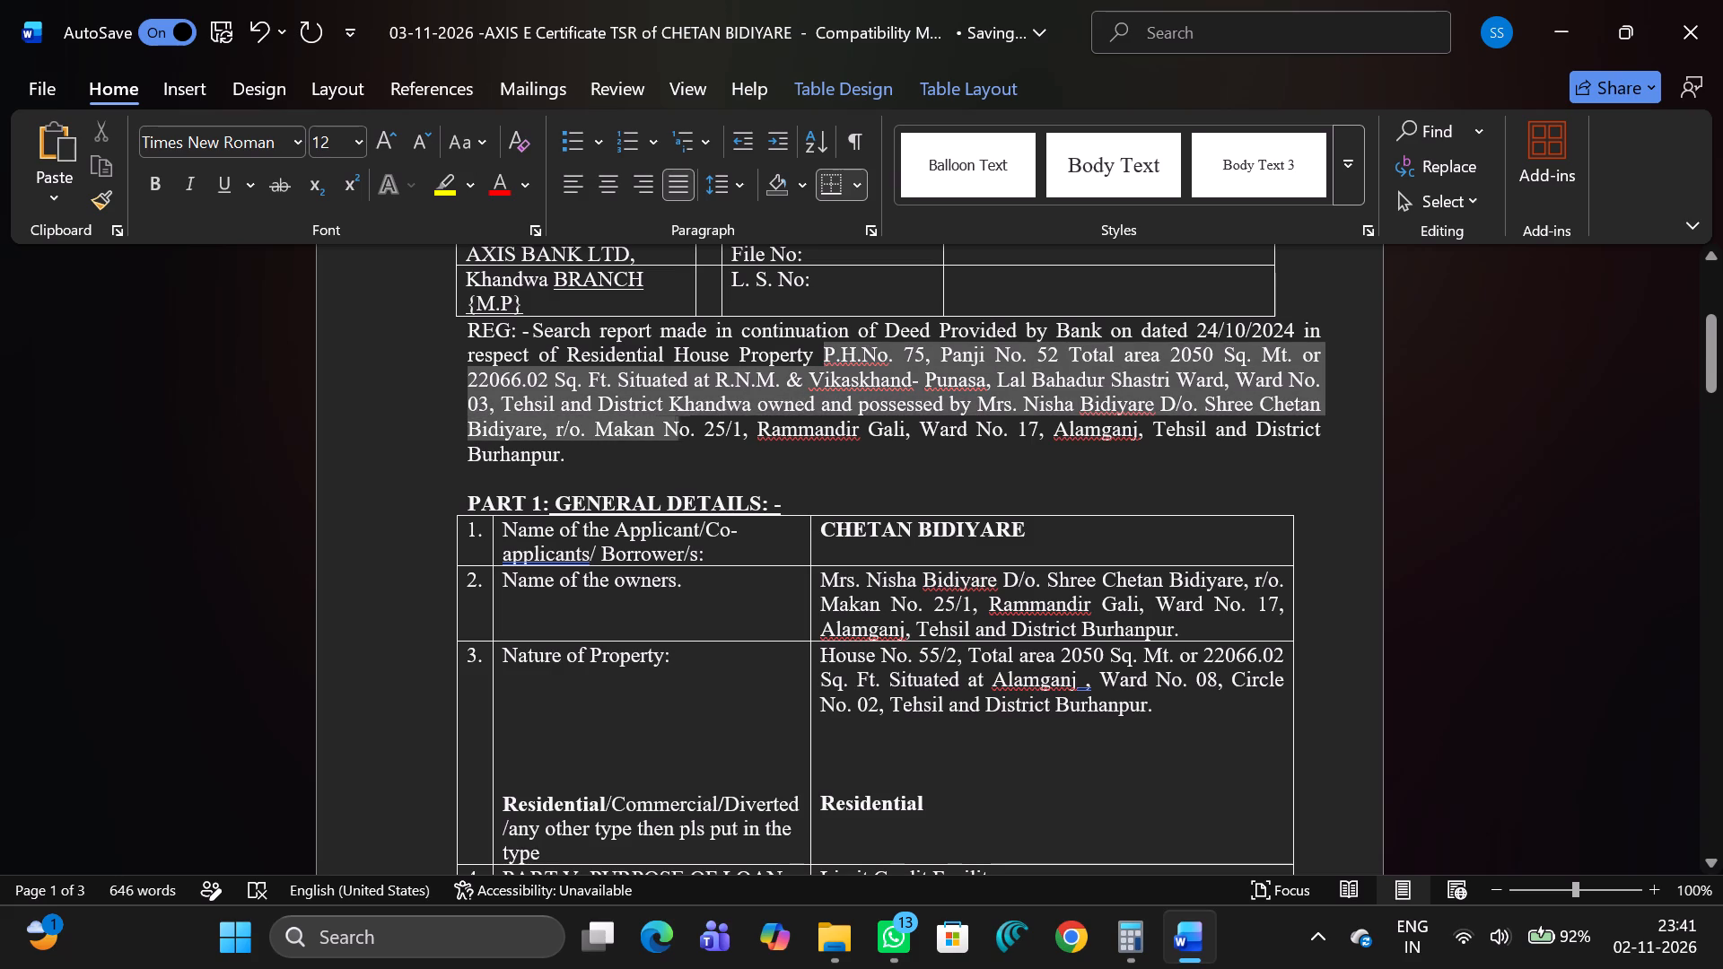
left_click_drag(703, 416, 748, 404)
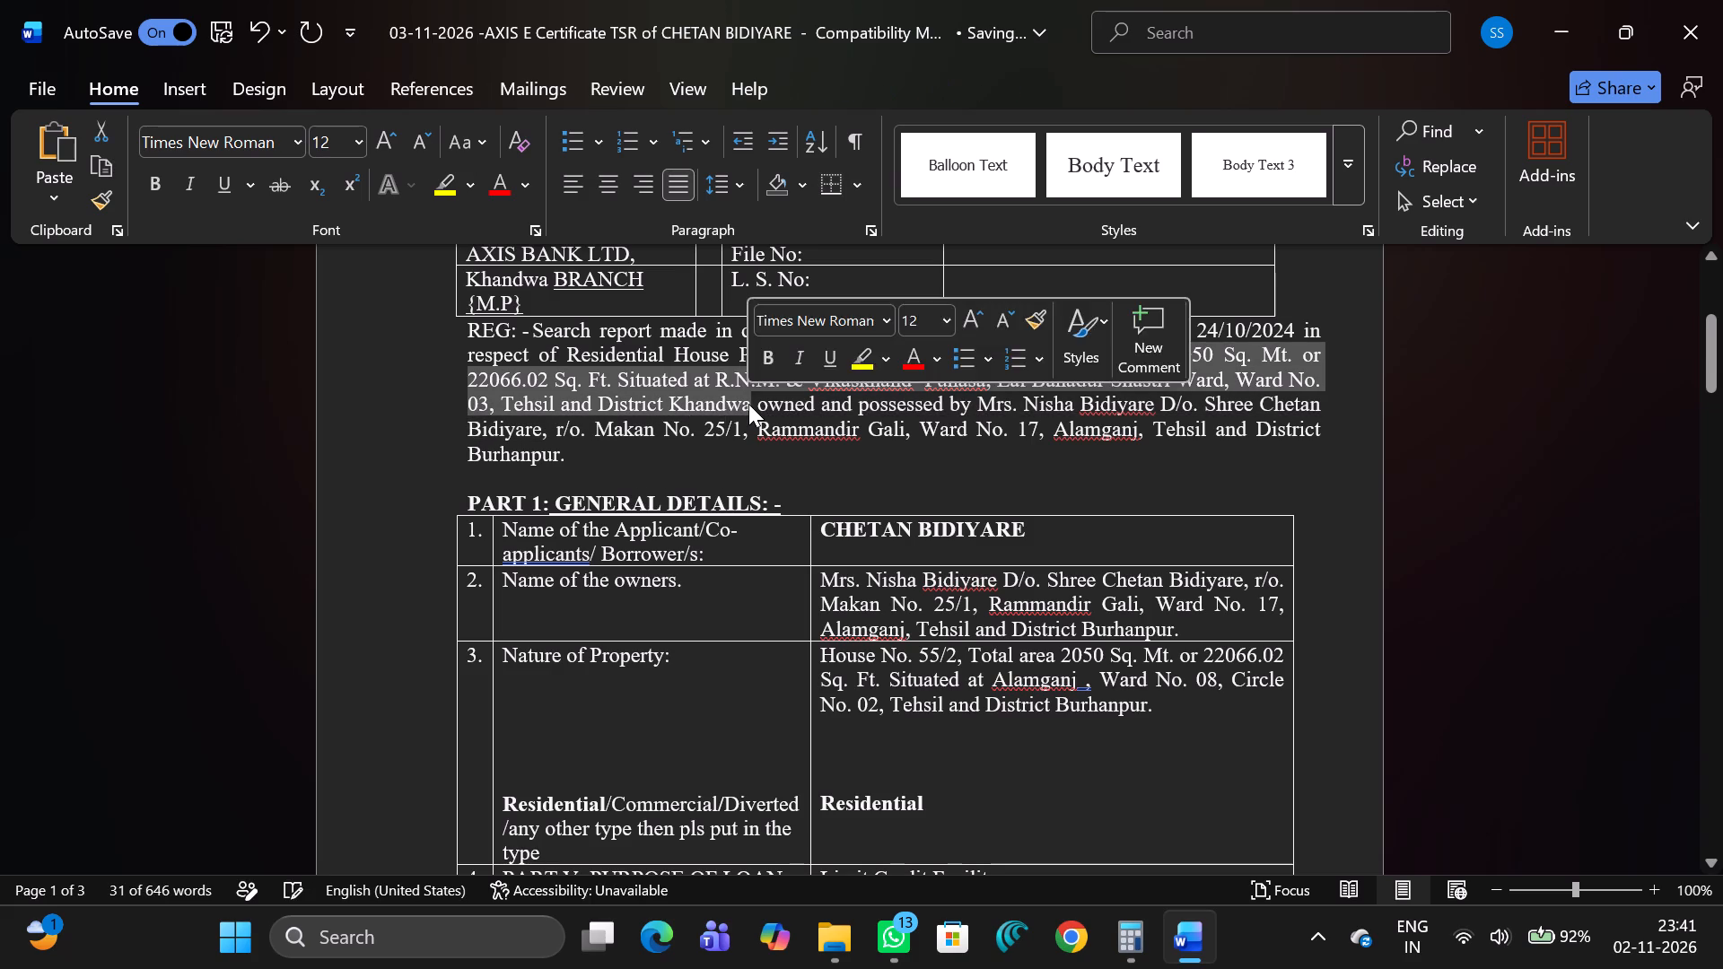
key("ctrl+v")
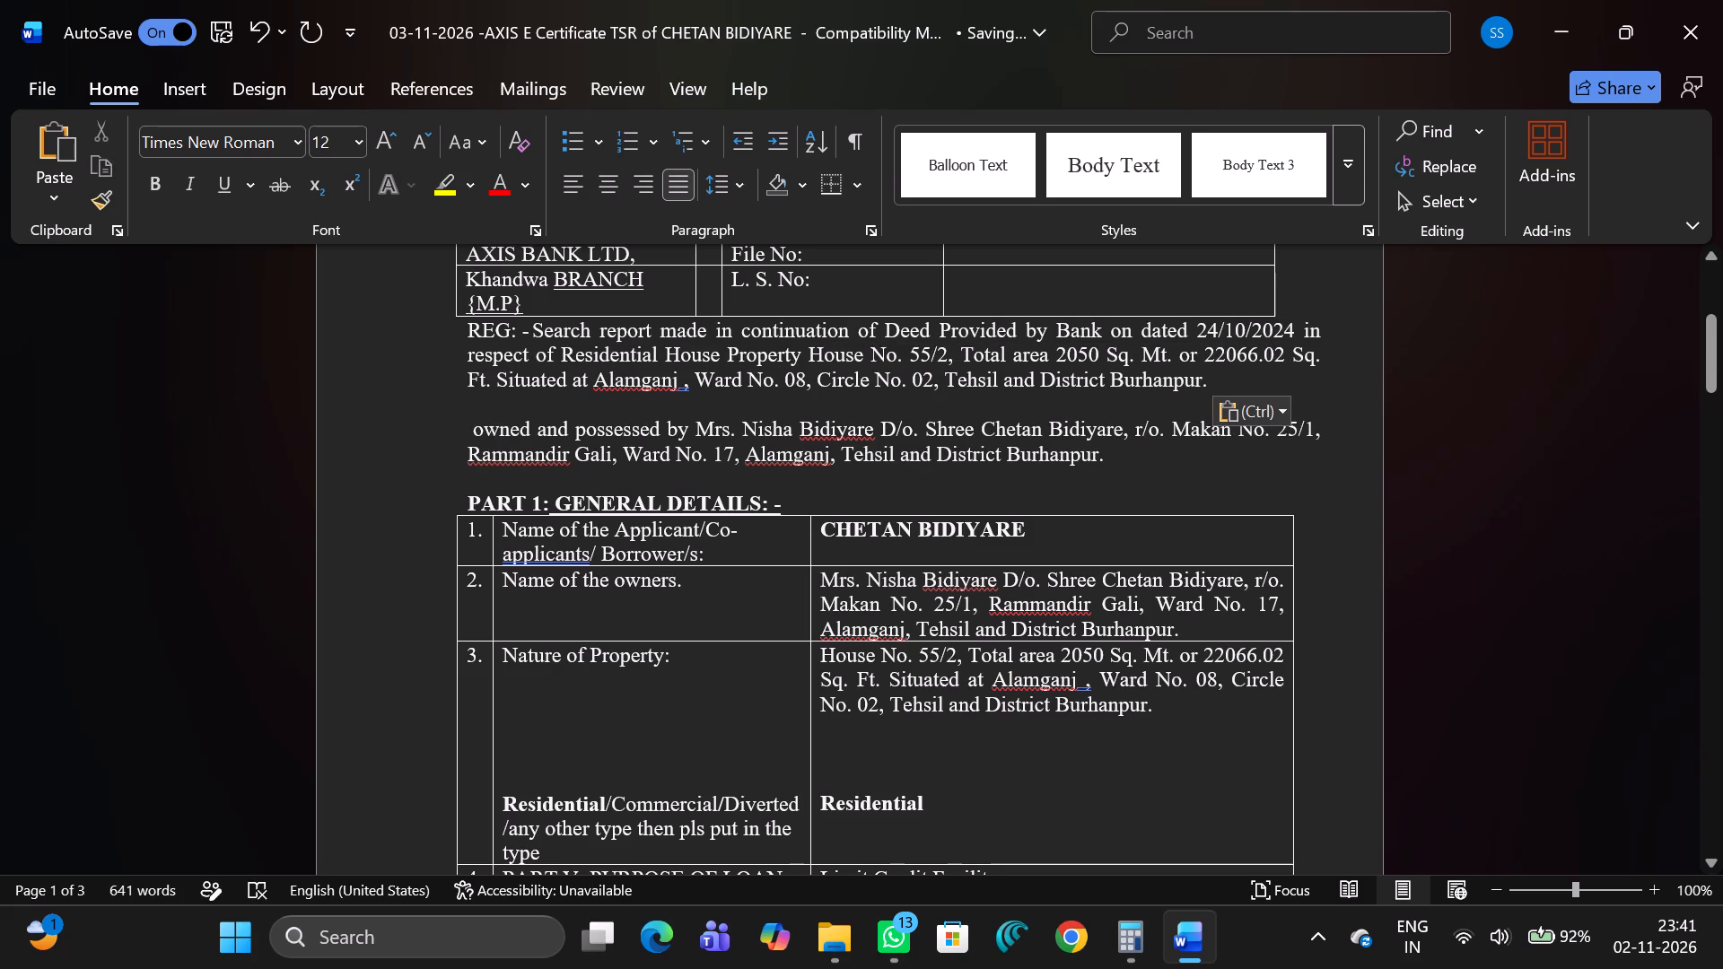
key("BackSpace")
key("BackSpace")
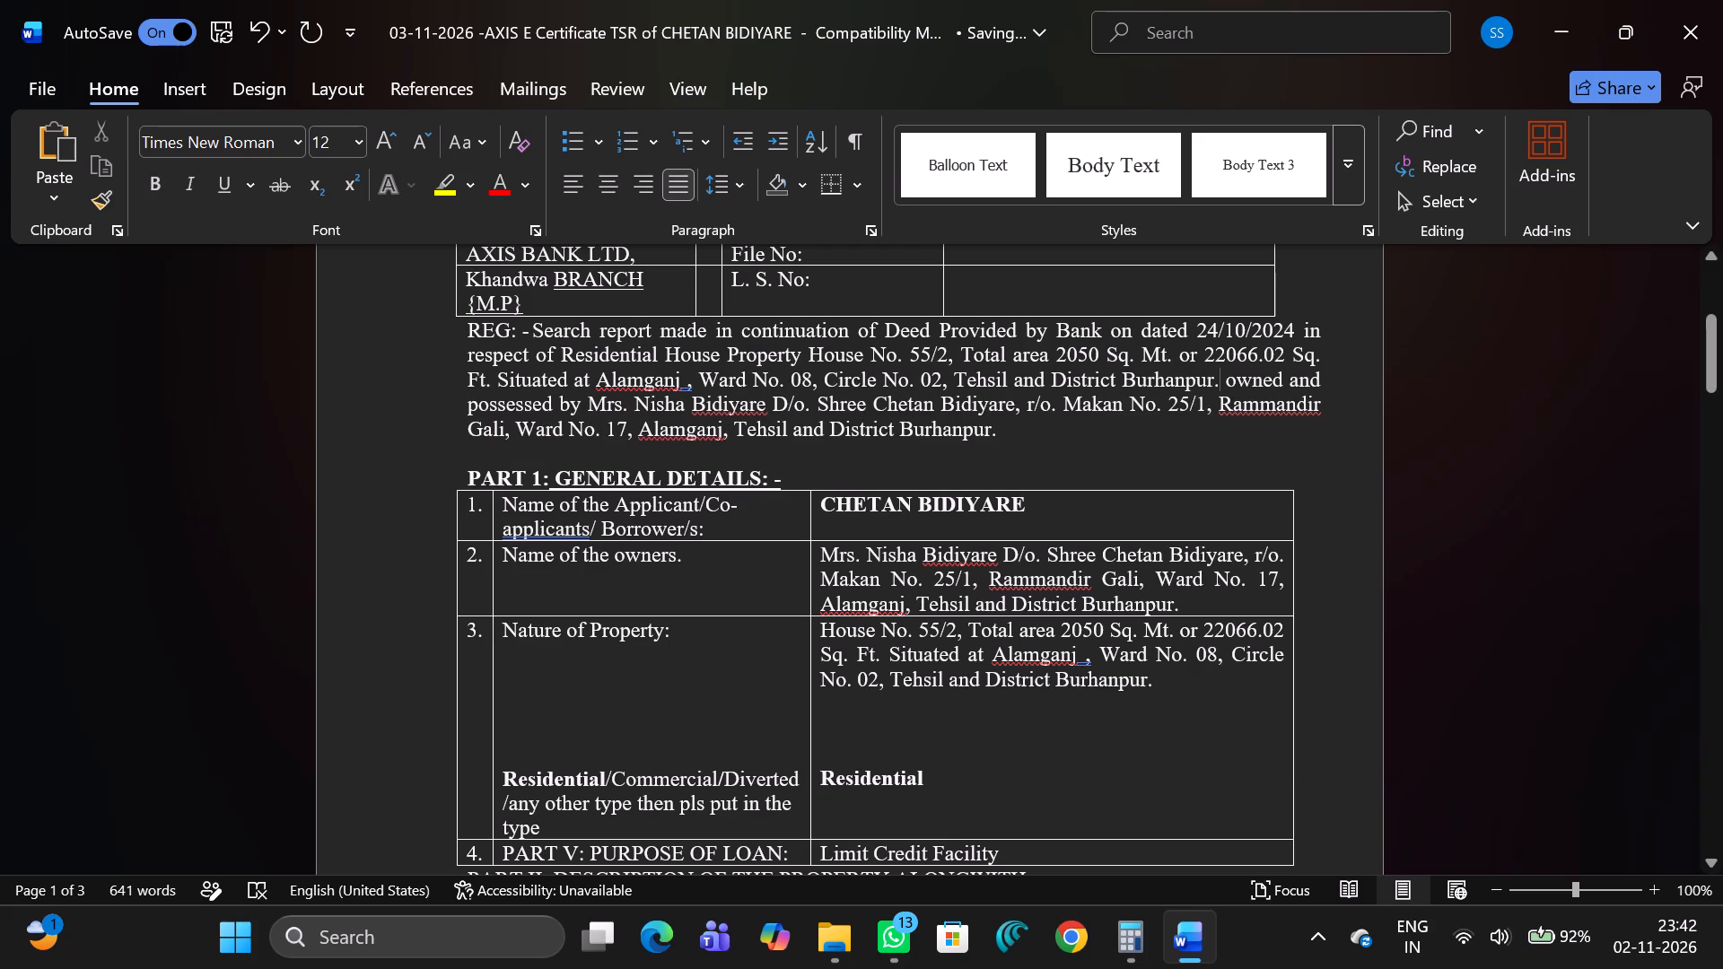
key("BackSpace")
Copy "Burhanpur" from the REG paragraph and replace "Khandwa" with it after "documents and assurance" in the Part IV flow of title text.
scroll(695, 465, "up", 1)
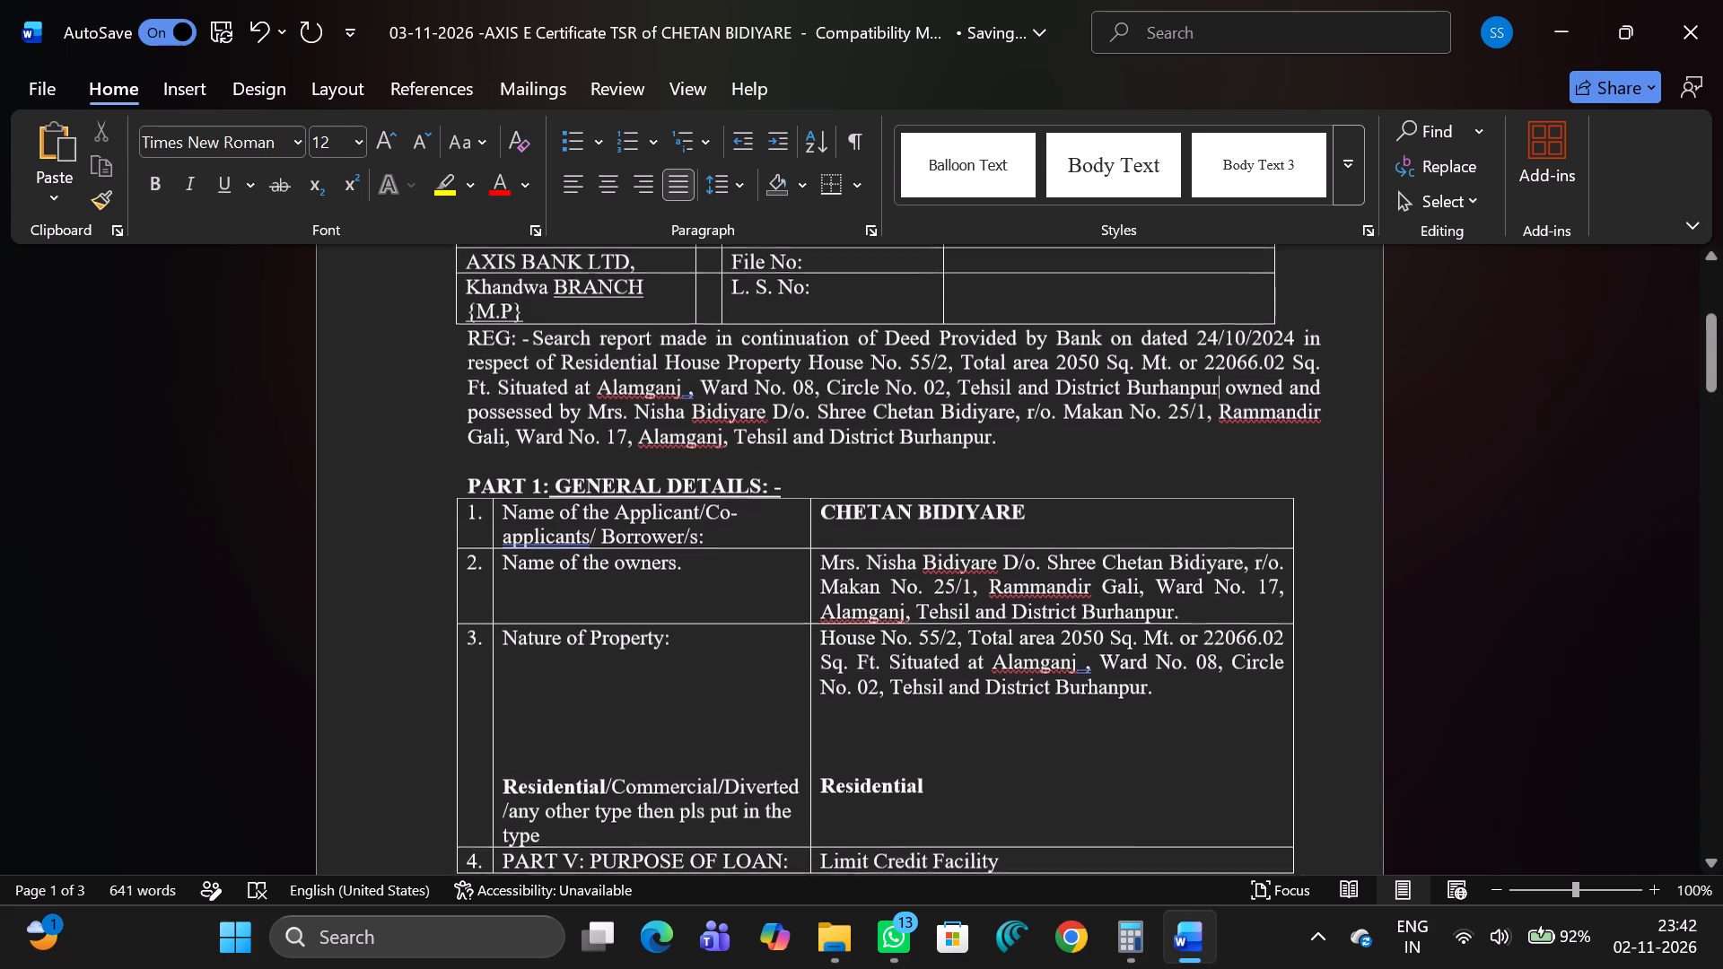
scroll(695, 465, "up", 2)
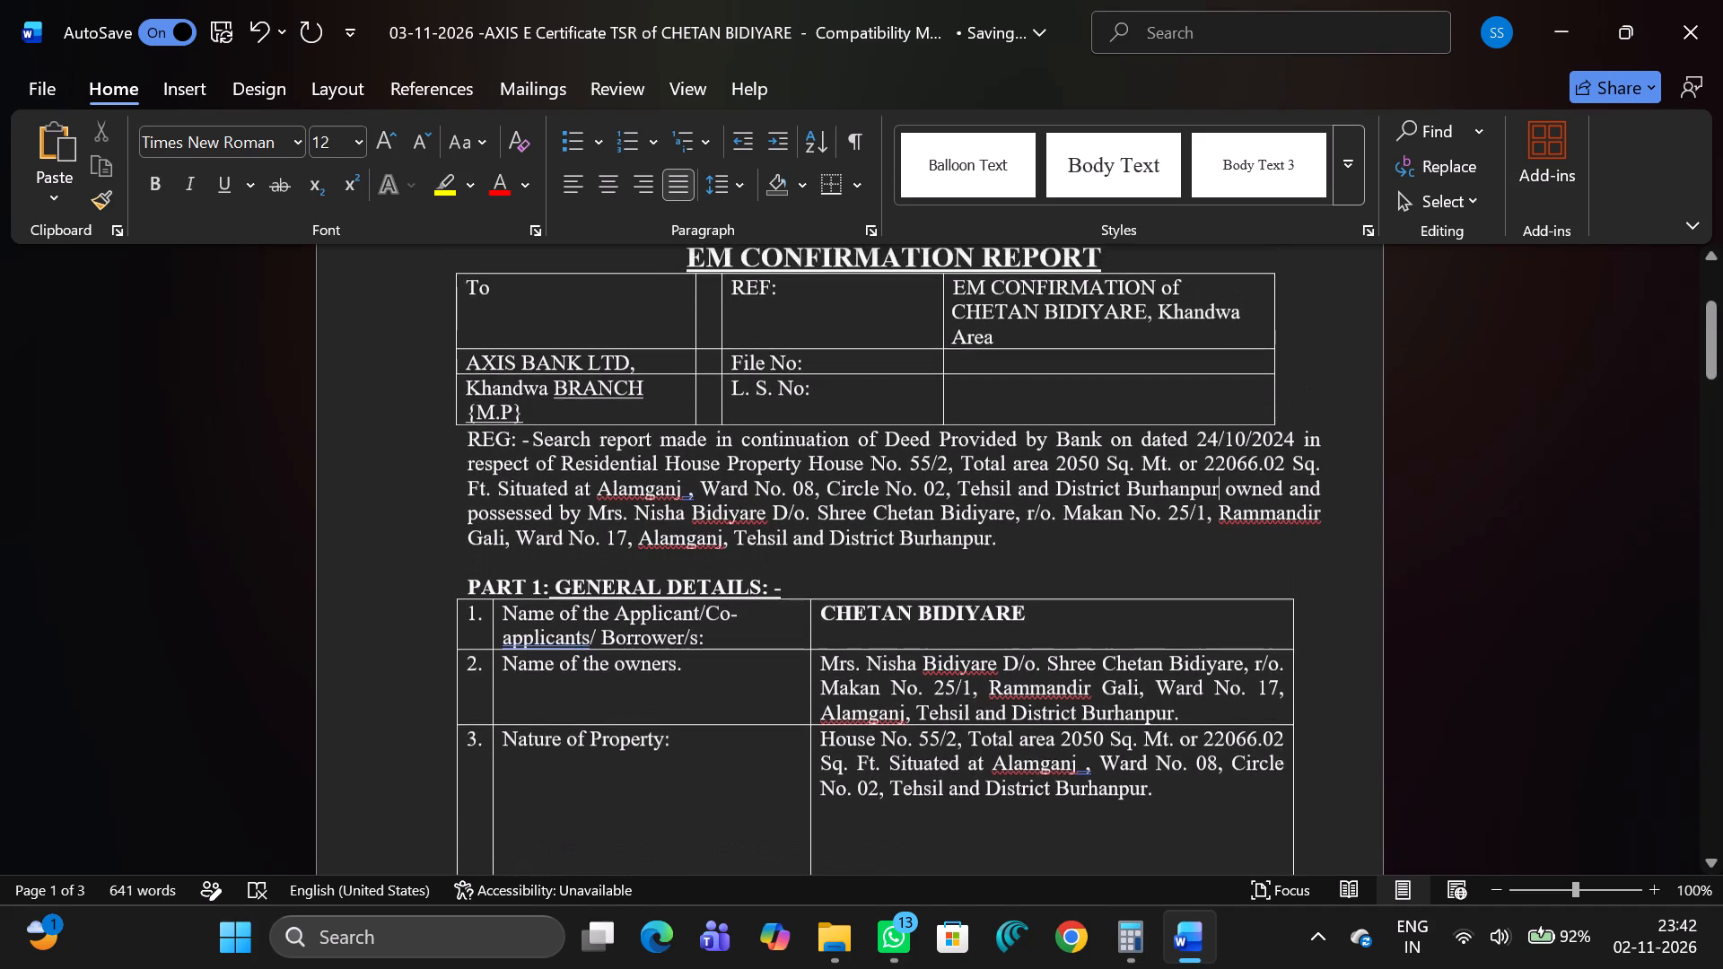
scroll(695, 465, "up", 1)
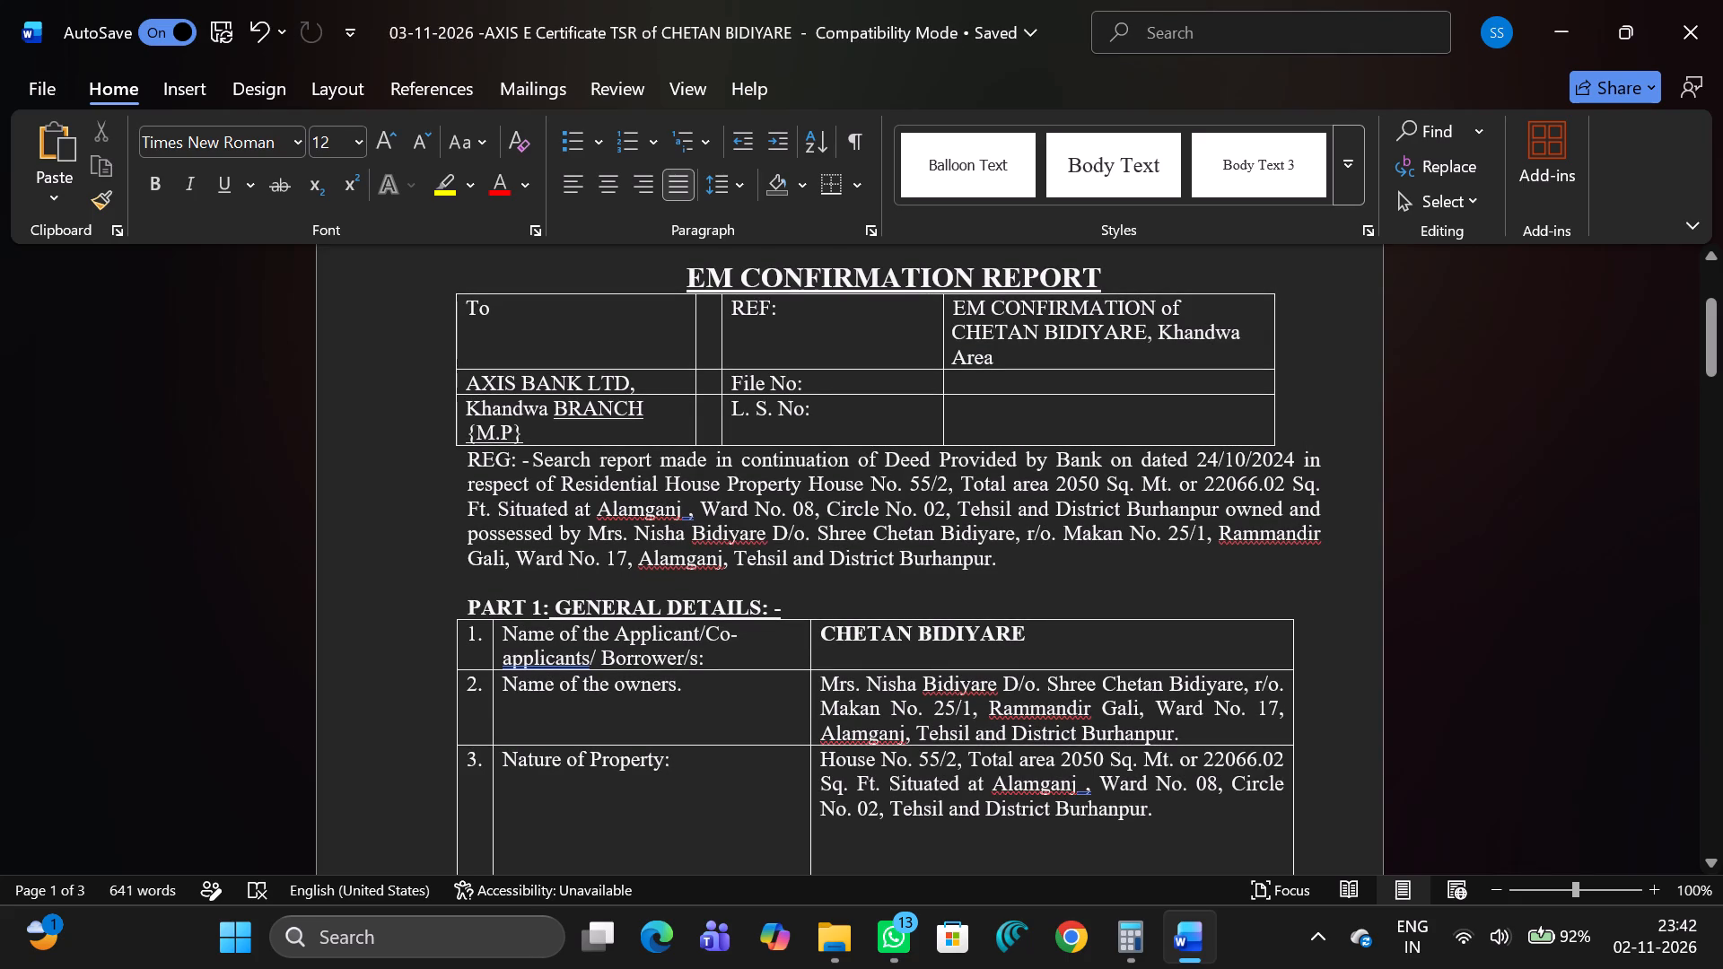
left_click_drag(1138, 506, 1188, 513)
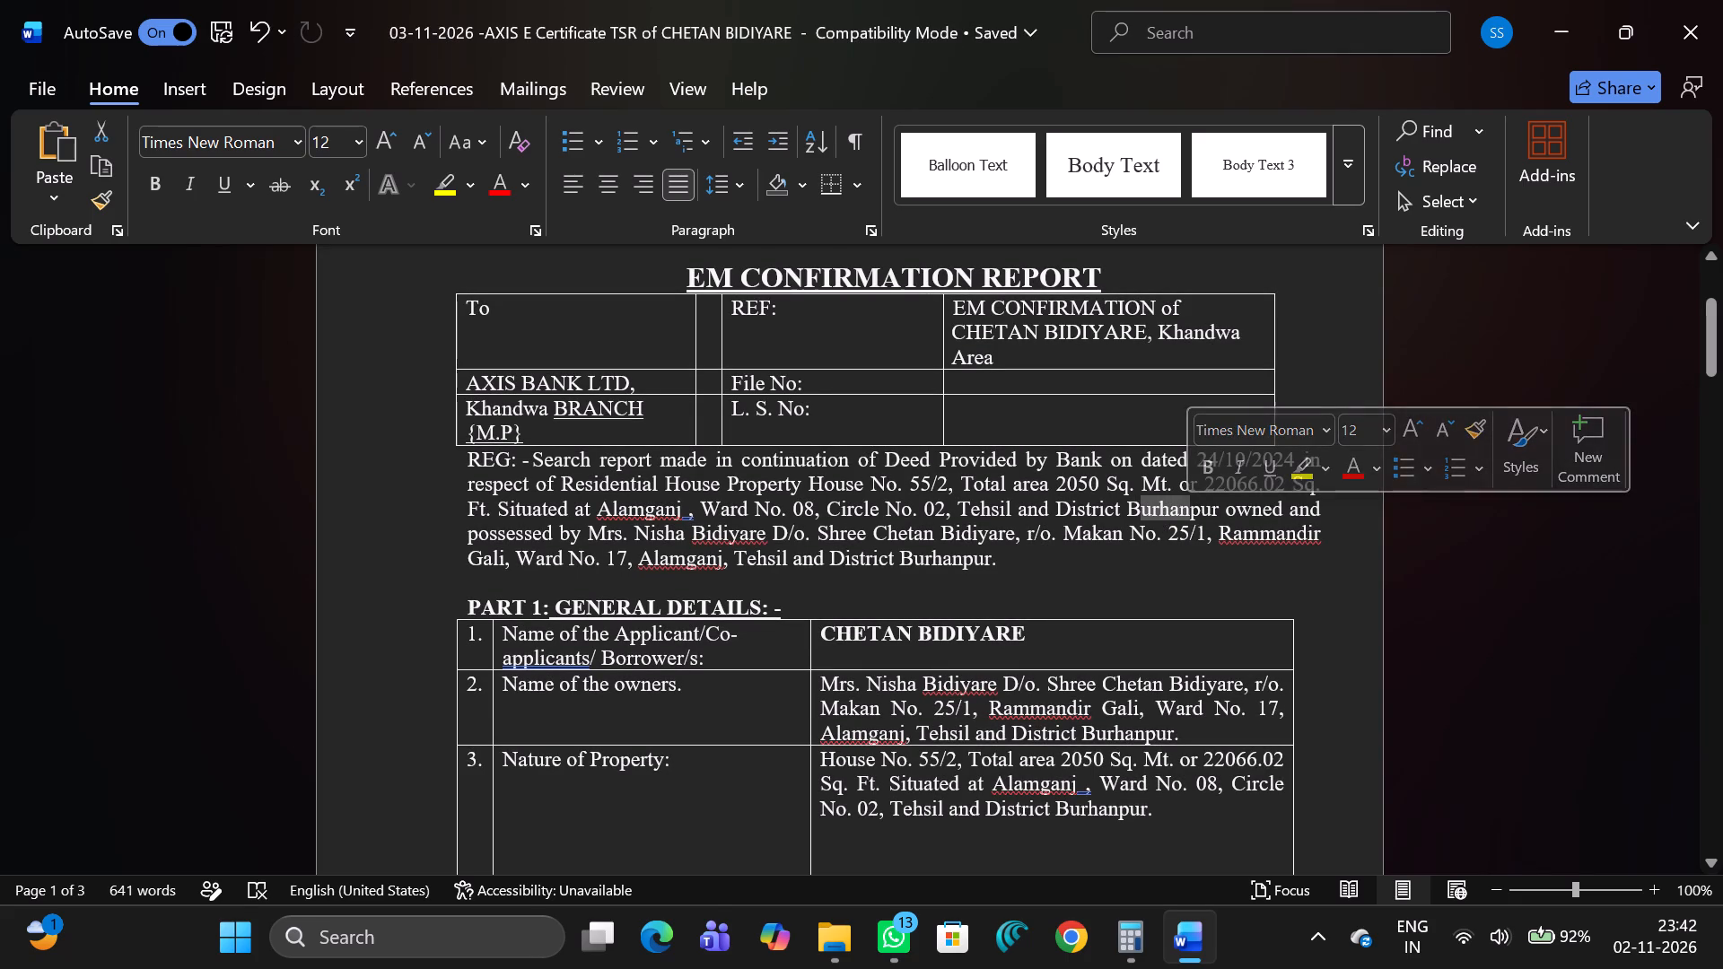
left_click_drag(1132, 504, 1210, 510)
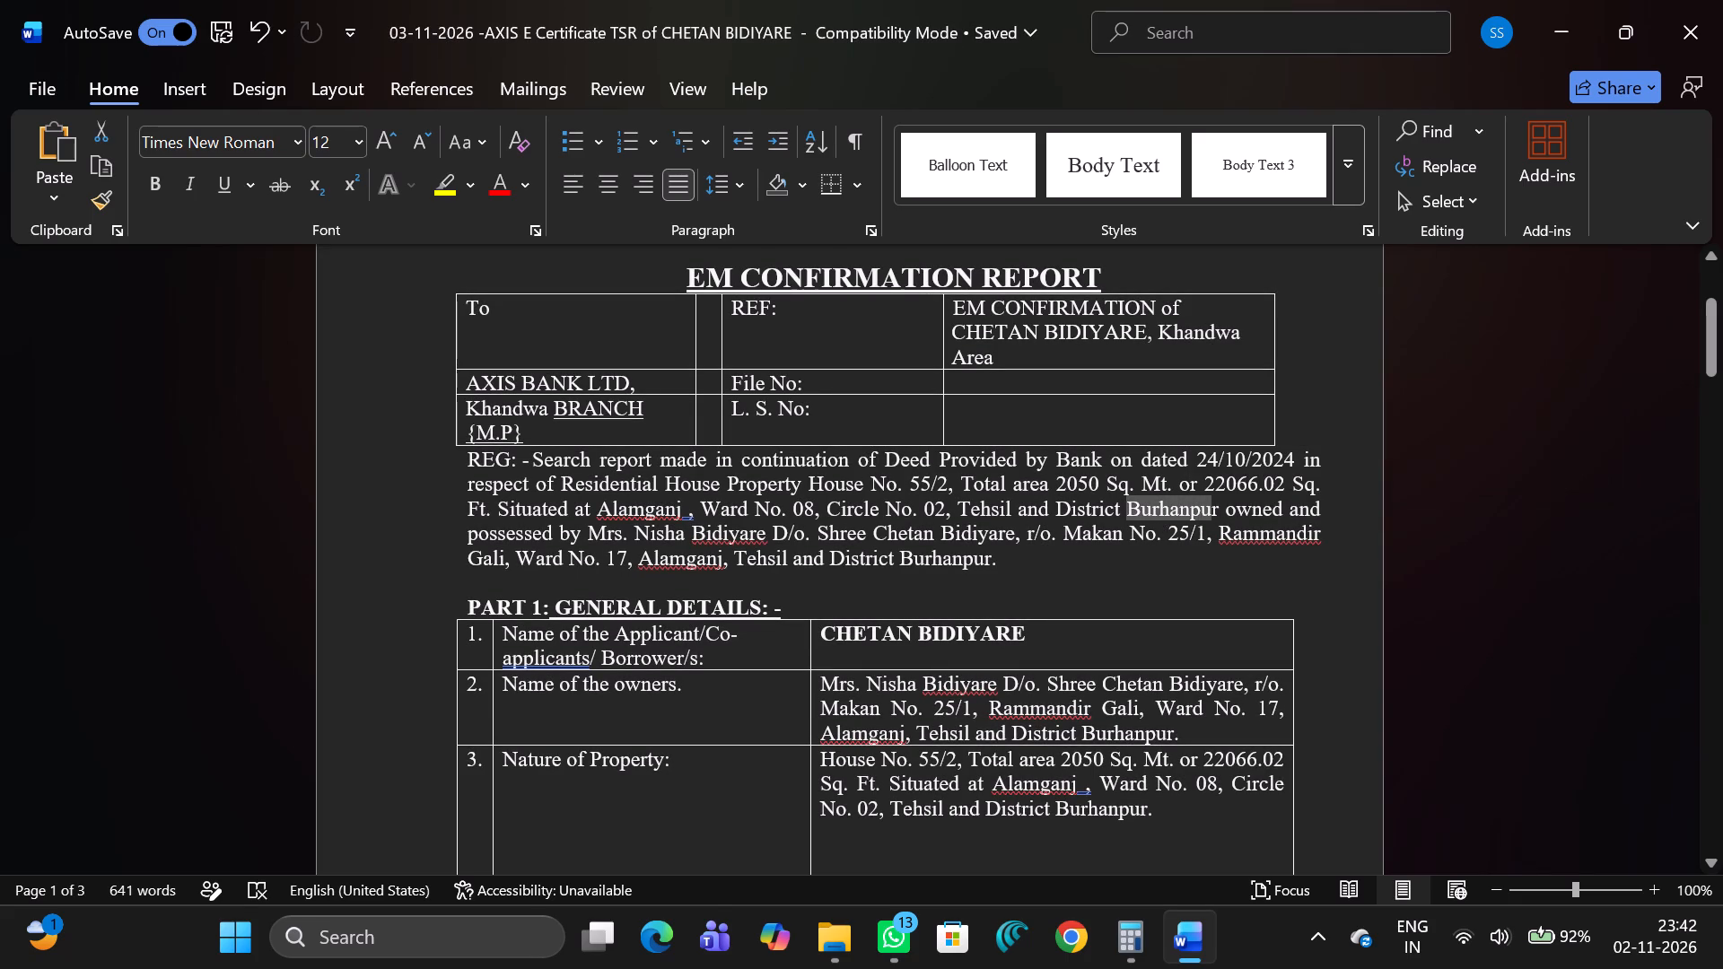
left_click_drag(1210, 510, 1225, 511)
left_click_drag(1225, 511, 1222, 509)
key("ctrl+c")
scroll(1222, 509, "down", 1)
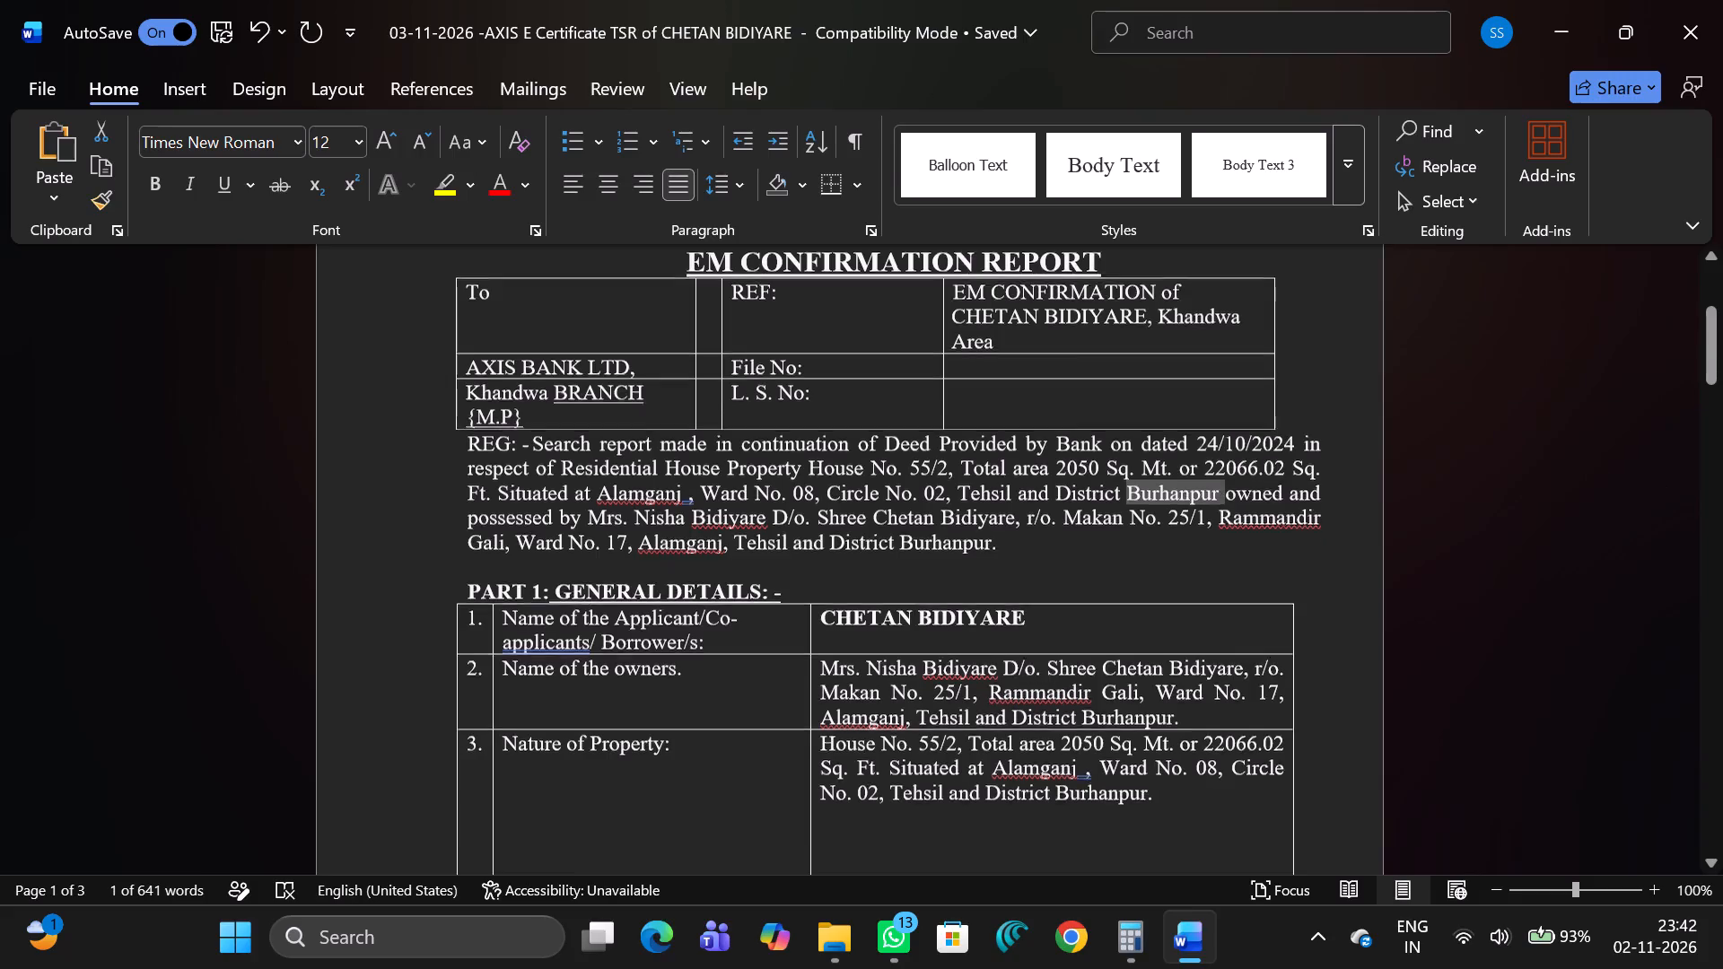
scroll(1222, 509, "down", 3)
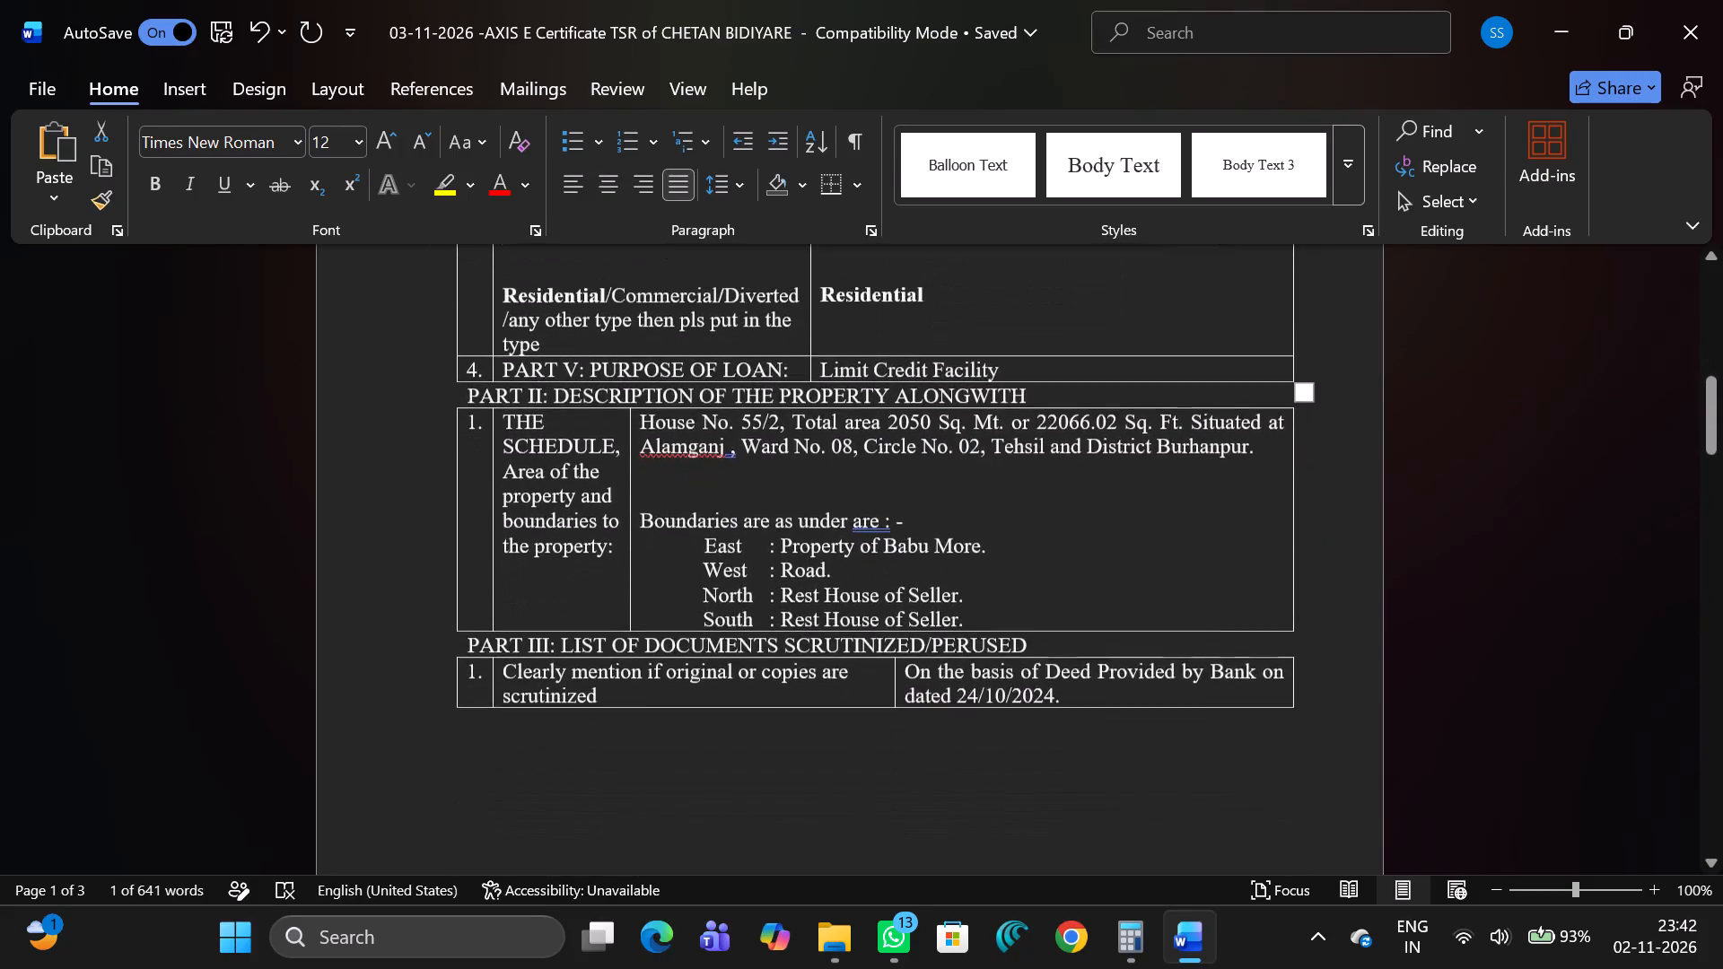
scroll(1222, 509, "down", 2)
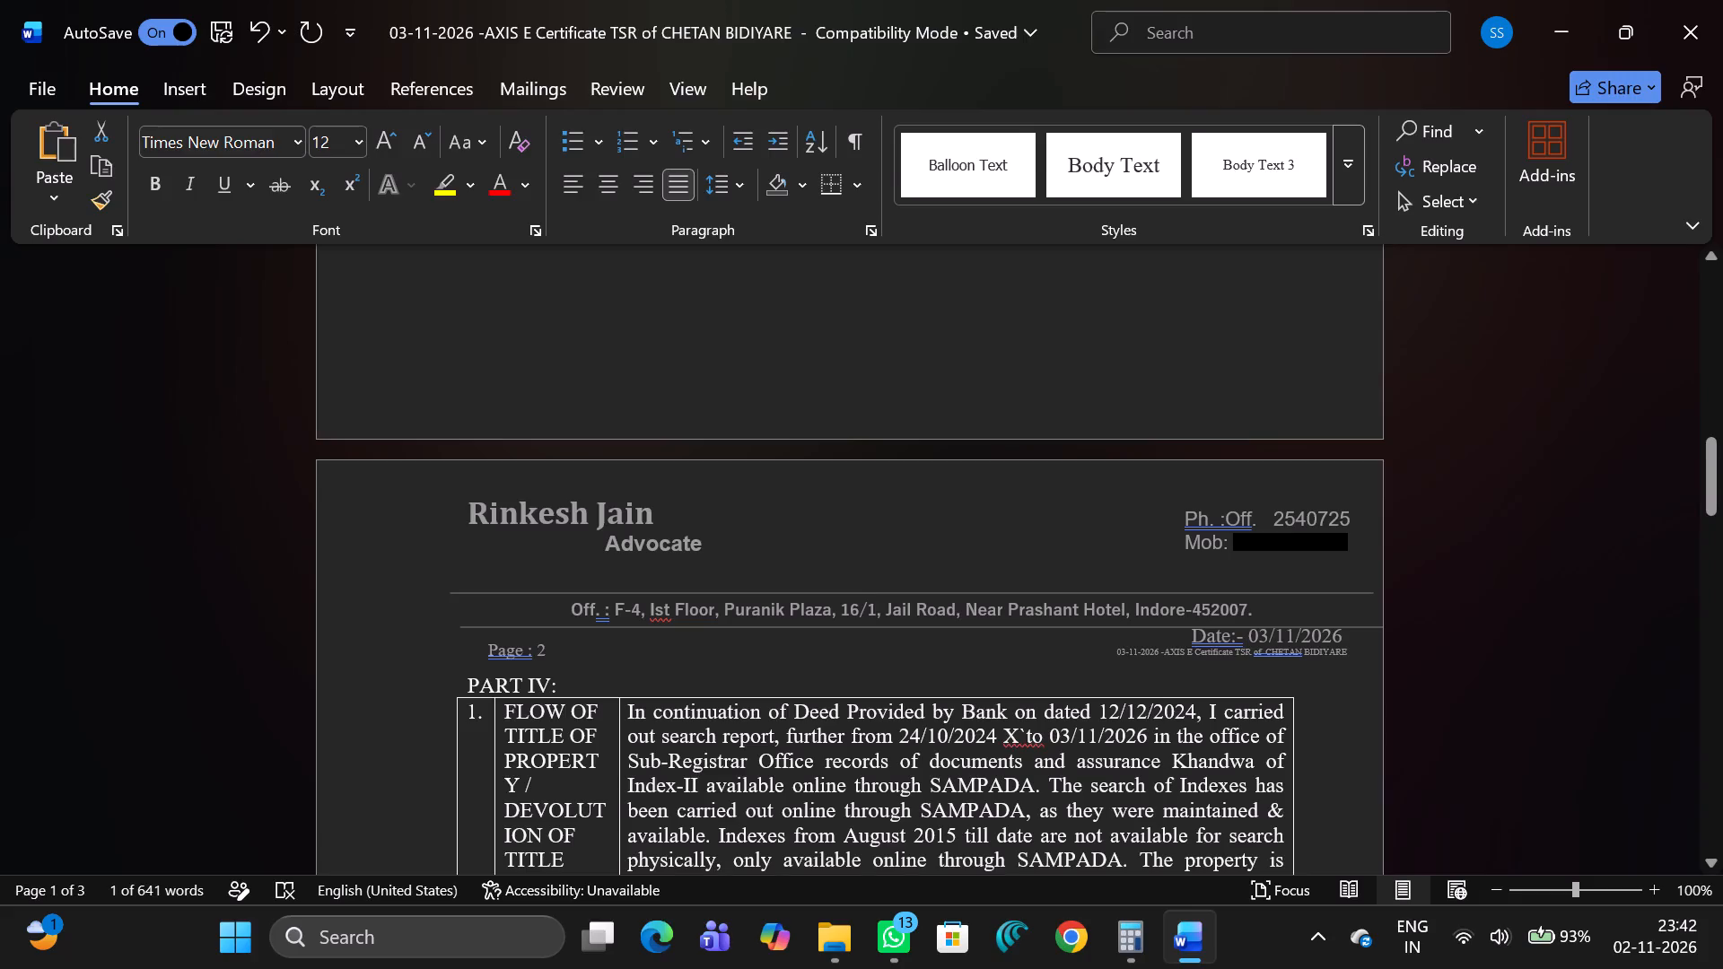
left_click_drag(1176, 767, 1228, 764)
left_click_drag(1228, 764, 1256, 764)
key("ctrl+v")
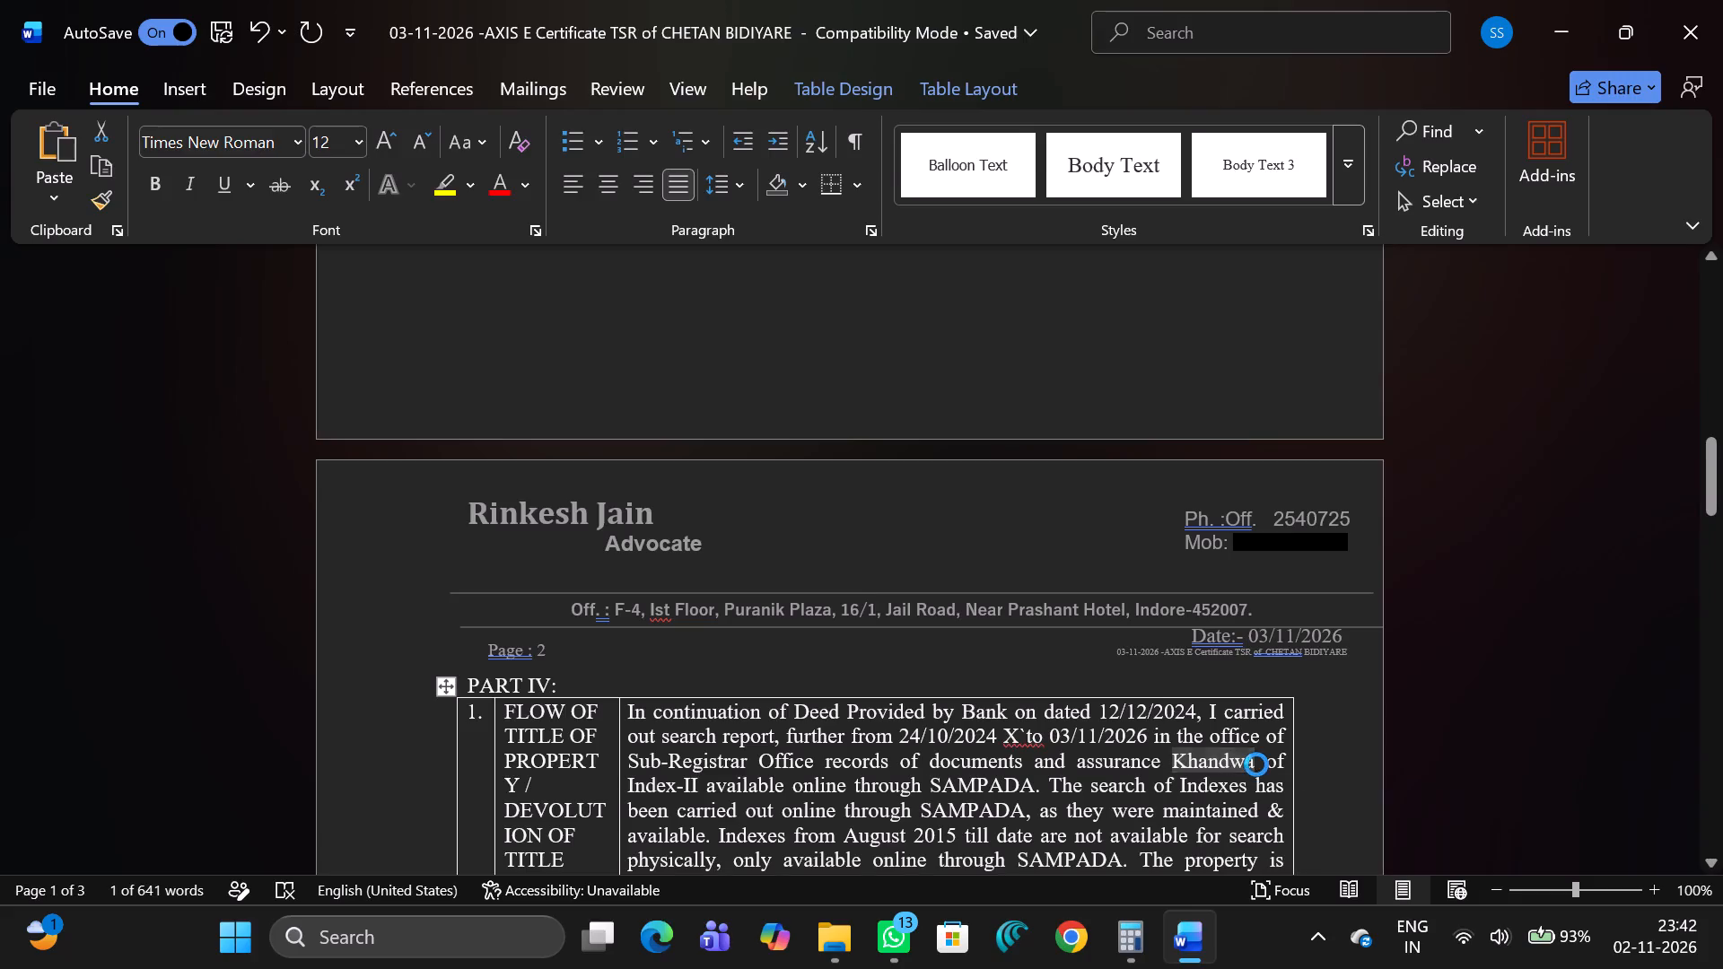
Replace "Khandwa" with "Burhanpur" before "Area" in the EM CONFIRMATION reference cell of the heading table.
scroll(1256, 764, "up", 11)
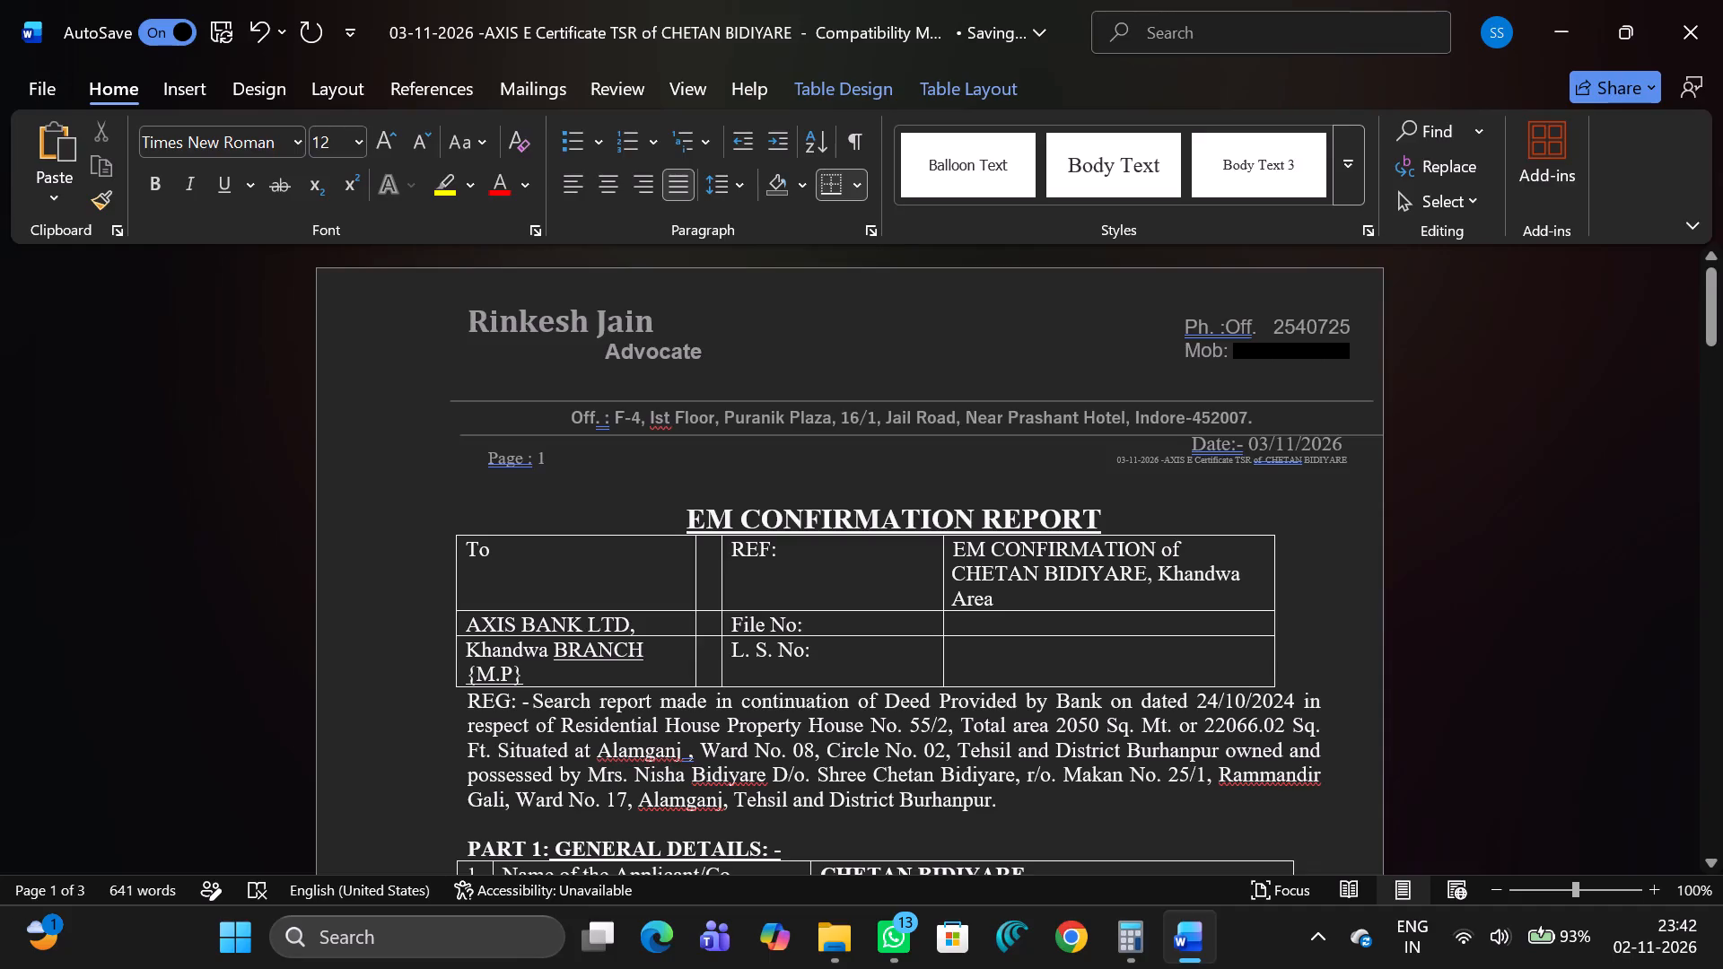
left_click_drag(1159, 572, 1220, 574)
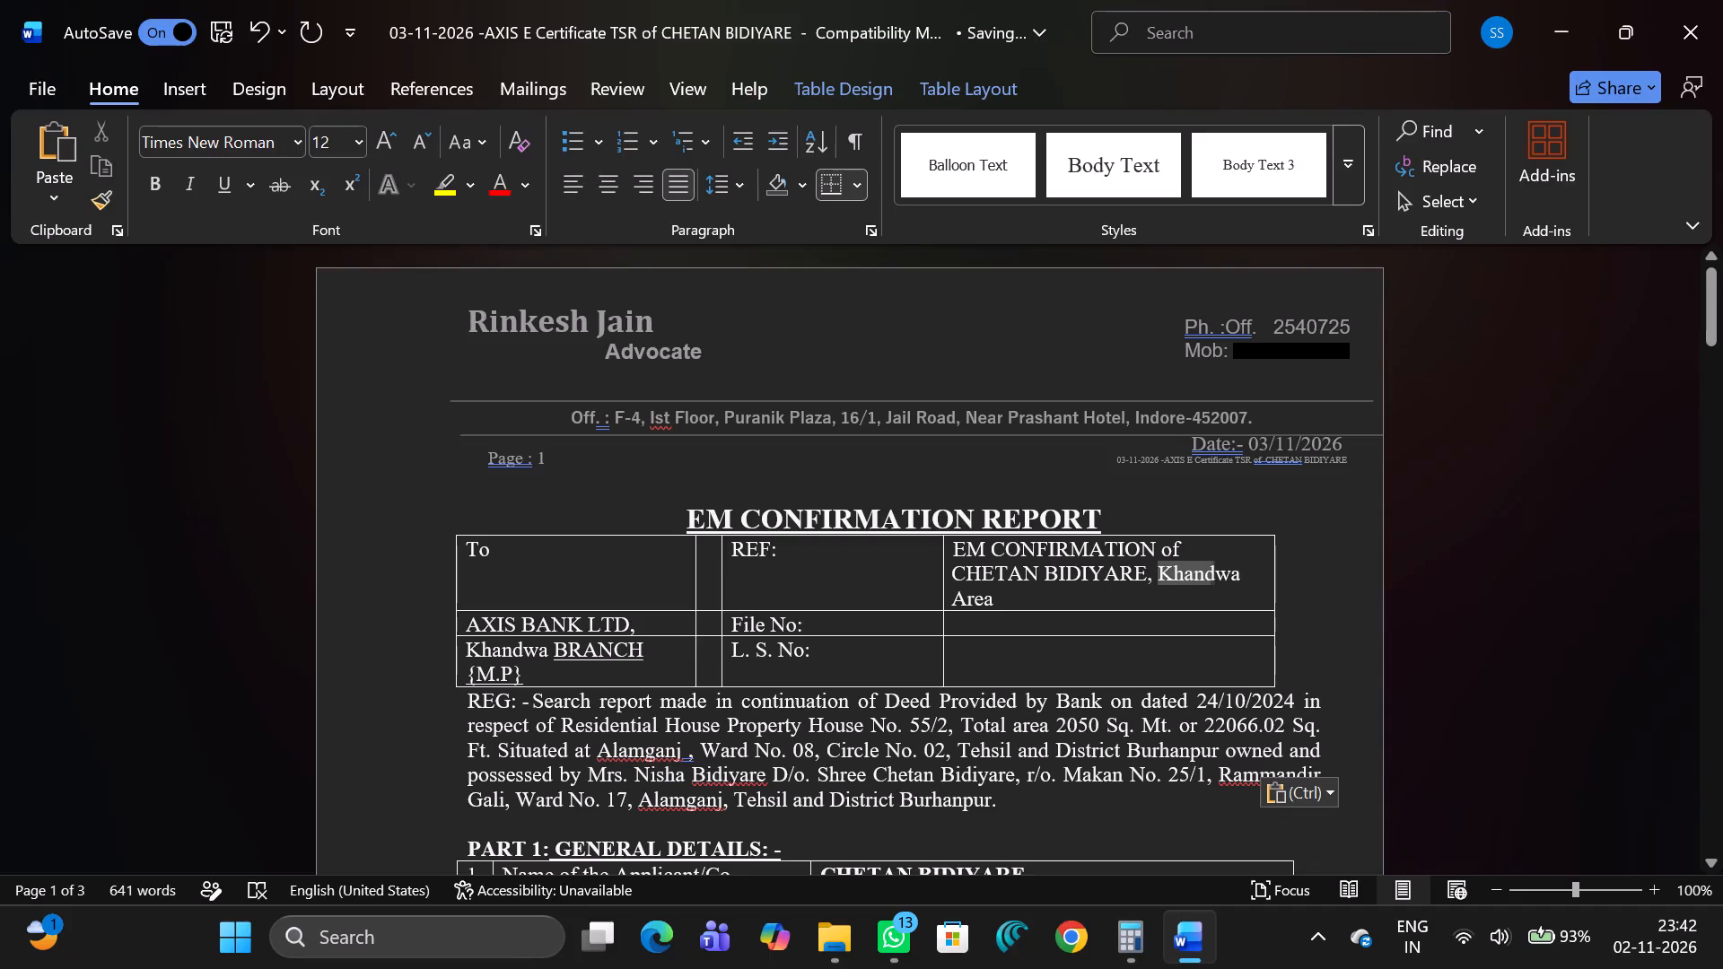
left_click_drag(1220, 574, 1237, 580)
key("ctrl+v")
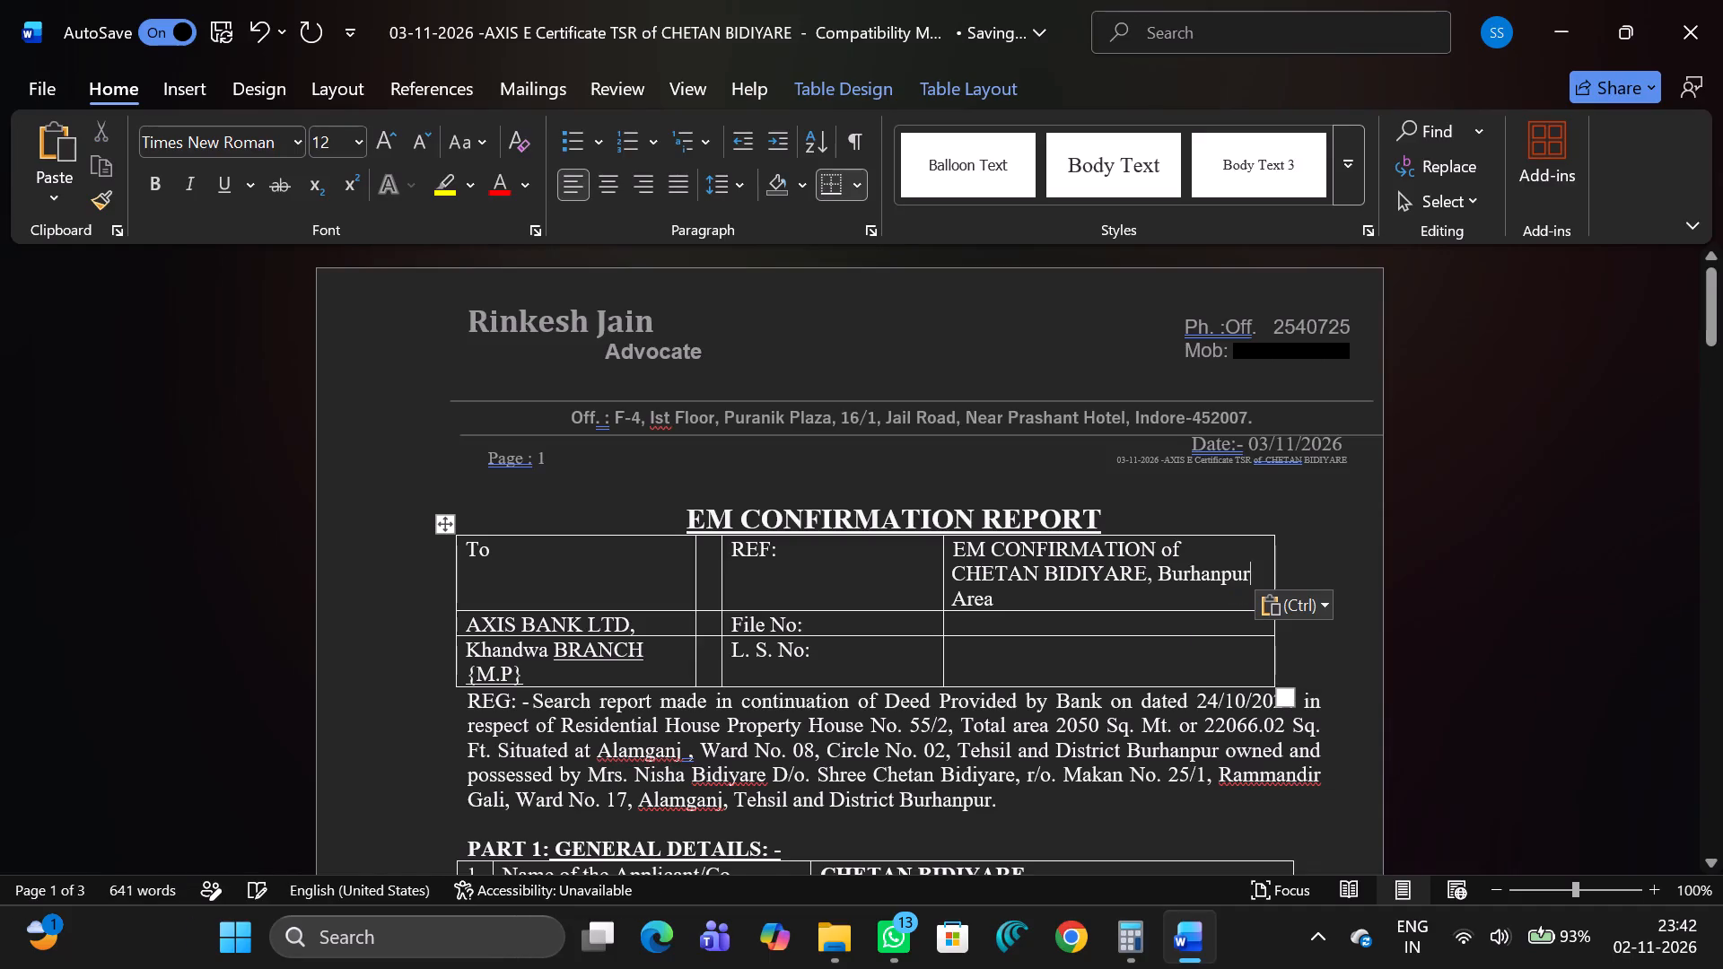
Save the document.
scroll(1237, 580, "down", 1)
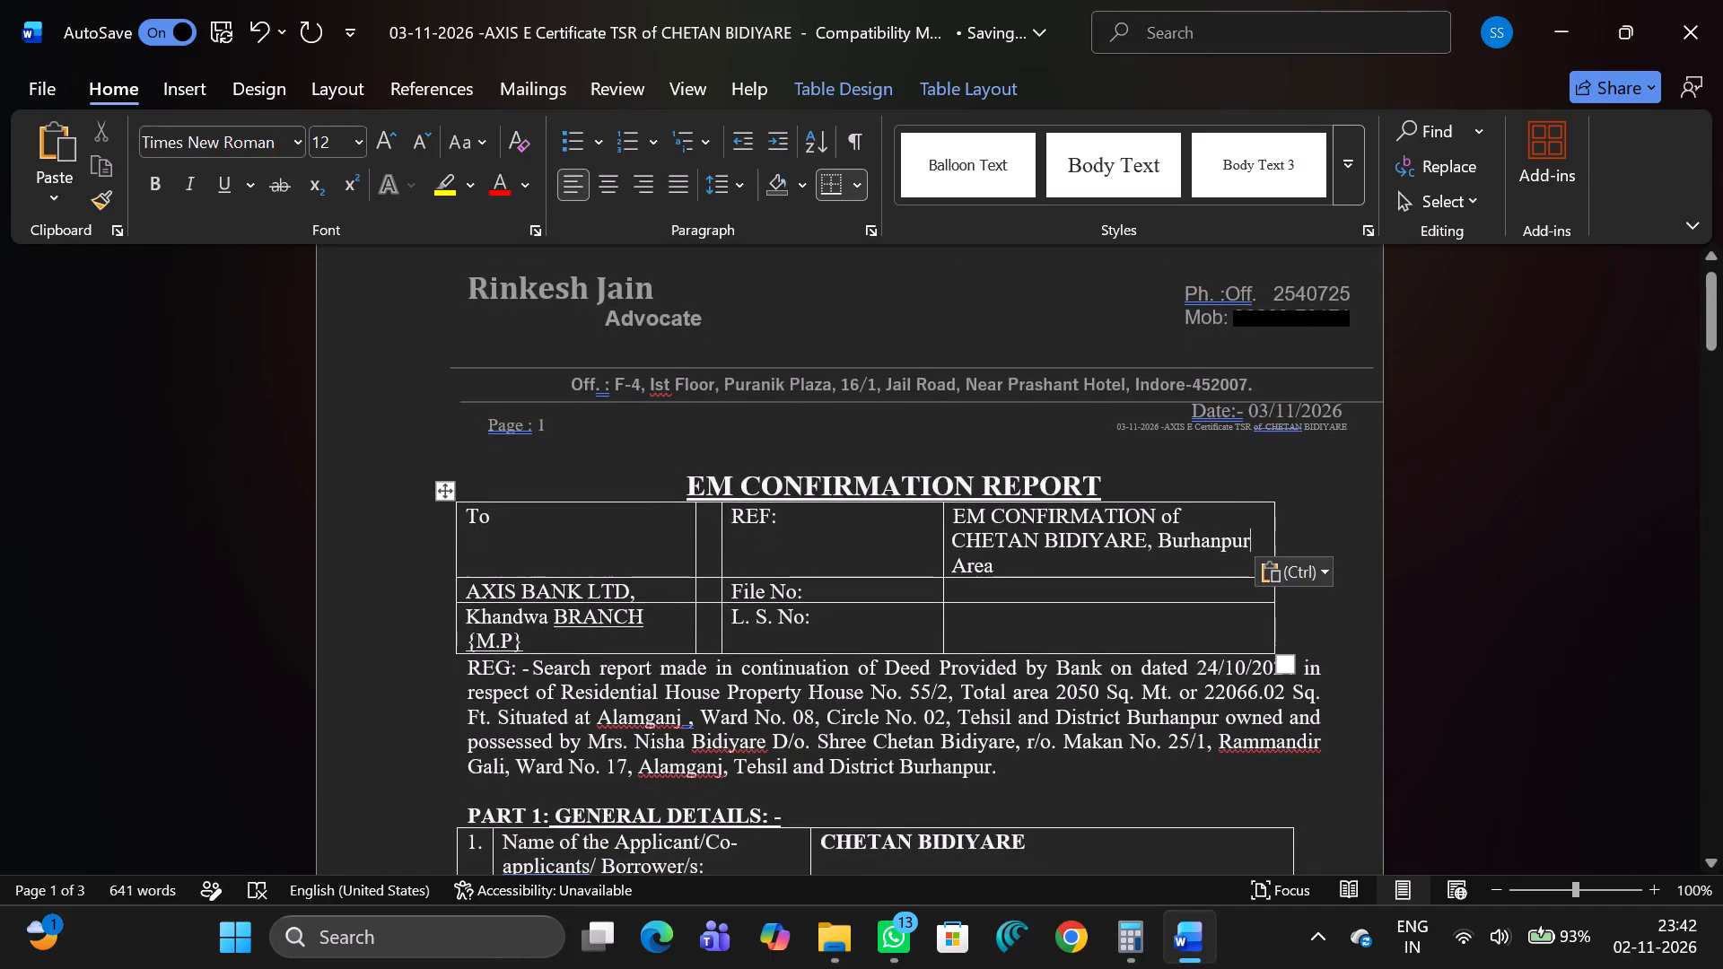
scroll(1237, 580, "down", 1)
key("ctrl+s")
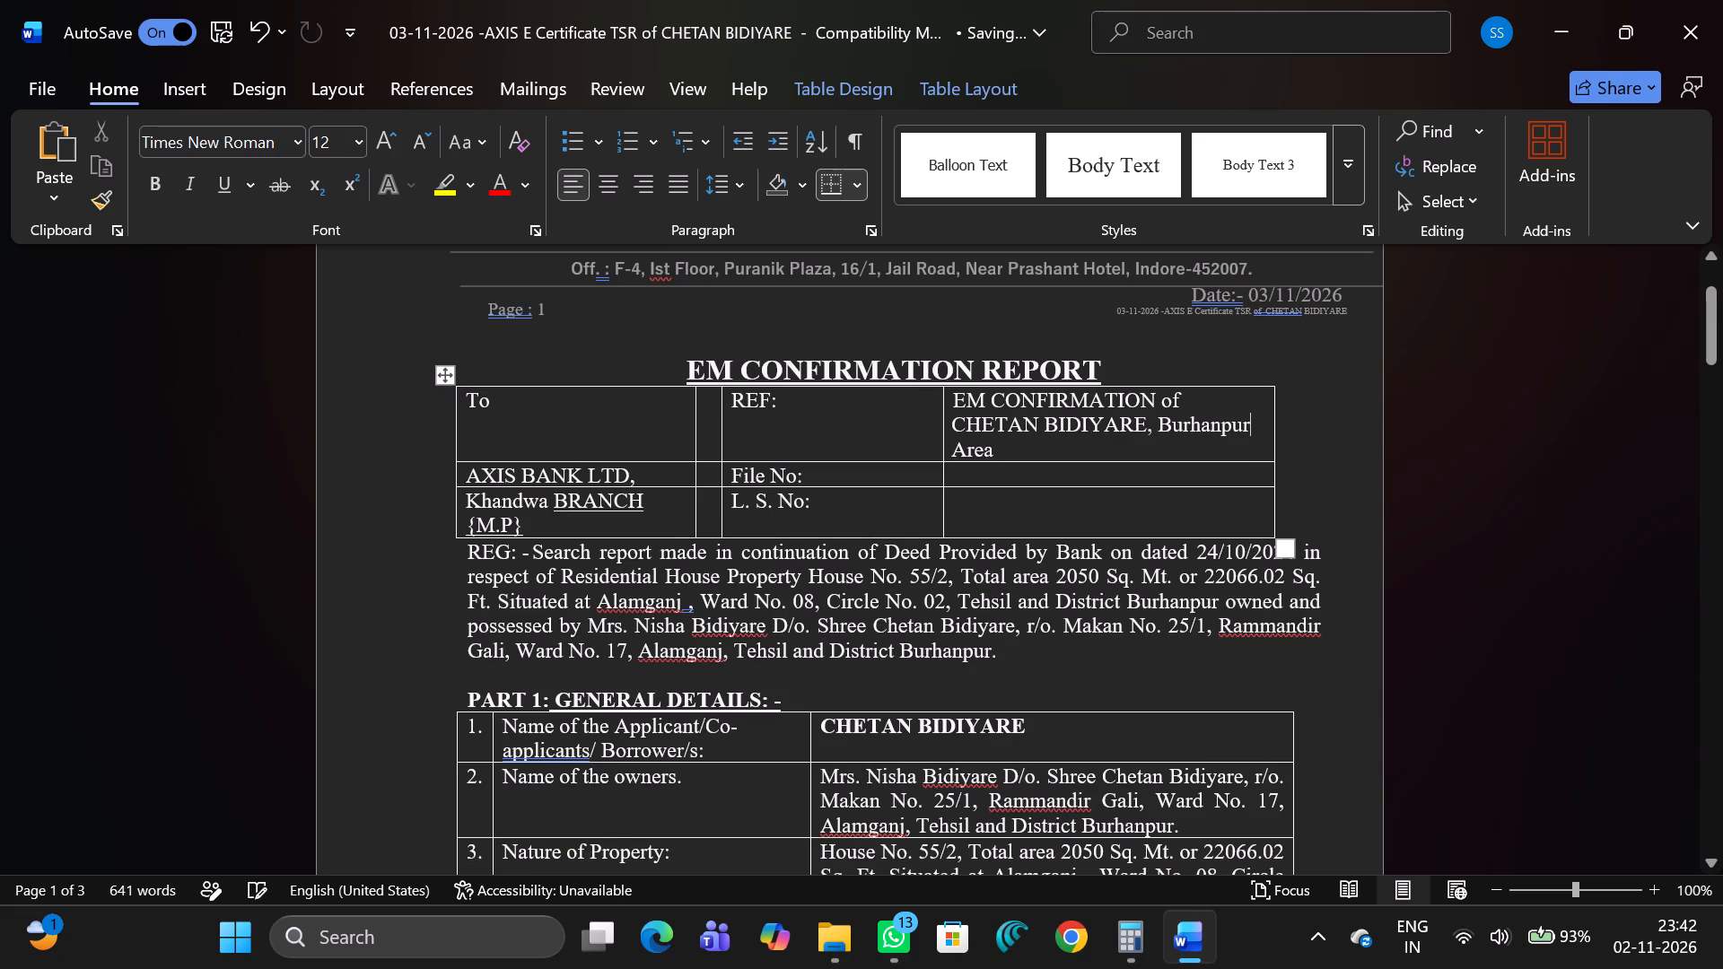
Review the REG paragraph, the Part 1 general details and the Part II property schedule with its boundaries.
scroll(1237, 580, "down", 2)
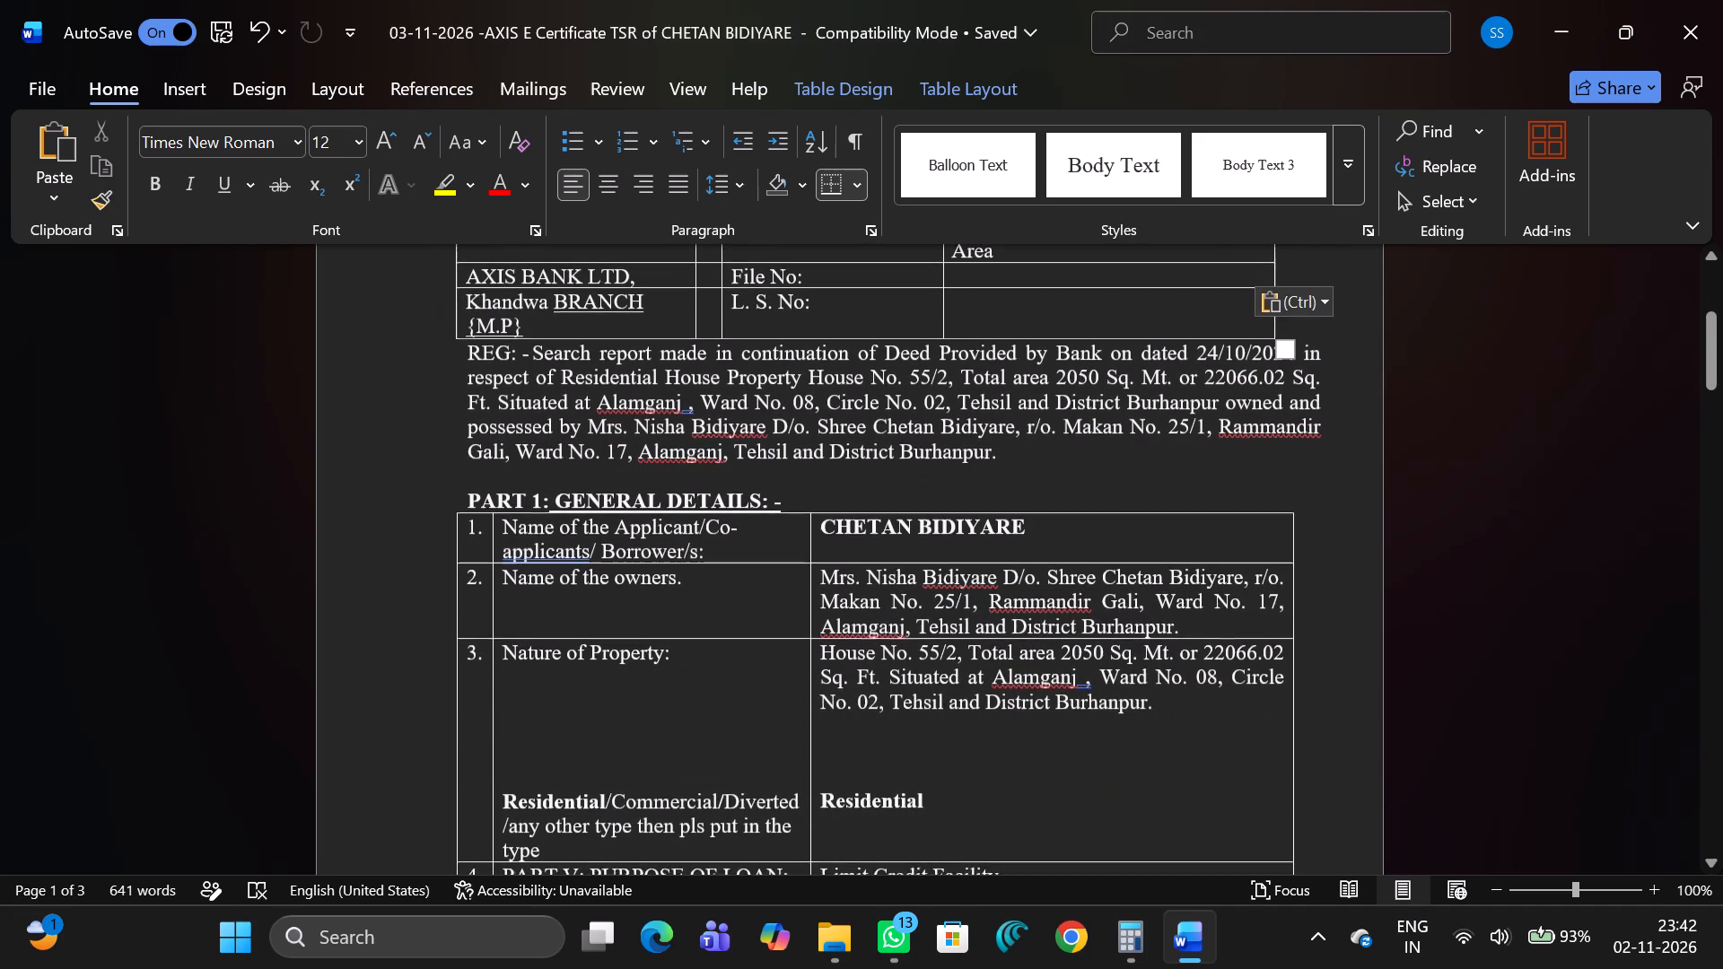
scroll(1237, 580, "down", 2)
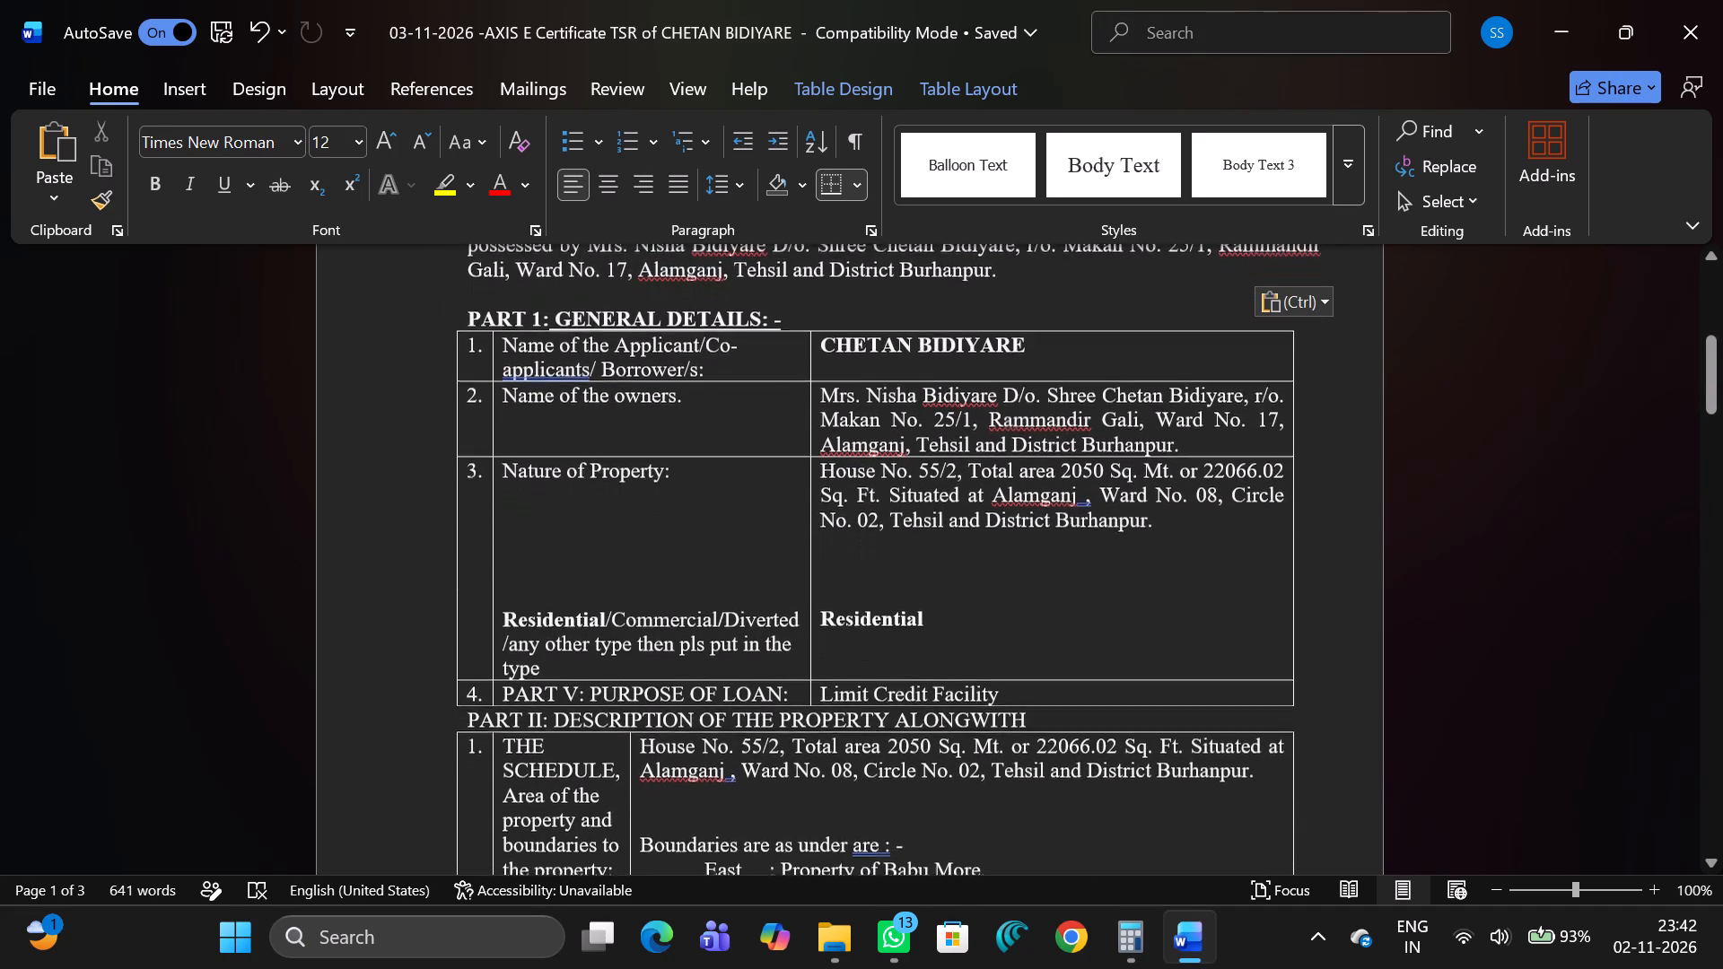
scroll(1237, 580, "down", 3)
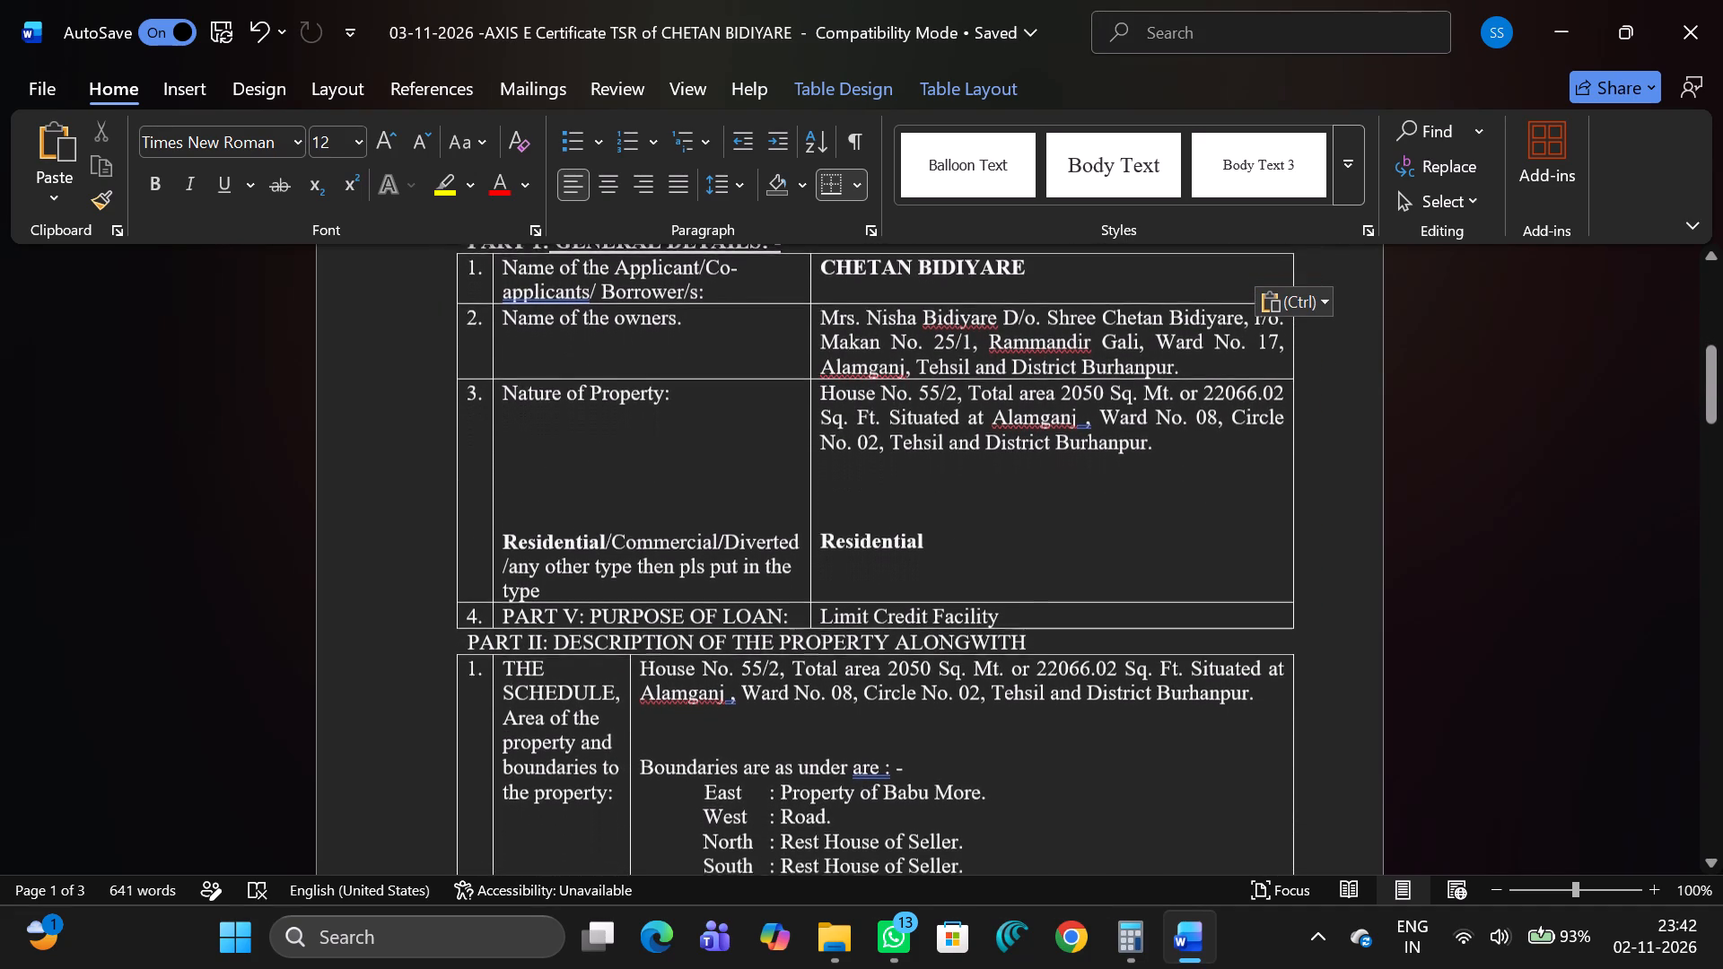
scroll(1237, 580, "down", 2)
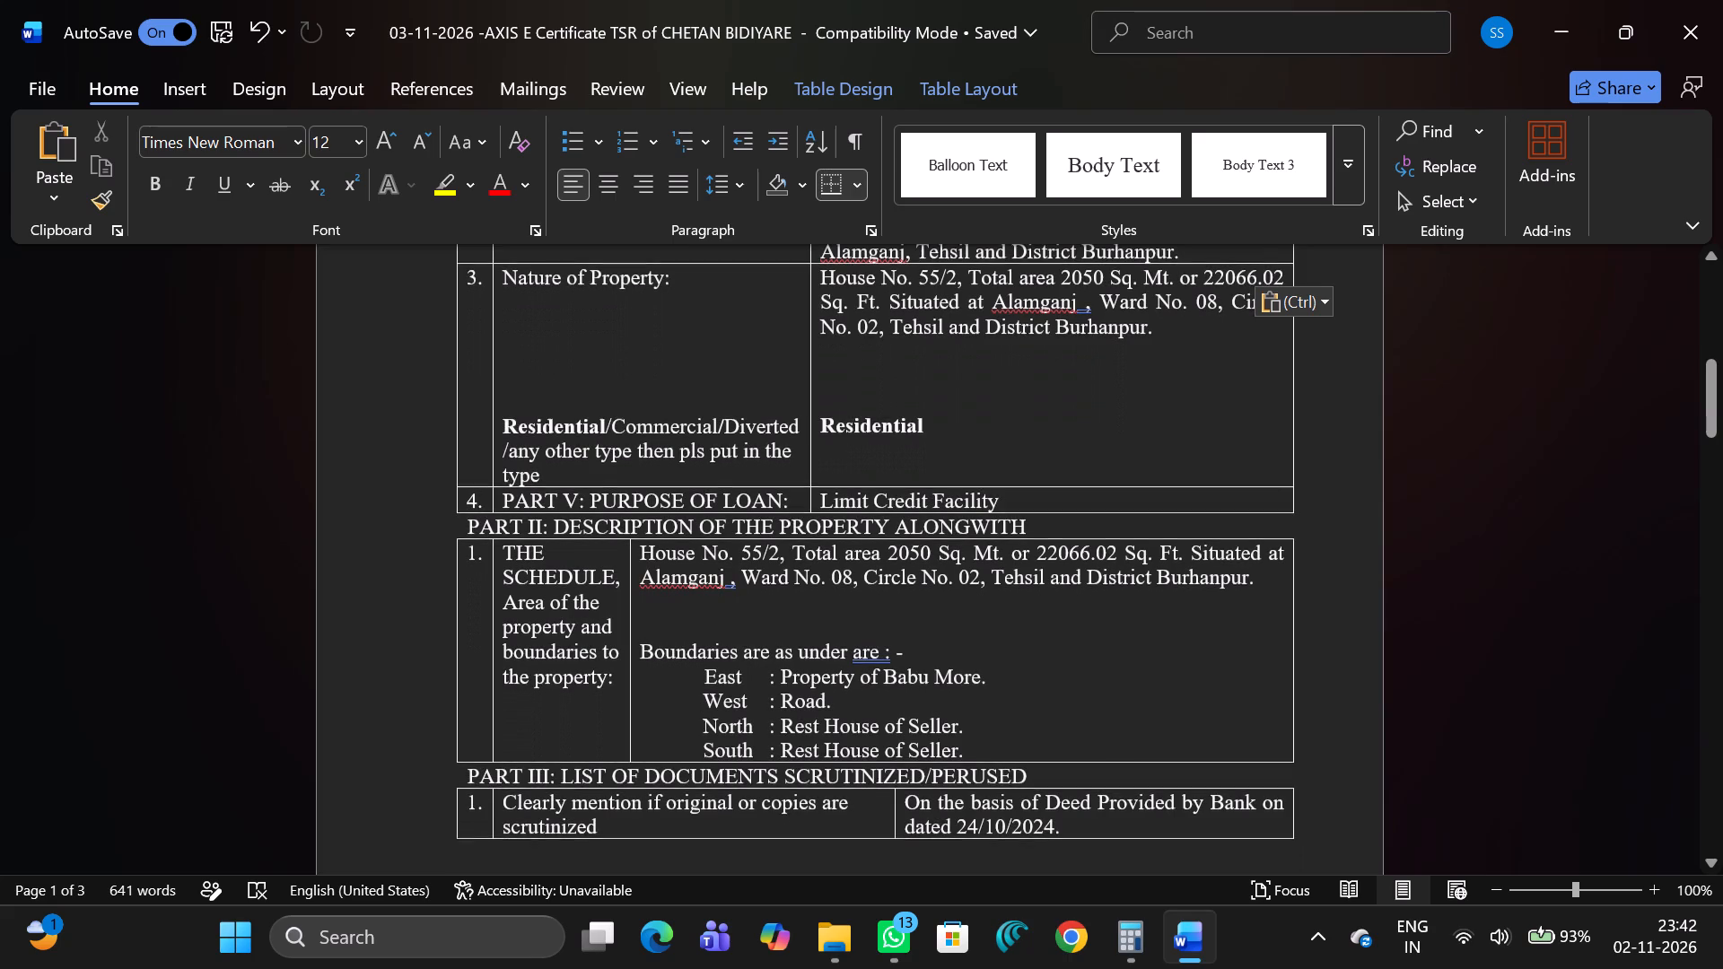
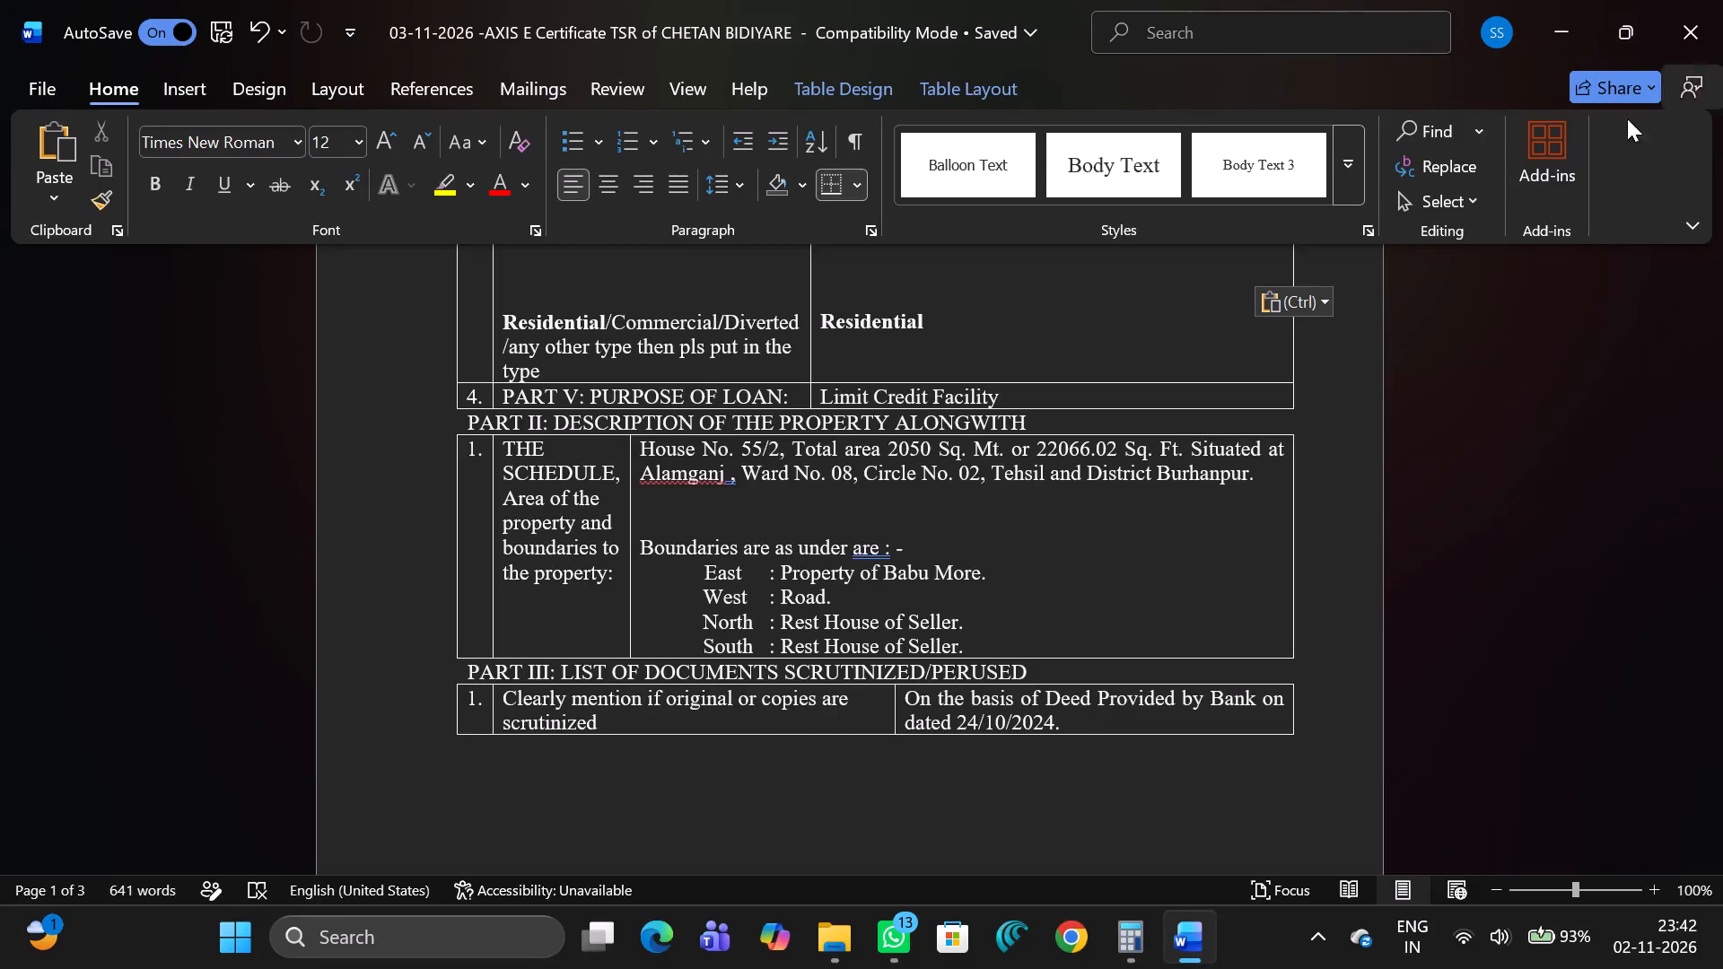
Close the saved AXIS E Certificate TSR document after a final look over the Part II schedule and Part IV flow of title.
scroll(1227, 729, "right", 1)
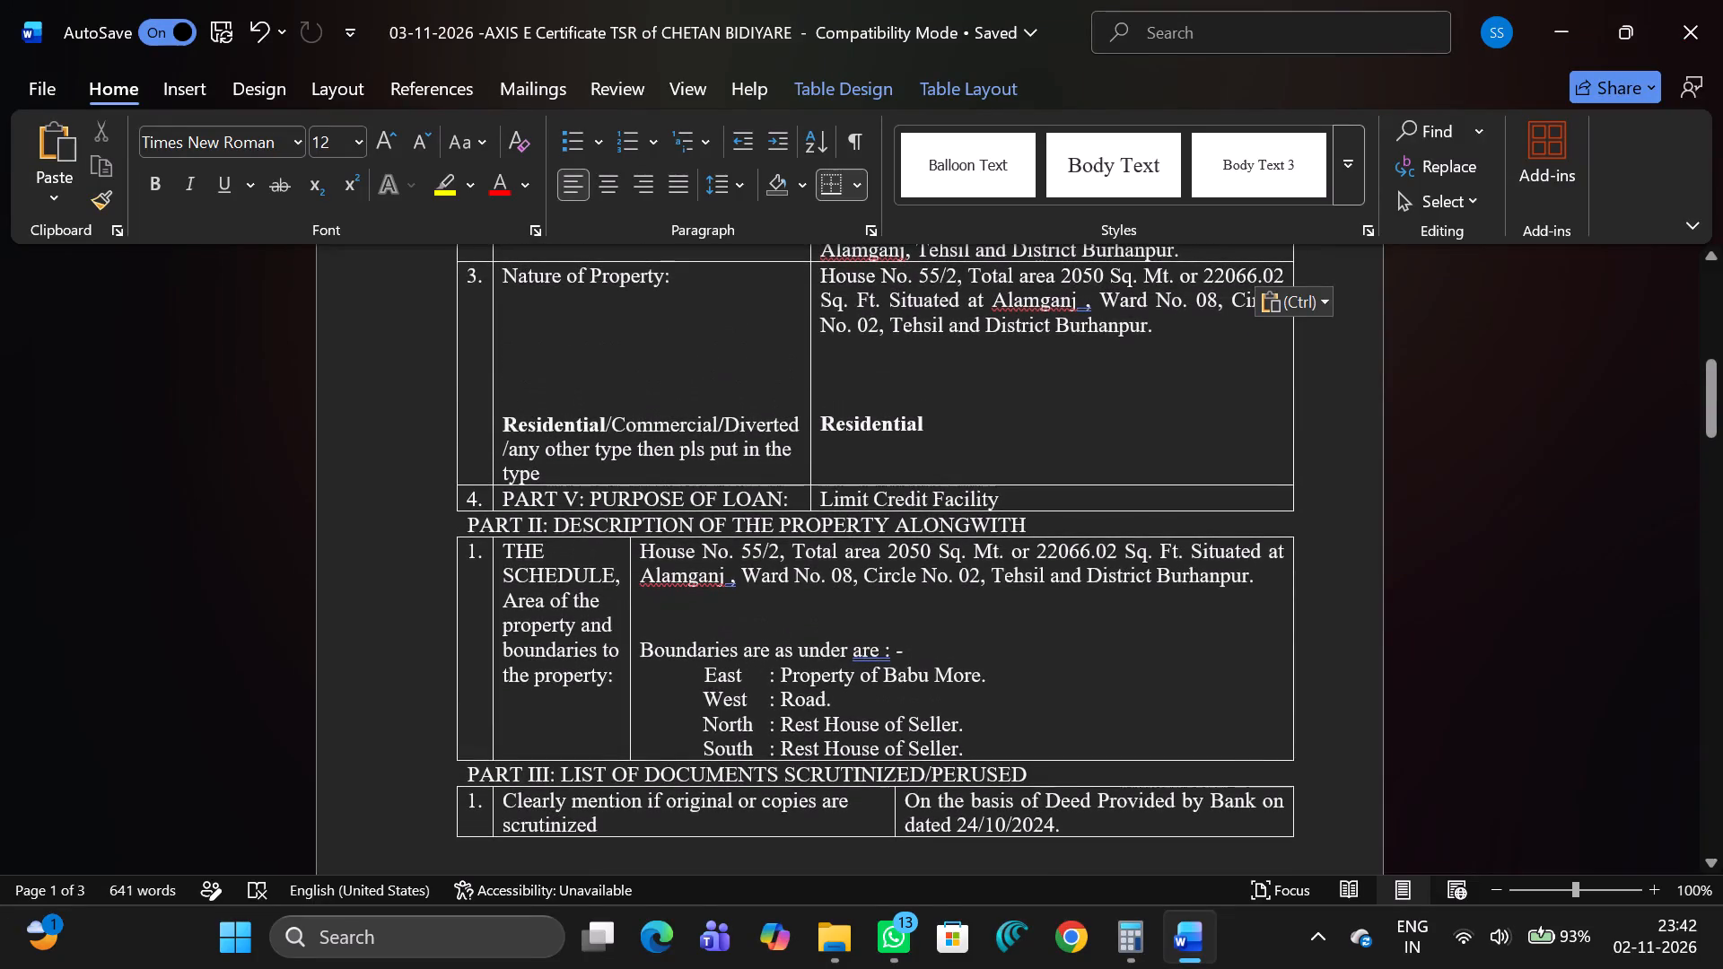
scroll(1227, 729, "right", 1)
scroll(1227, 729, "down", 1)
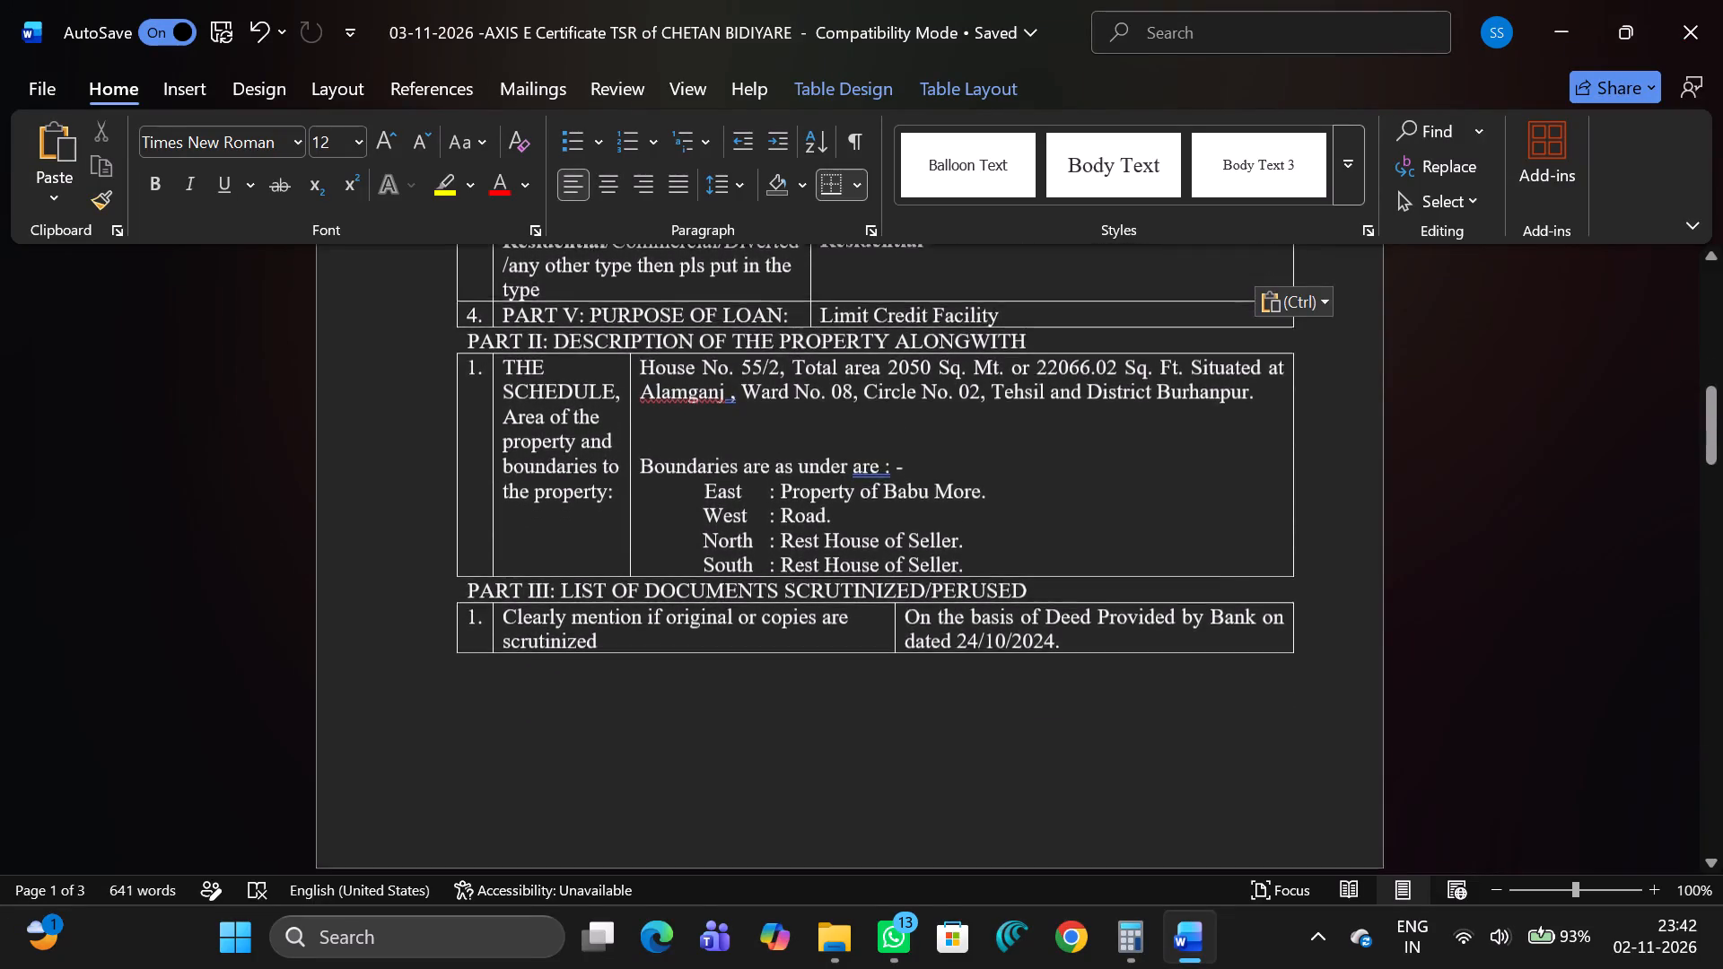
scroll(1227, 729, "down", 2)
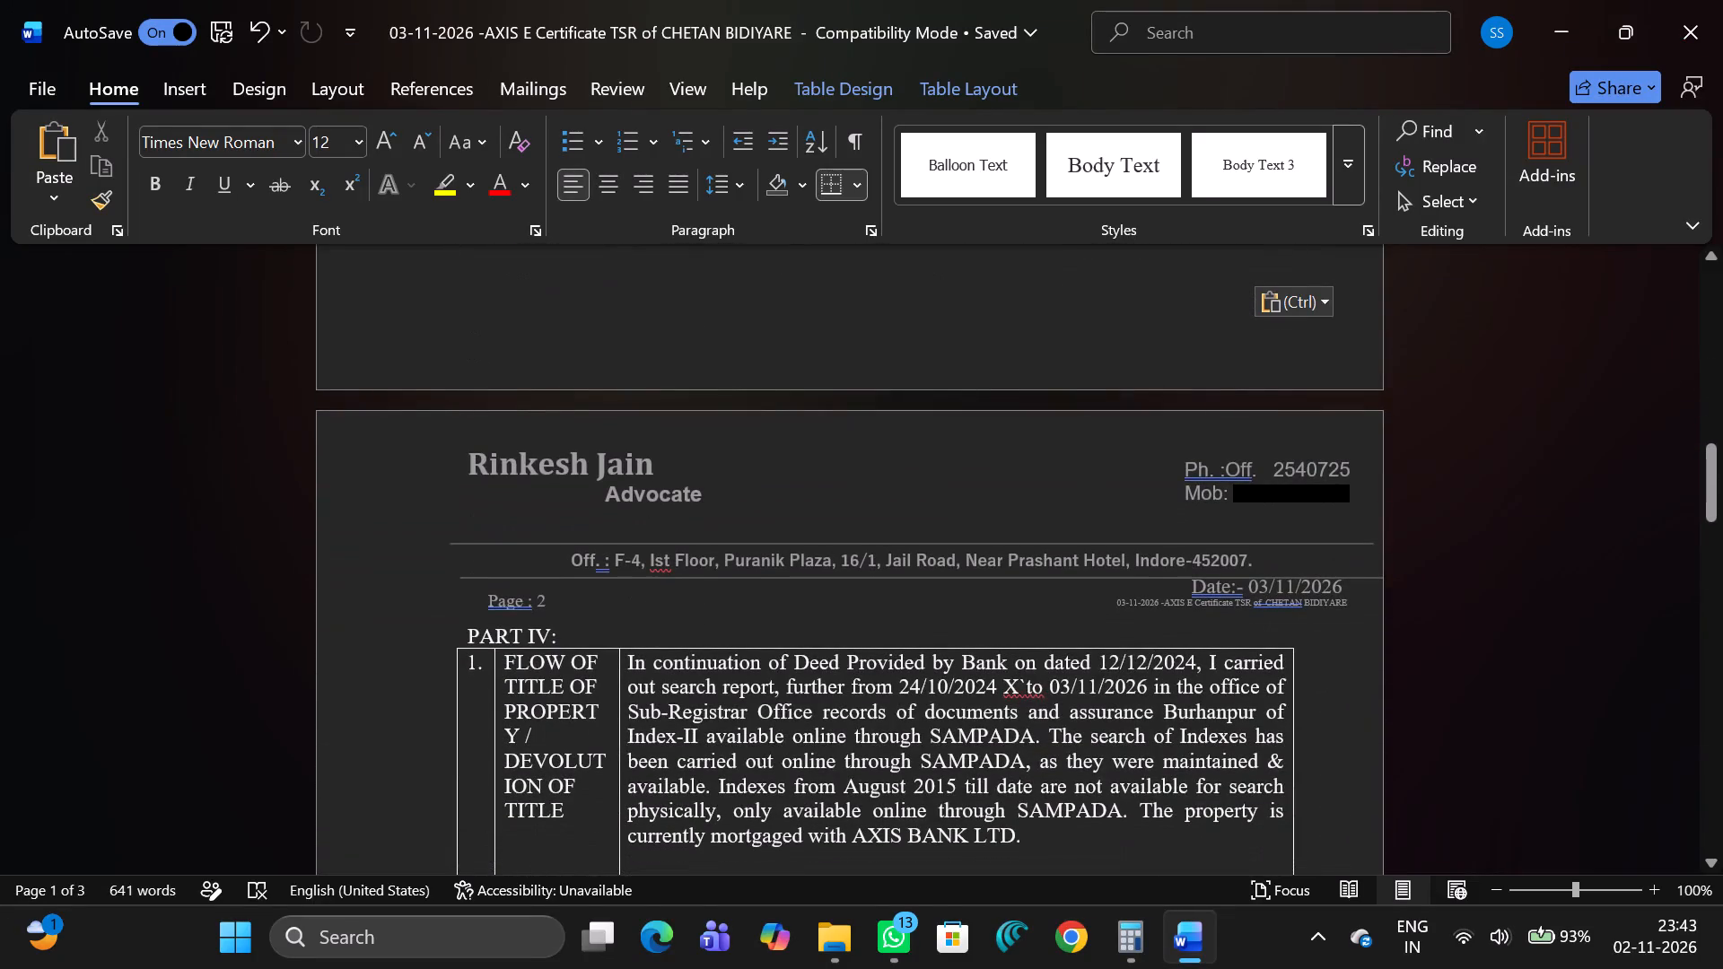
scroll(1285, 593, "down", 1)
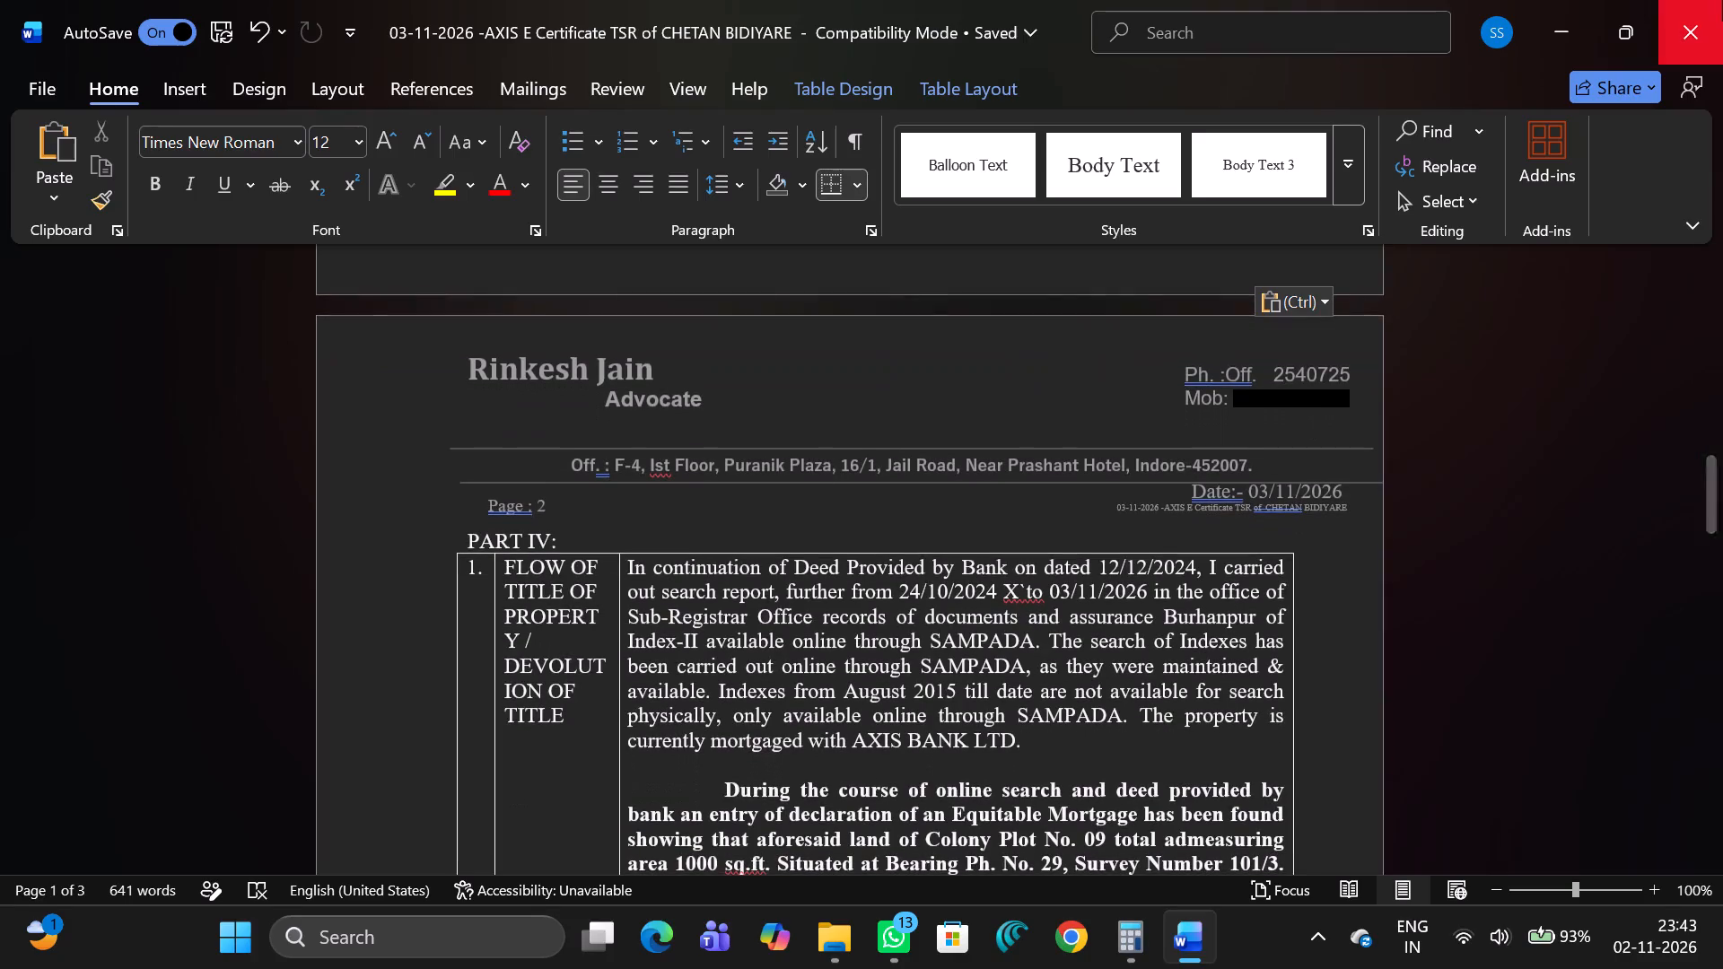
left_click(1706, 14)
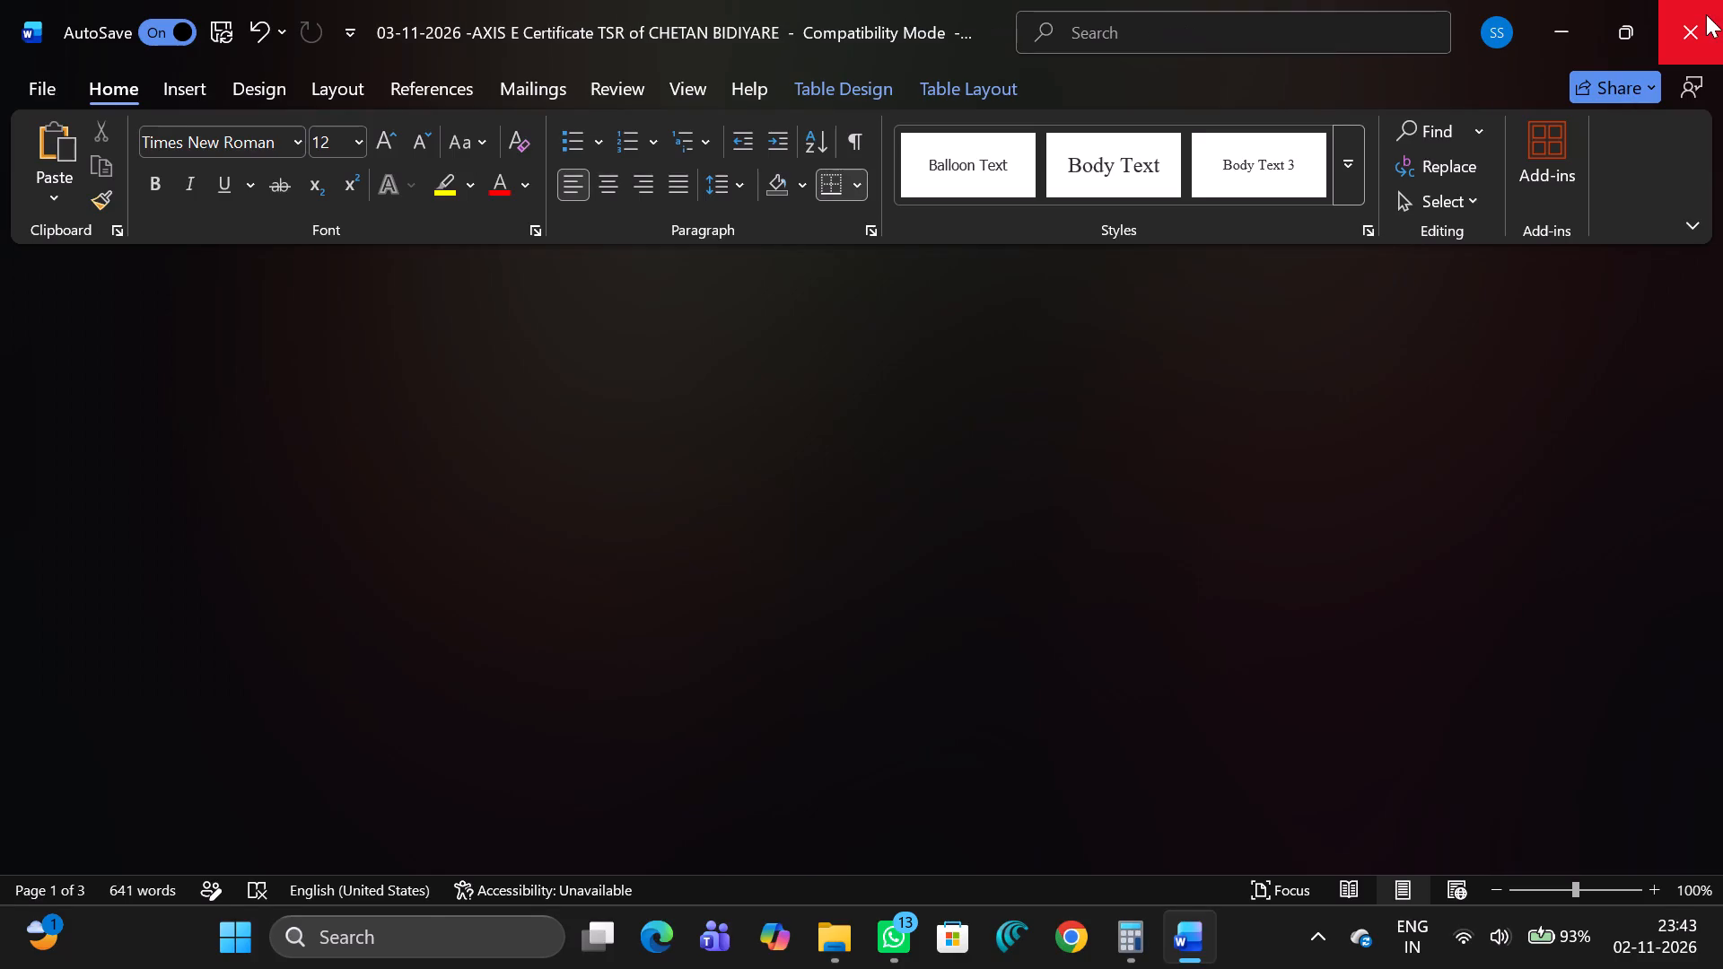
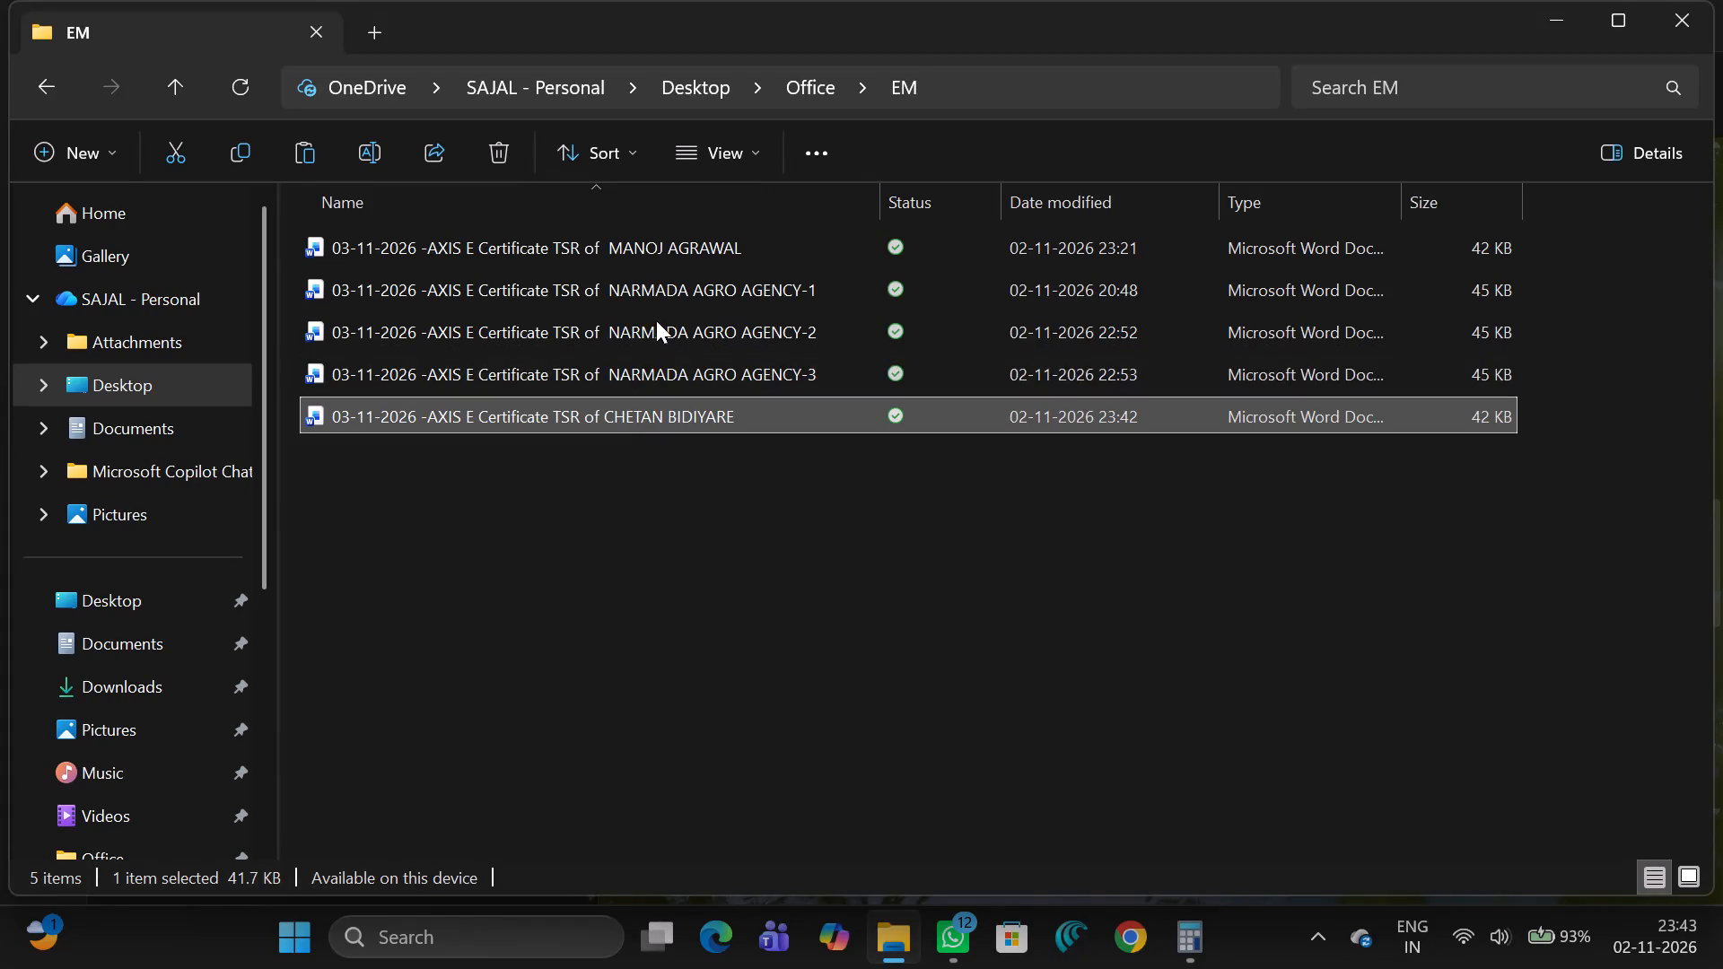
Duplicate the AXIS E Certificate TSR document of NARMADA AGRO AGENCY-1 within the EM folder.
left_click(644, 414)
key("Tab")
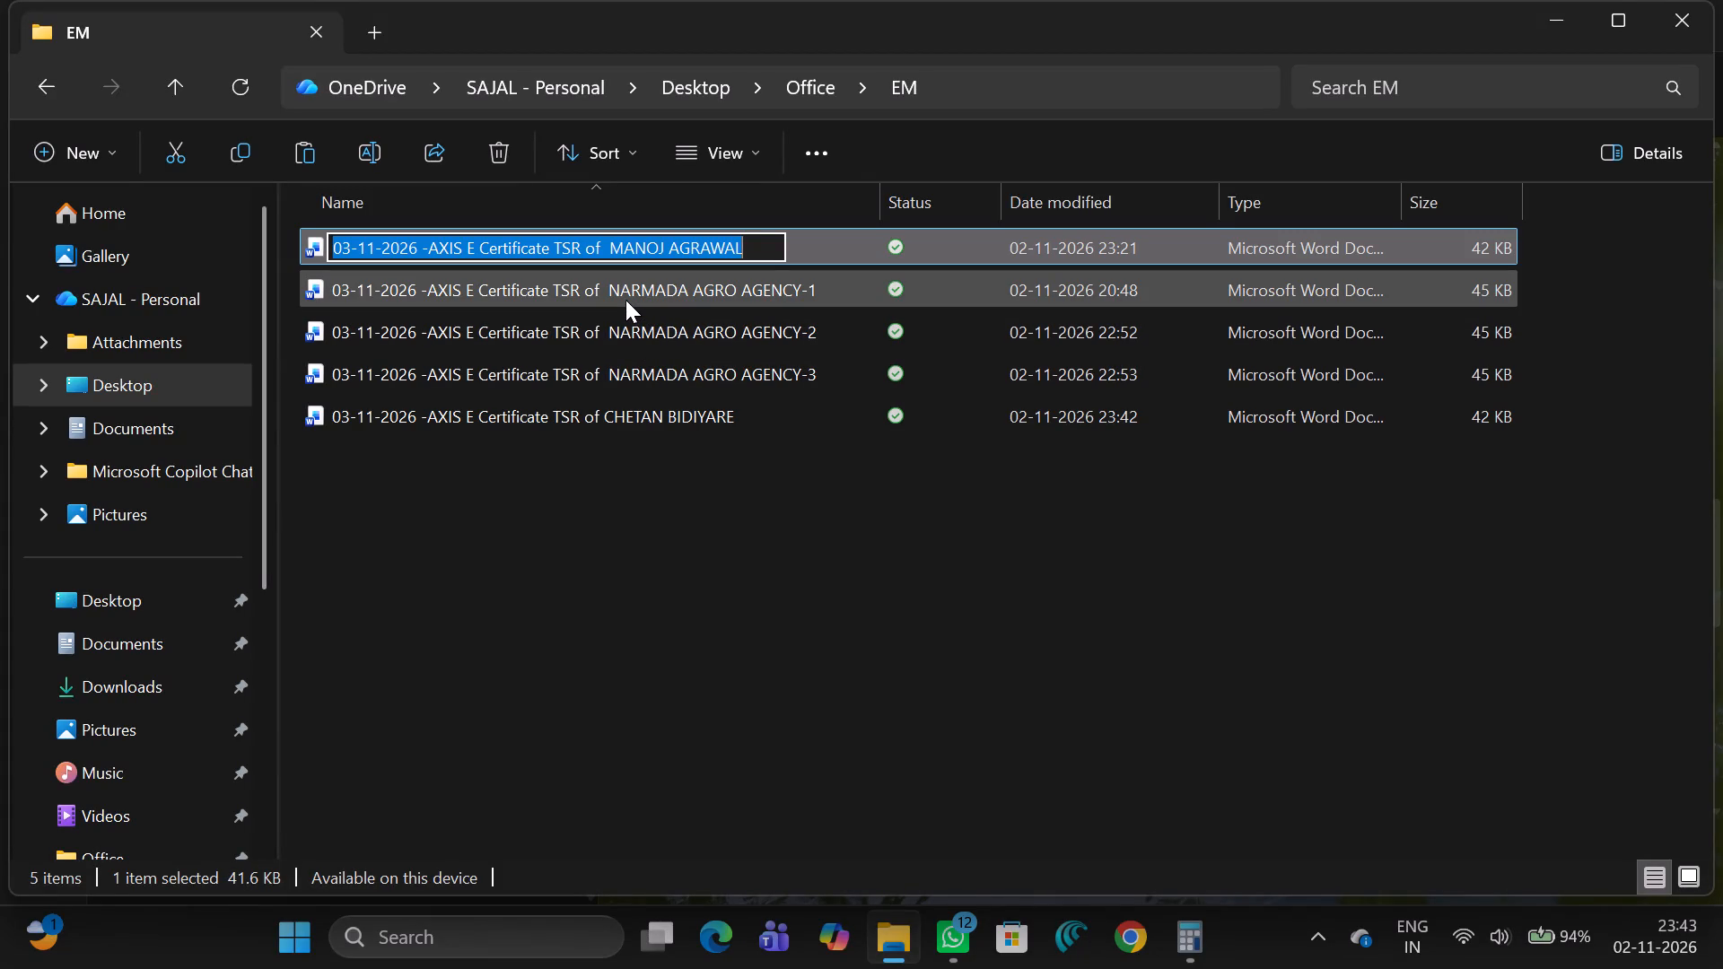
left_click(625, 300)
key("ctrl+c")
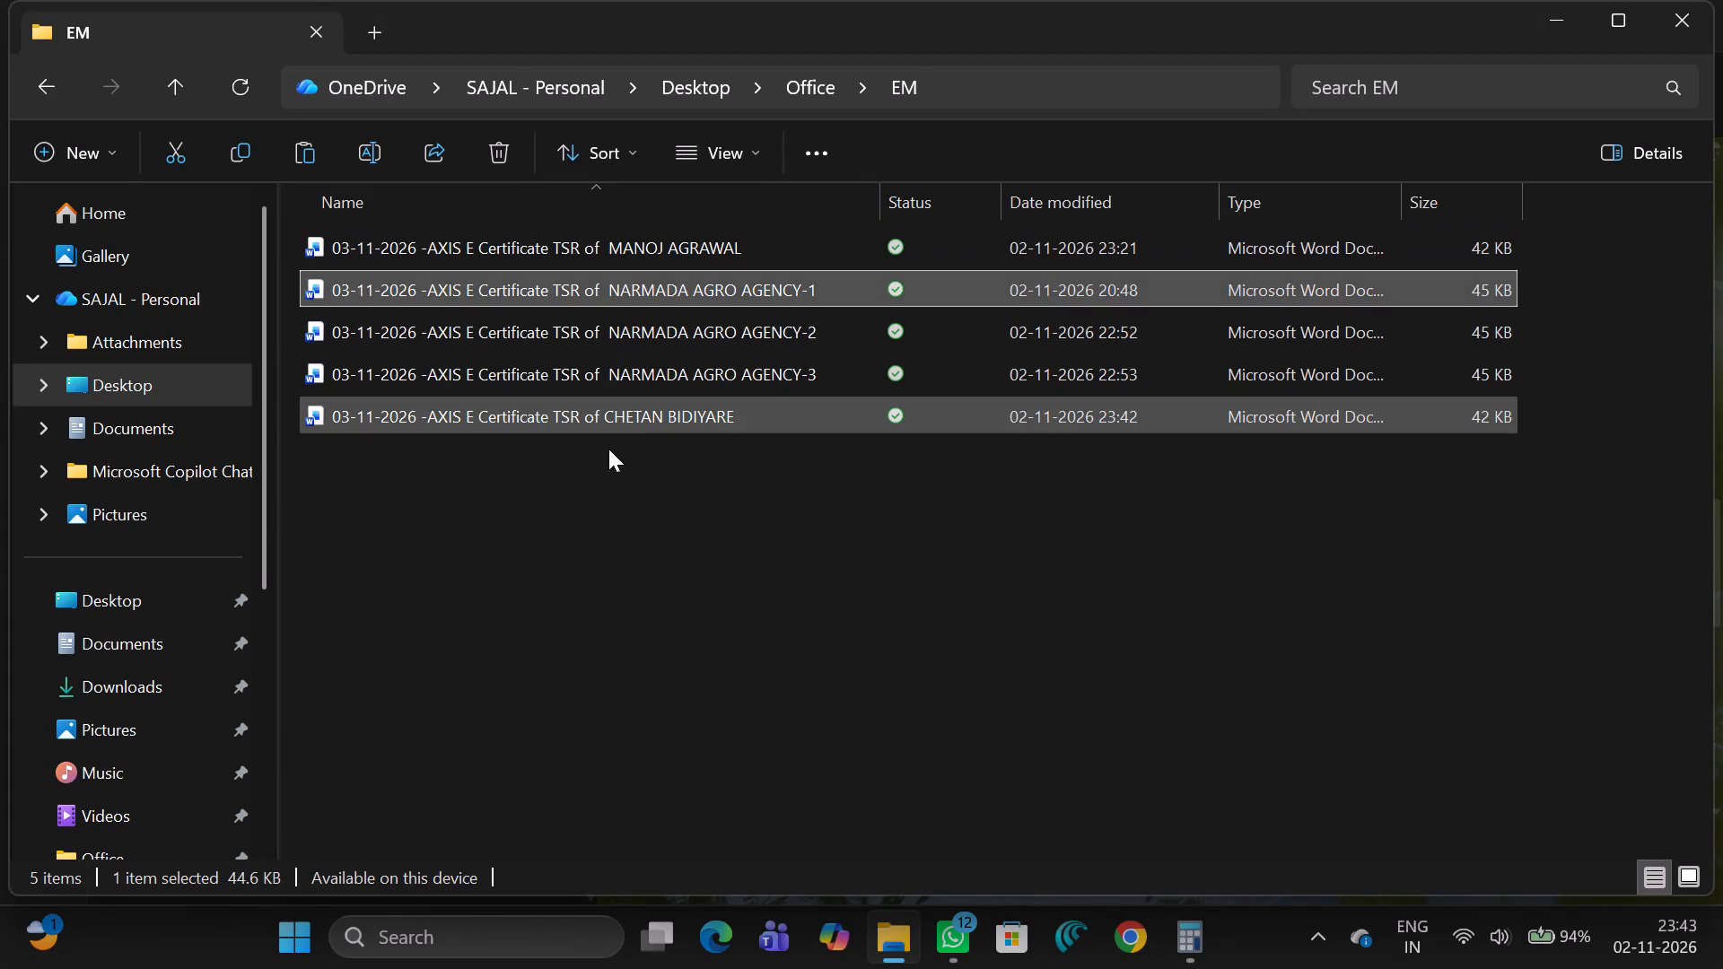
left_click(594, 499)
key("ctrl+v")
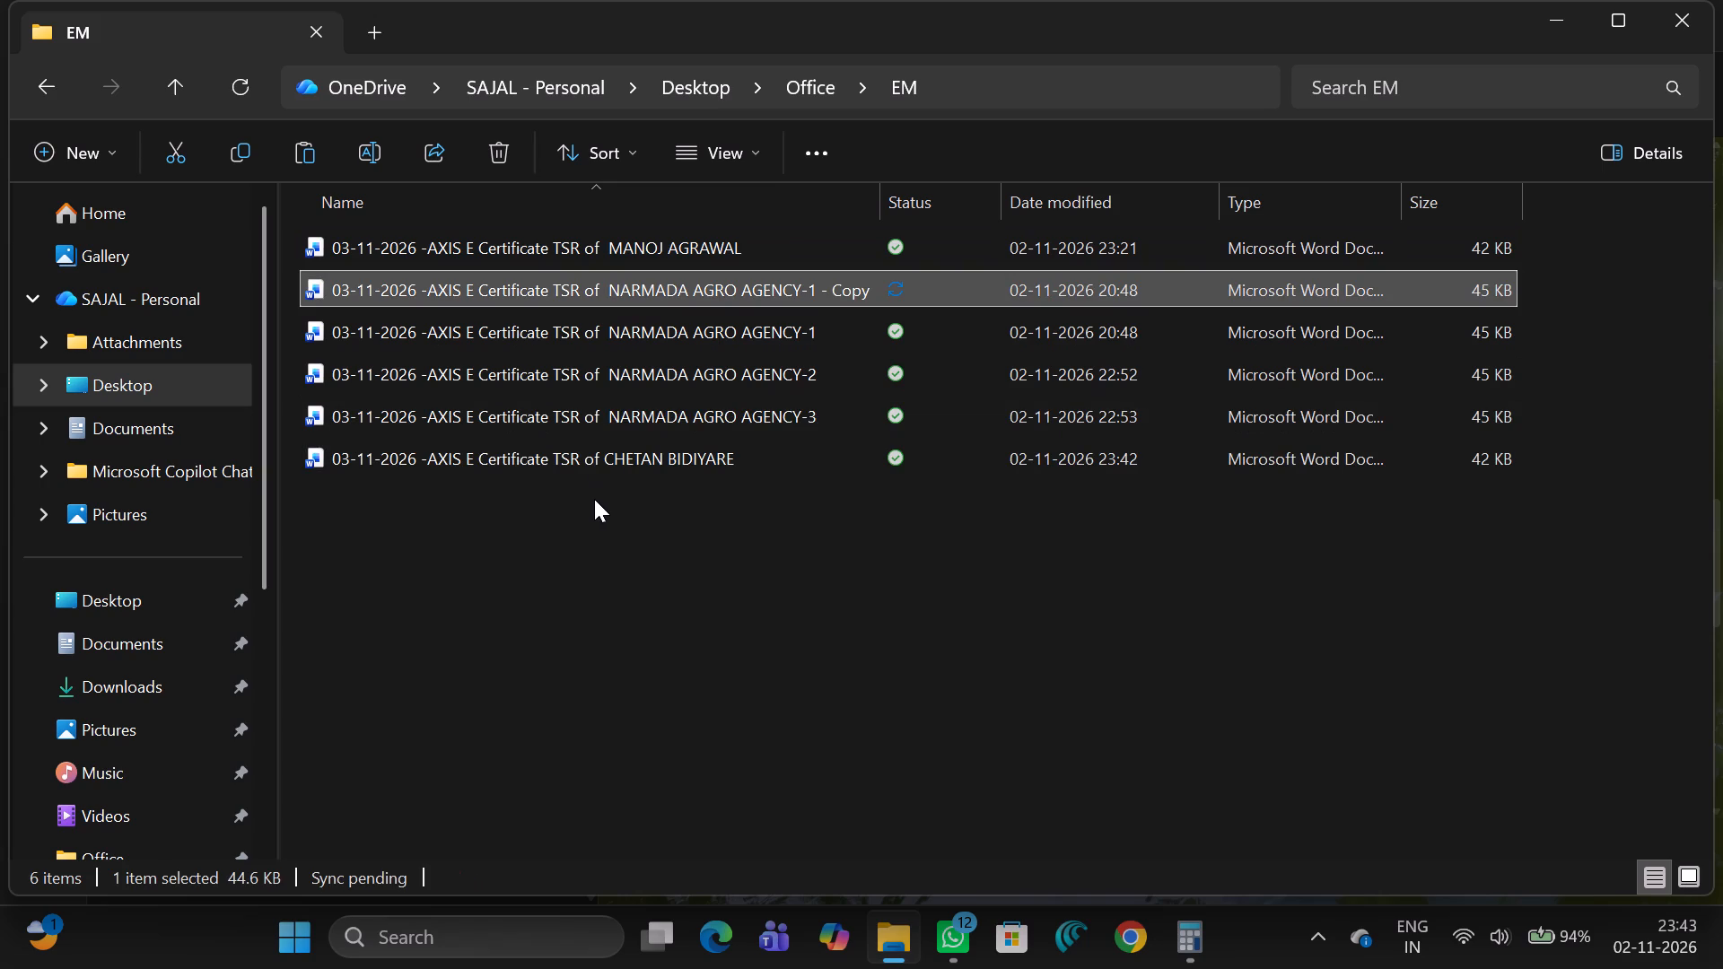
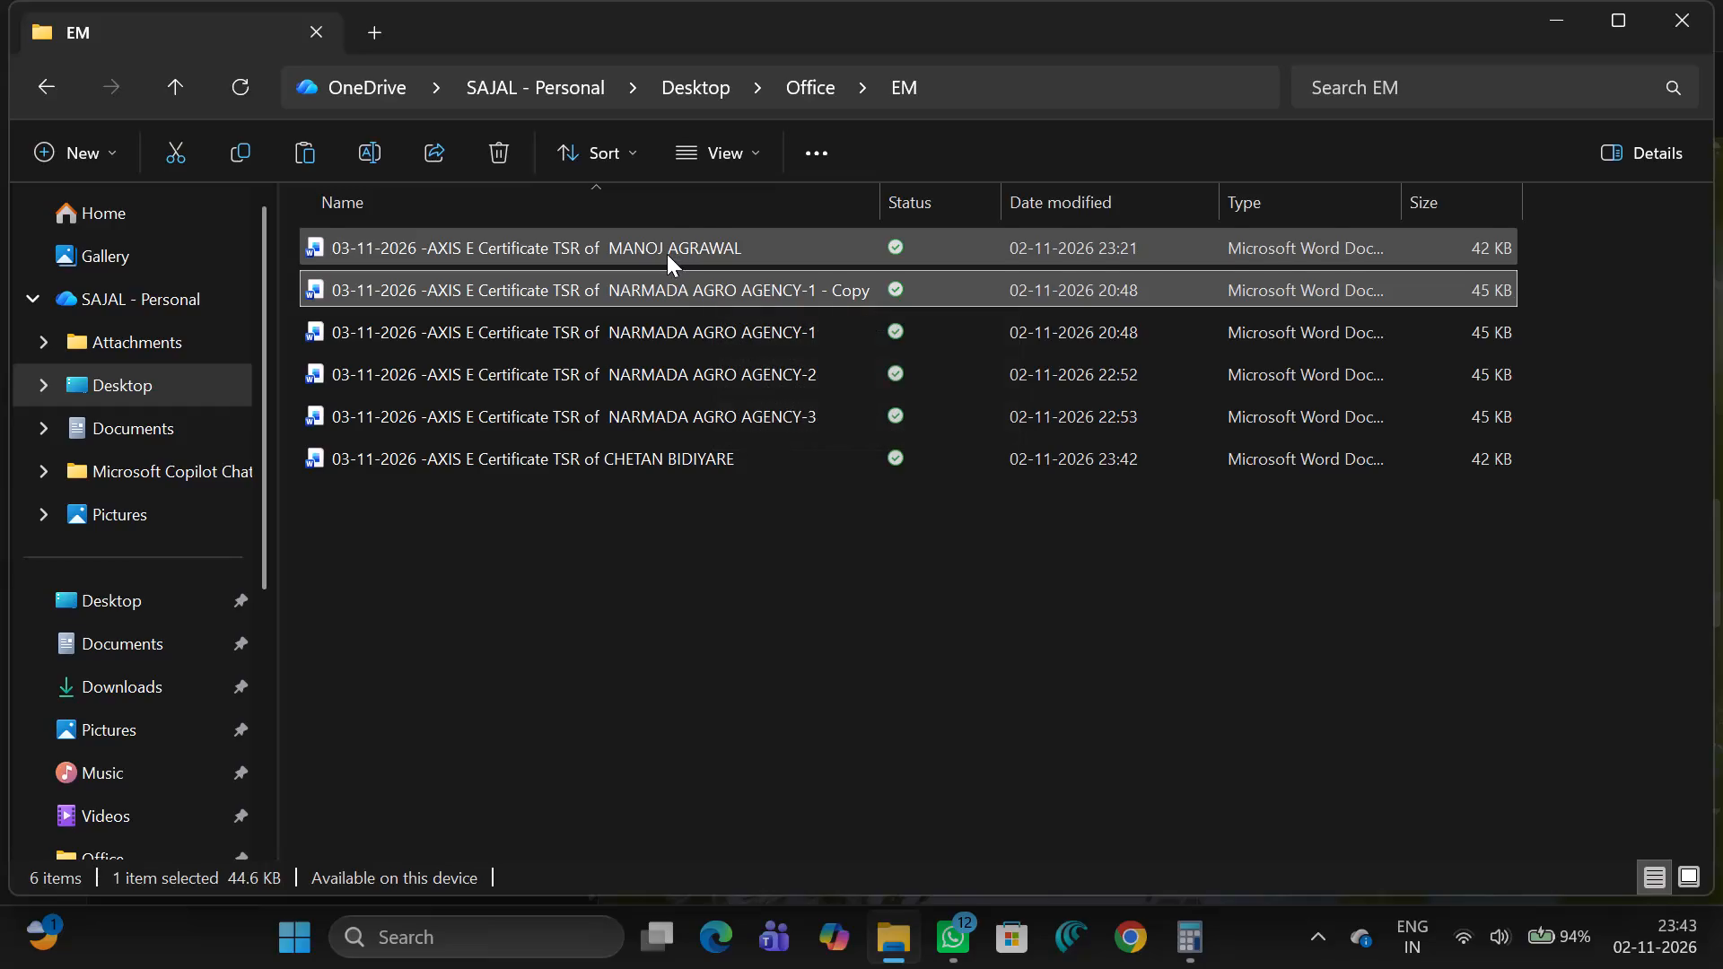
Rename the NARMADA AGRO AGENCY-1 copy, replacing the agency name and copy suffix with the new individual's full name in capitals.
right_click(667, 292)
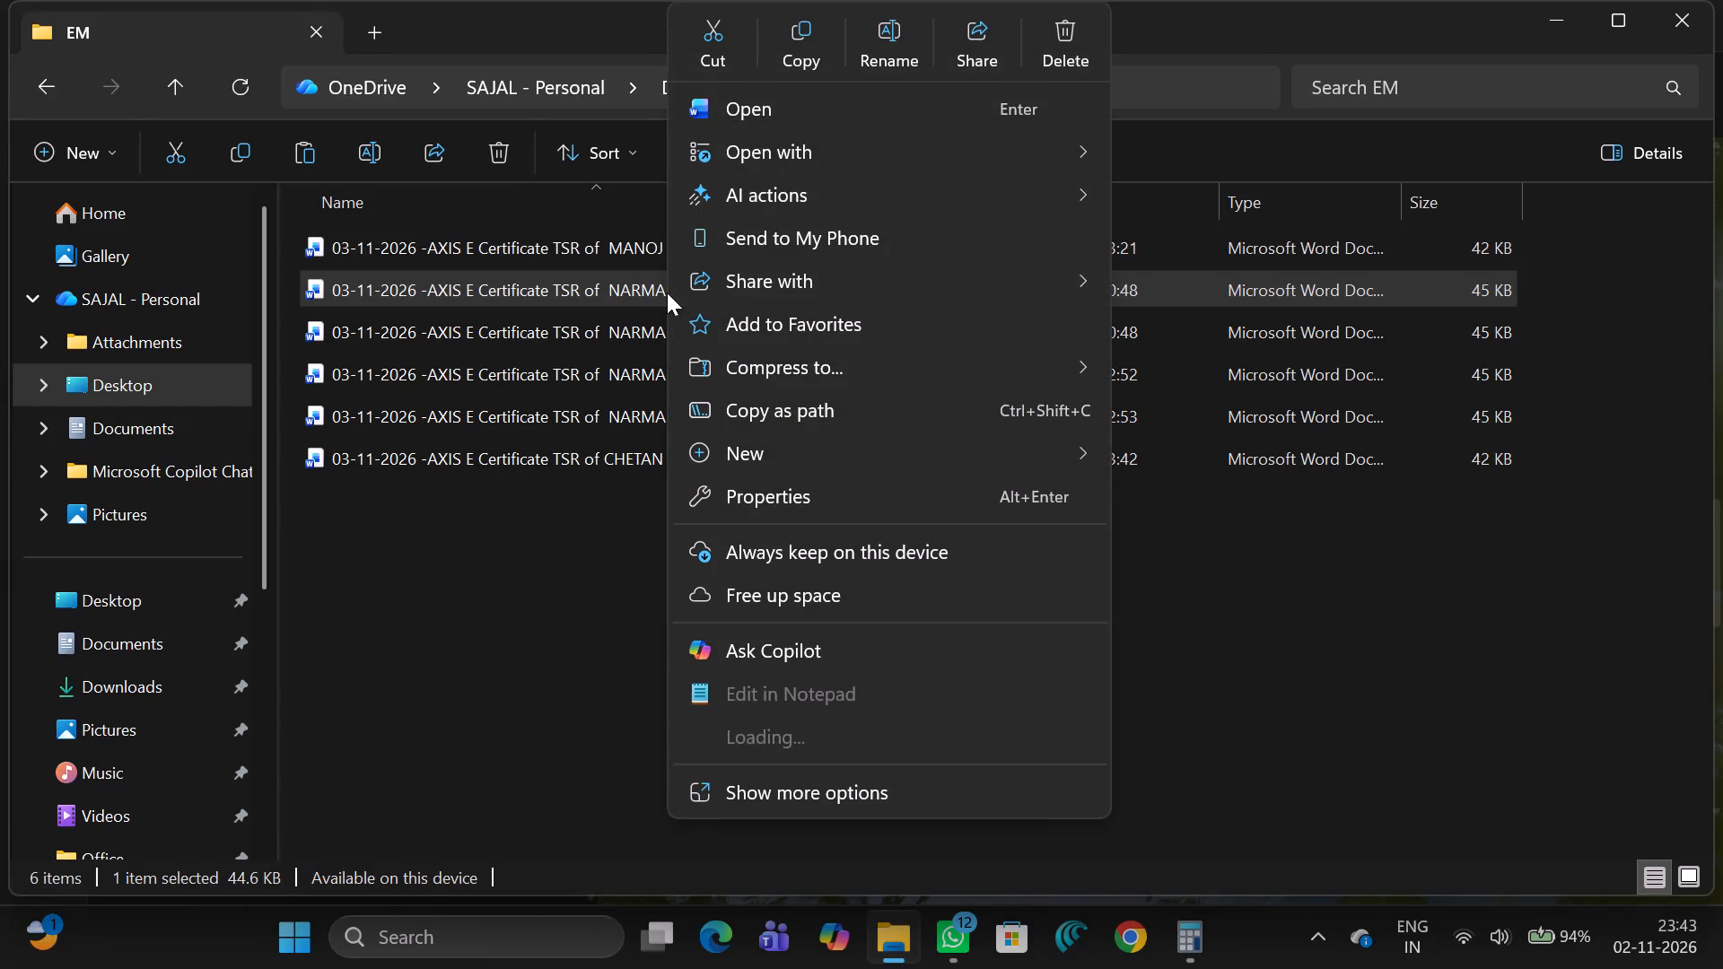
left_click(630, 290)
key("F2")
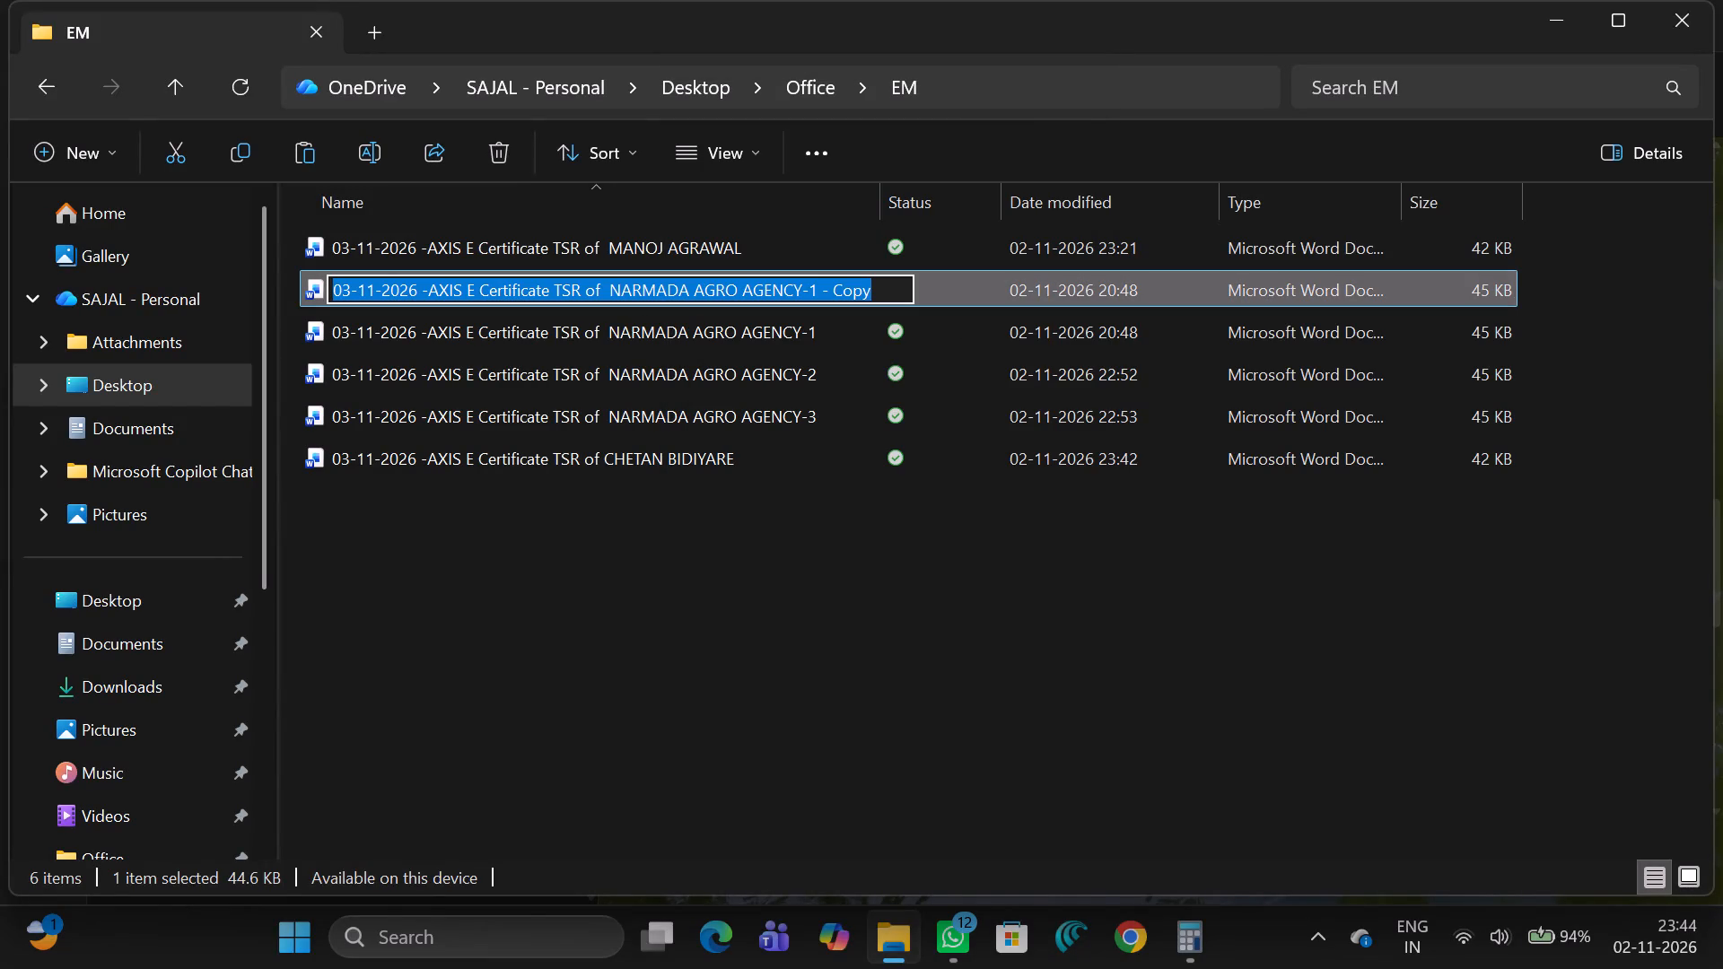
left_click_drag(610, 288, 723, 287)
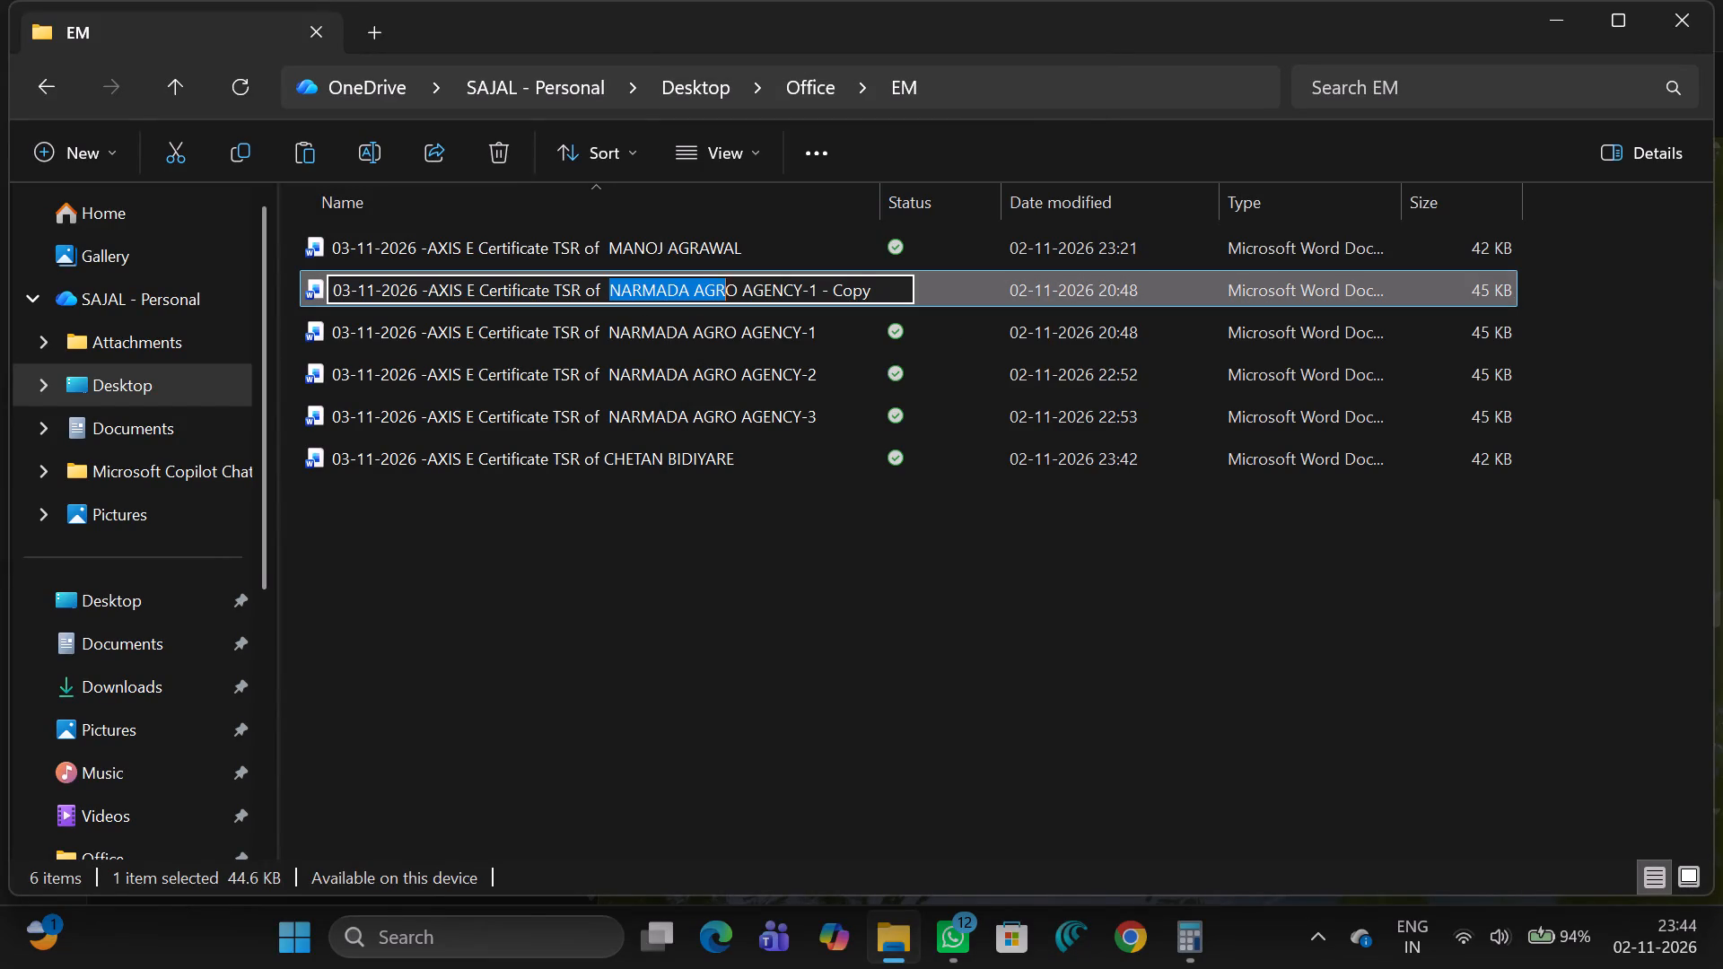
left_click_drag(723, 287, 877, 283)
key("BackSpace")
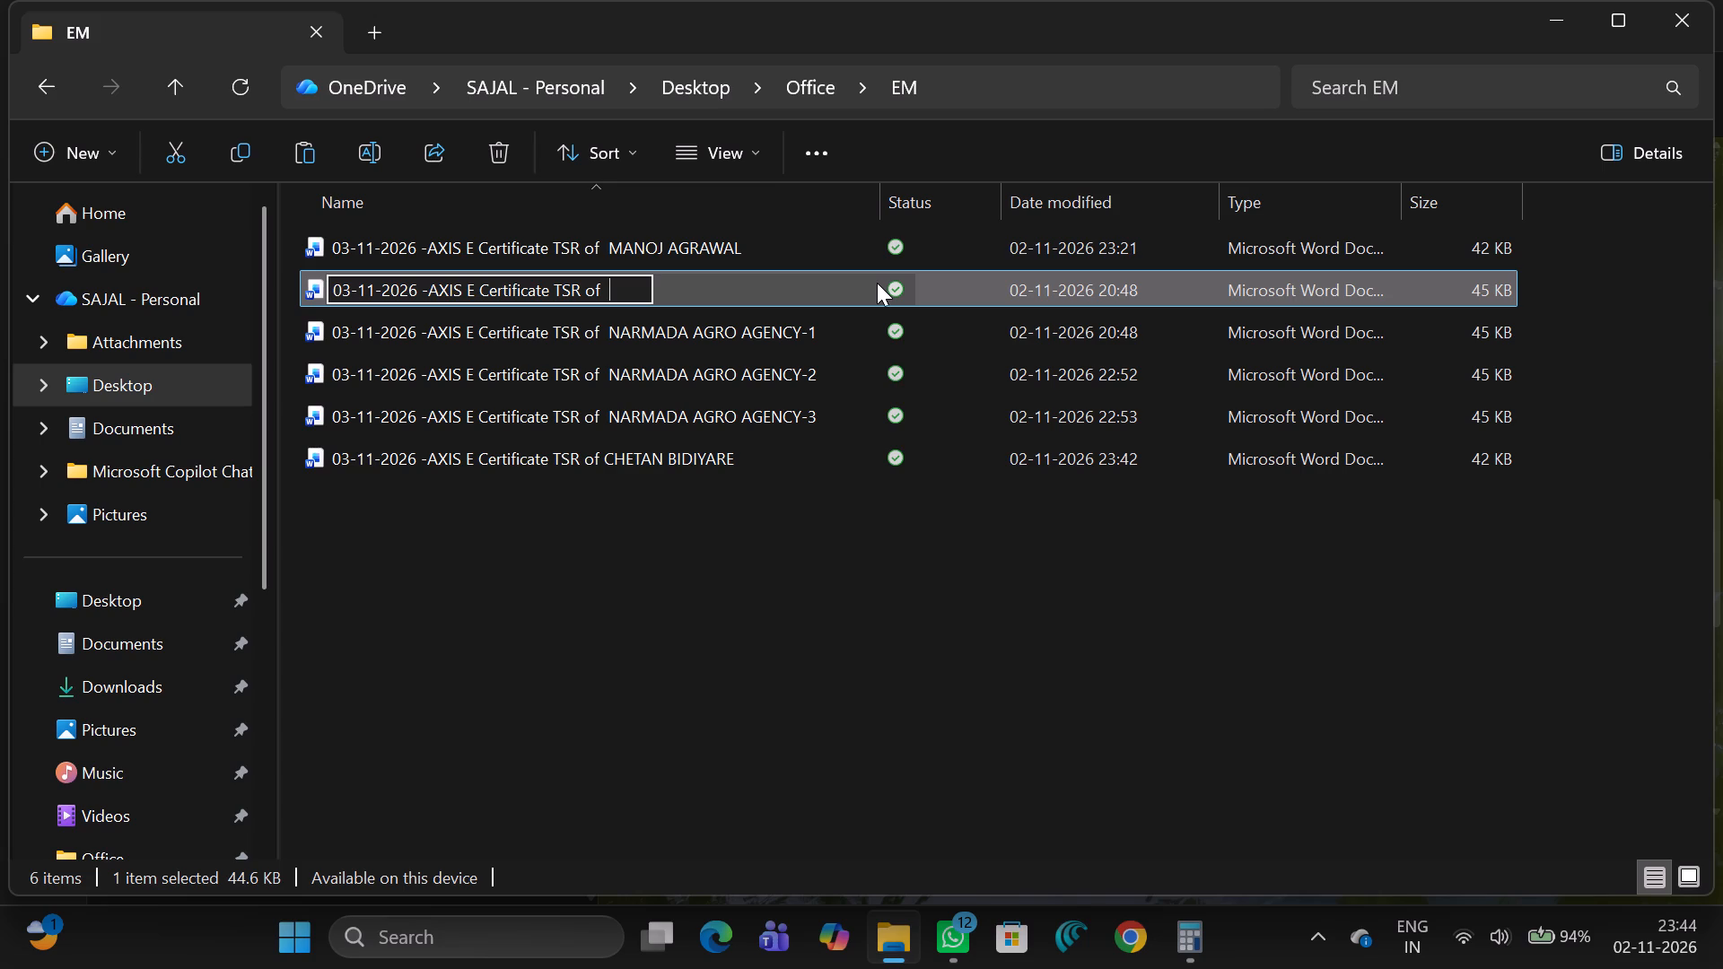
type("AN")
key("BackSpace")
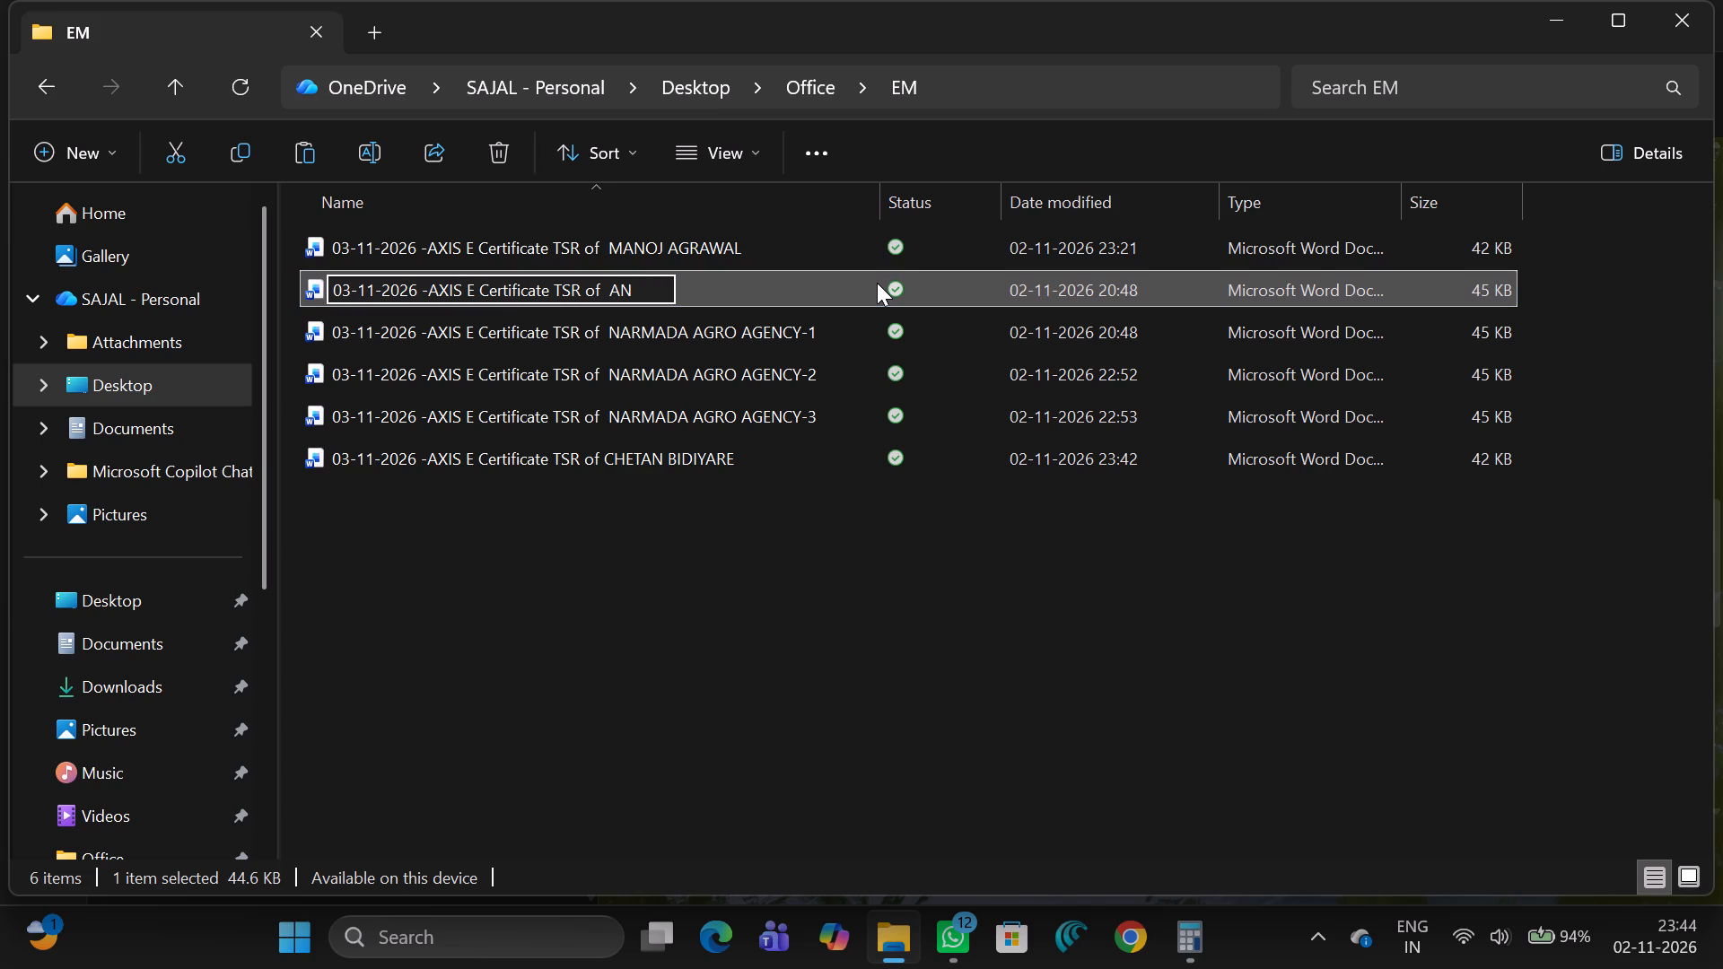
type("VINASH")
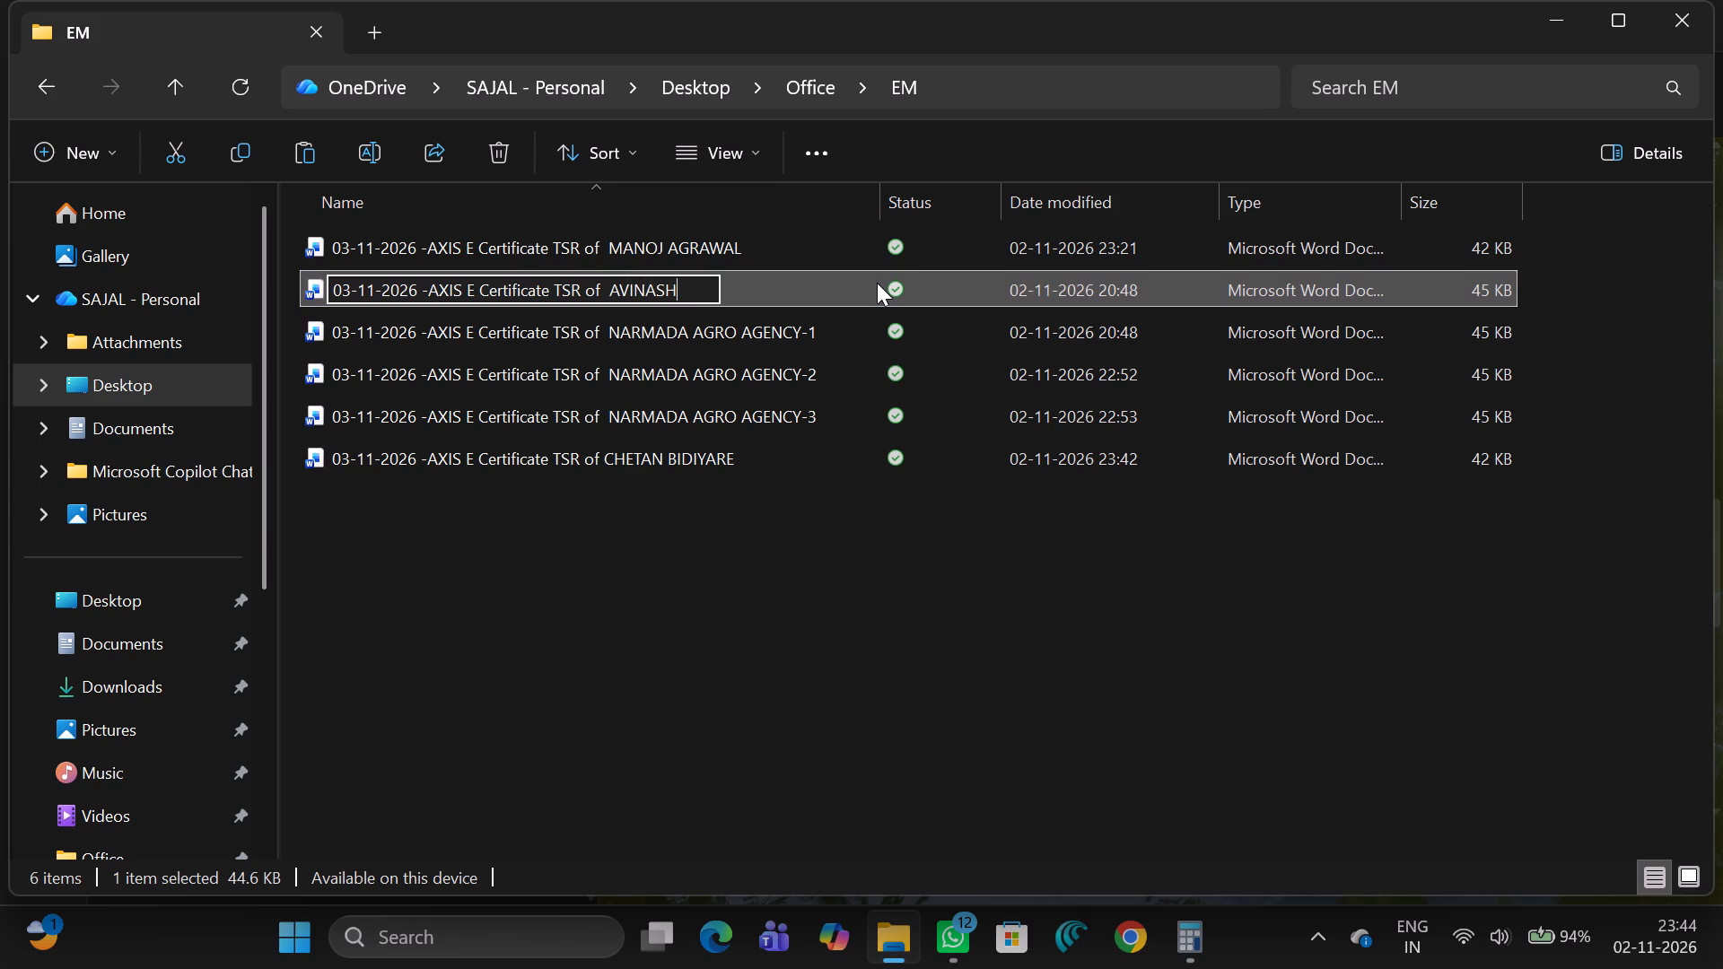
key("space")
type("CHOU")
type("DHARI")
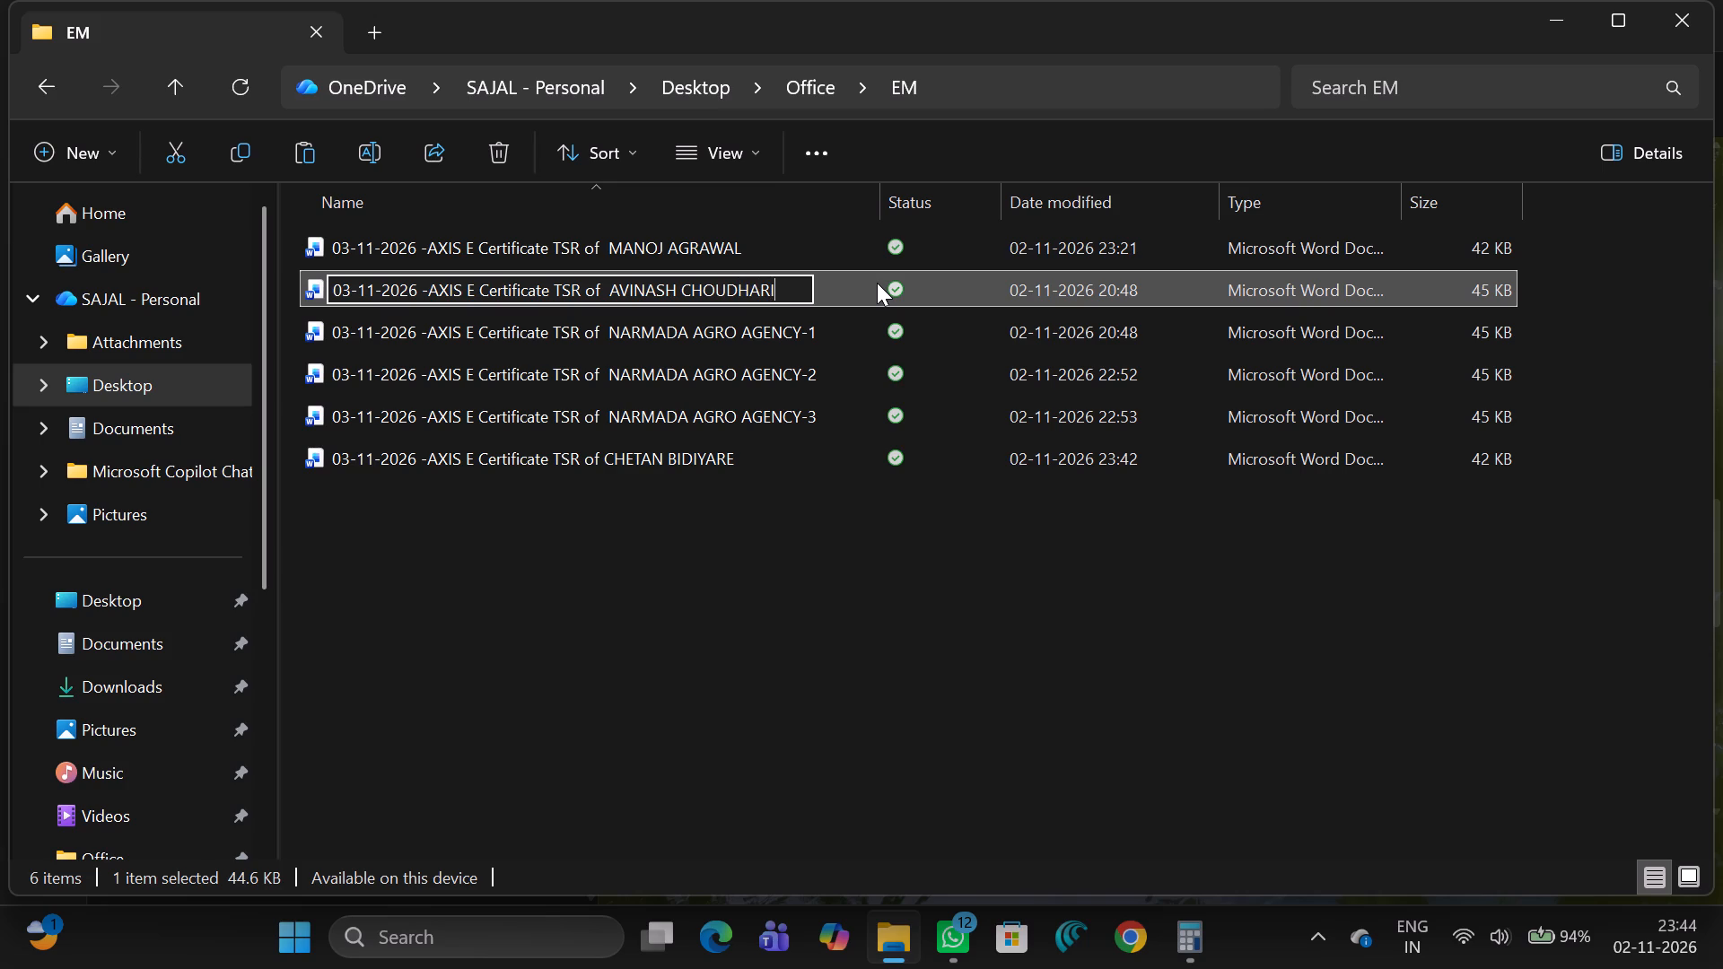
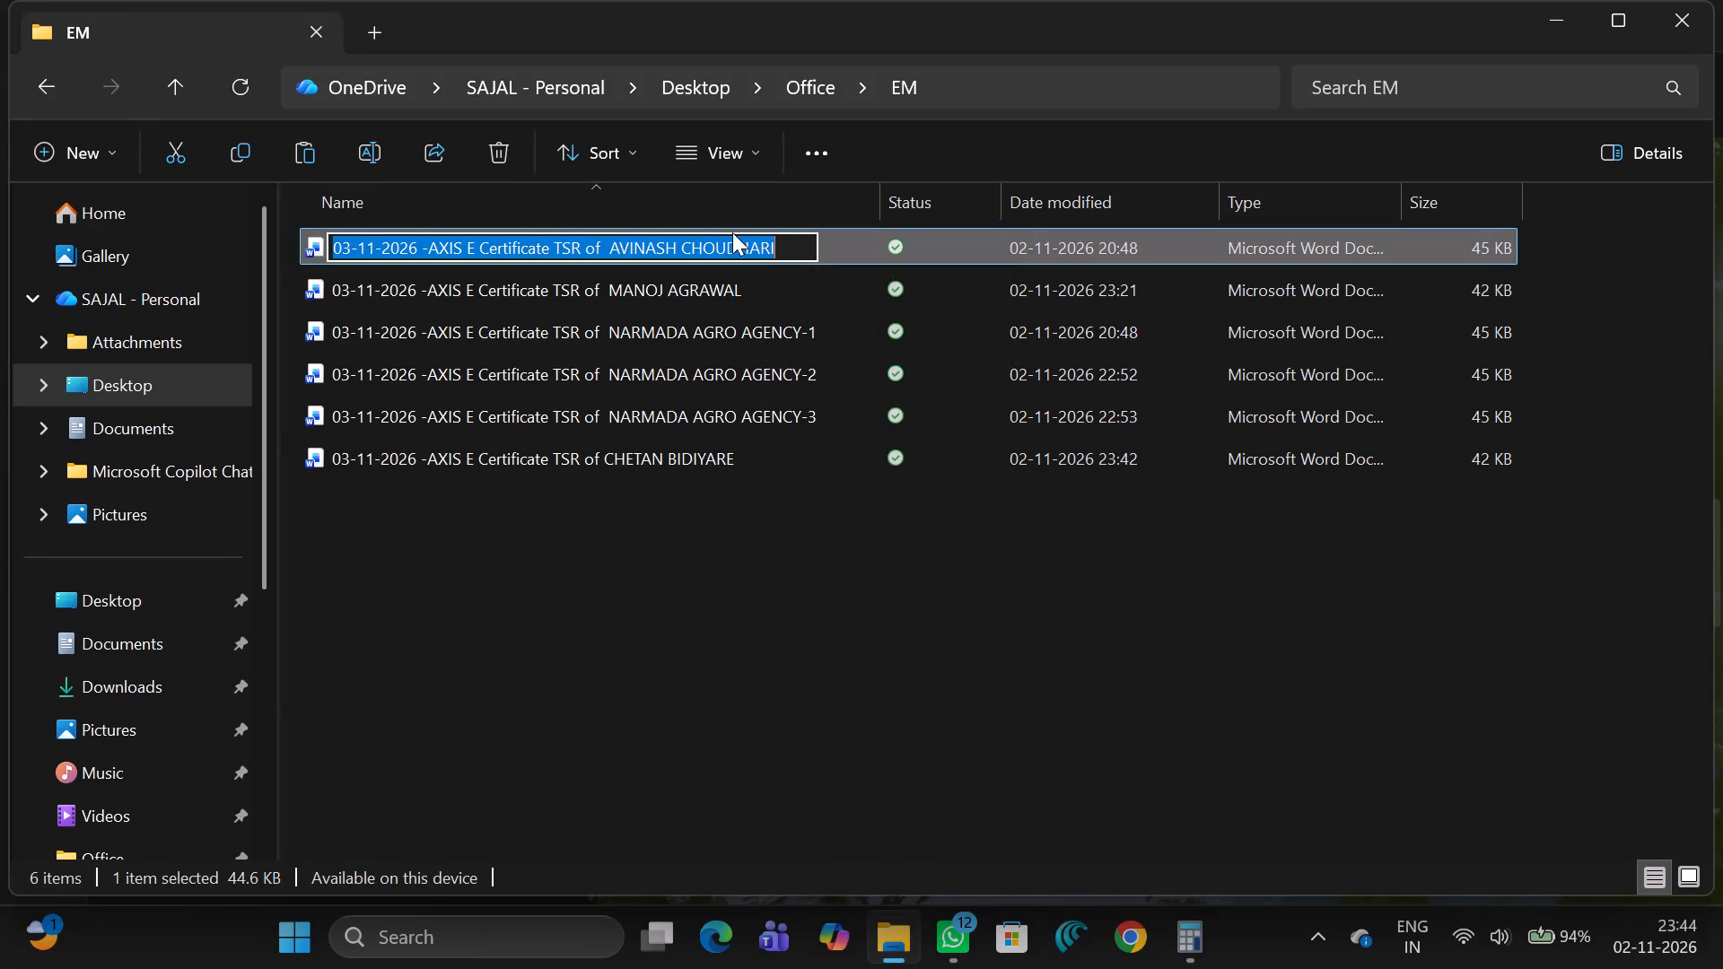
Correct the surname's spelling in the new certificate's file name to CHAUDHARI, replacing the O with an A.
left_click(715, 249)
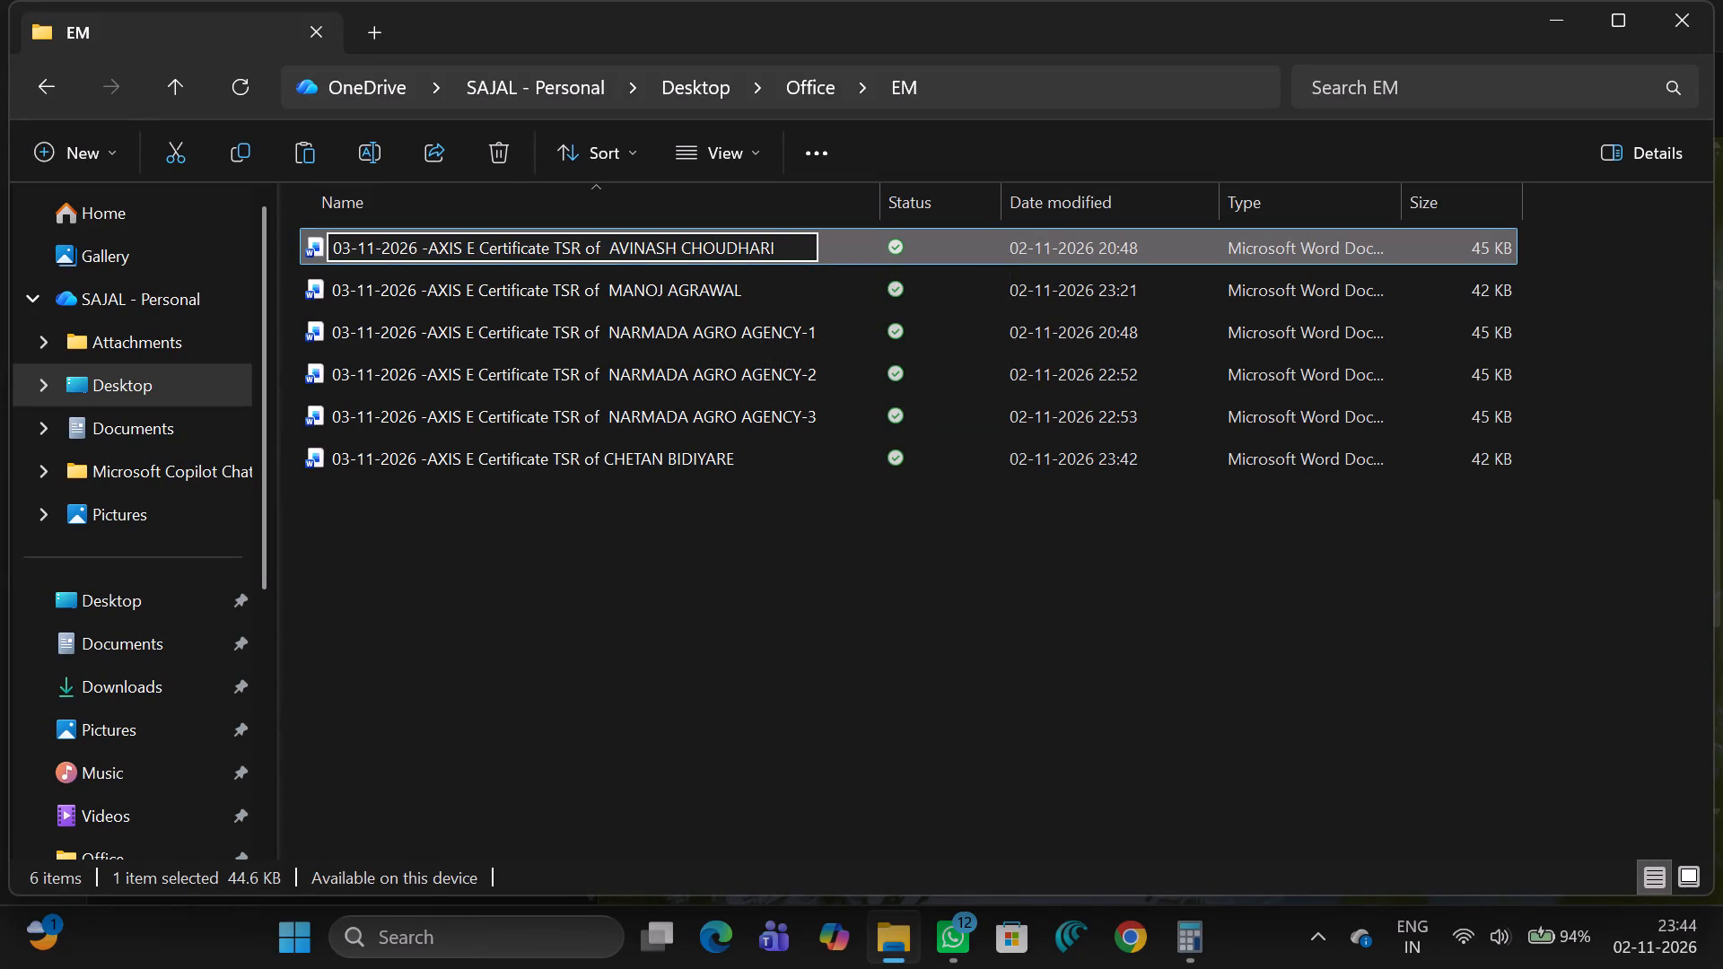
key("BackSpace")
key("a")
key("Return")
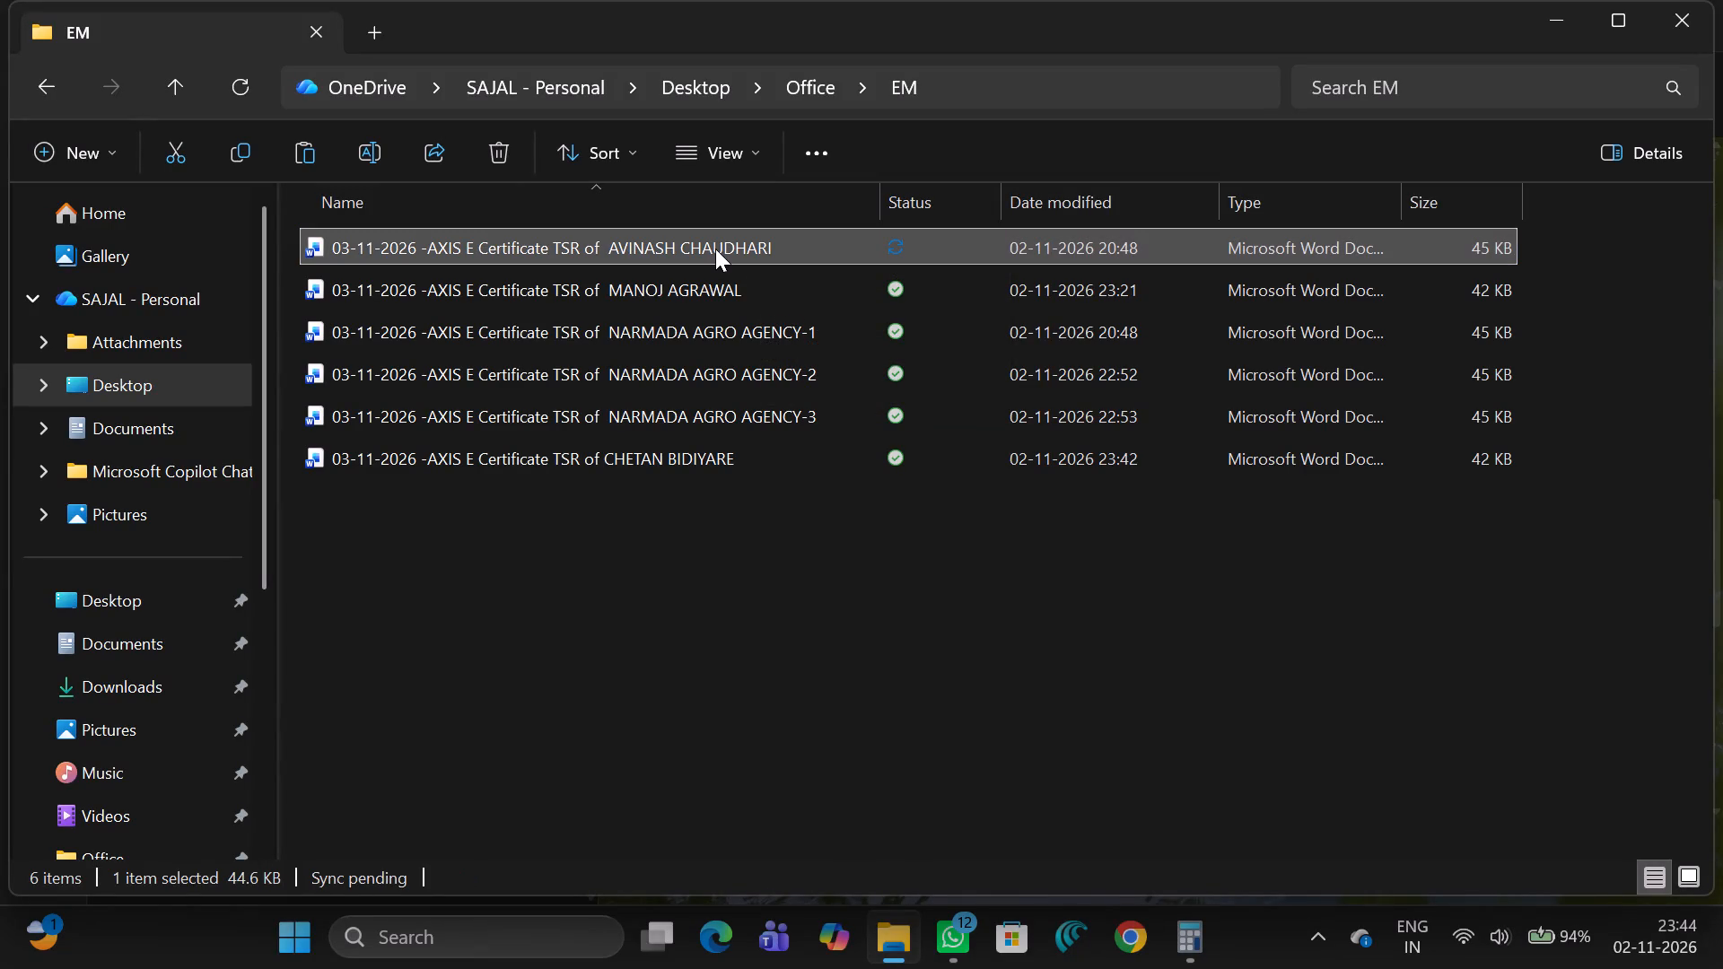
Open the renamed AXIS E Certificate TSR document in Word for editing.
key("Return")
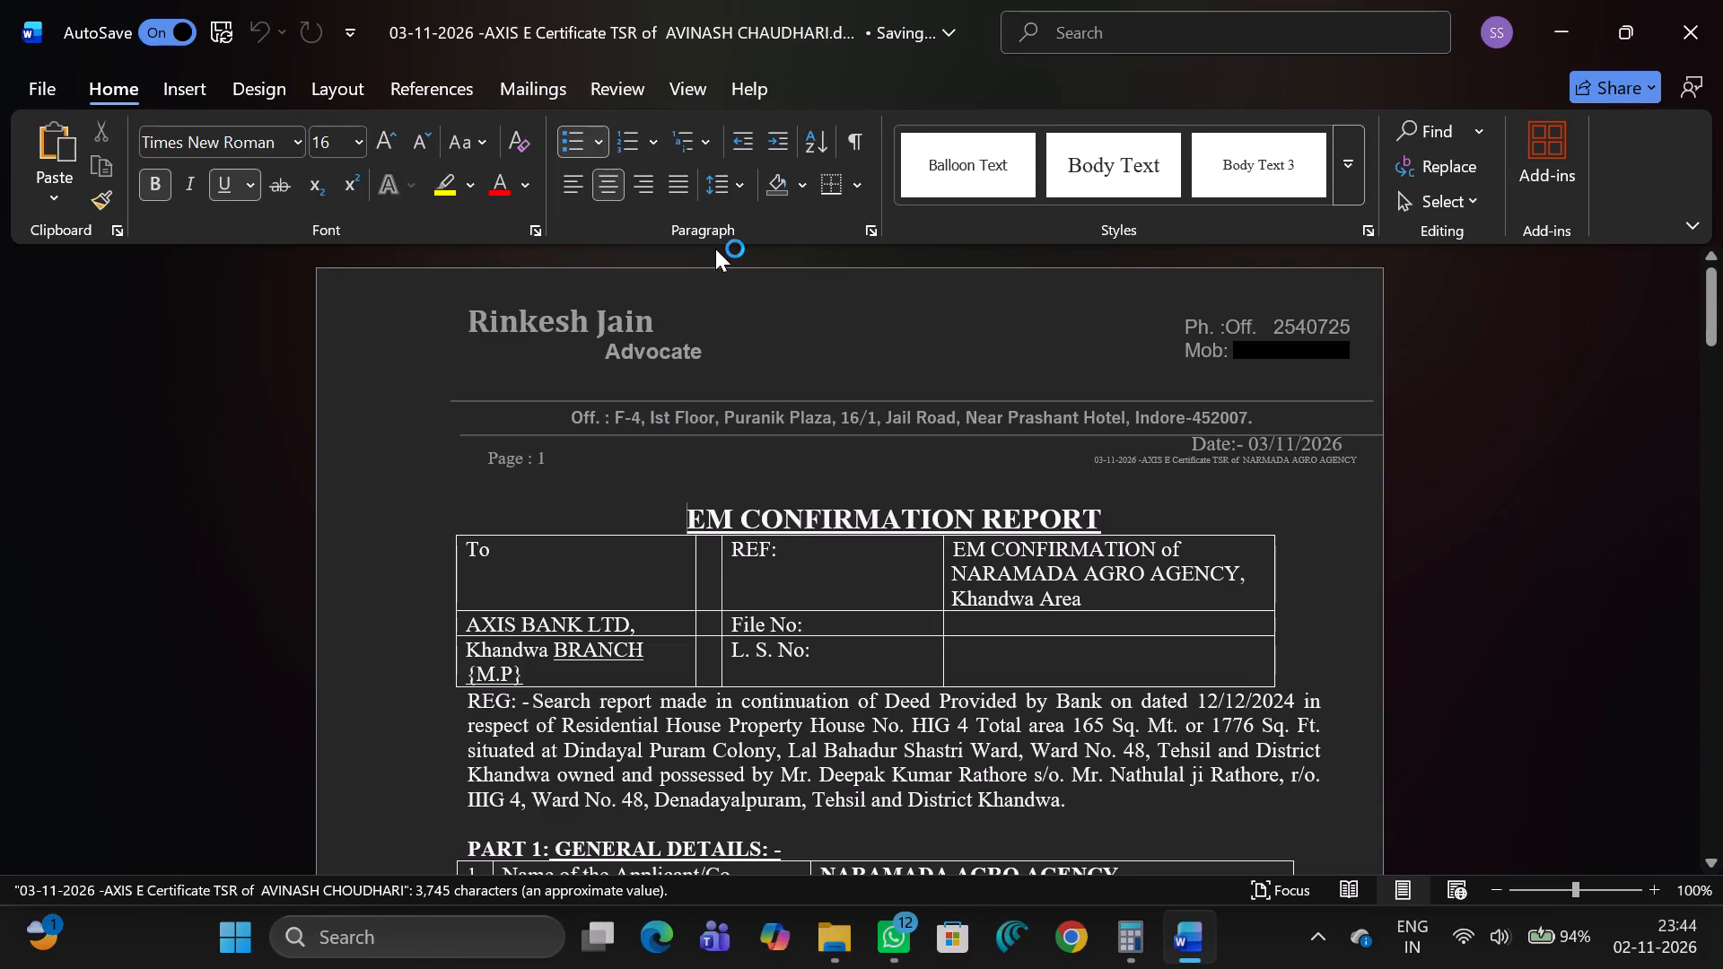
key("alt+Tab")
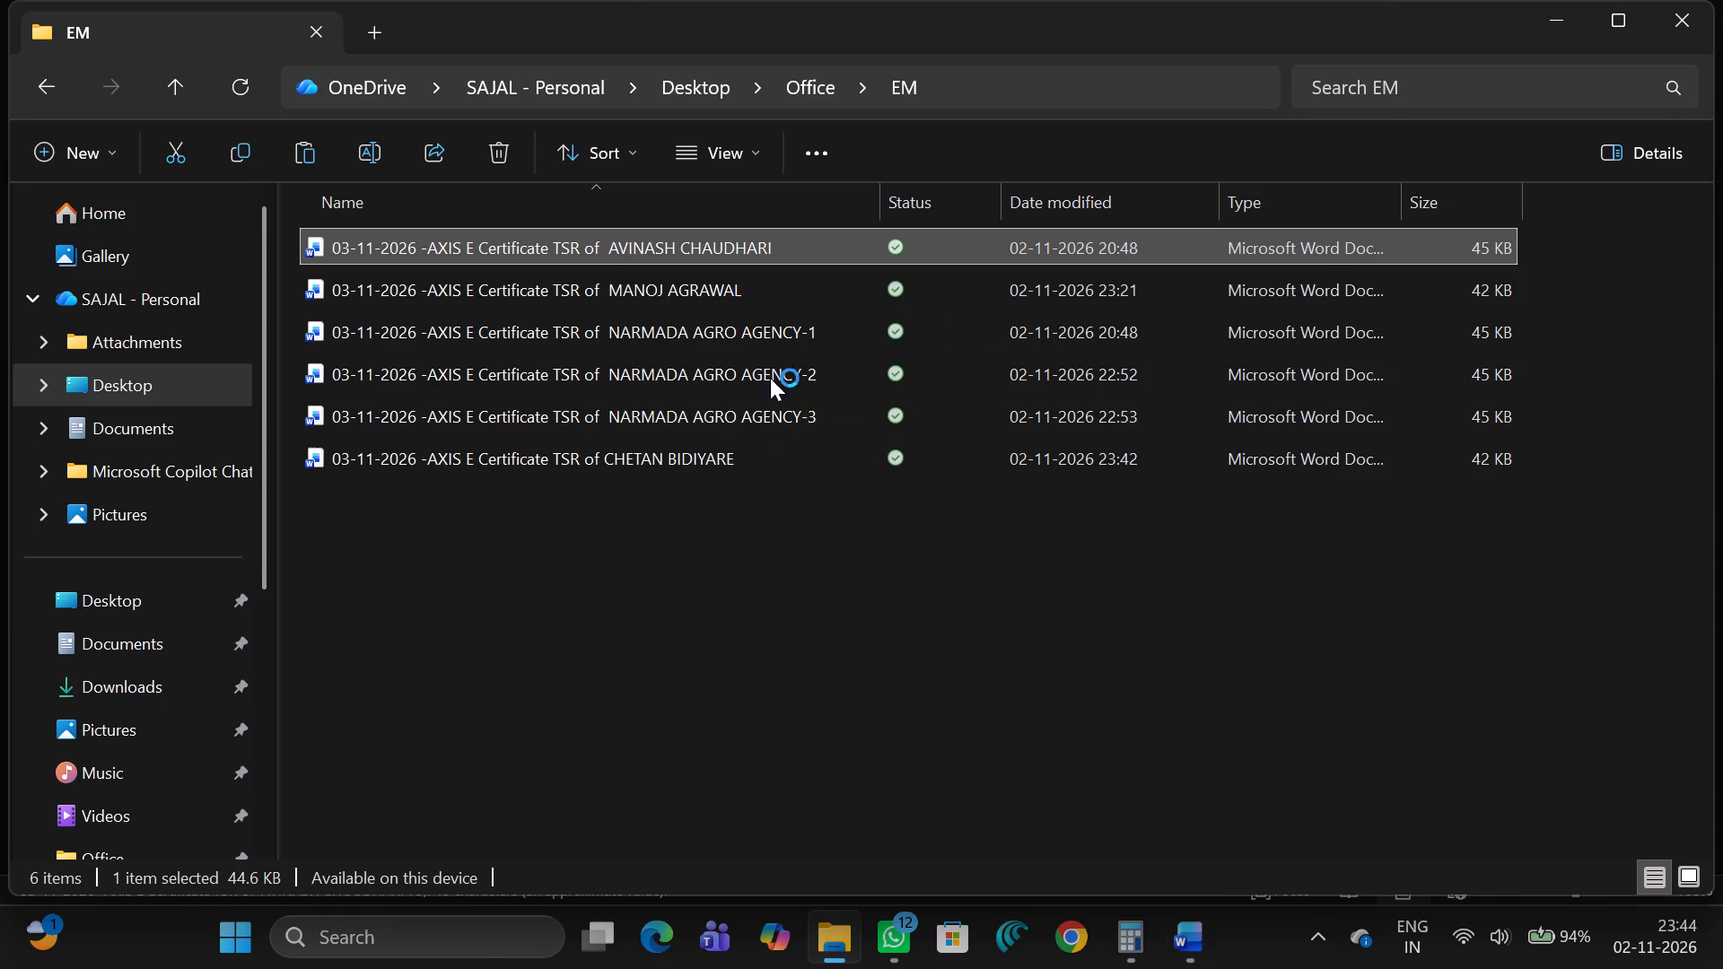
key("alt+Tab")
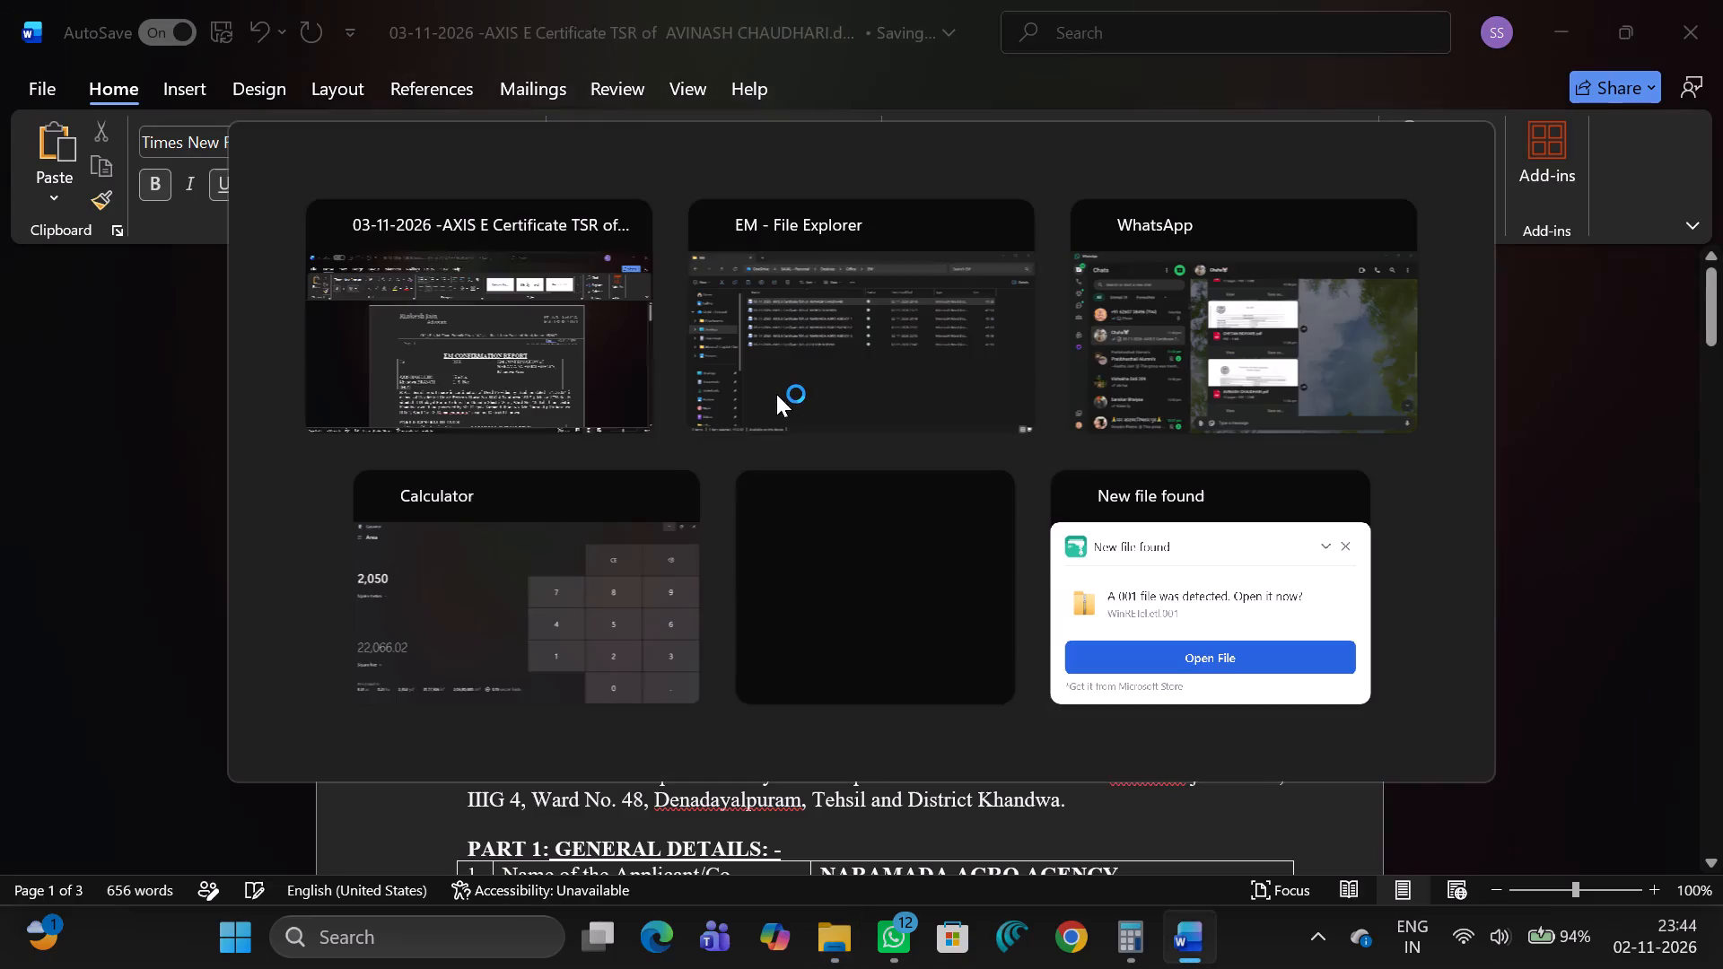
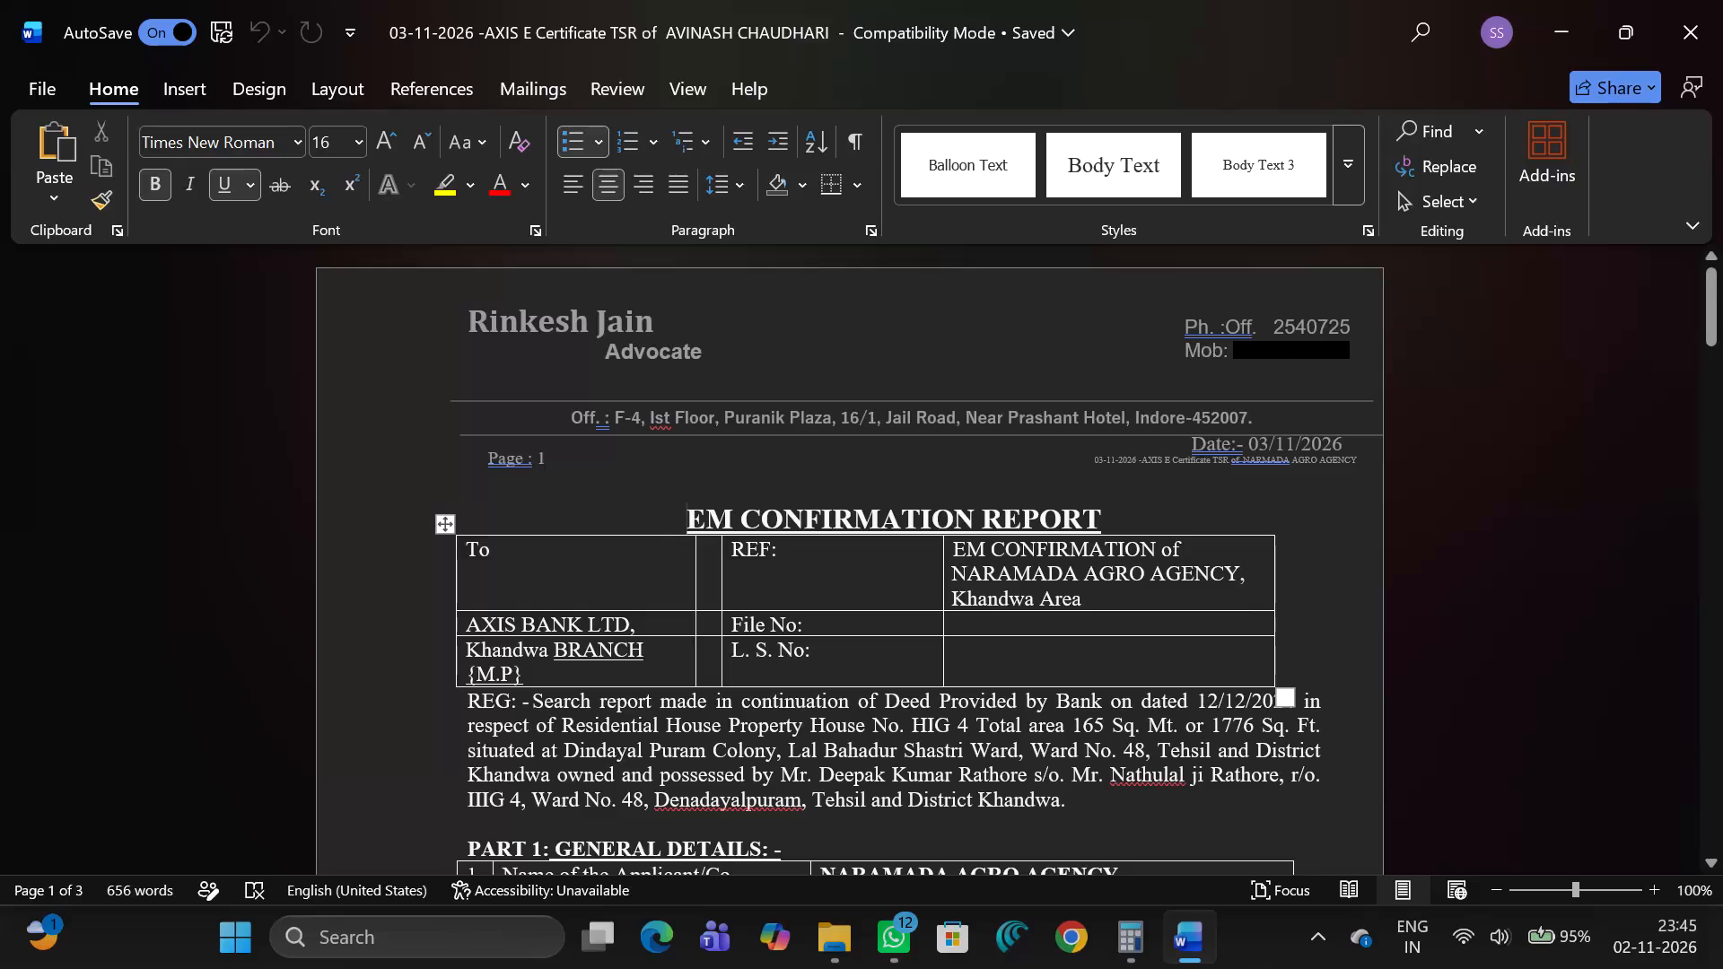
Delete the old applicant name NARAMADA AGRO AGENCY from the "EM CONFIRMATION of" reference cell in the report's header table.
left_click_drag(958, 574, 1218, 563)
key("BackSpace")
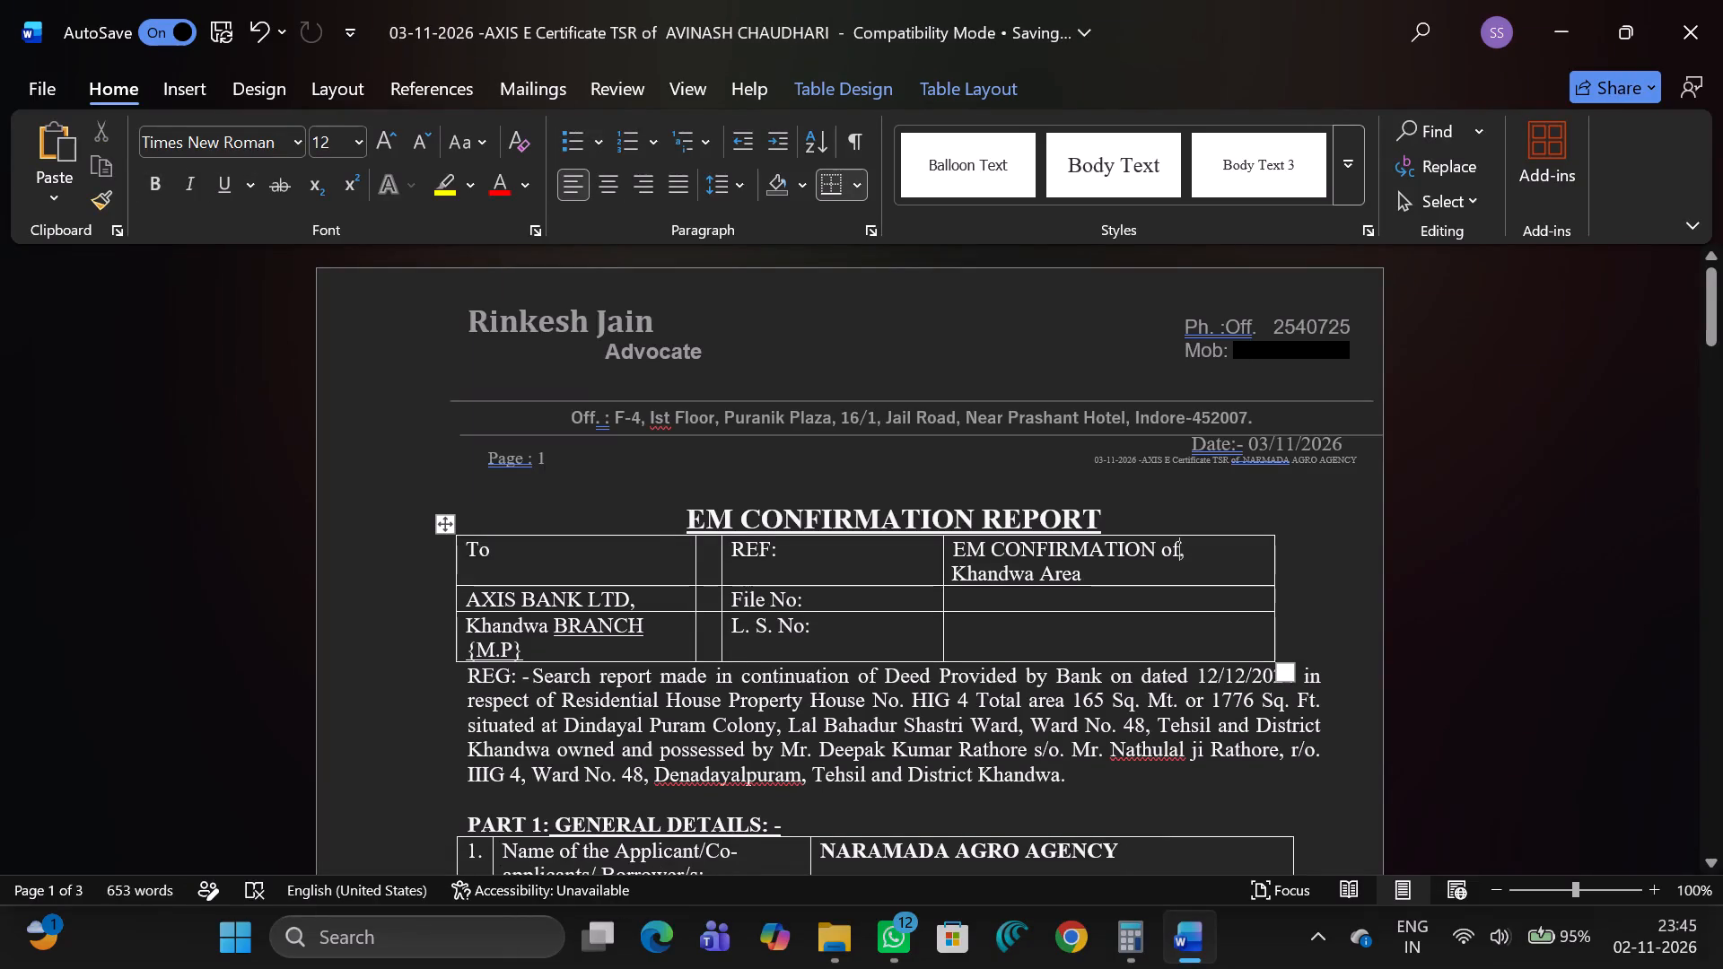
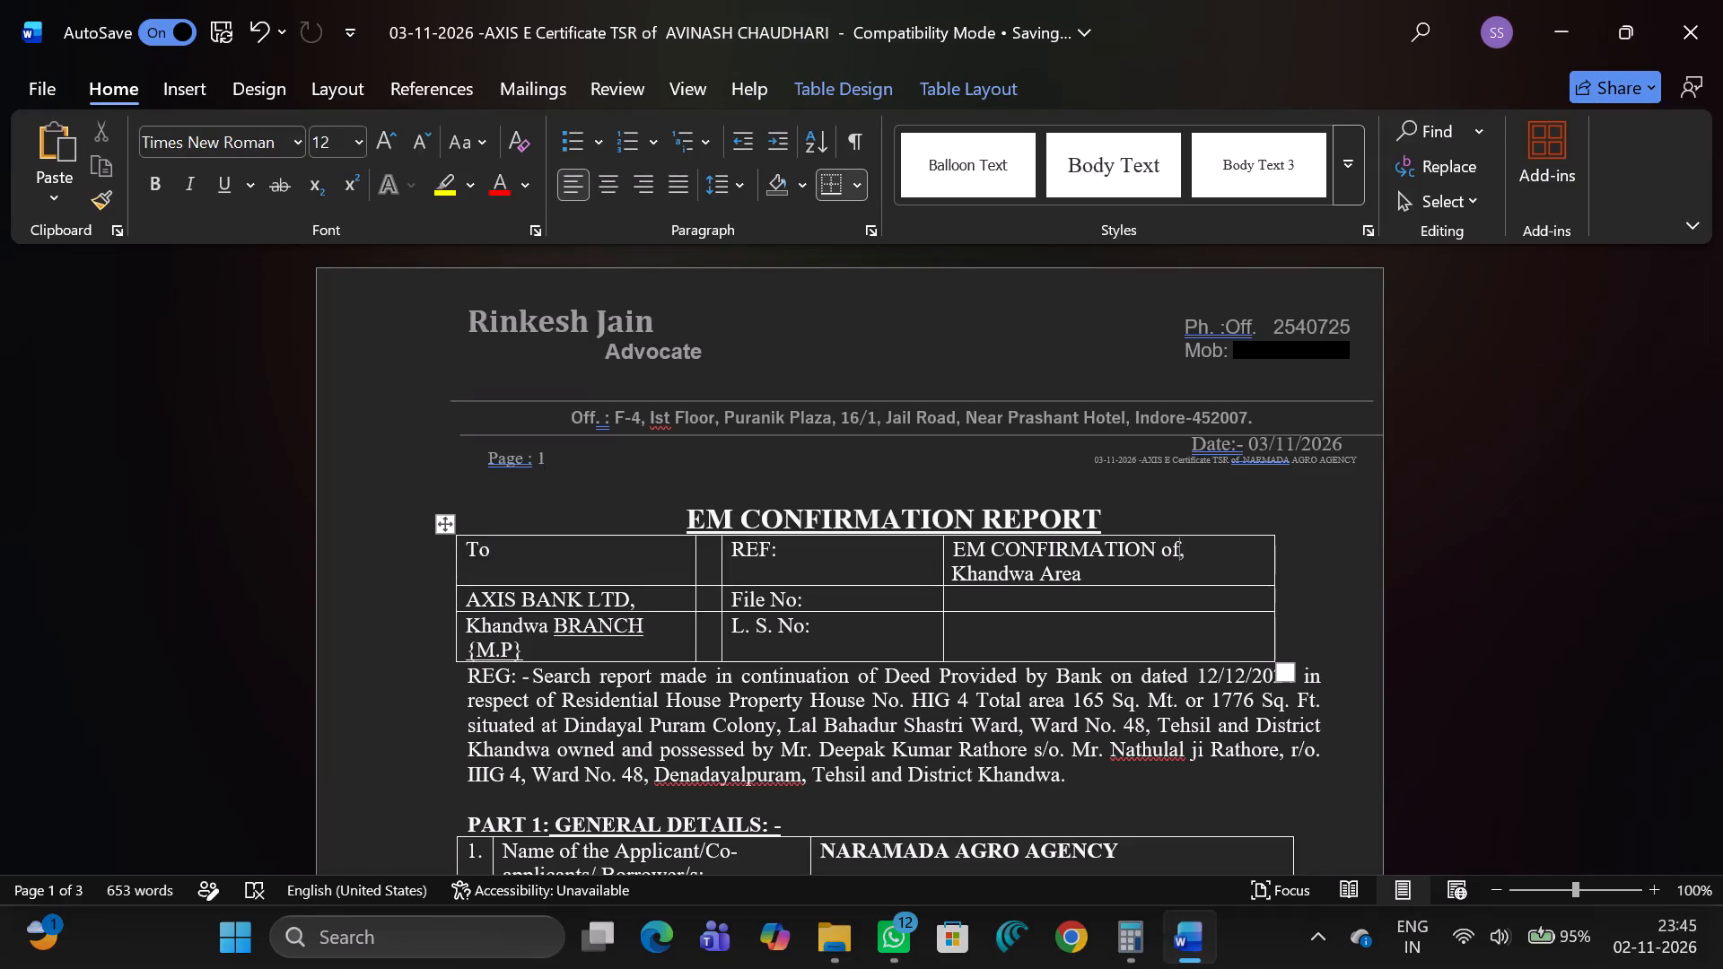
Enter the new applicant's full name in capitals after "EM CONFIRMATION of" in the header table's reference cell.
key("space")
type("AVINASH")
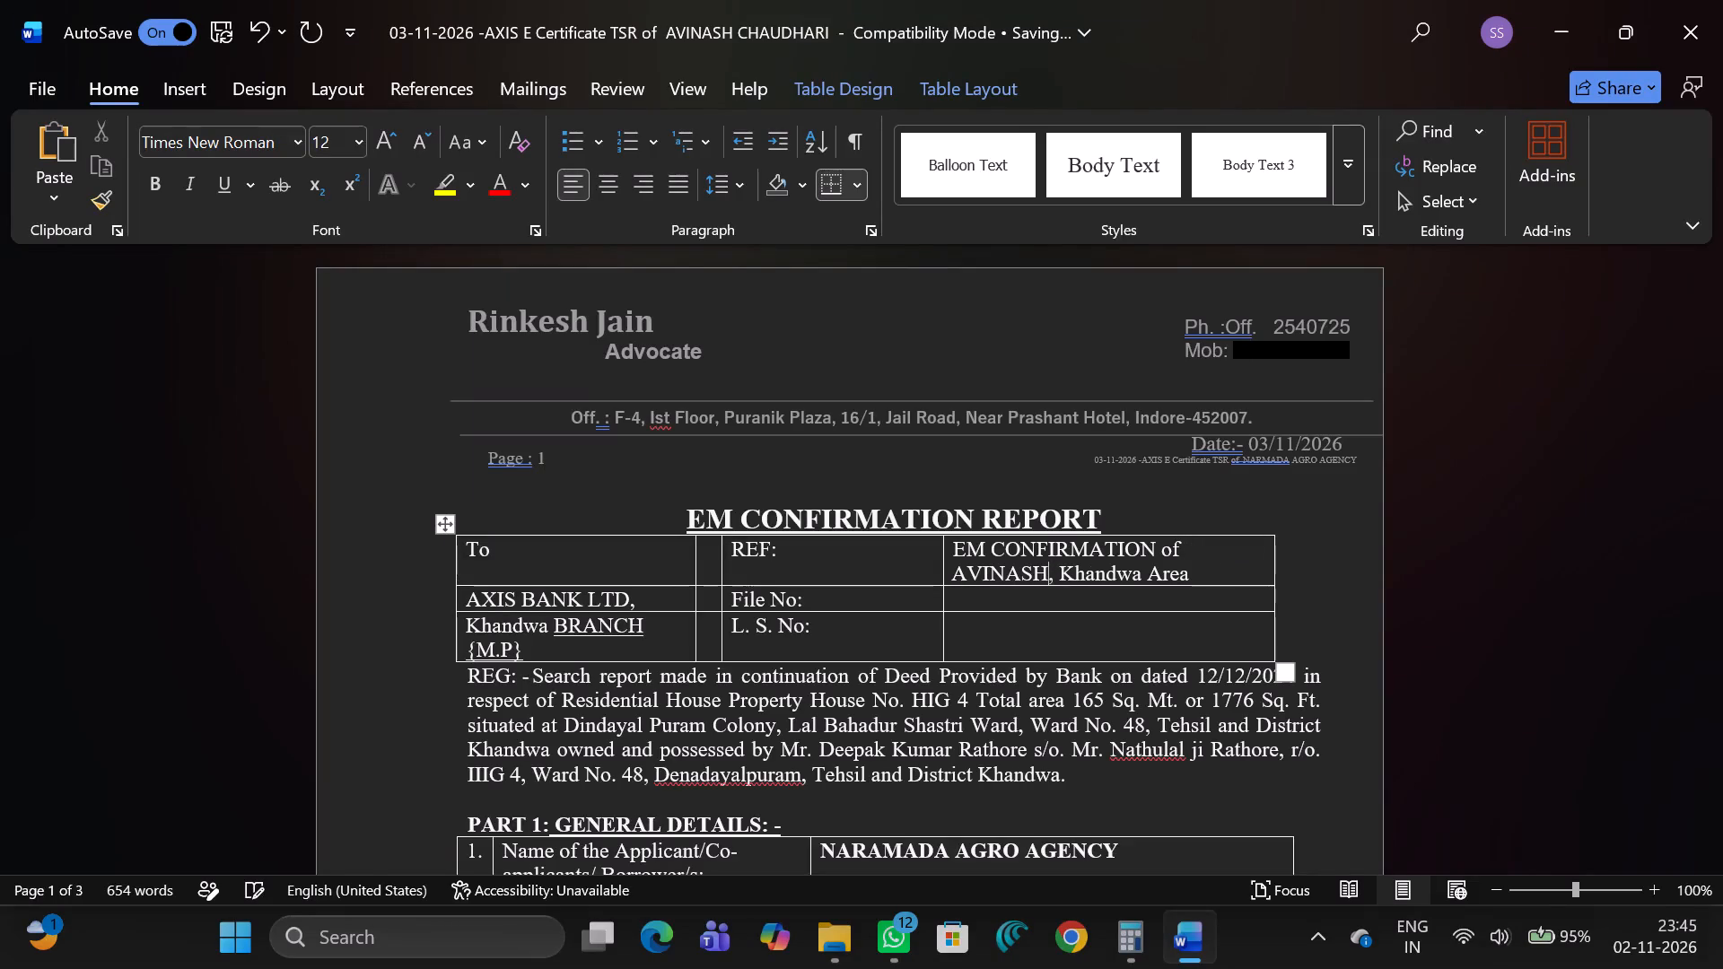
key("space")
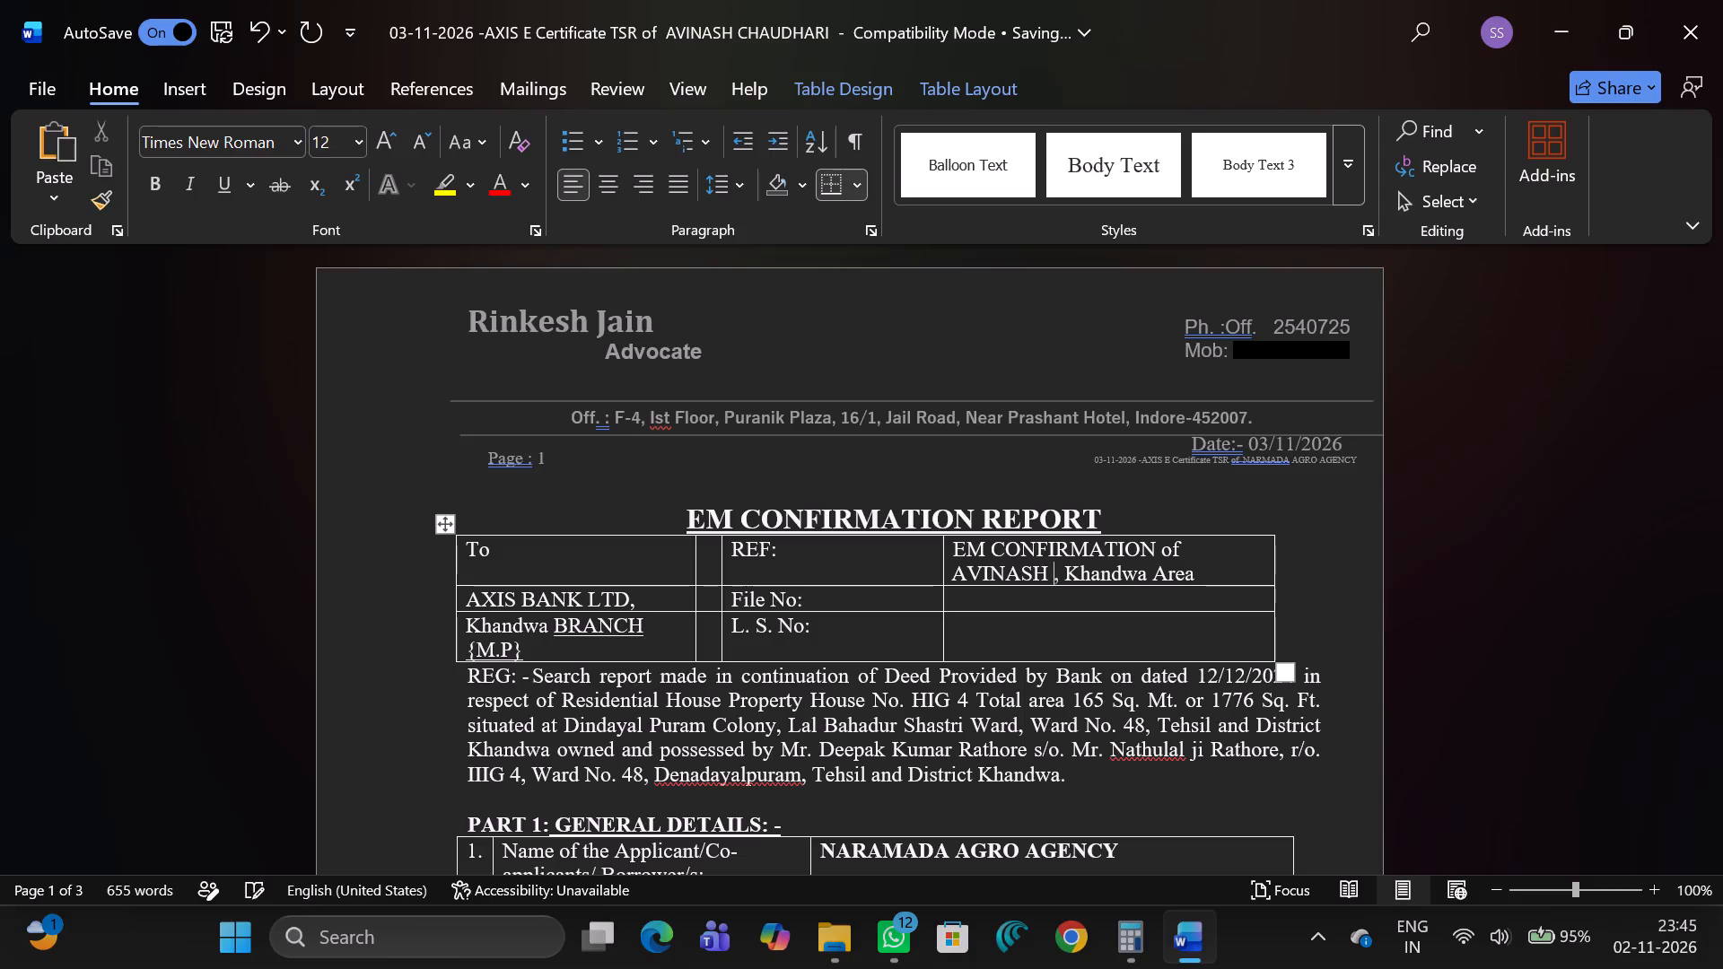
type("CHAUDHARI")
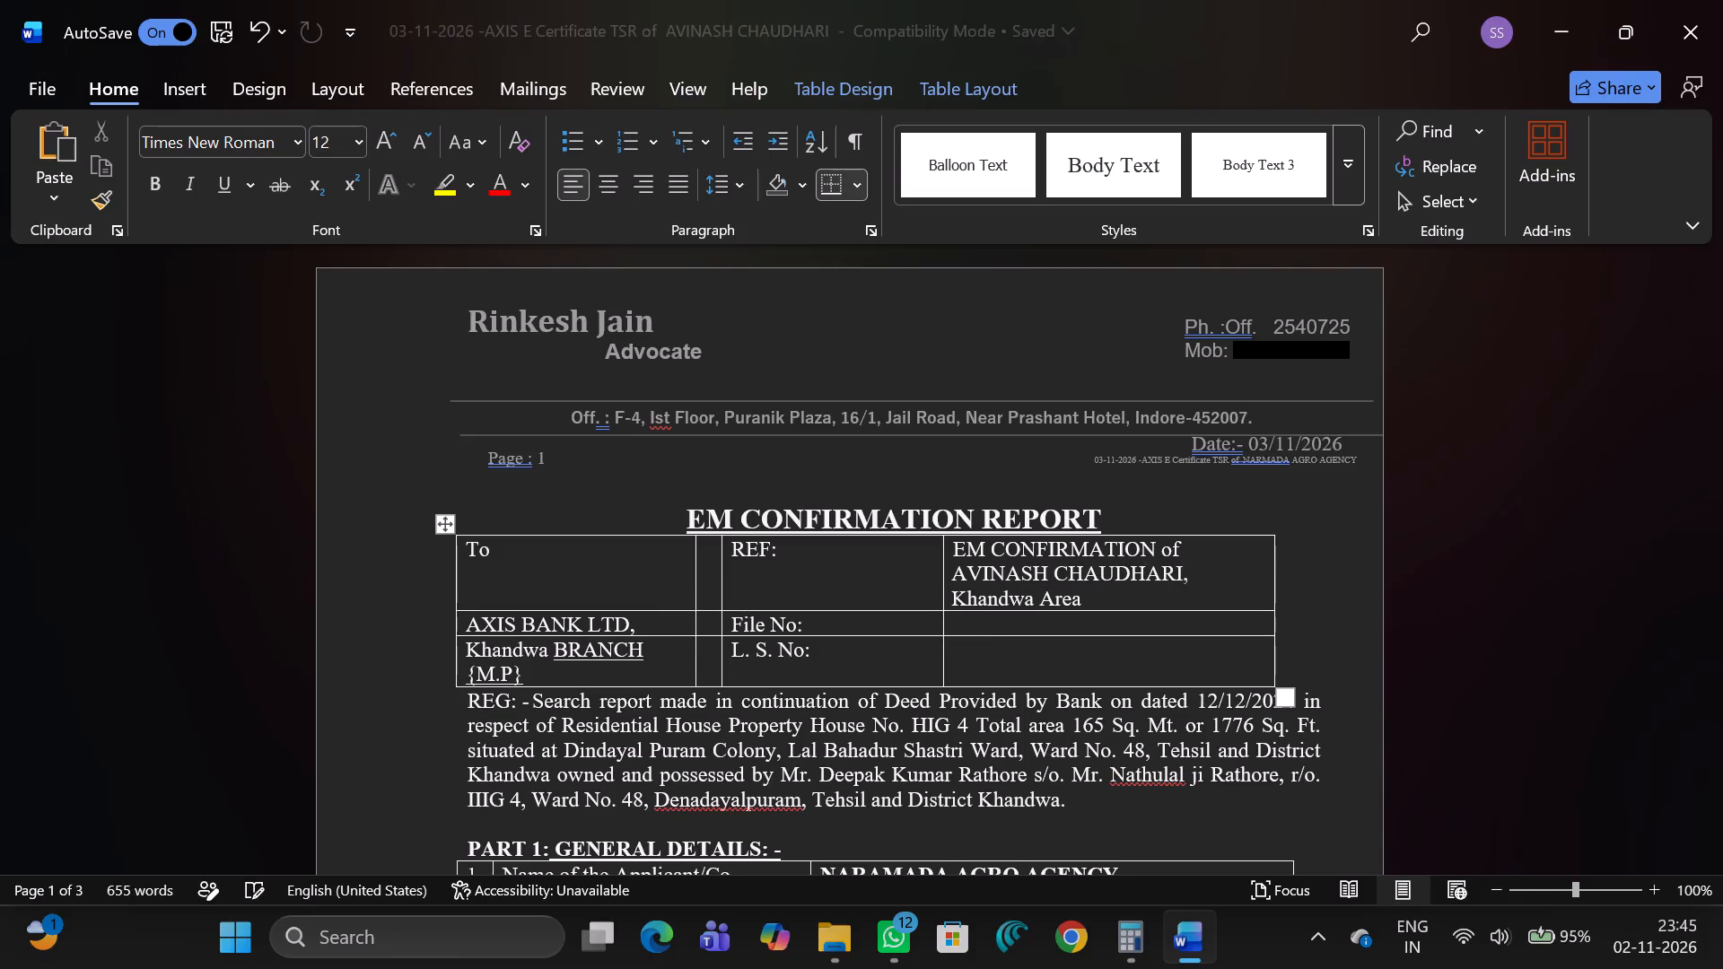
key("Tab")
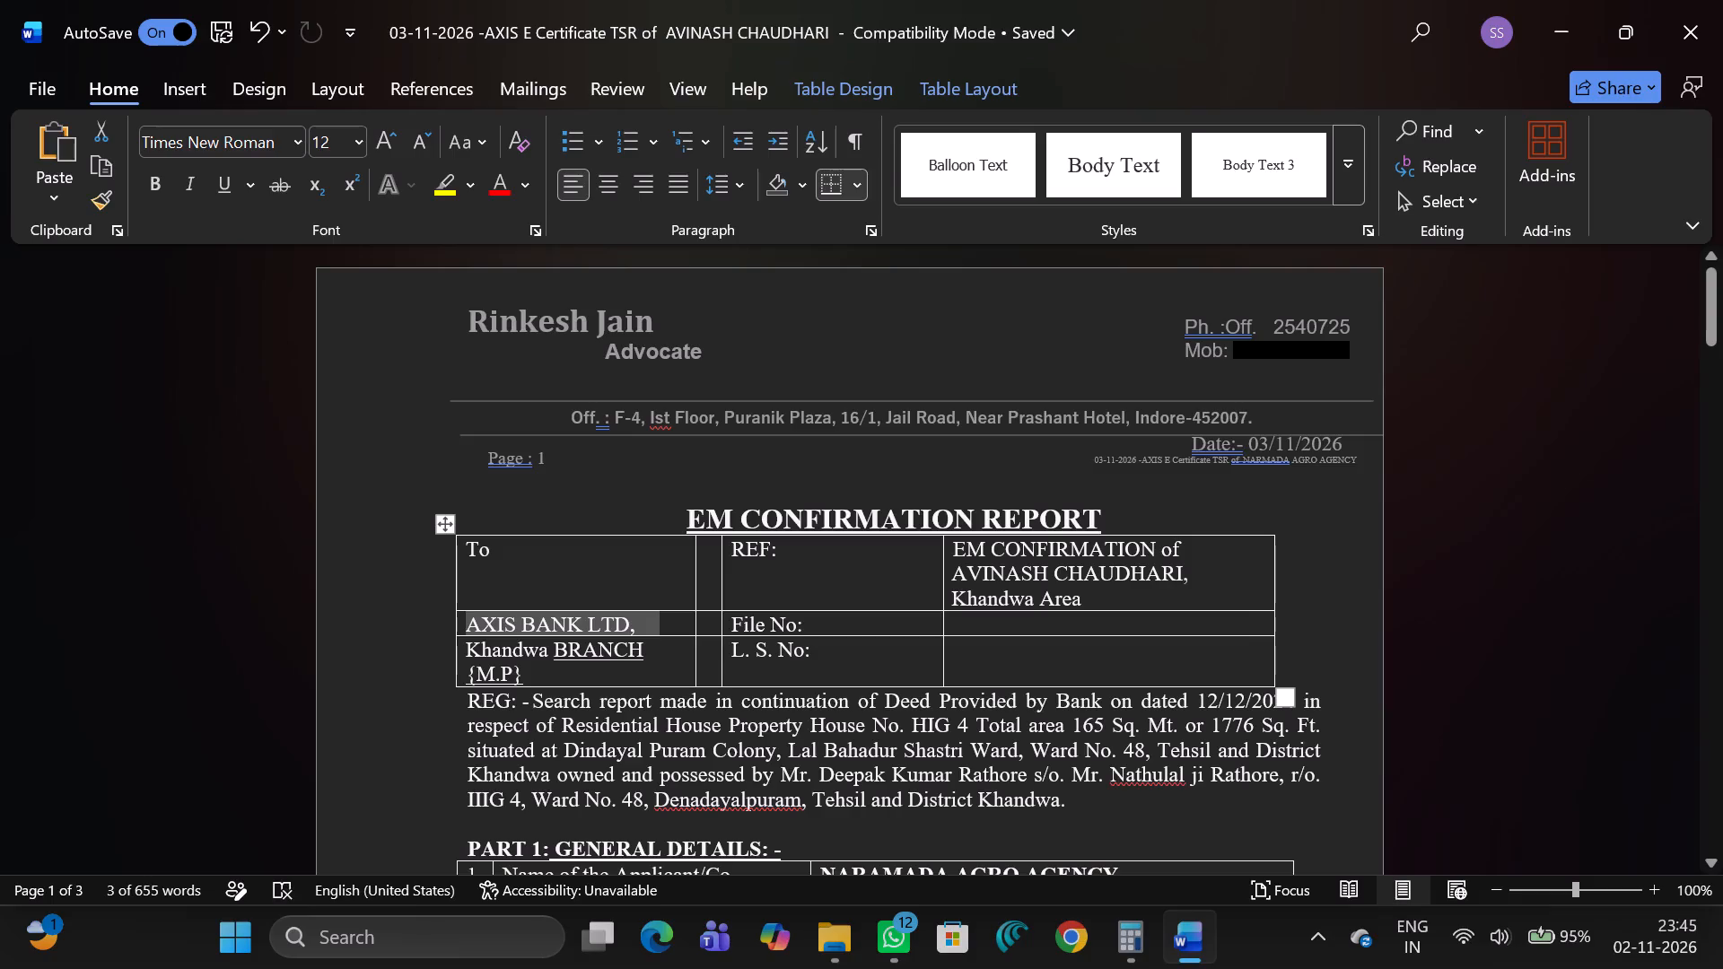
left_click_drag(958, 574, 1134, 576)
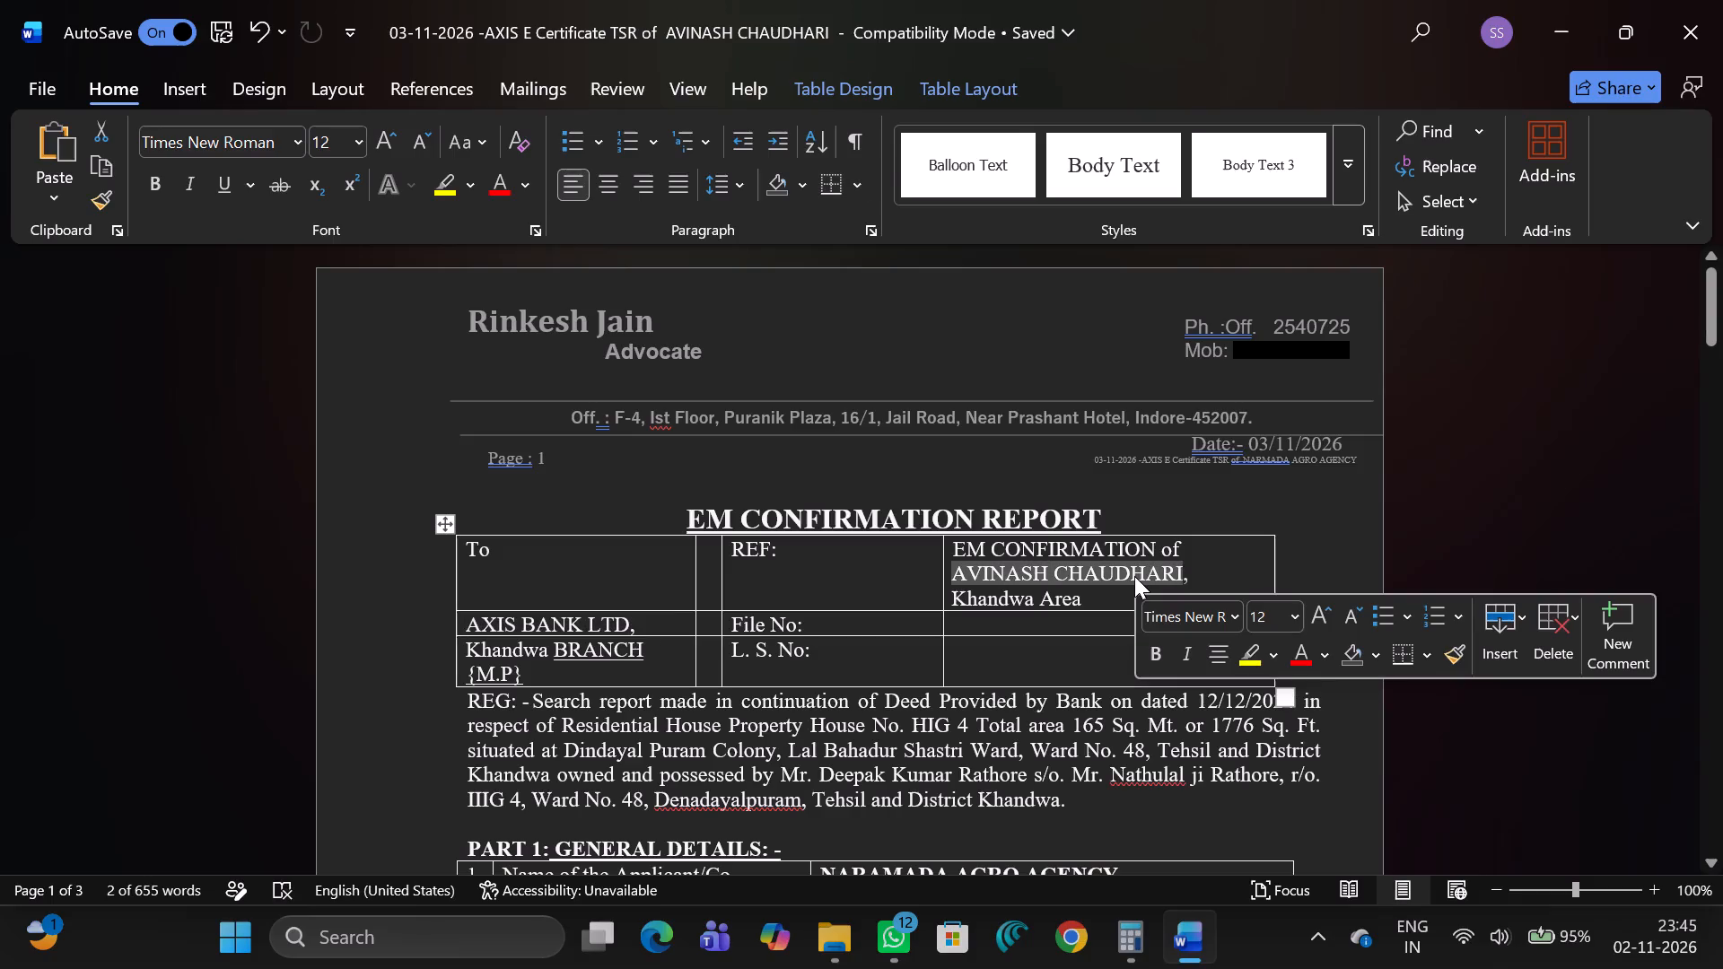
Delete the place name Khandwa before "Area" in the header table's "EM CONFIRMATION of" reference cell.
left_click_drag(955, 600, 988, 600)
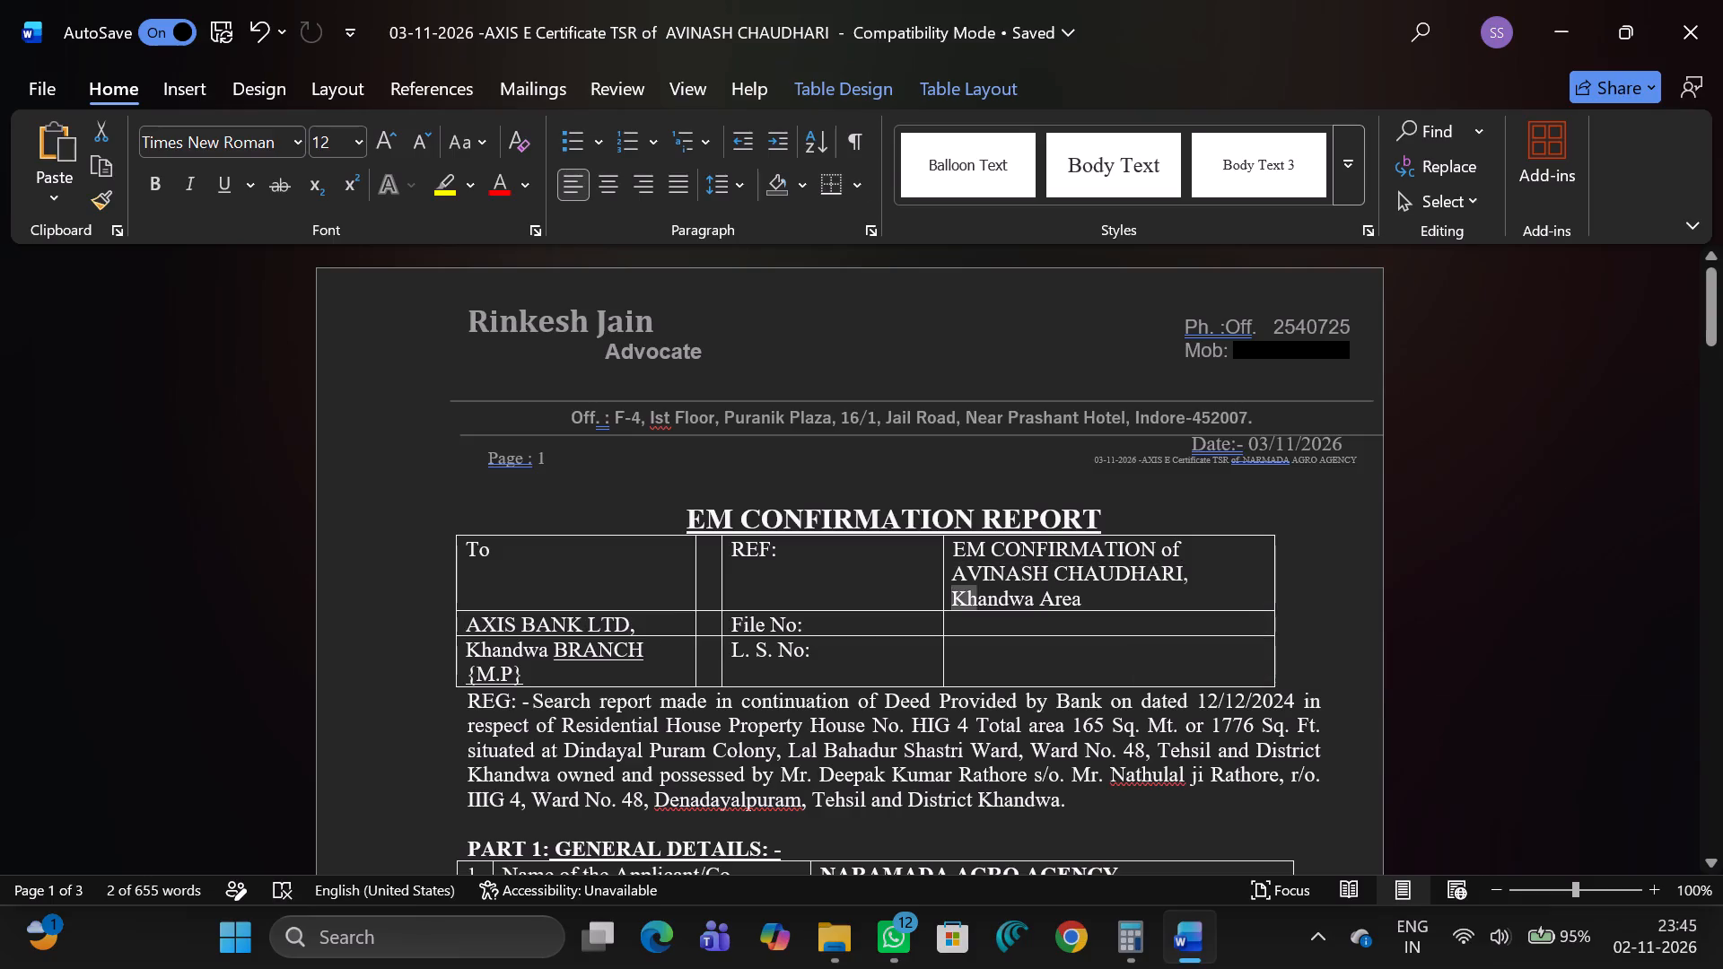
left_click_drag(988, 600, 1037, 605)
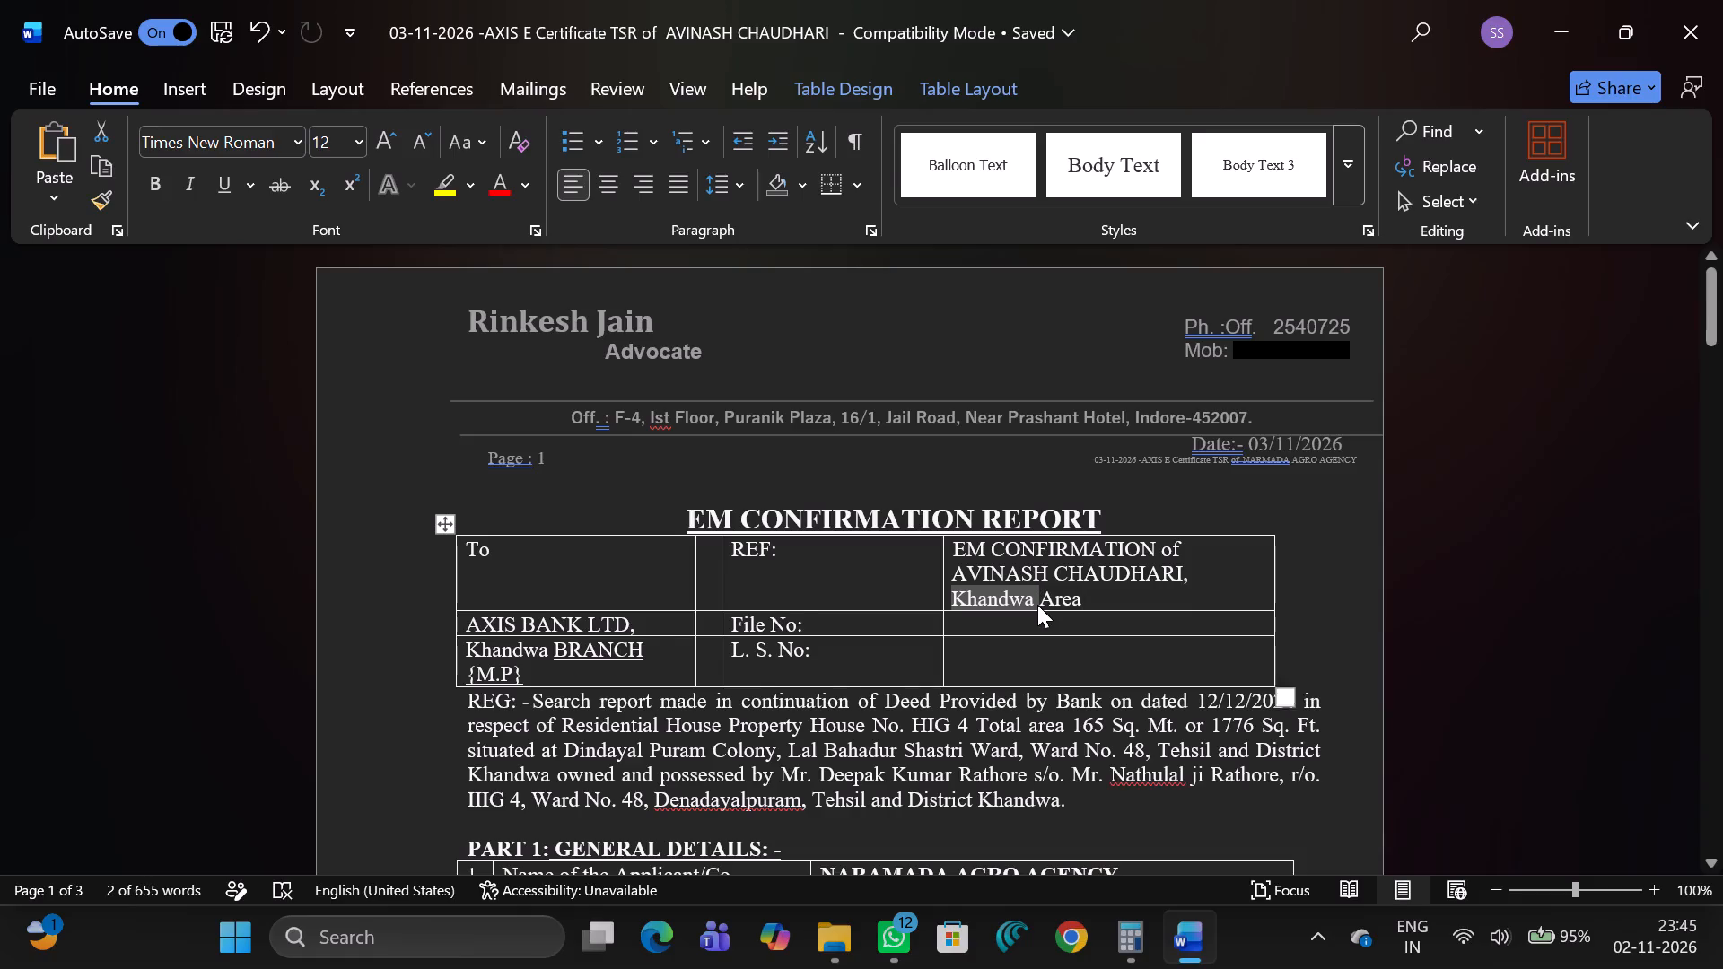
key("BackSpace")
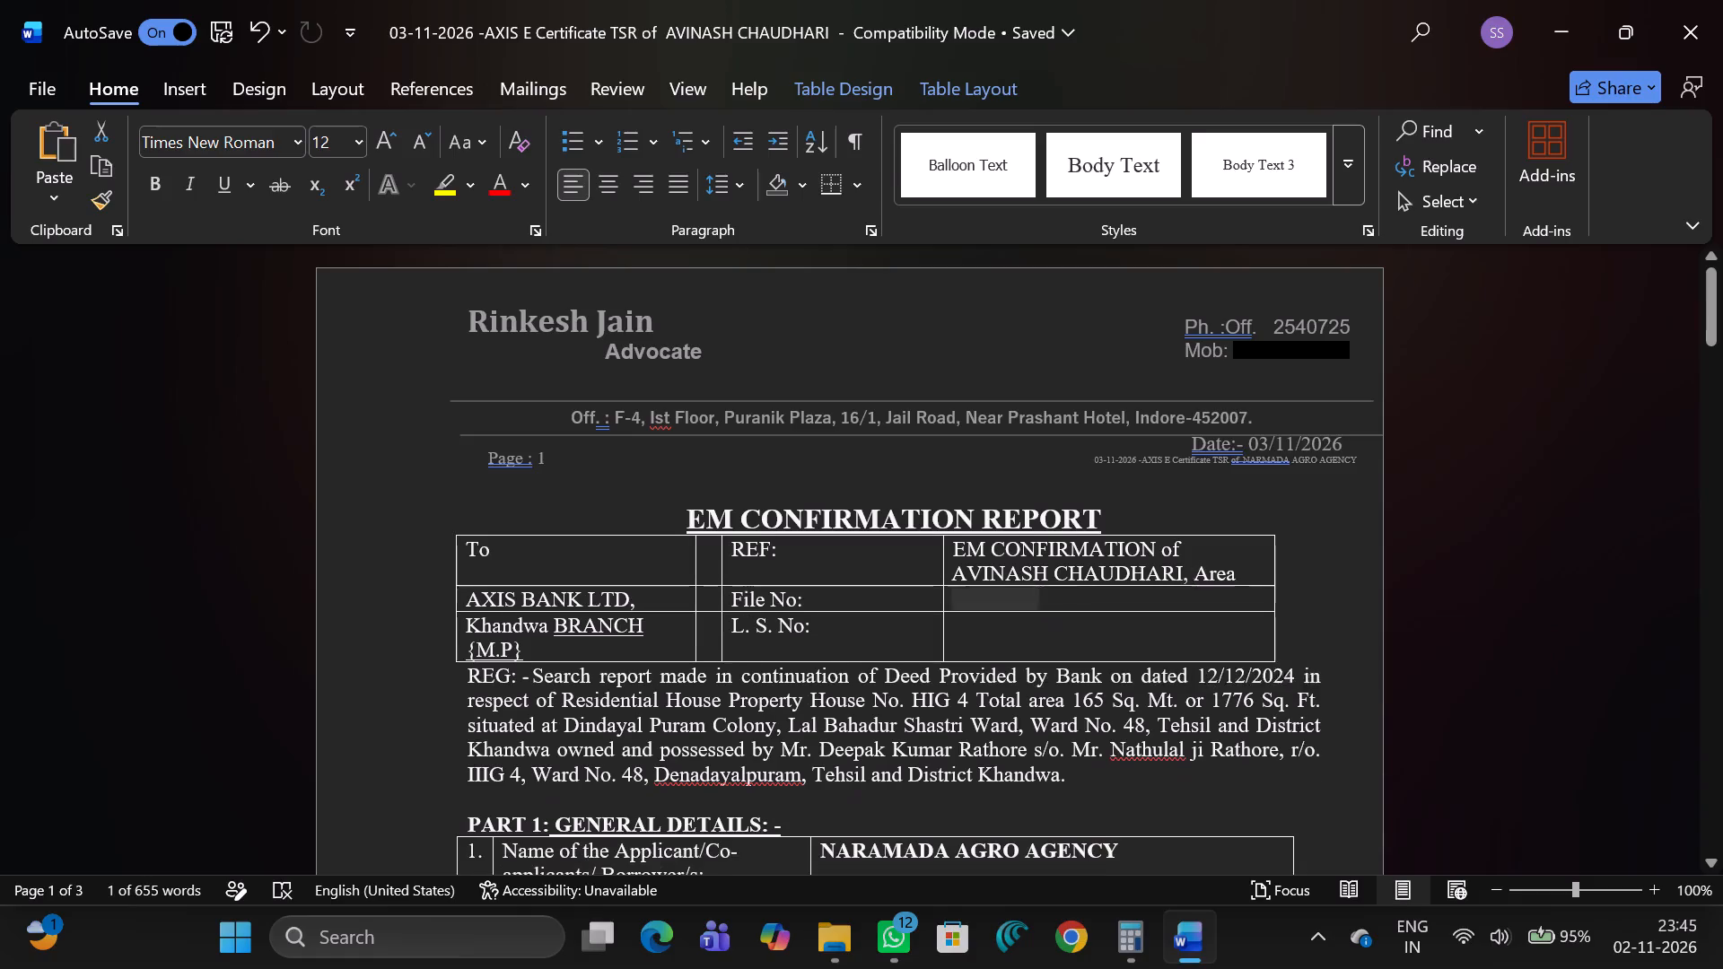
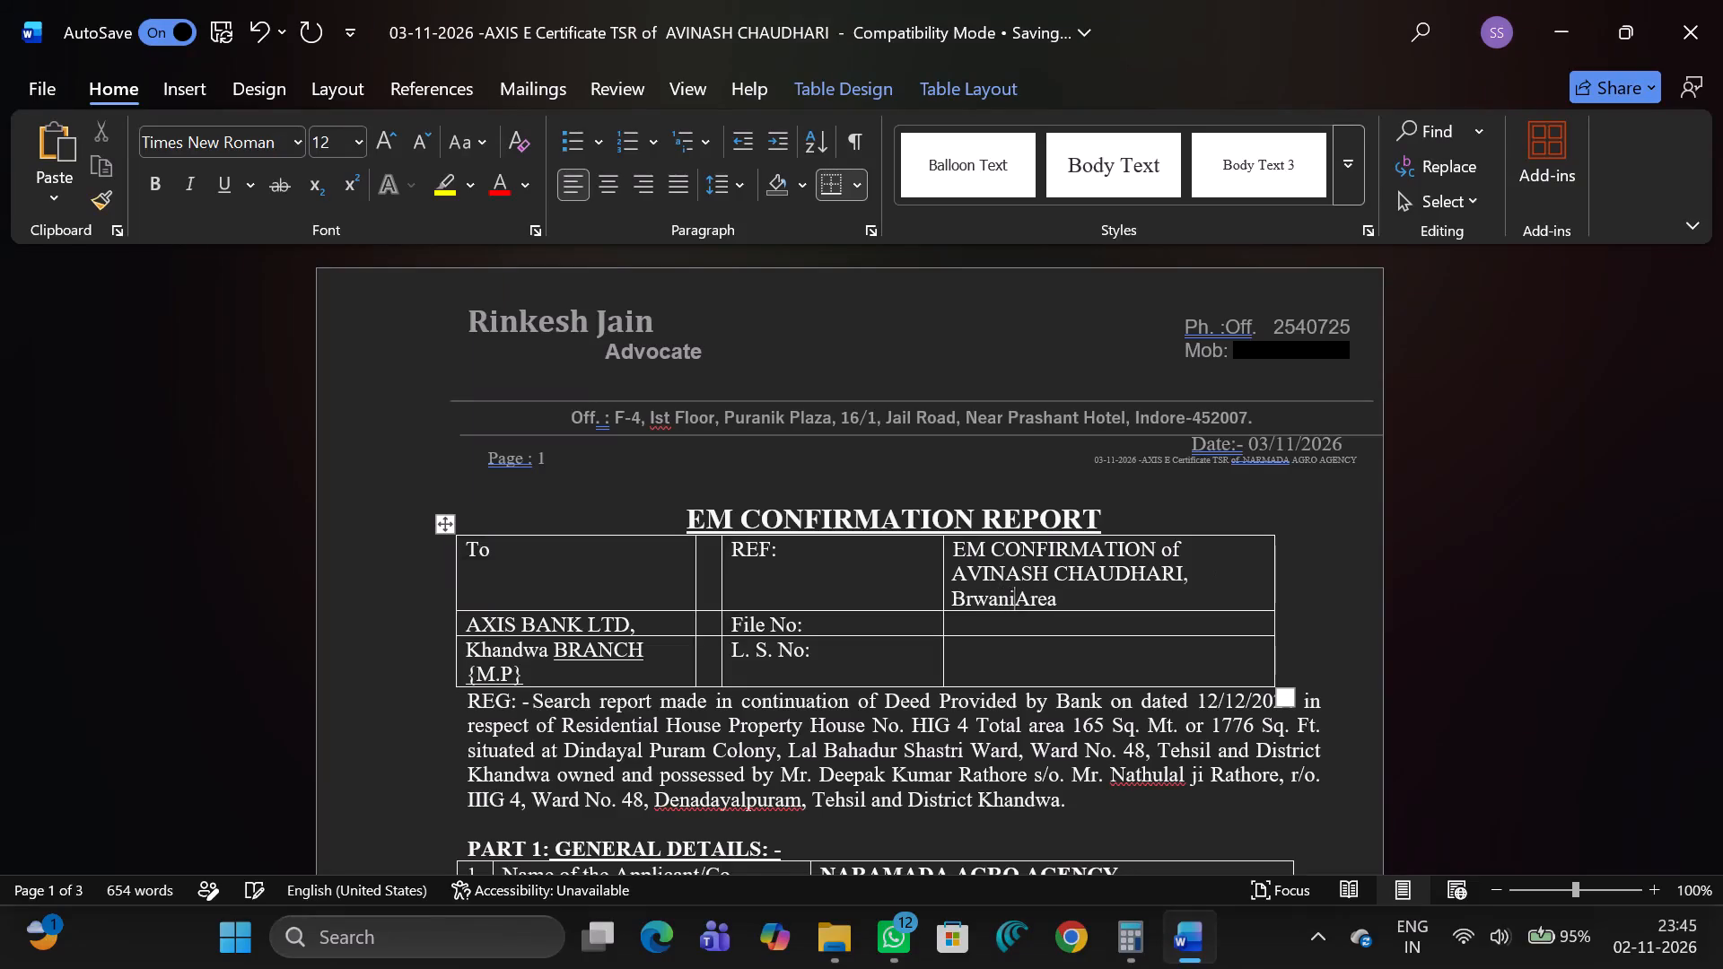
Insert a space between Brwani and "Area" in the header table's "EM CONFIRMATION of" reference cell.
key("space")
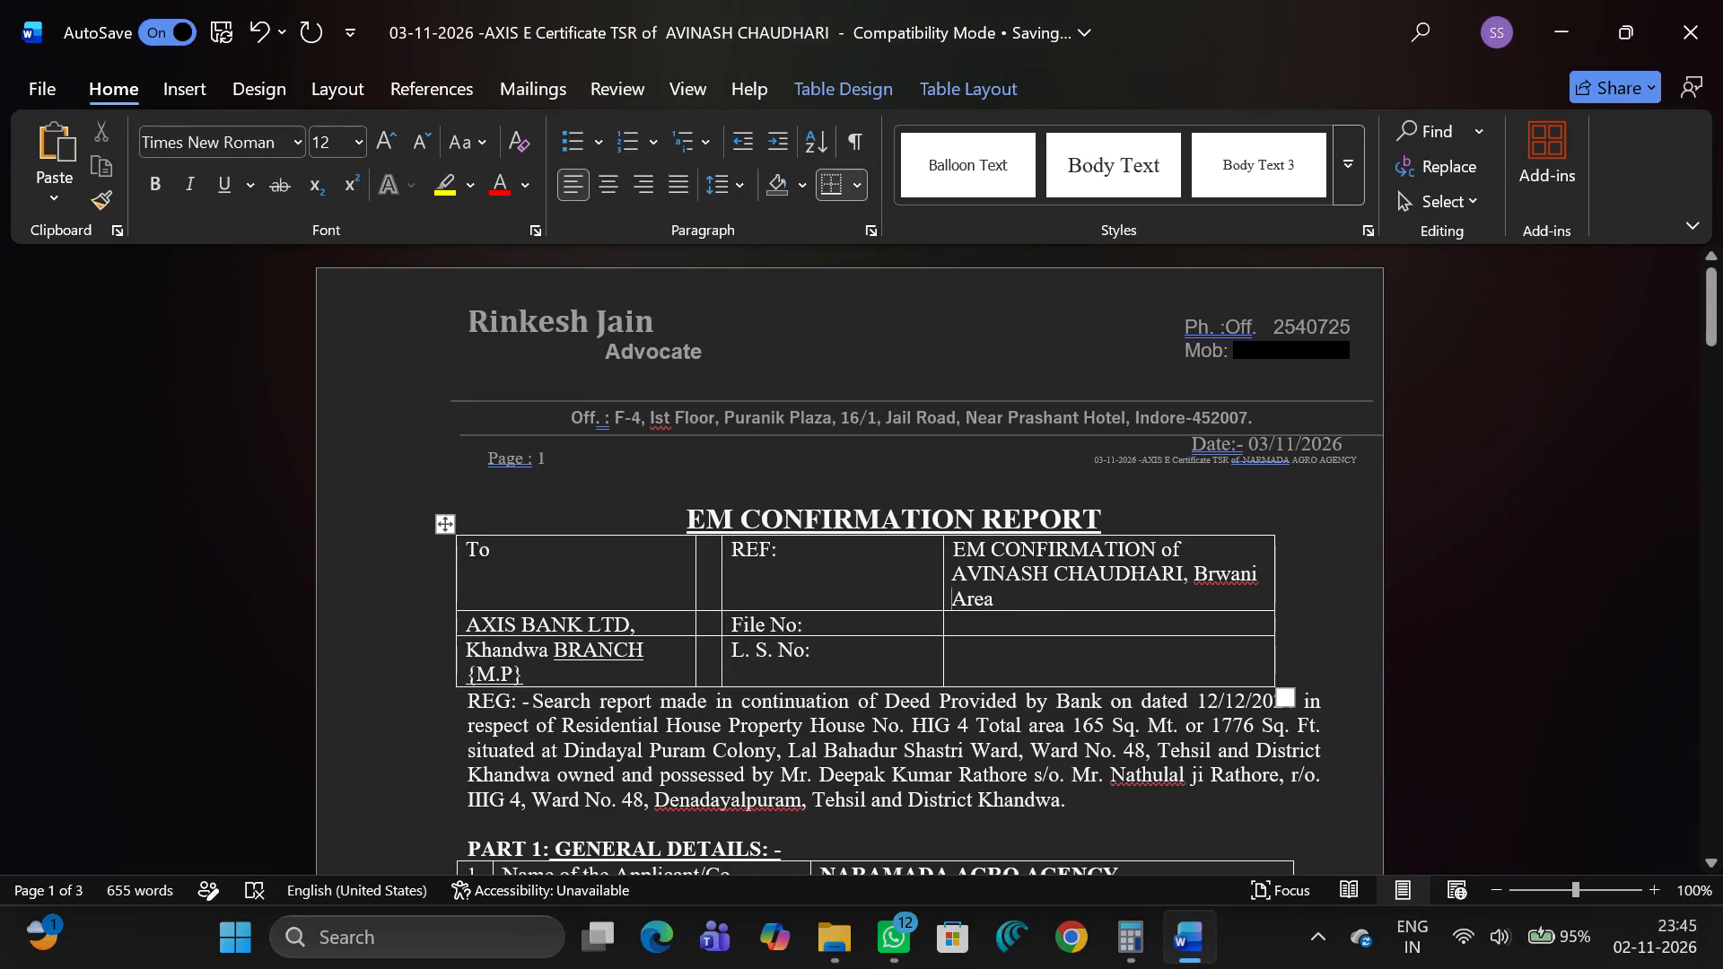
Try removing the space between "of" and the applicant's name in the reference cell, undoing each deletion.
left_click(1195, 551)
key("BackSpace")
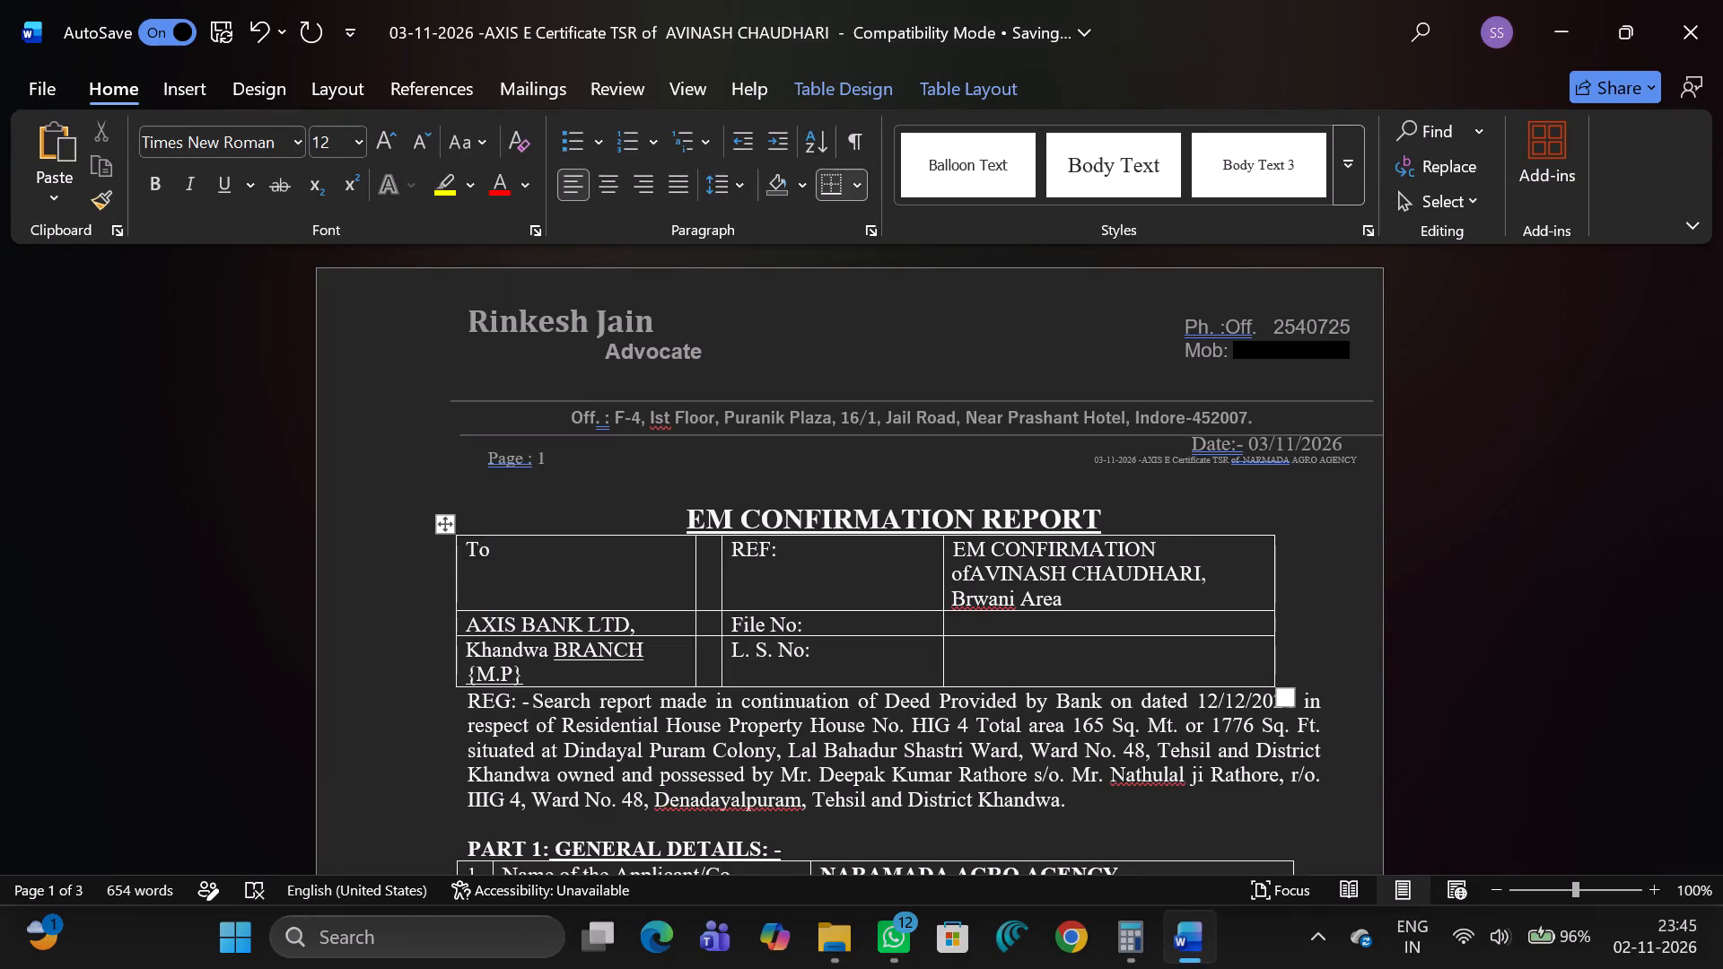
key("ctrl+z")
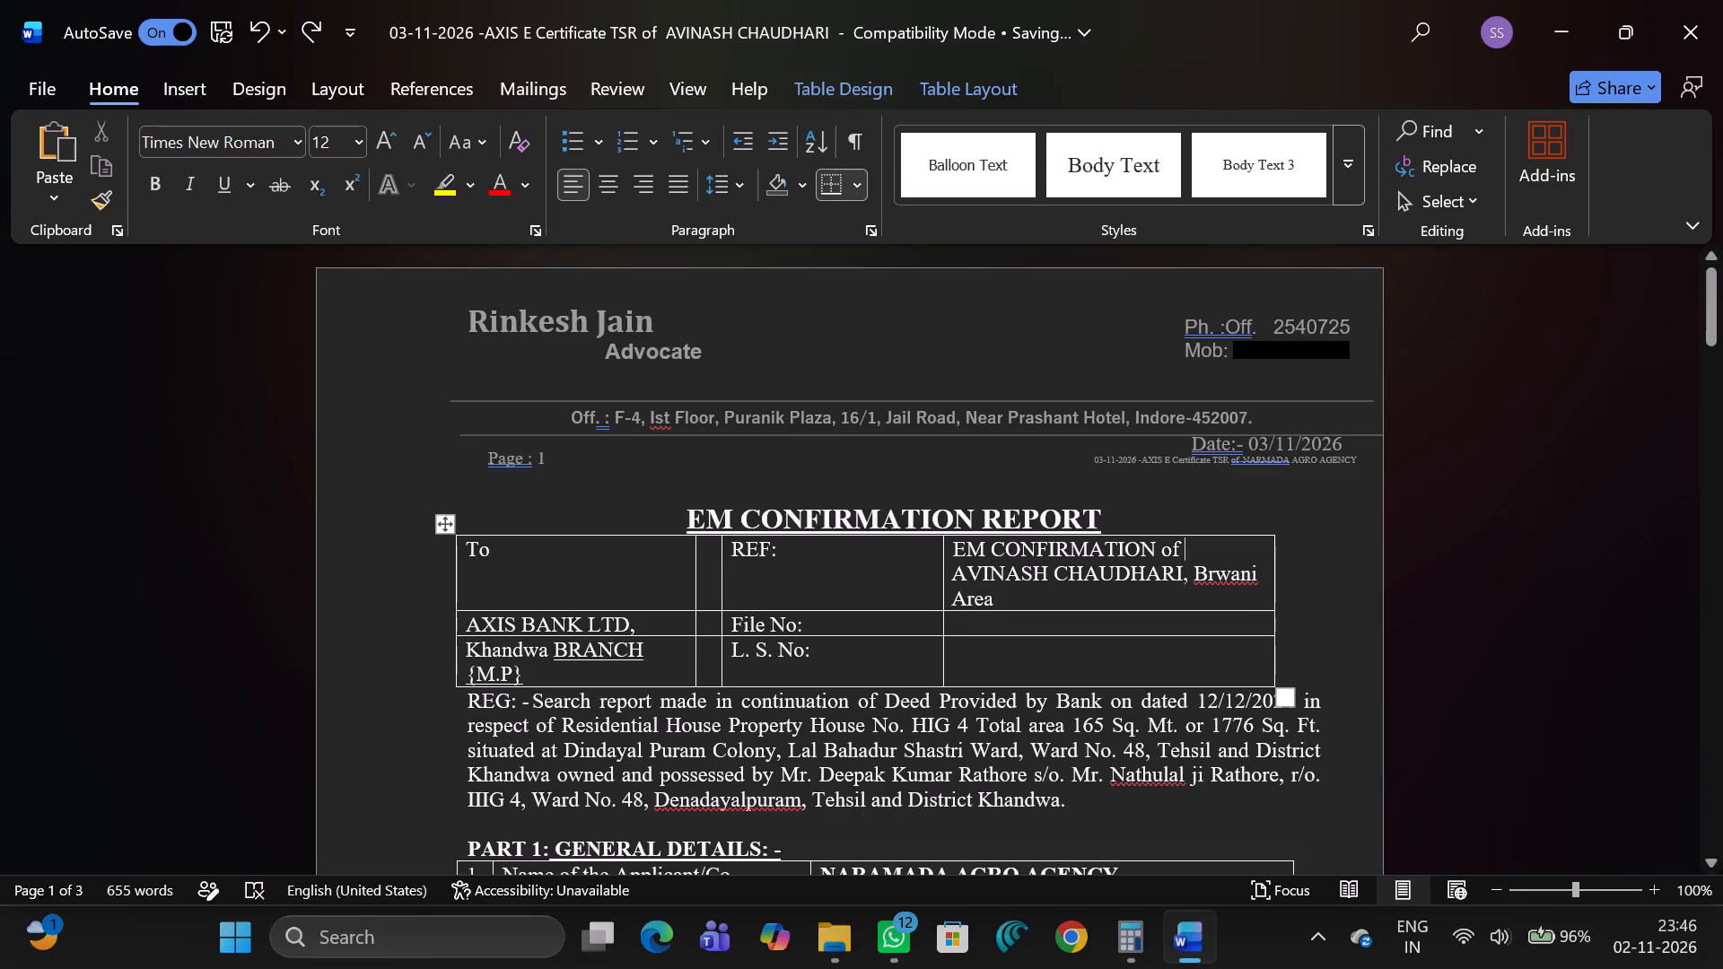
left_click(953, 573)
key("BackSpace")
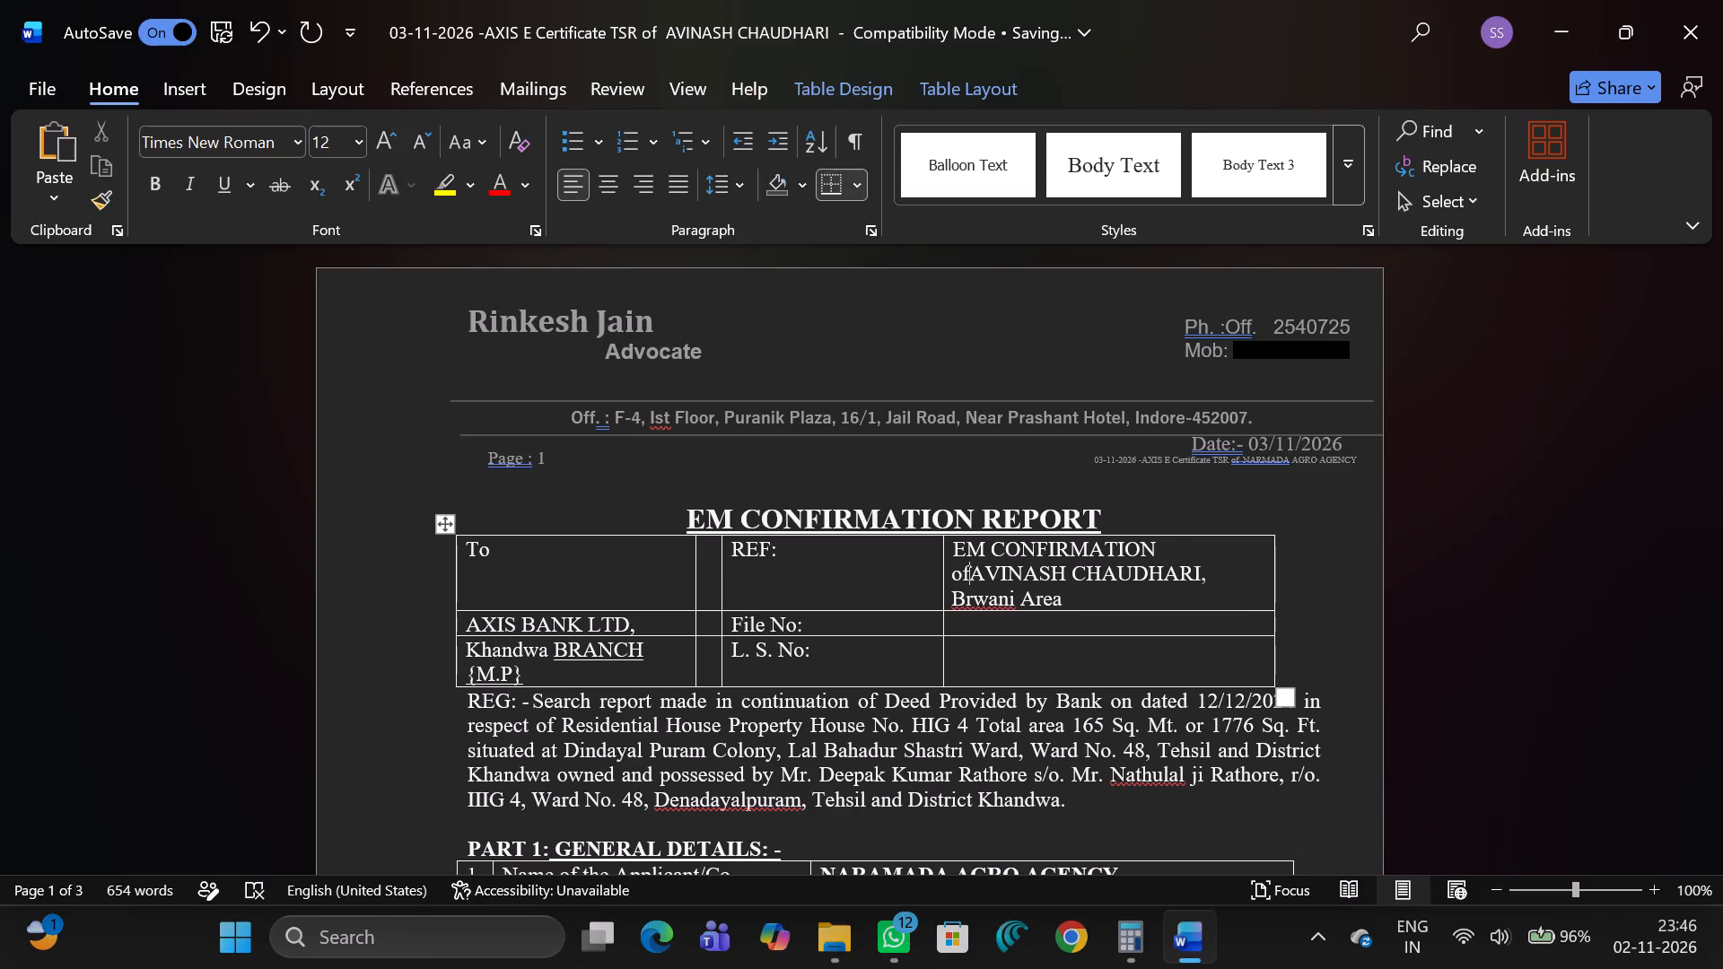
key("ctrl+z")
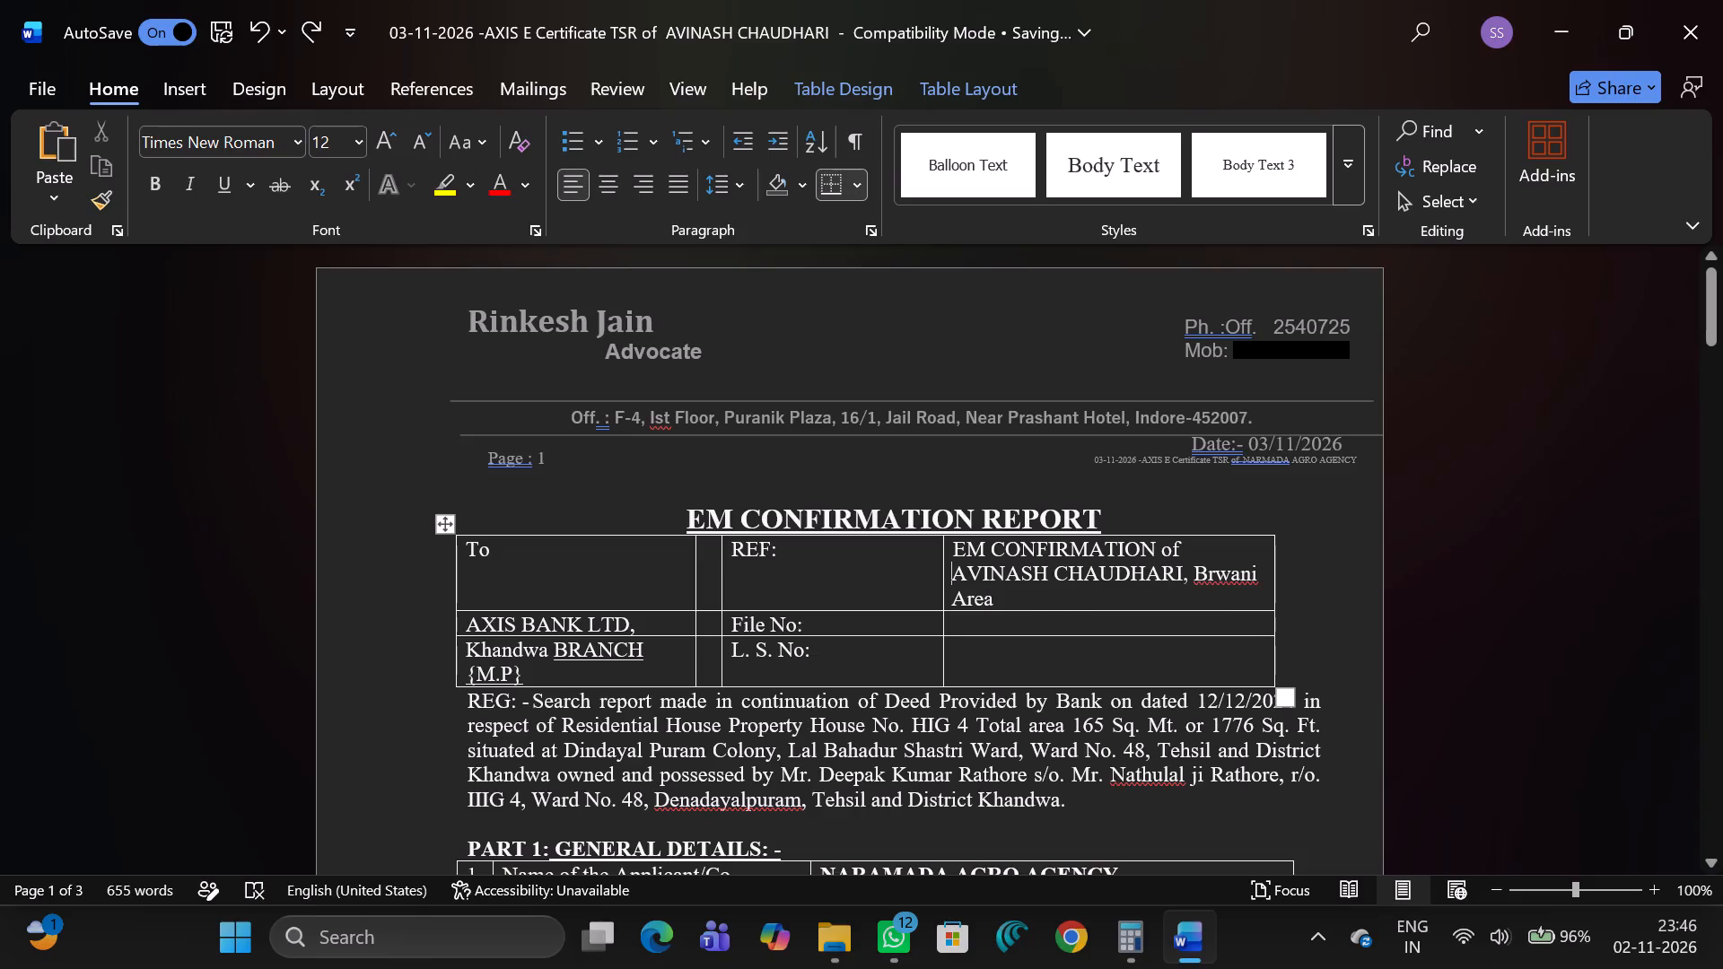
Copy the applicant's name from the reference cell over NARAMADA AGRO AGENCY in row 1 of the Part 1 General Details table.
left_click_drag(1057, 573, 1109, 567)
left_click_drag(956, 569, 1146, 563)
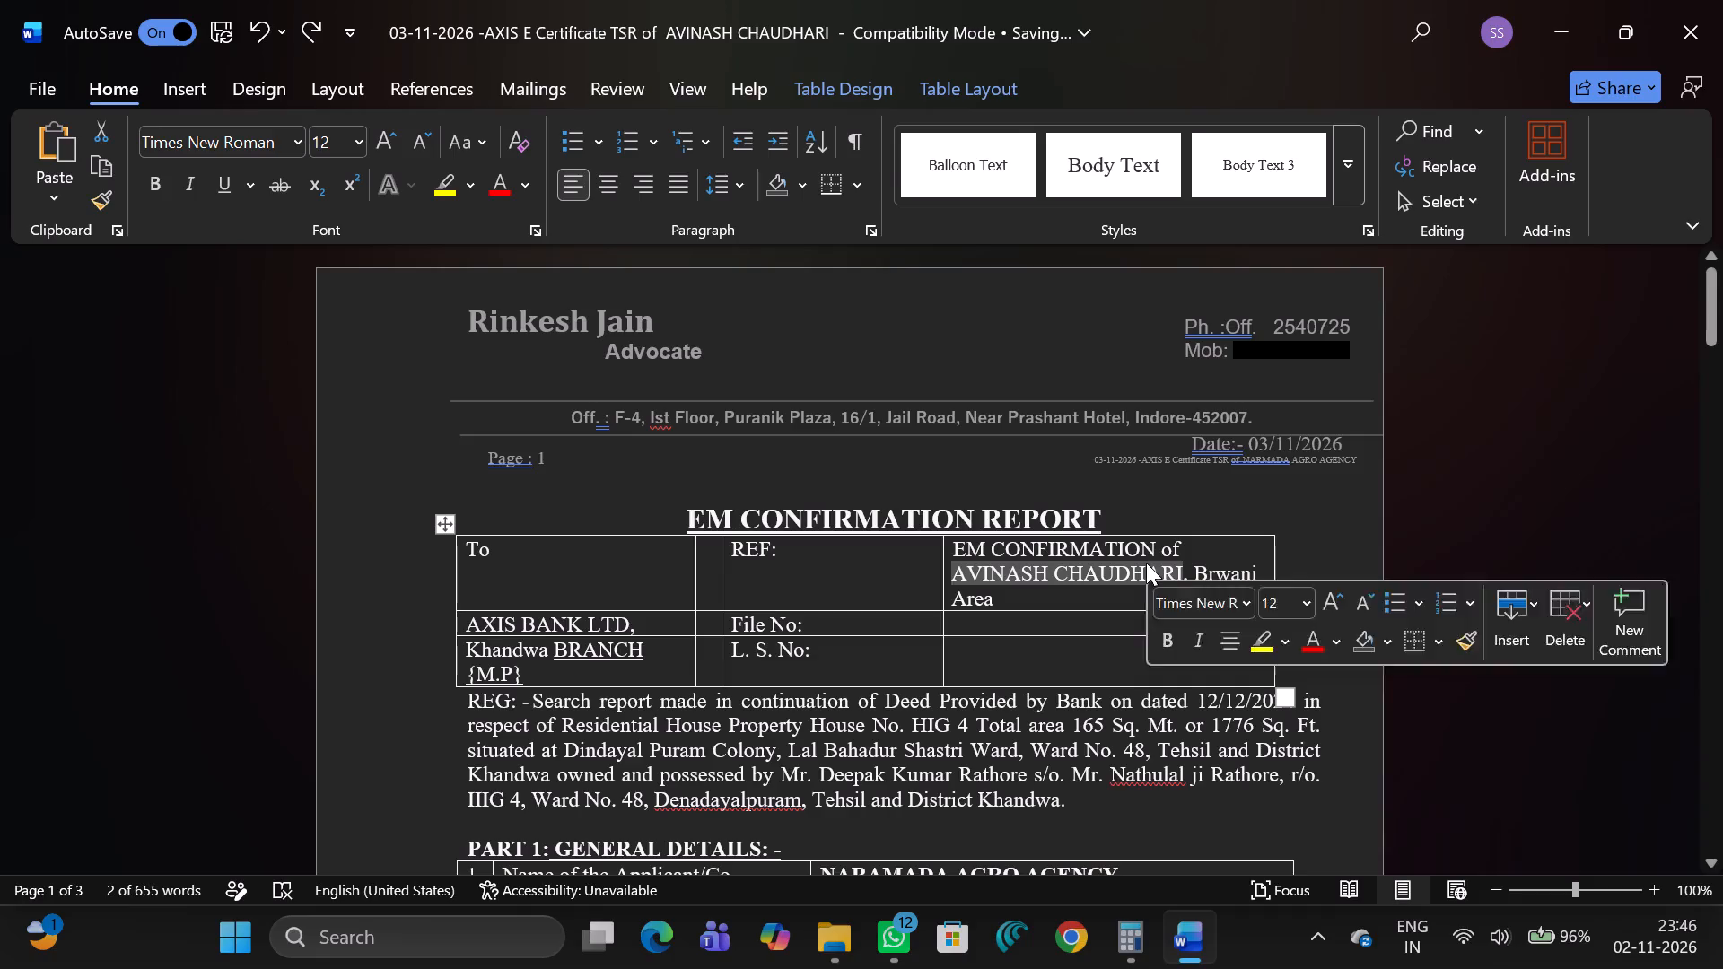
key("ctrl+c")
scroll(1146, 563, "down", 1)
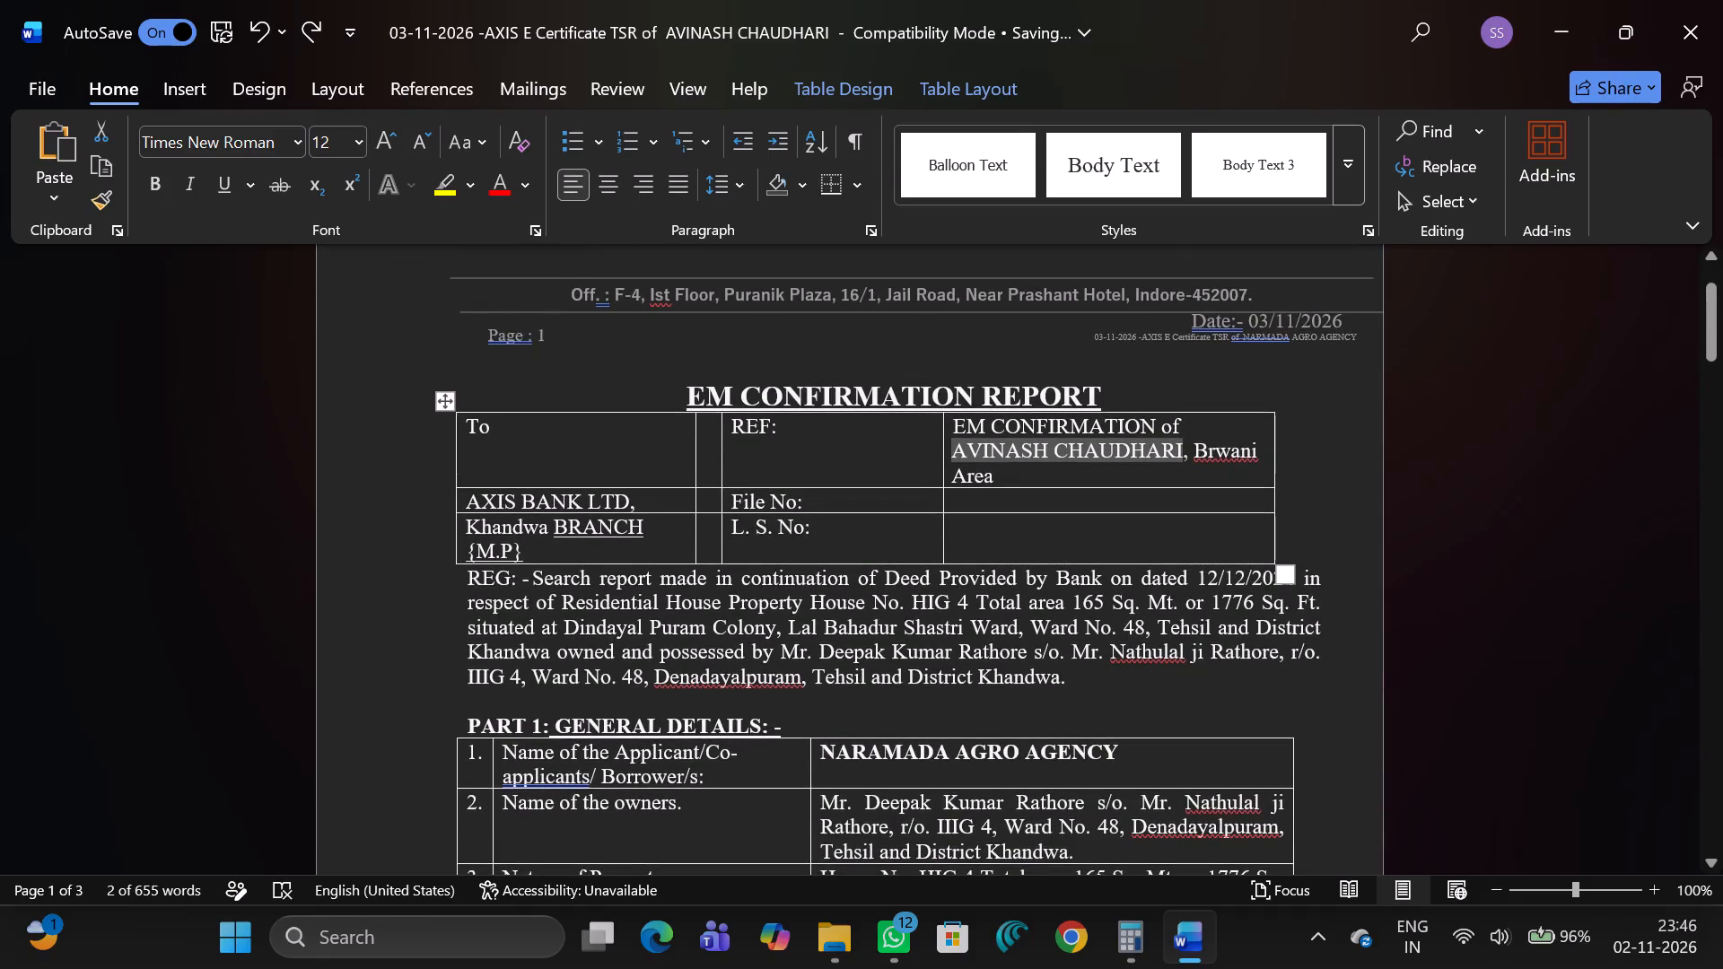
left_click_drag(823, 752, 1086, 743)
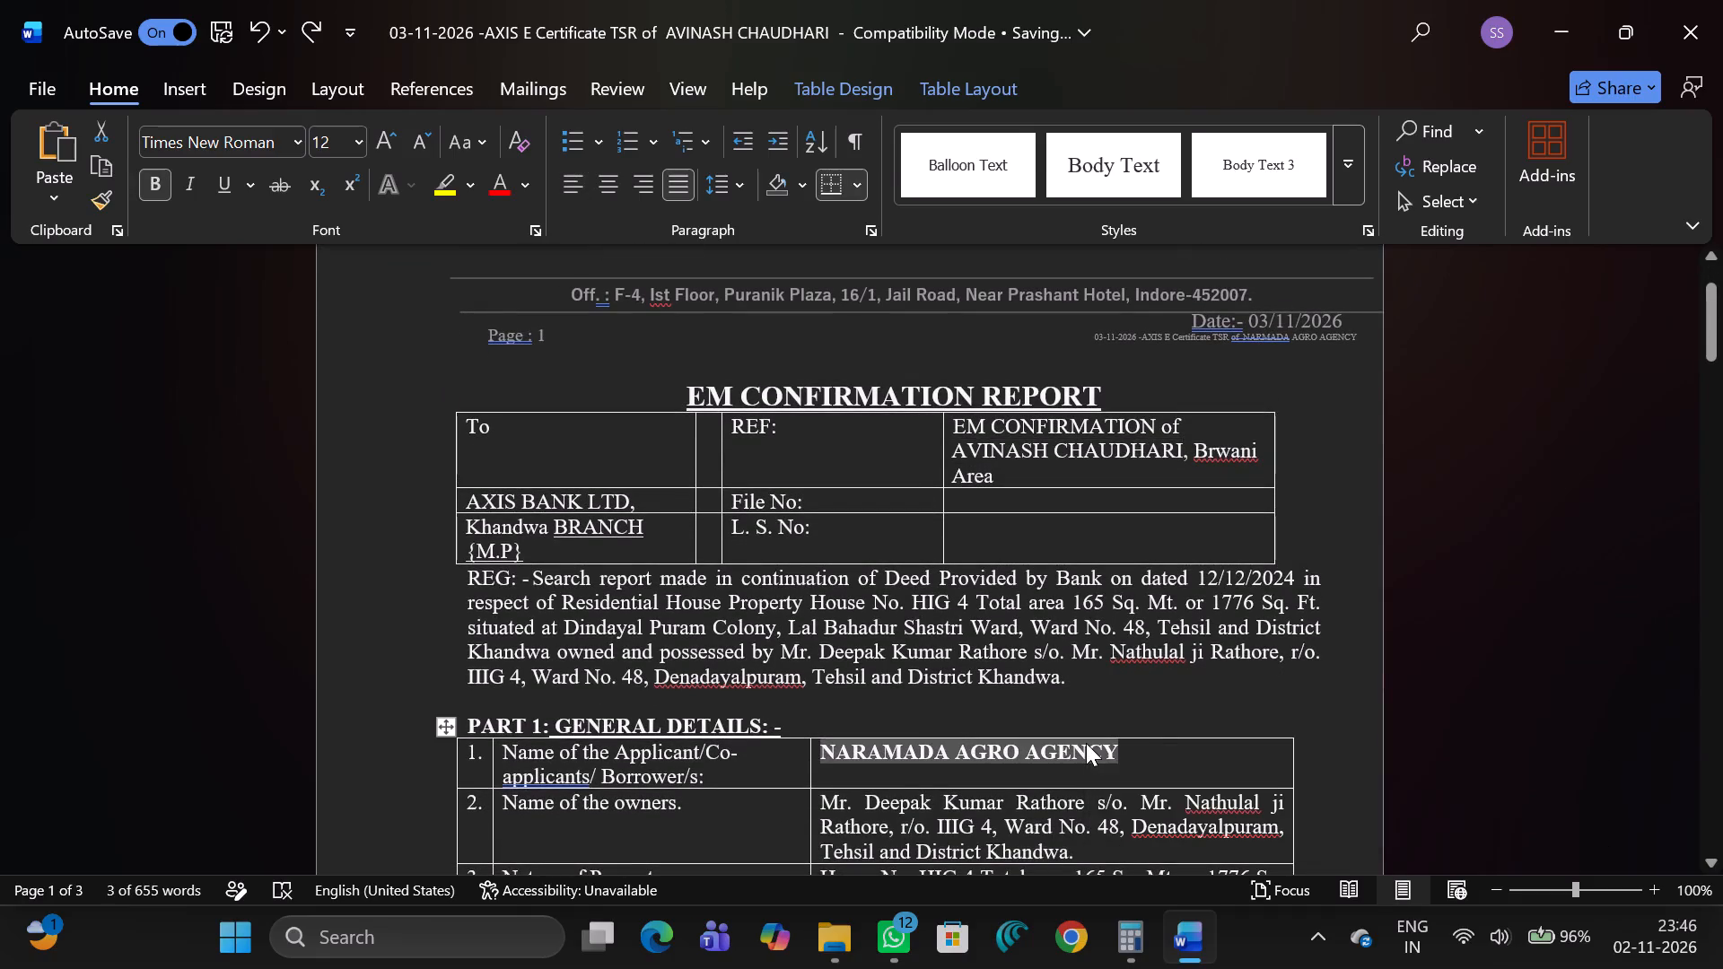
key("ctrl+v")
Format the pasted applicant name in row 1 of the General Details table as bold Times New Roman.
scroll(1086, 743, "down", 1)
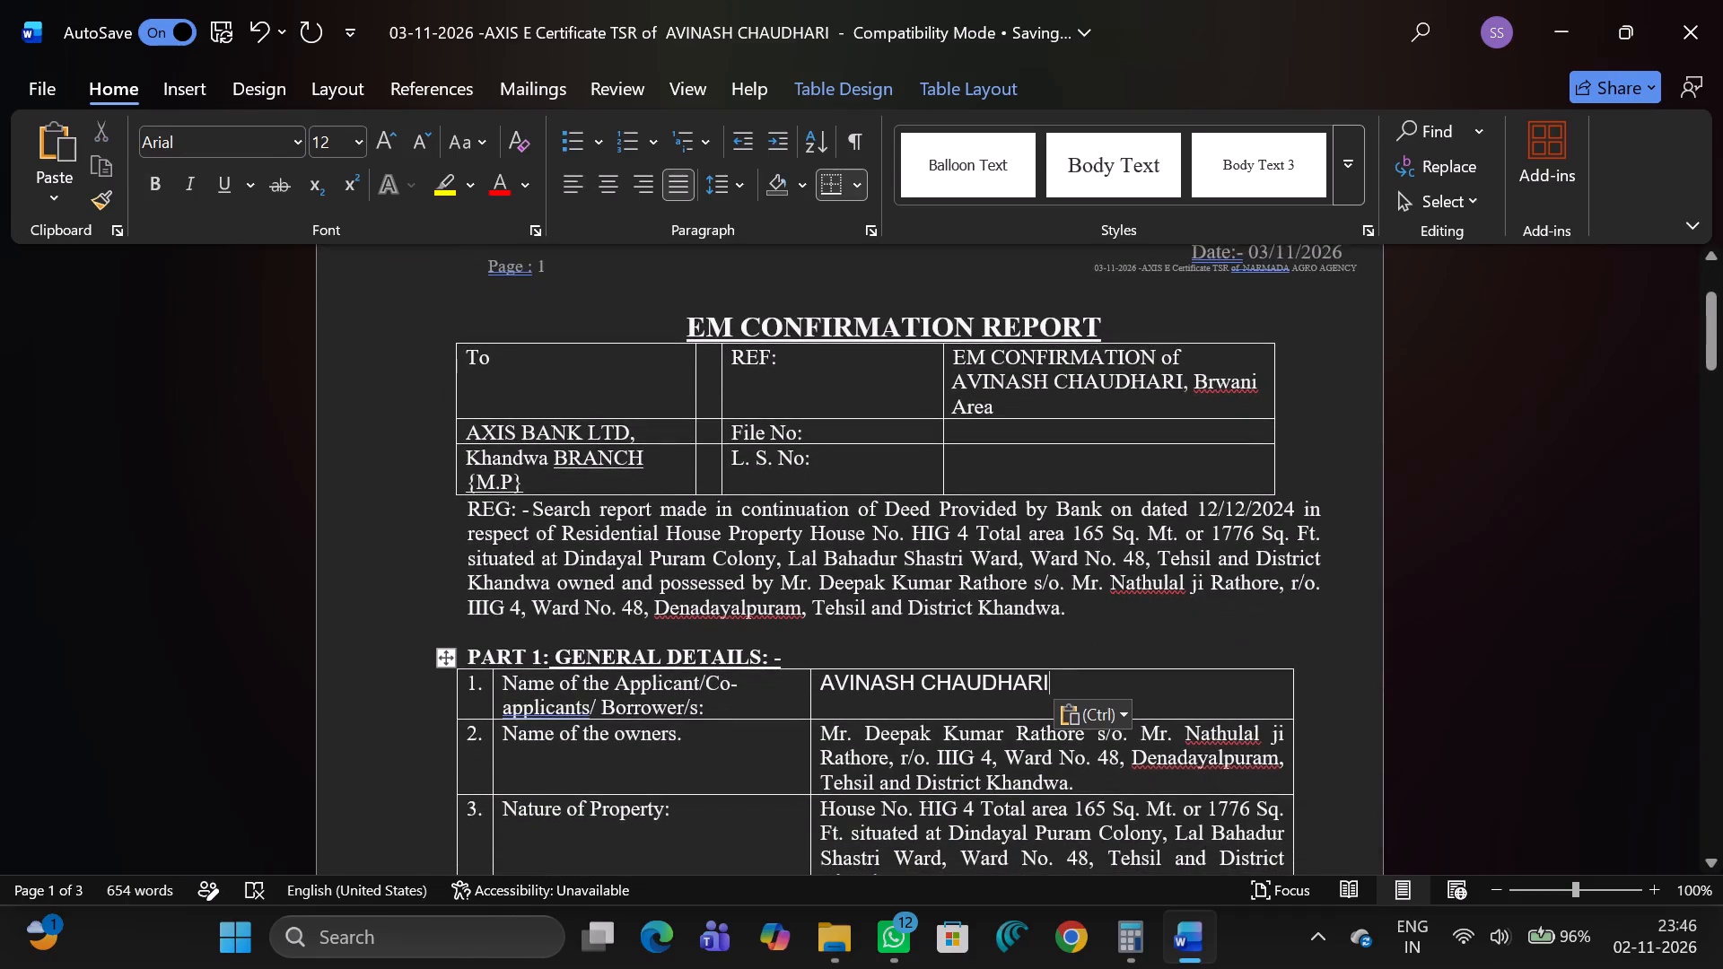
scroll(1086, 743, "down", 1)
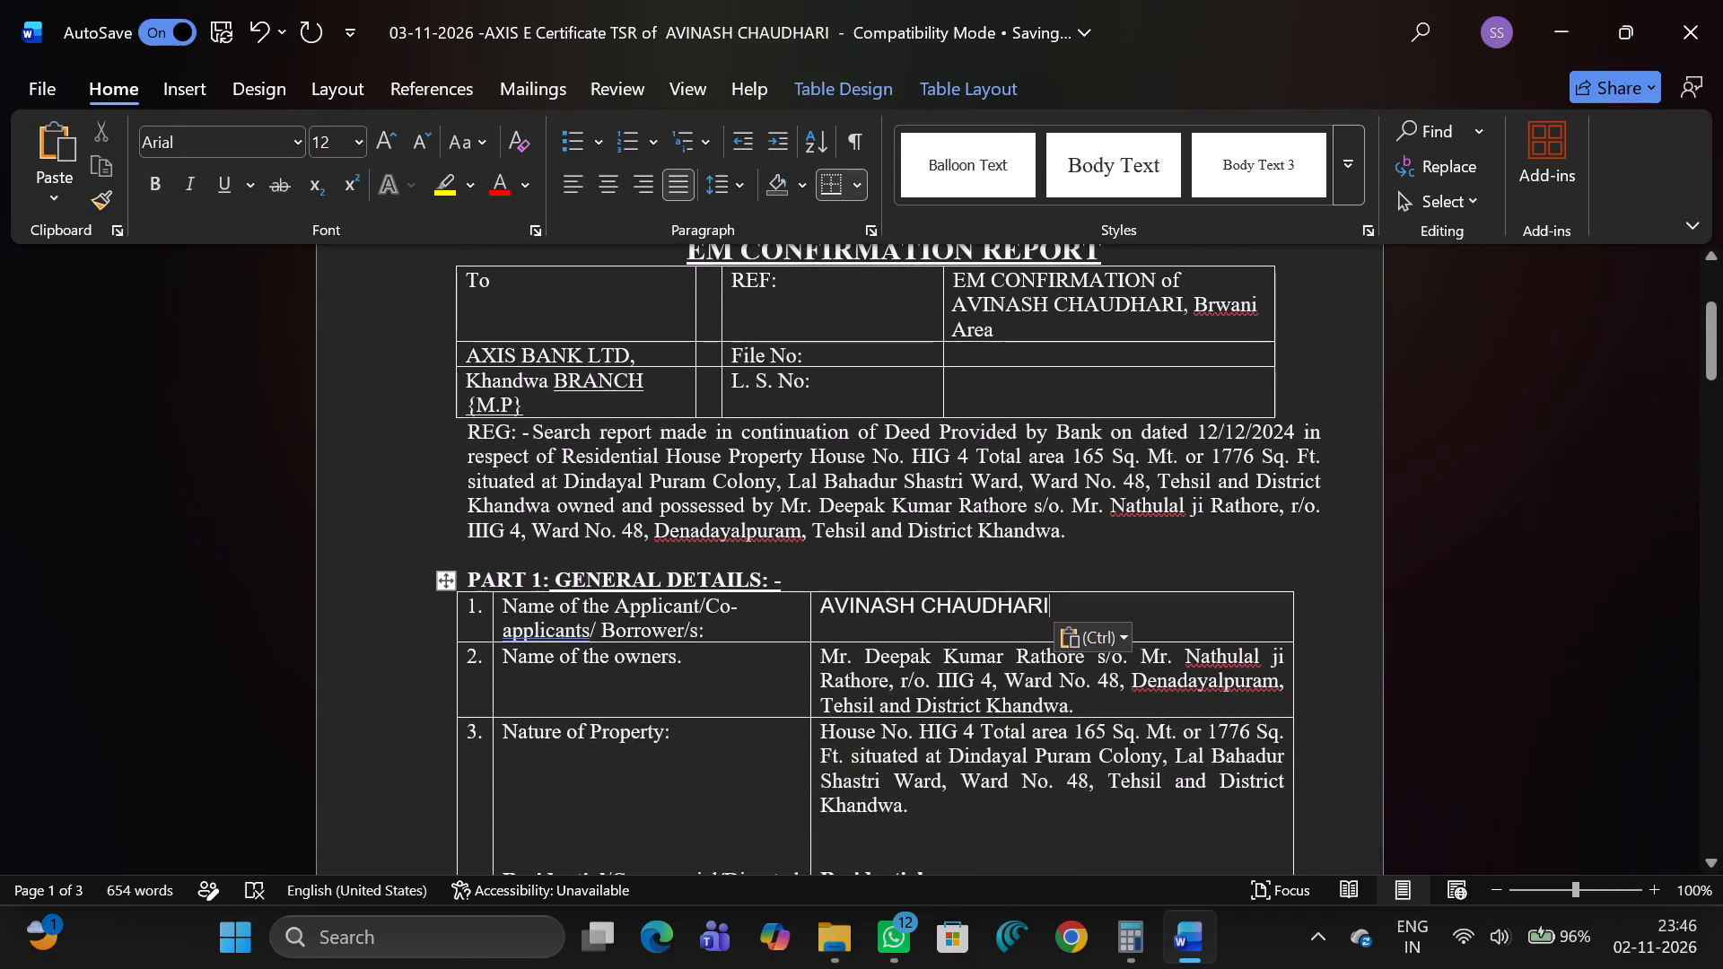
left_click_drag(824, 610, 994, 604)
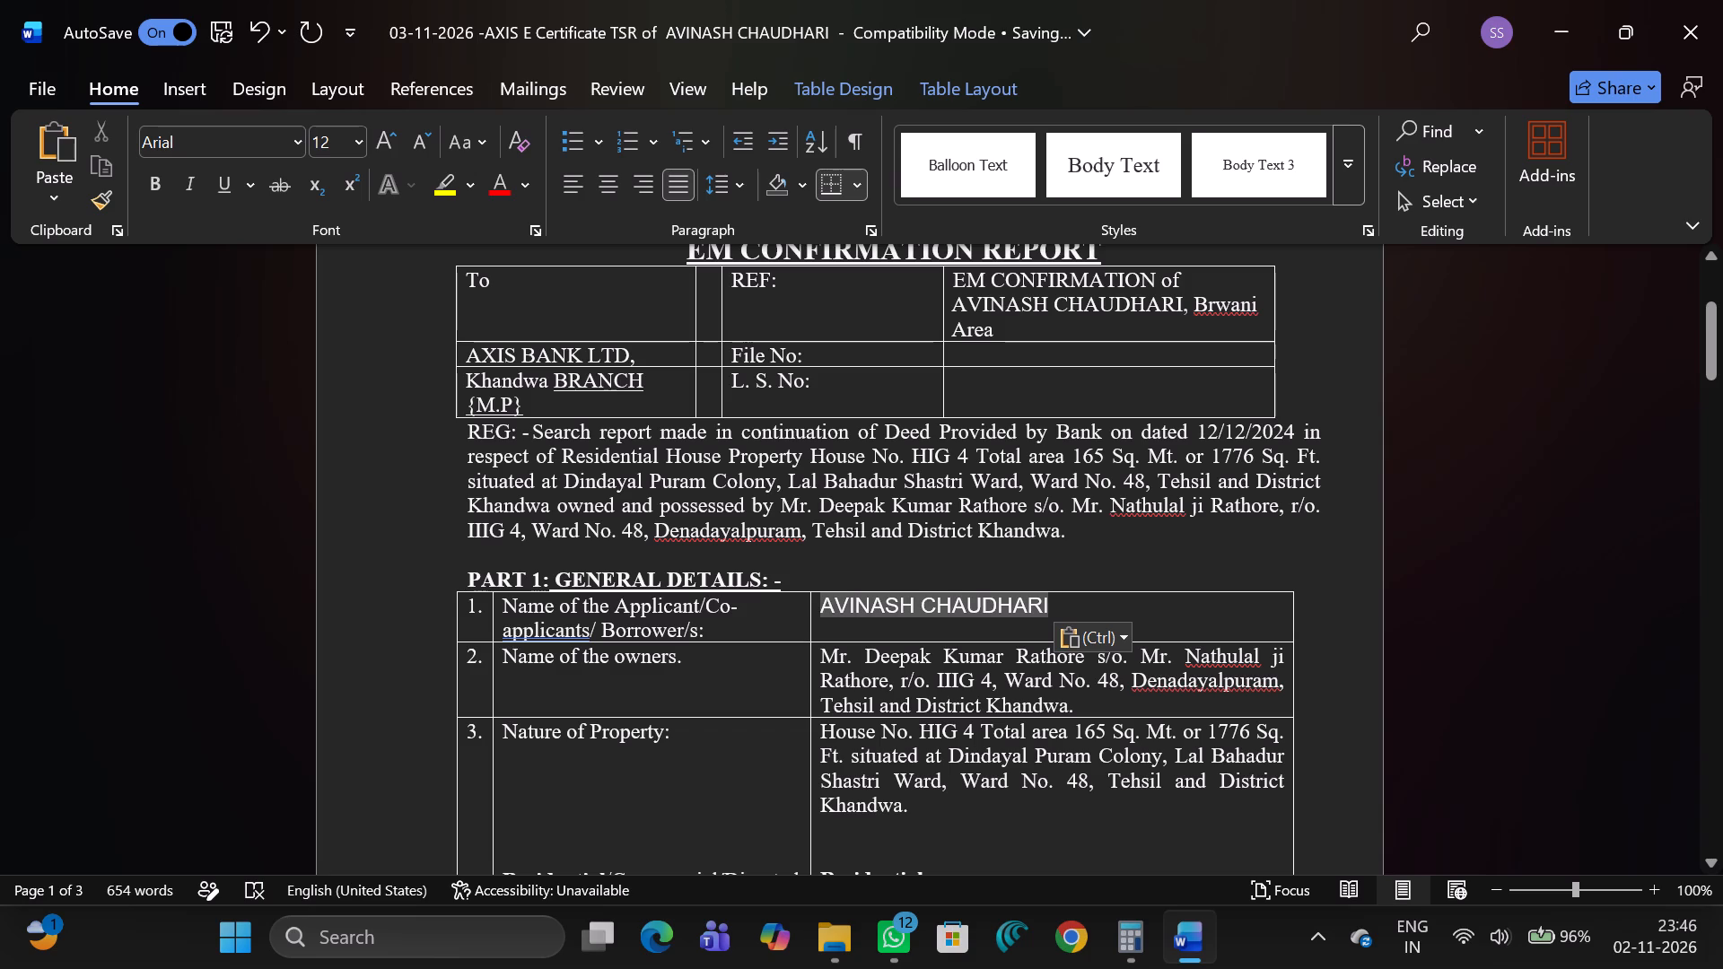
left_click_drag(994, 604, 994, 605)
left_click(1098, 642)
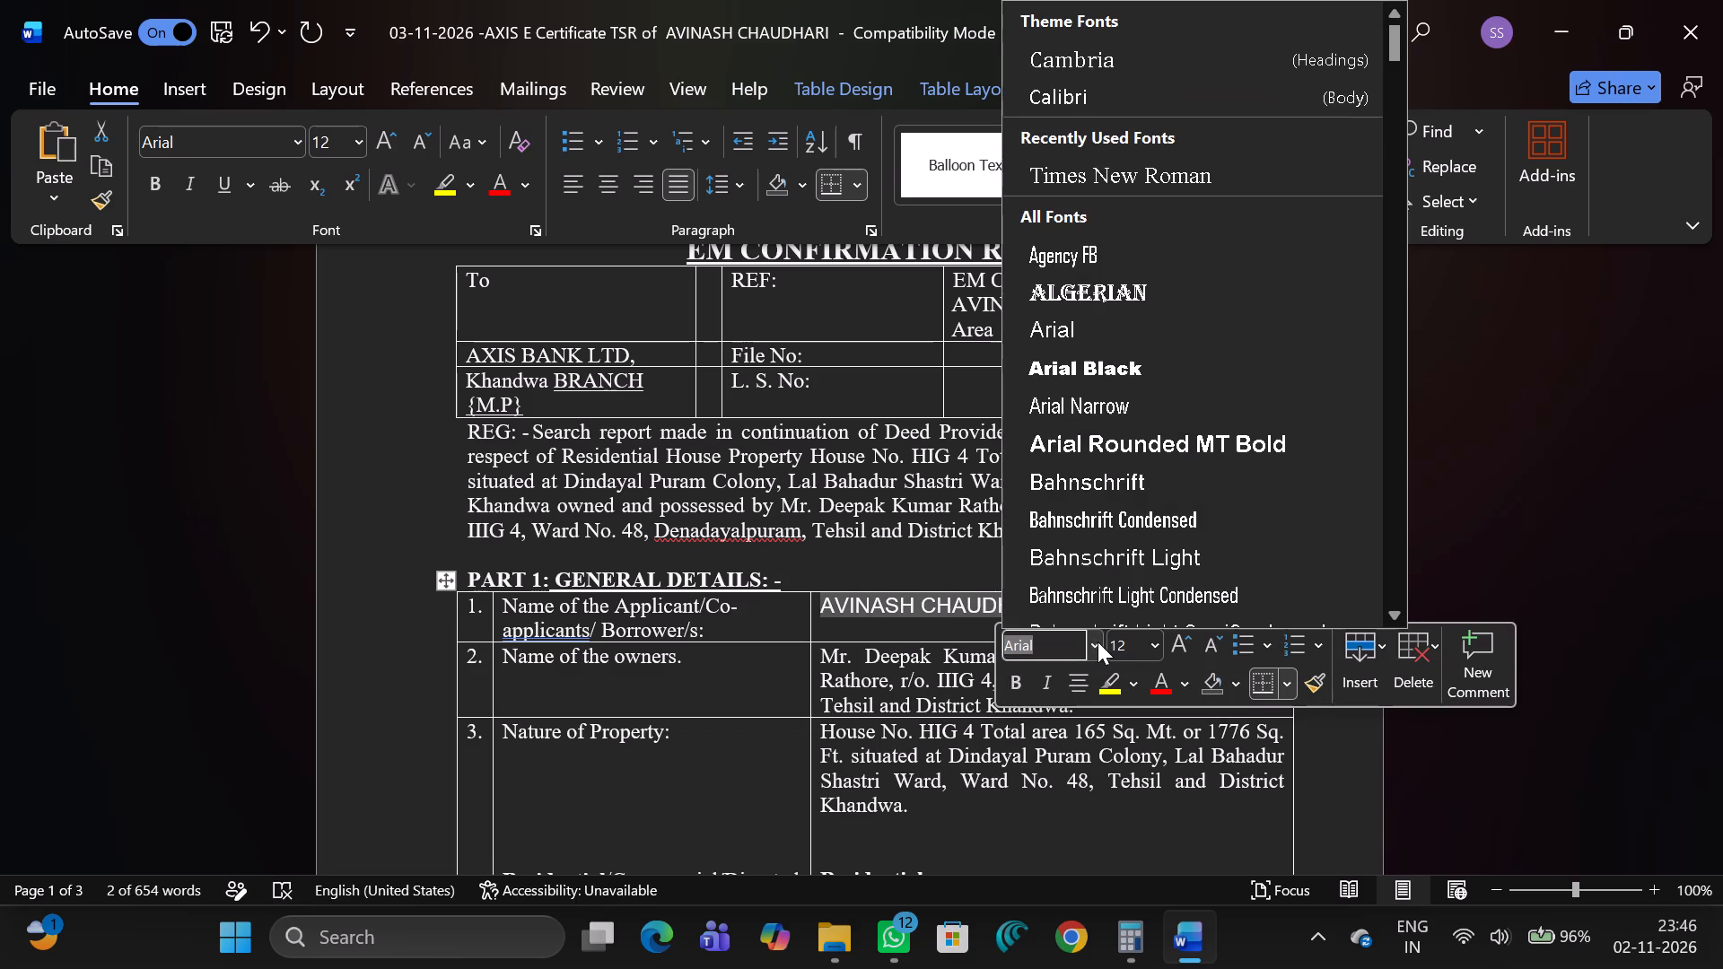
left_click(1072, 176)
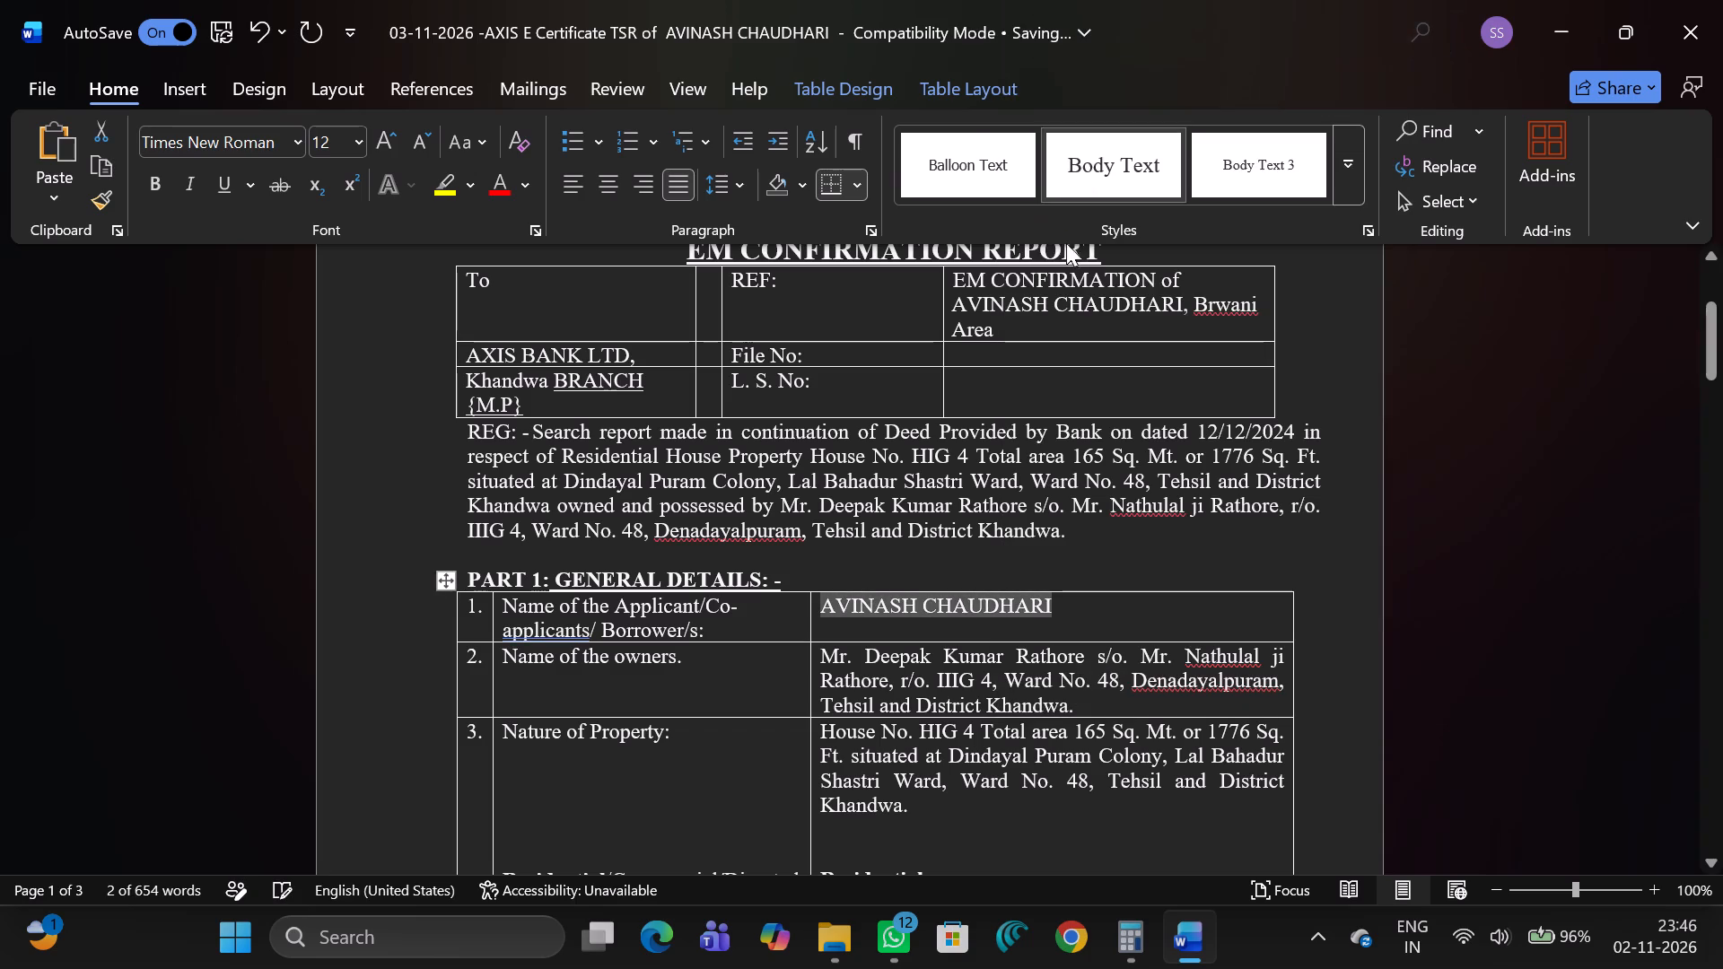
left_click(1079, 622)
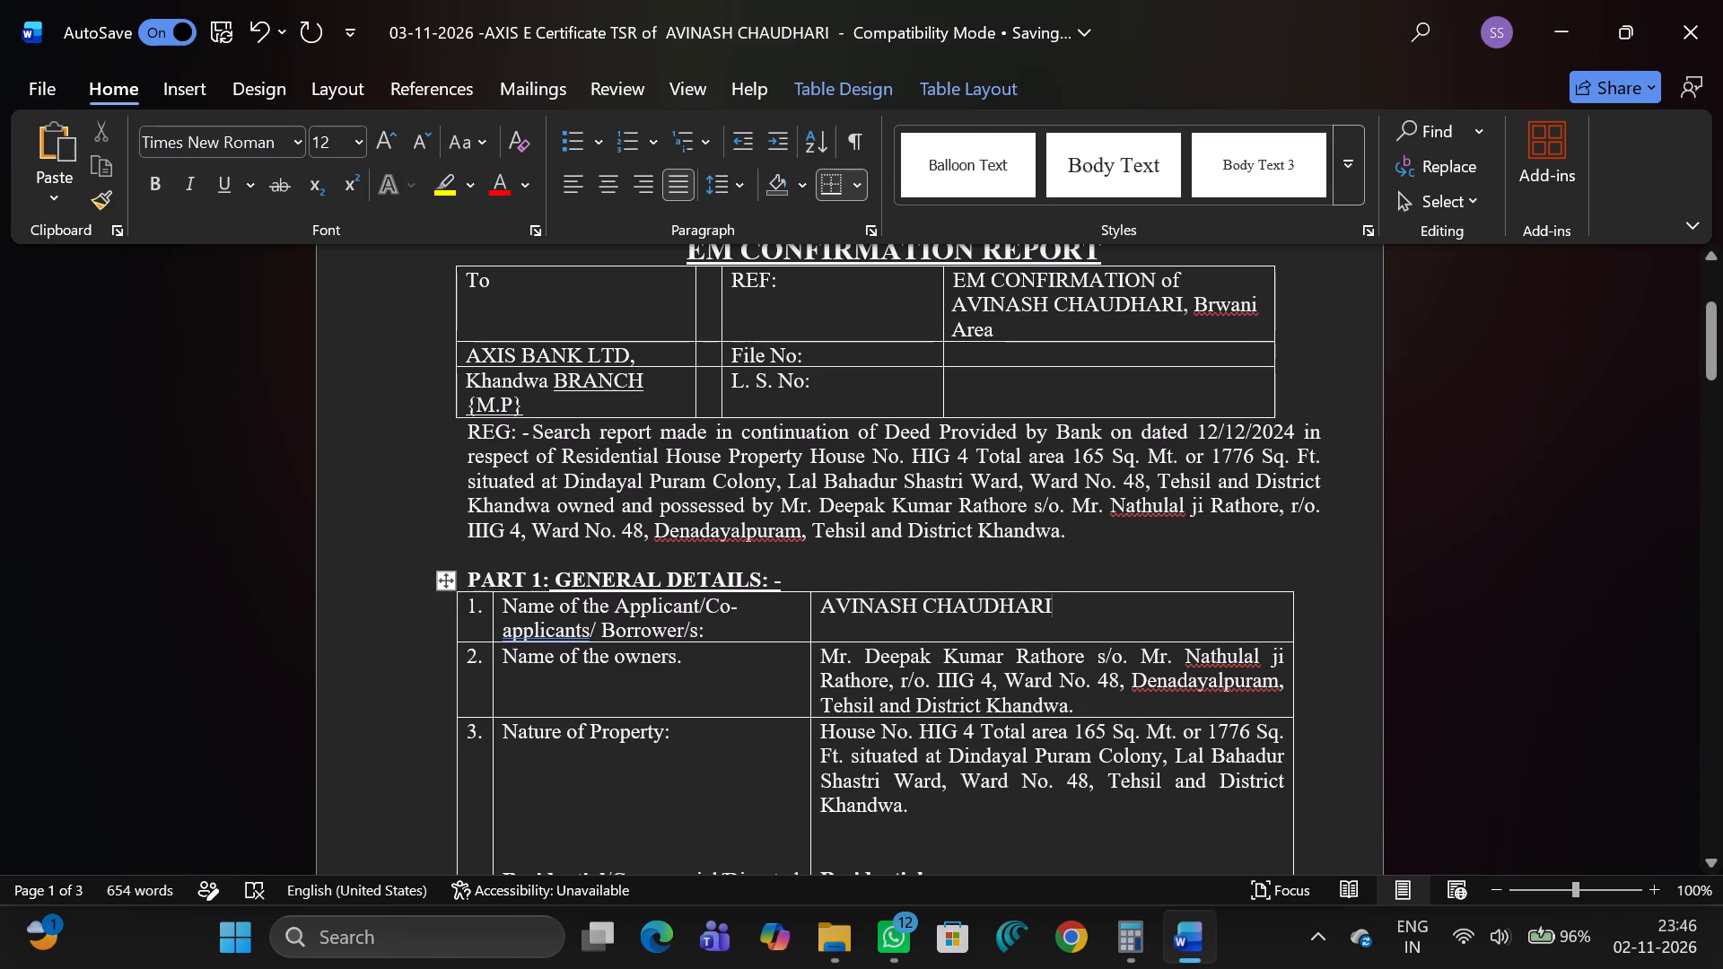
left_click_drag(823, 608, 1031, 616)
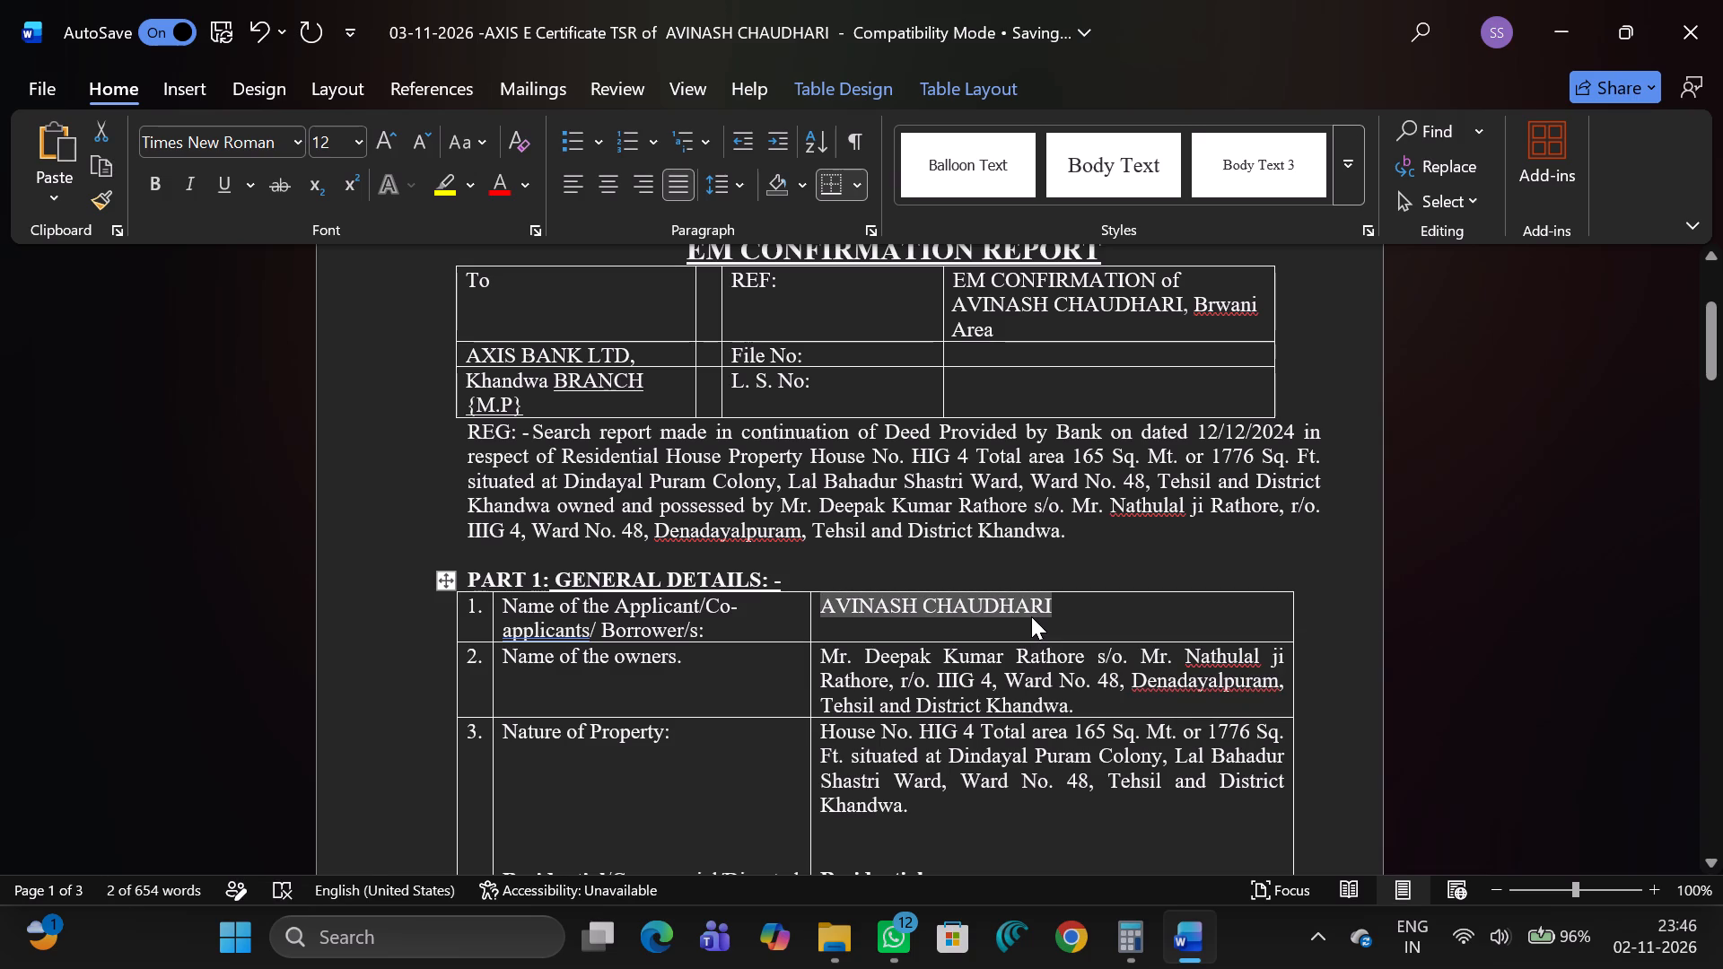
key("ctrl+b")
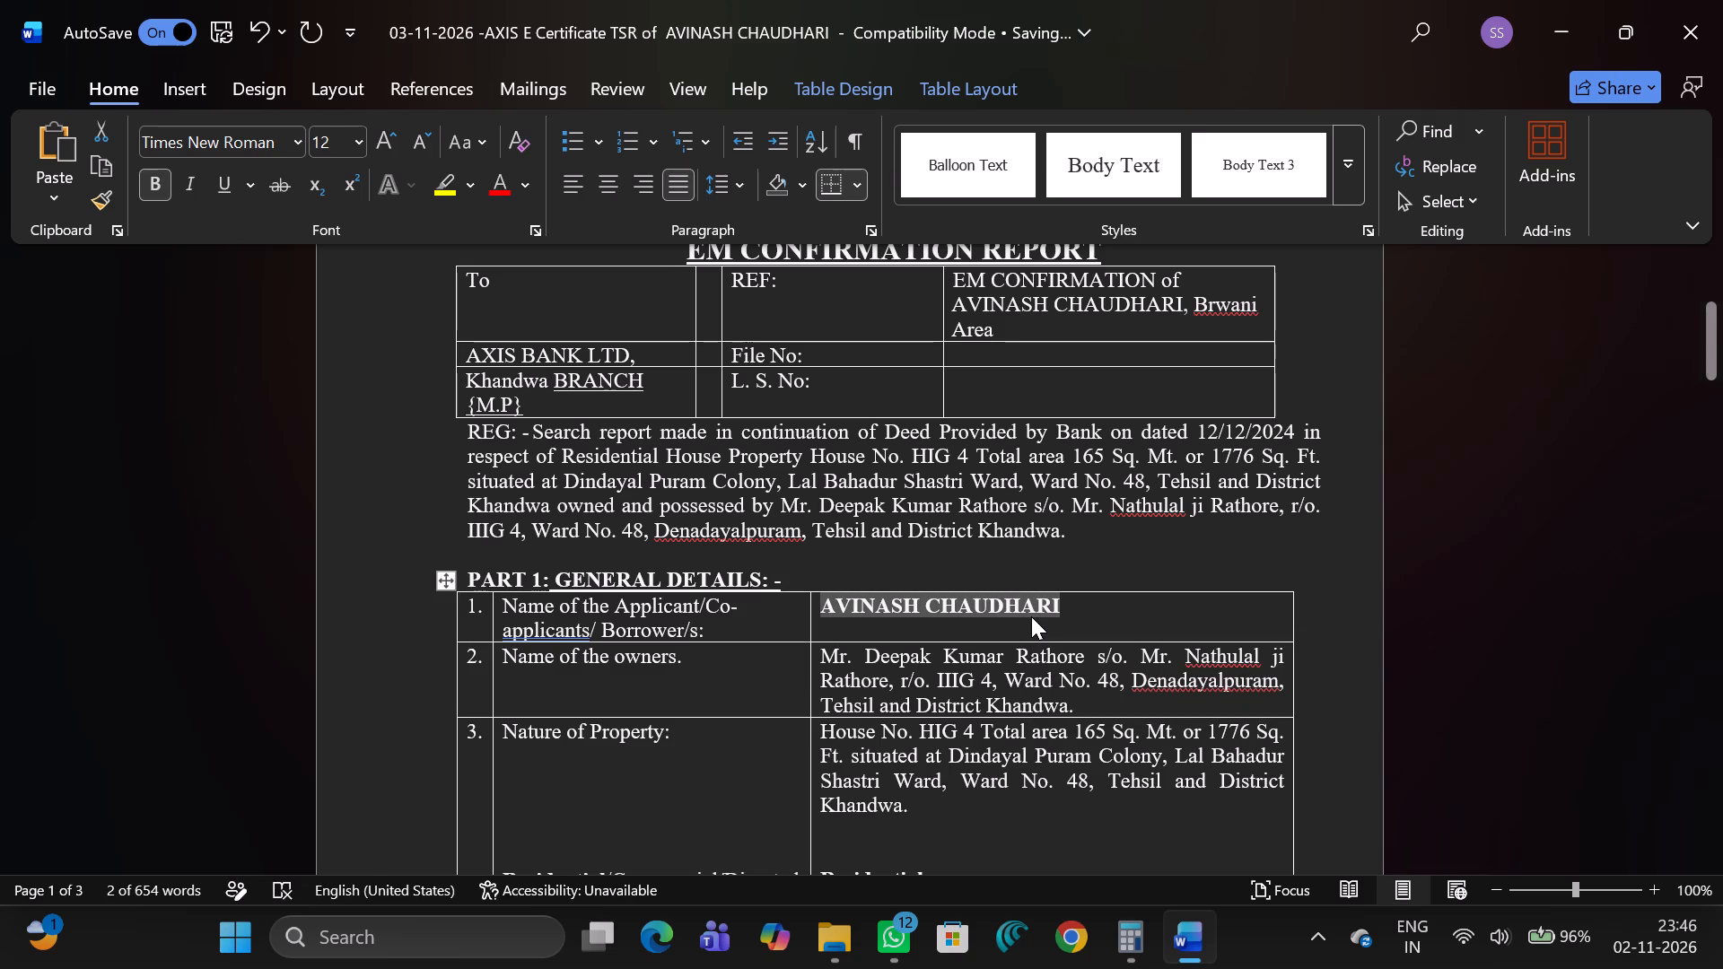
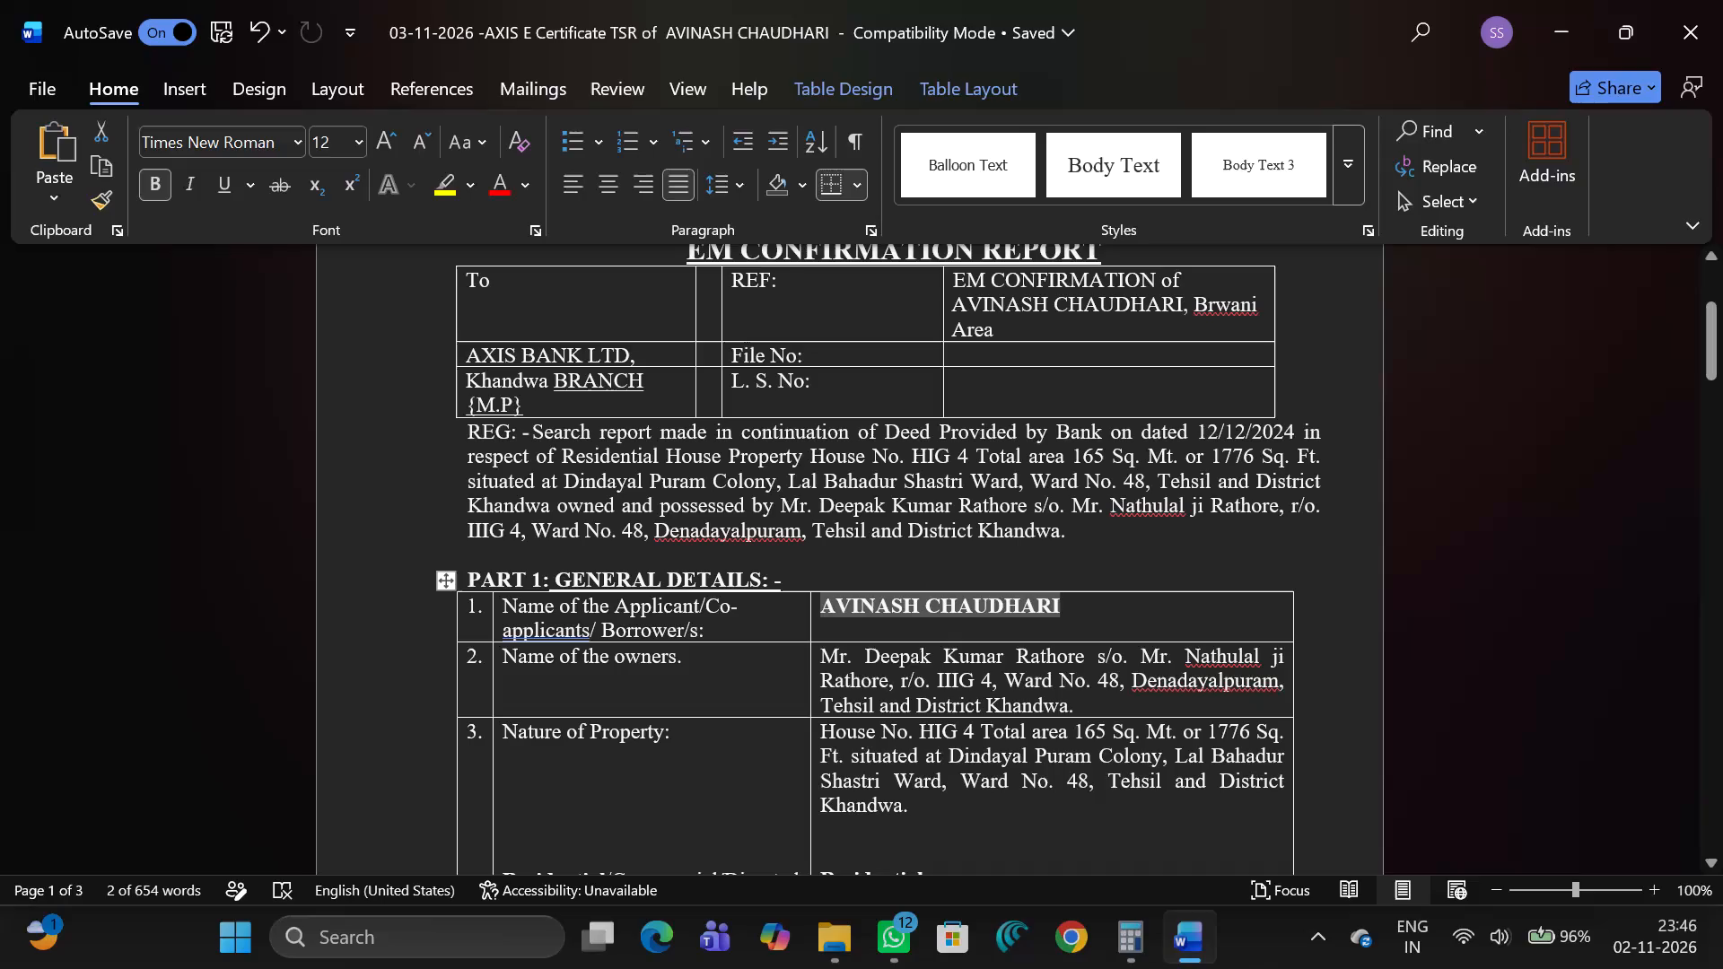
Select the existing owner's full name after "Mr." in row 2, Name of the owners, of the Part 1 General Details table.
left_click_drag(871, 657, 945, 666)
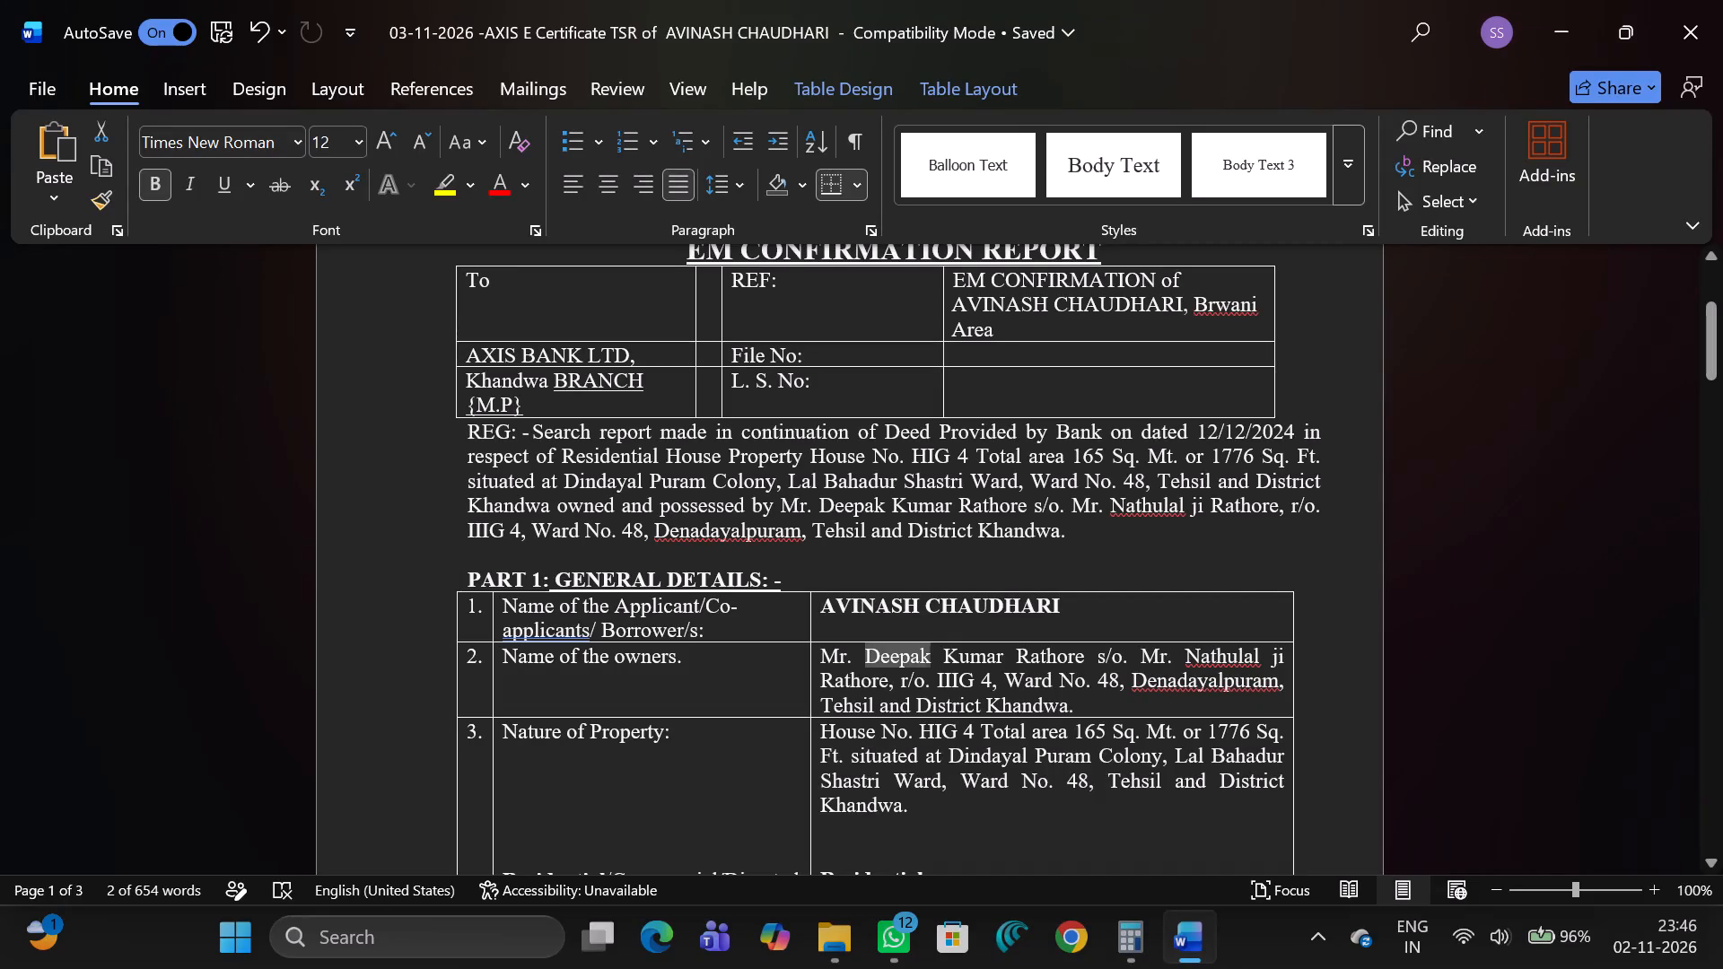
left_click_drag(945, 666, 1072, 653)
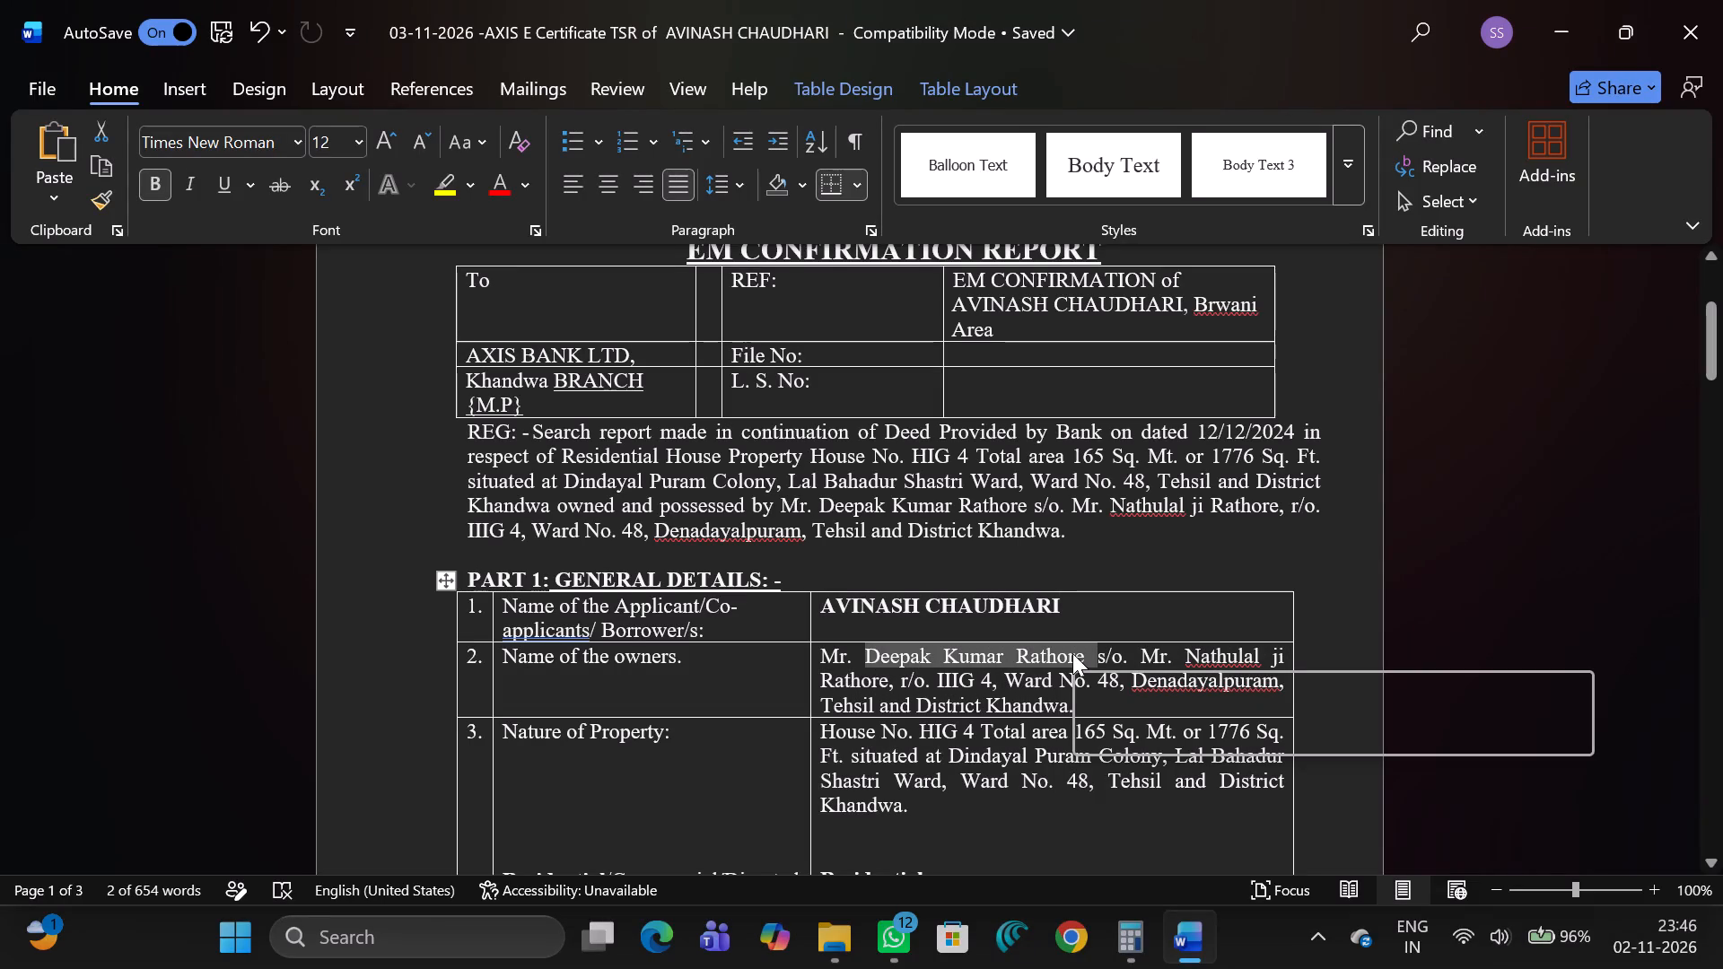
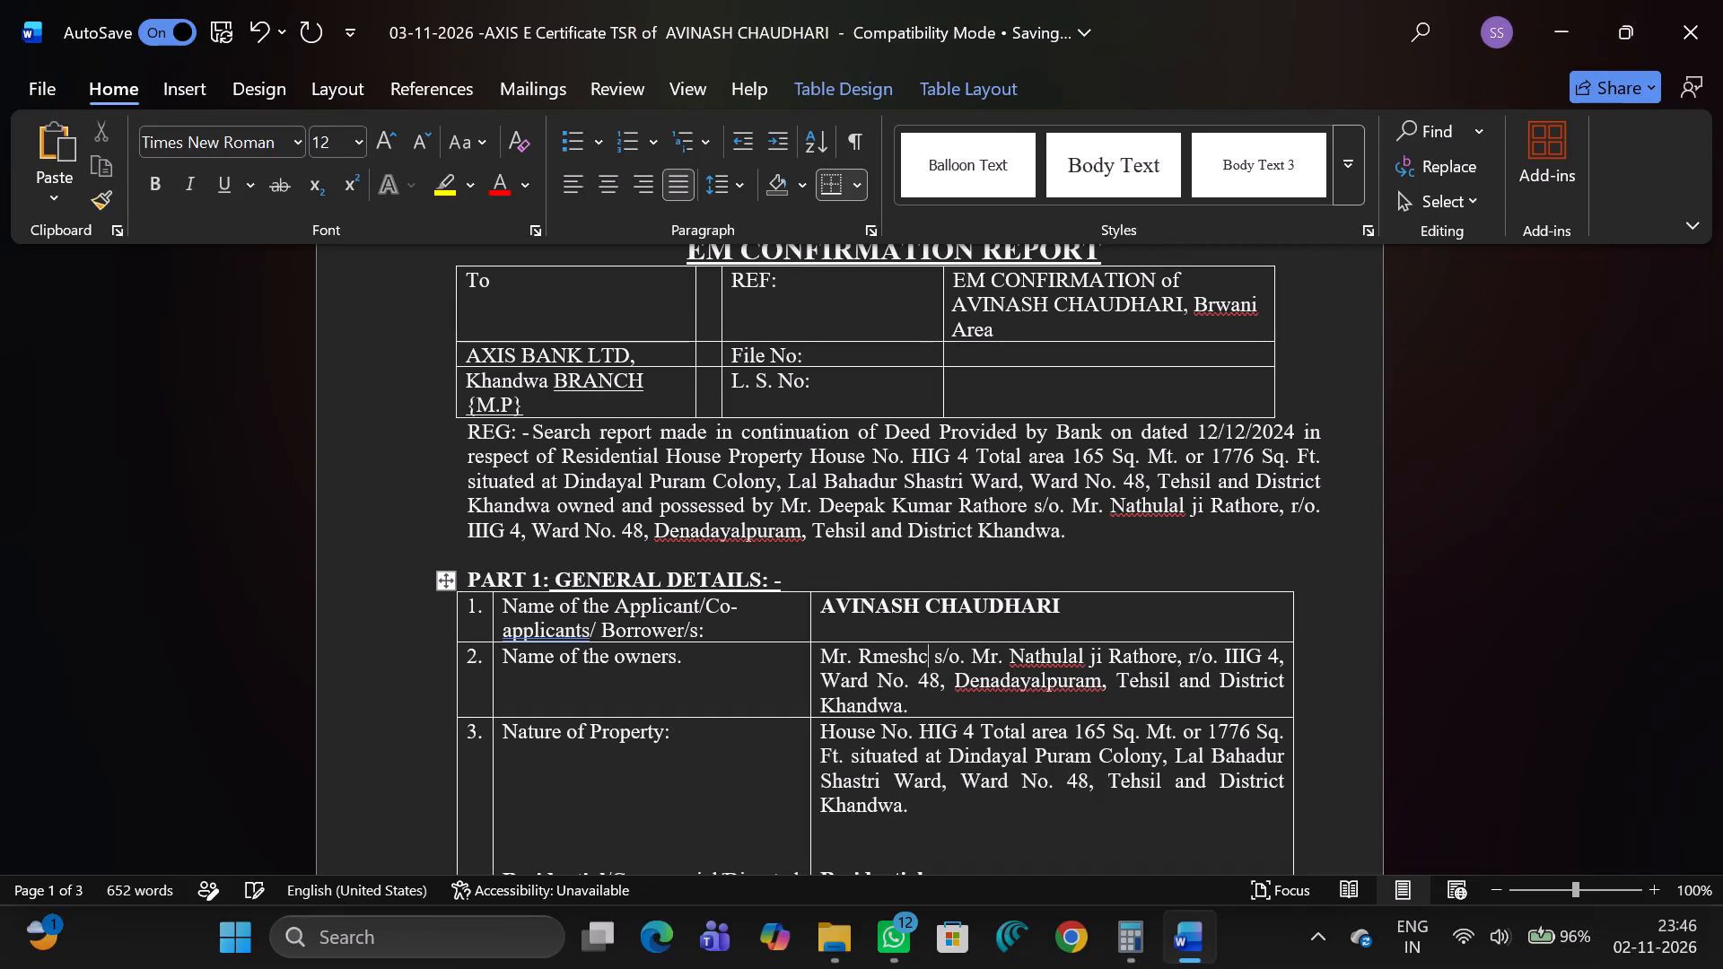
Delete the mistyped last letter of the owner's first name in row 2 of the Part 1 General Details table.
key("BackSpace")
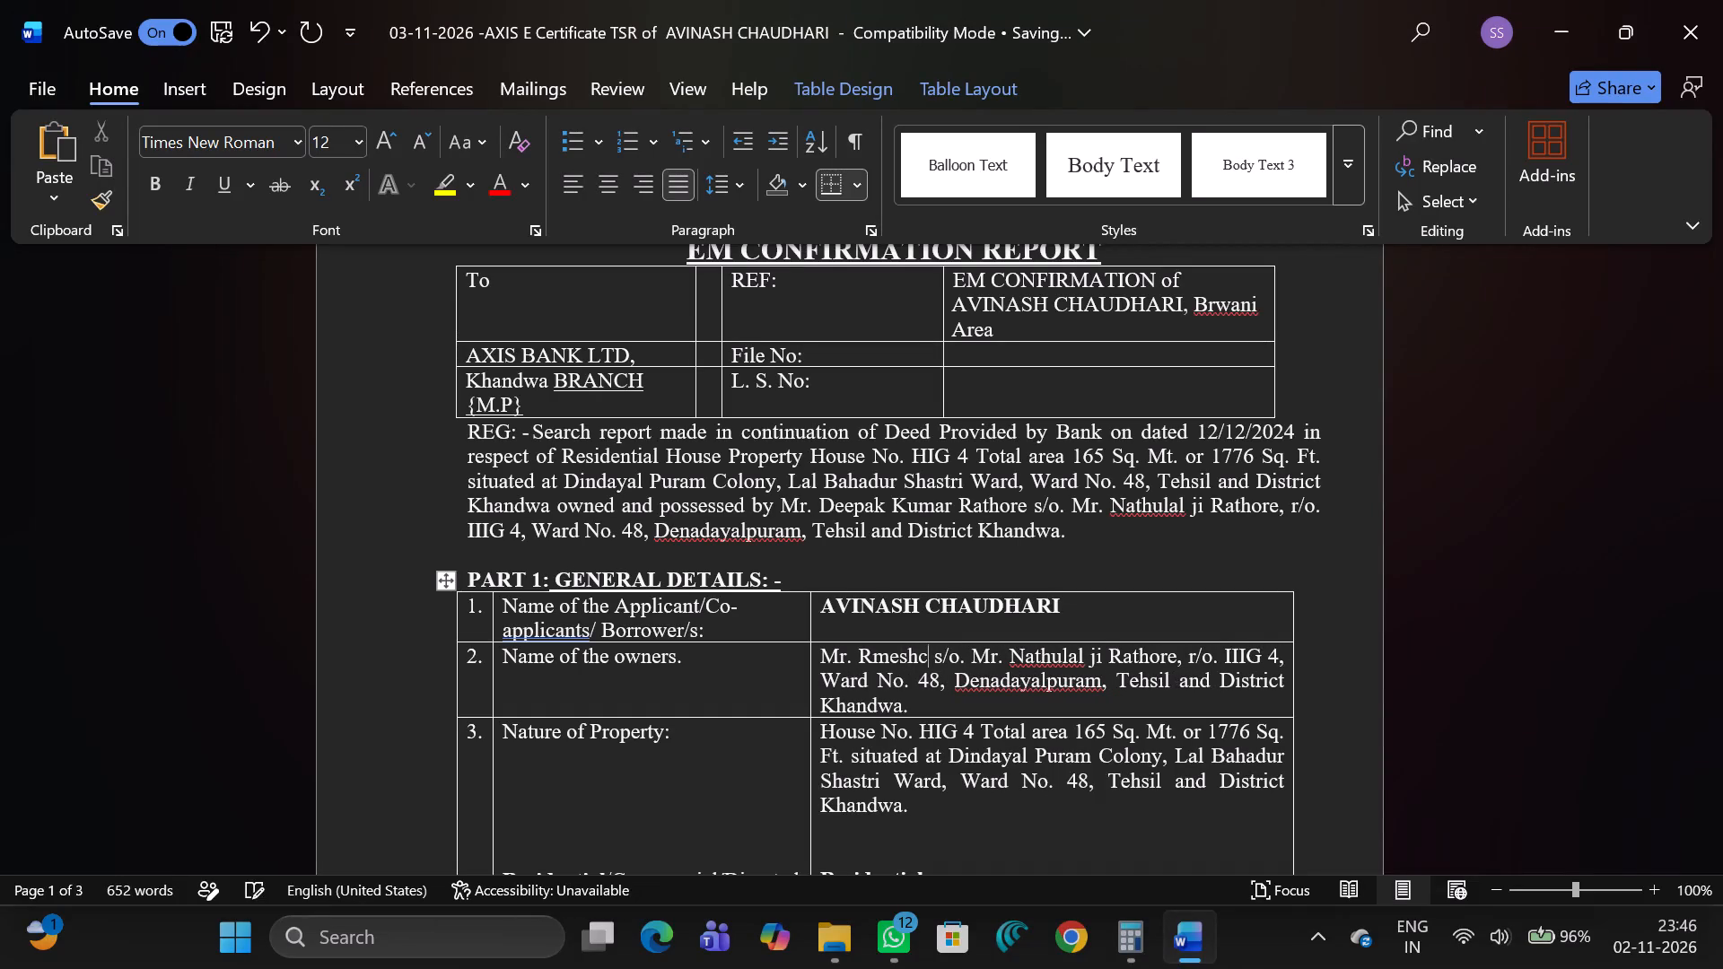
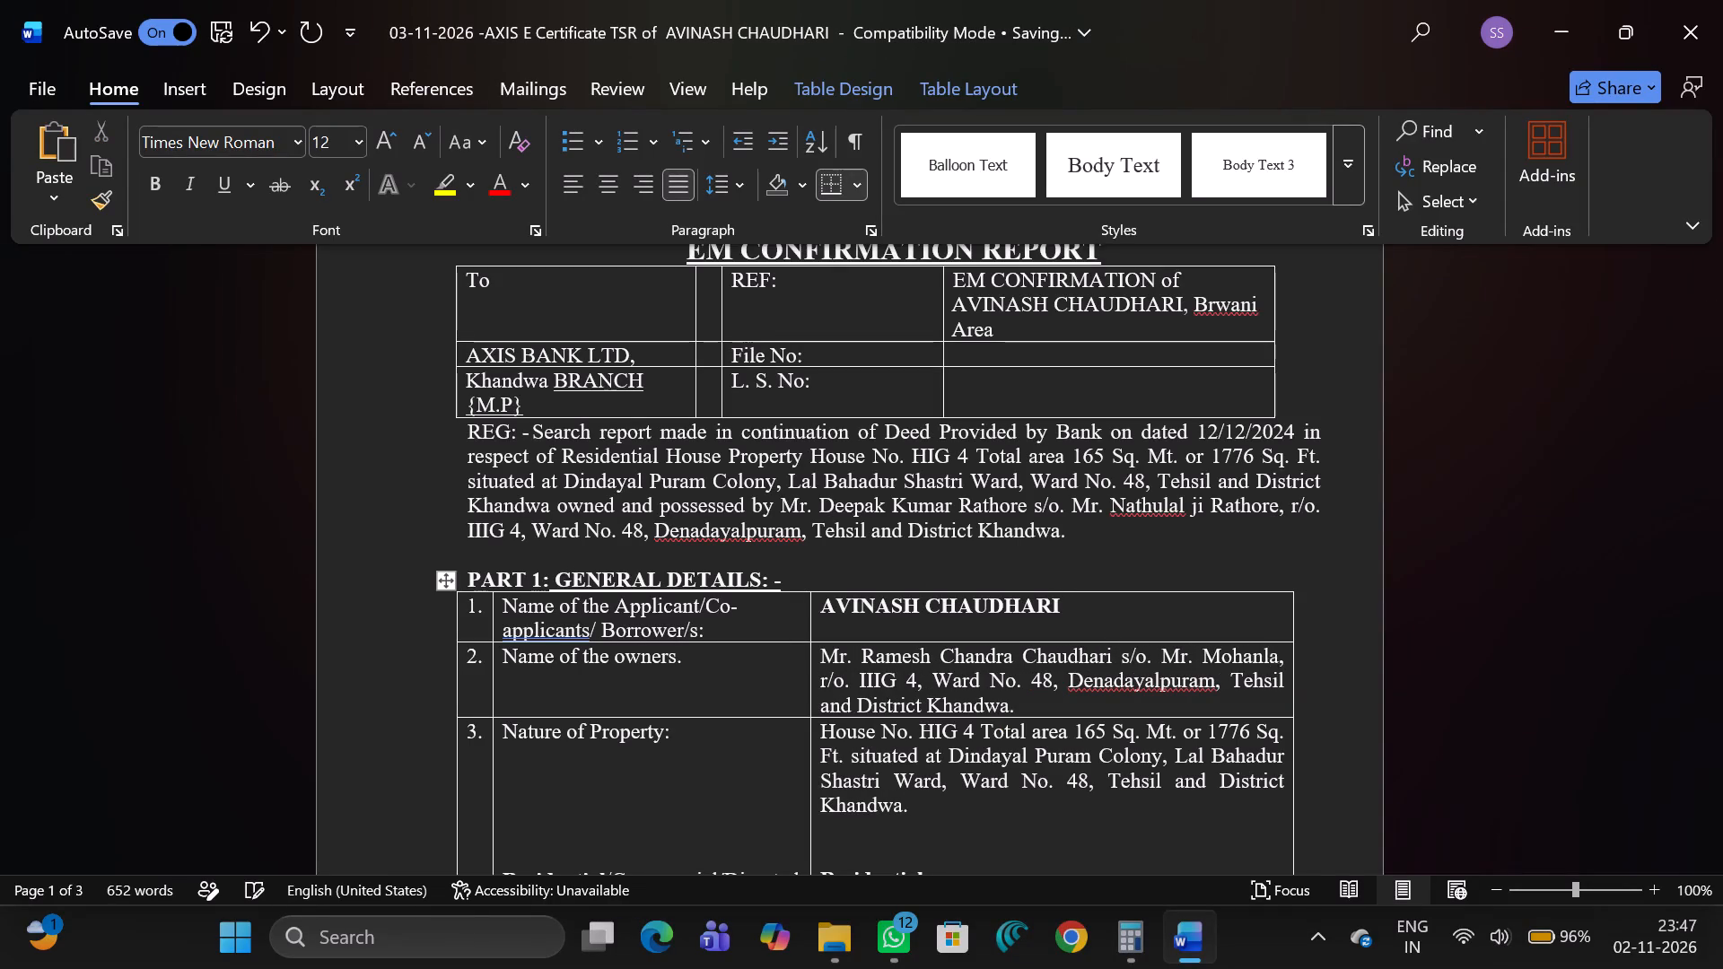
Complete the father's name after "s/o." in row 2, Name of the owners, of the General Details table with the surname Chaudhari.
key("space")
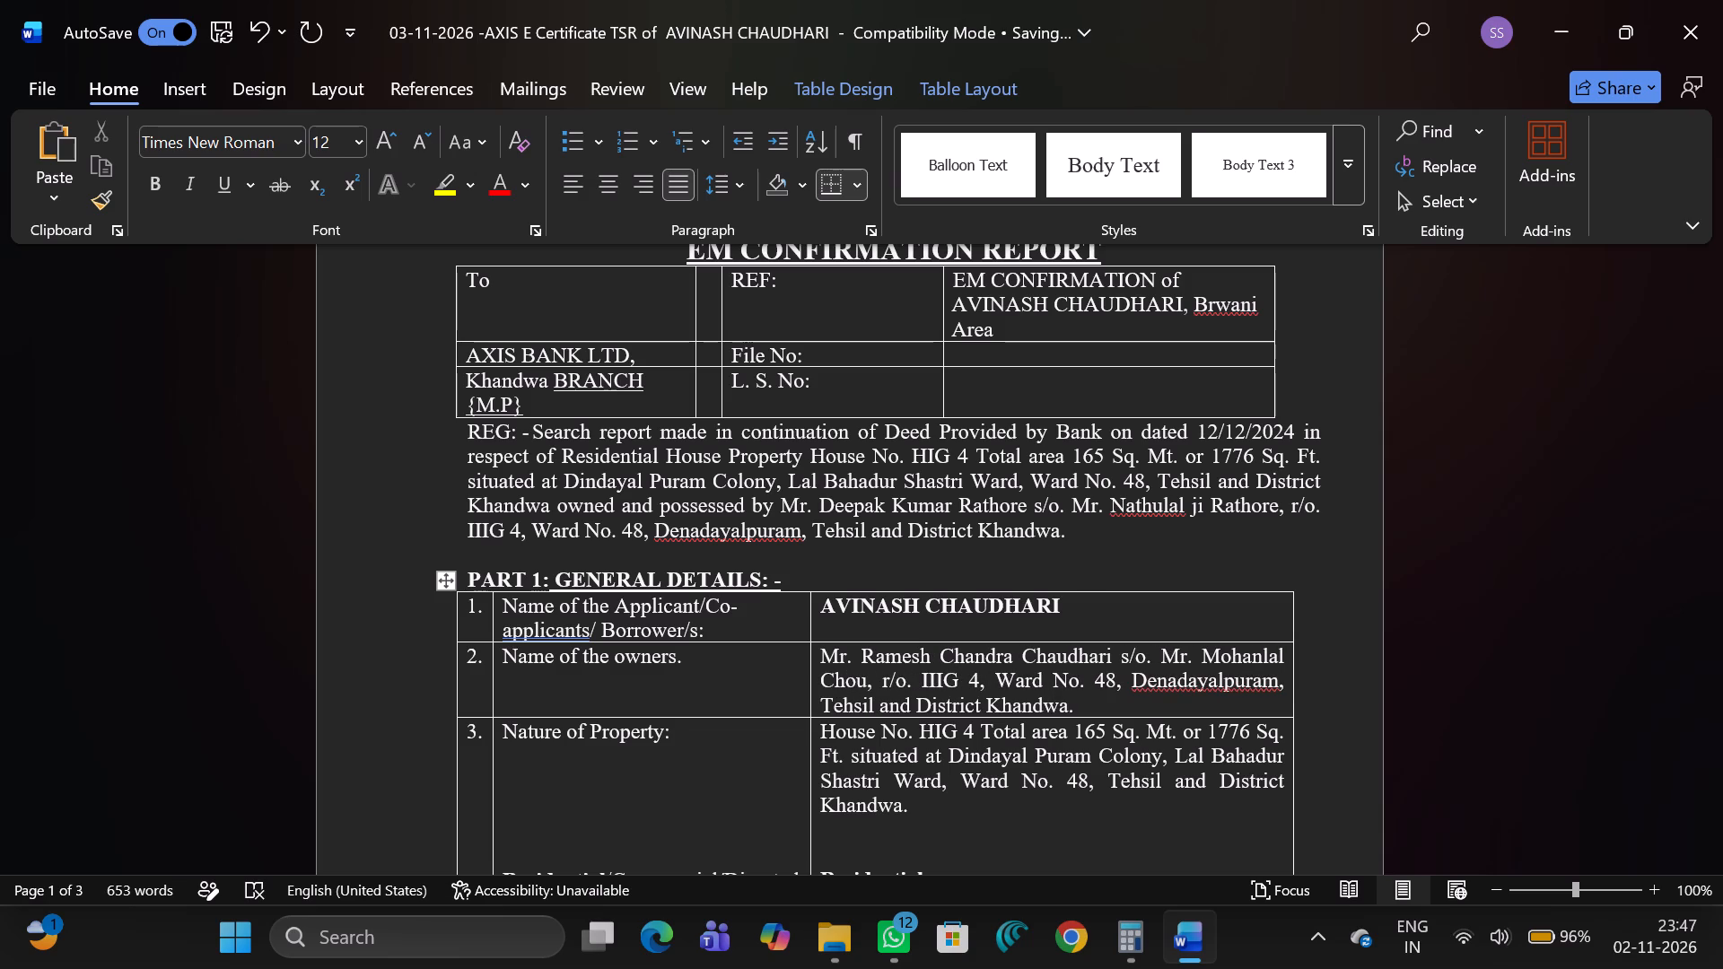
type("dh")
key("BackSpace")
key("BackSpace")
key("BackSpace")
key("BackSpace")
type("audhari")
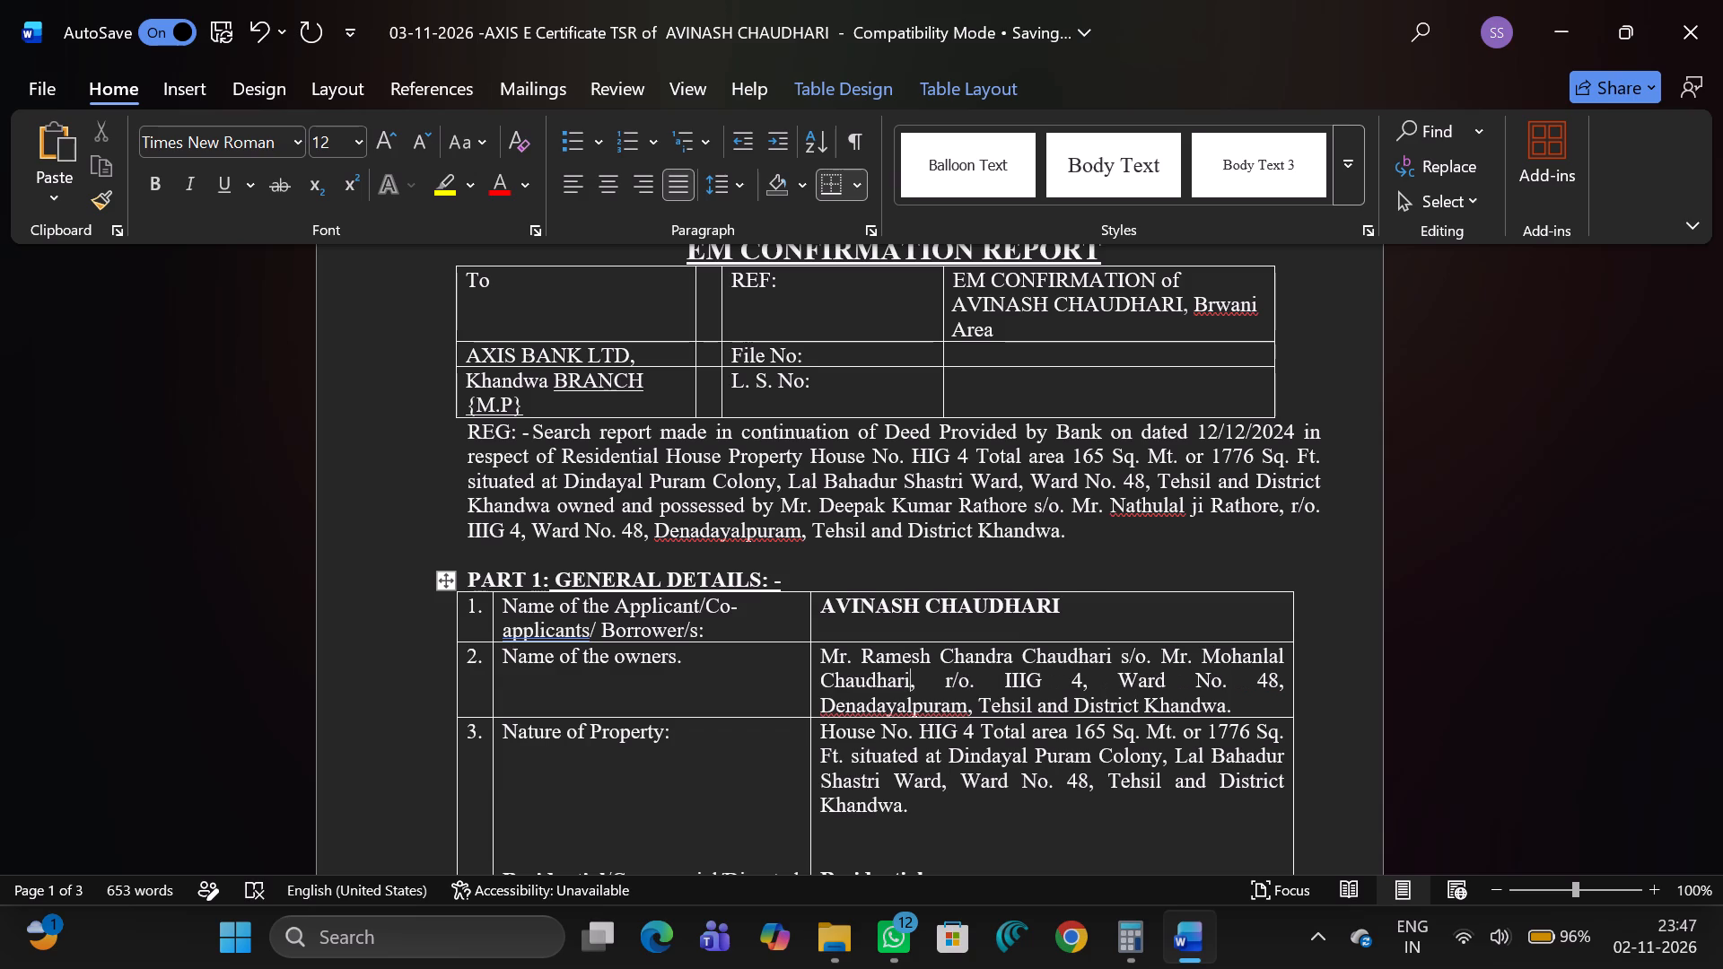
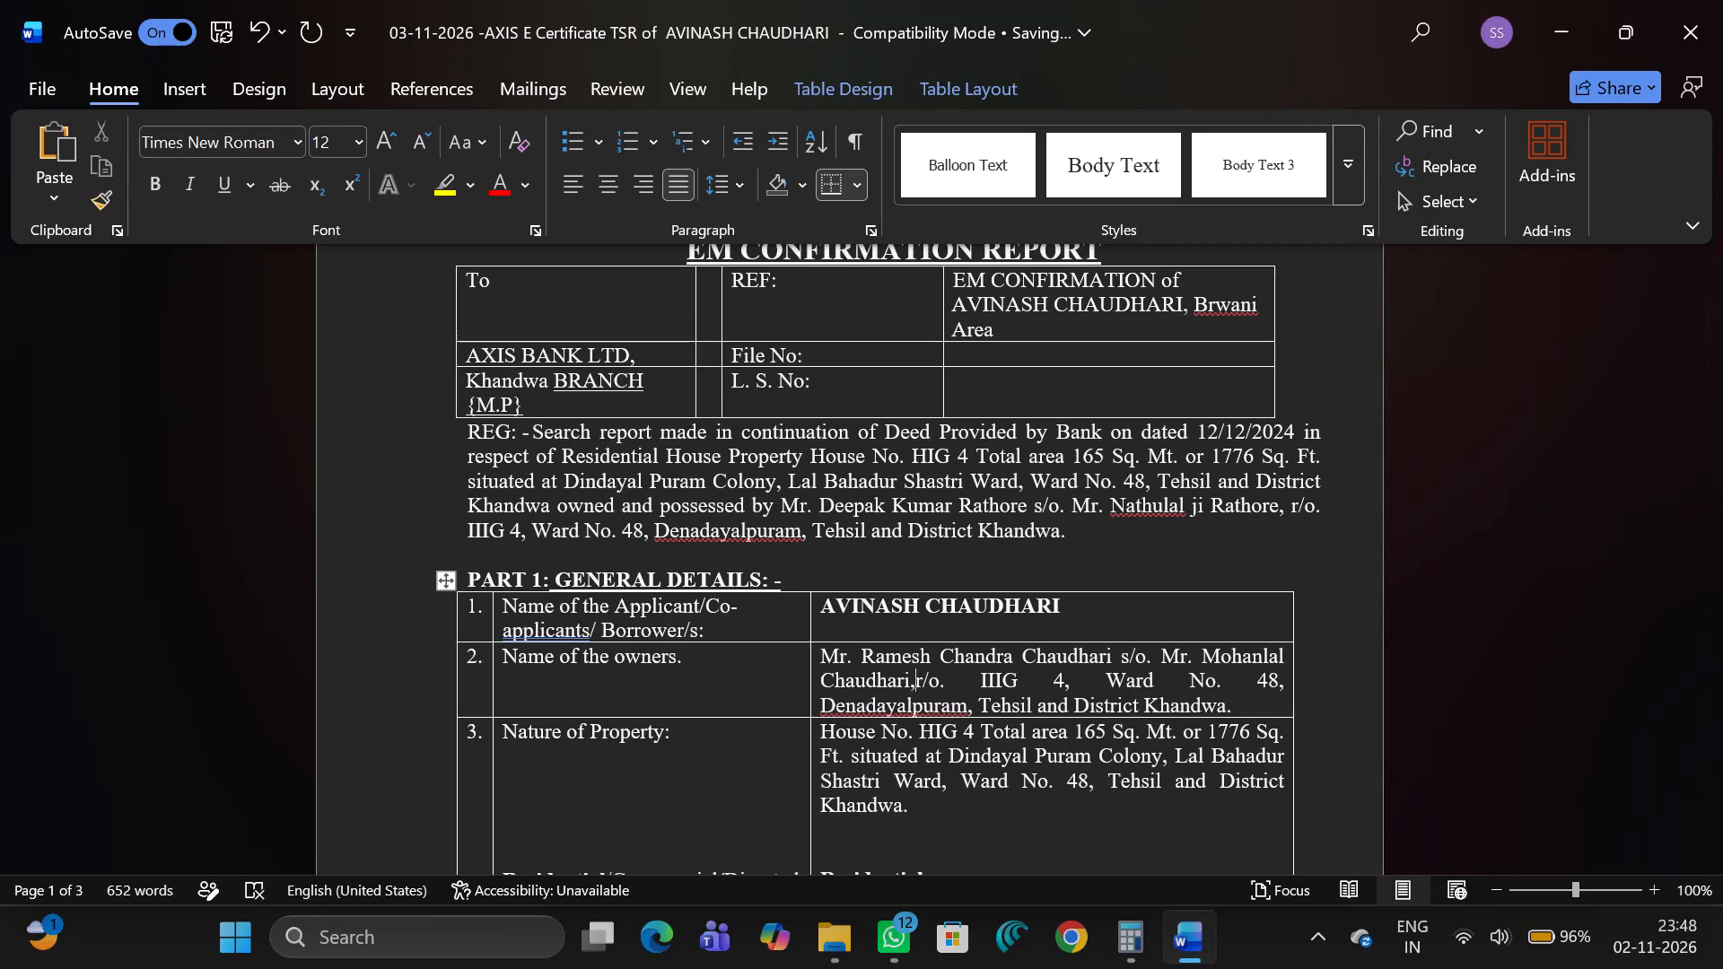
Insert a space after and before the comma between the owner's surname and "r/o." in row 2 of the General Details table.
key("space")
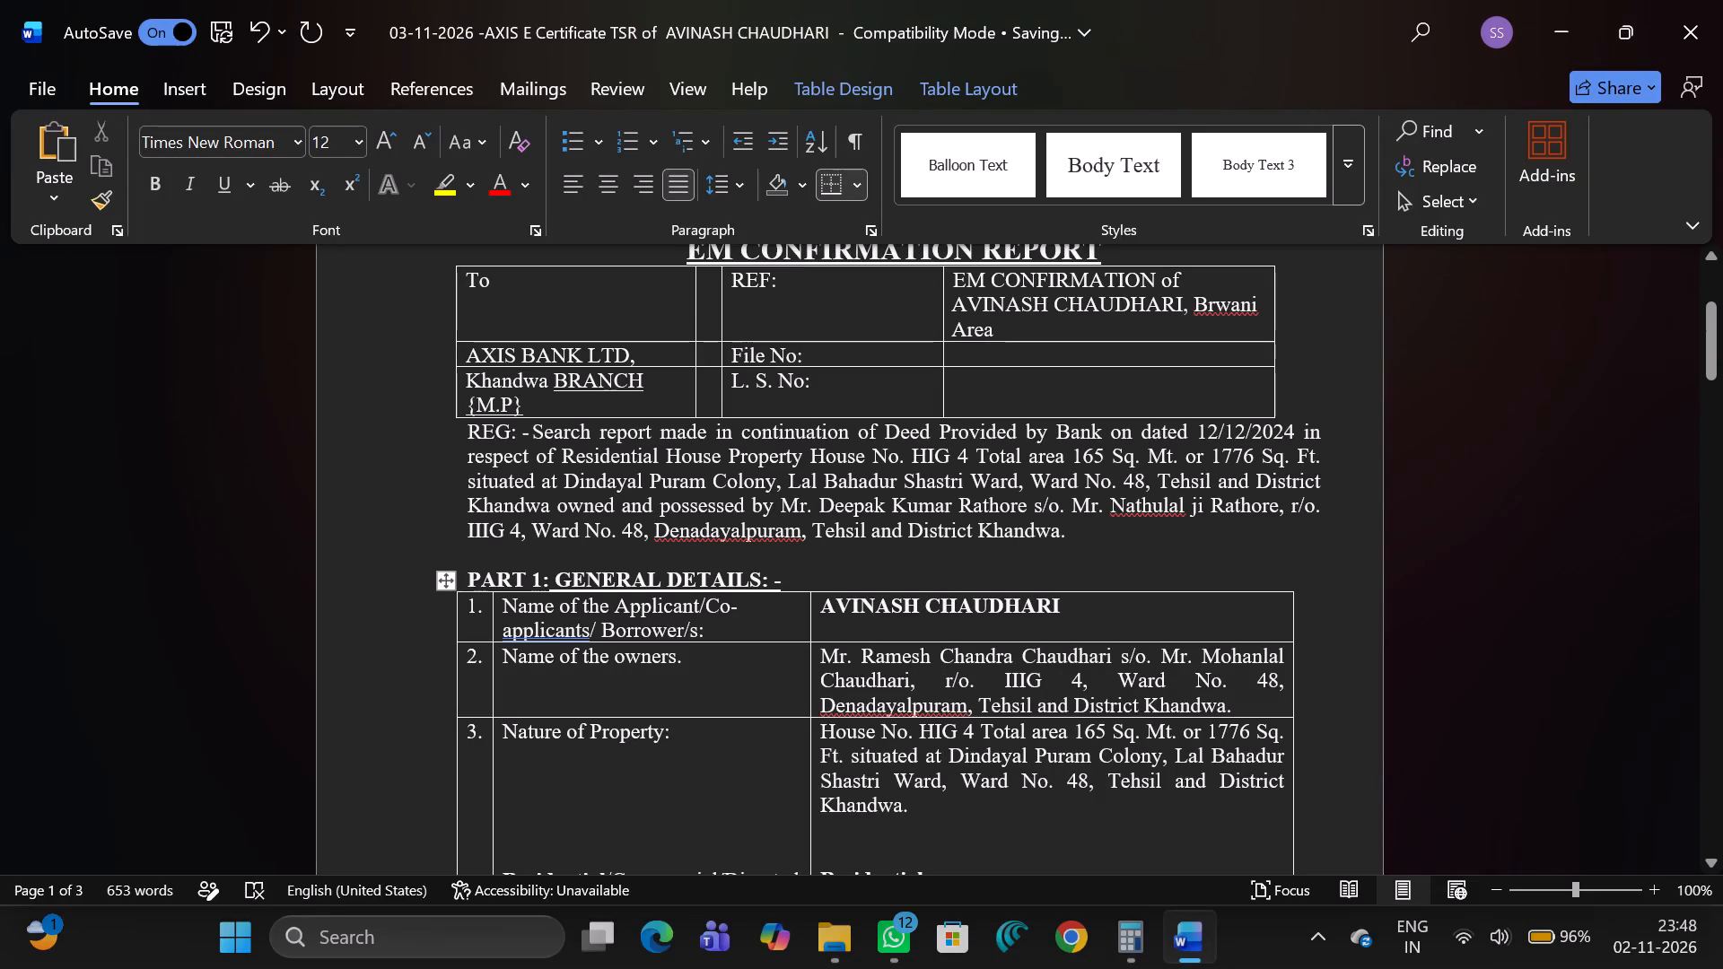
left_click(904, 683)
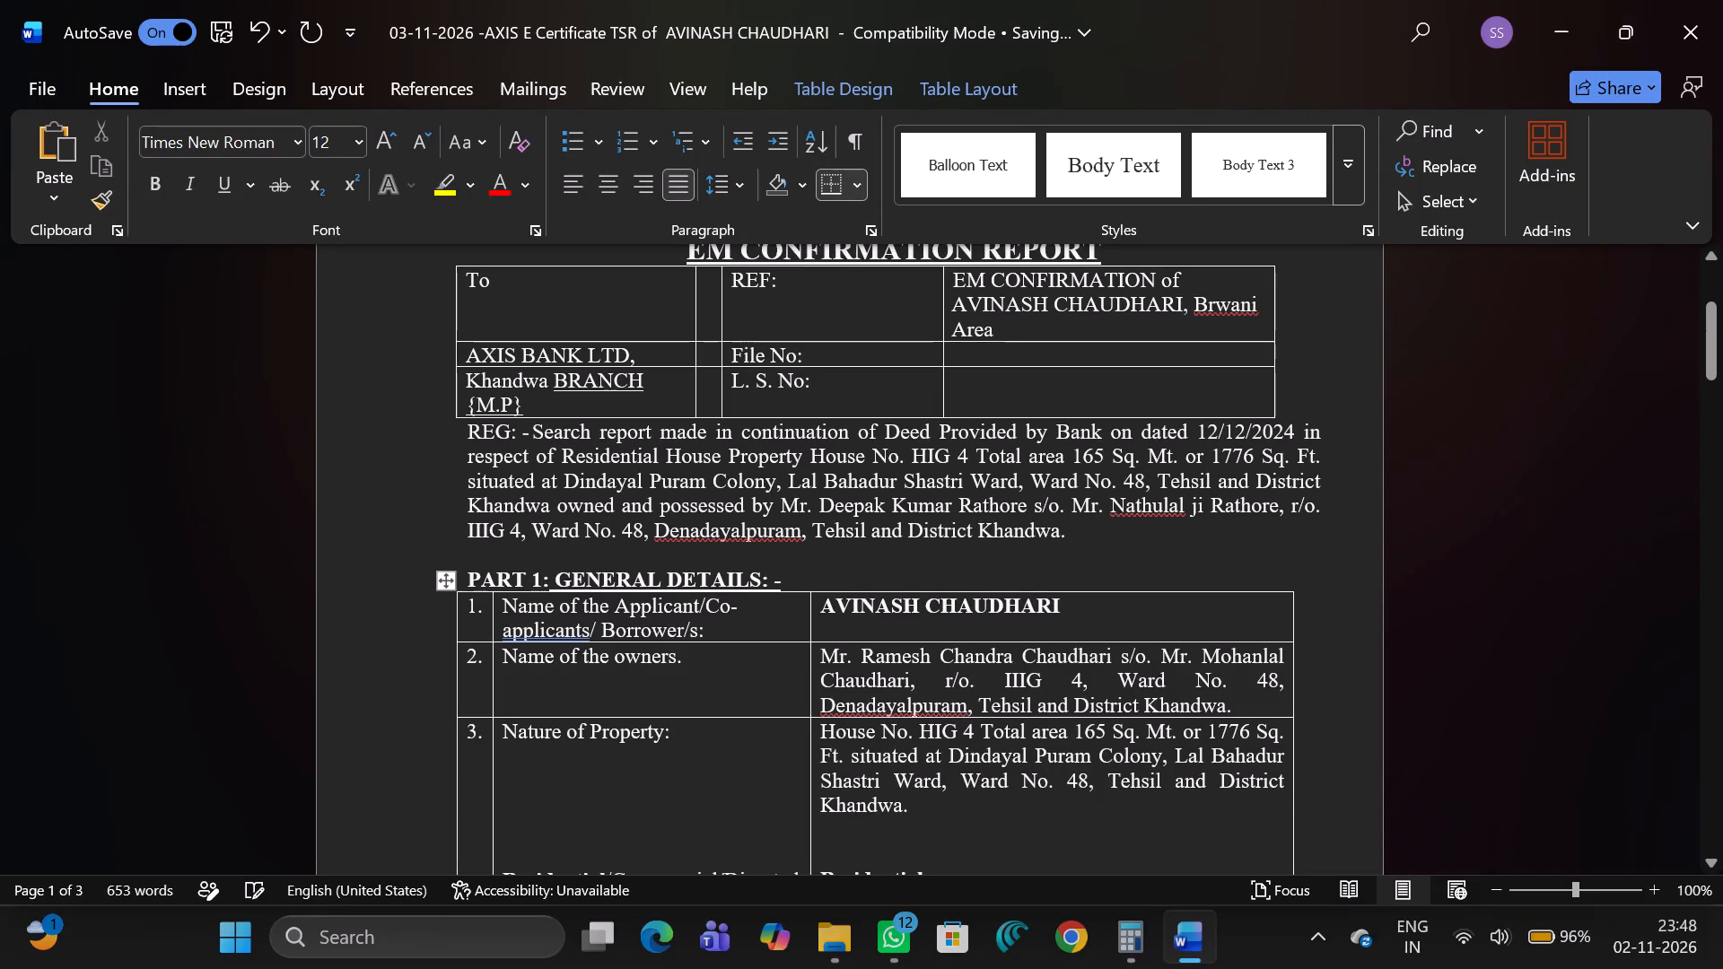
left_click(909, 684)
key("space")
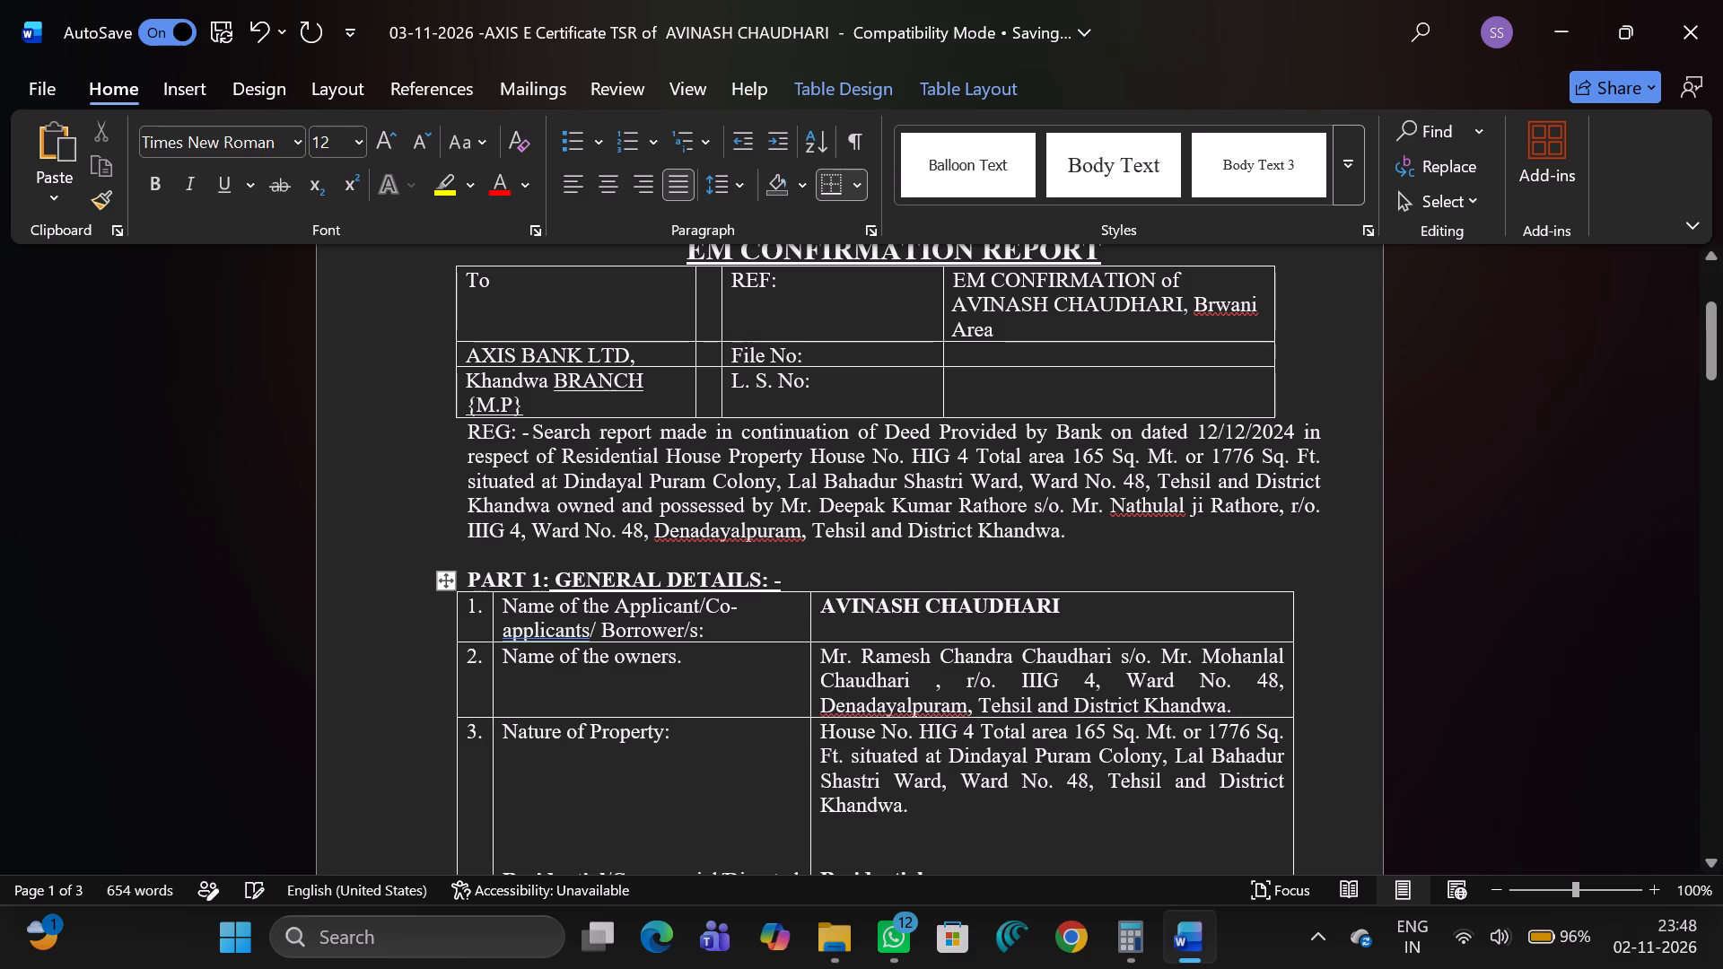
Remove the extra spaces around the comma before "r/o." in the owner details in row 2 of the General Details table.
key("BackSpace")
left_click(941, 687)
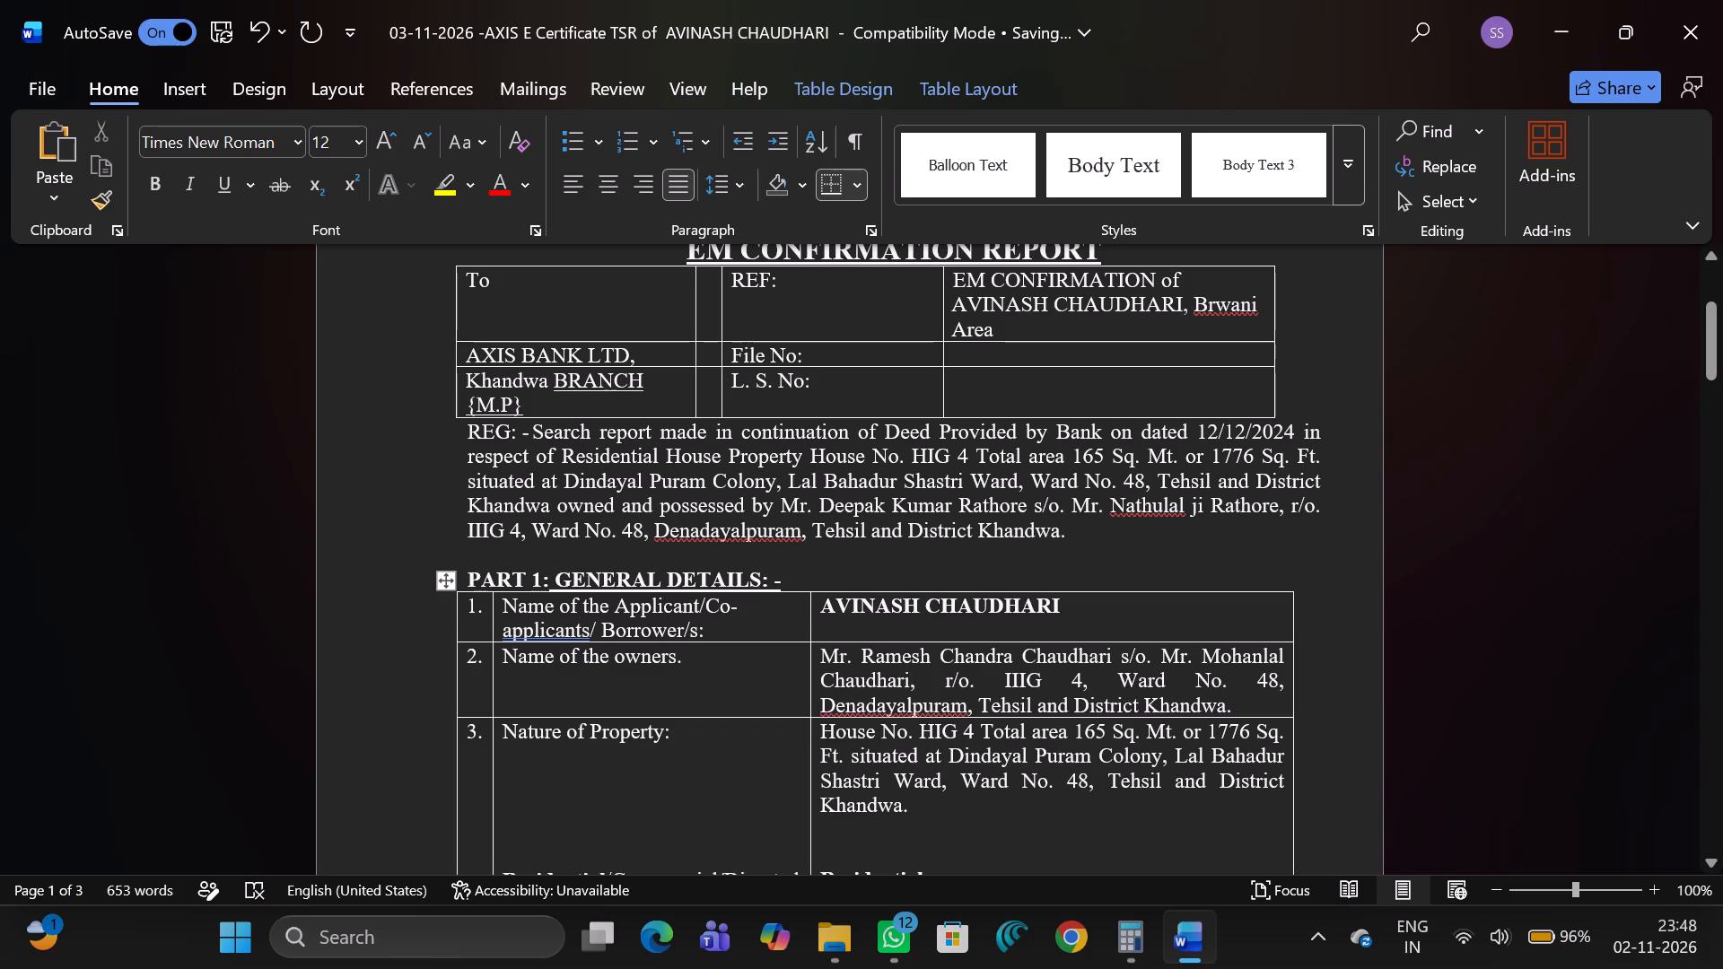
key("BackSpace")
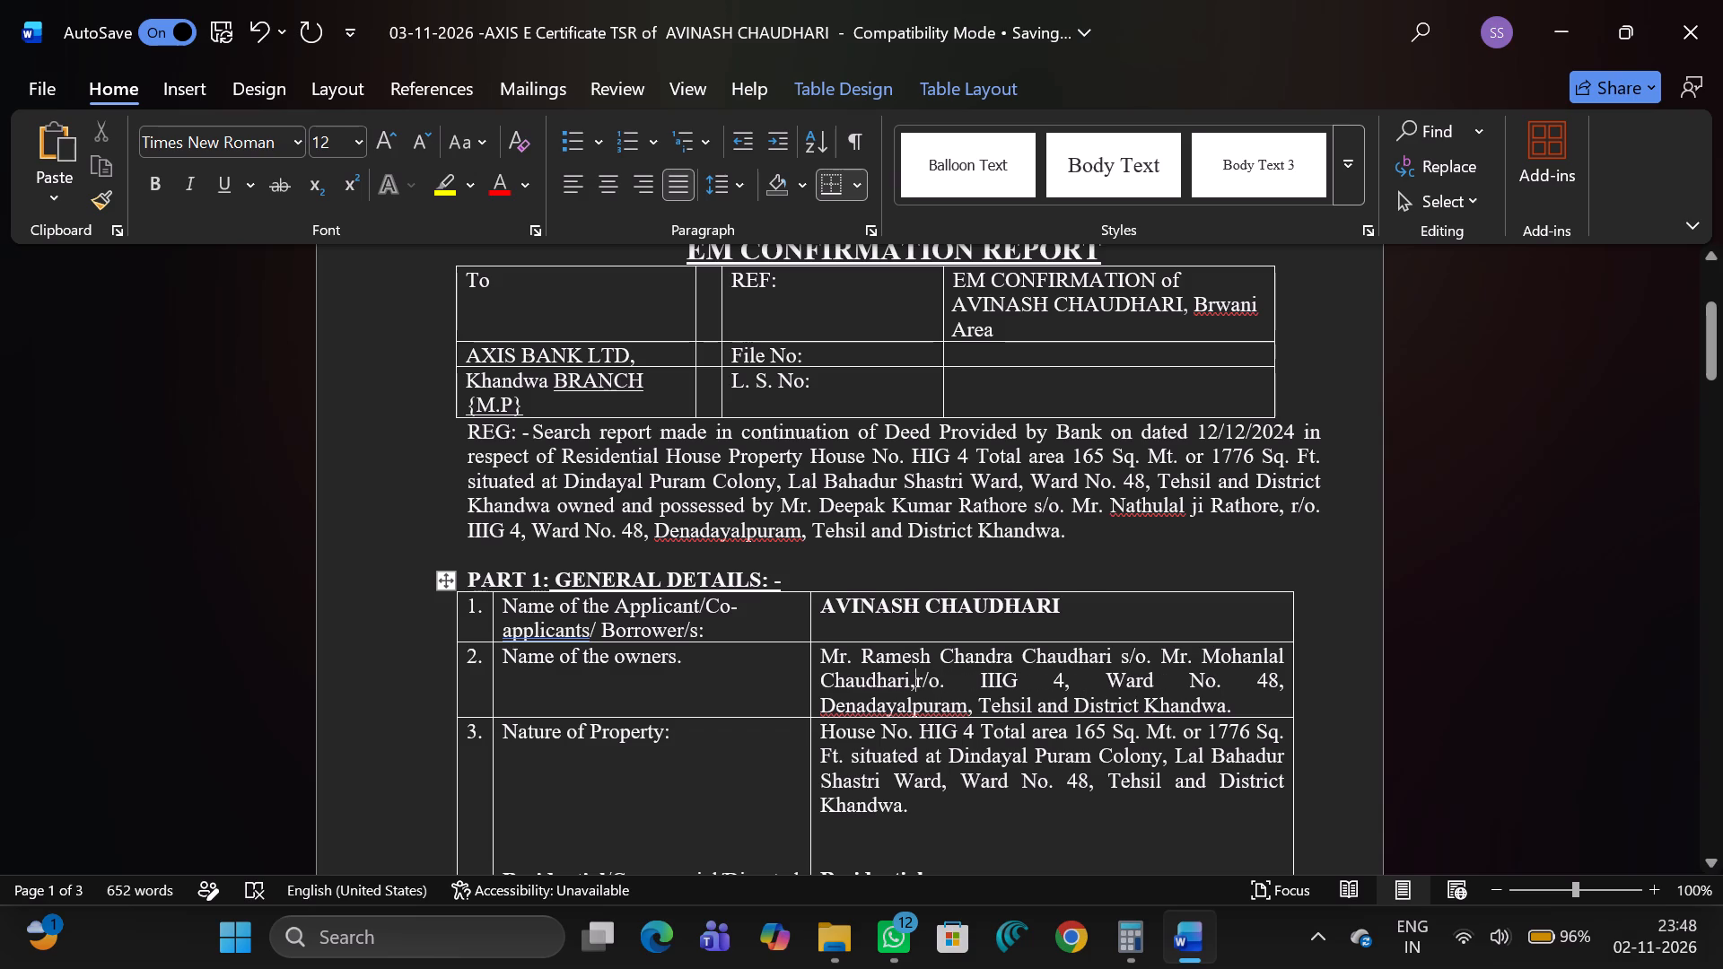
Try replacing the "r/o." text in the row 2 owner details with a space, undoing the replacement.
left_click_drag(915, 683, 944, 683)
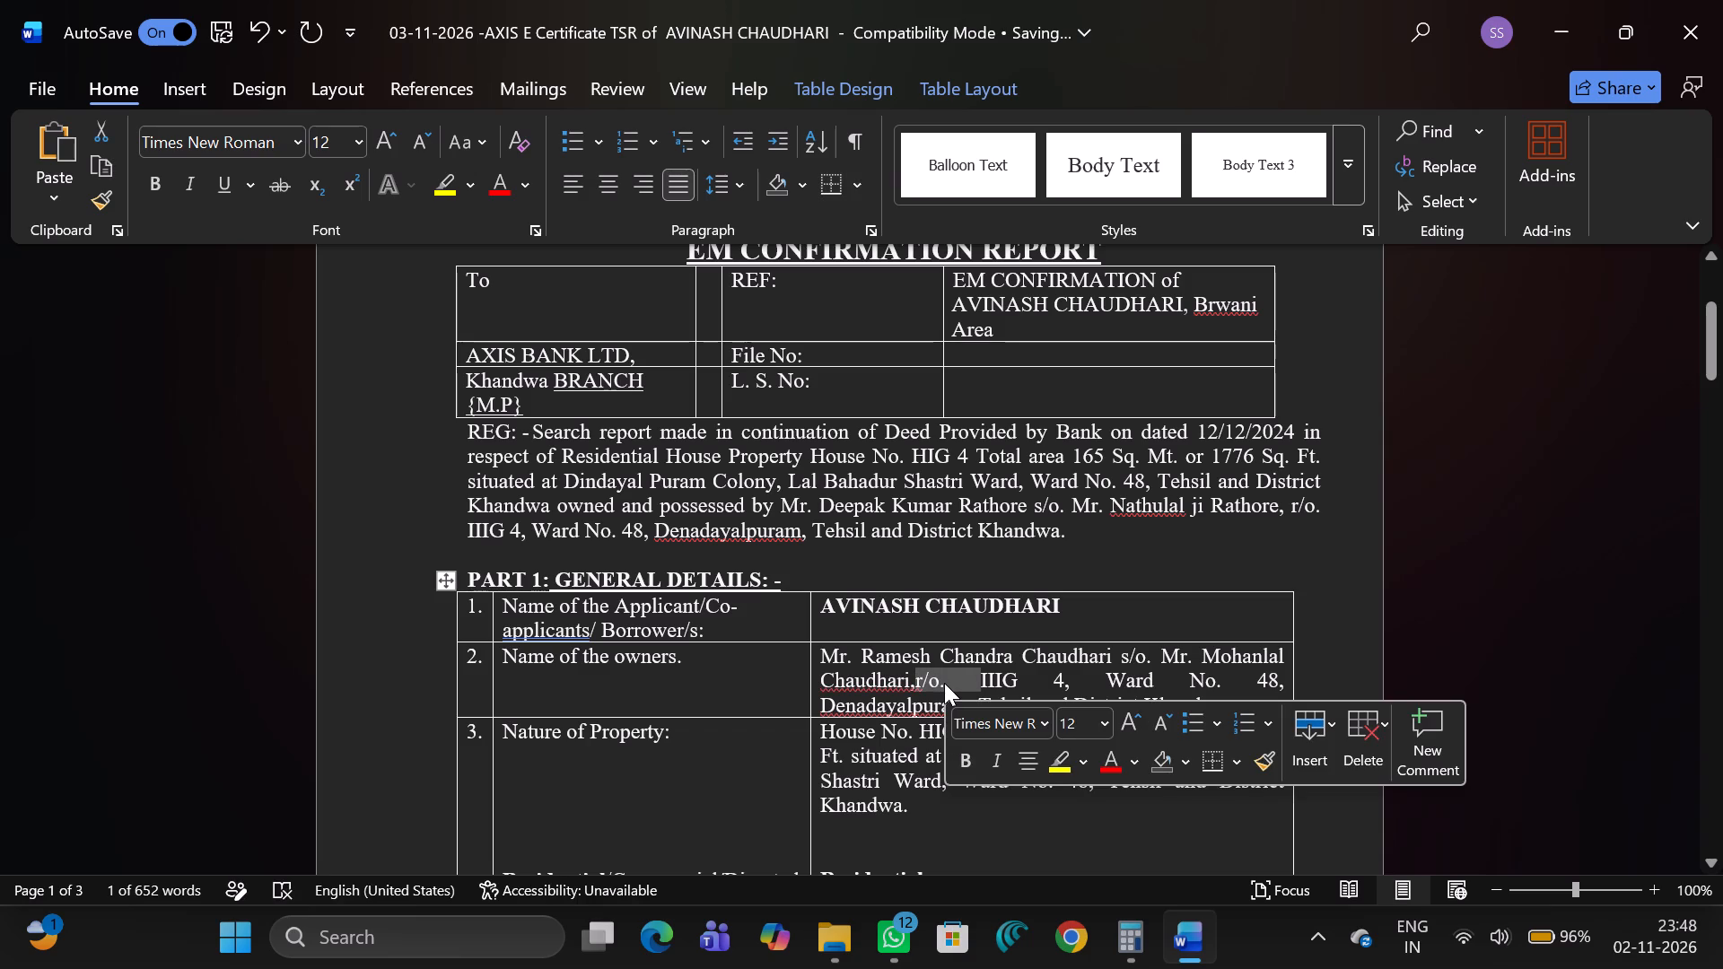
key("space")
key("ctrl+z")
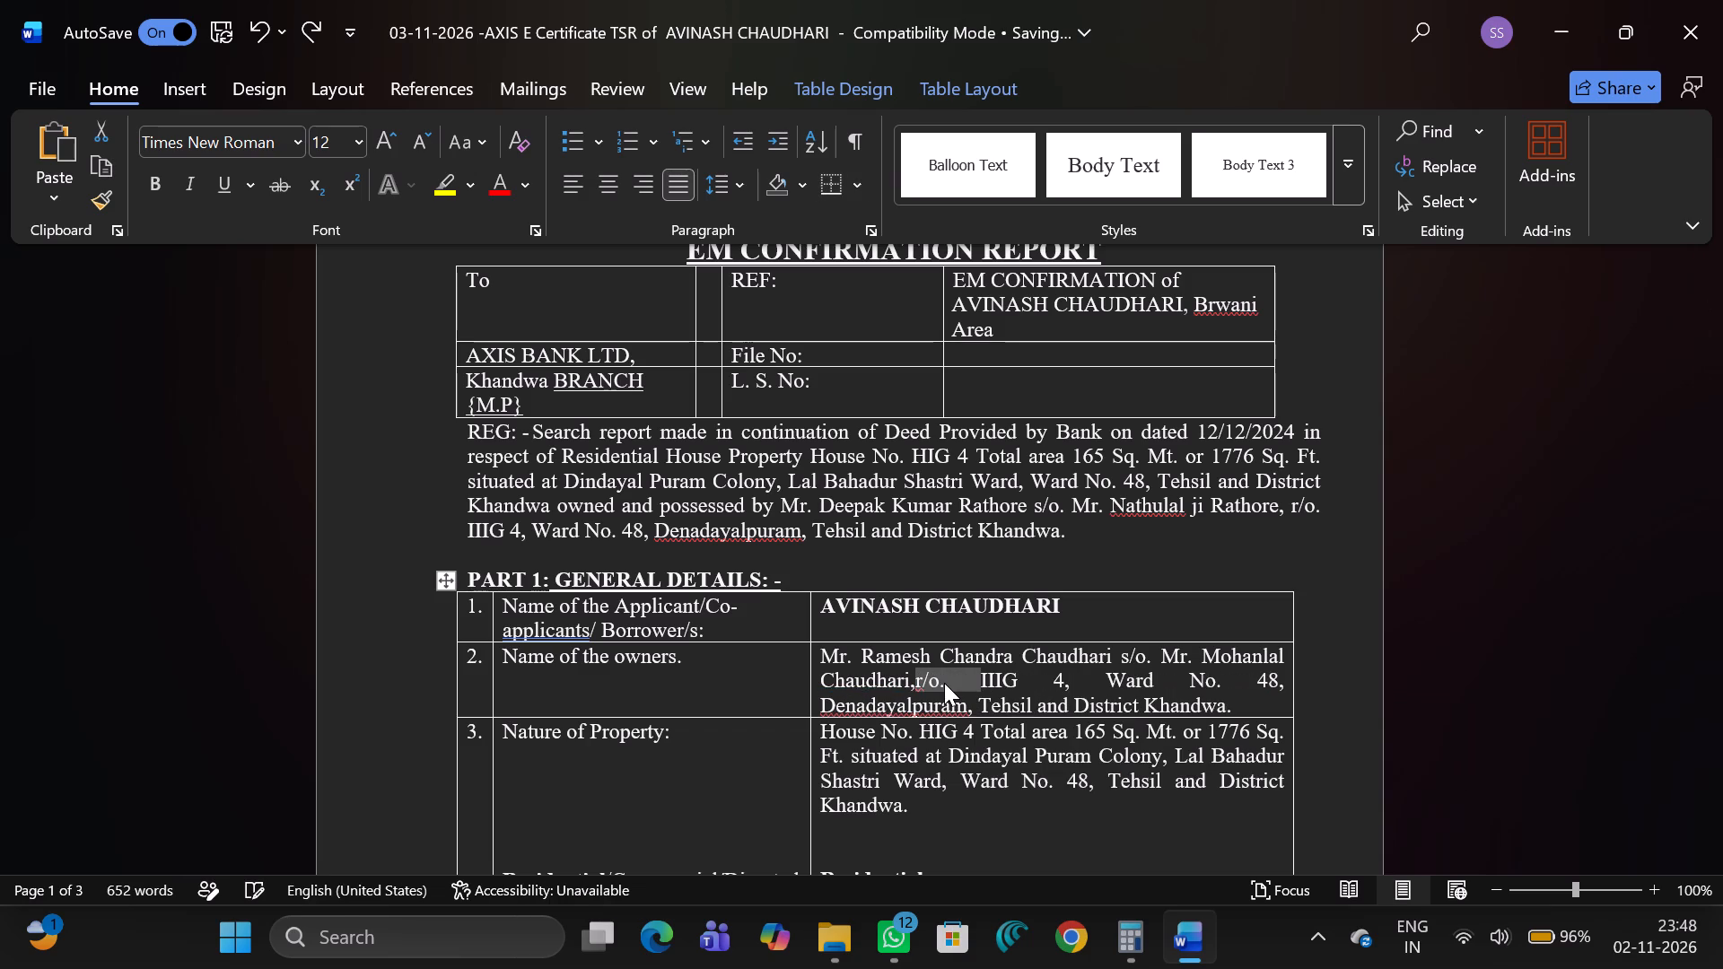
Delete the previous owner's house number and ward number between "r/o" and the locality in the row 2 owner details.
left_click(938, 682)
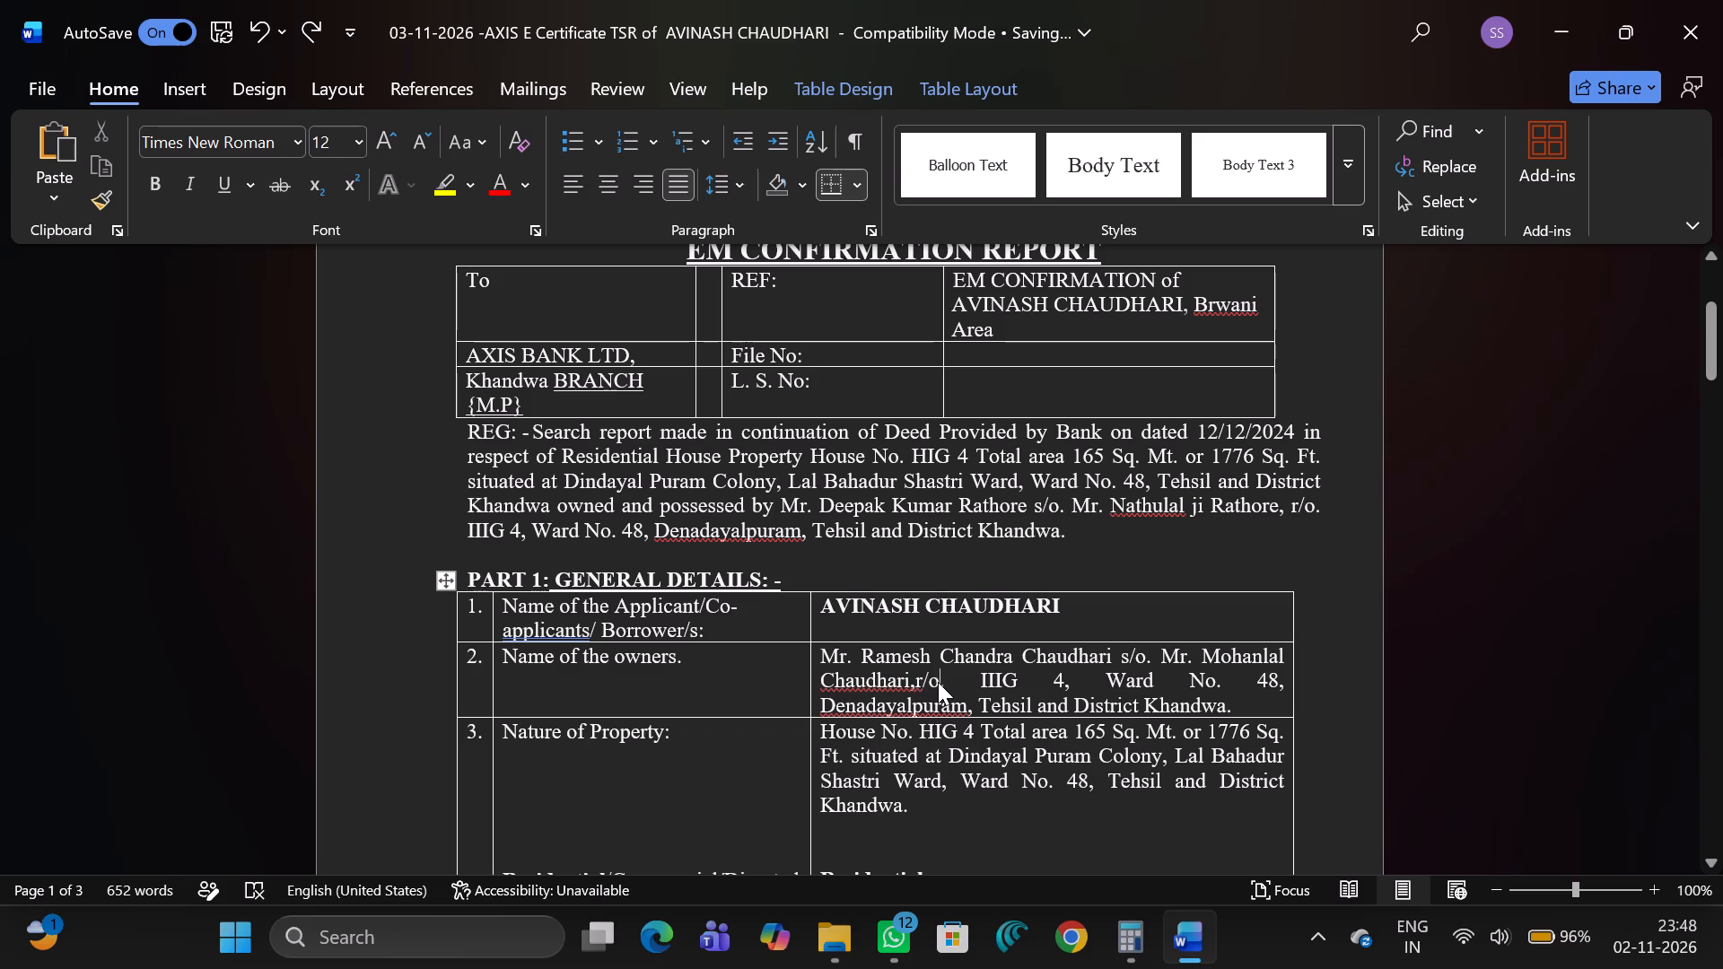
key("Right")
key("Right")
key("Right")
key("Right")
key("Right")
key("Right")
key("Right")
key("Right")
key("Right")
key("Right")
key("Right")
key("Right")
key("Right")
key("Right")
key("Right")
key("Right")
key("Right")
key("Right")
key("Right")
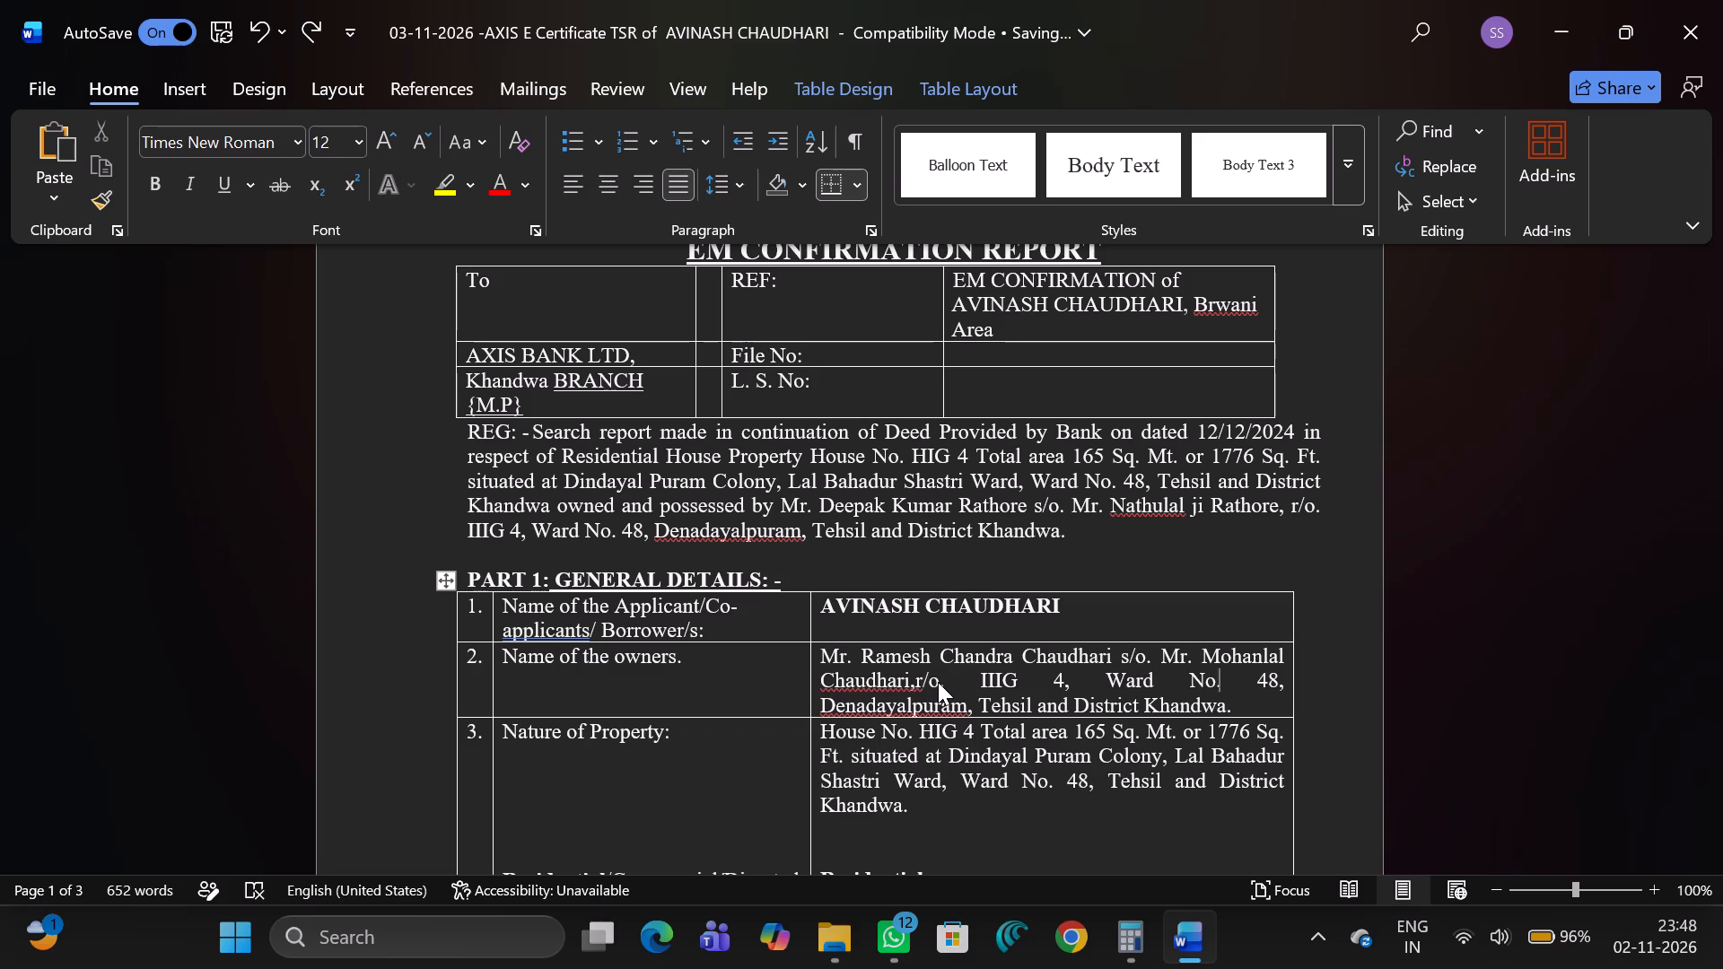
key("Right")
key("Right")
key("Right")
key("BackSpace")
key("BackSpace")
key("BackSpace")
key("BackSpace")
key("BackSpace")
key("BackSpace")
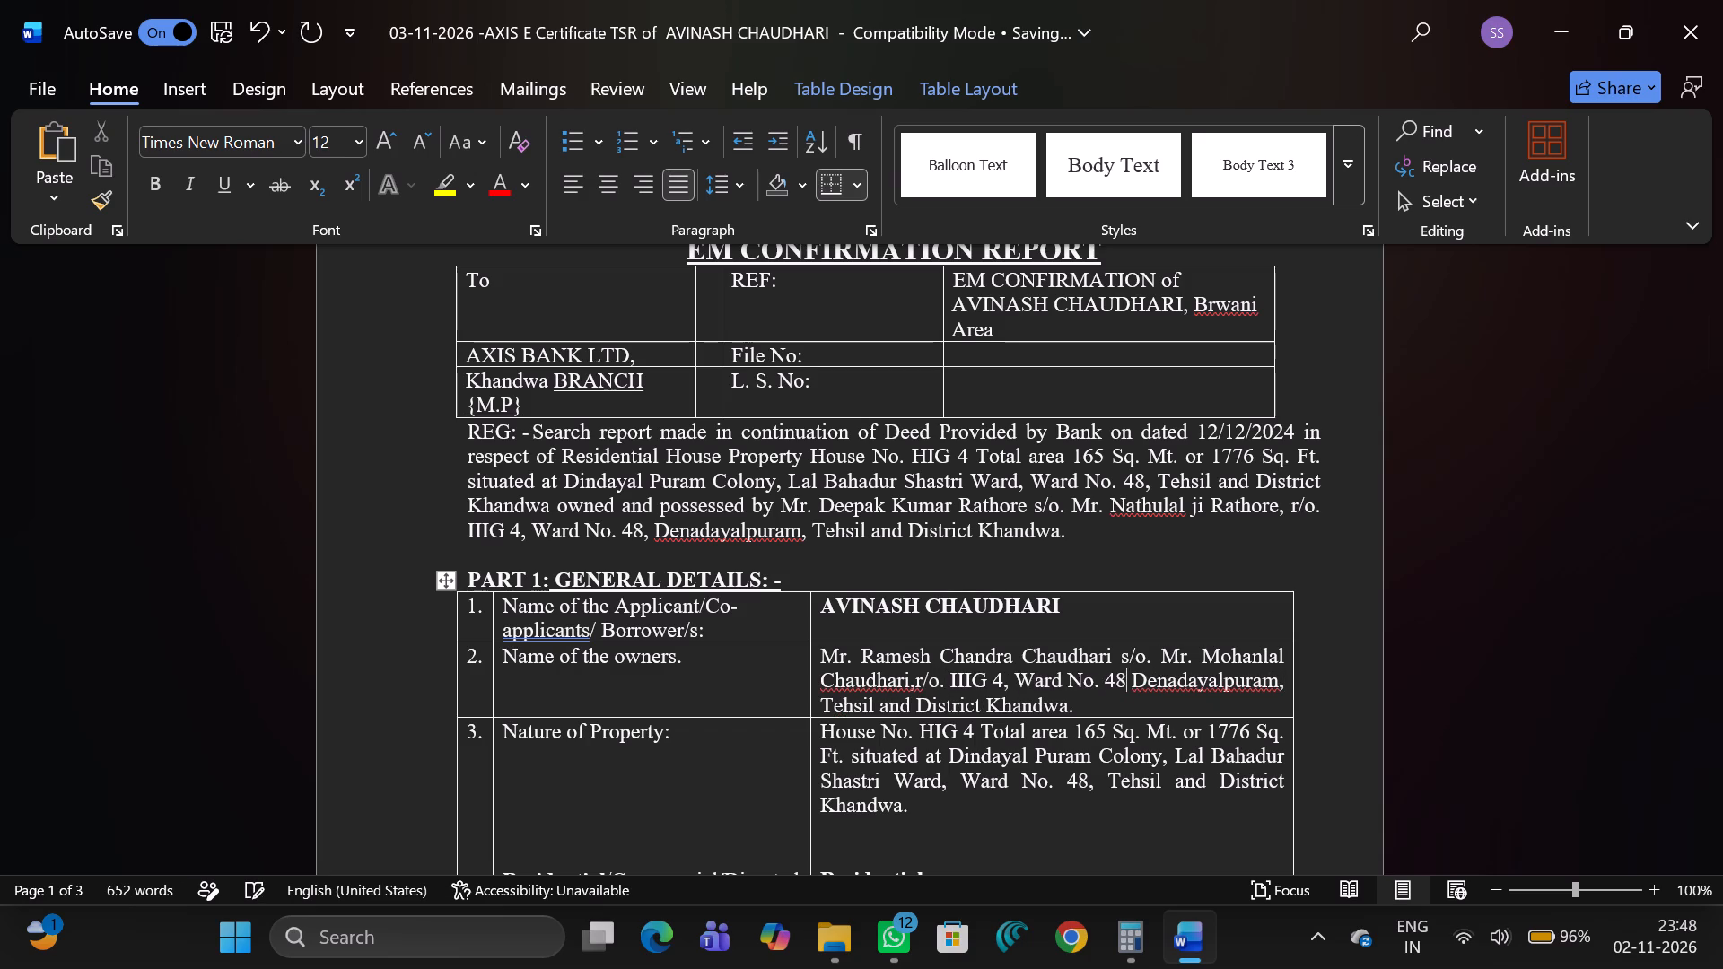
key("BackSpace")
key("BackSpace")
key("BackSpace")
key("BackSpace")
key("BackSpace")
key("BackSpace")
key("BackSpace")
key("BackSpace")
key("BackSpace")
key("BackSpace")
key("BackSpace")
key("BackSpace")
key("BackSpace")
key("BackSpace")
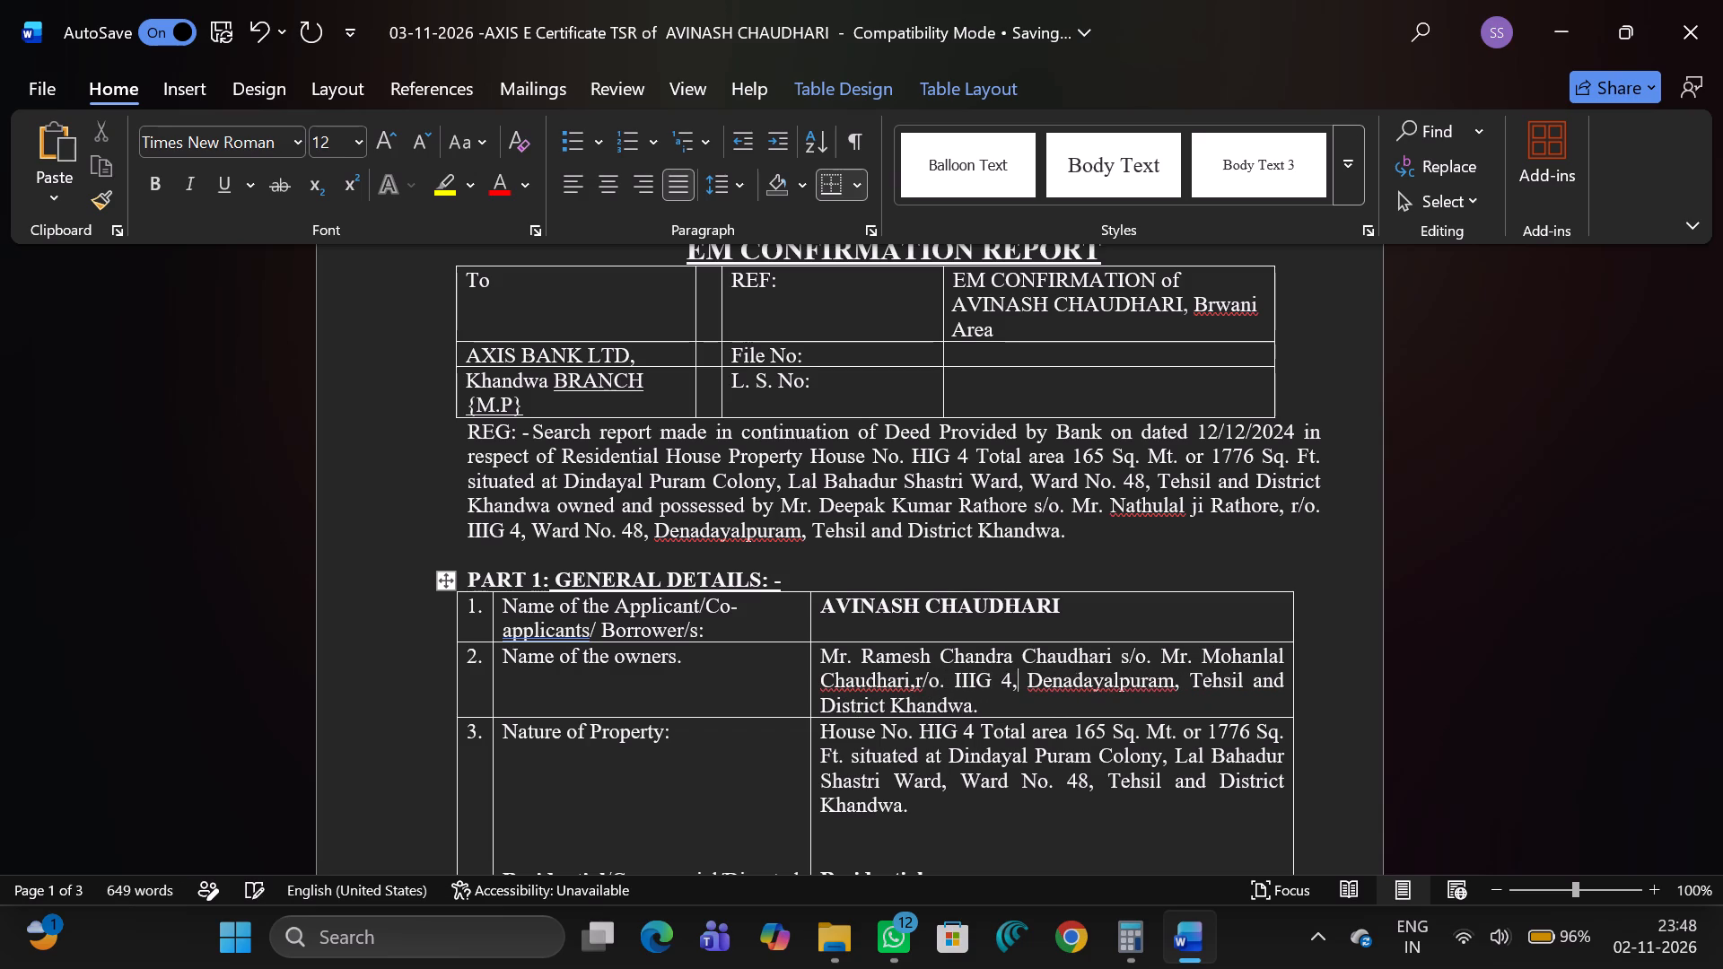
key("BackSpace")
key("BackSpace")
key("BackSpace")
key("BackSpace")
key("BackSpace")
key("BackSpace")
key("BackSpace")
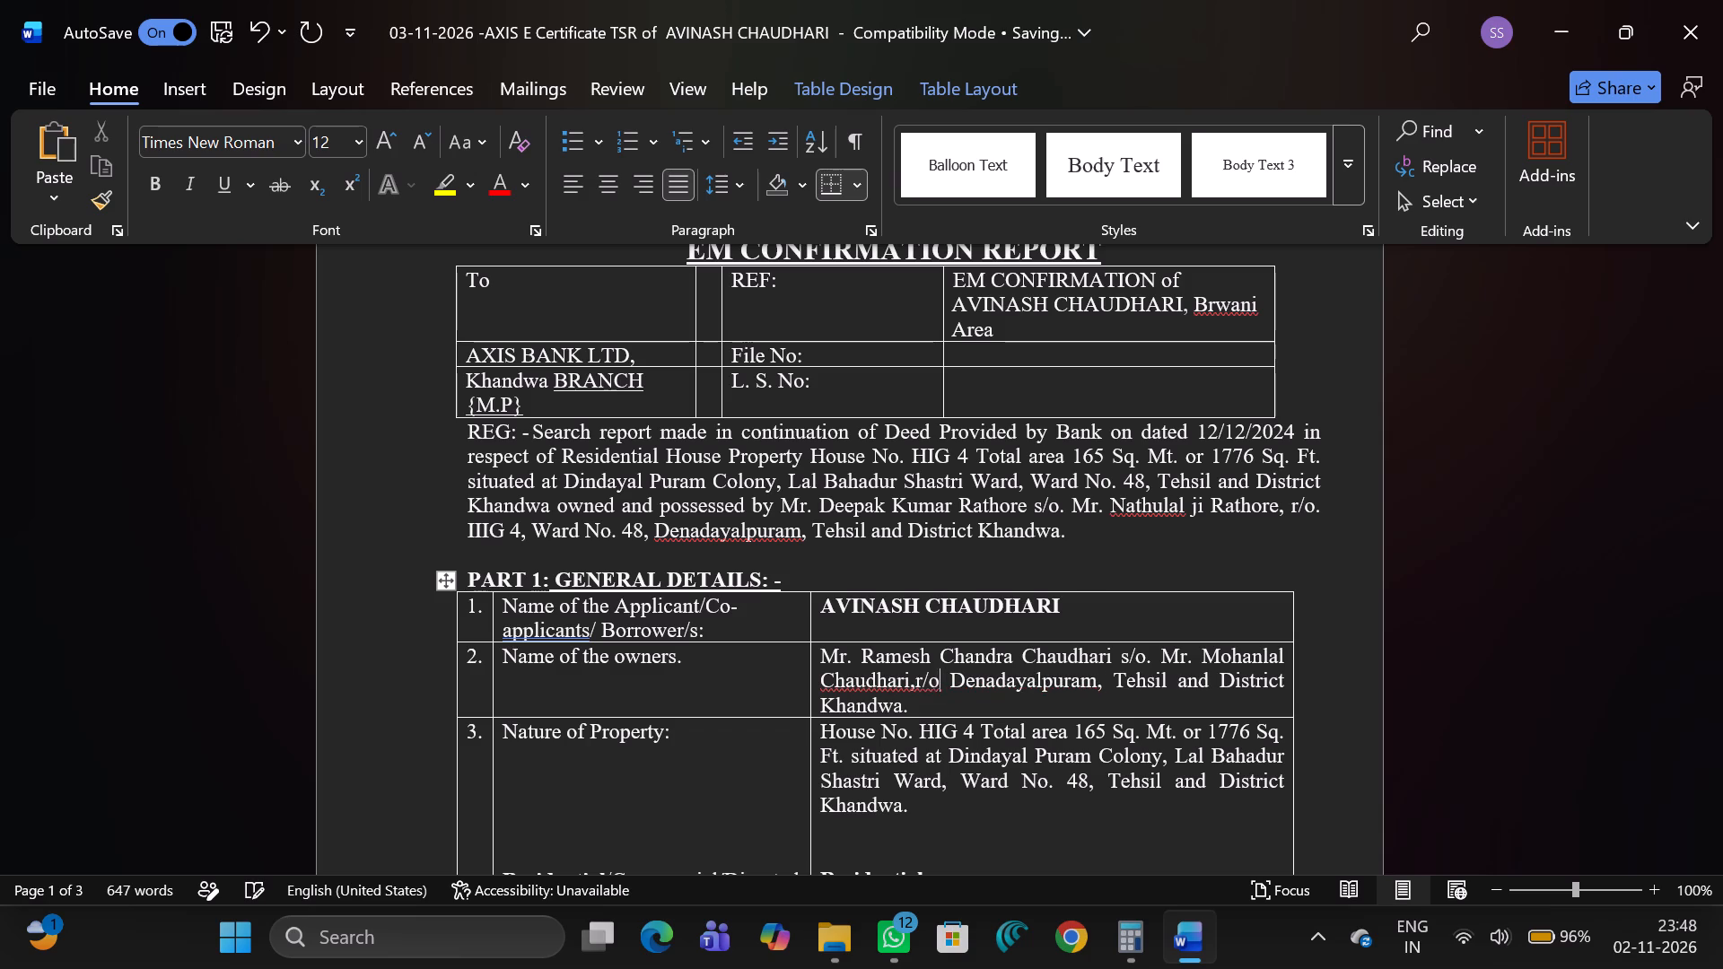
Re-enter "r/o." in the row 2 owner details with a space before it and an added space before the locality.
key("BackSpace")
key("BackSpace")
key("space")
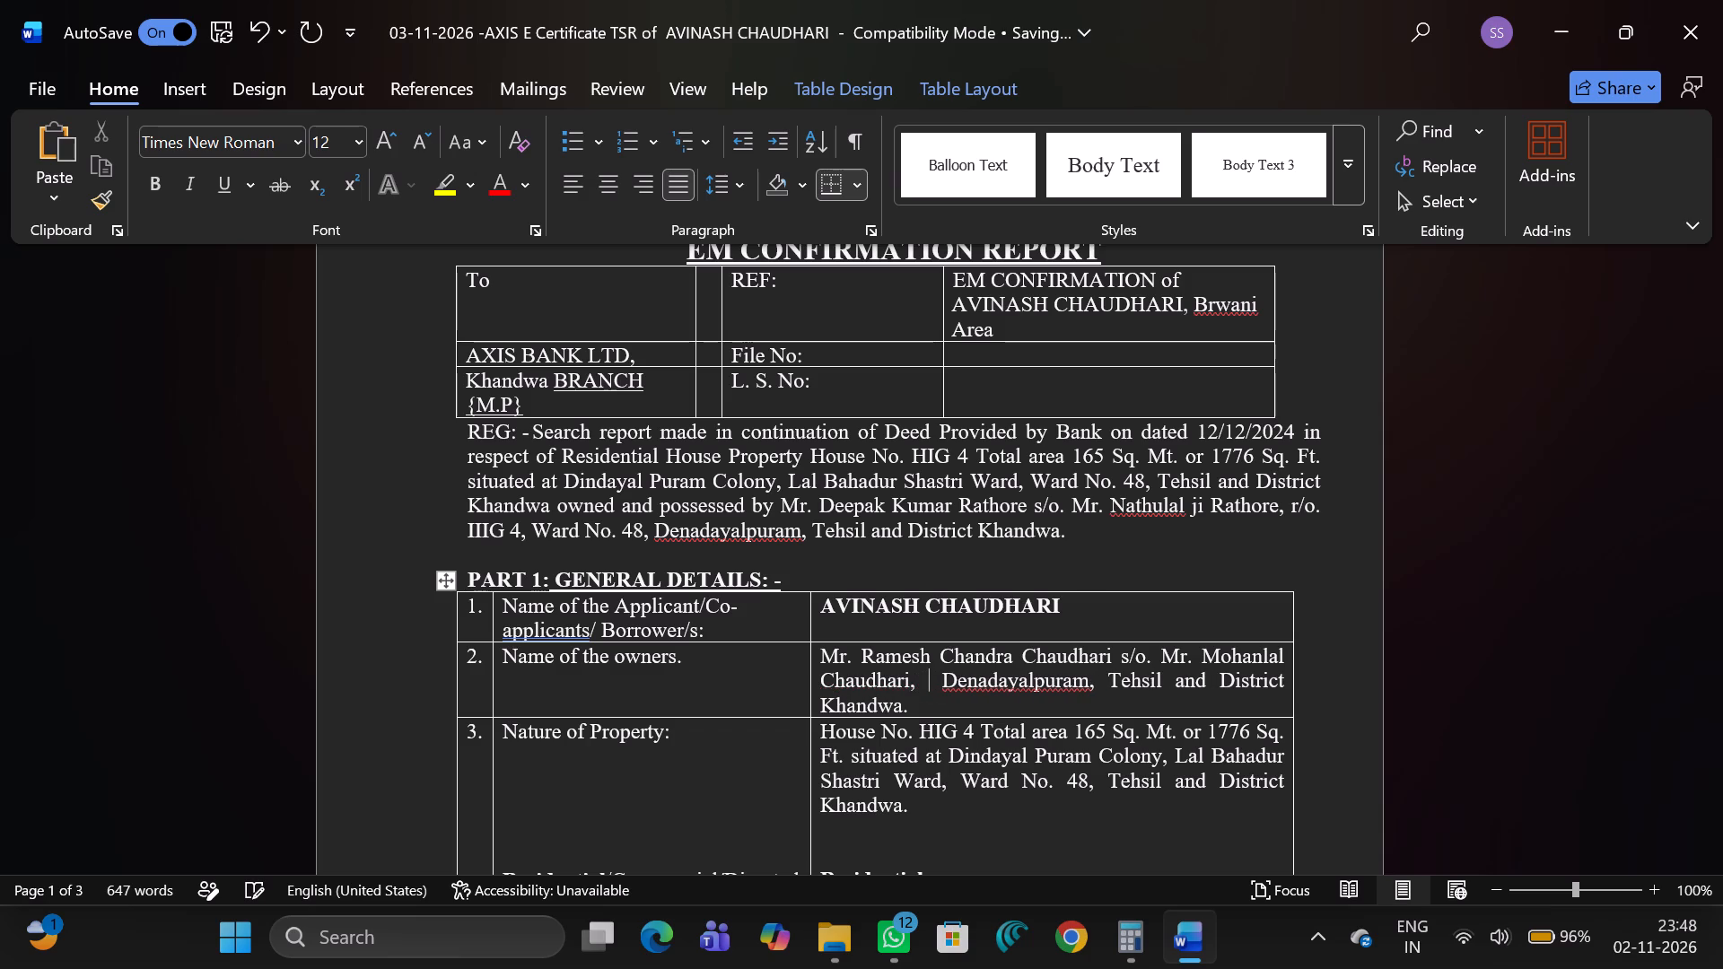
type("r/o.")
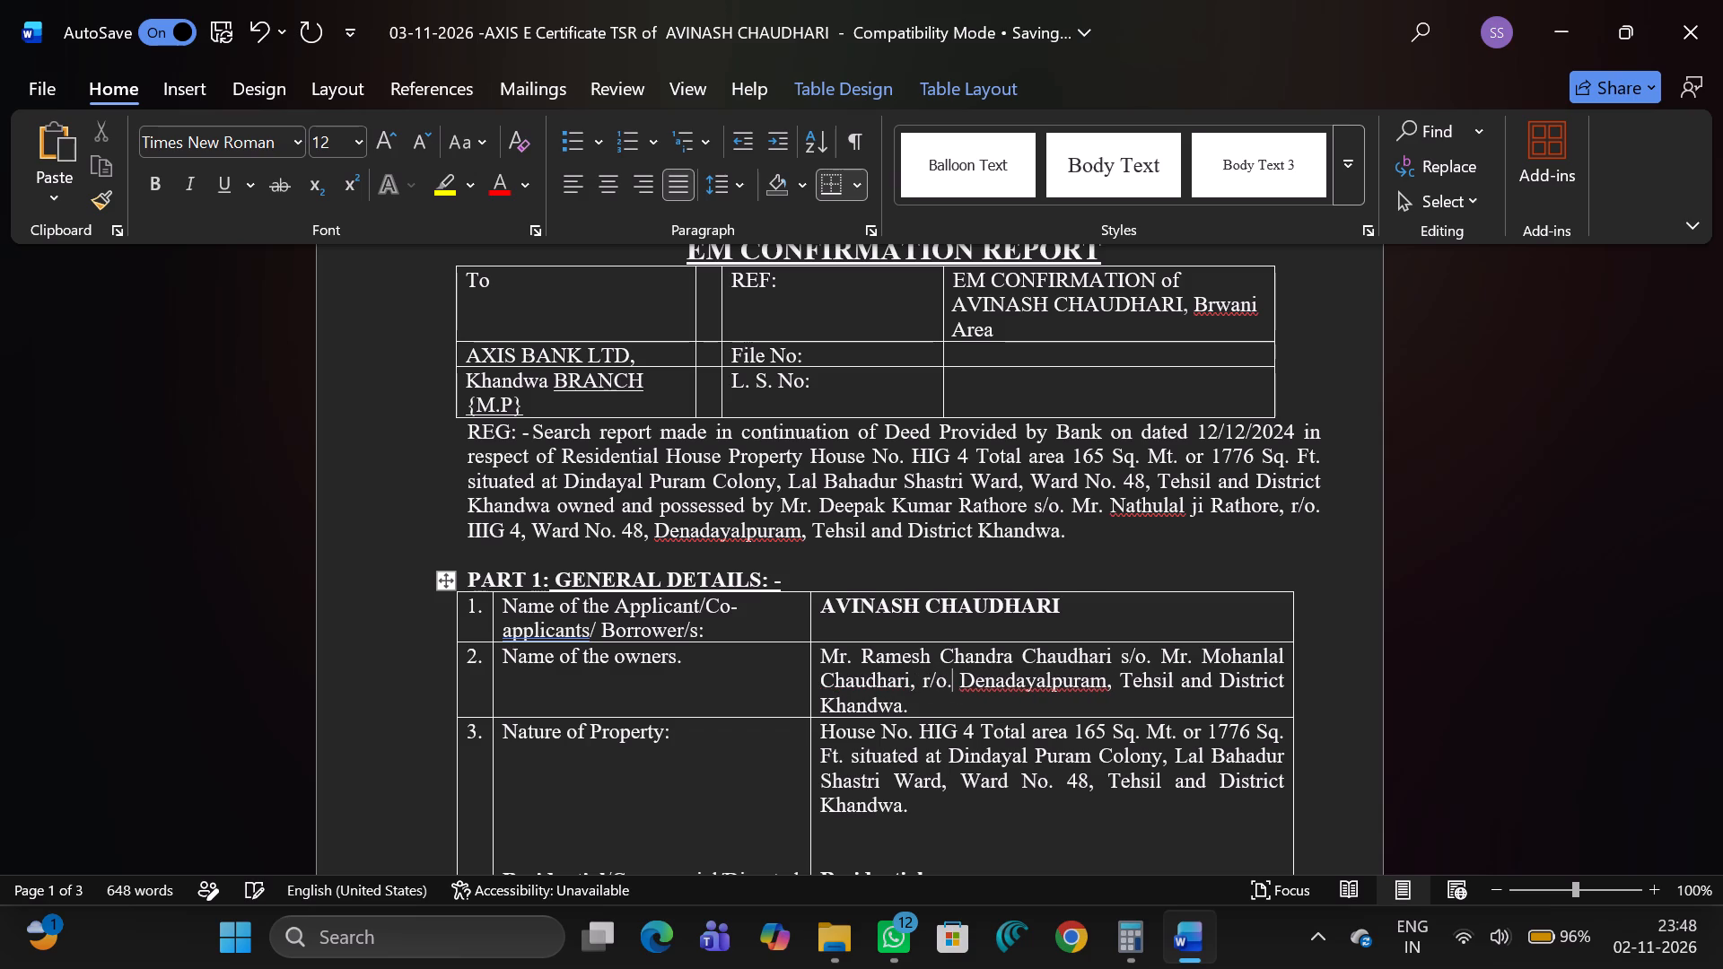
left_click(938, 682)
key("Right")
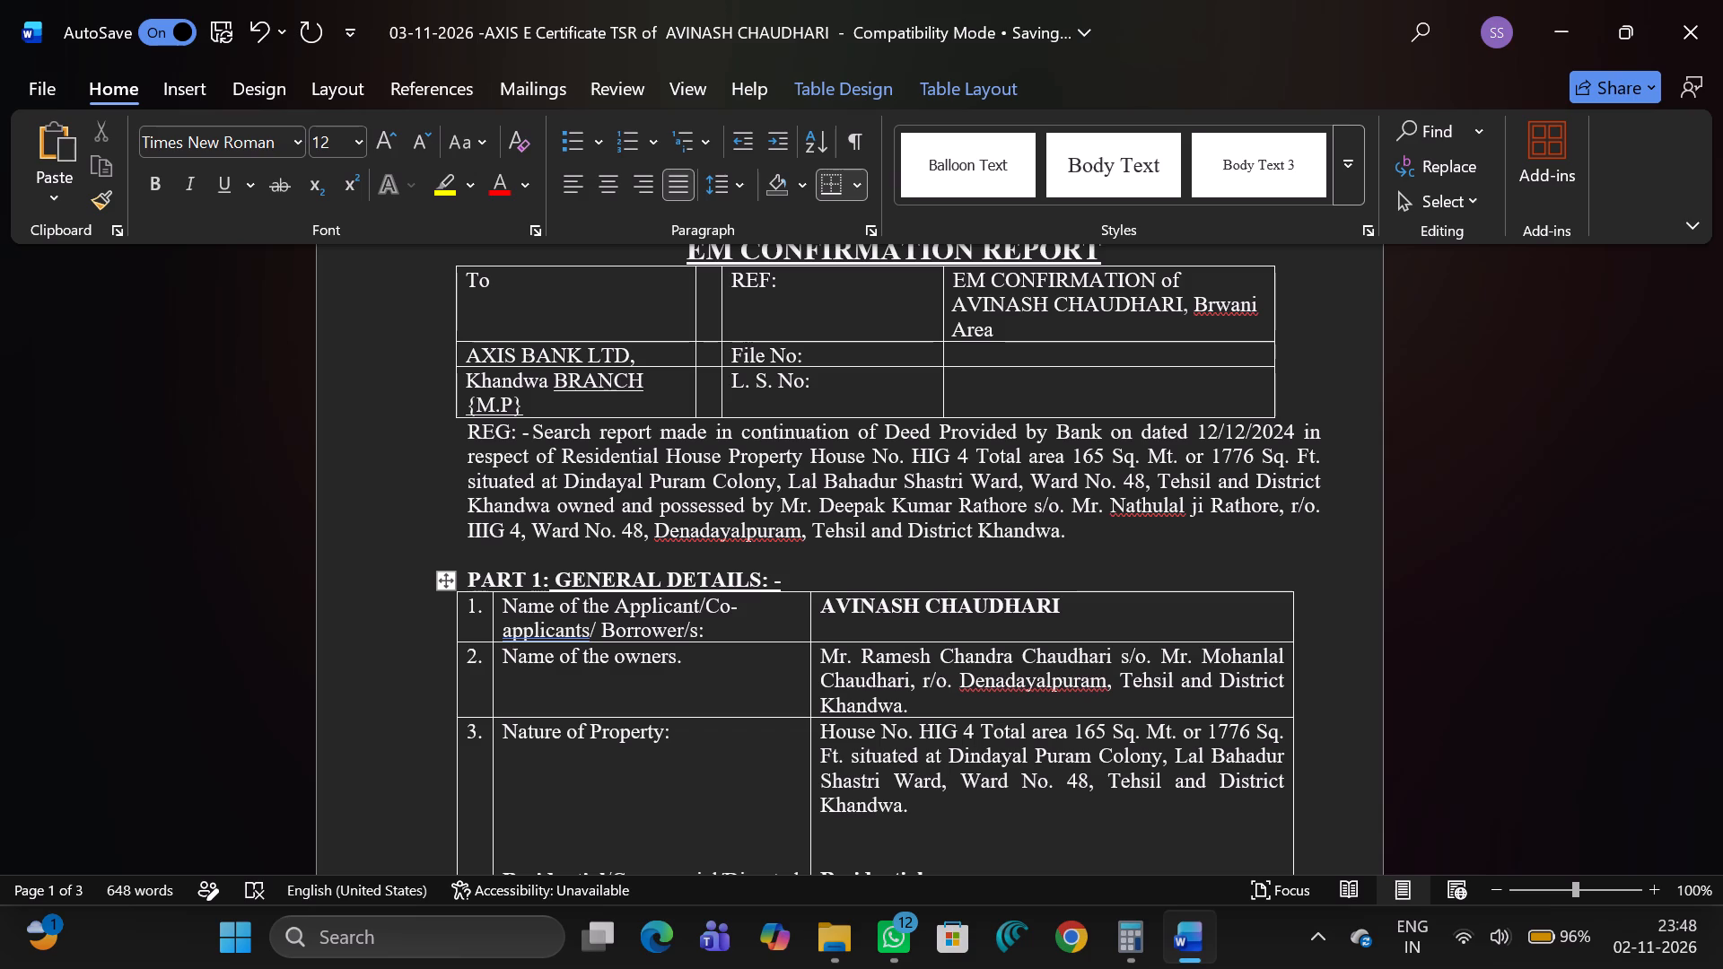
key("Right")
key("space")
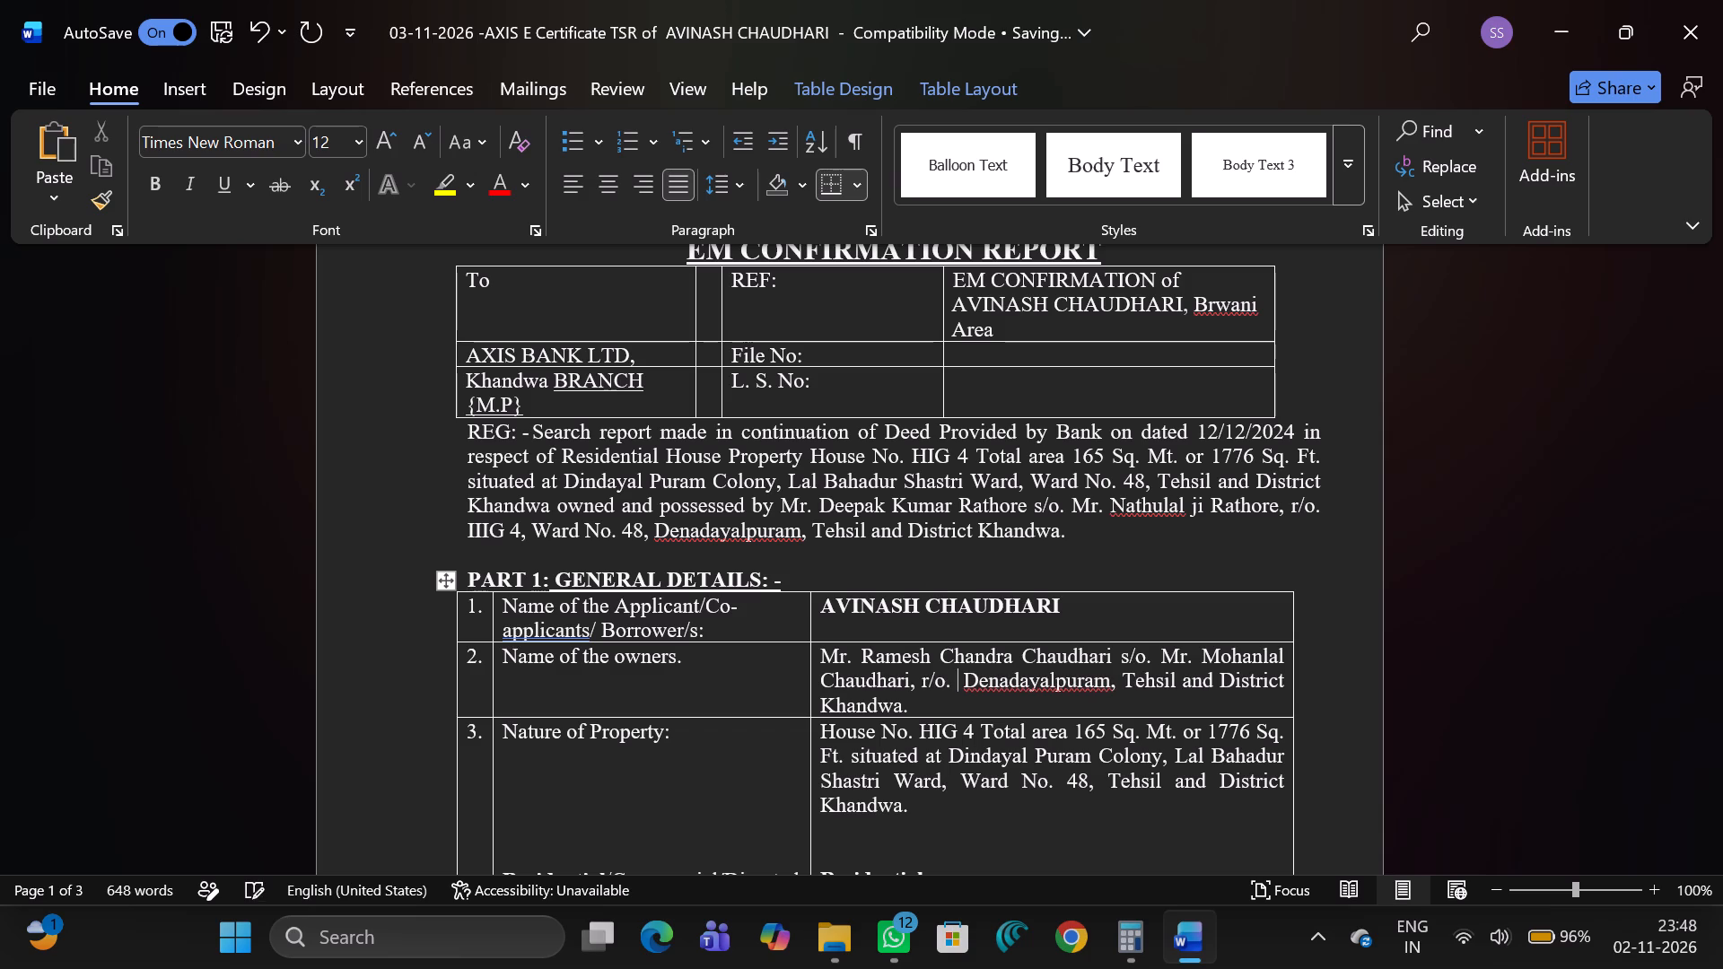
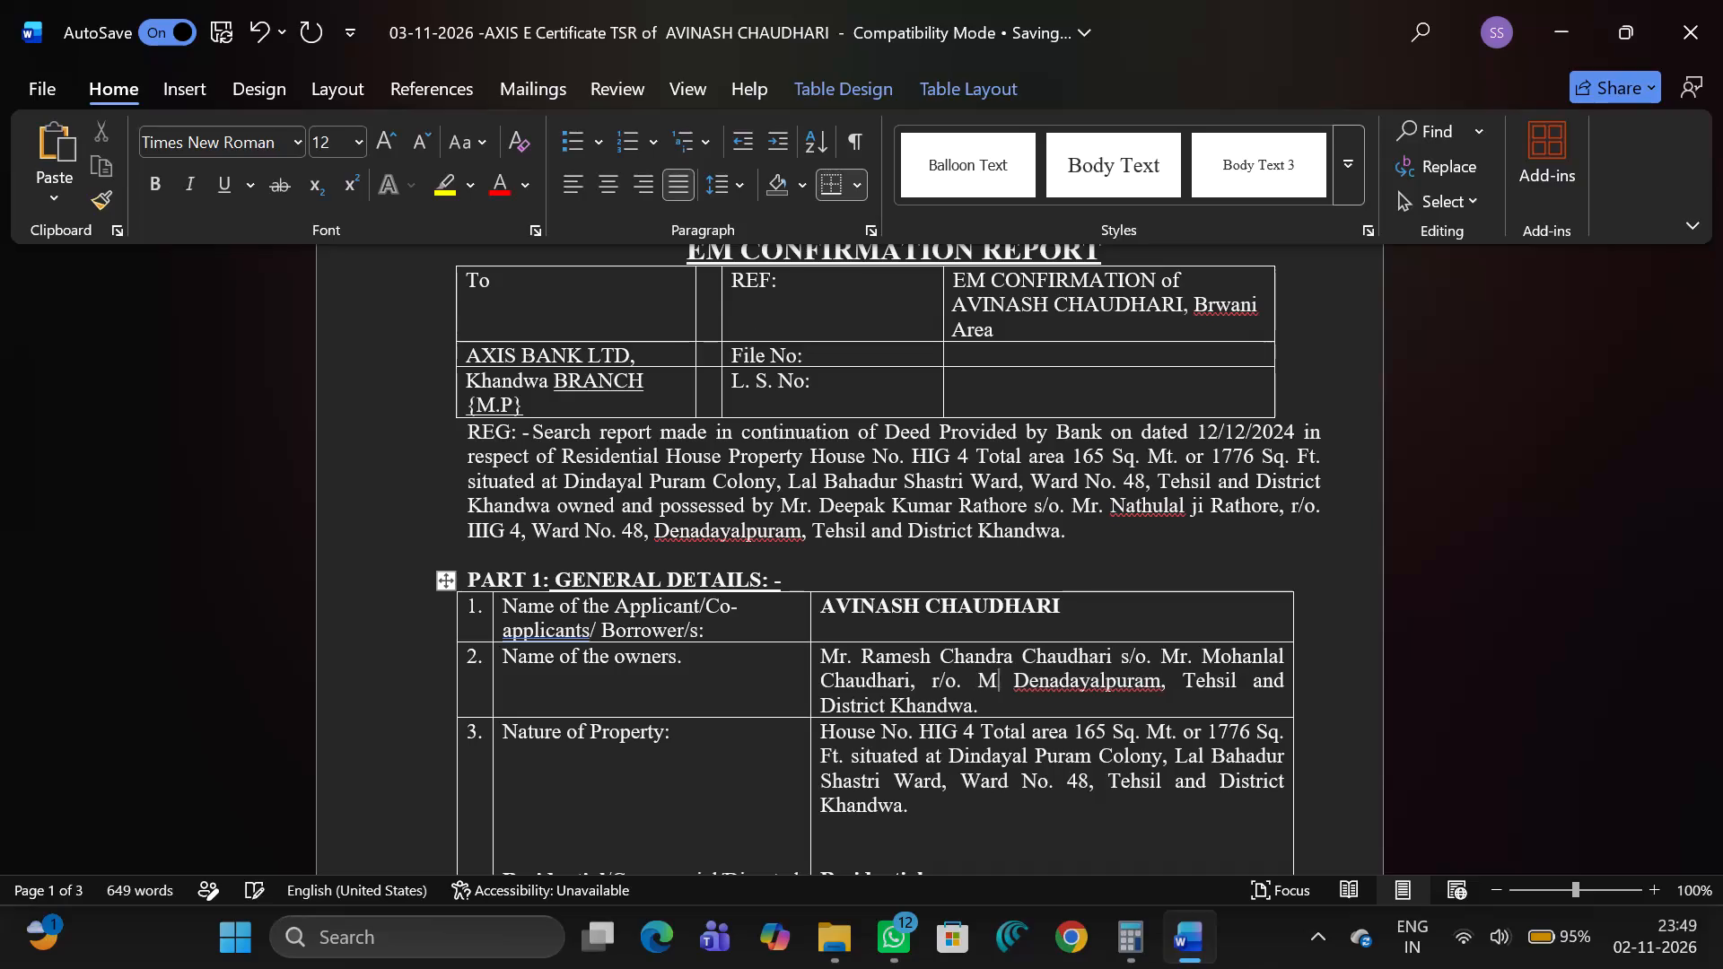
Enter "Makan" after "r/o." to start the new owner's house address in row 2 of the General Details table.
type("akan")
key("space")
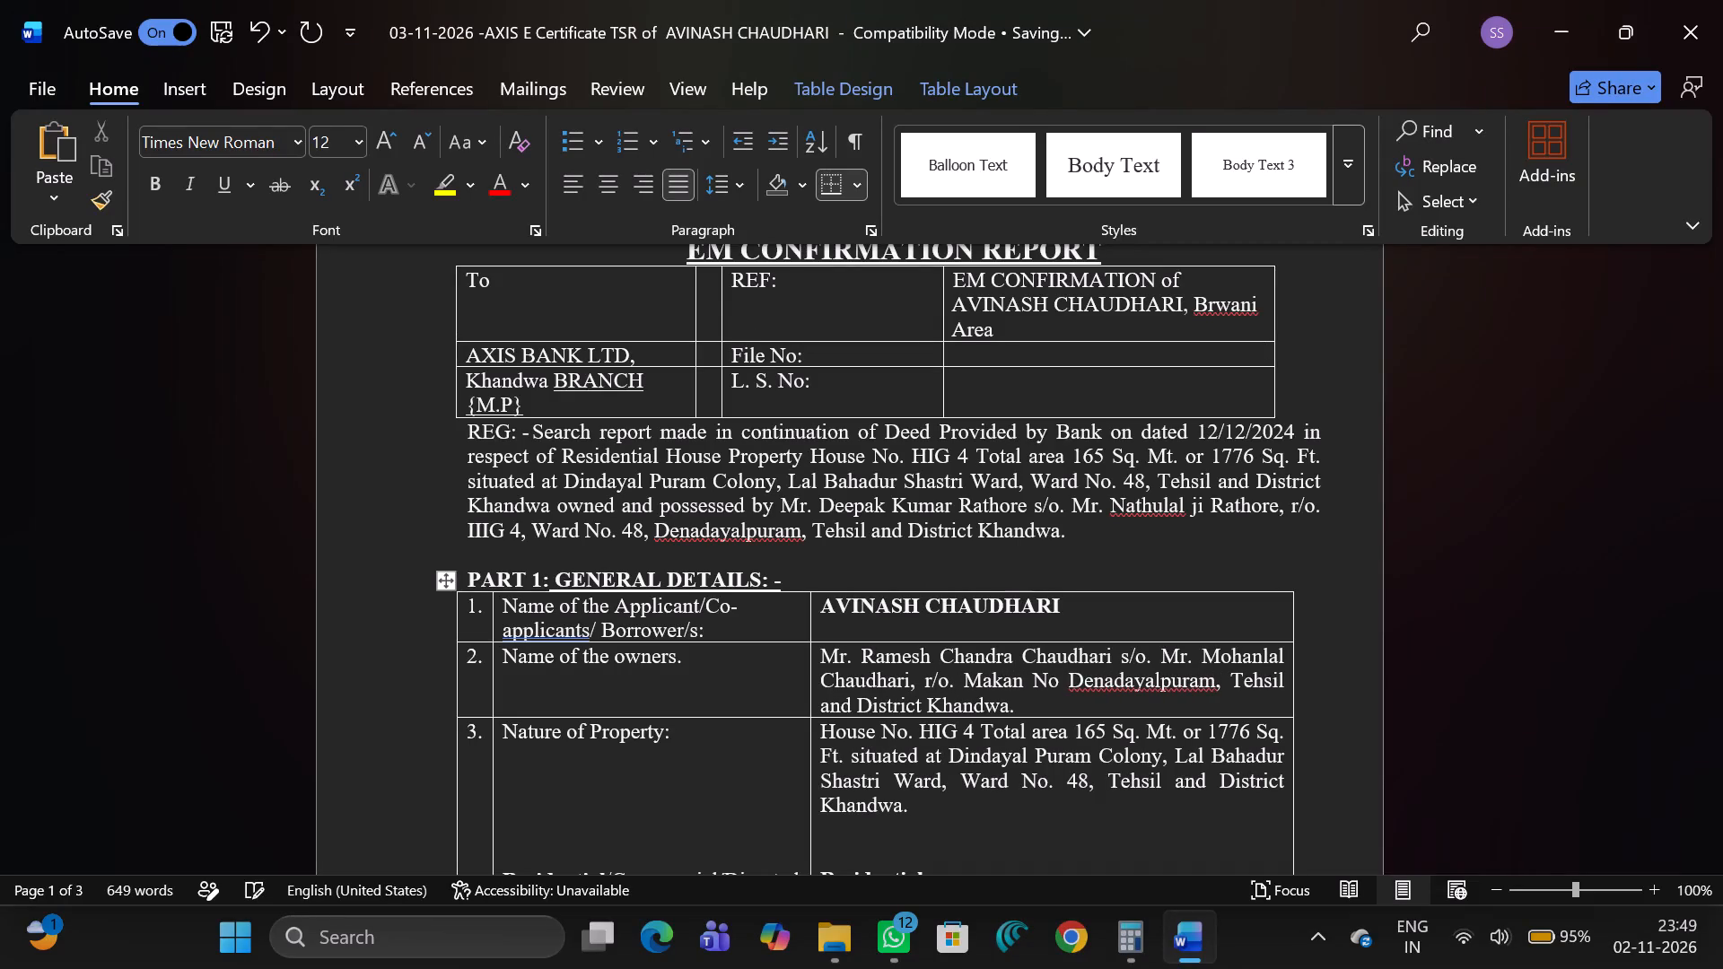
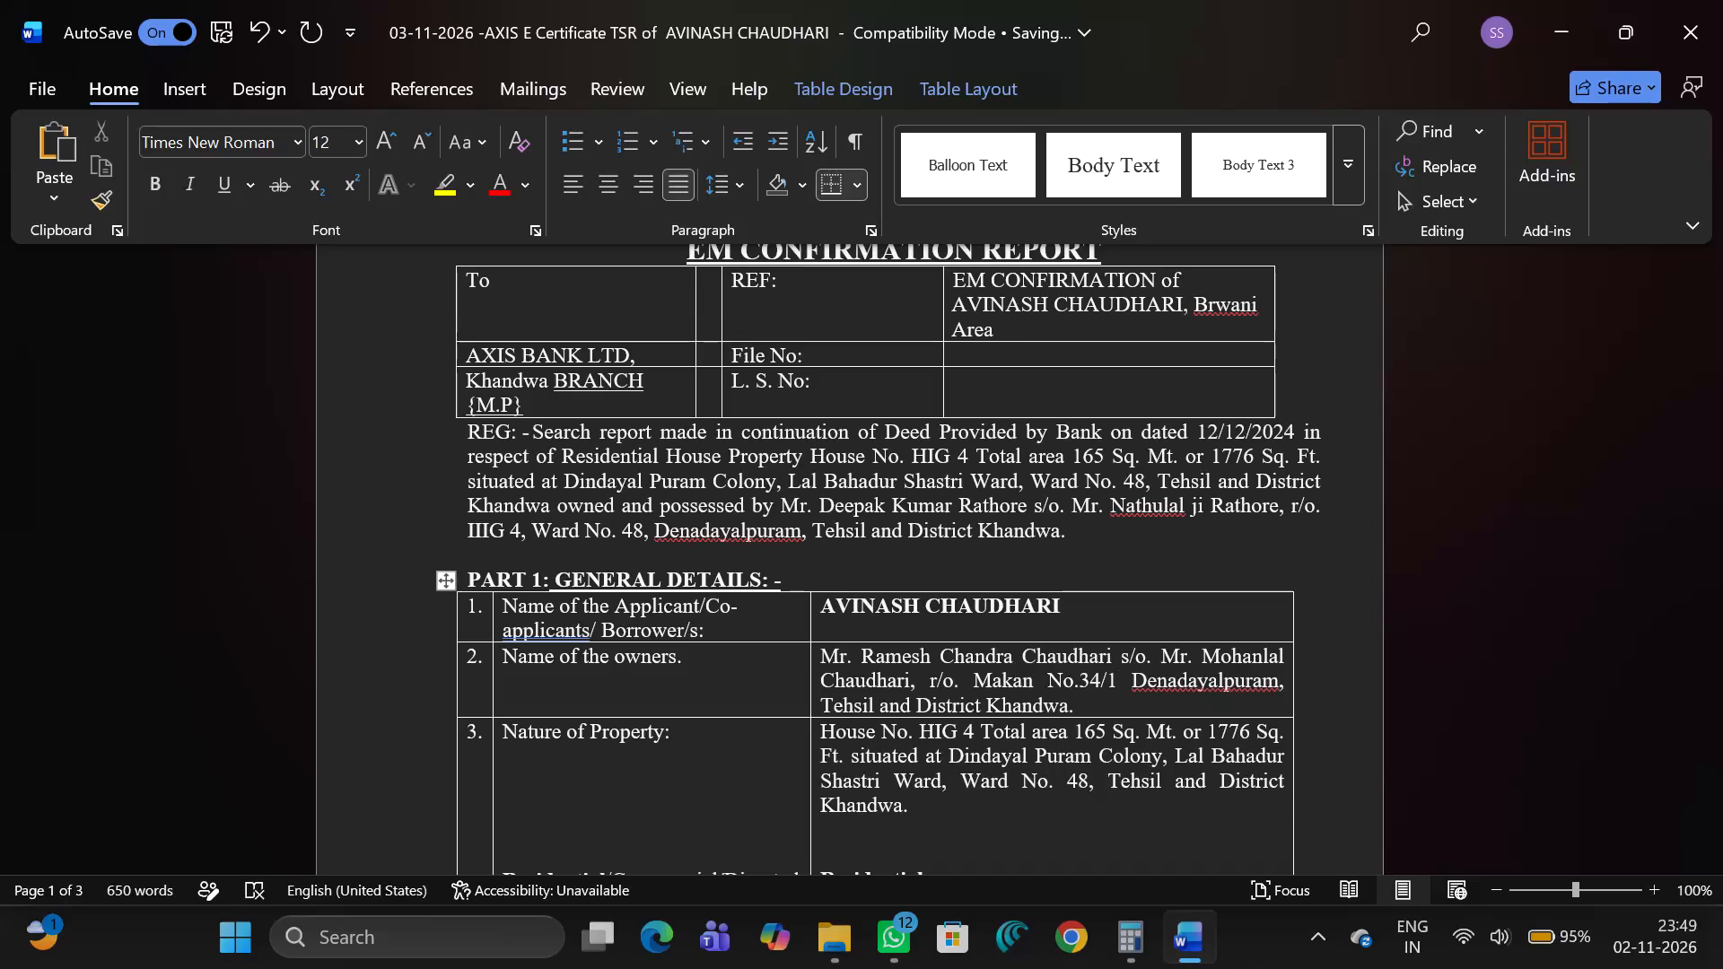
Insert a space after "Makan No." and a comma after the house number in the owner's address in row 2 of General Details.
key("Left")
key("Left")
key("Left")
key("Left")
key("space")
key("Right")
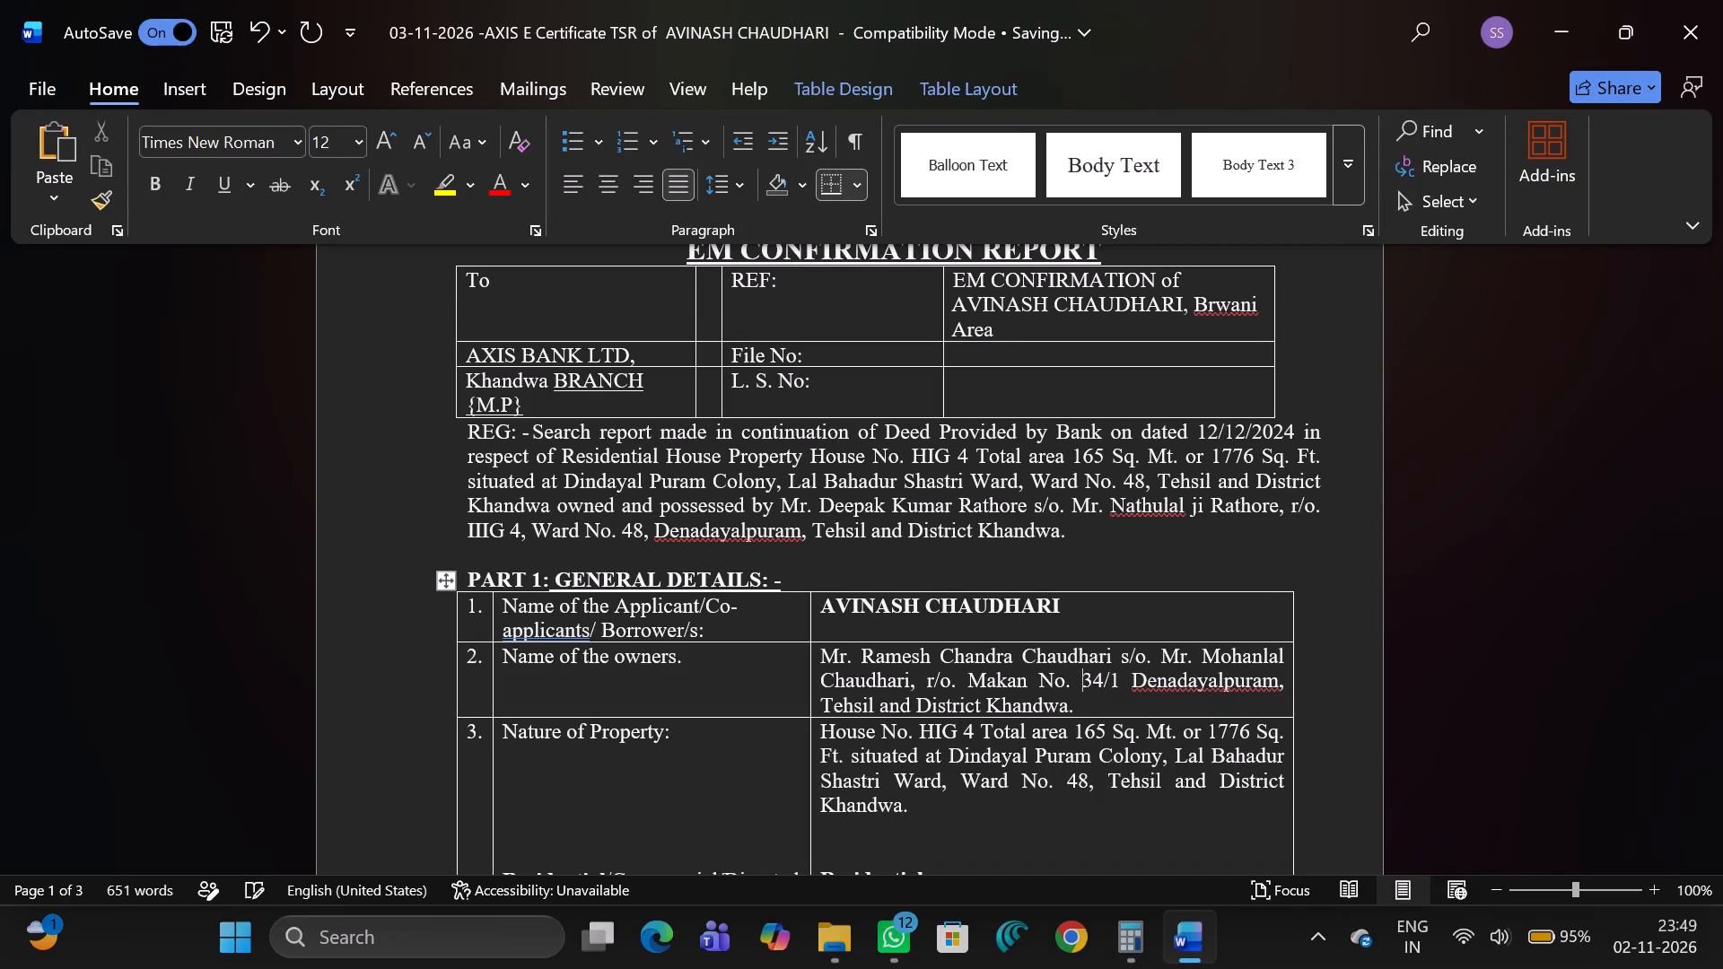
key("Right")
key("Right")
key("Right")
key("comma")
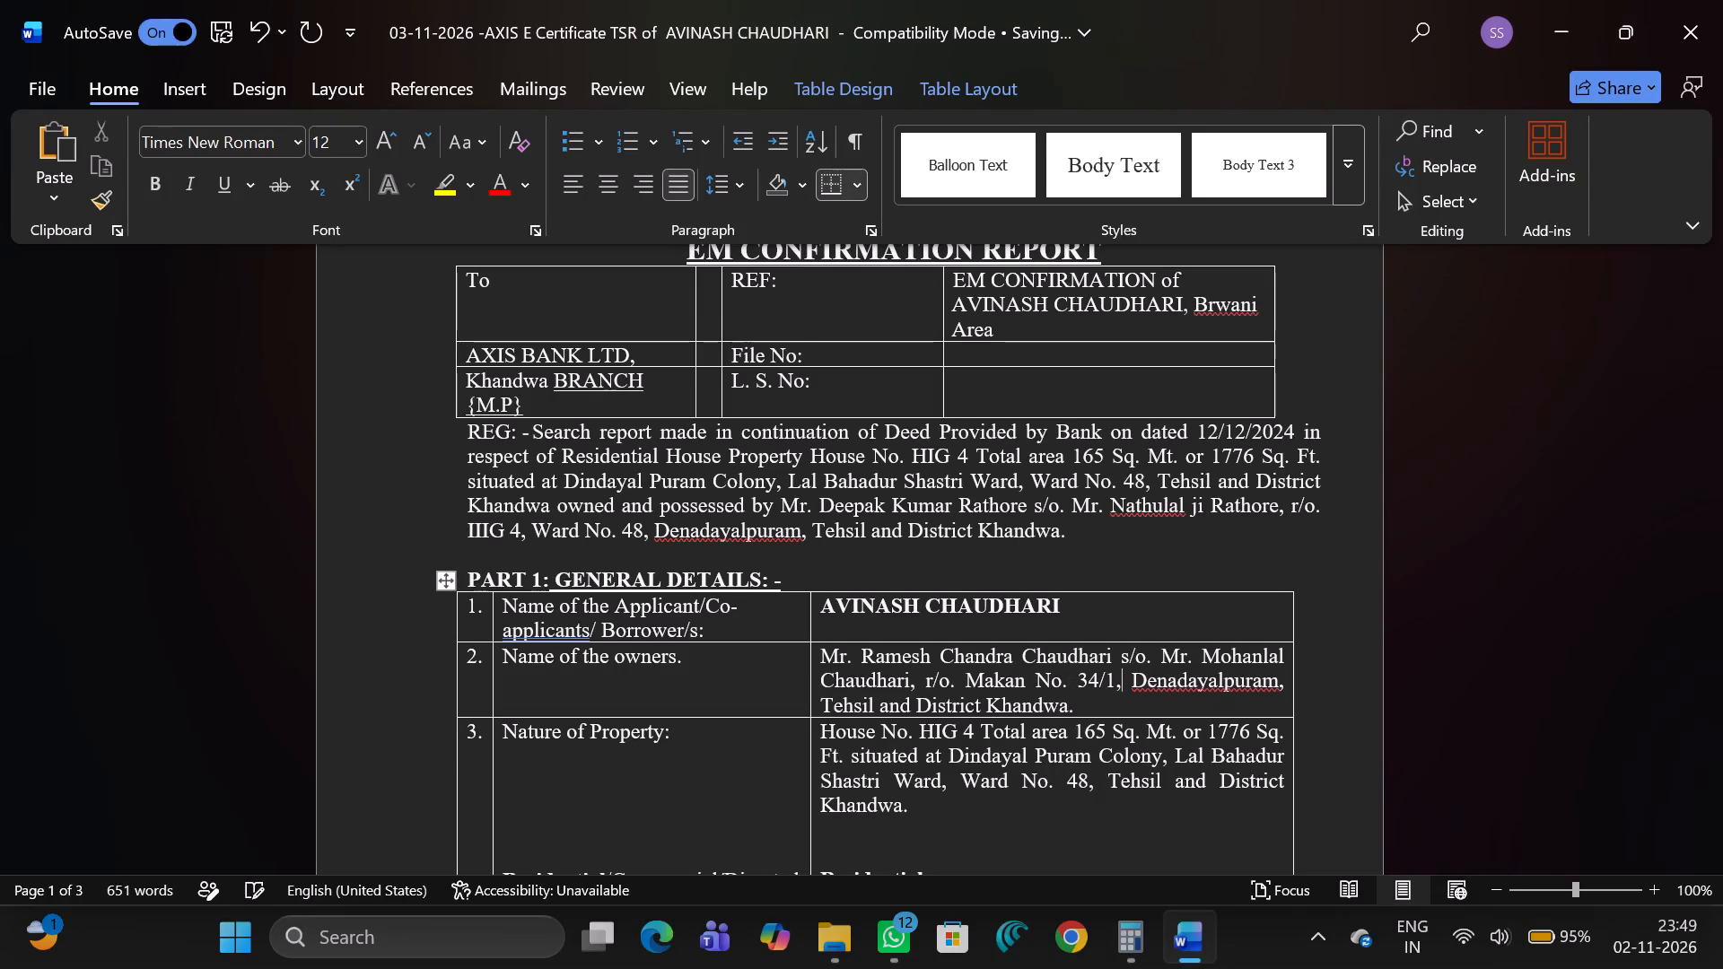
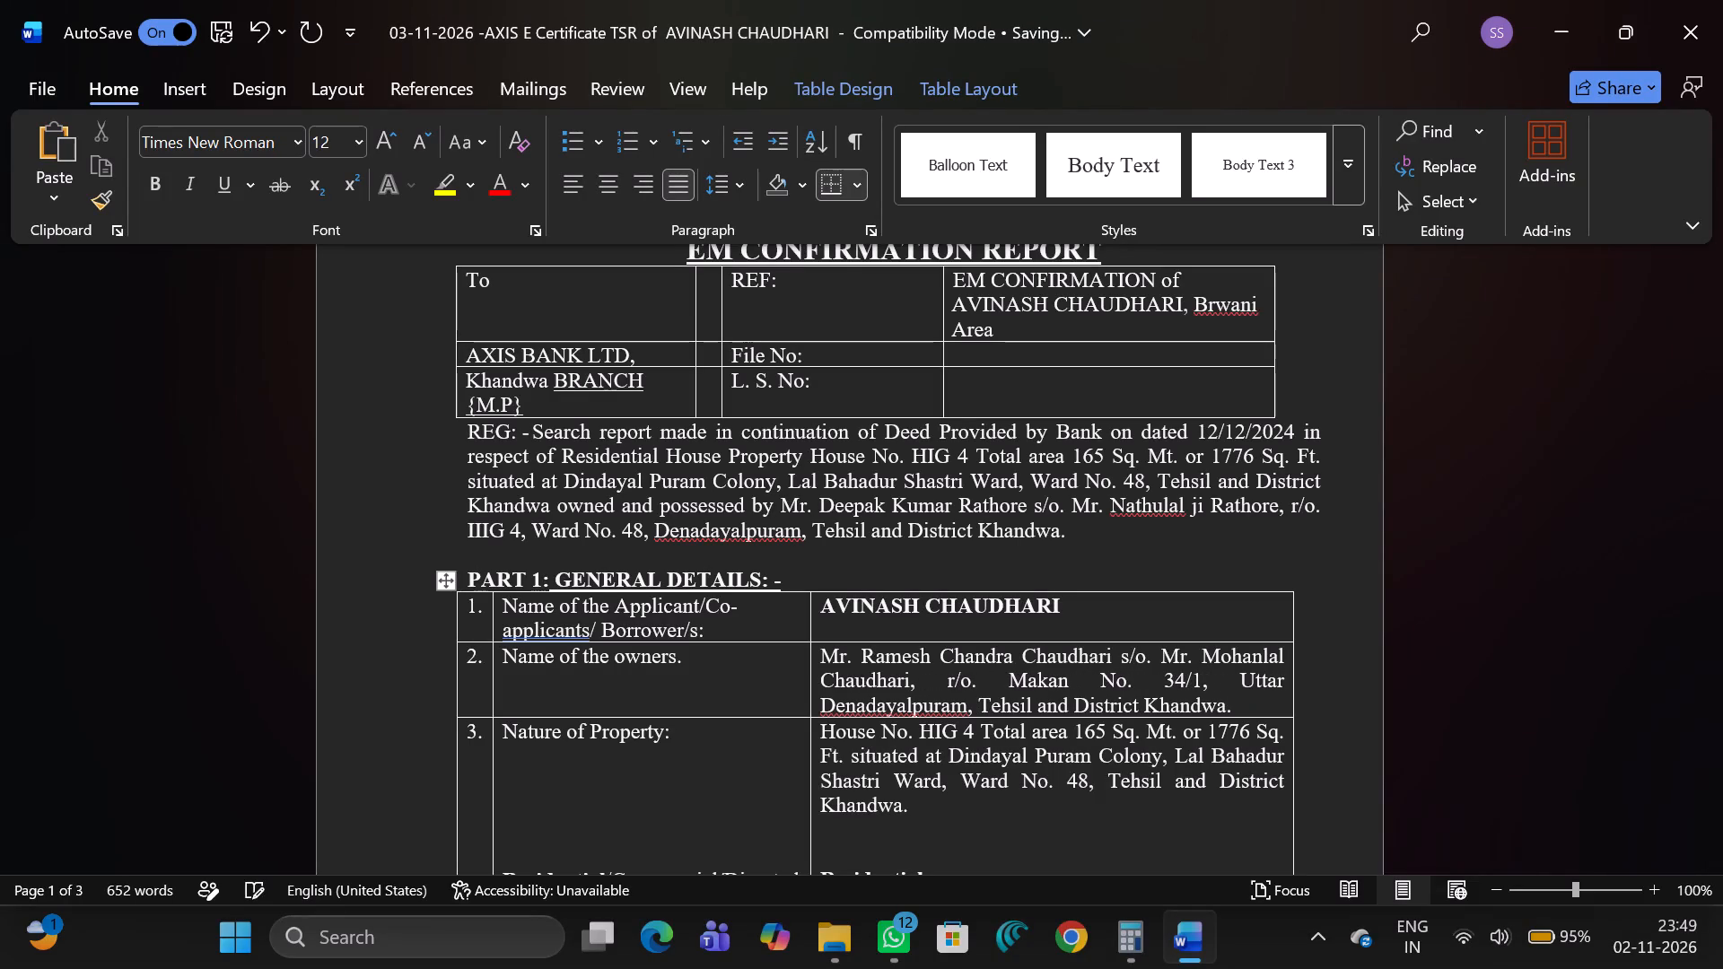
Add a space after "Uttar" in the owner's address in row 2 of General Details to continue the locality name.
key("space")
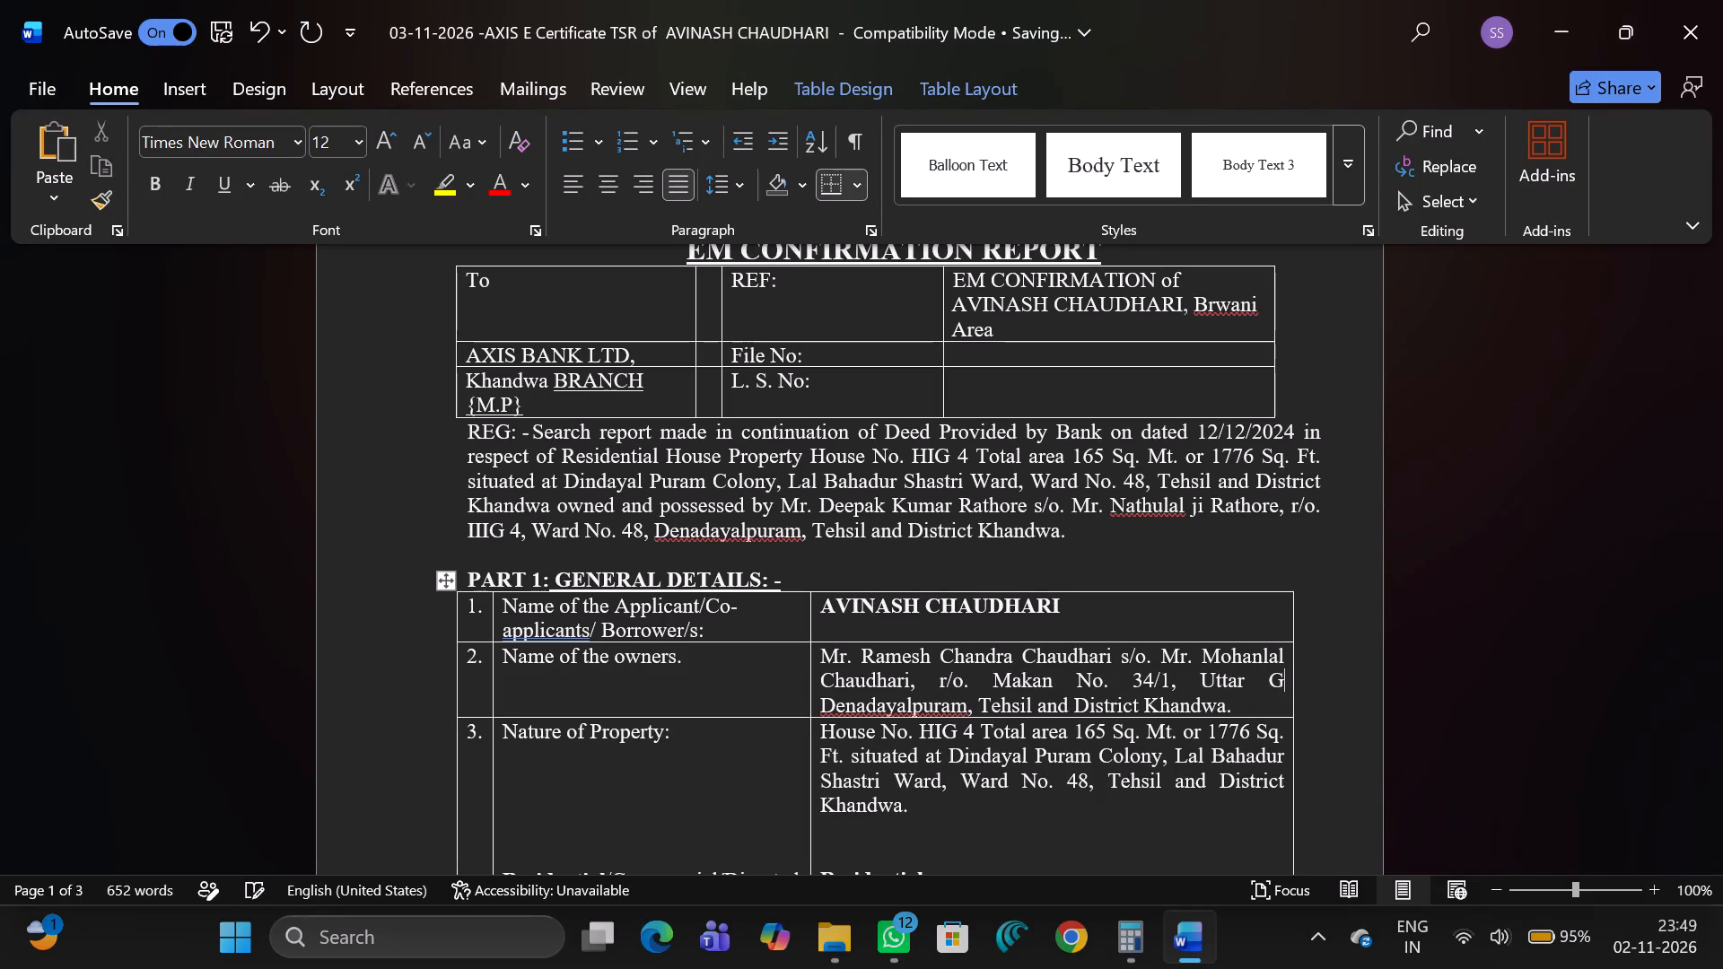
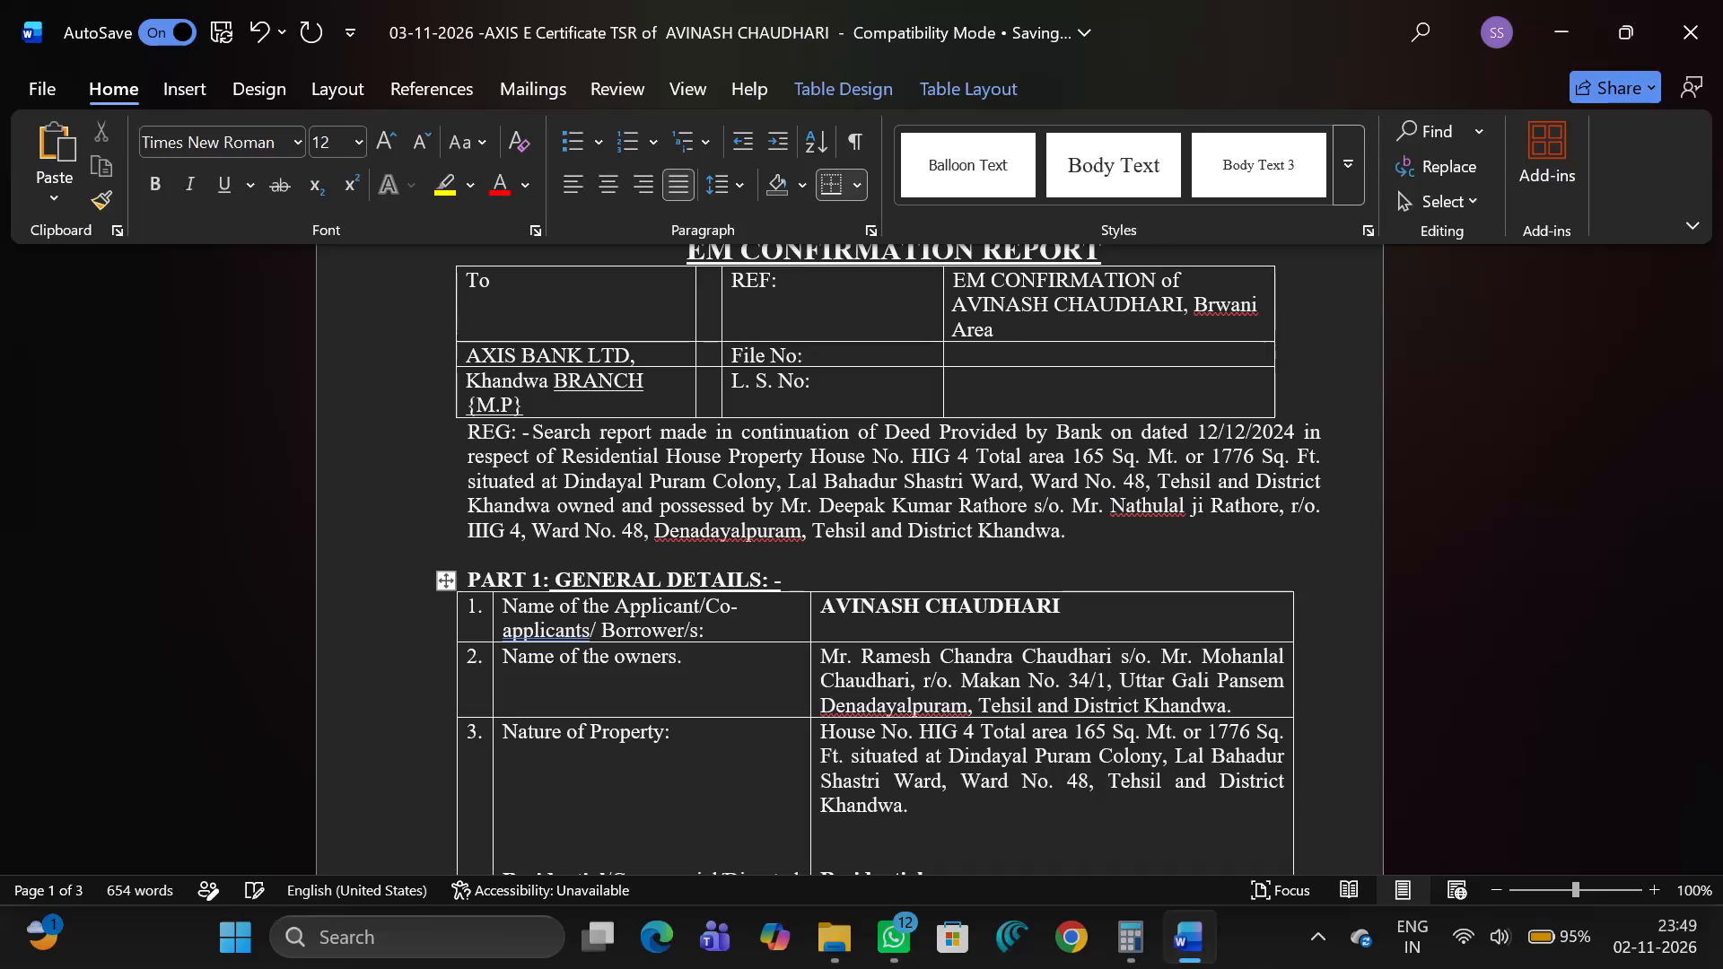
Complete the locality name as "Pansemal" in the owner's address in row 2 of General Details.
type("al")
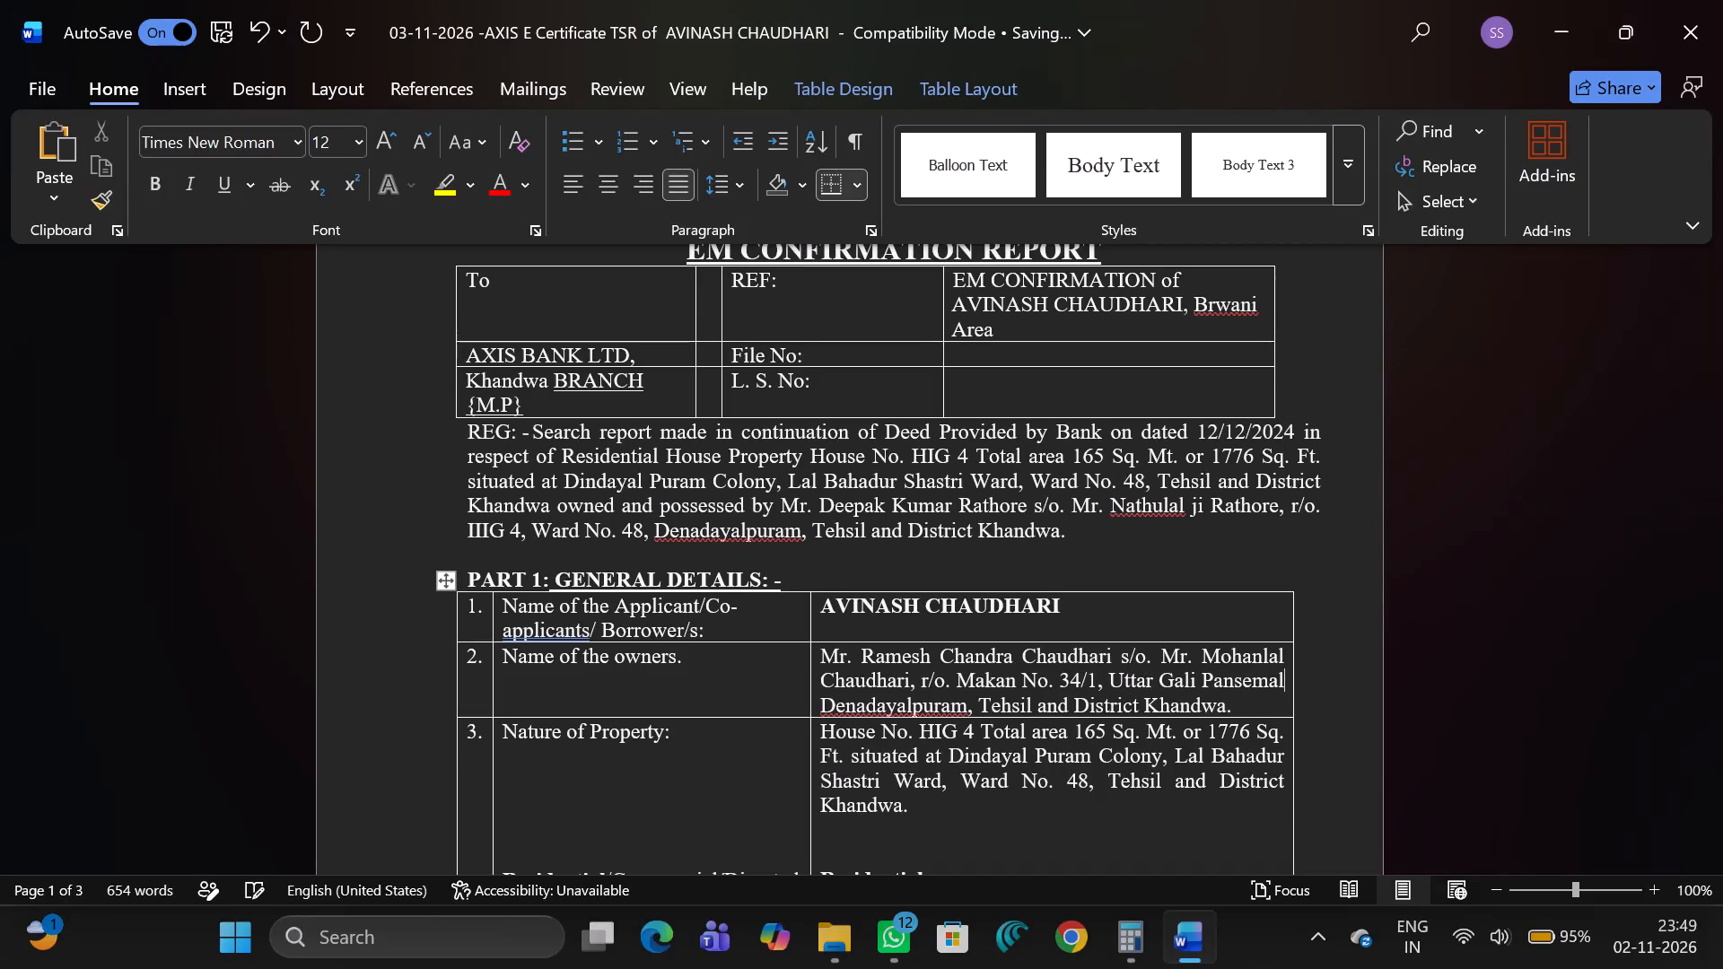
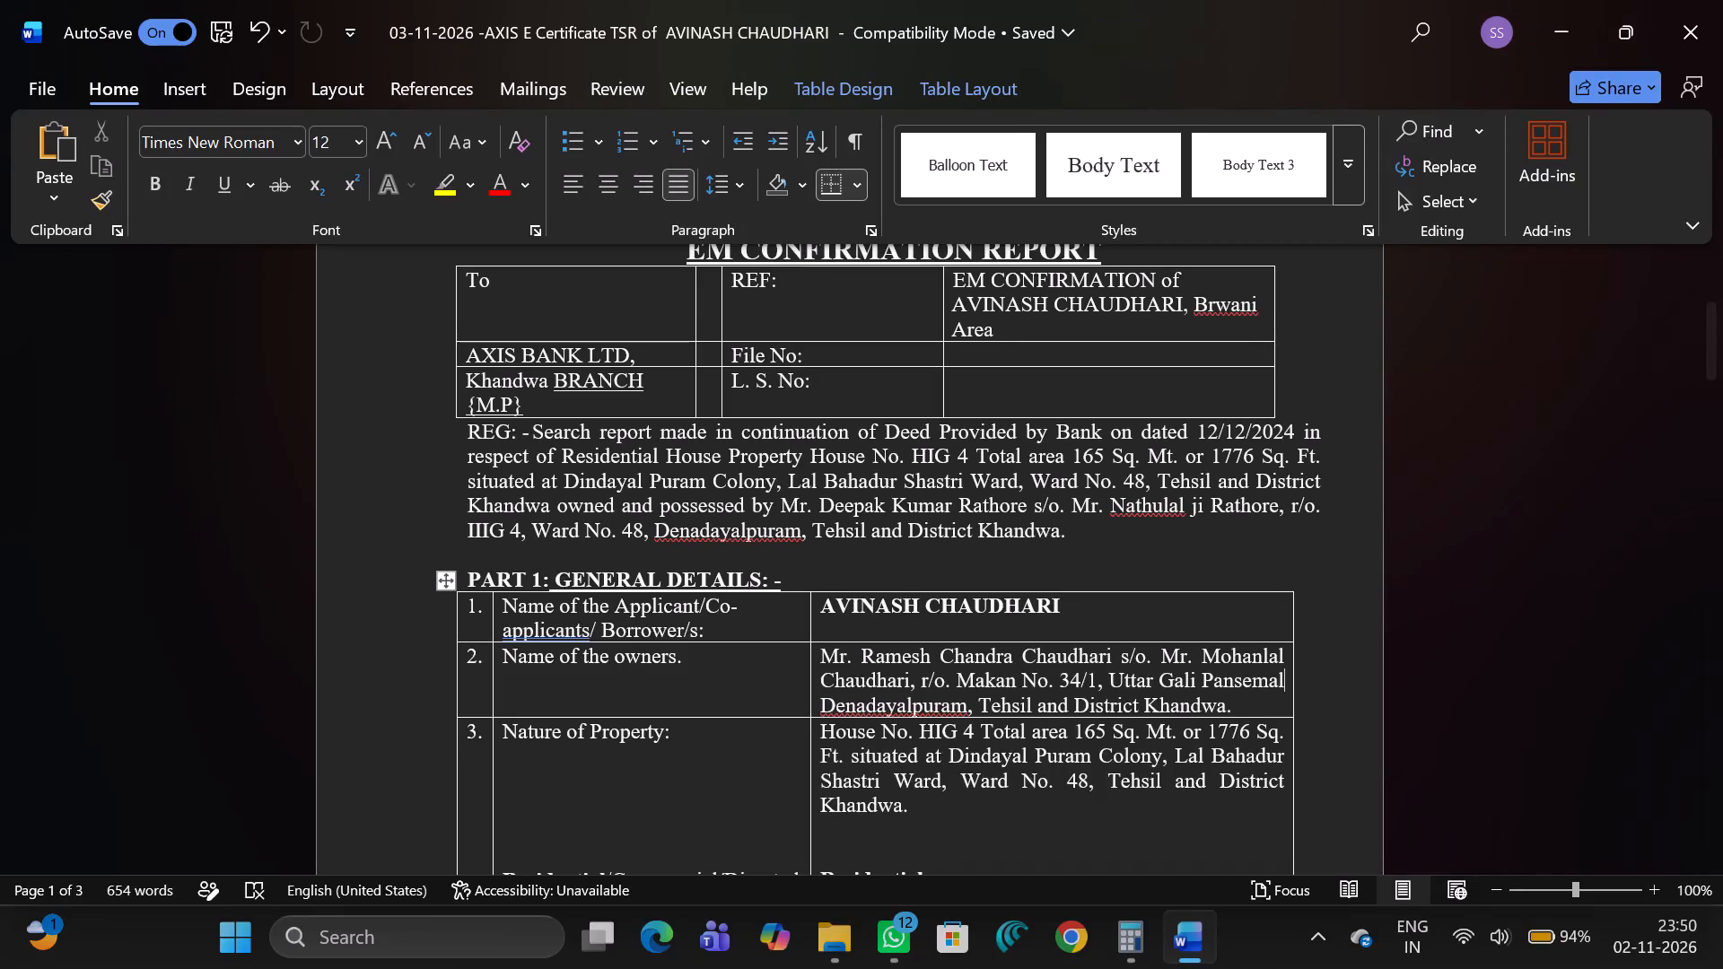
Add the word "Ward" after the locality name in the owner's address in row 2 of General Details.
type("ard")
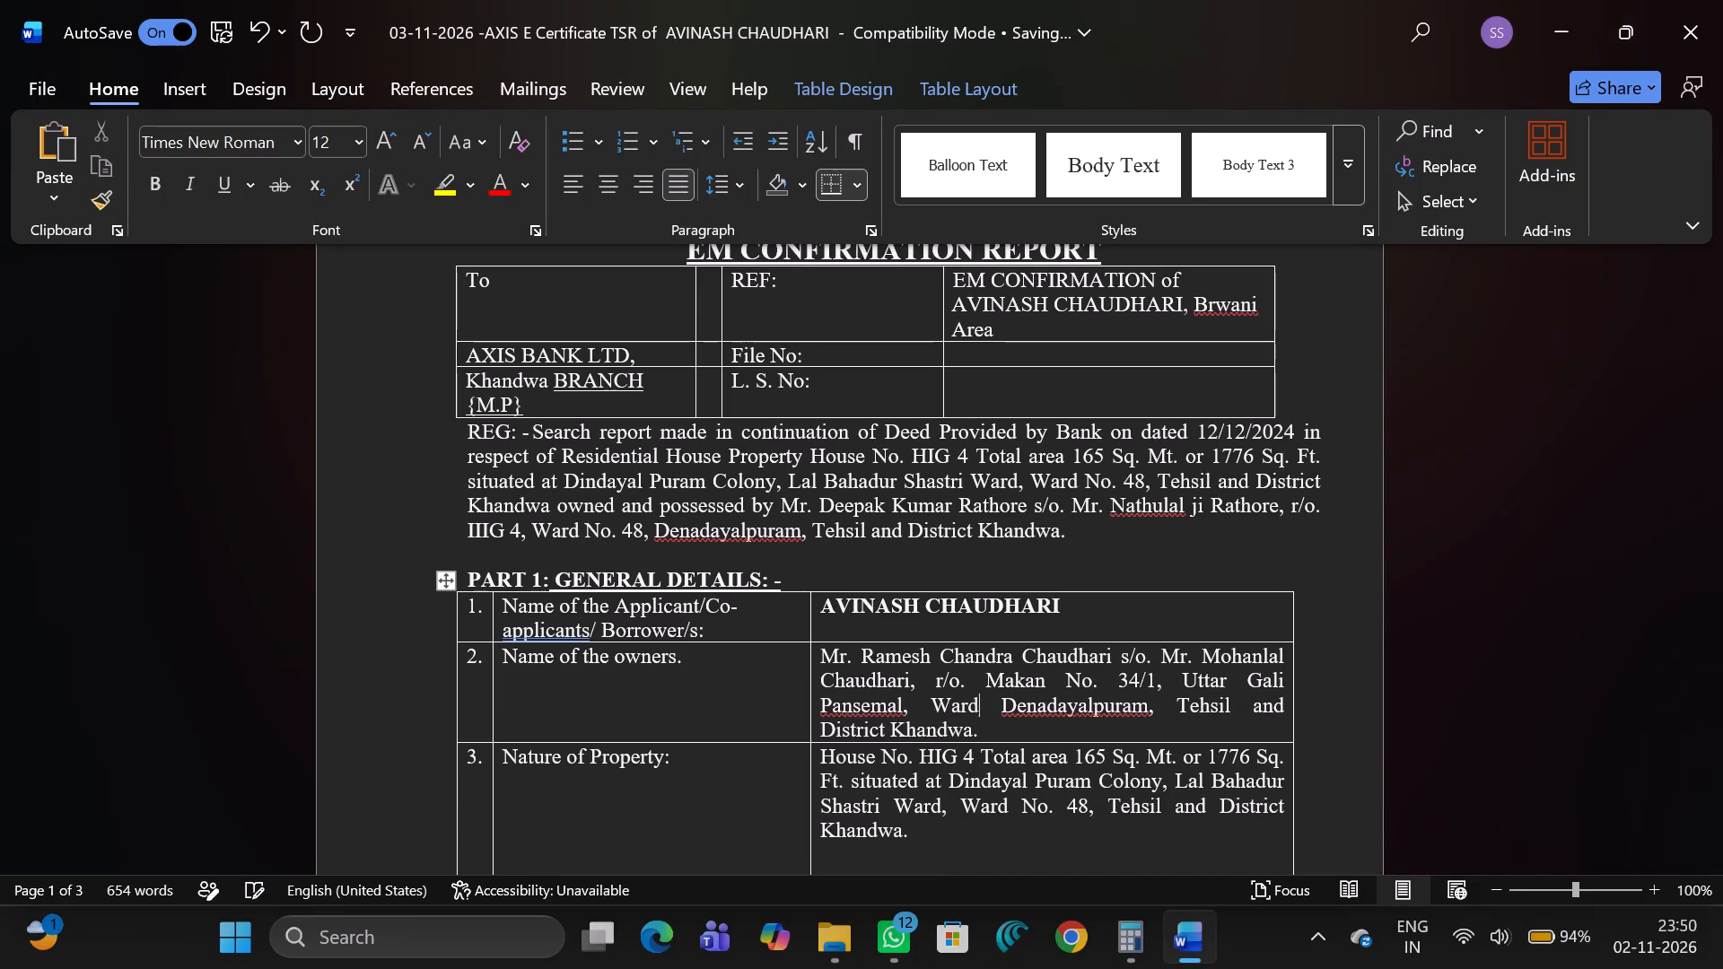
key("space")
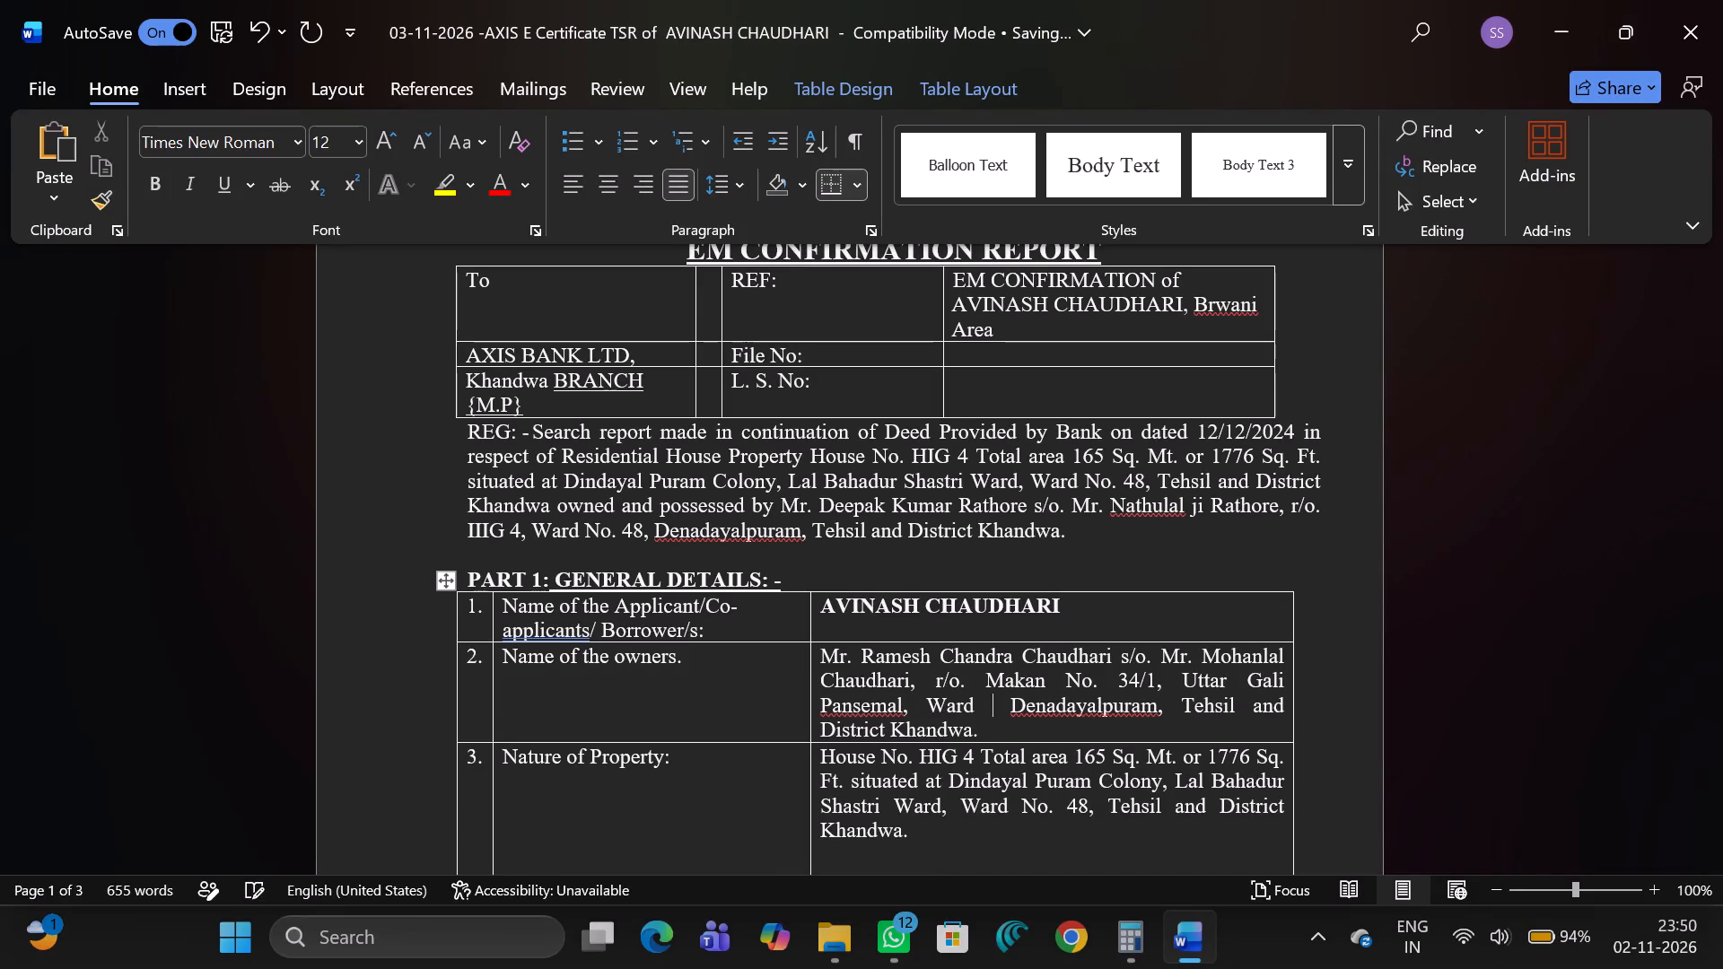
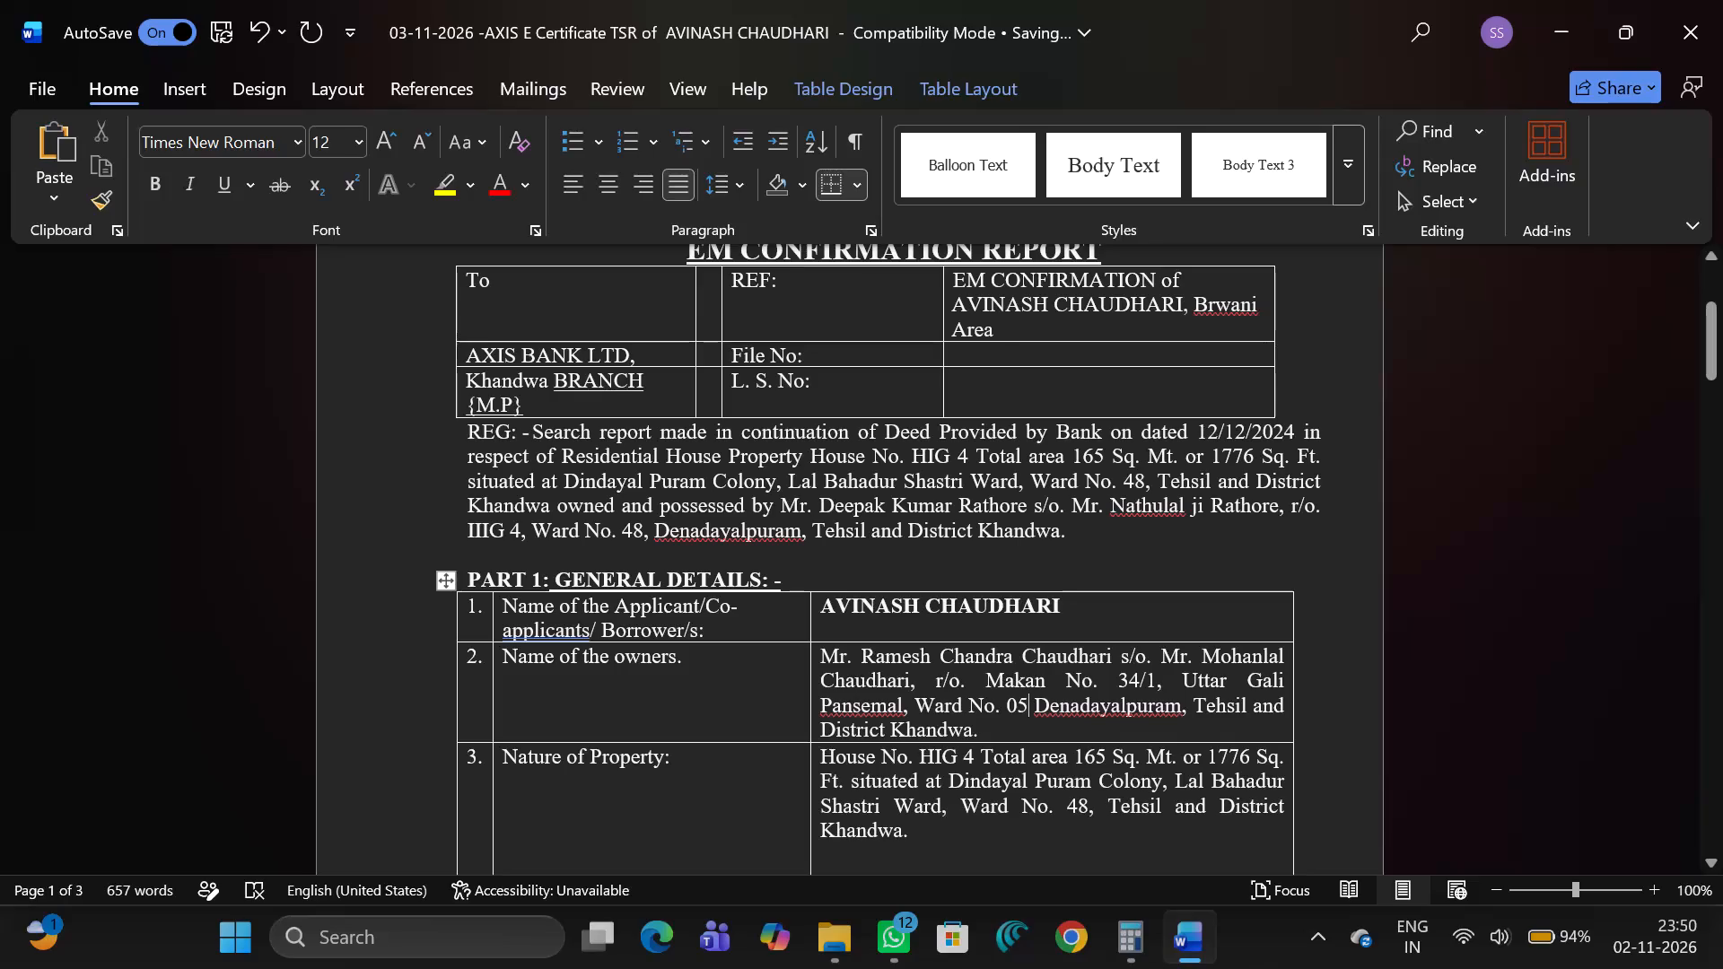
Delete the old locality name between the ward number and "Tehsil" in the owner's address in row 2 of General Details.
left_click_drag(1036, 703, 1161, 712)
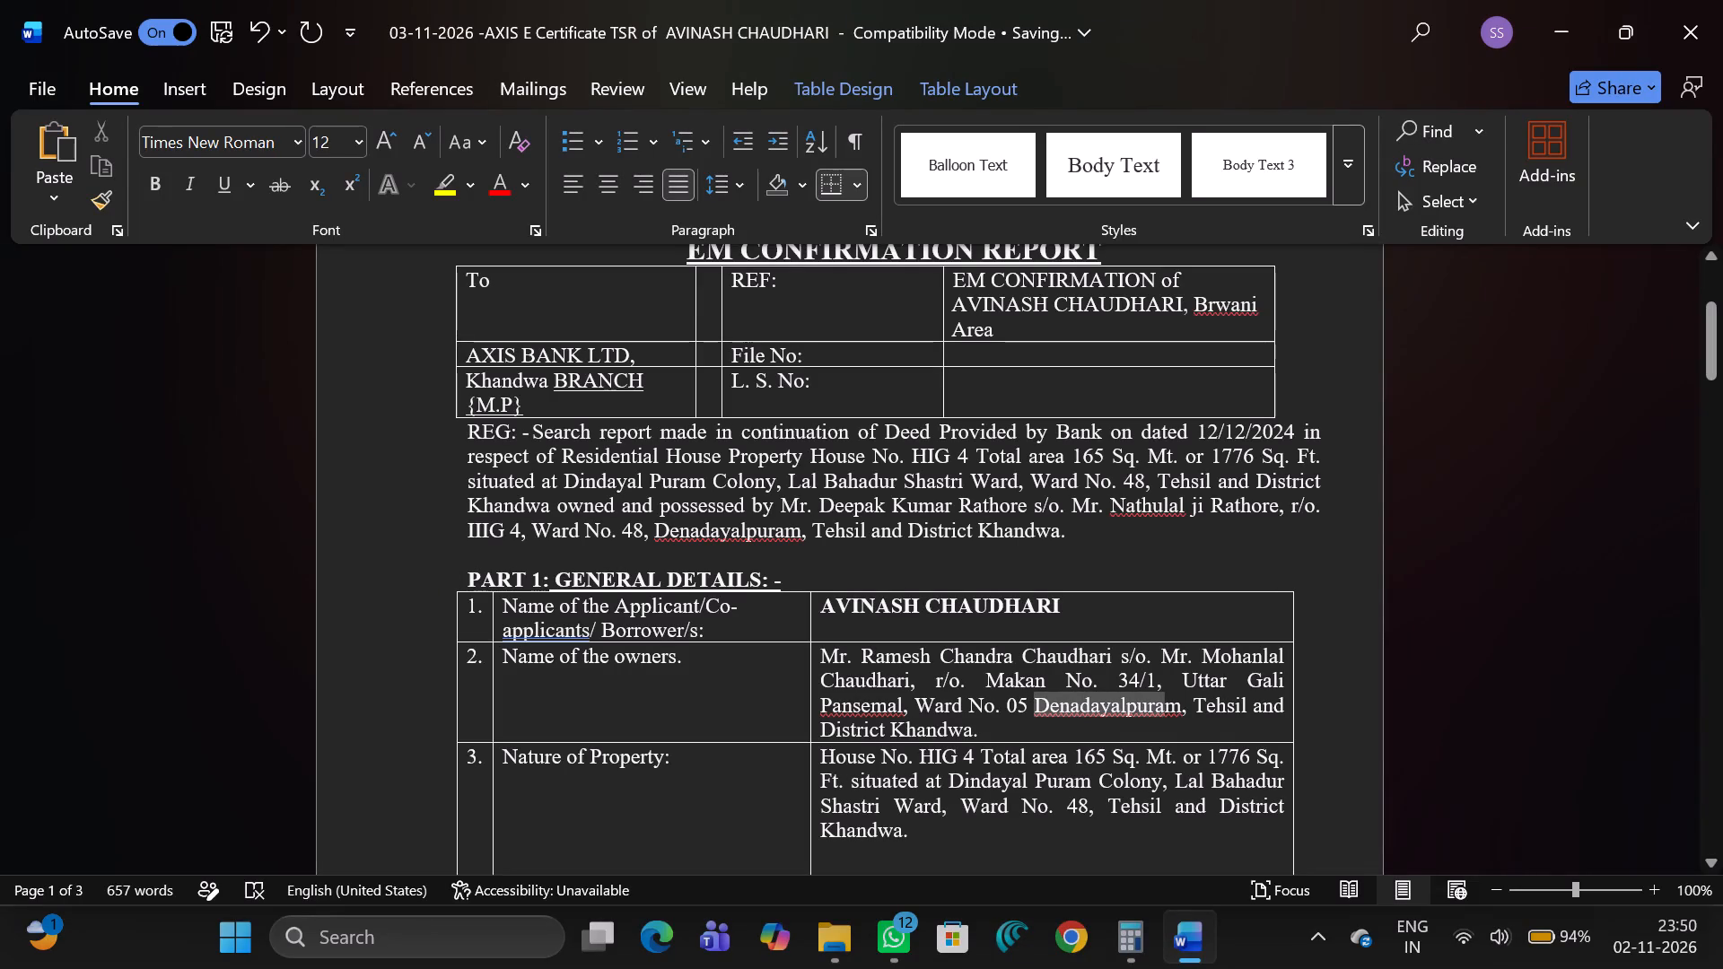
left_click_drag(1161, 712, 1181, 718)
left_click_drag(1181, 718, 1174, 707)
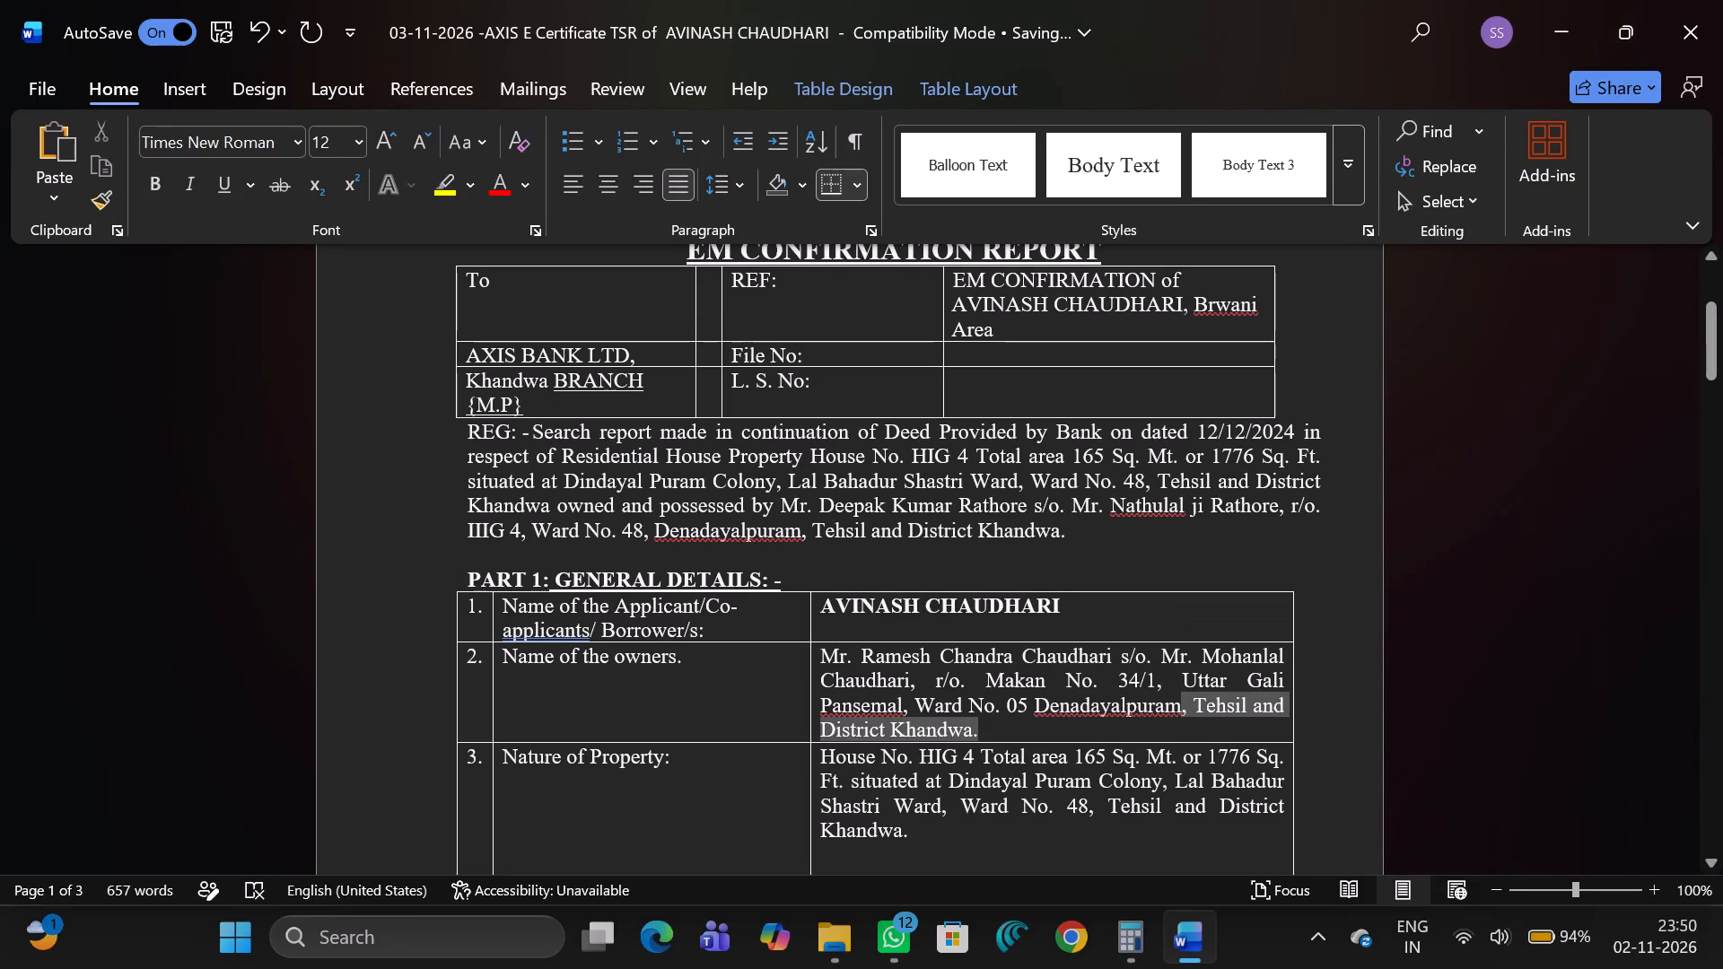
left_click_drag(1174, 707, 1157, 717)
left_click_drag(1032, 705, 1170, 714)
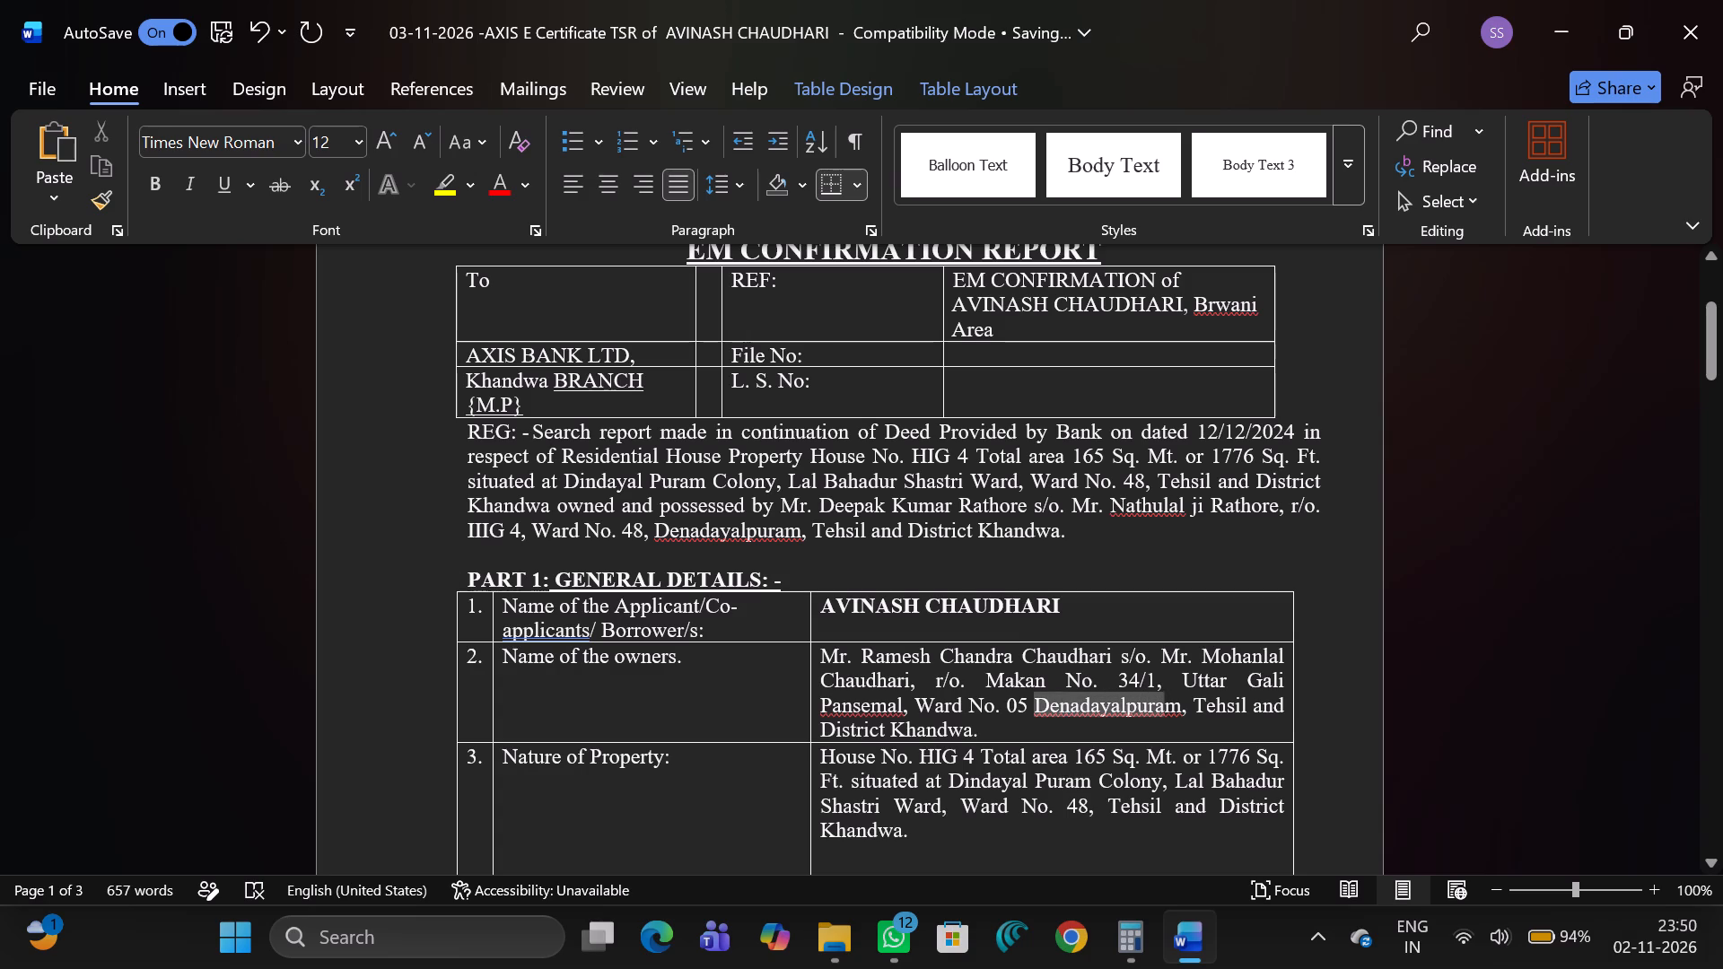
left_click_drag(1170, 714, 1182, 718)
left_click_drag(1182, 718, 1181, 717)
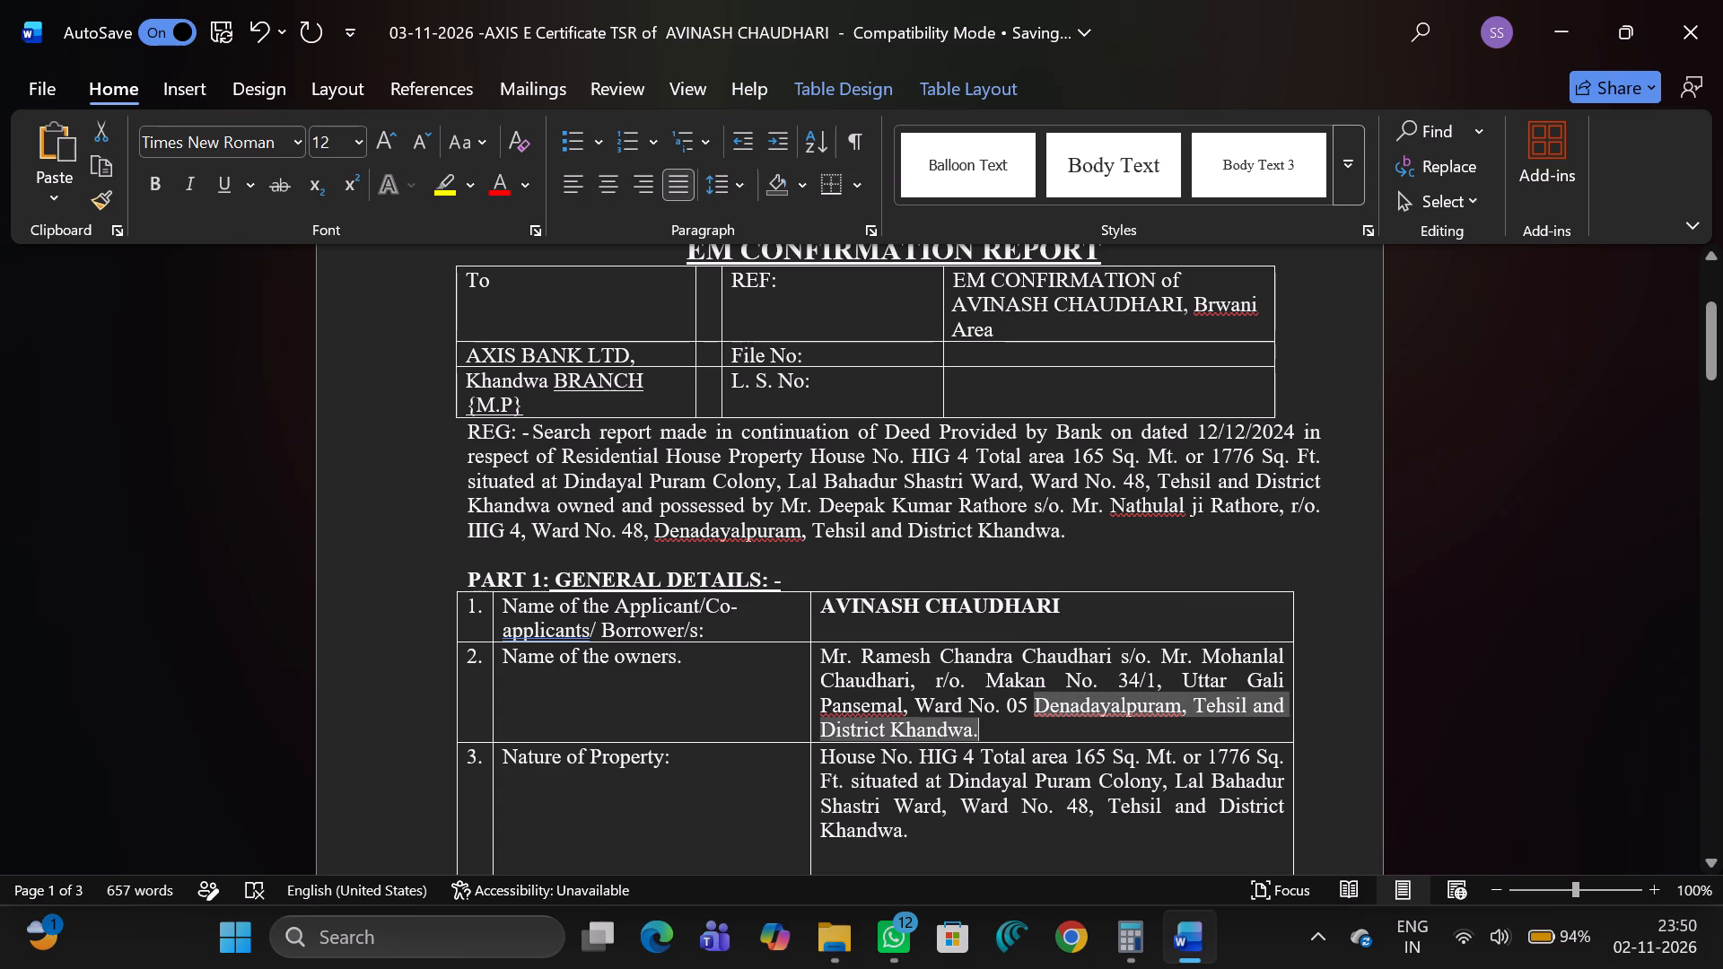
left_click_drag(1181, 717, 1128, 712)
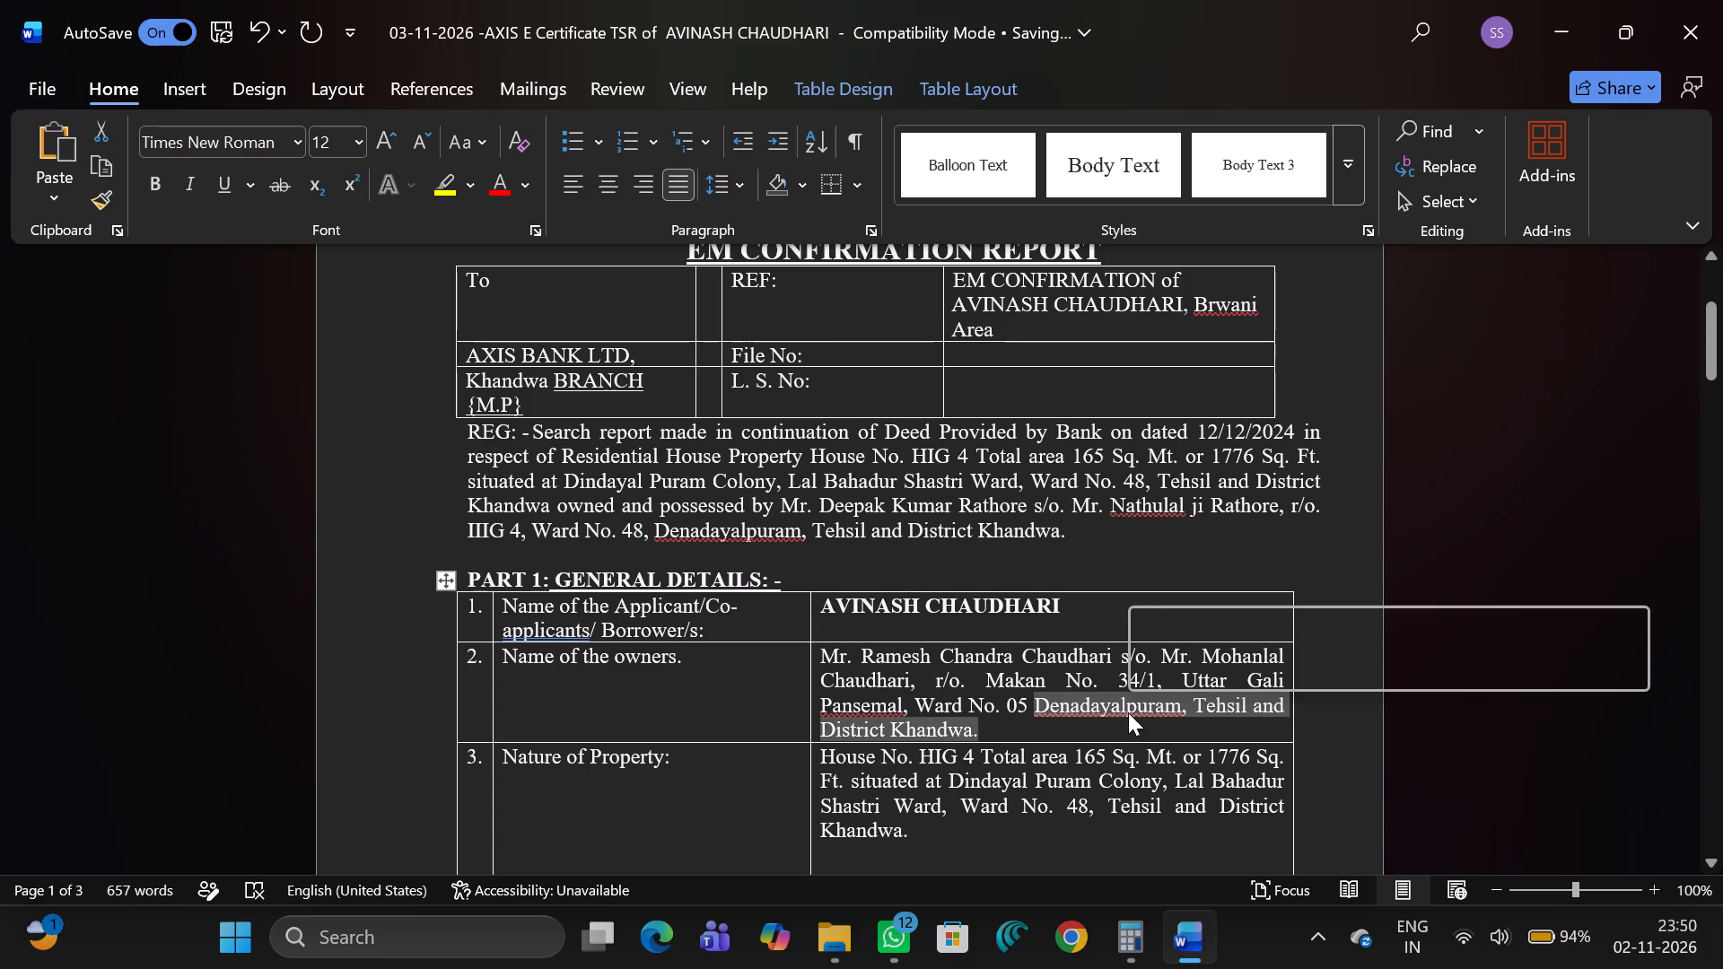
left_click(1056, 698)
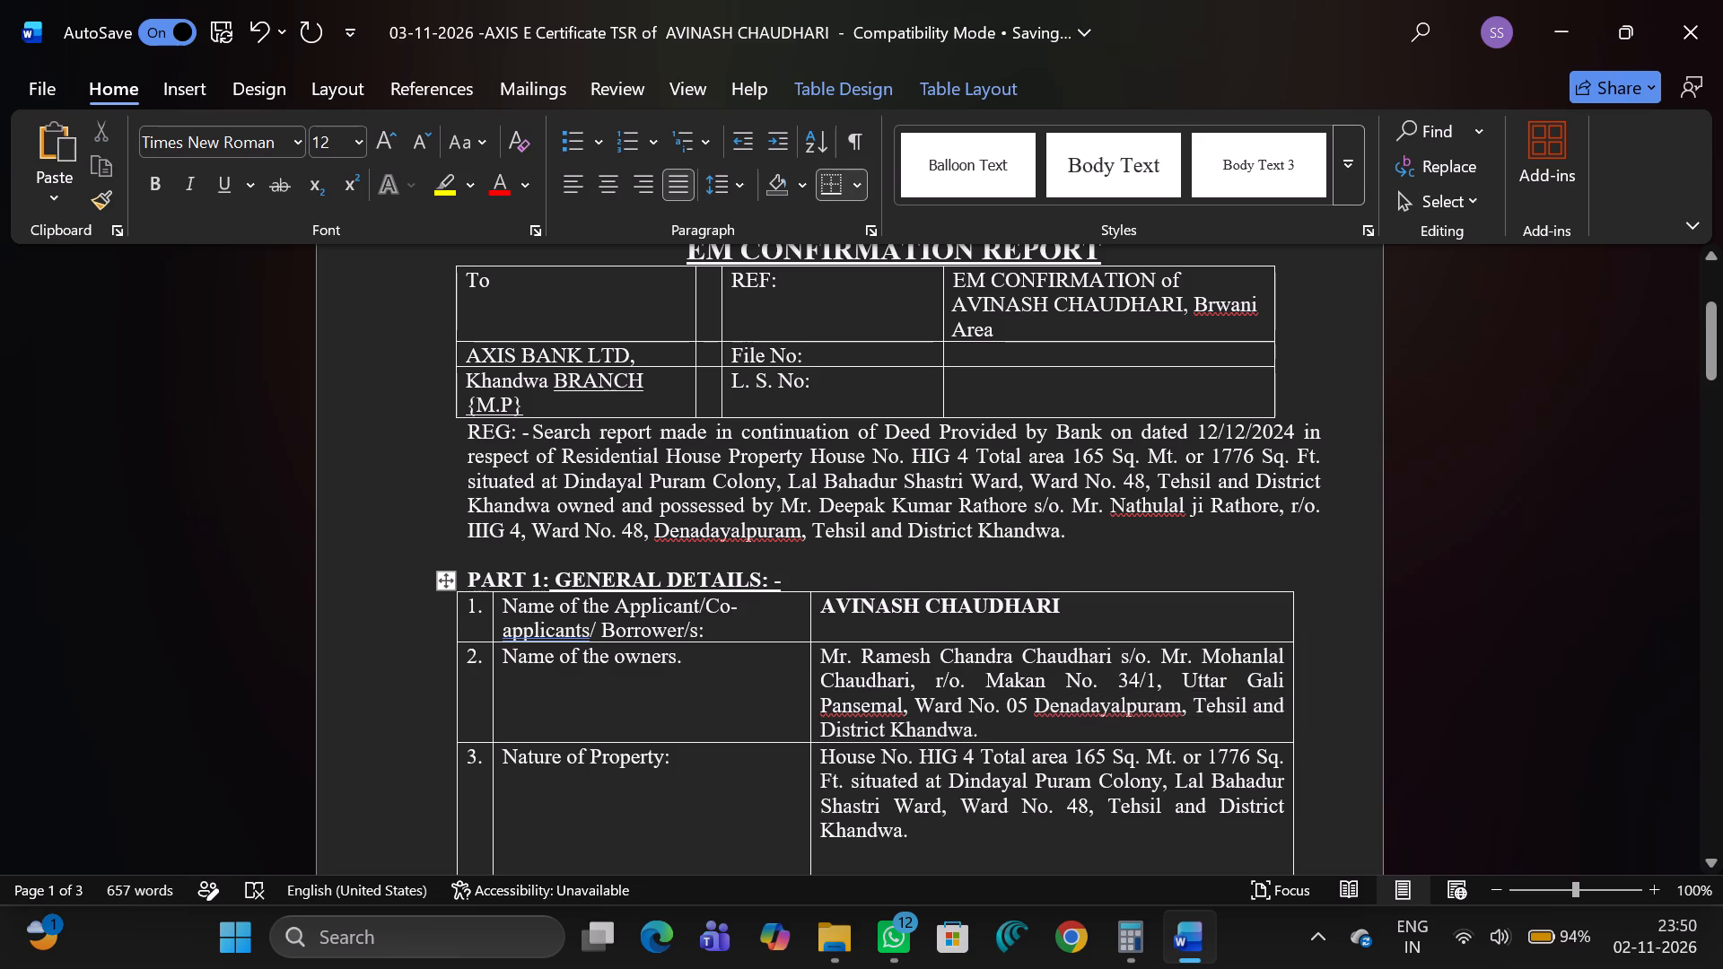
left_click_drag(1036, 698, 1158, 707)
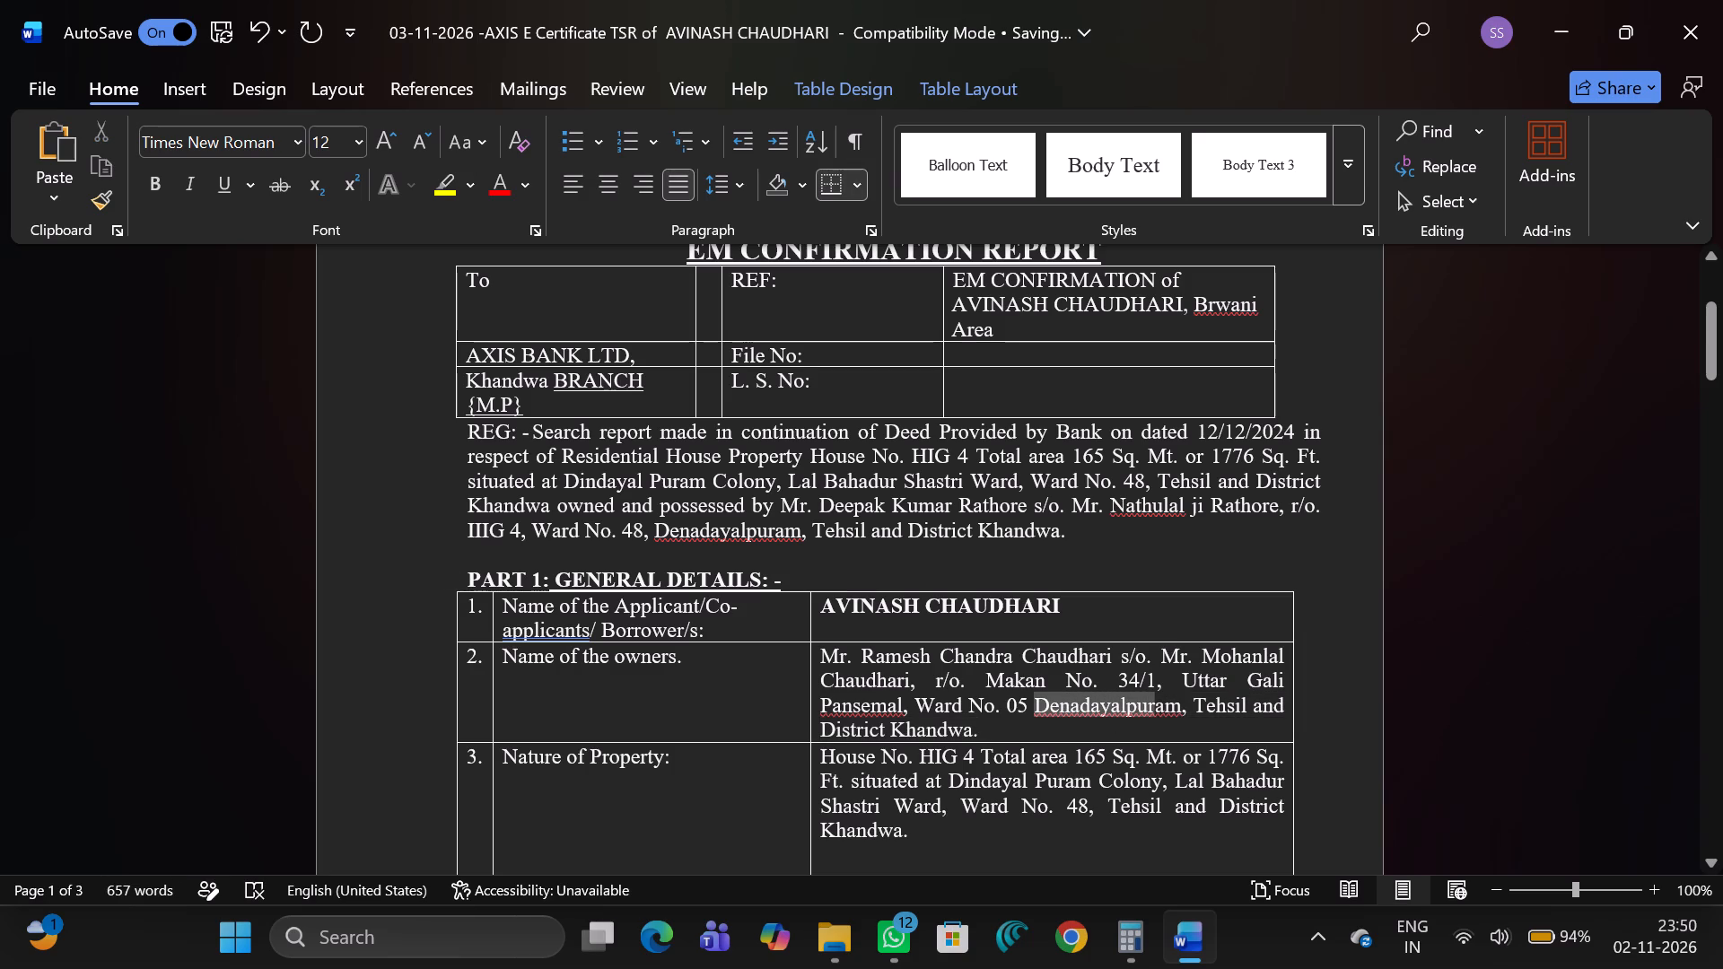
left_click_drag(1158, 707, 1179, 713)
key("BackSpace")
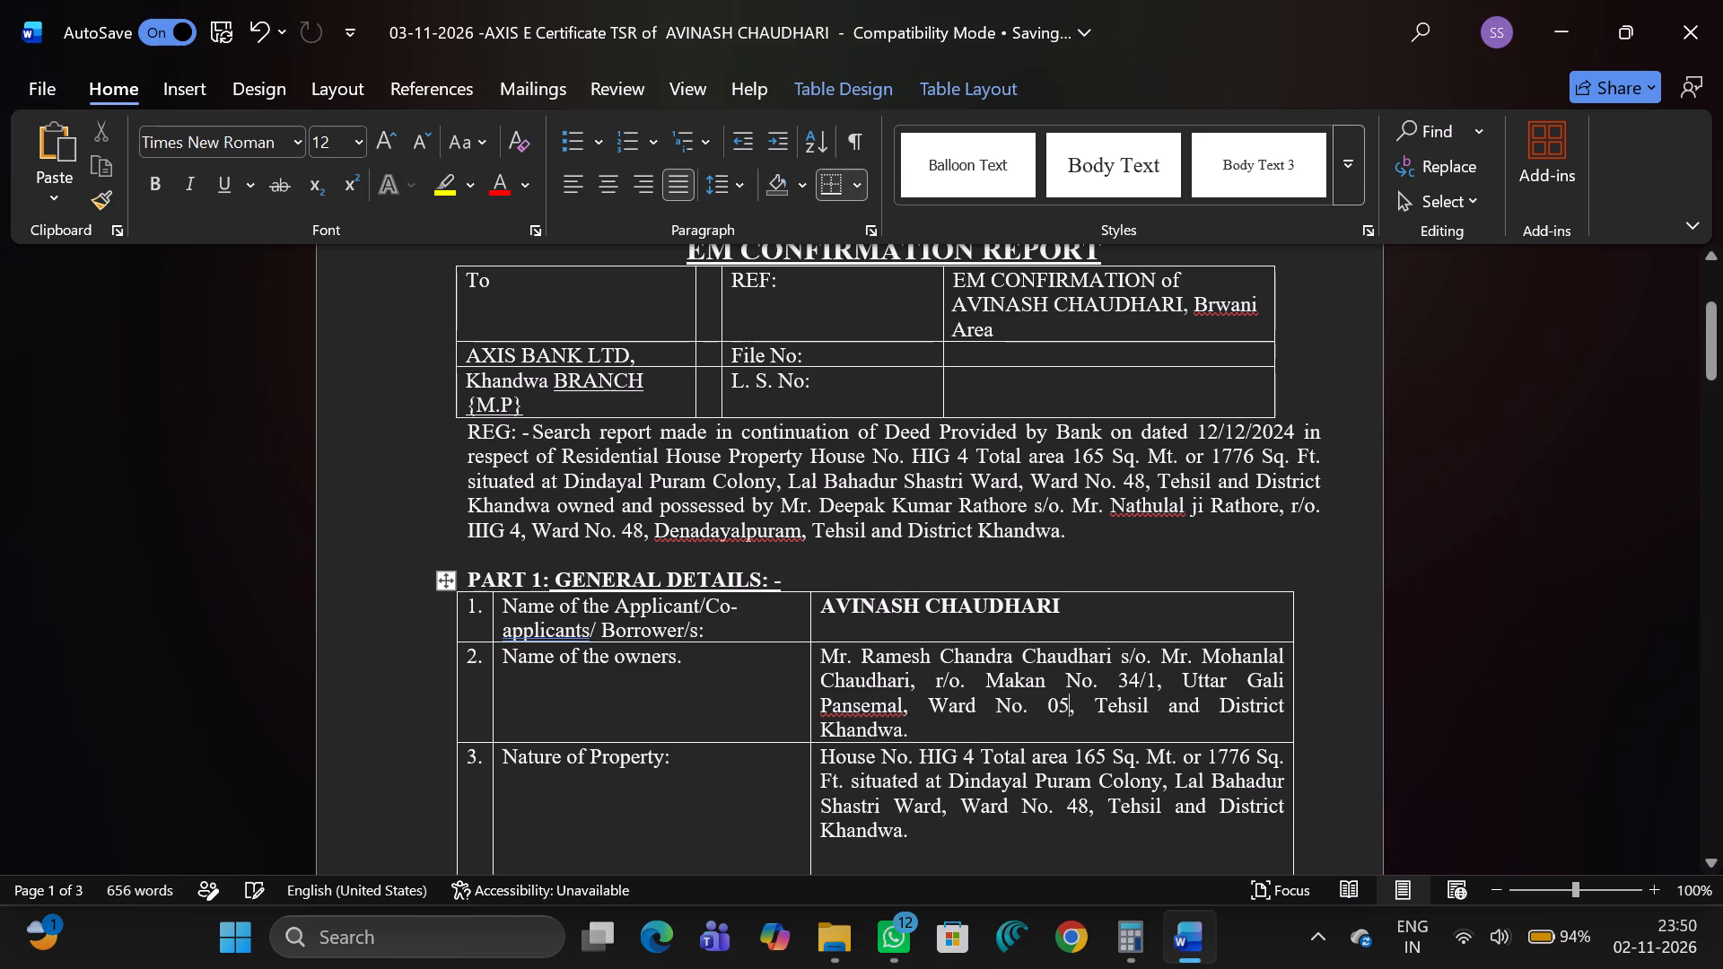
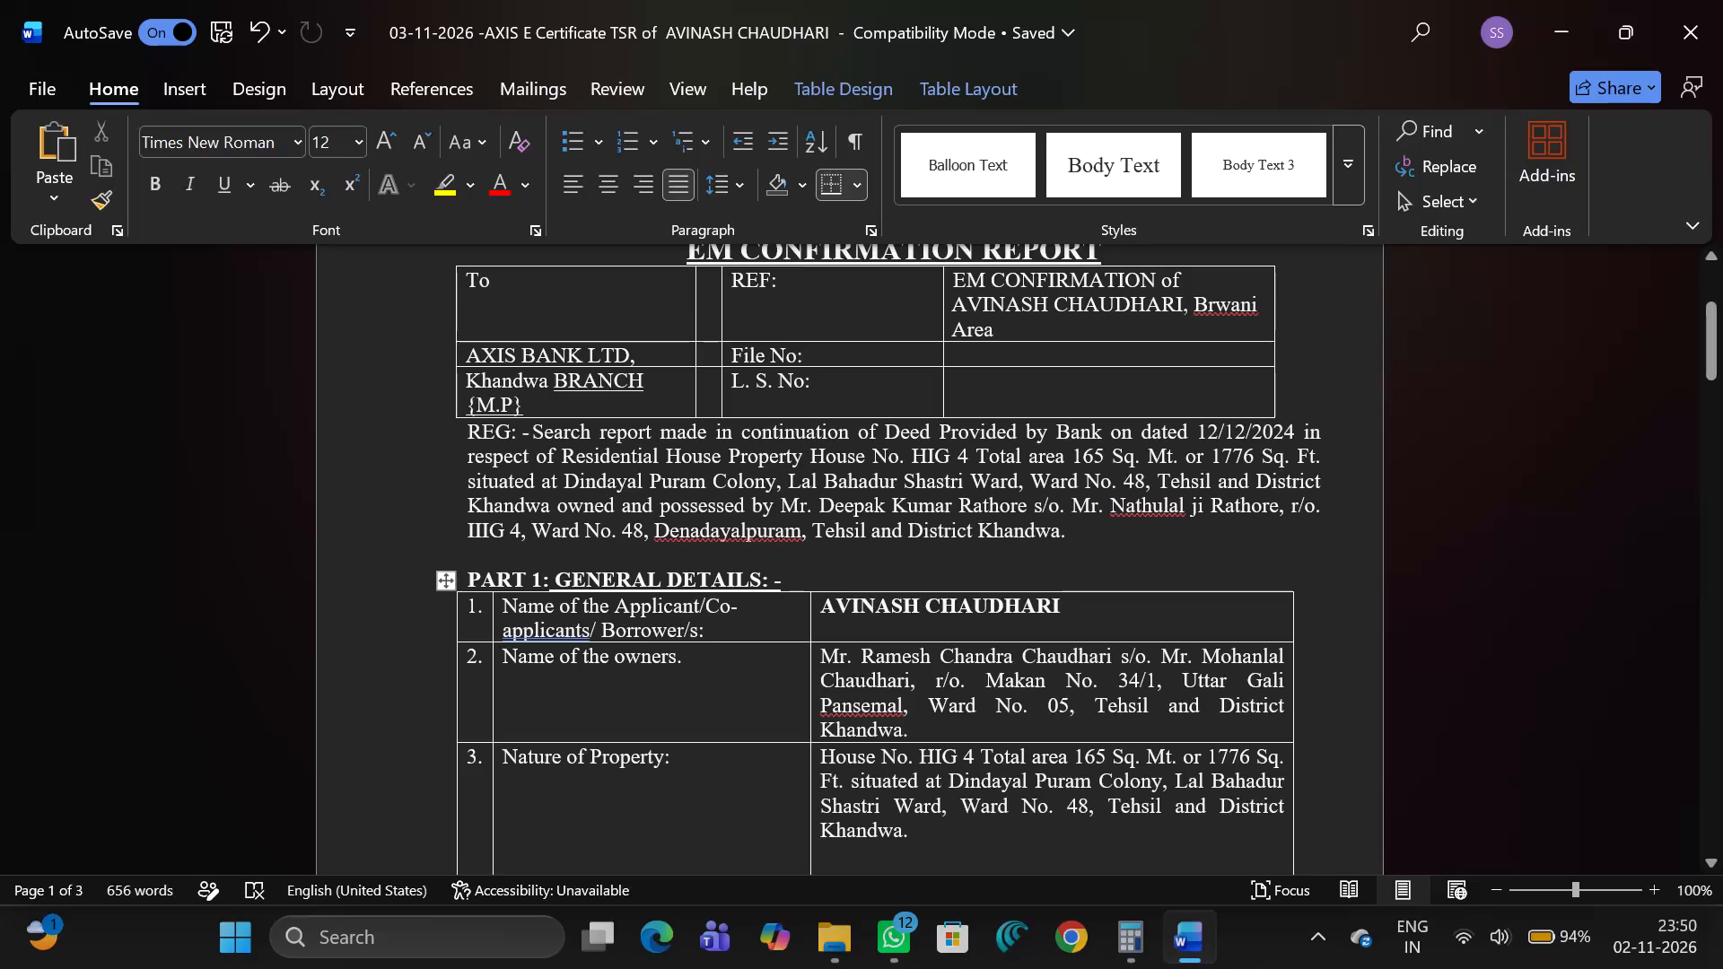
Replace the district name at the end of the owner's address in row 2 of General Details with "Brwani".
left_click_drag(827, 732, 896, 732)
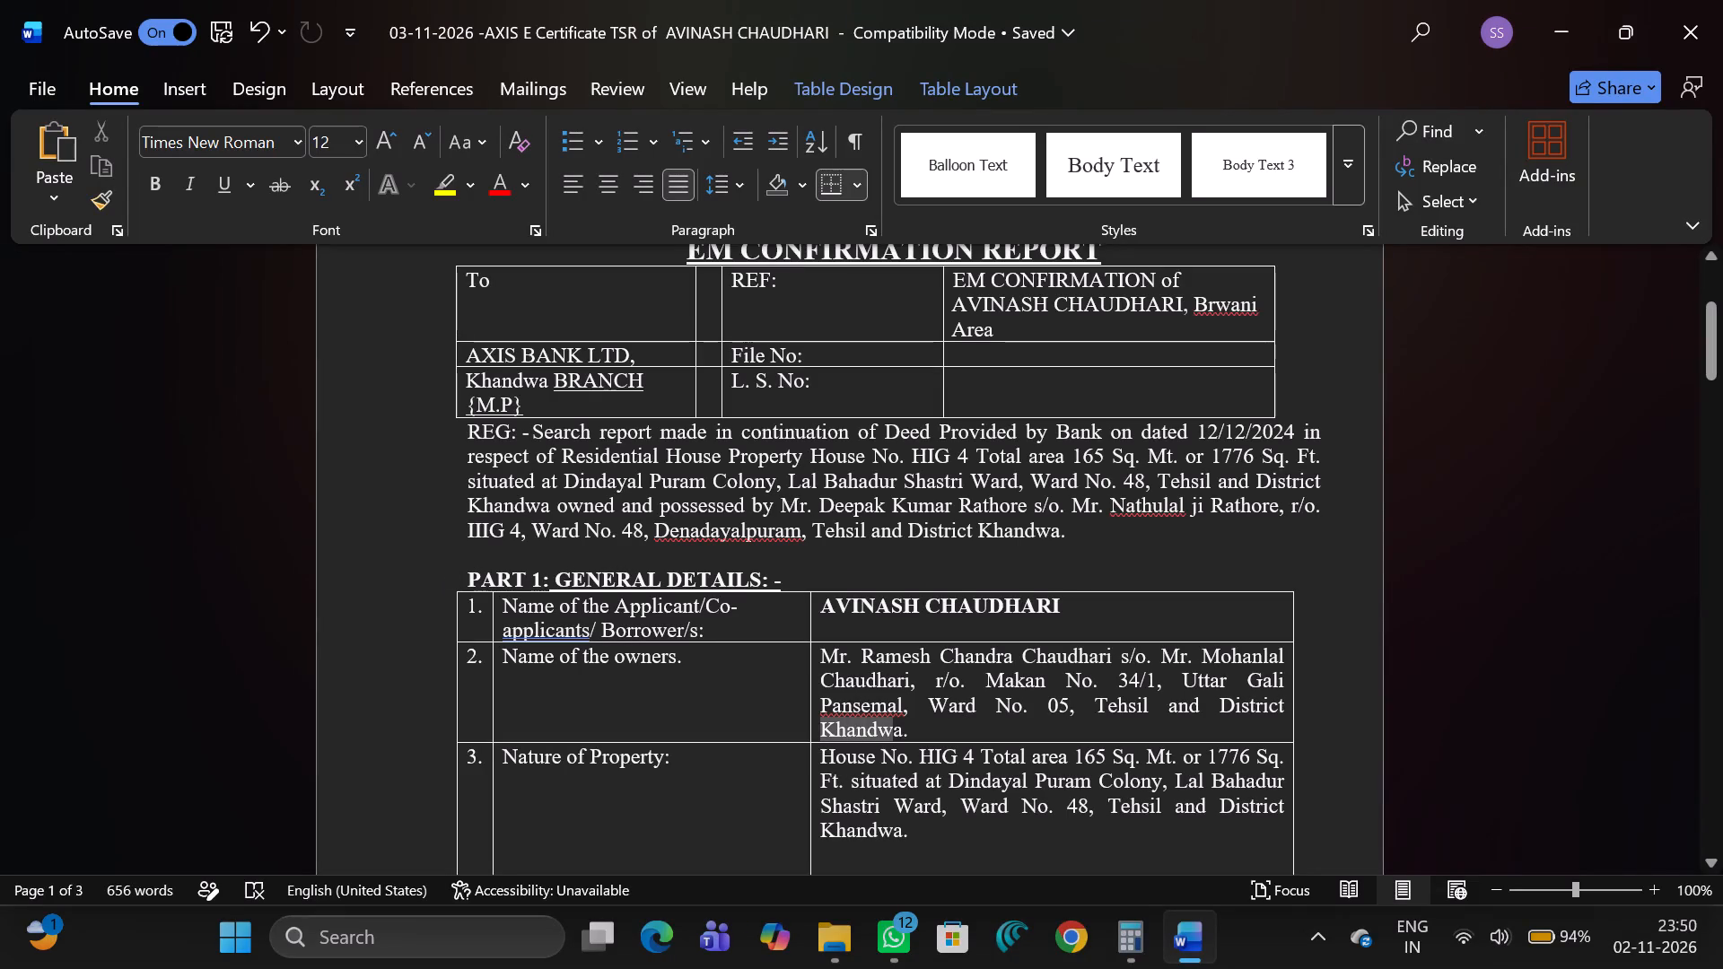
left_click_drag(896, 732, 905, 732)
left_click_drag(905, 732, 901, 735)
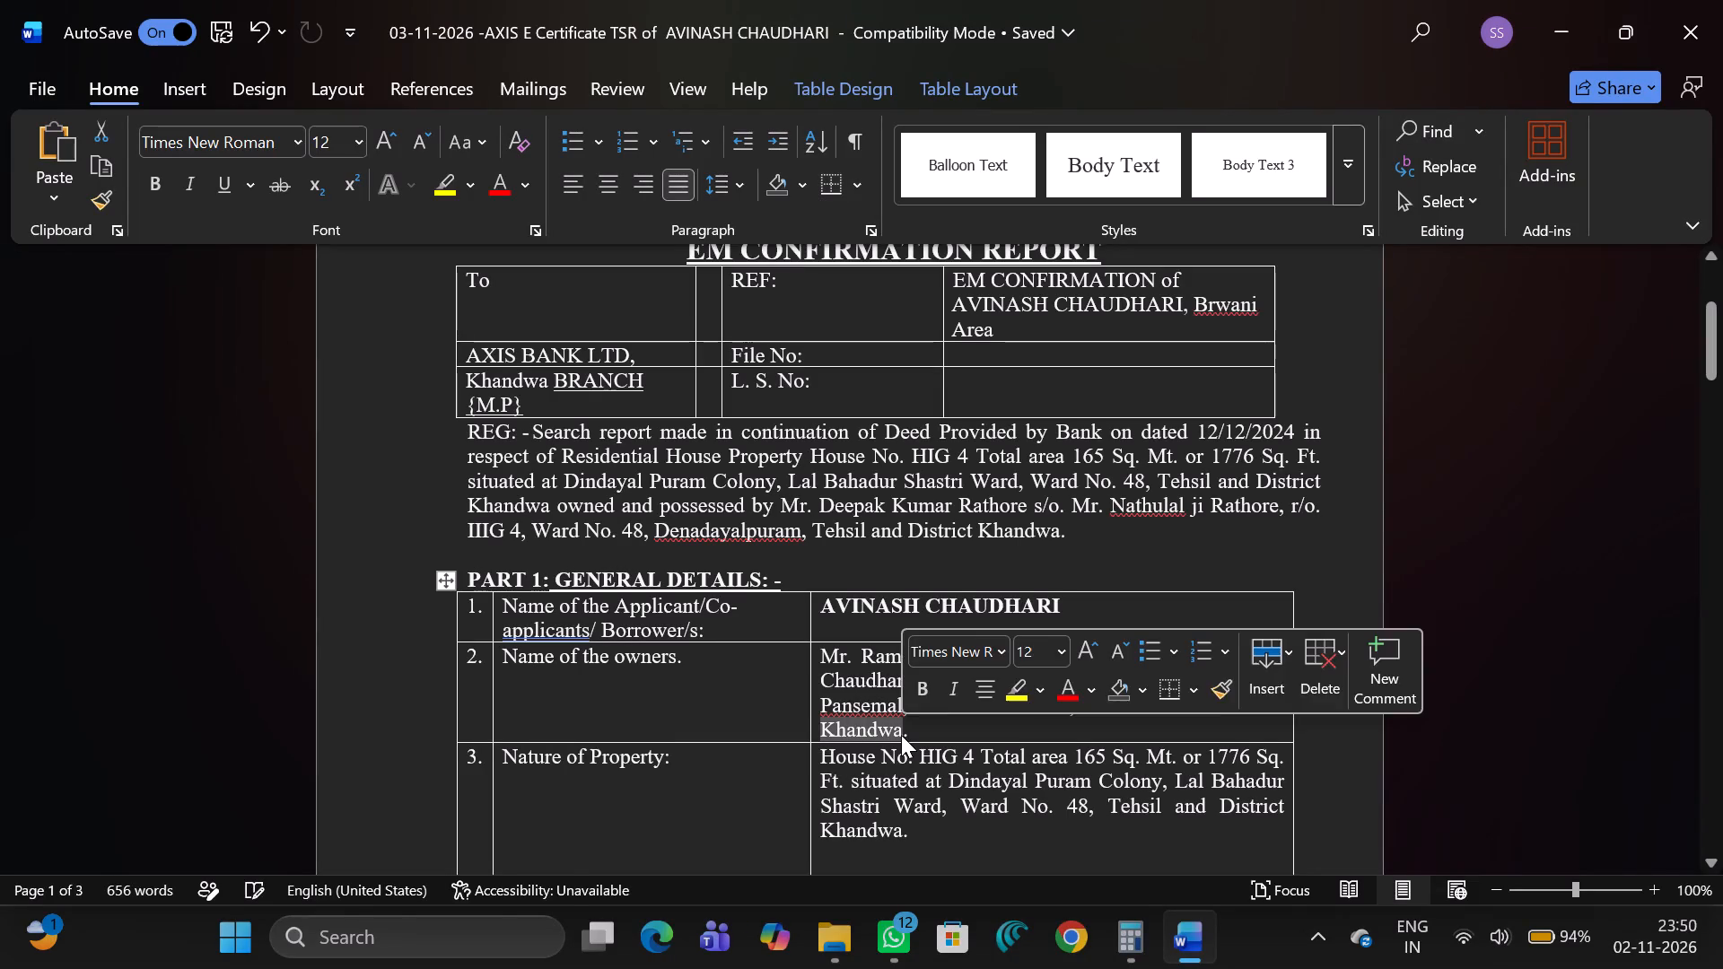
type("rwani")
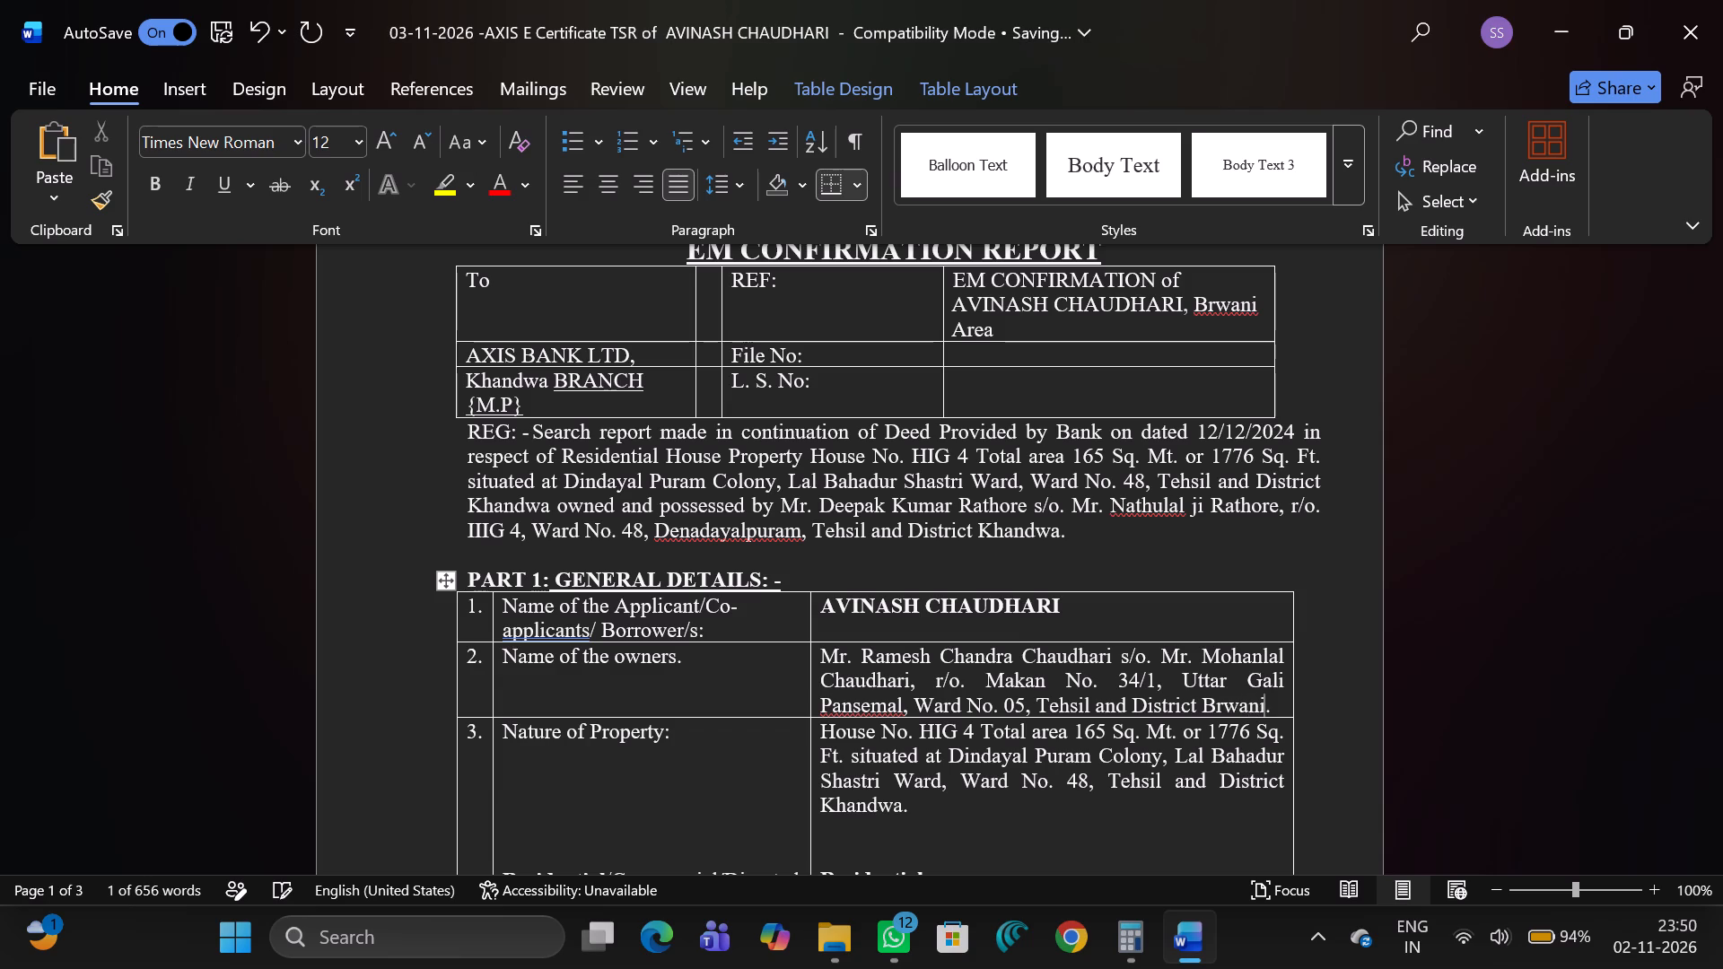
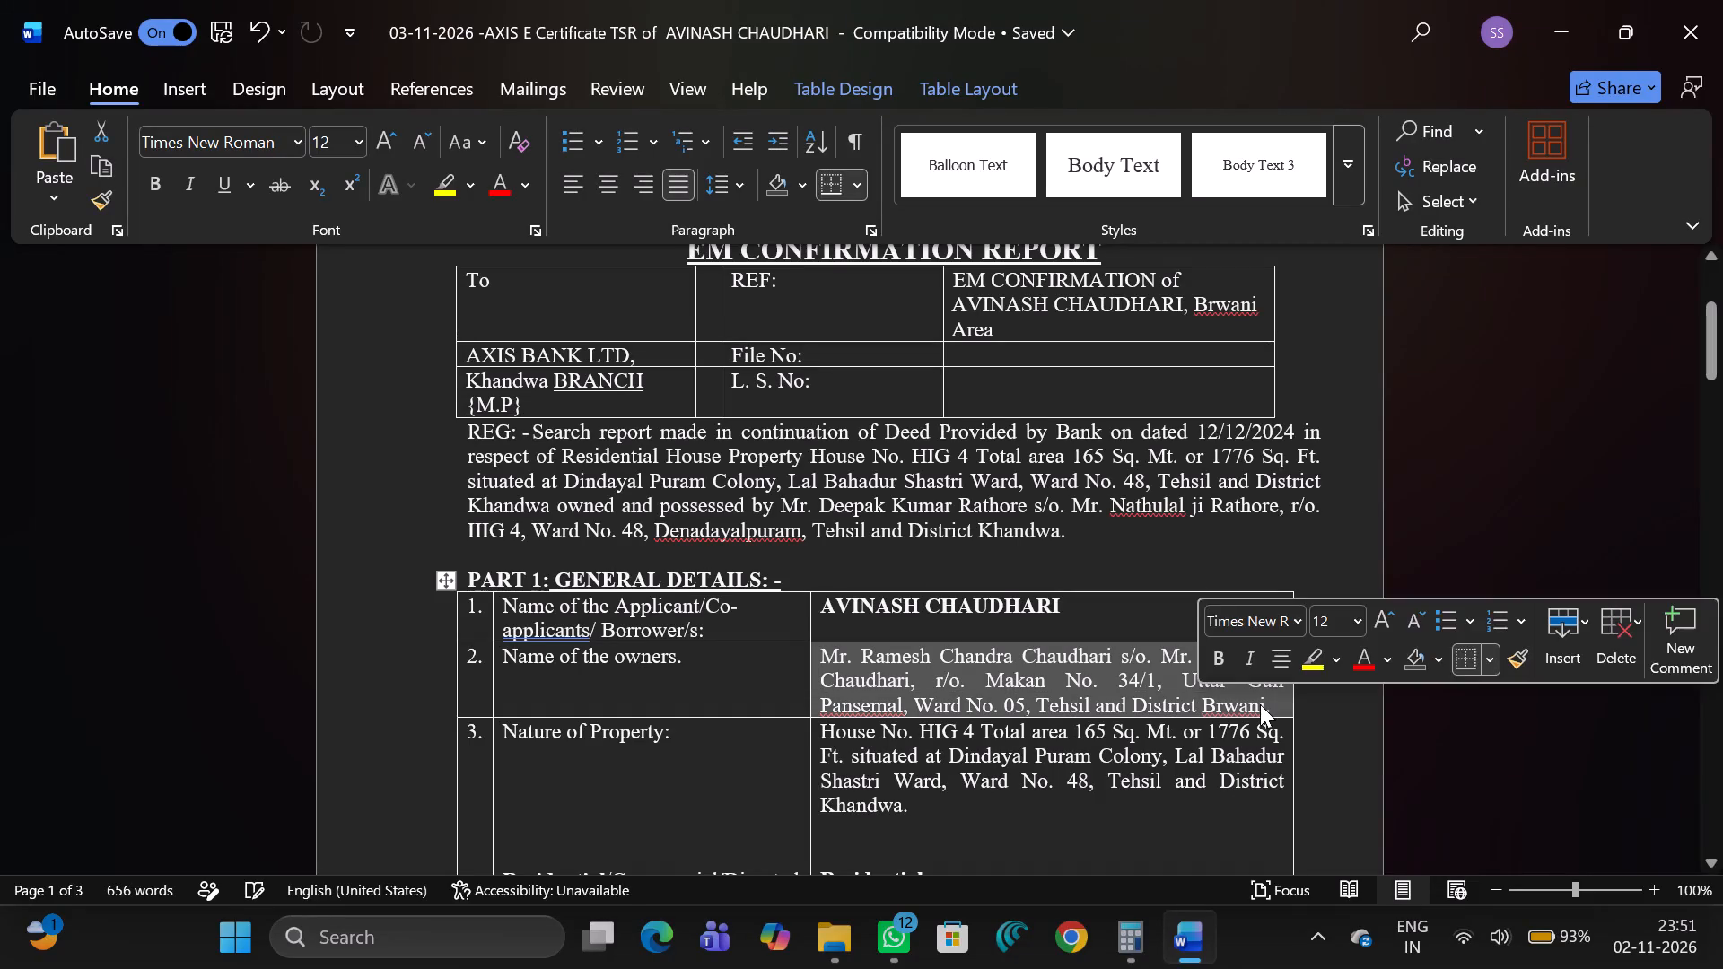
Replace the previous owner's name and address at the end of the REG paragraph with a copy of the owner details from row 2.
key("ctrl+c")
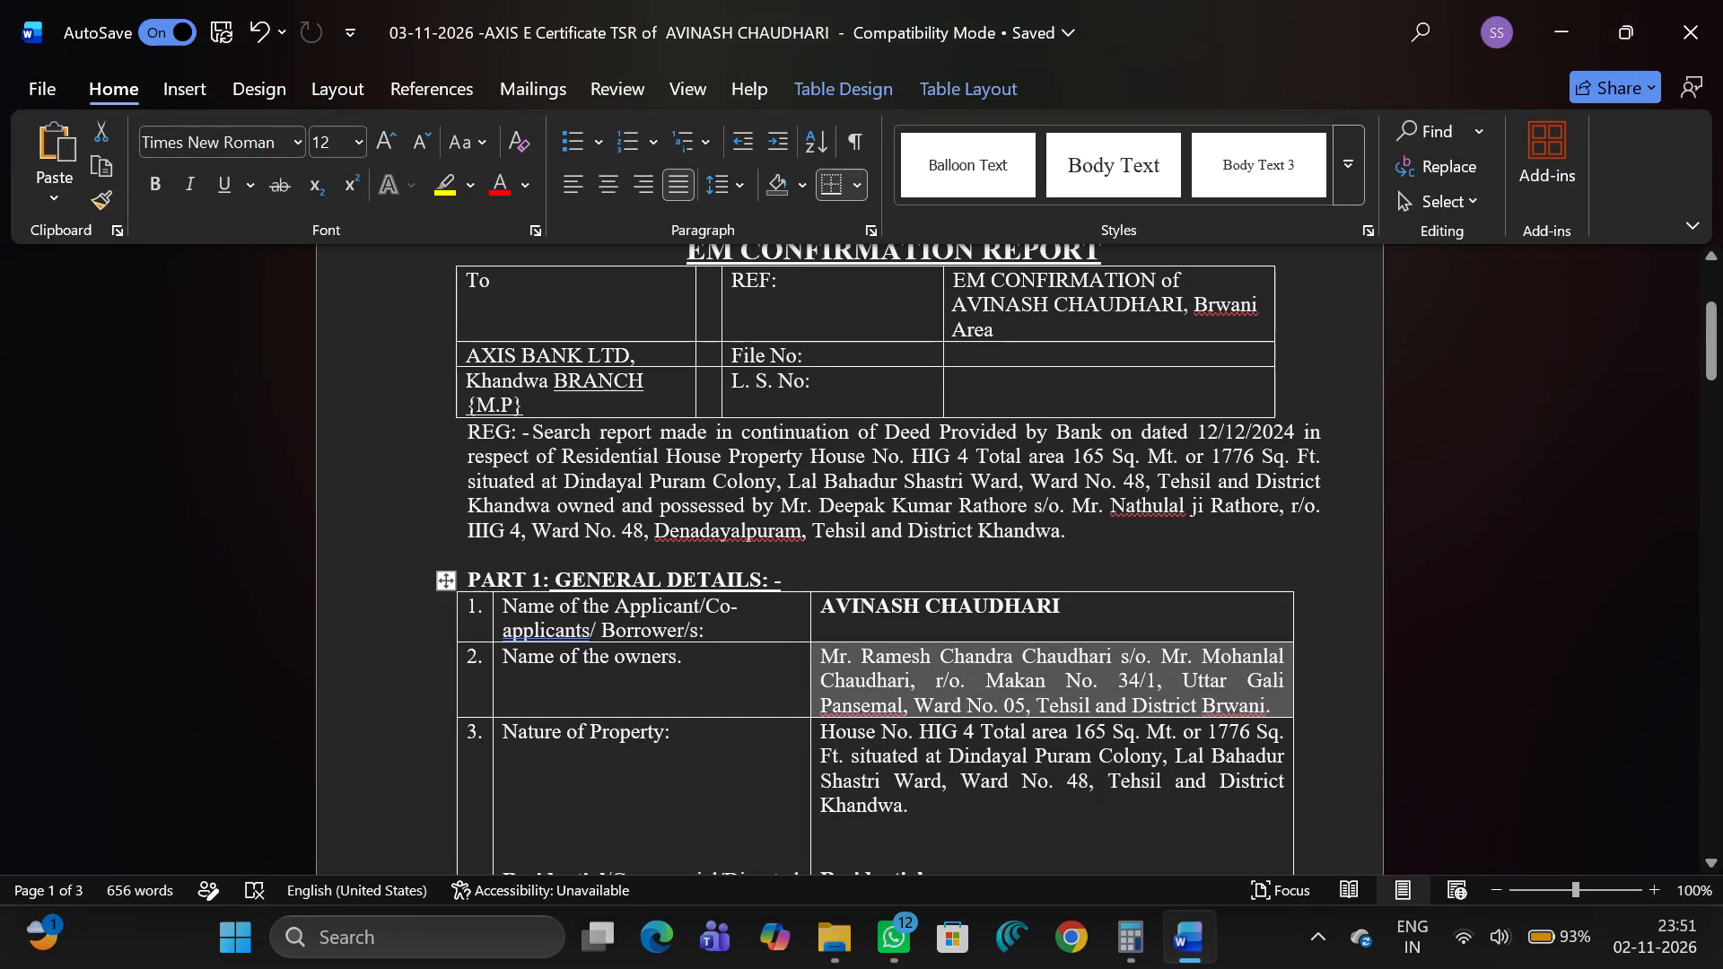
left_click(863, 701)
left_click_drag(824, 656, 1231, 701)
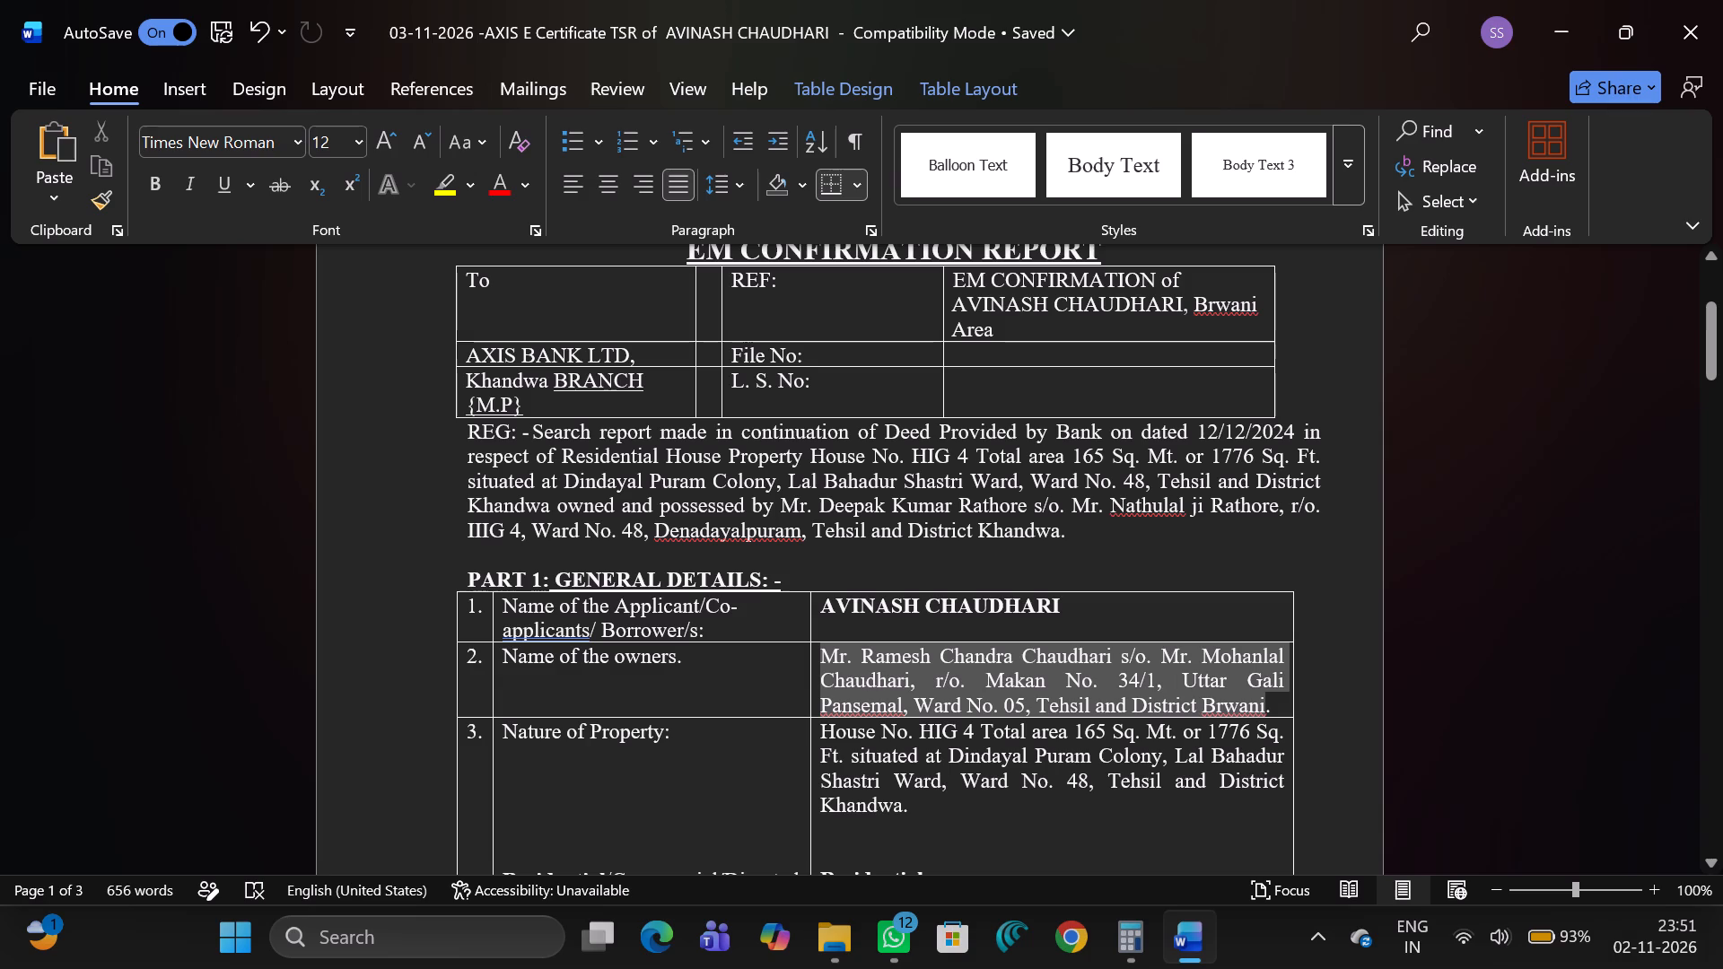
left_click_drag(1231, 701, 1256, 707)
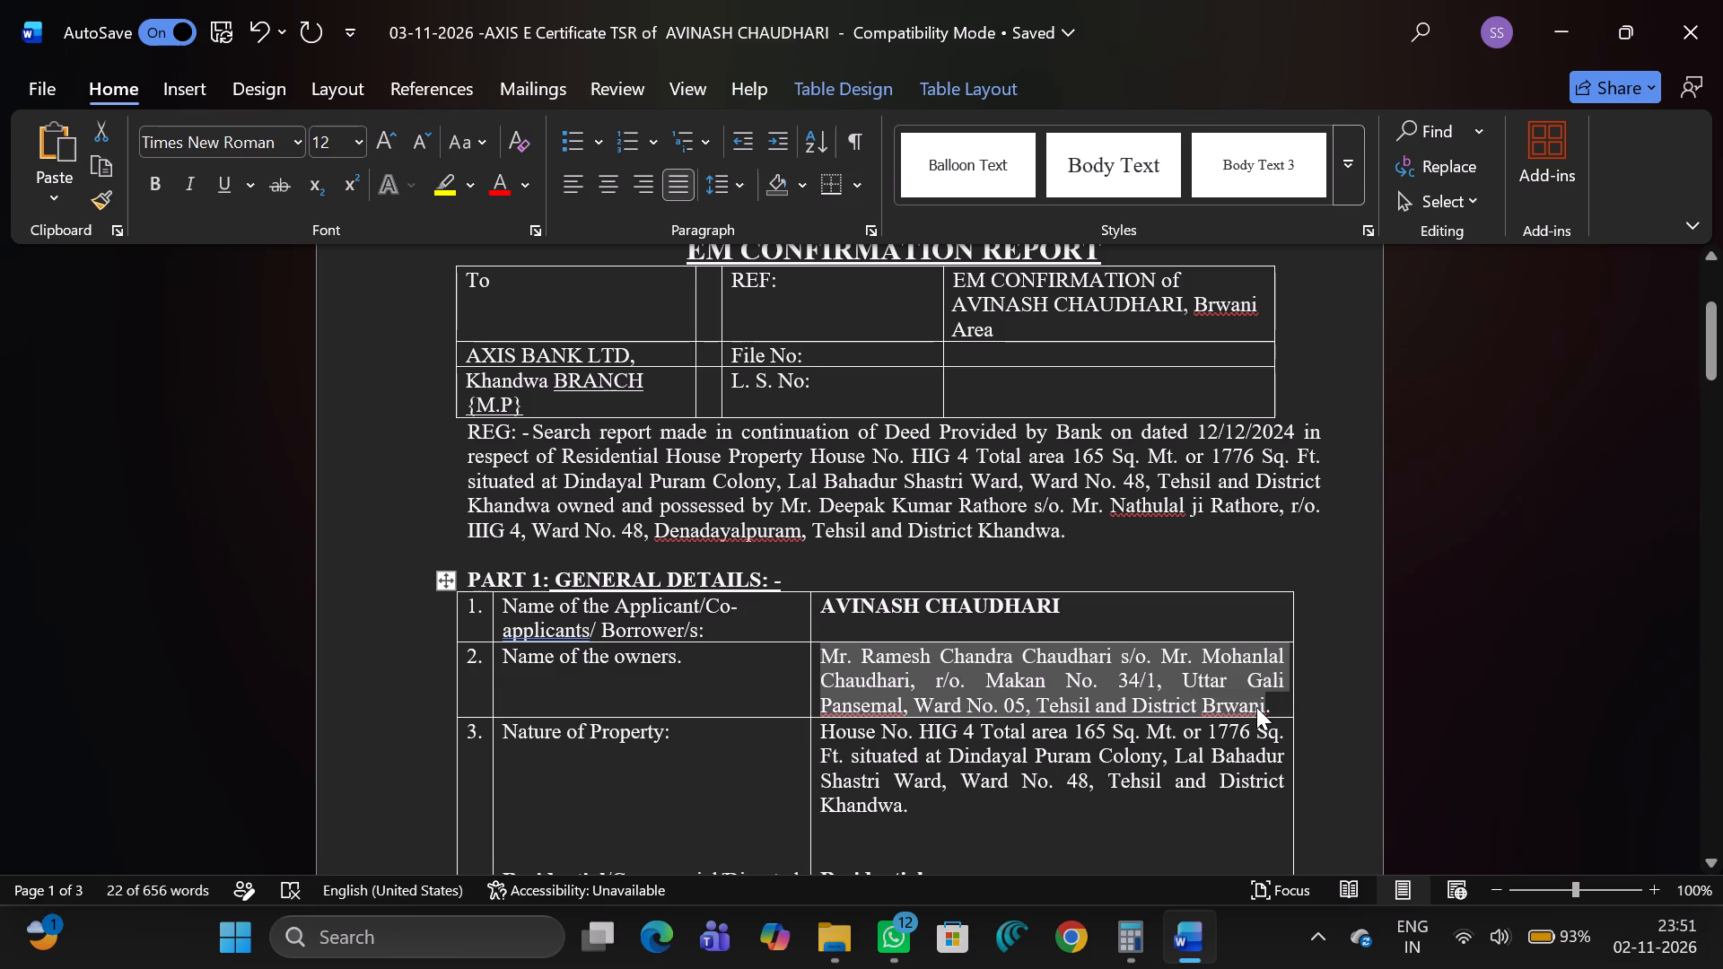
key("ctrl+c")
left_click_drag(777, 502, 782, 502)
left_click_drag(782, 502, 1019, 533)
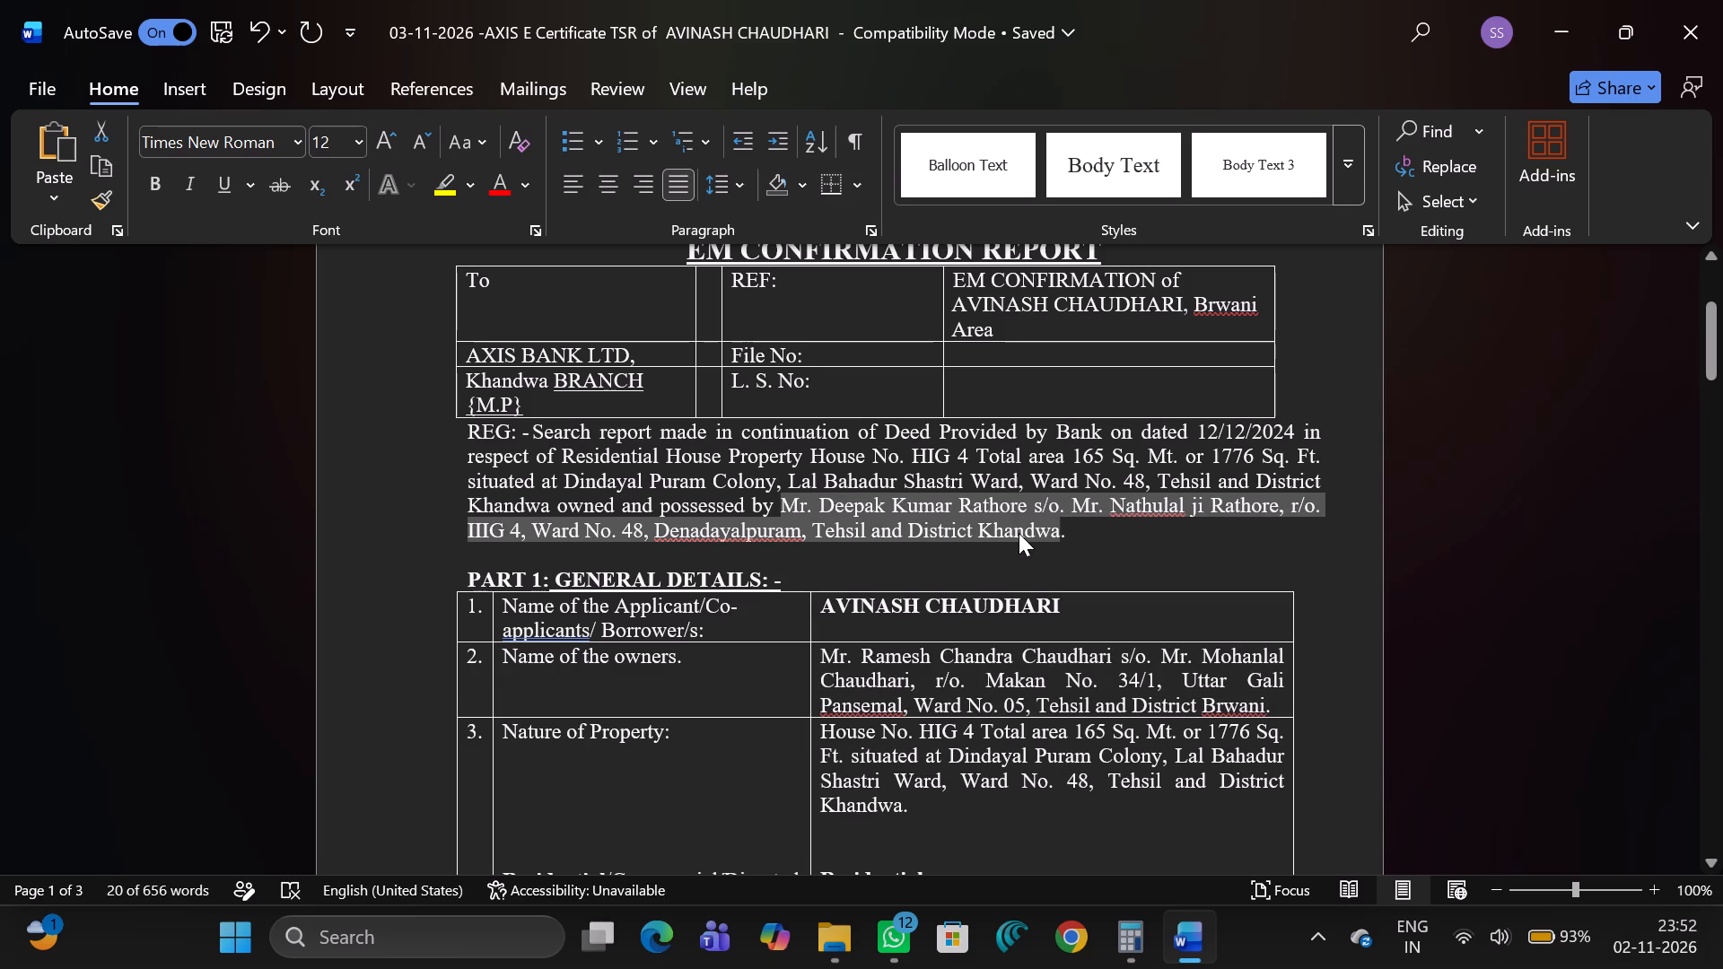
key("ctrl+v")
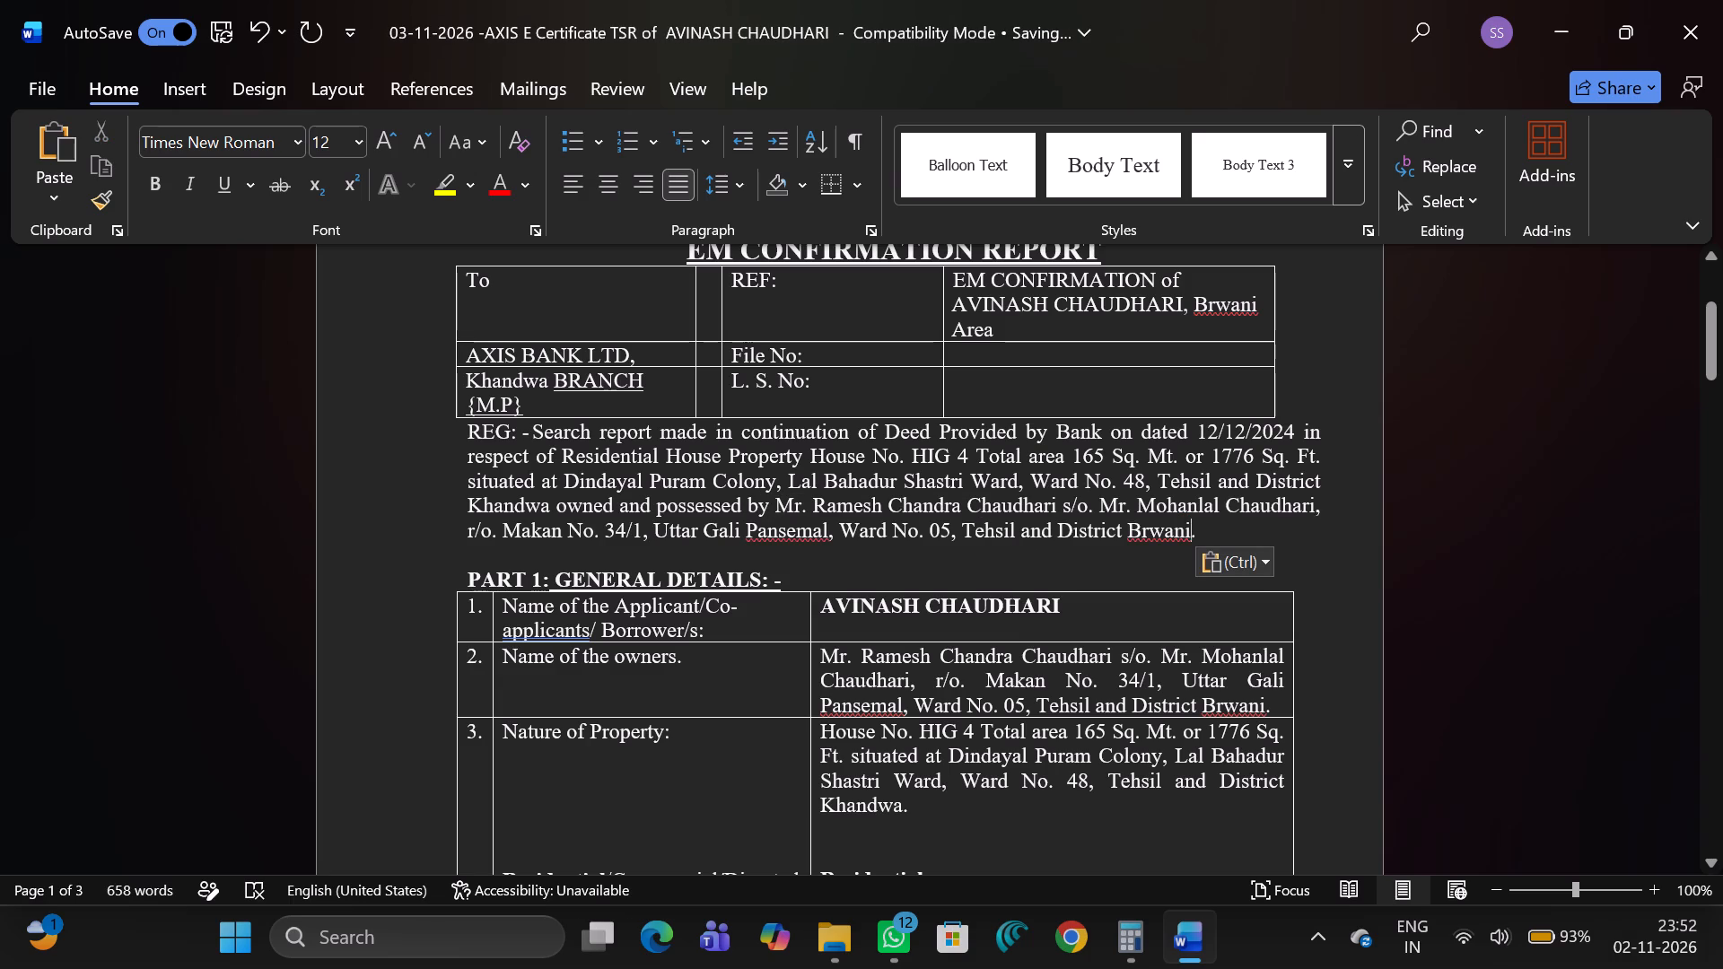
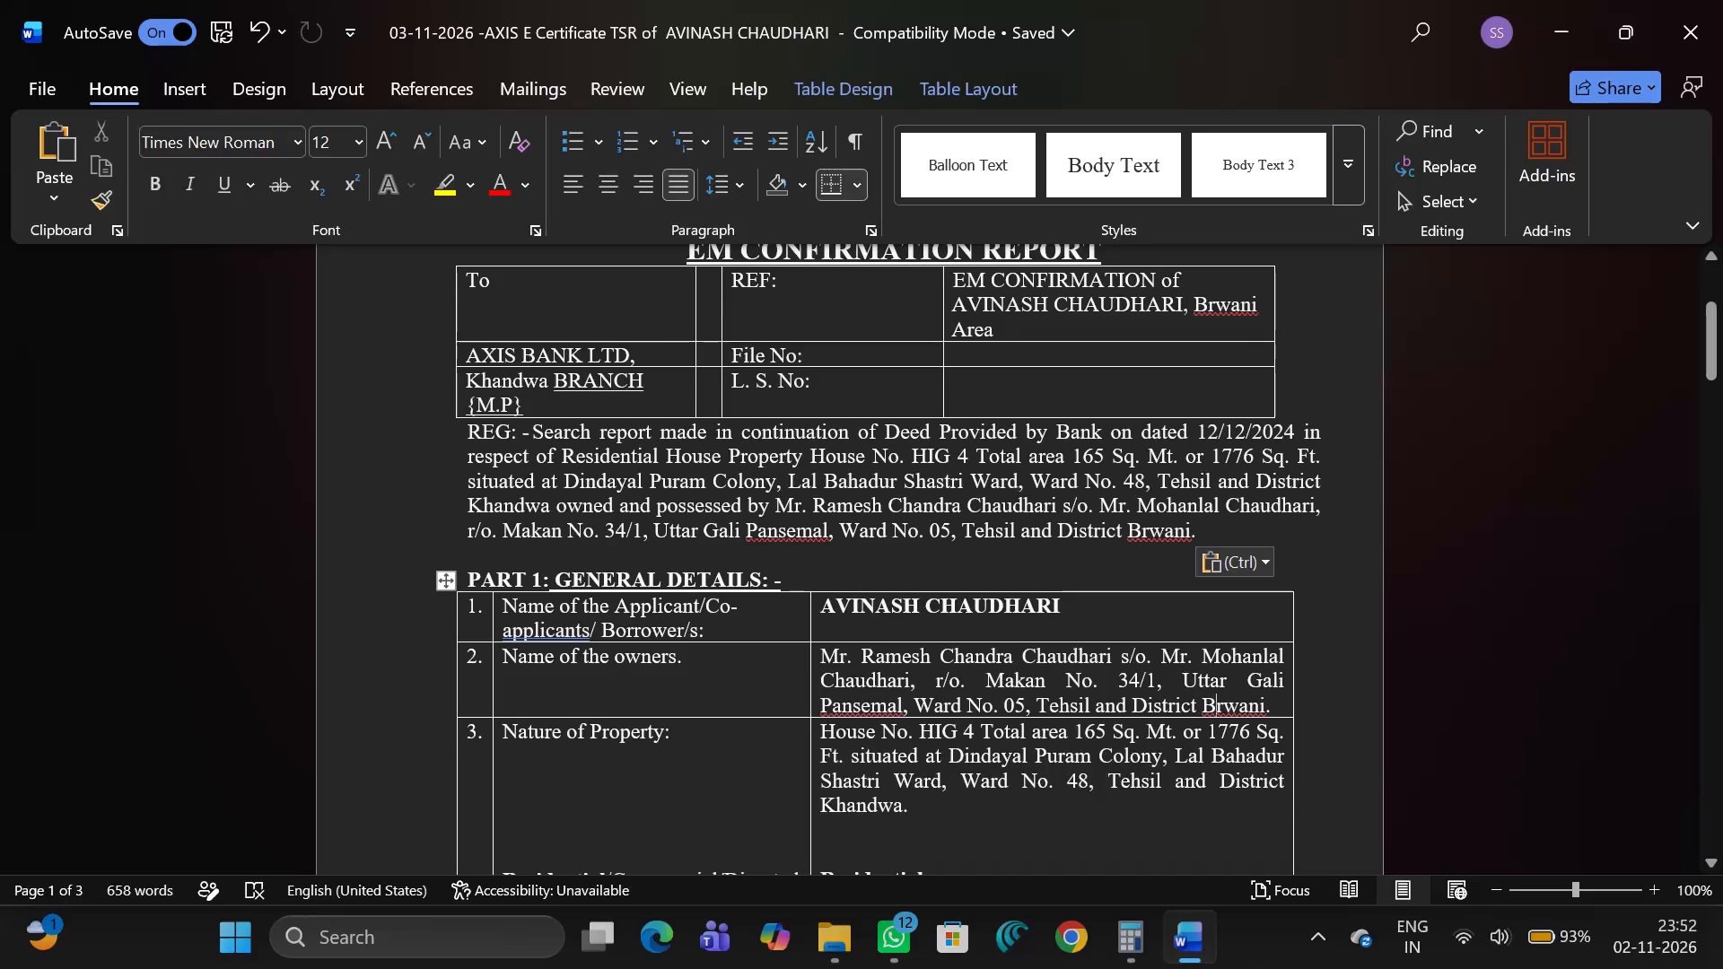
Correct the district spelling to Barwani in the row 2 owner details and at the end of the REG paragraph, and save the document.
key("a")
left_click(1140, 525)
key("a")
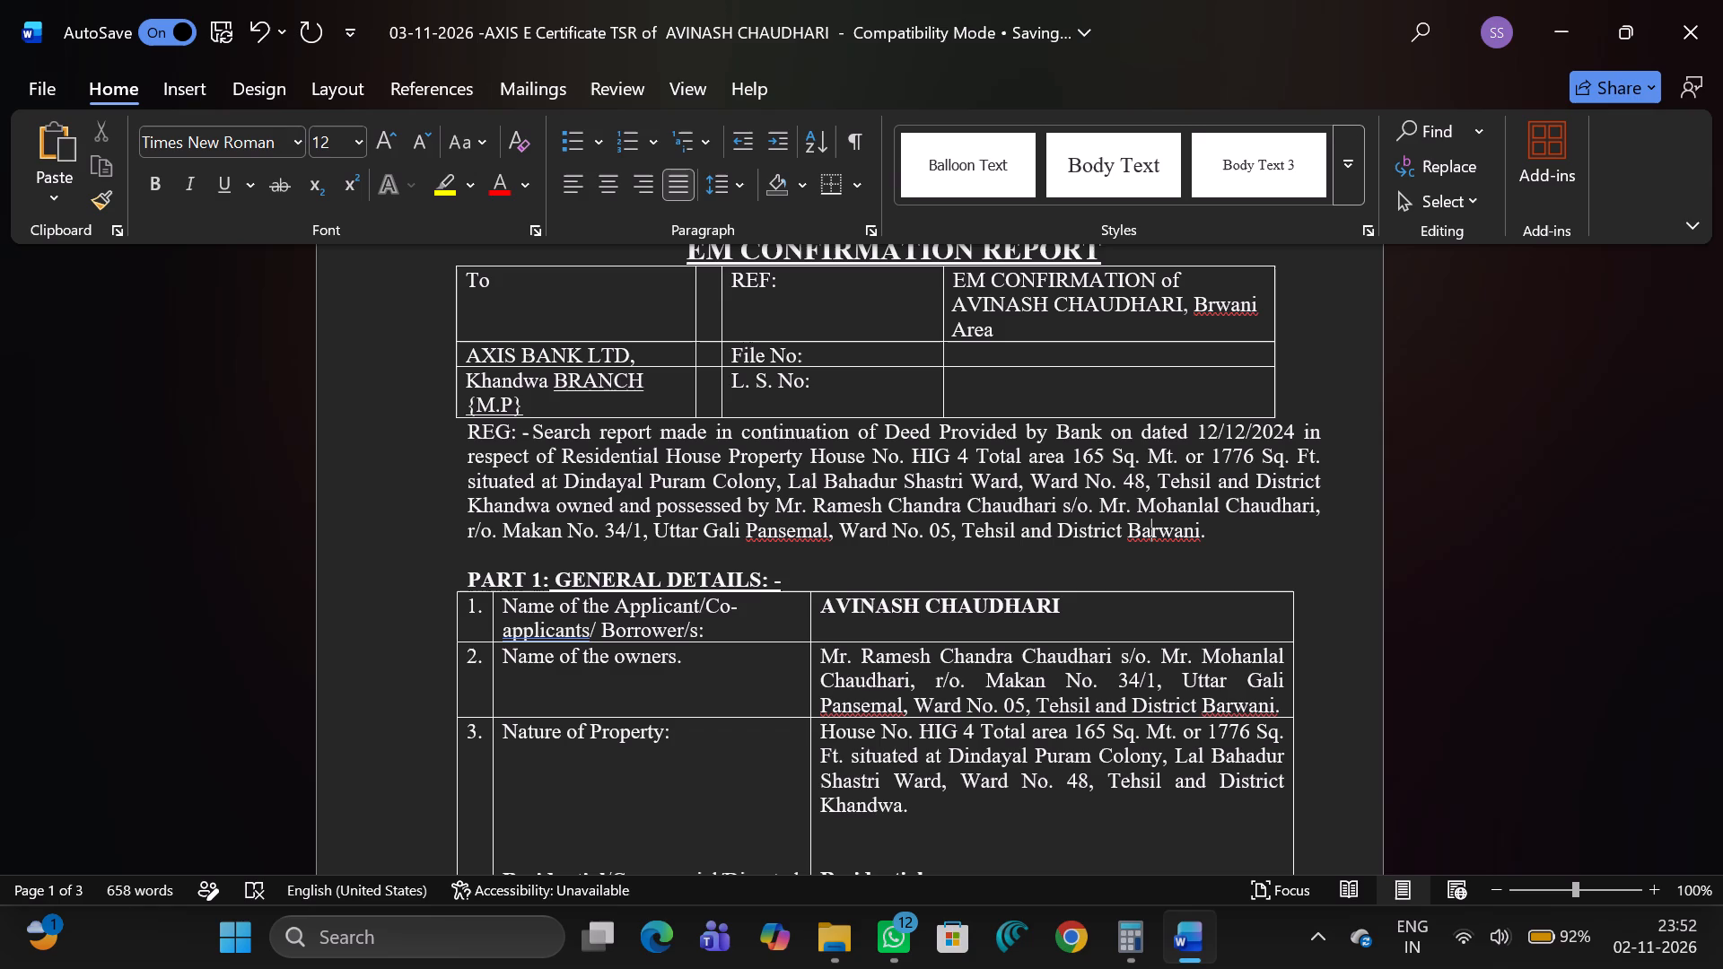
key("ctrl+s")
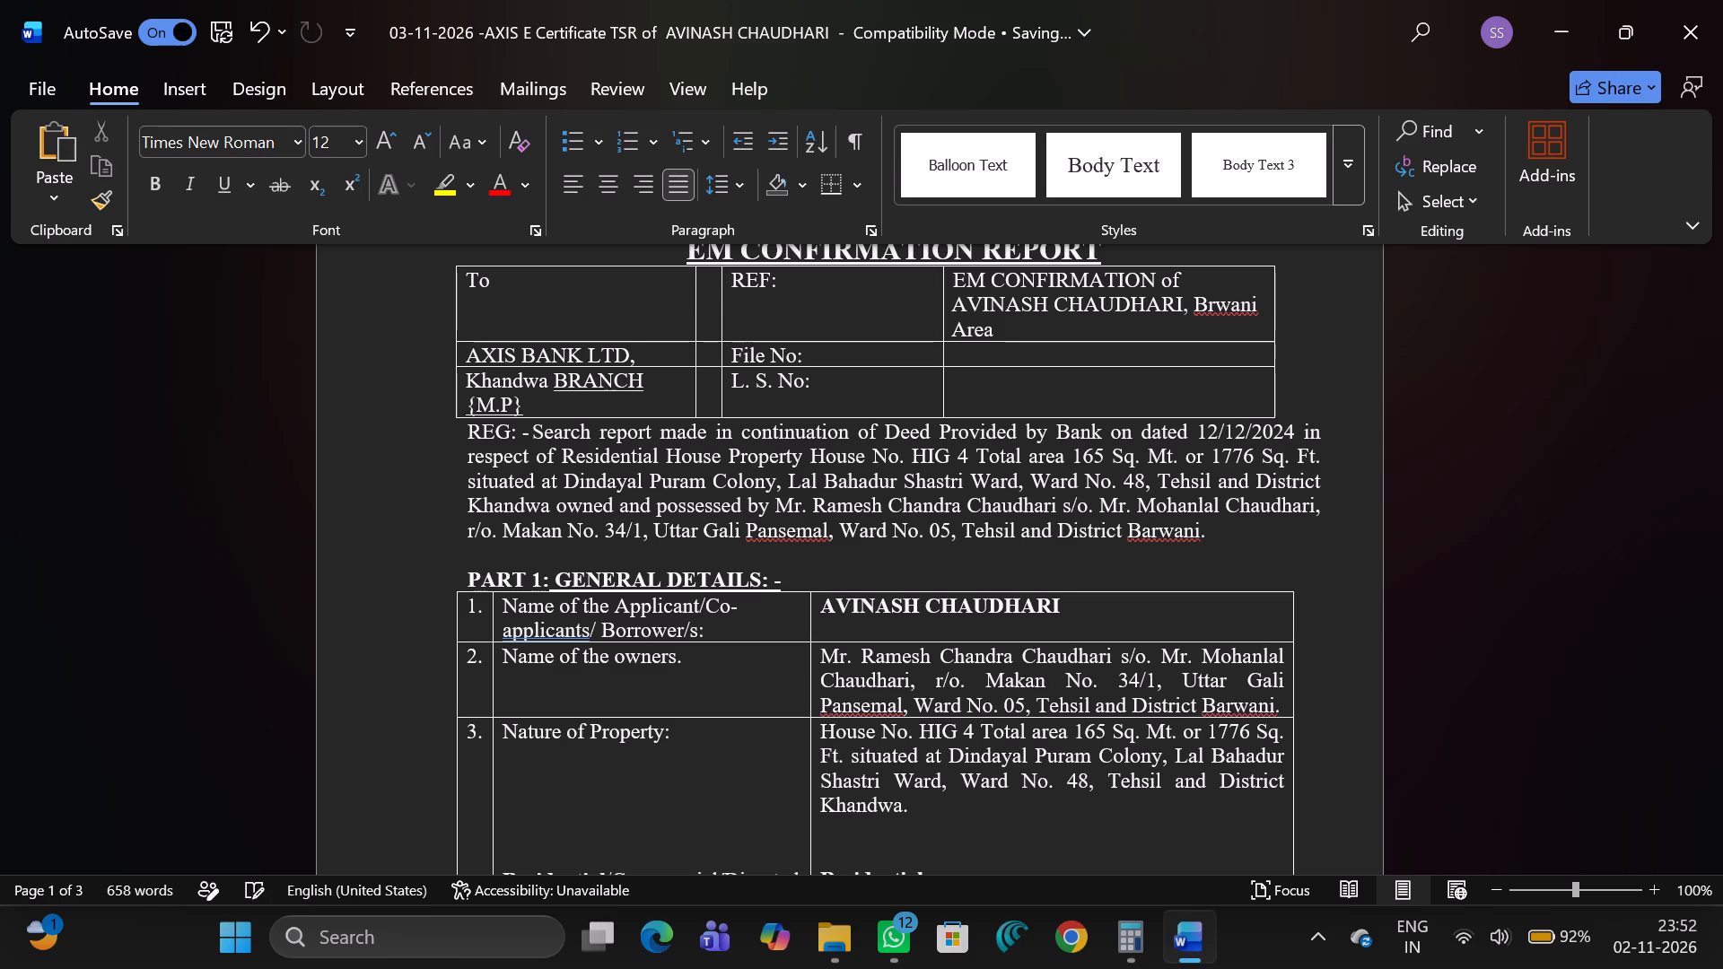
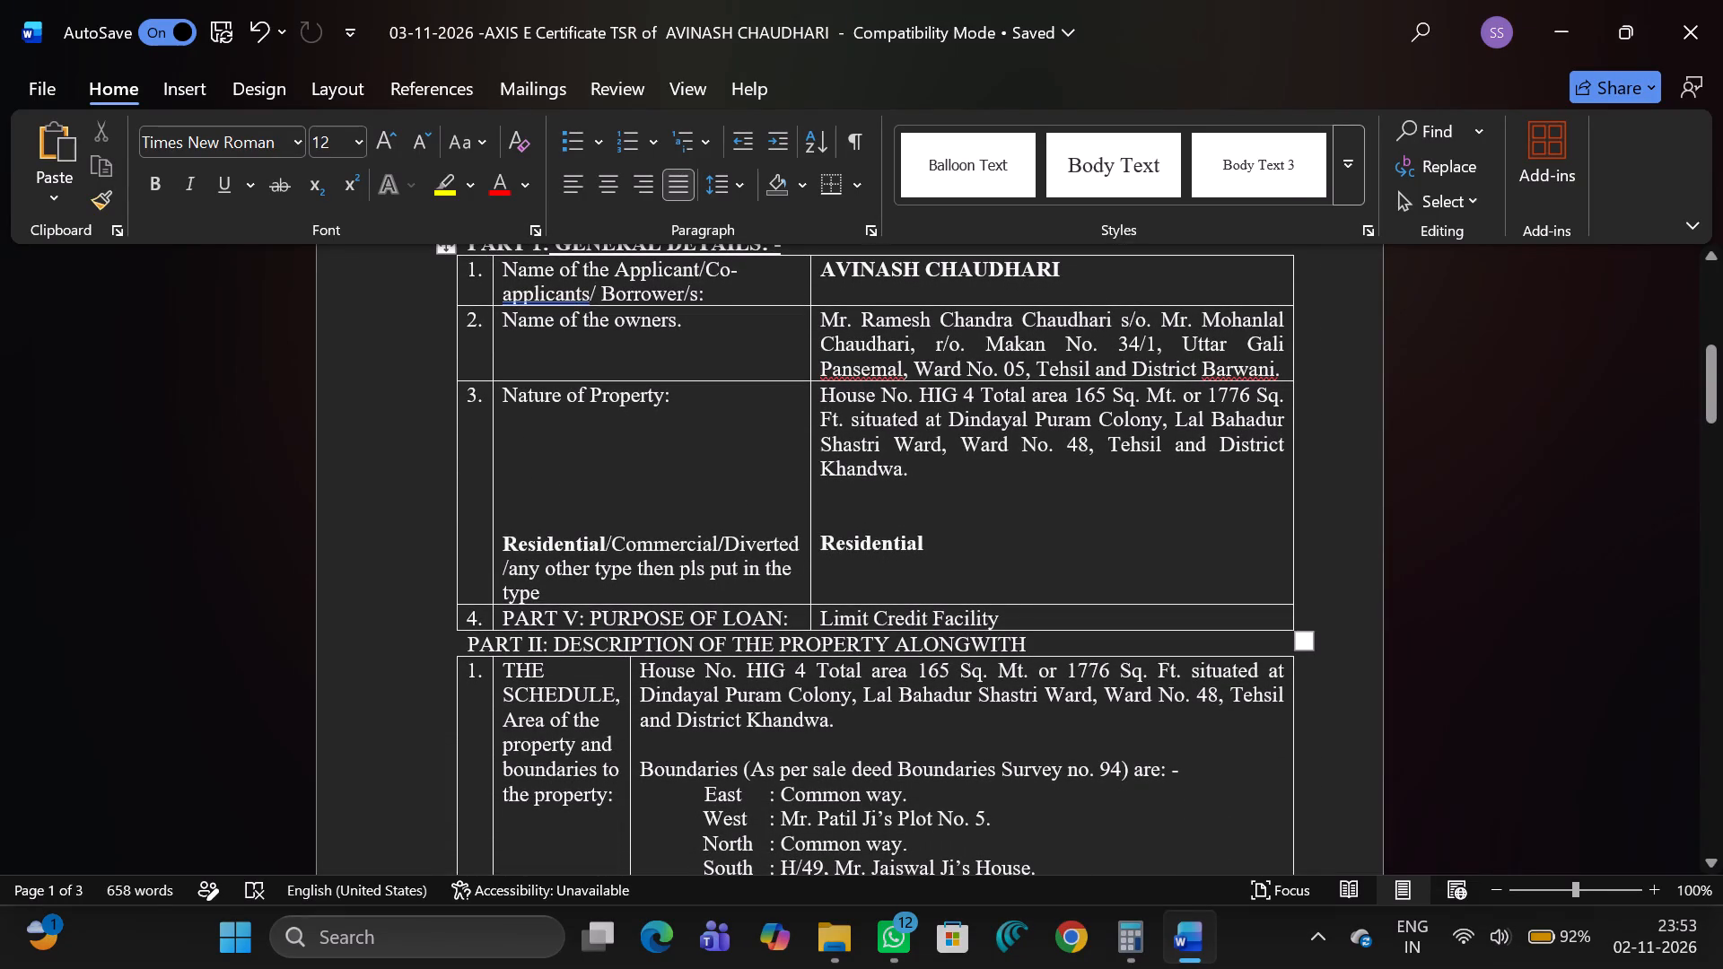
Open the report listed just below the current one in the EM folder and copy "are asunder are : -" from its boundaries line.
key("alt+Tab")
key("alt+Tab")
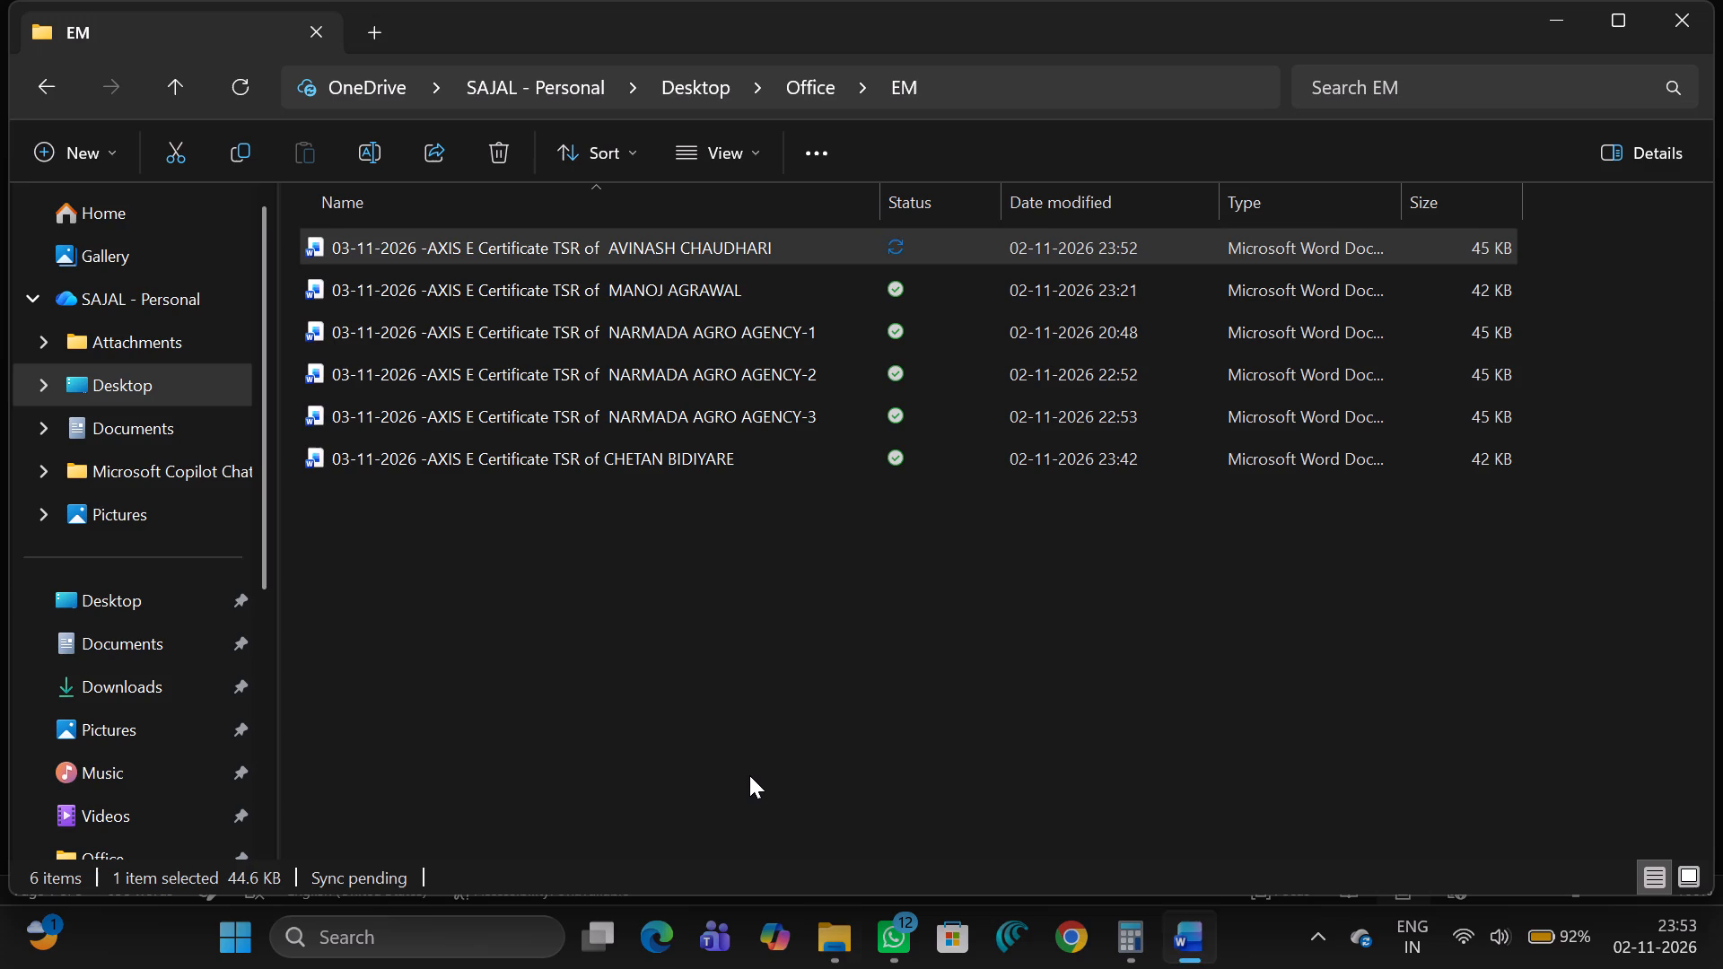
key("Down")
key("Return")
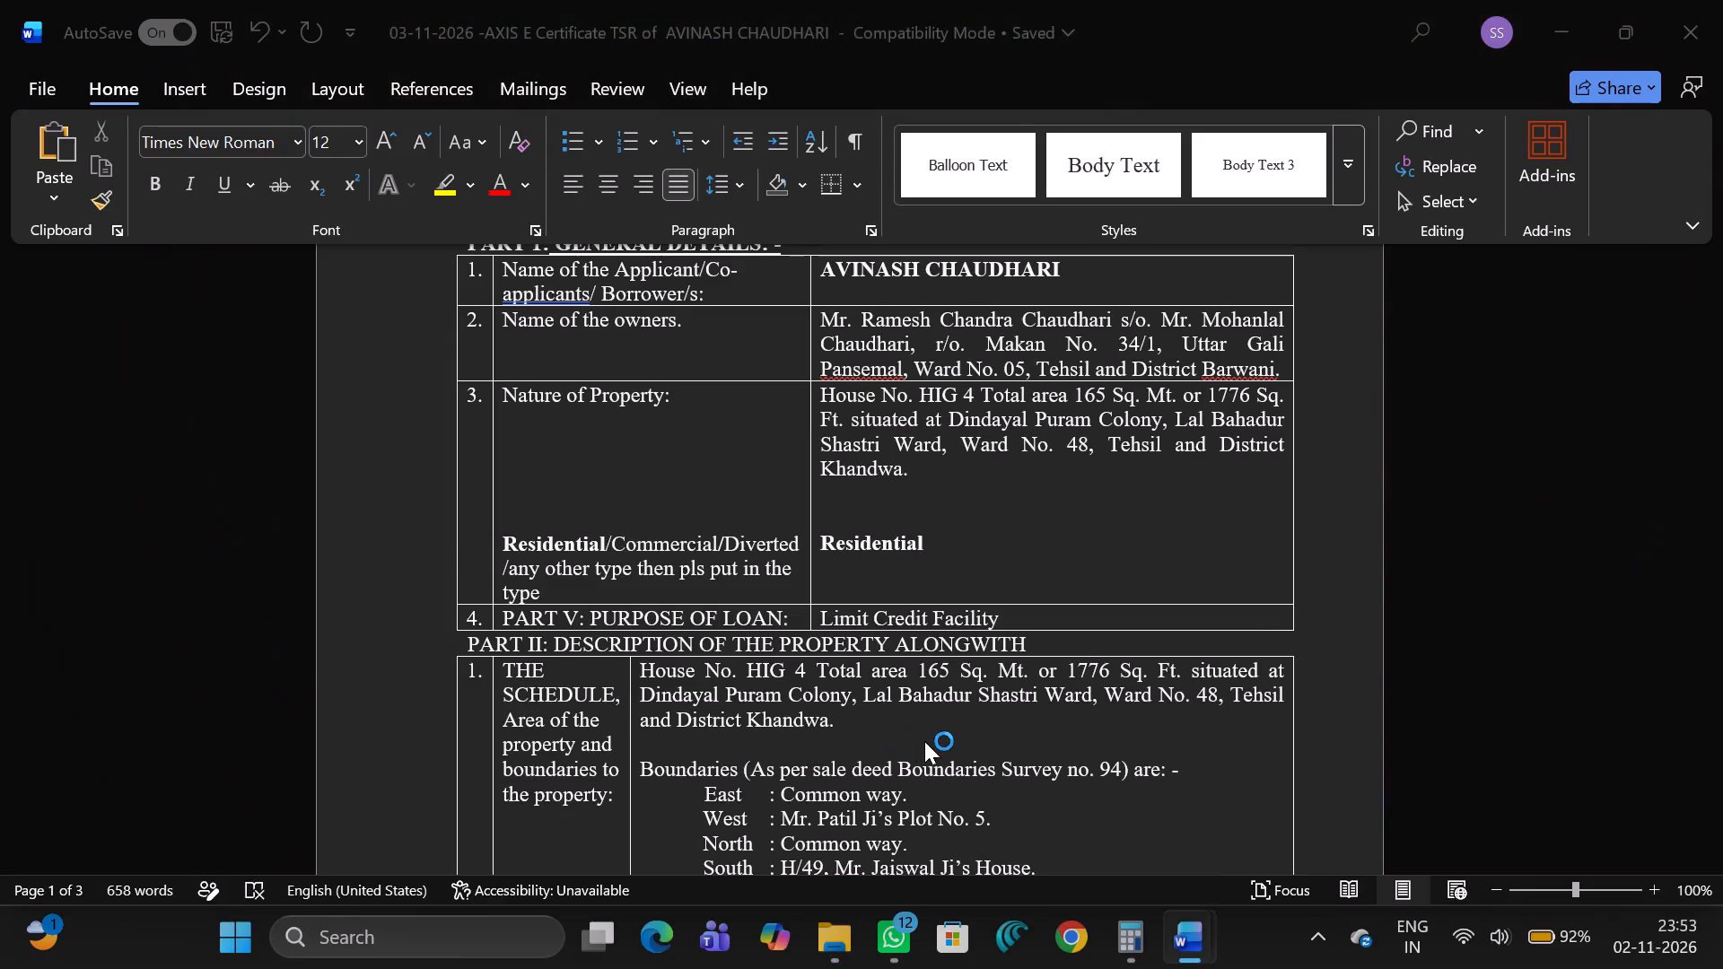
scroll(853, 664, "down", 1)
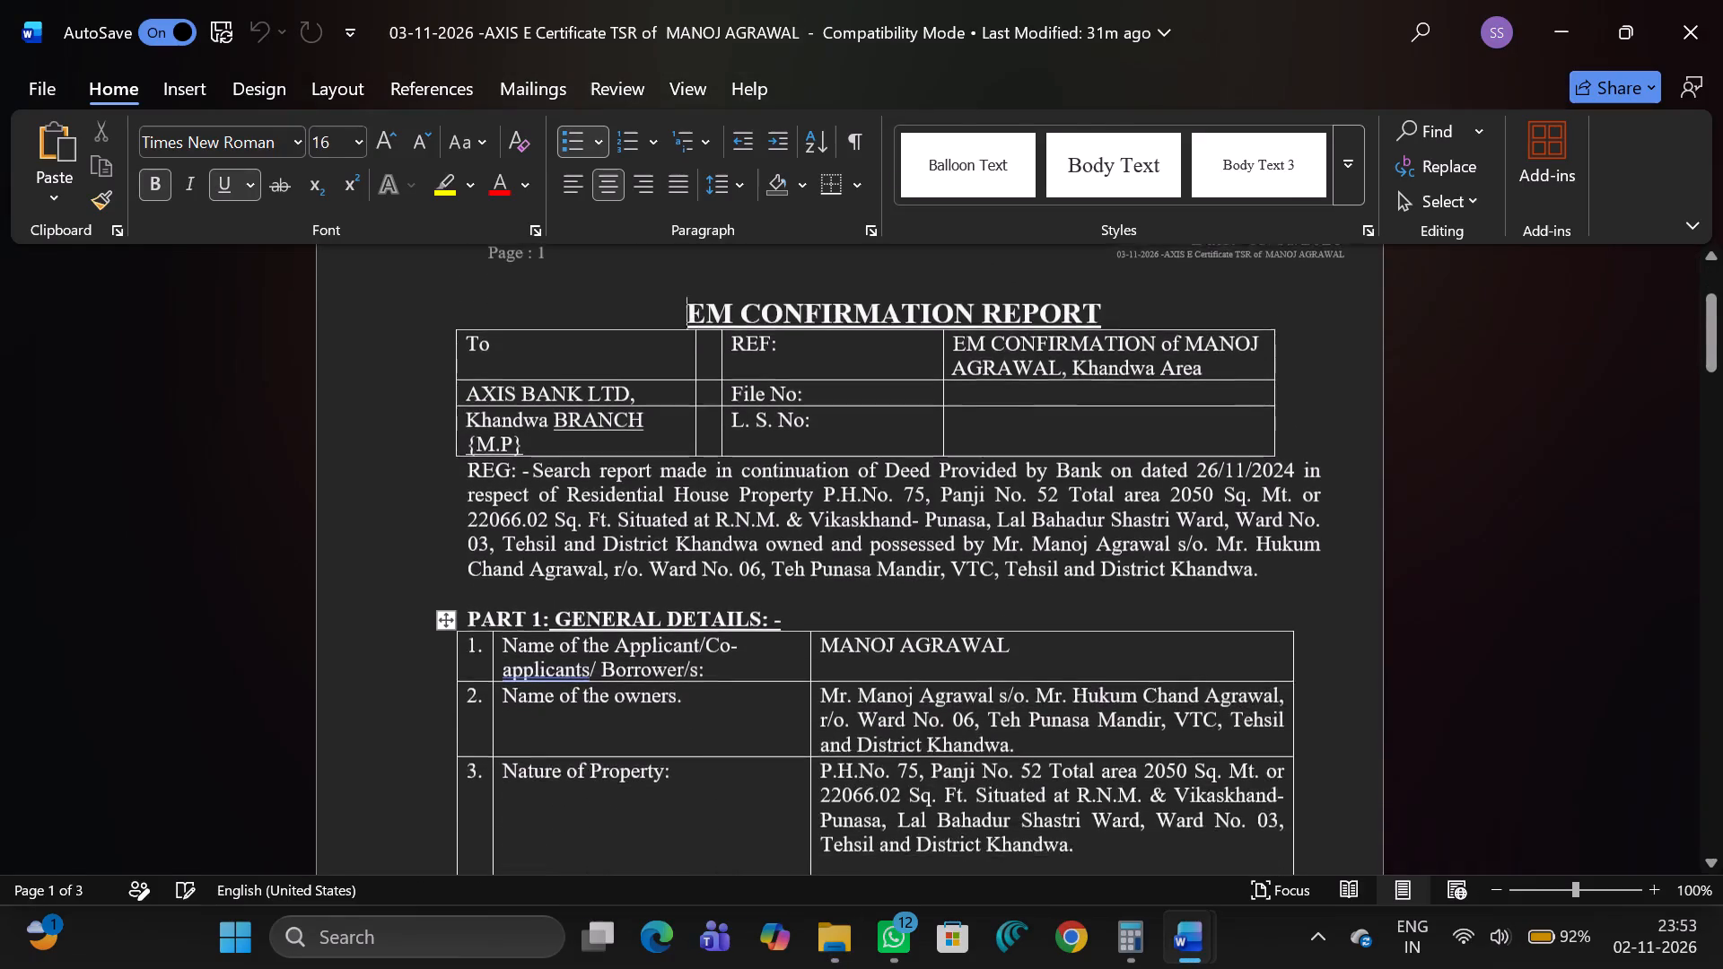
scroll(853, 664, "down", 2)
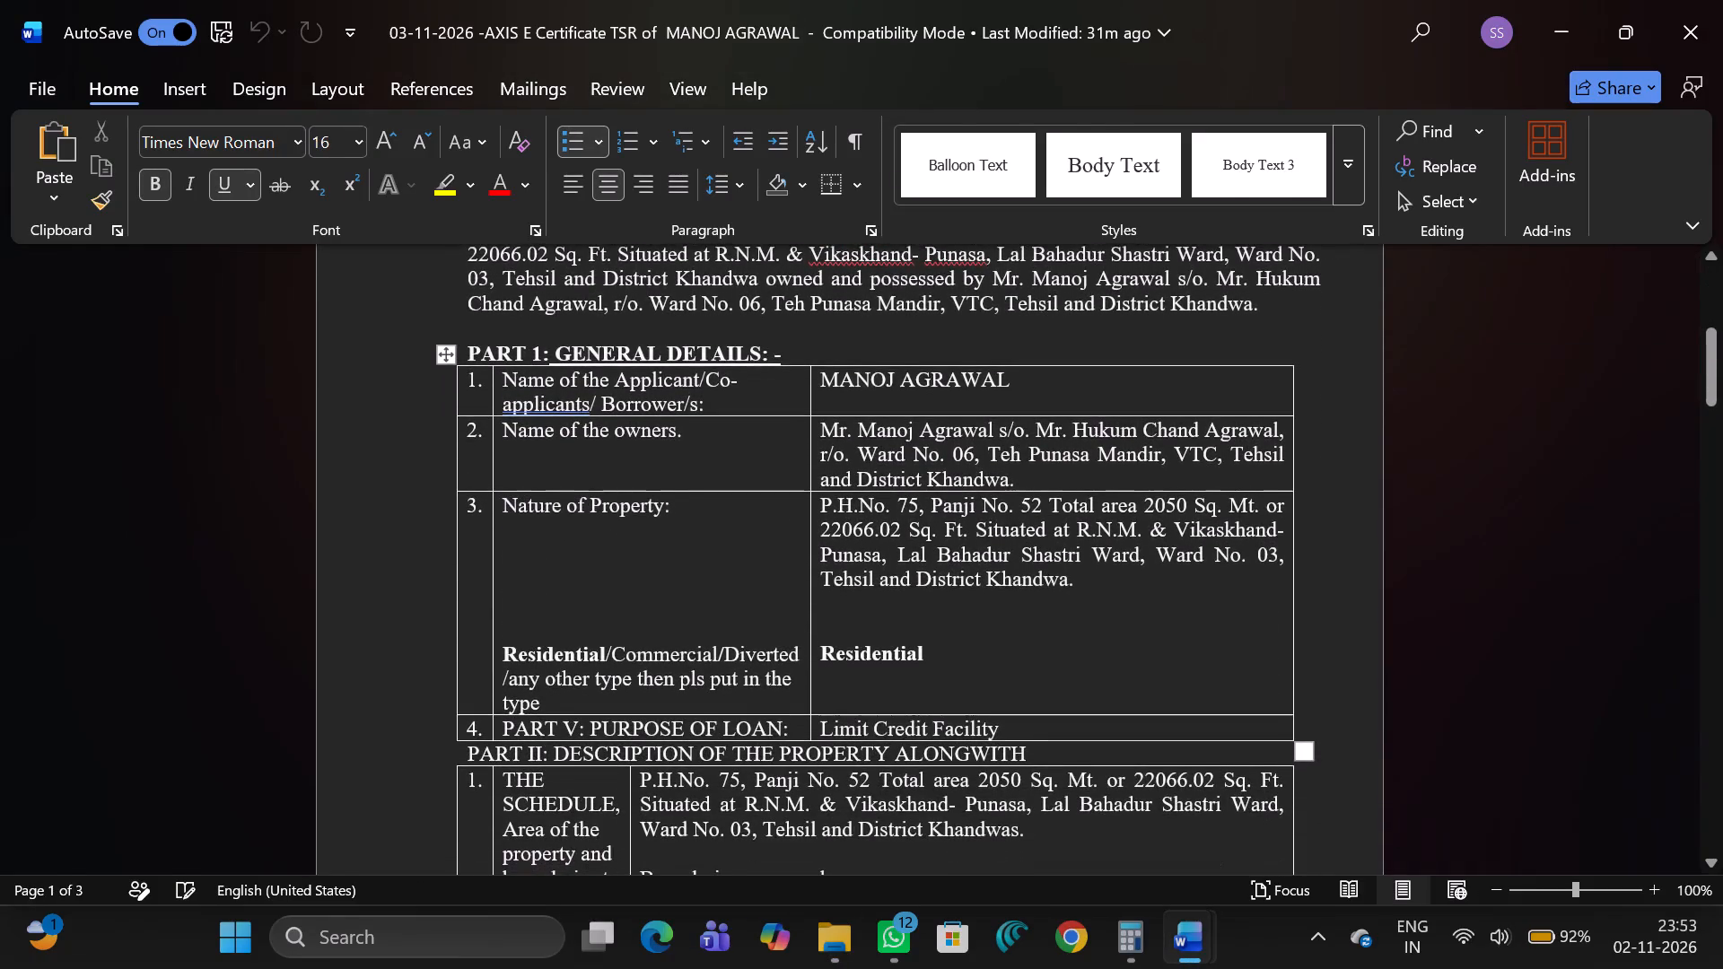
scroll(841, 717, "down", 1)
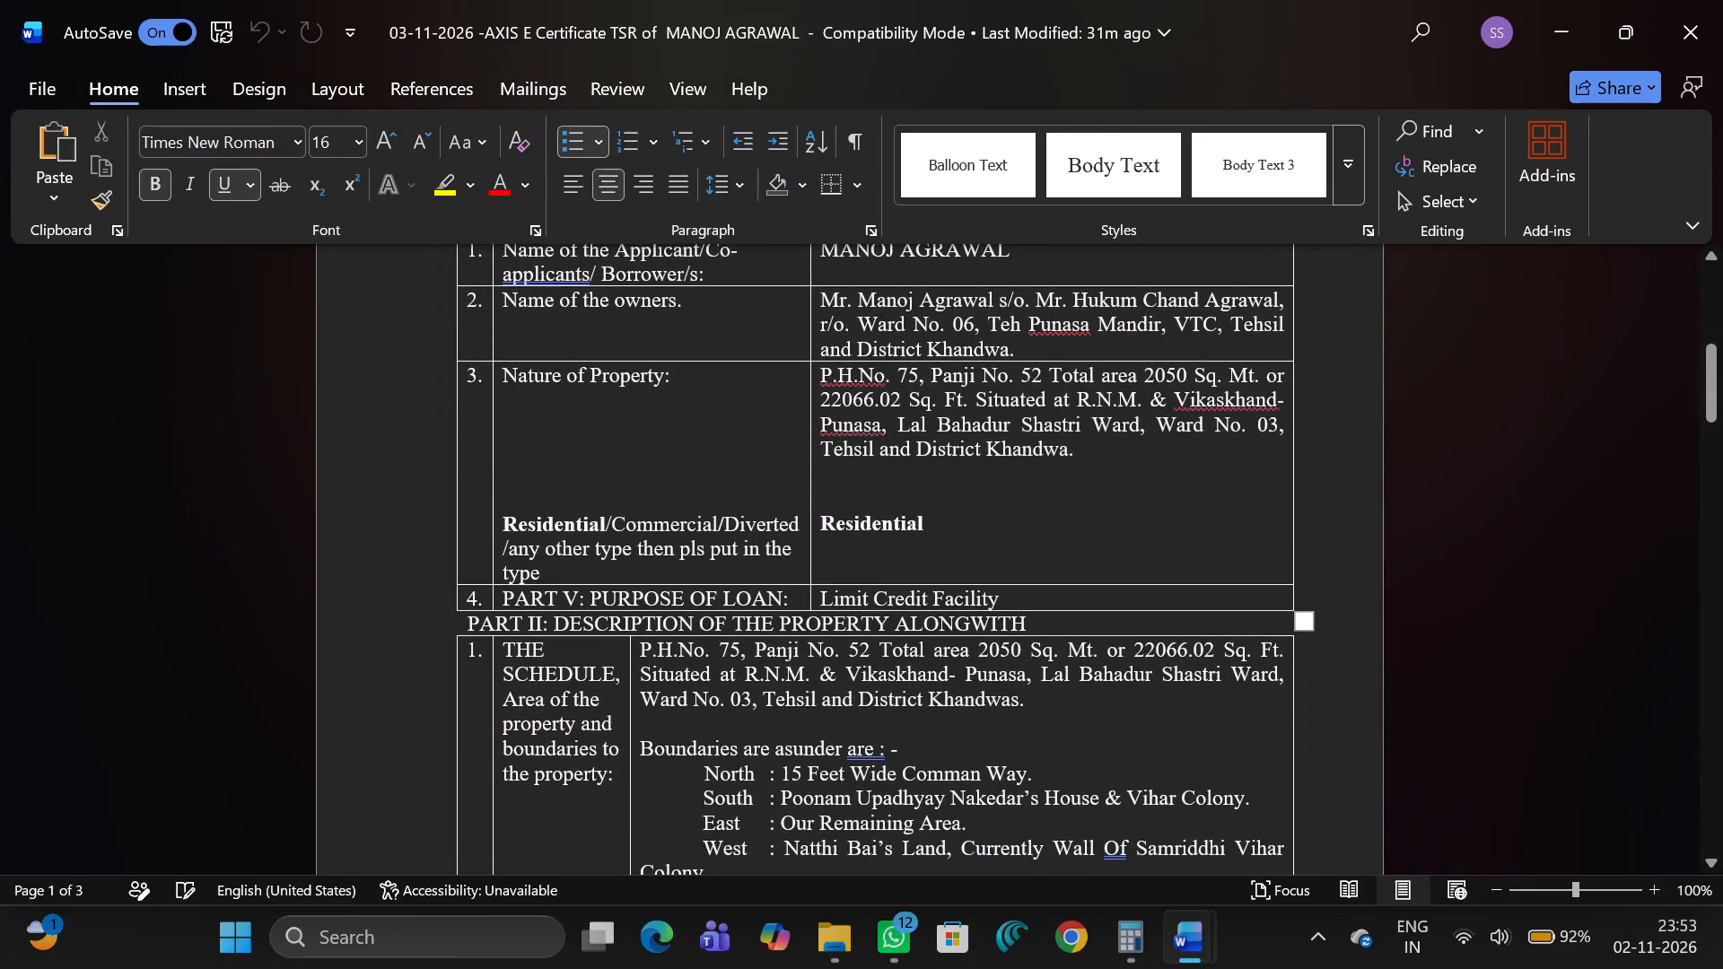
left_click_drag(747, 748, 801, 752)
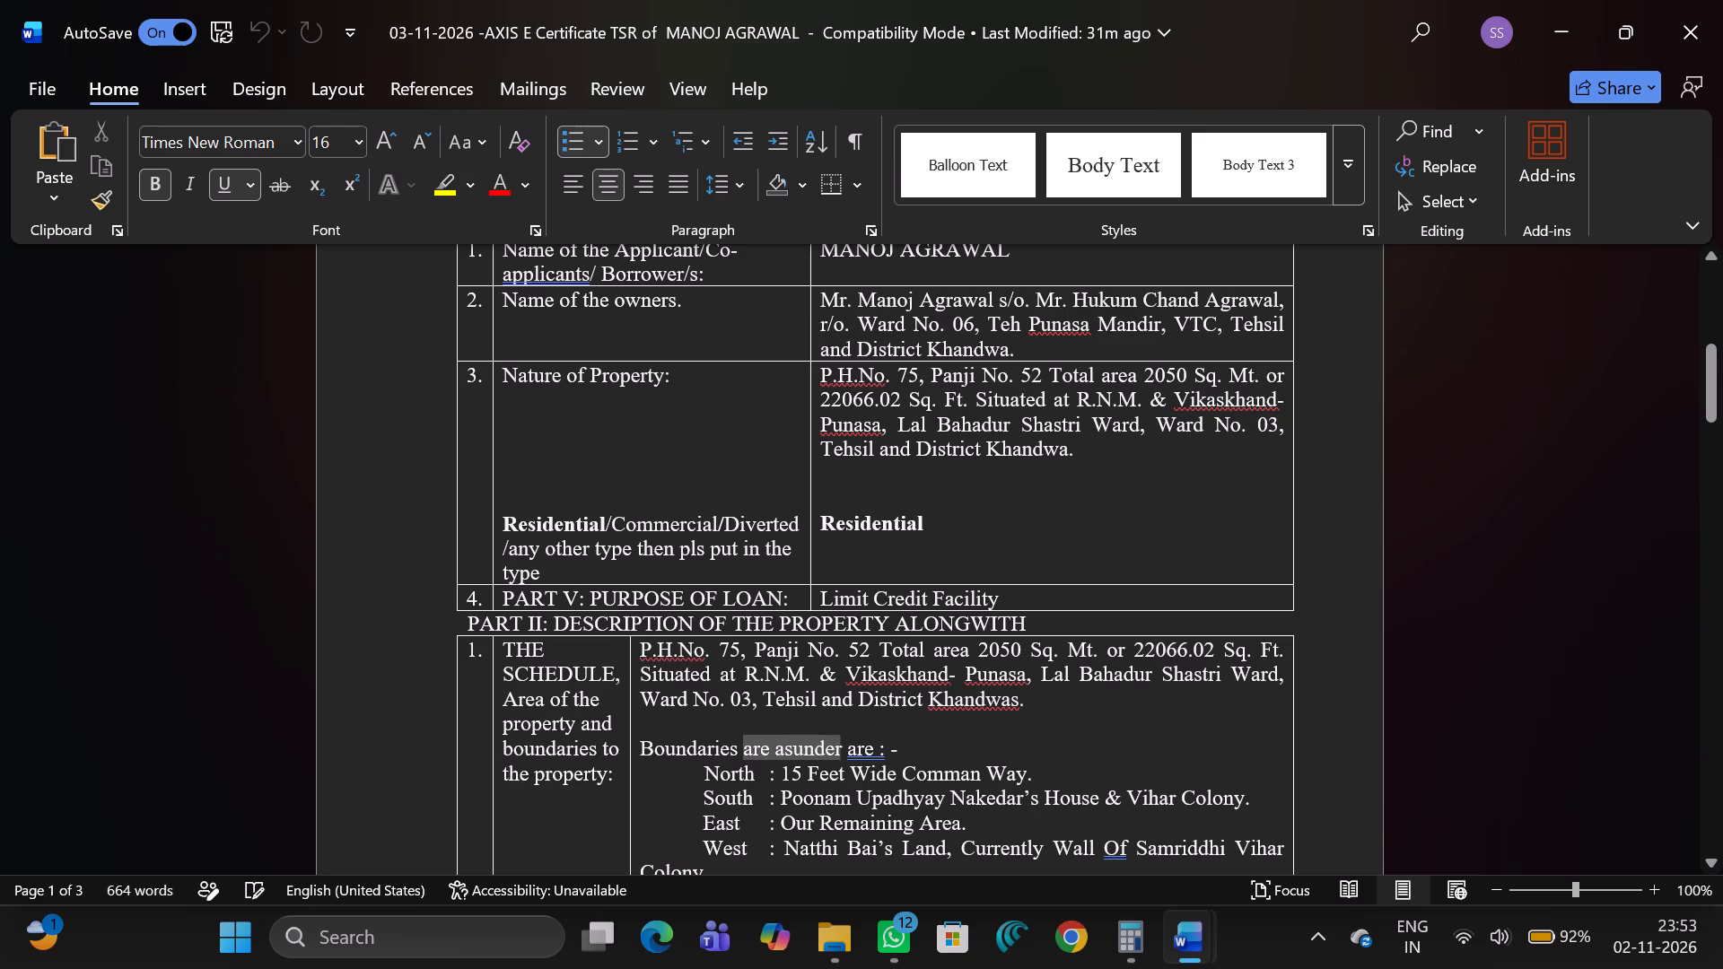
left_click_drag(801, 752, 901, 752)
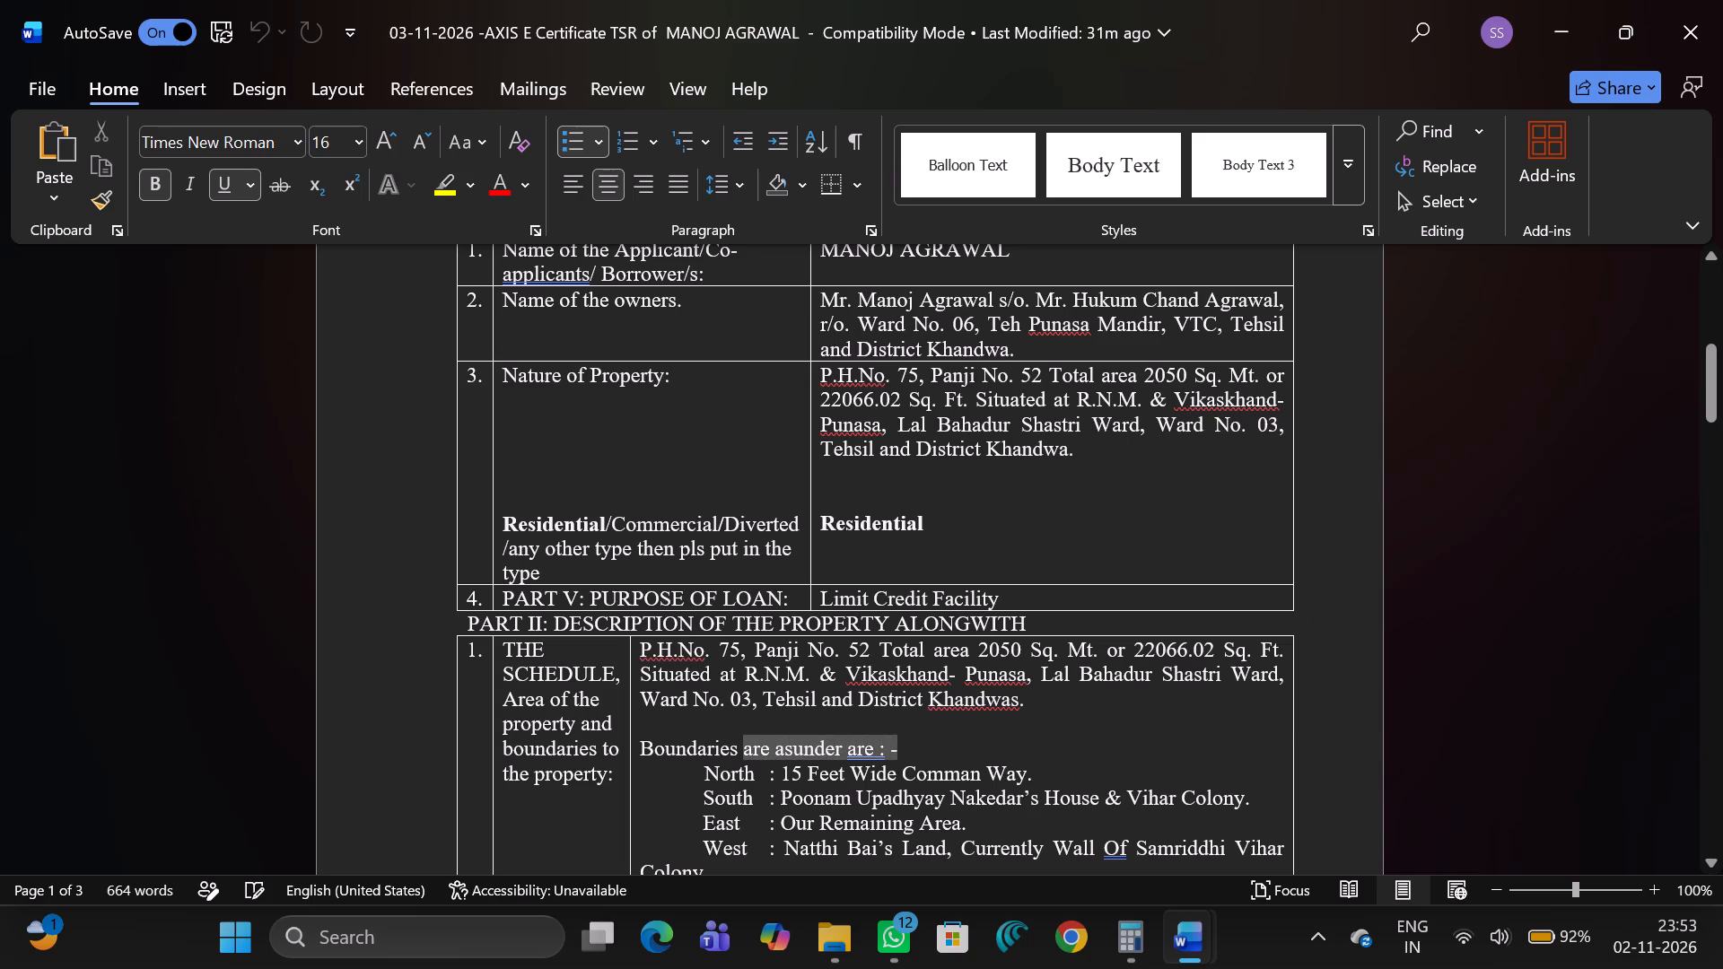
left_click_drag(901, 752, 901, 753)
key("ctrl+c")
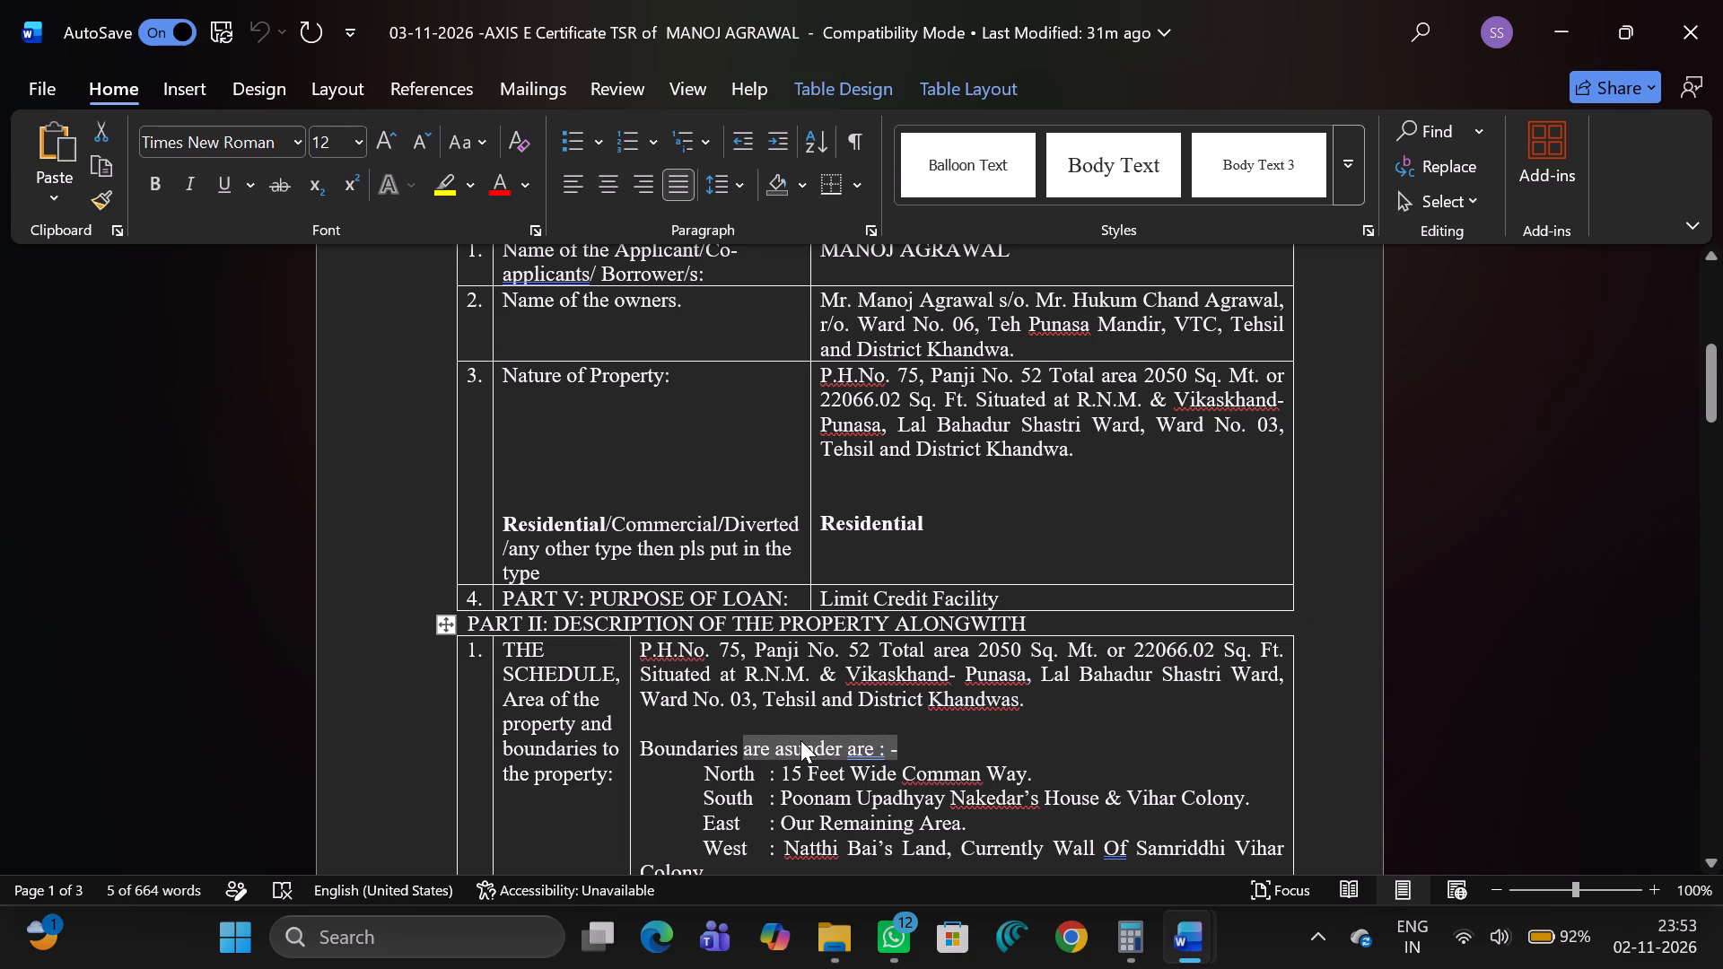
Correct "asunder" to "as under" in the boundaries line of this source report.
left_click(800, 740)
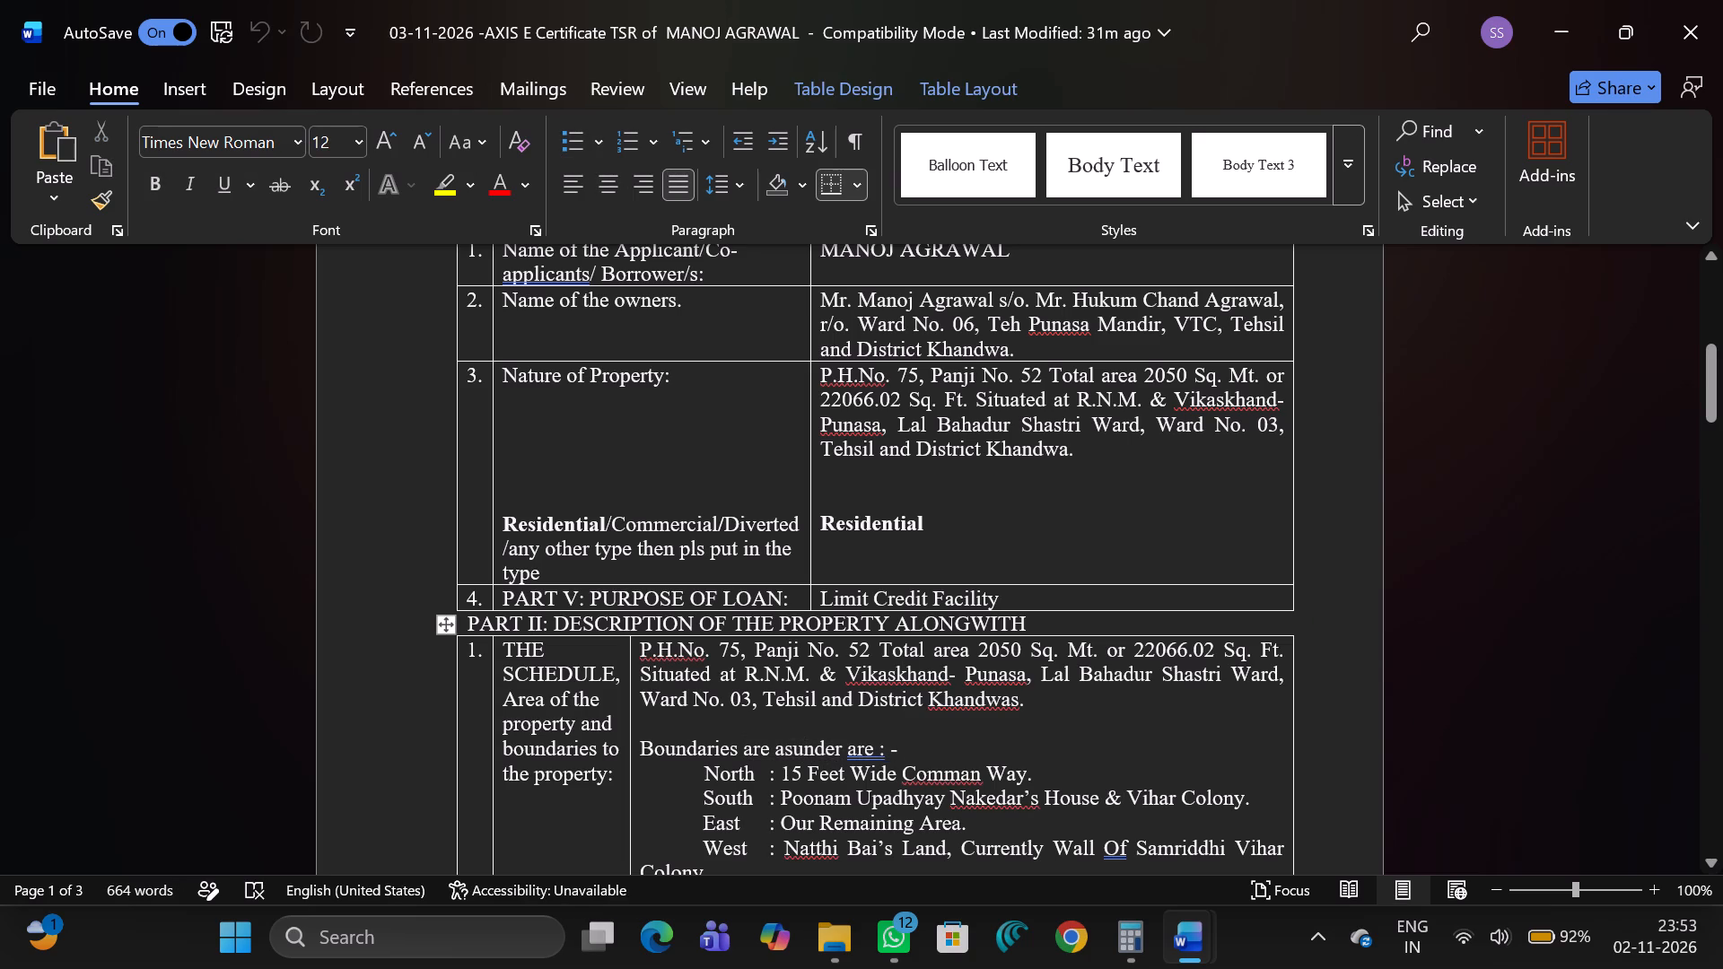
left_click(794, 743)
key("space")
In the new applicant's report, replace the sale deed Survey no. 94 wording with the copied phrase, leaving a single ": -" ending.
key("alt+Tab")
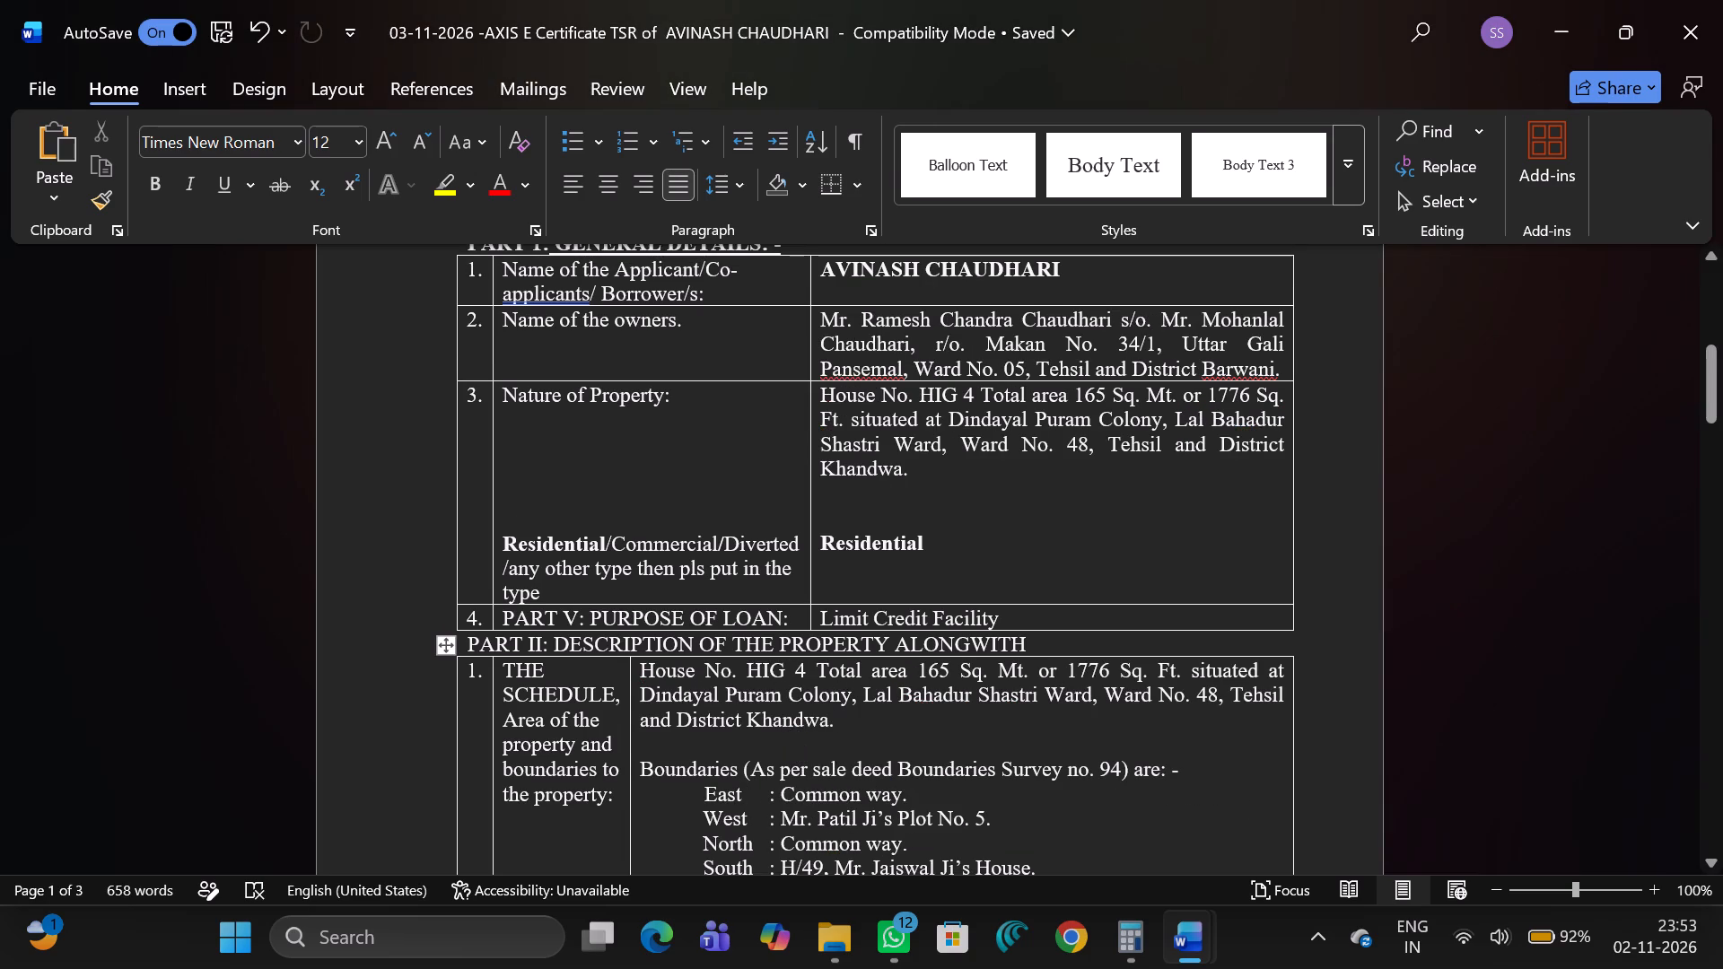
left_click_drag(745, 769, 754, 769)
left_click_drag(754, 769, 1151, 760)
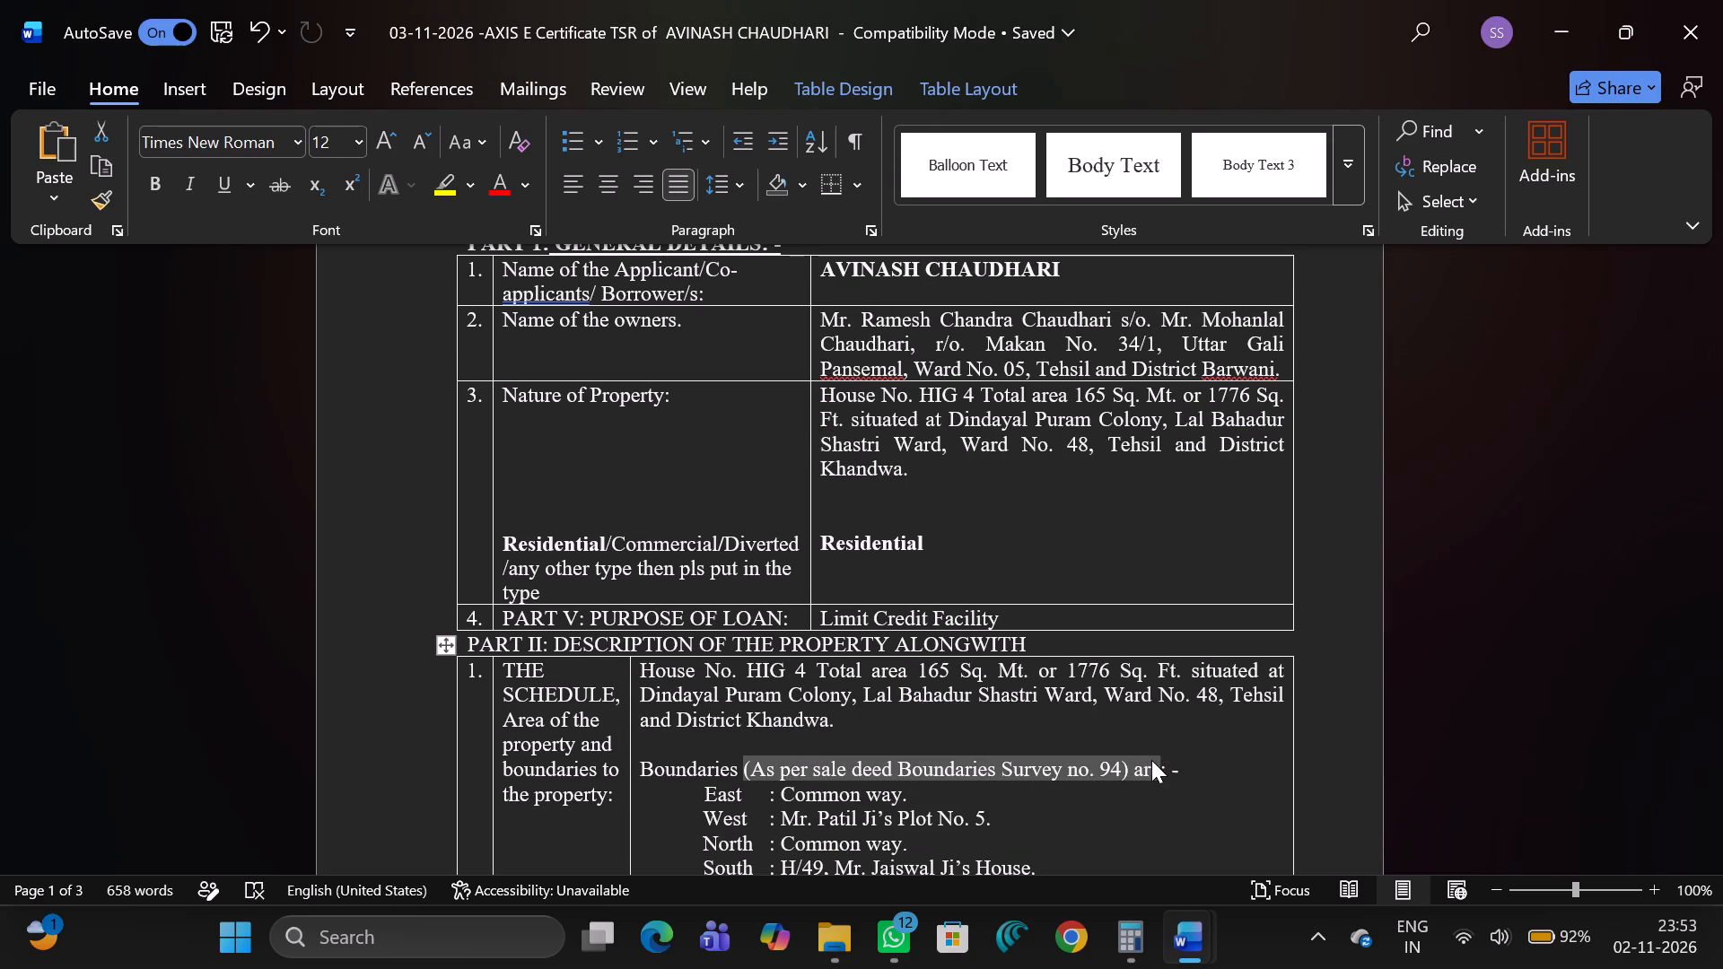
key("ctrl+v")
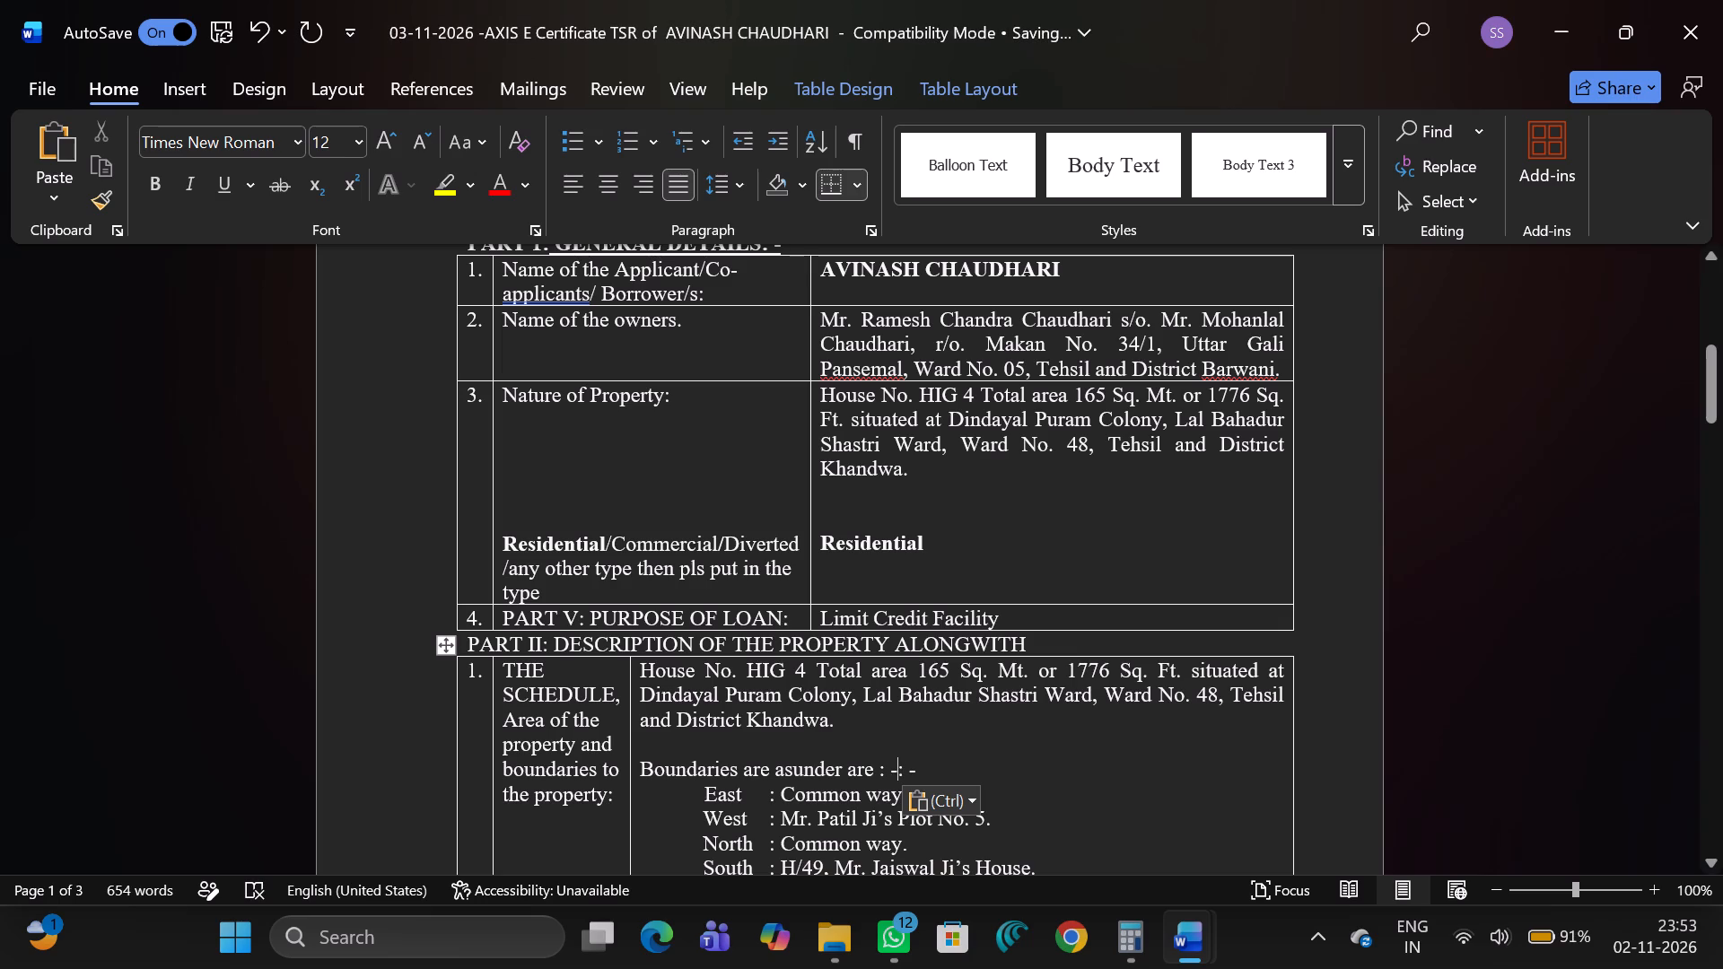
key("BackSpace")
key("BackSpace")
key("BackSpace")
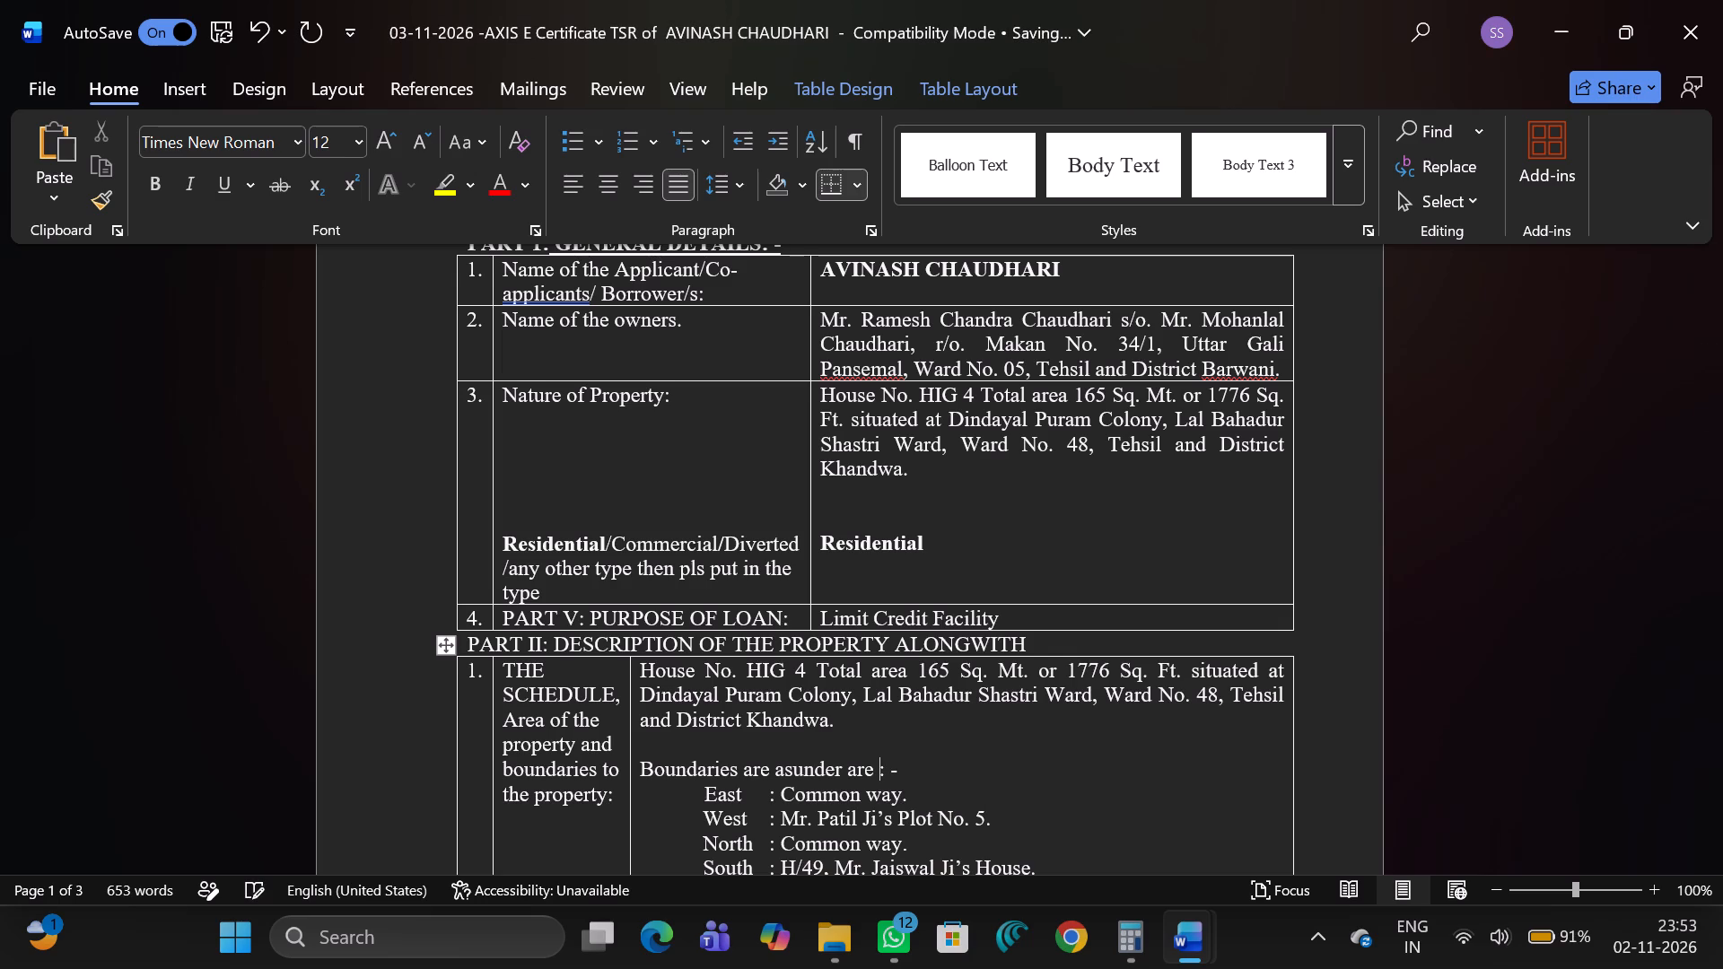
Close the source report and the new applicant's report.
key("alt+Tab")
left_click(1696, 25)
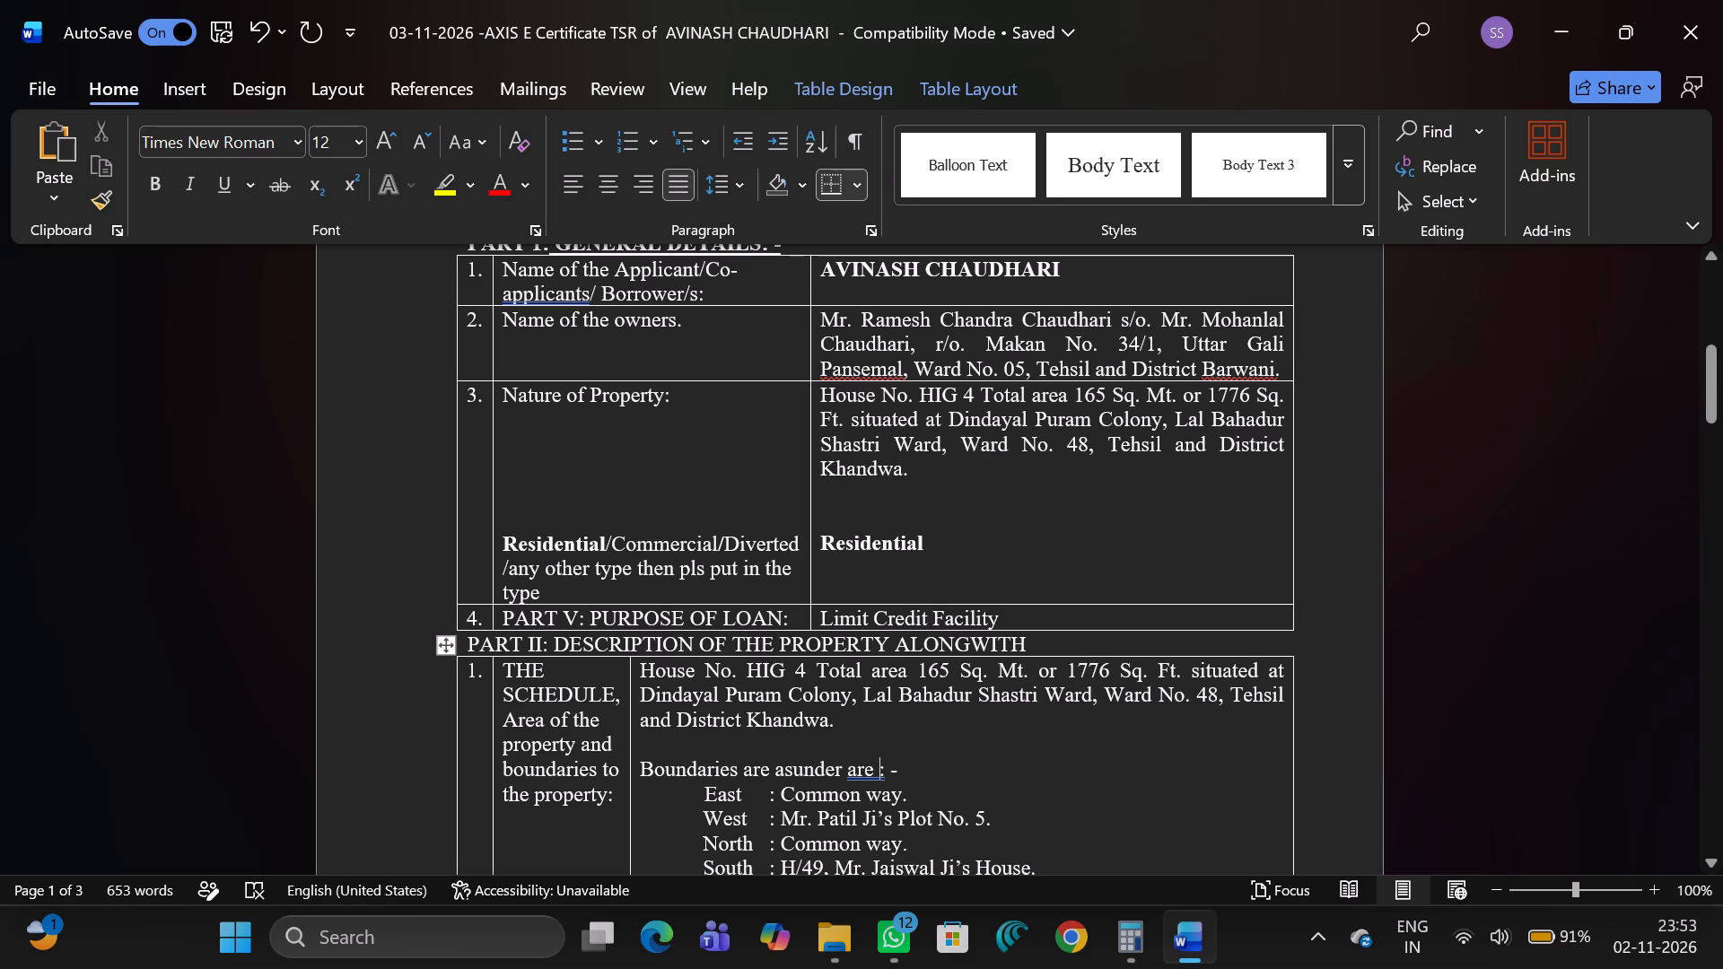
left_click(1694, 28)
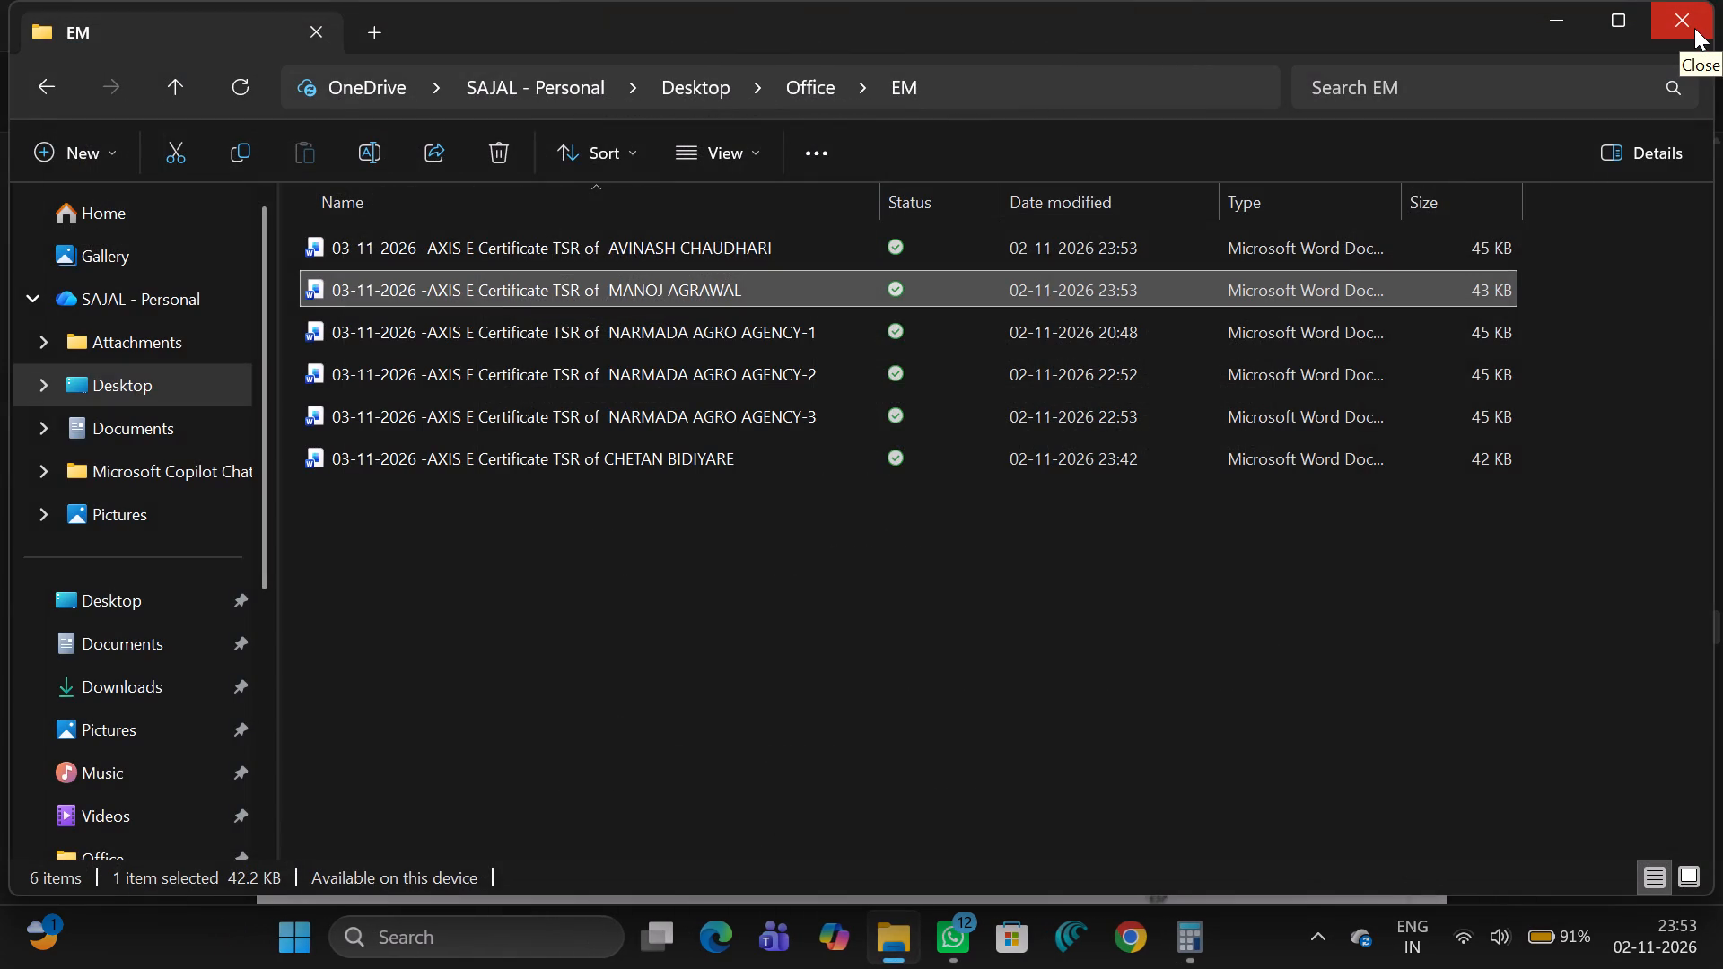
Reopen the new applicant's report from the EM folder and correct "asunder" to "as under" in the PART II boundaries line.
key("Left")
key("Left")
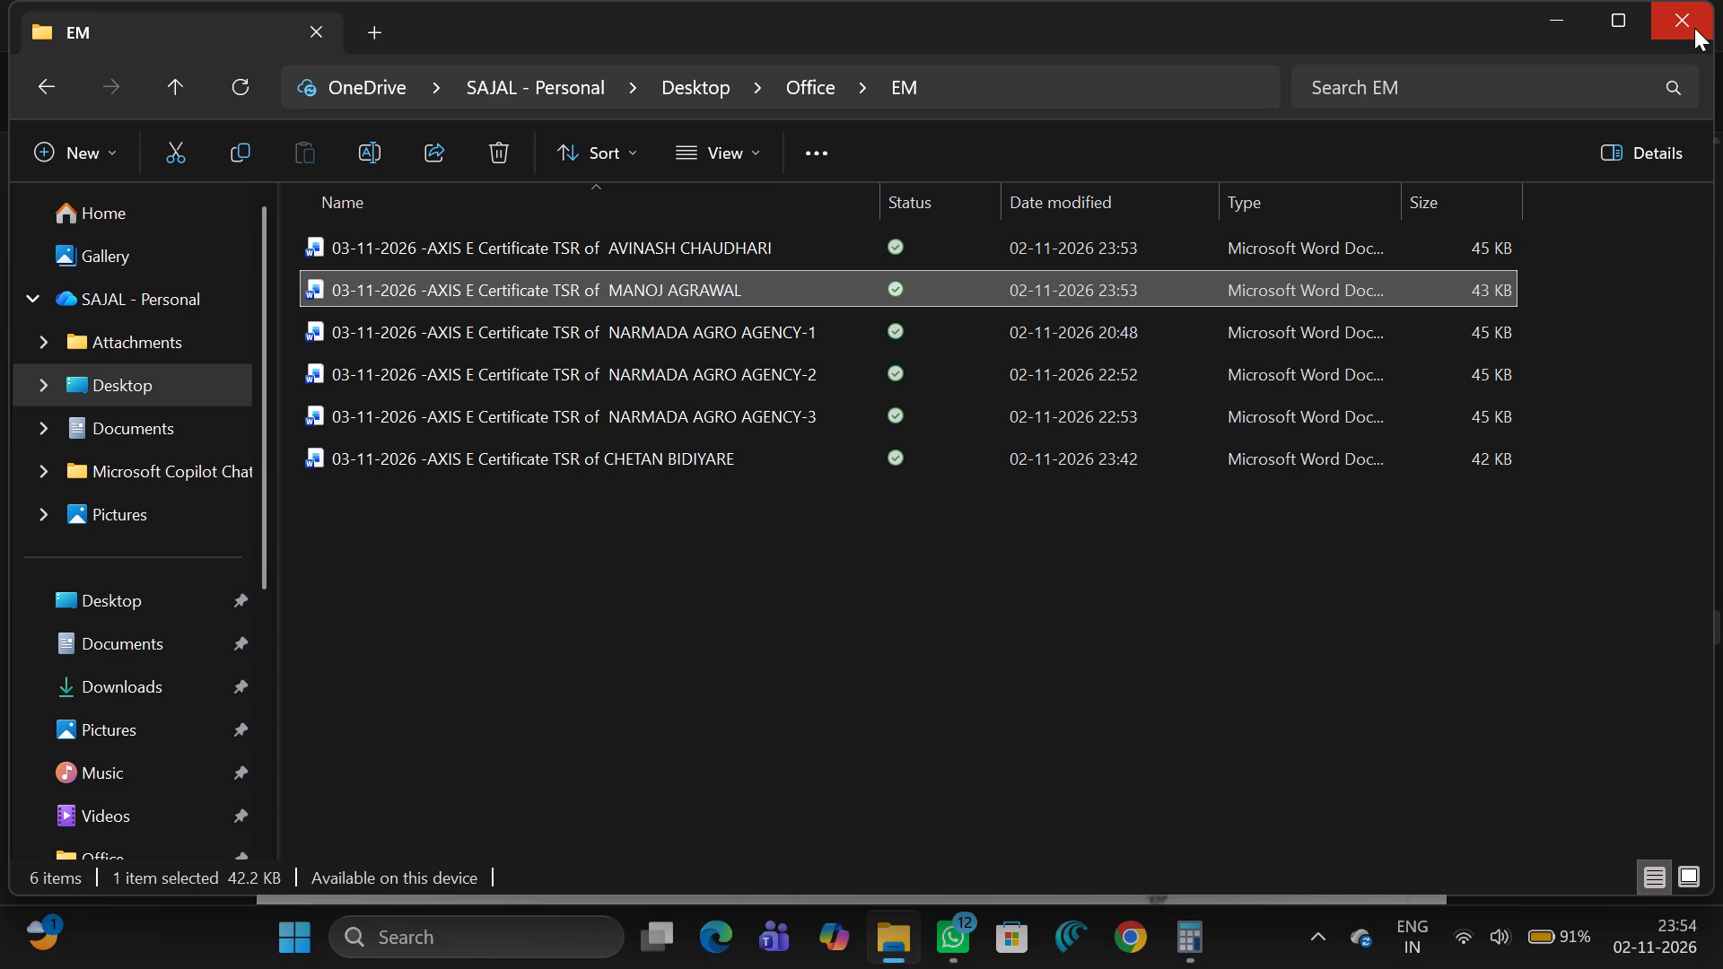
key("Up")
key("Return")
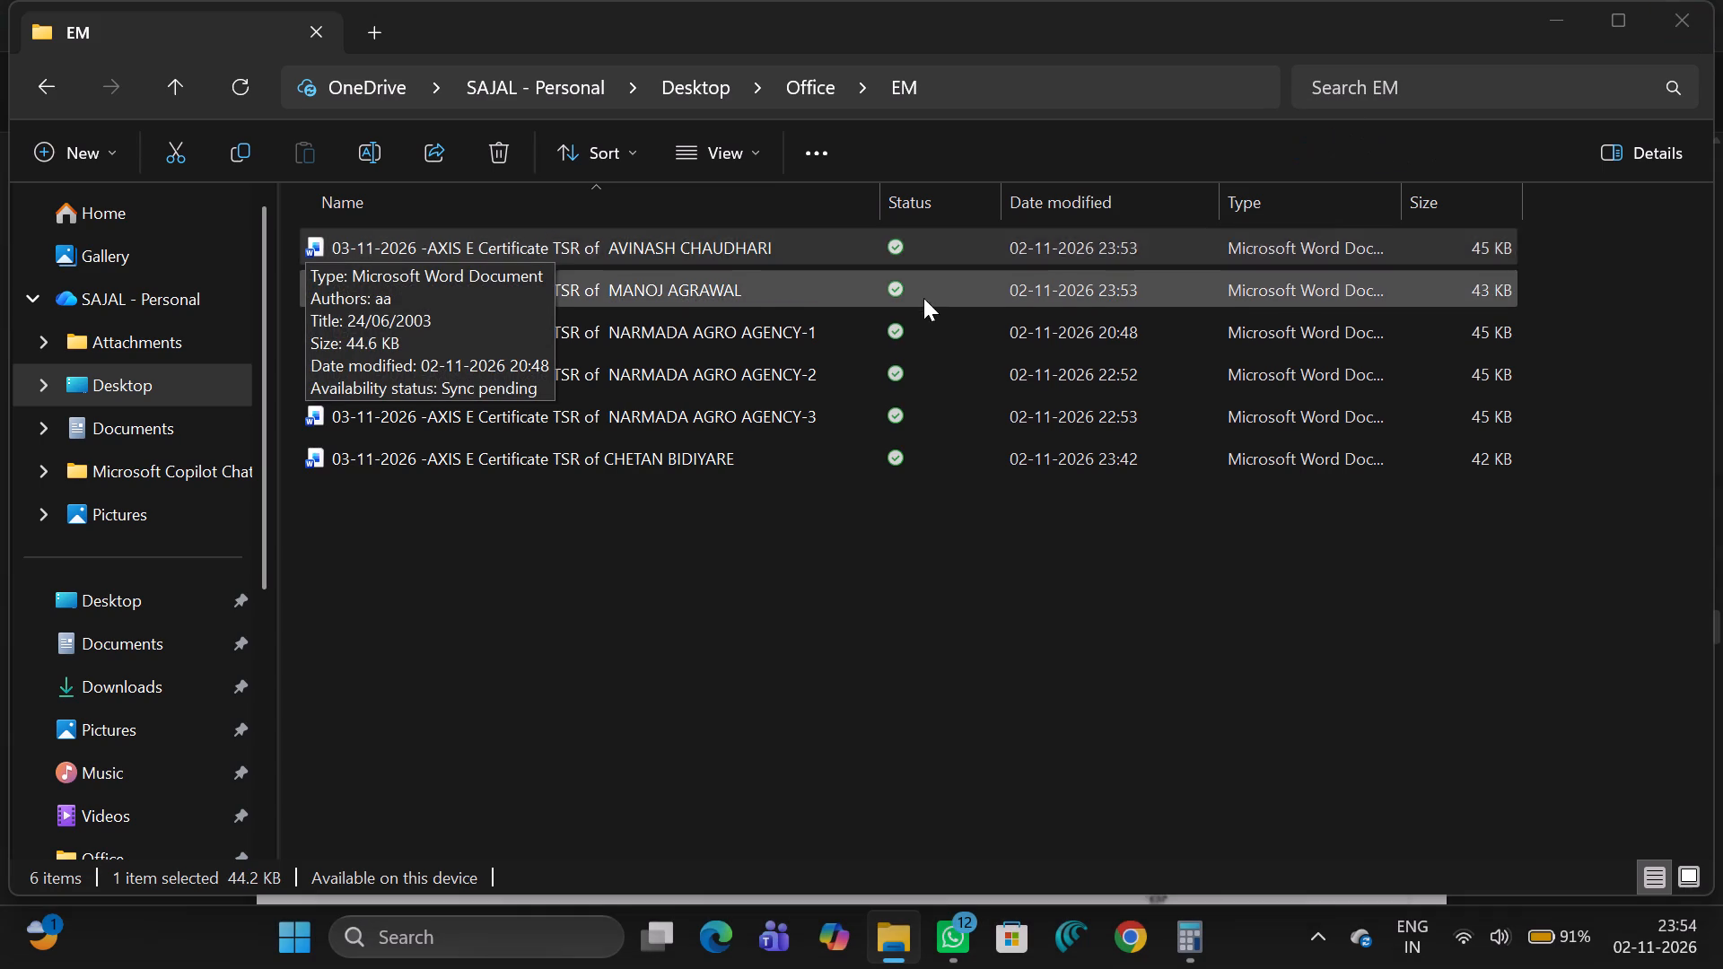
double_click(895, 248)
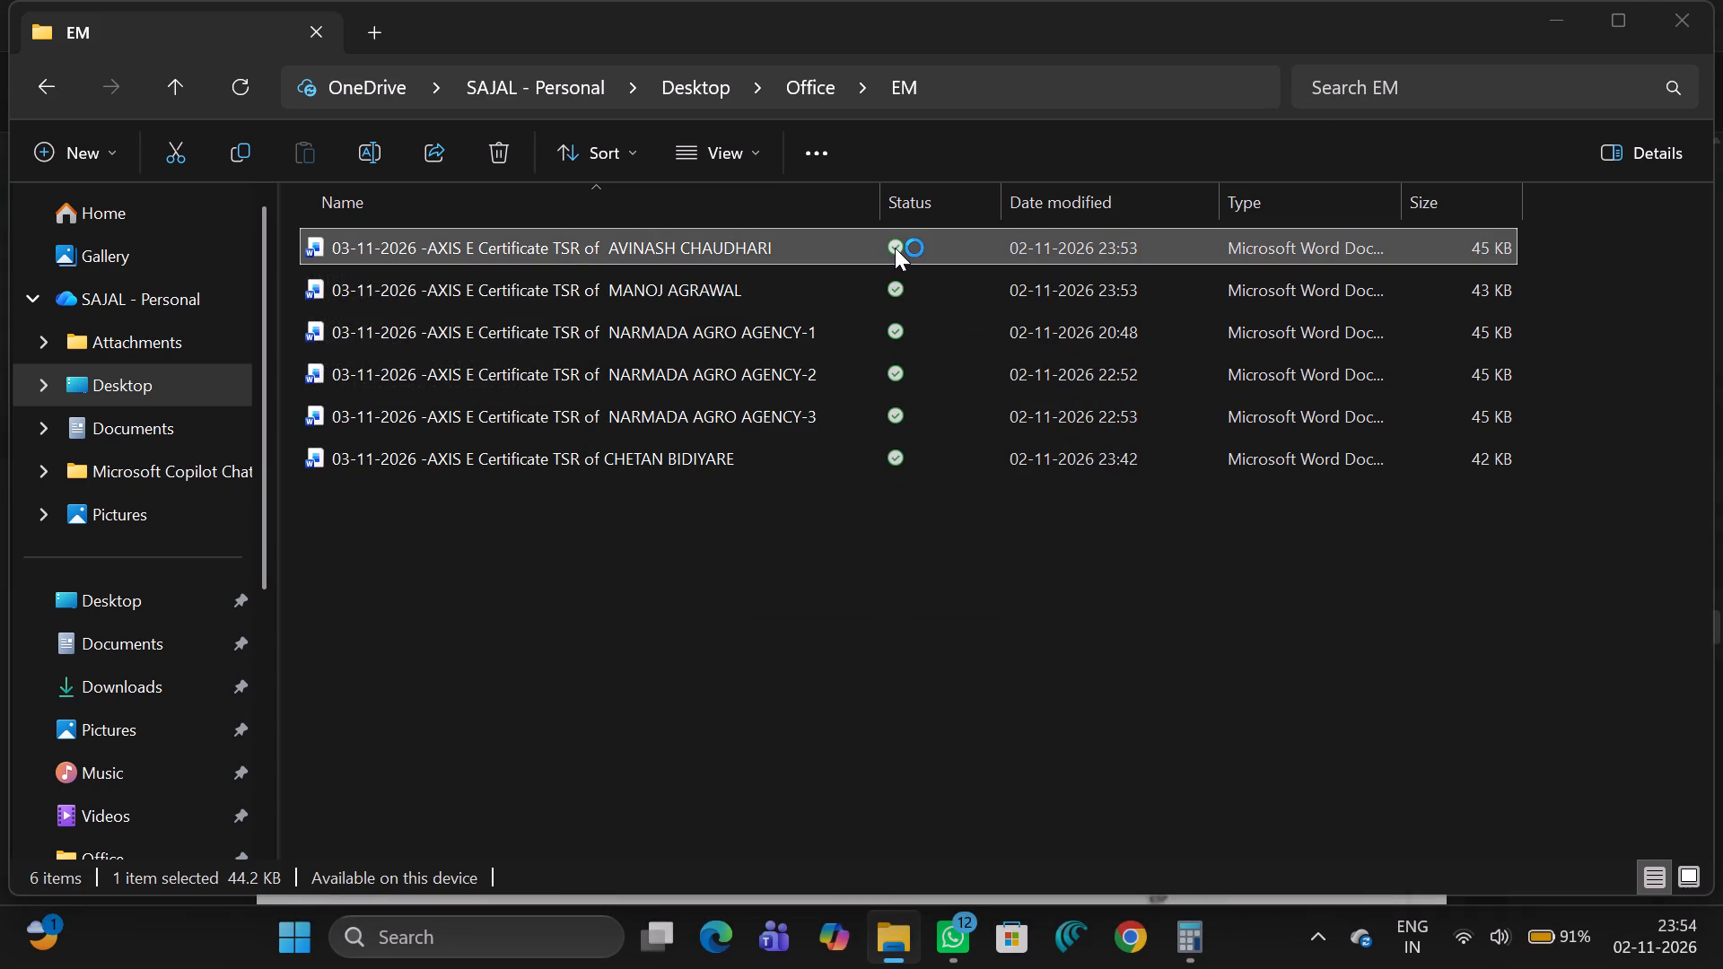
scroll(811, 589, "down", 1)
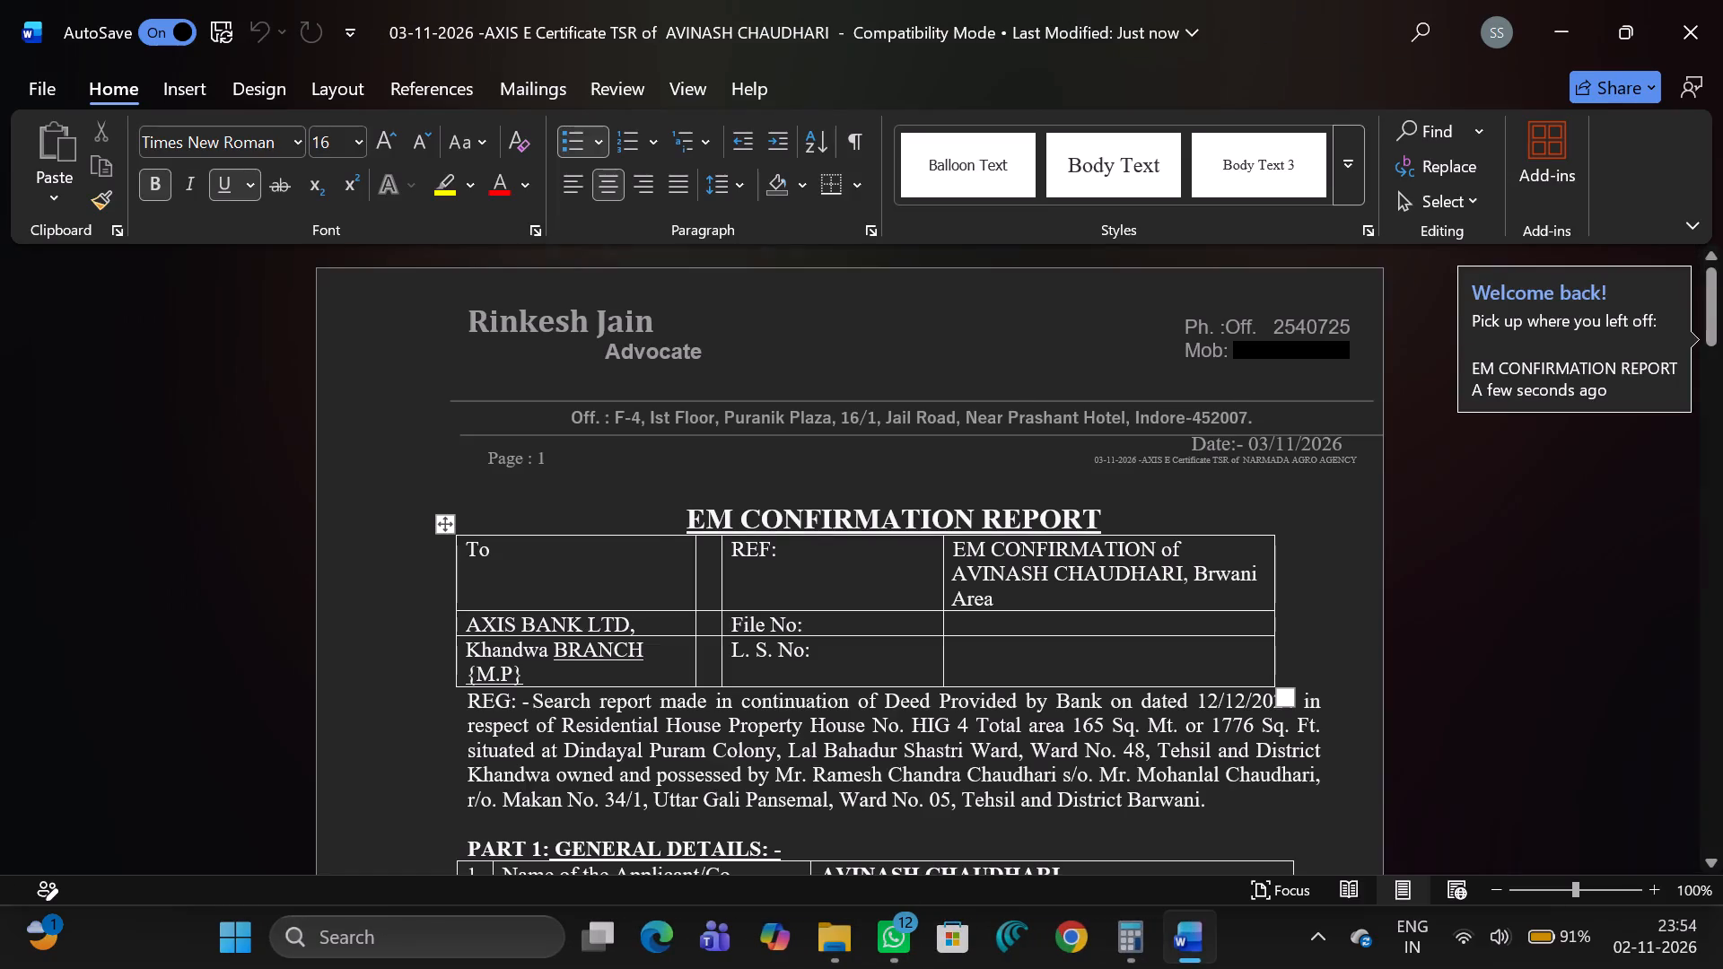
scroll(811, 589, "down", 2)
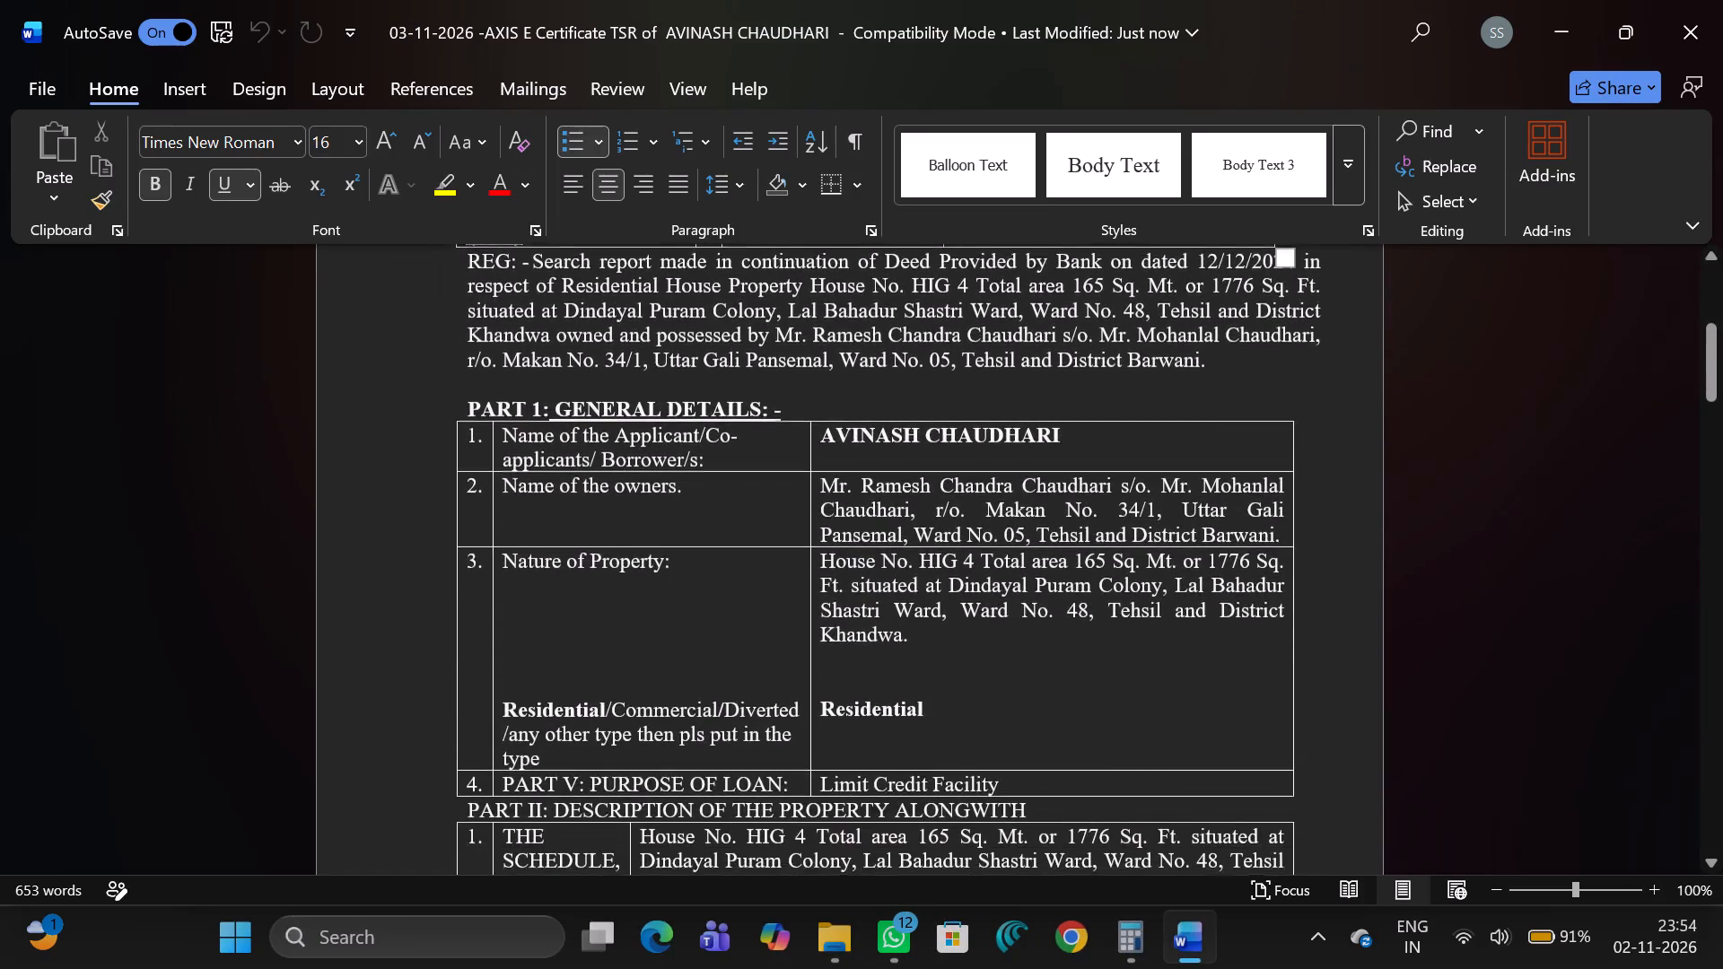
scroll(811, 589, "down", 2)
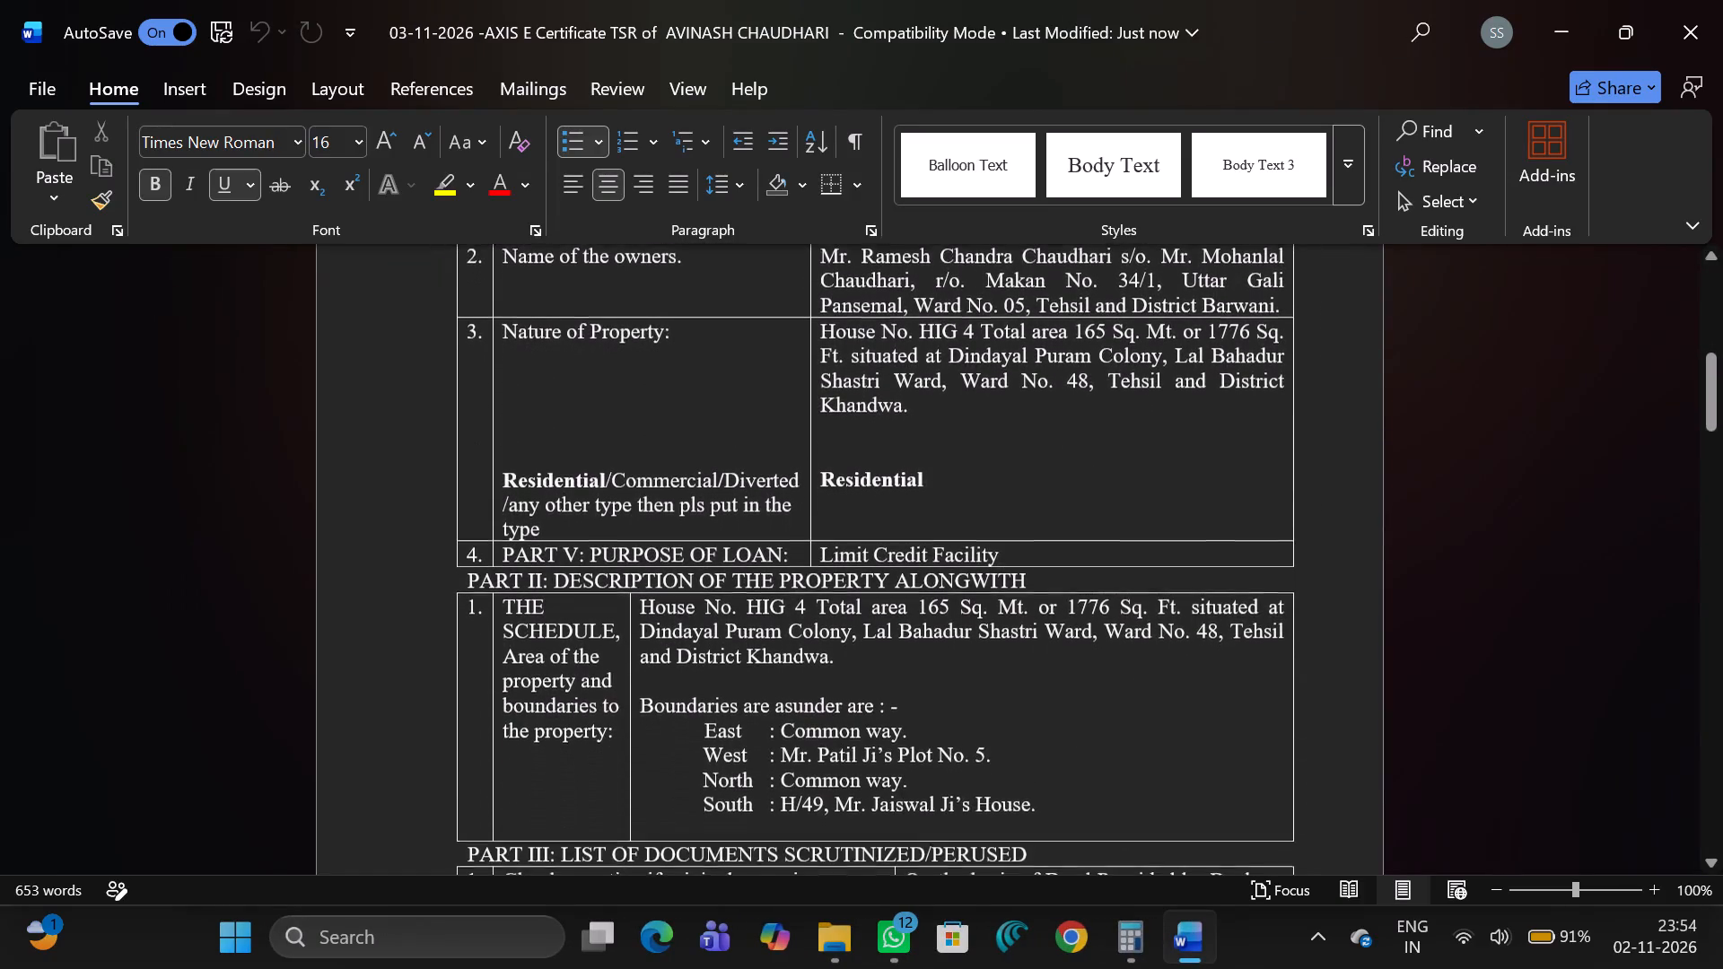
scroll(811, 589, "down", 1)
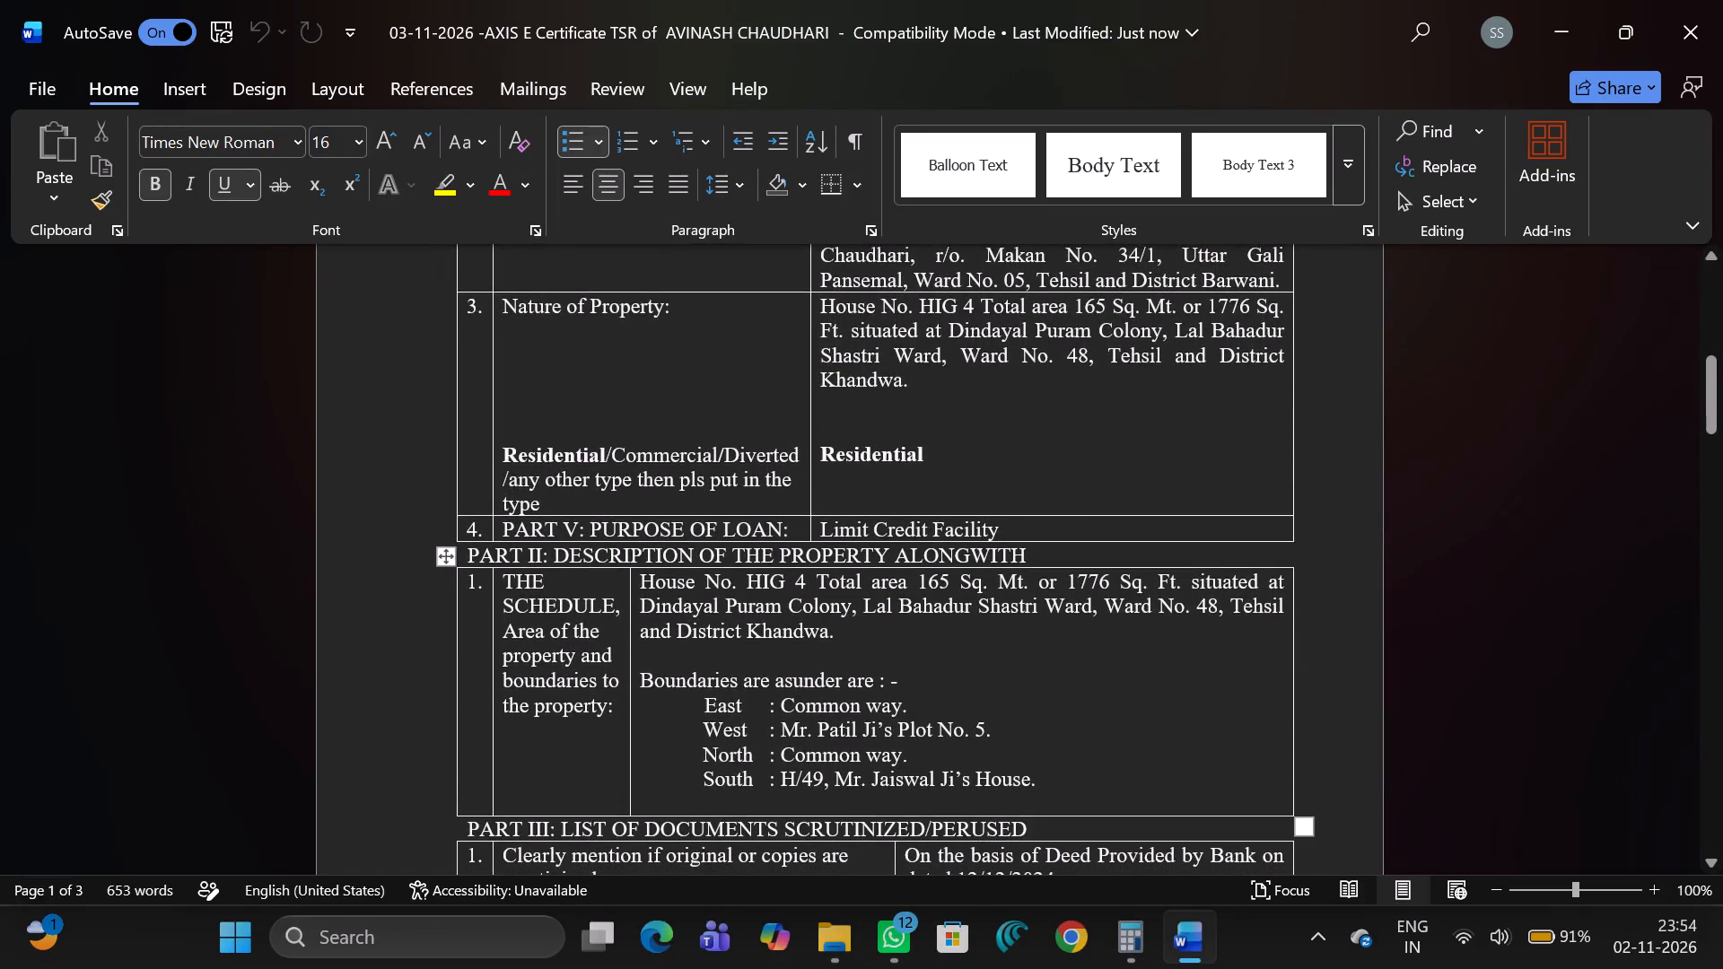
left_click(794, 684)
key("space")
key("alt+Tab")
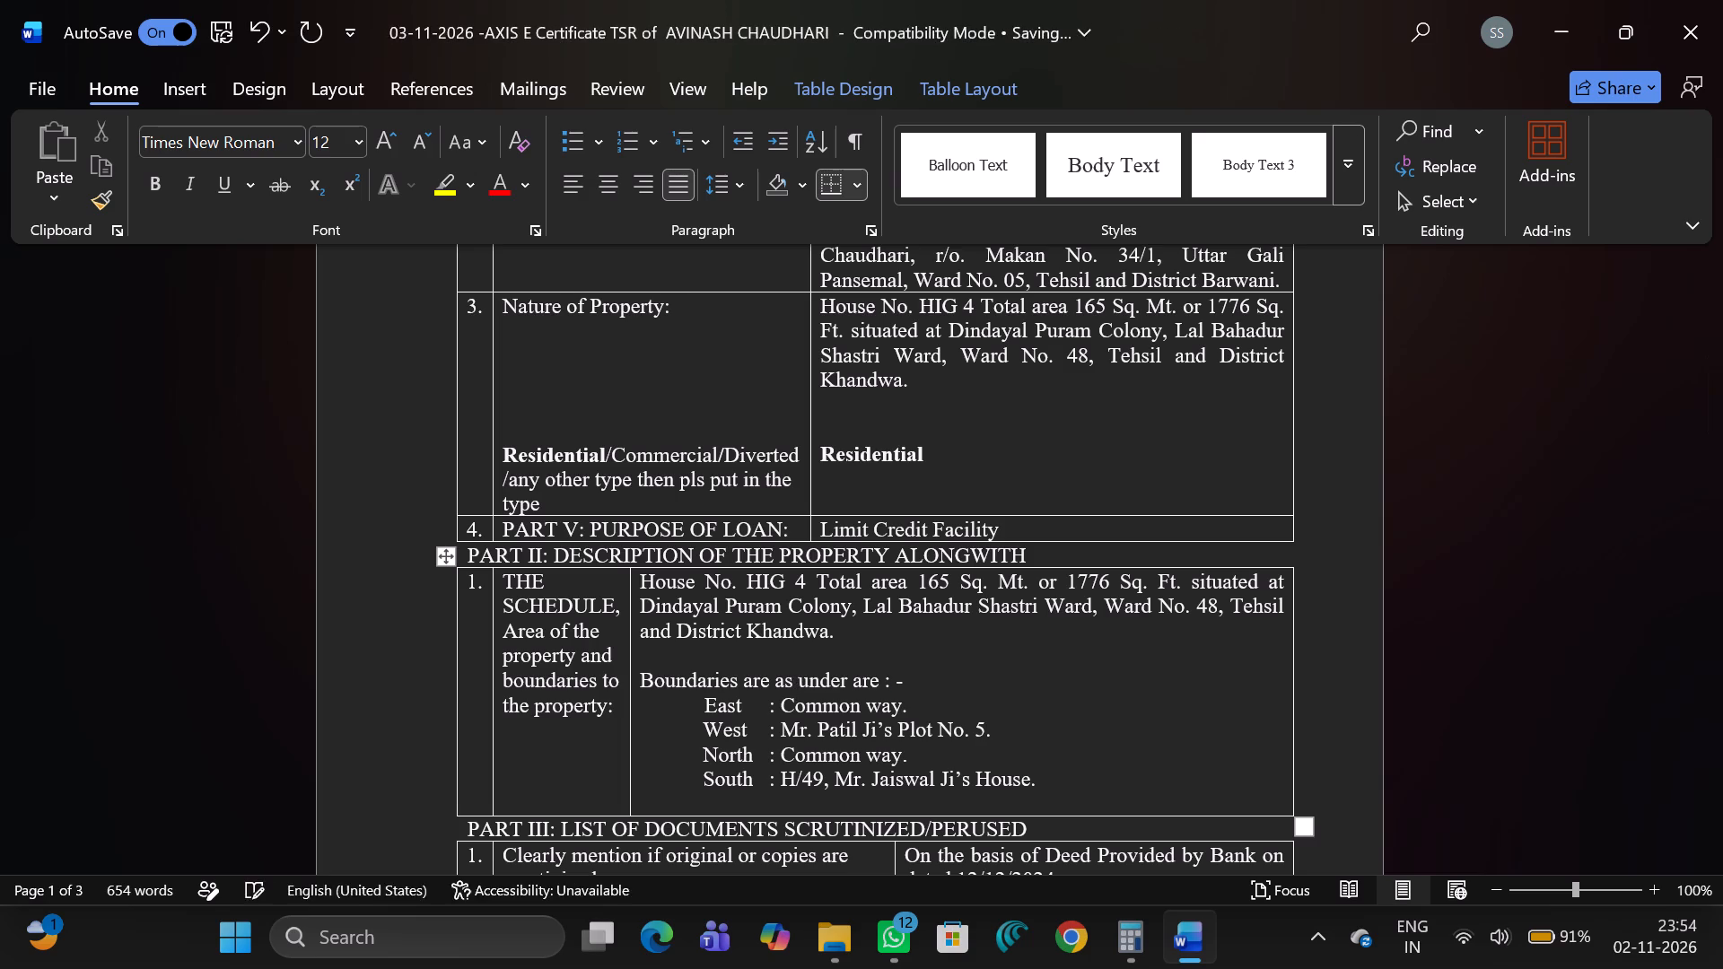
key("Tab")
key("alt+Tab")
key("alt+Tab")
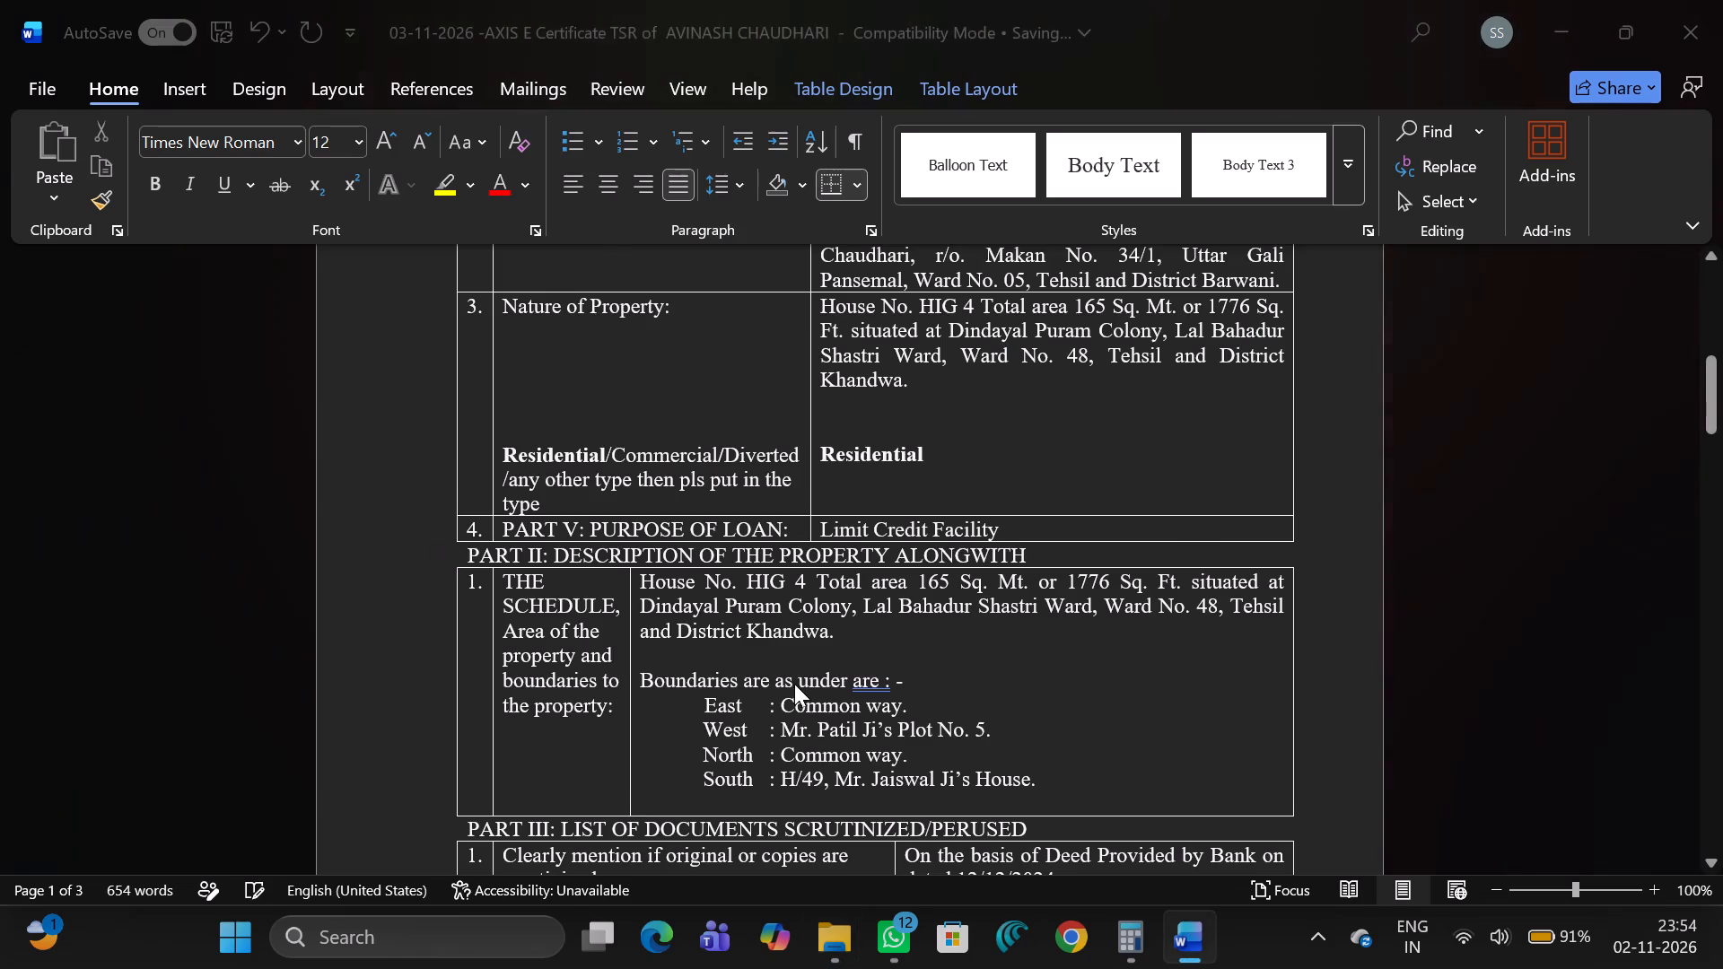
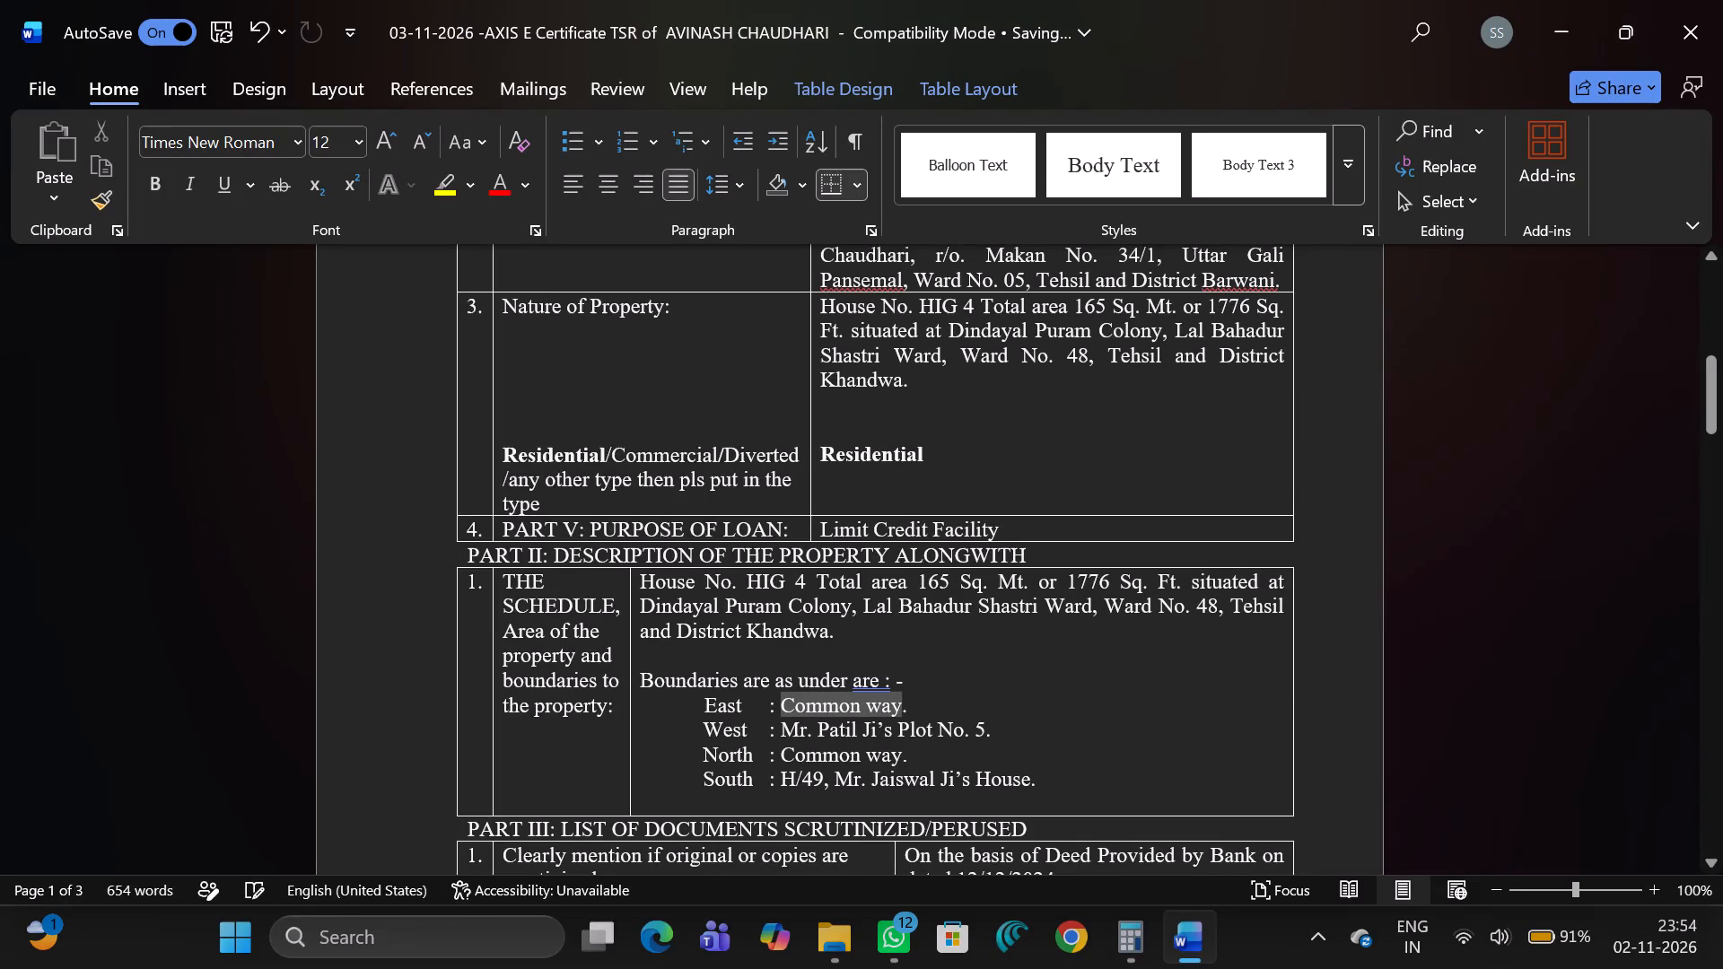
Replace the East boundary entry "Common way" in PART II with text beginning "House of", keeping one space after the colon.
type("HOUSE")
key("space")
key("BackSpace")
key("BackSpace")
key("BackSpace")
key("BackSpace")
key("BackSpace")
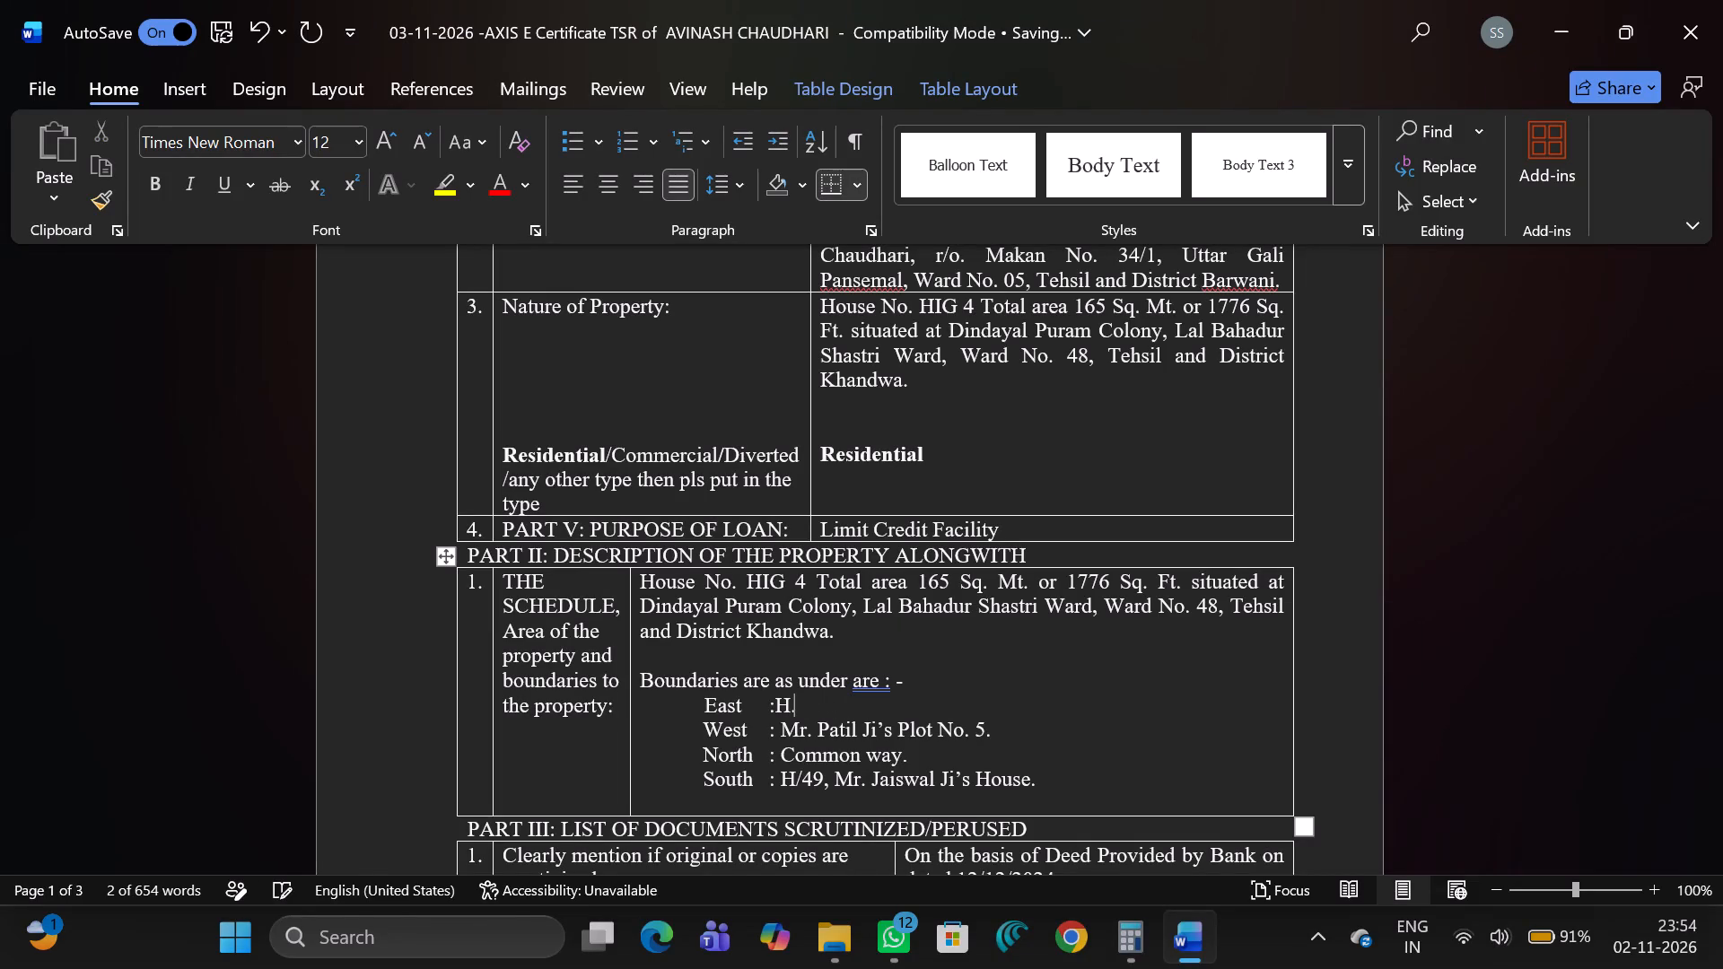
key("Left")
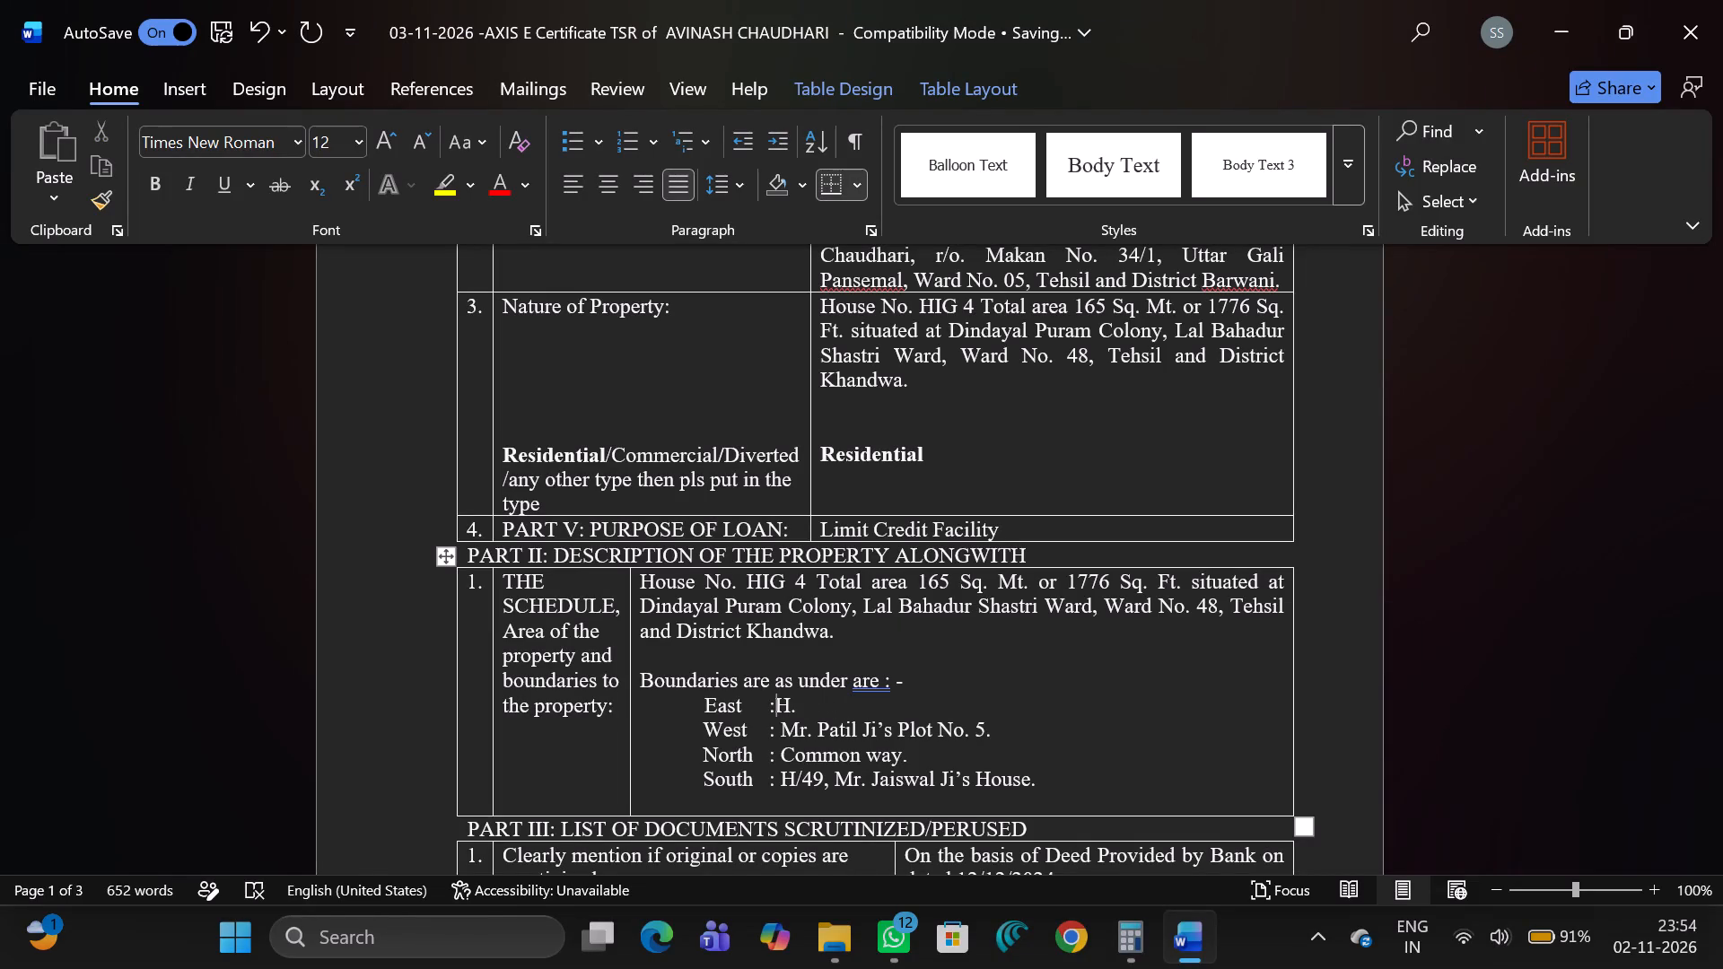
key("space")
key("Right")
type("ouse of")
key("space")
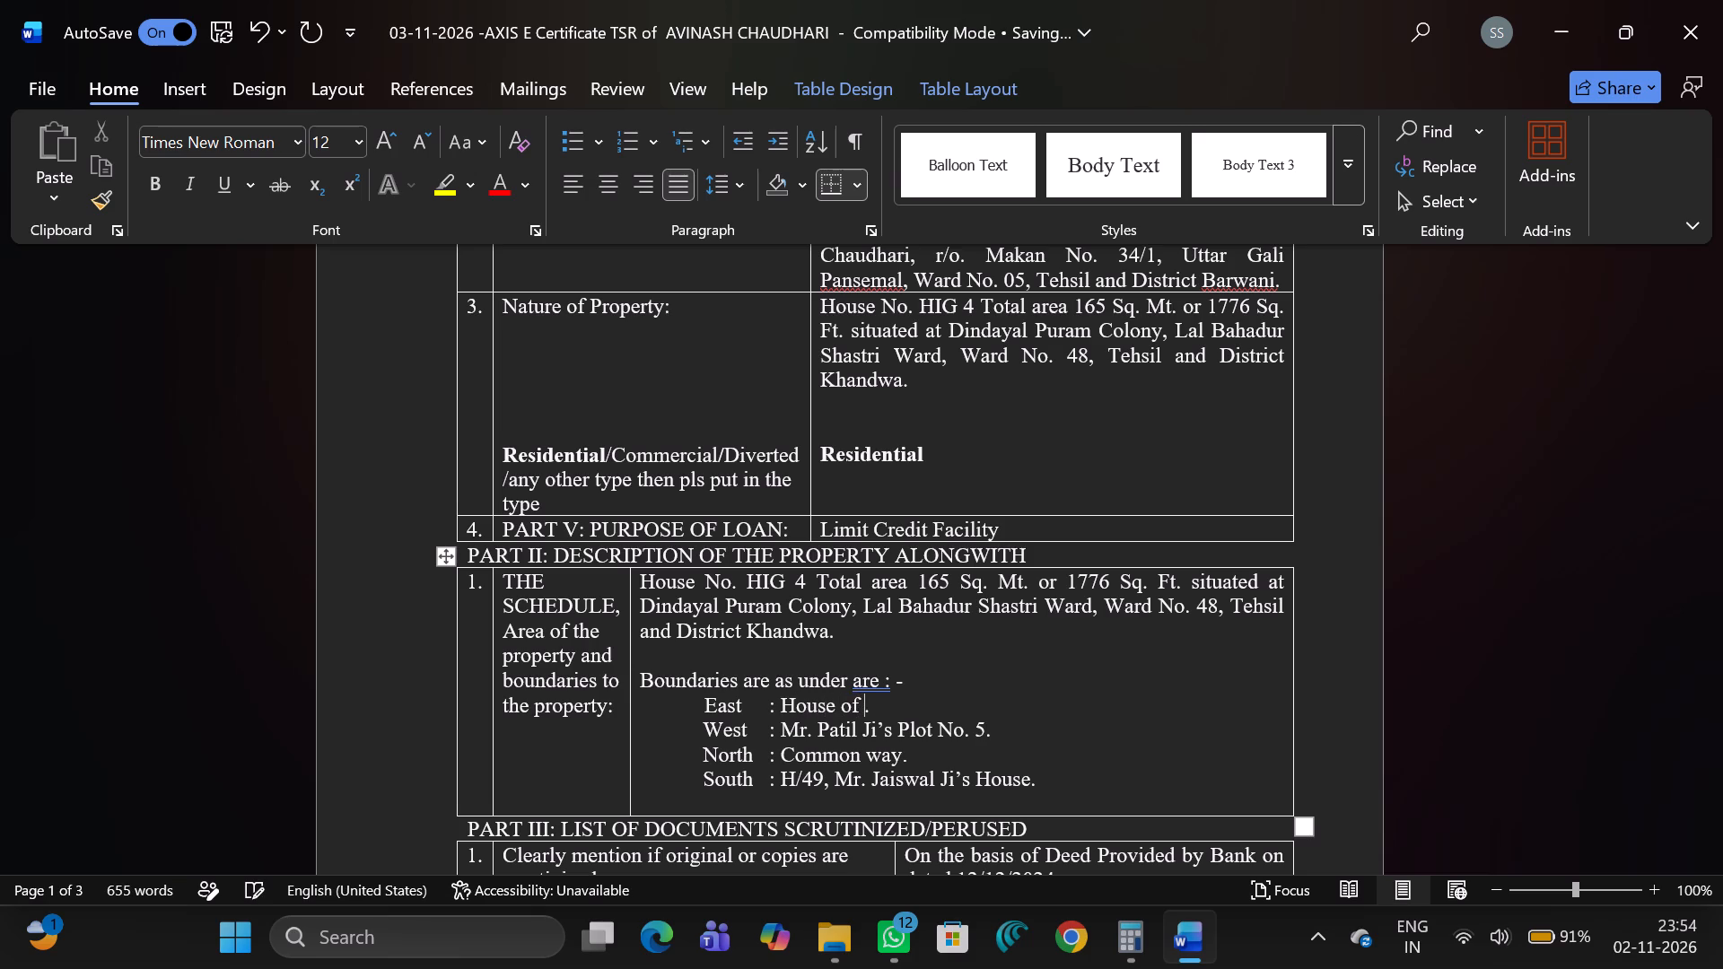
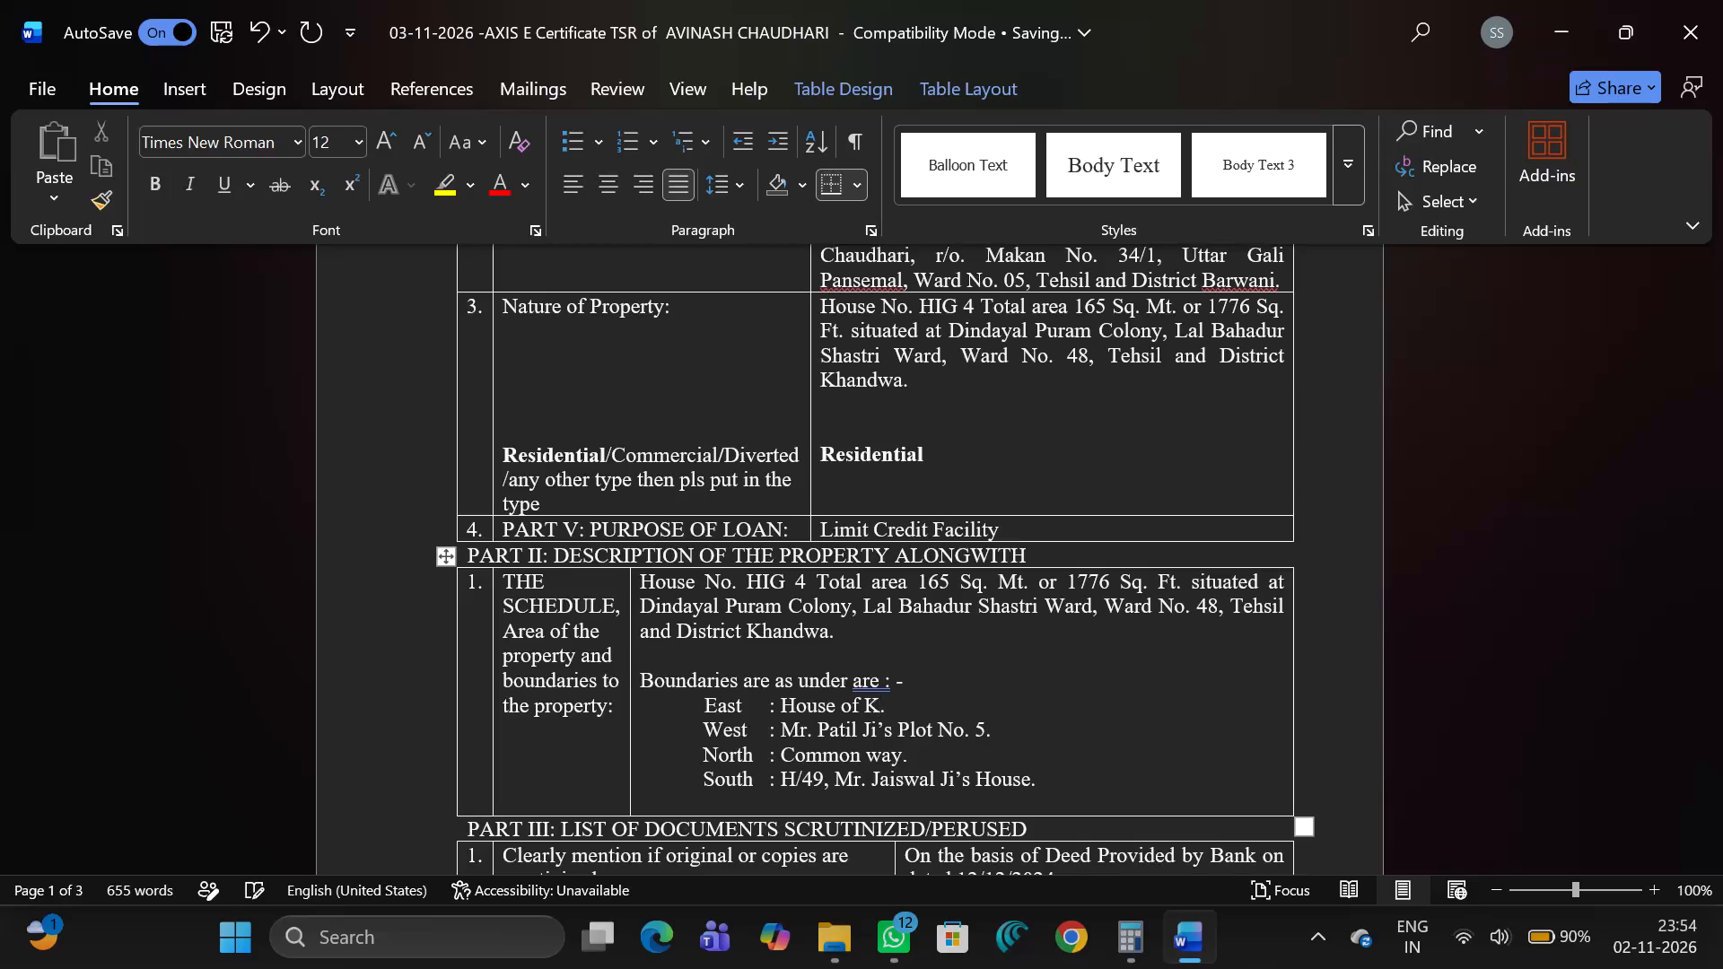
Complete the name in the East boundary entry of PART II so it reads "House of Krishnakant".
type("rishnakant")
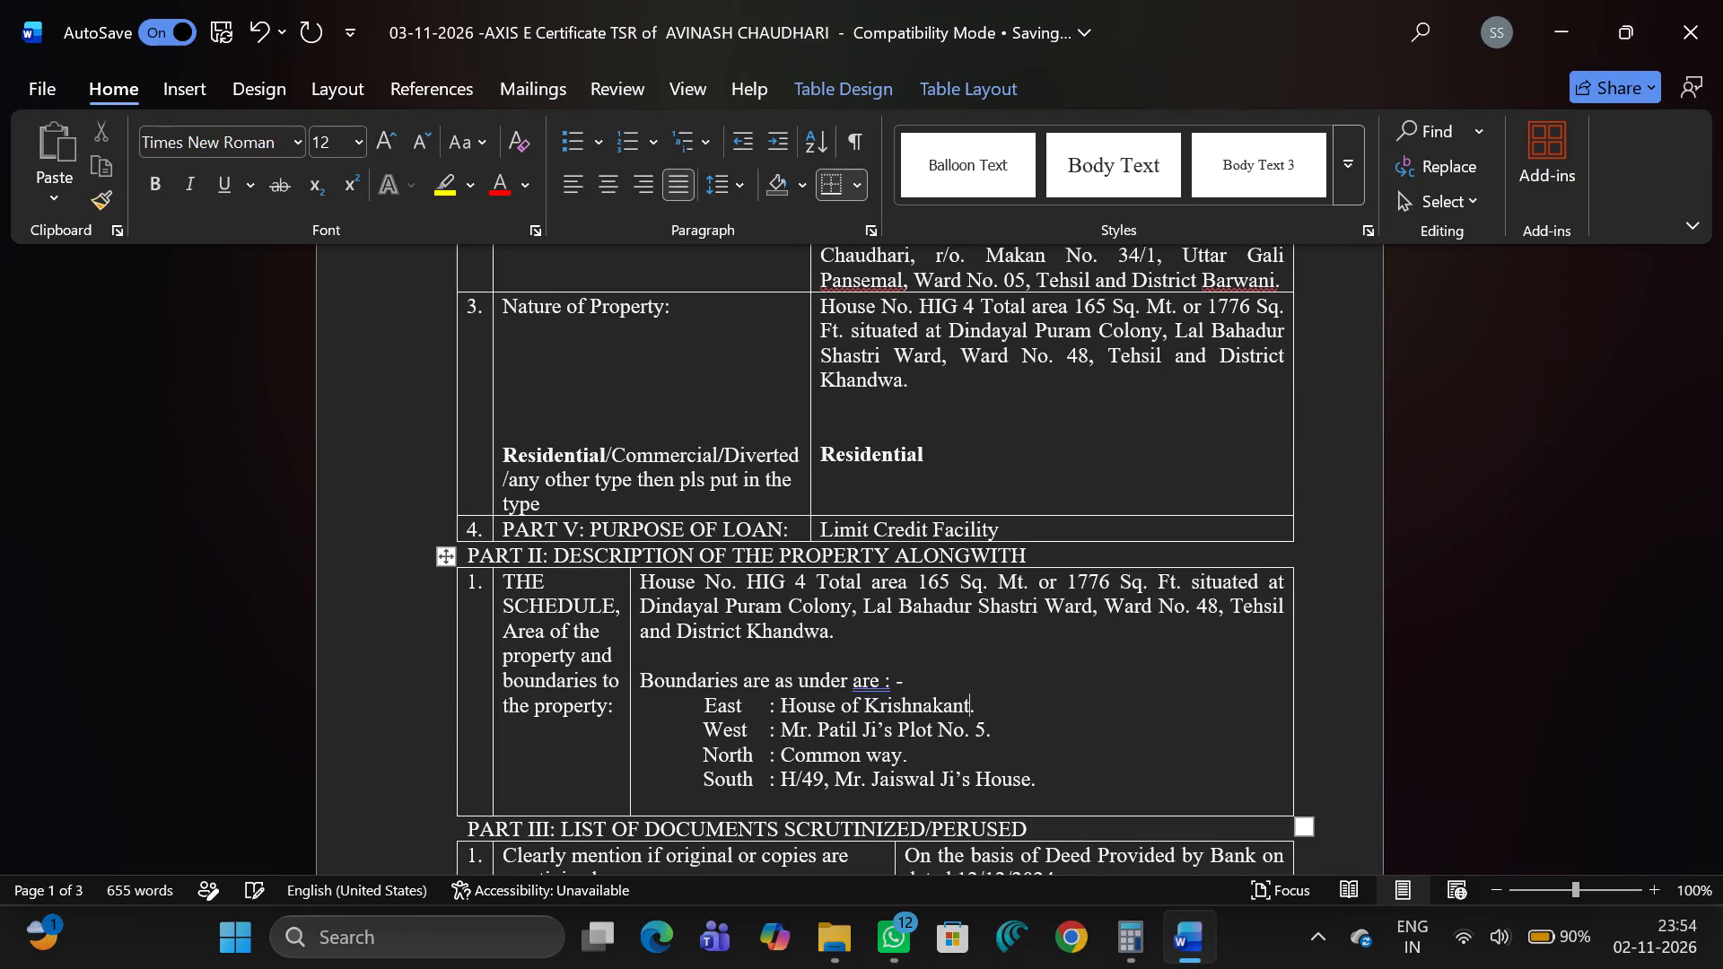
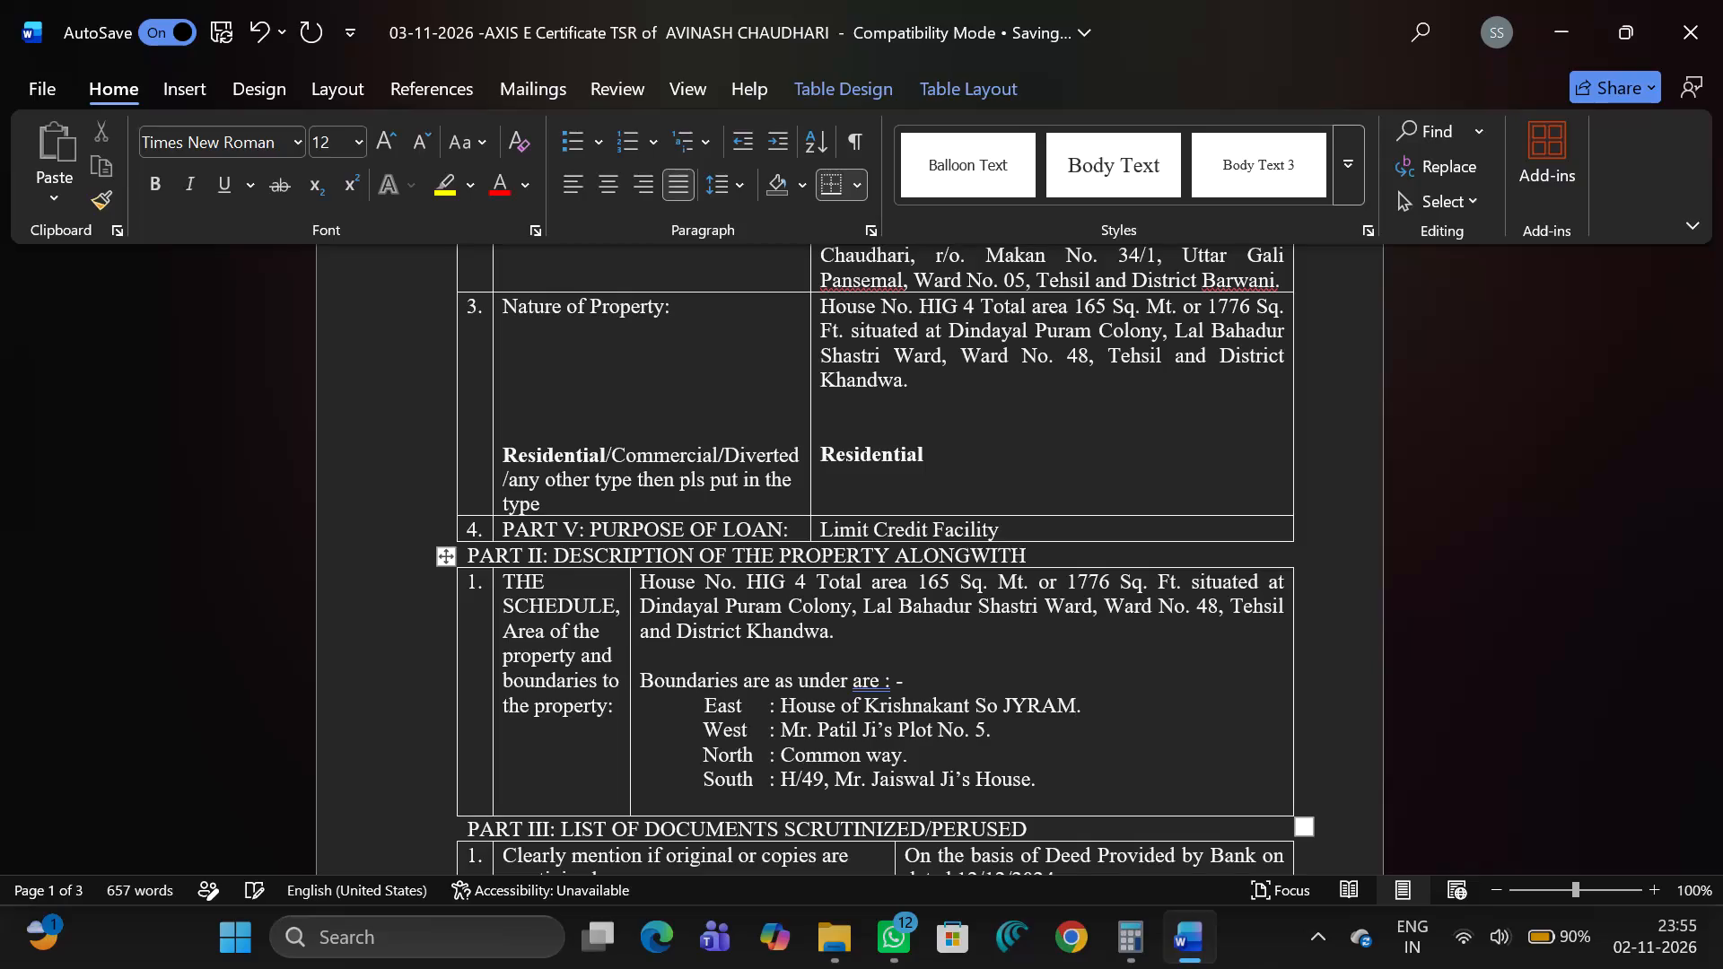
Delete the mistyped letters "YRAM" after the "J" in the East boundary entry of PART II.
key("BackSpace")
key("BackSpace")
key("BackSpace")
key("BackSpace")
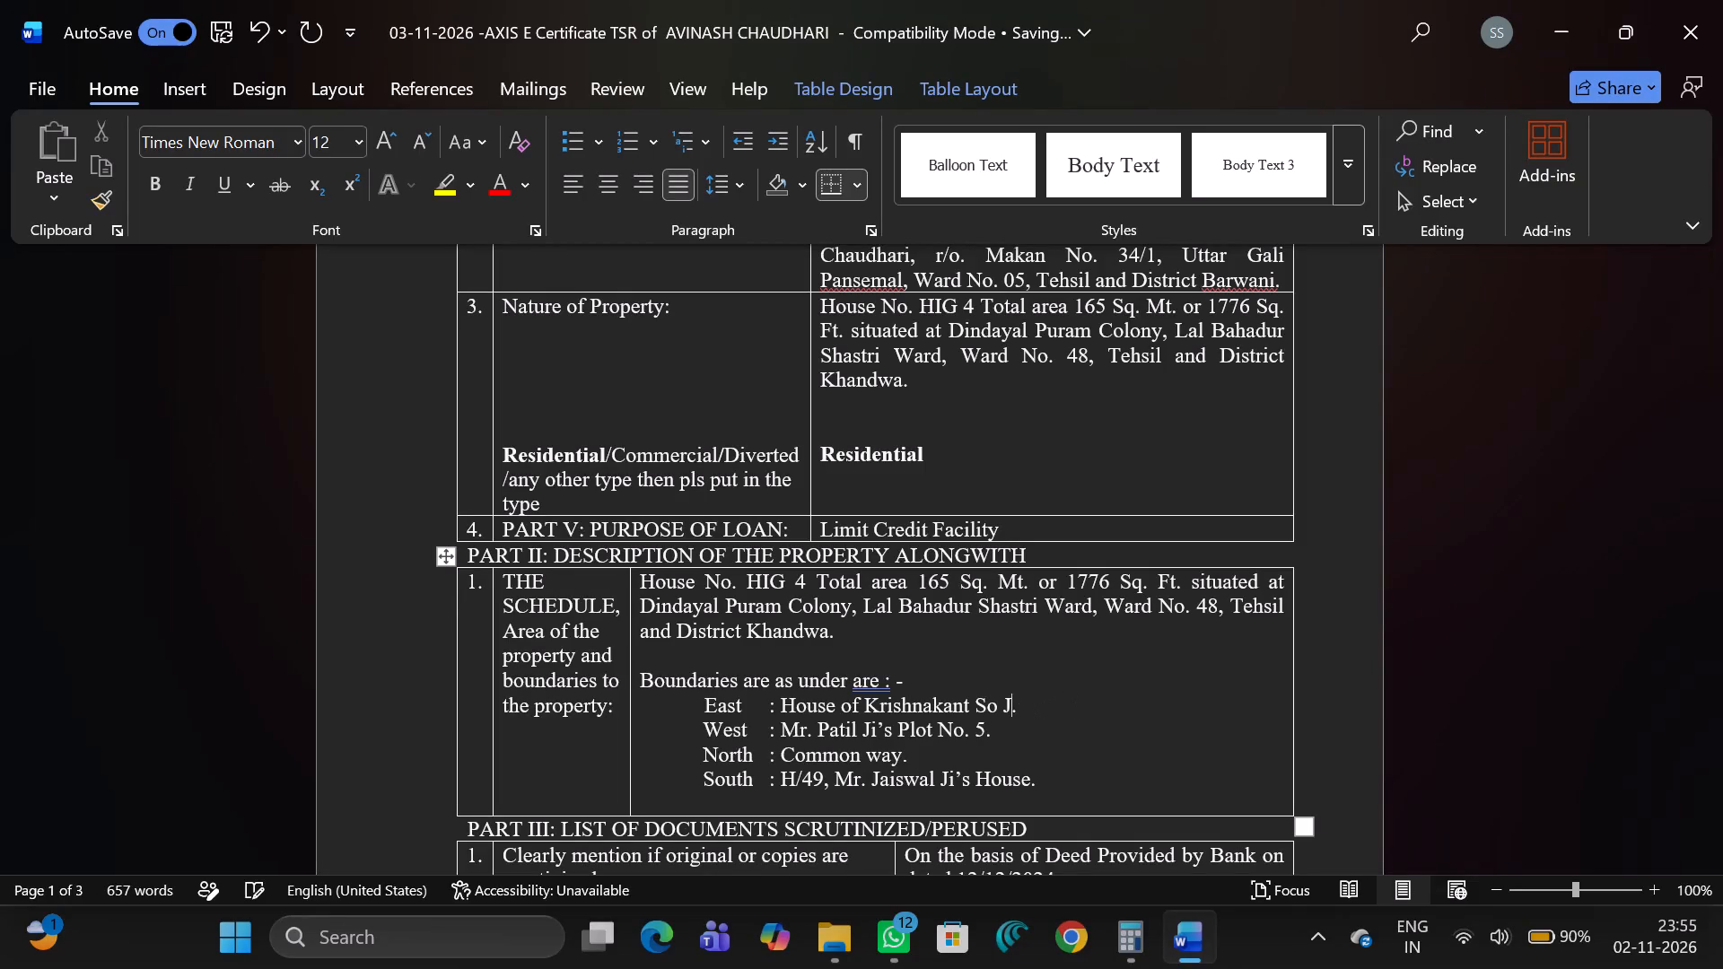
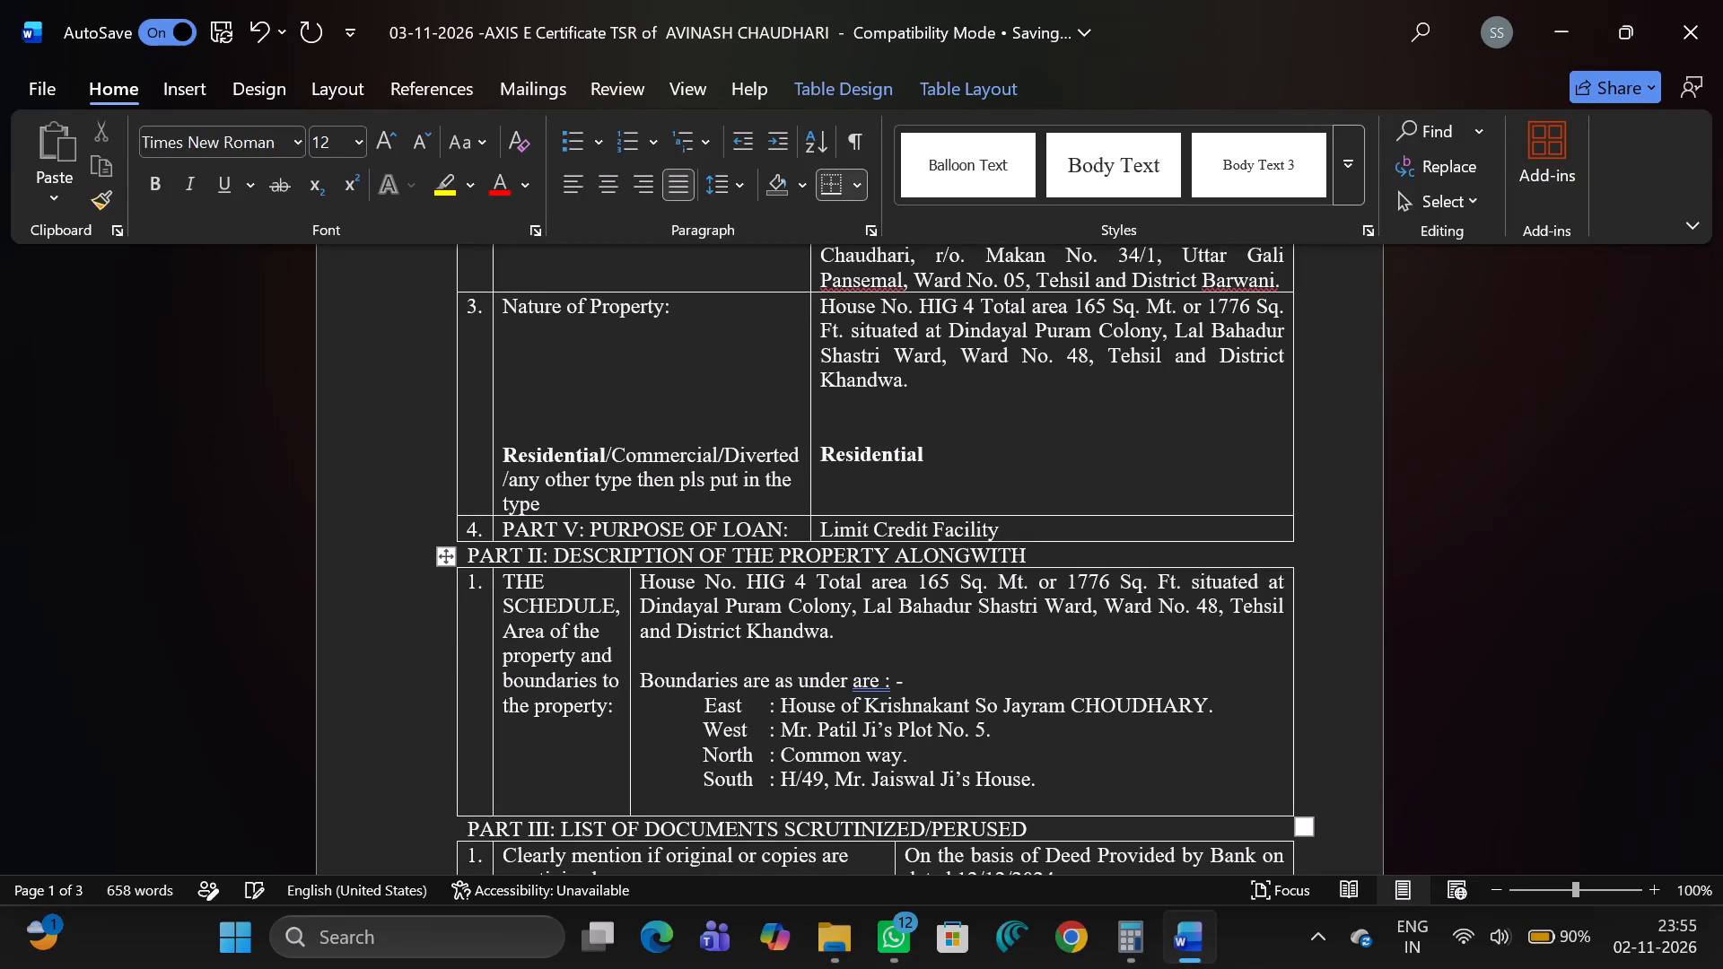
Correct the surname's spelling in the East boundary entry of PART II by replacing everything after its initial "C", starting with "HA".
key("BackSpace")
key("BackSpace")
key("BackSpace")
key("BackSpace")
key("BackSpace")
key("BackSpace")
key("BackSpace")
key("BackSpace")
type("HA")
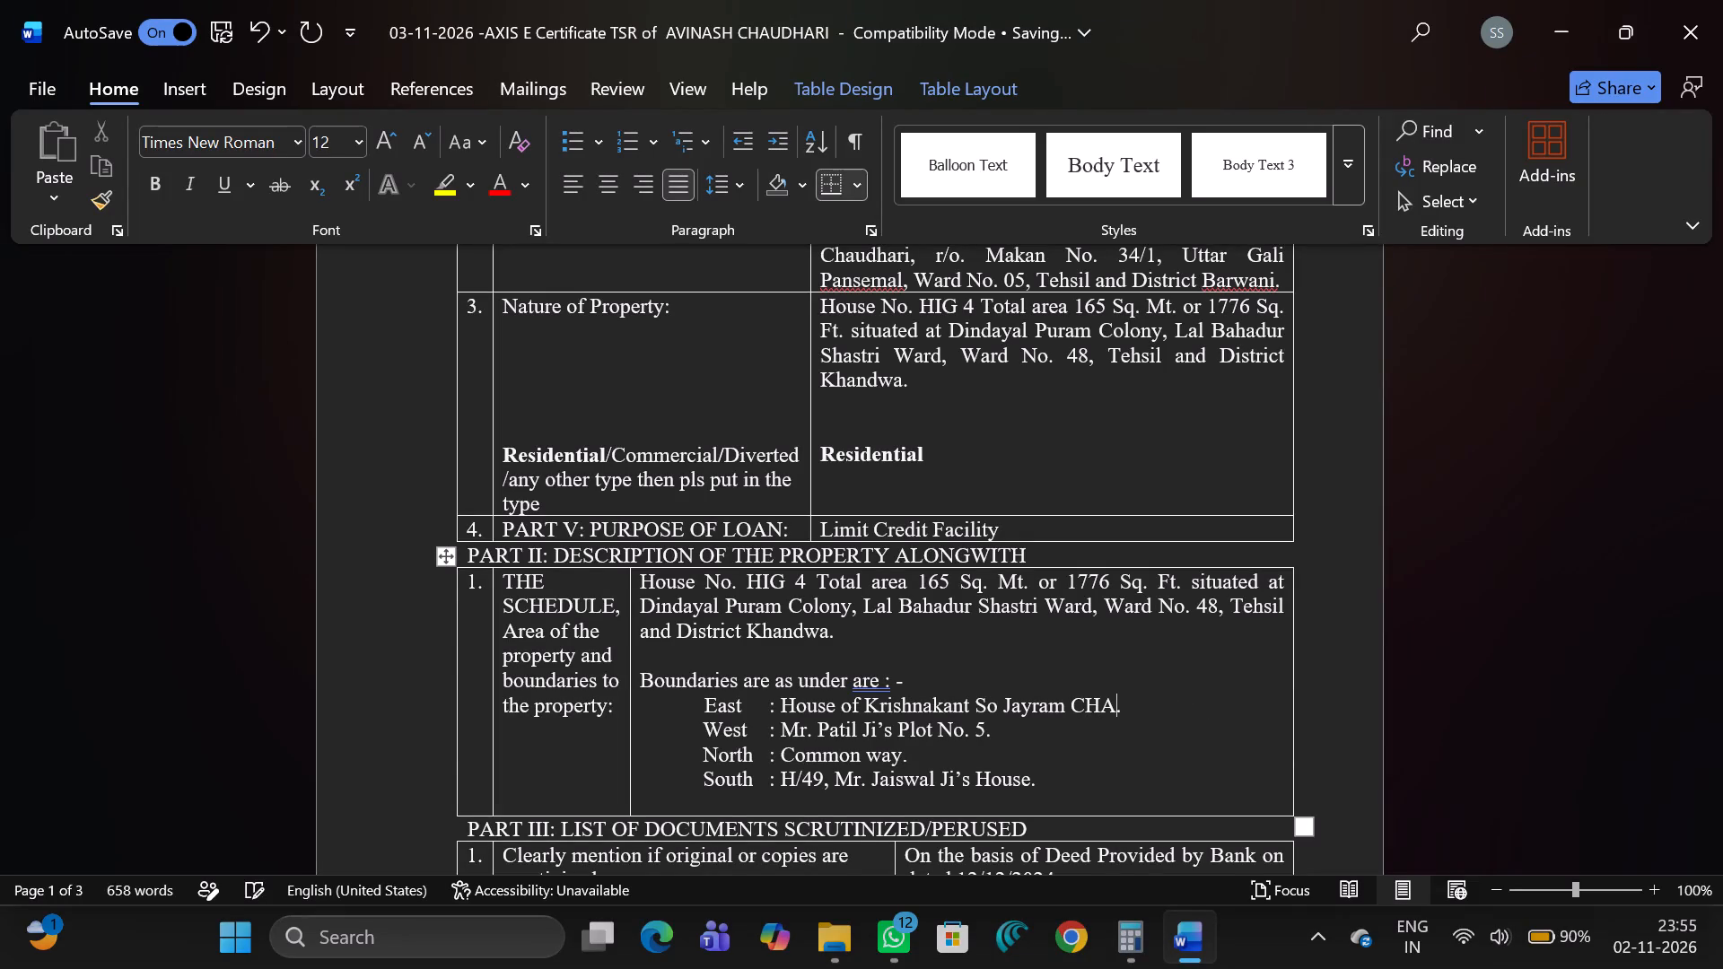
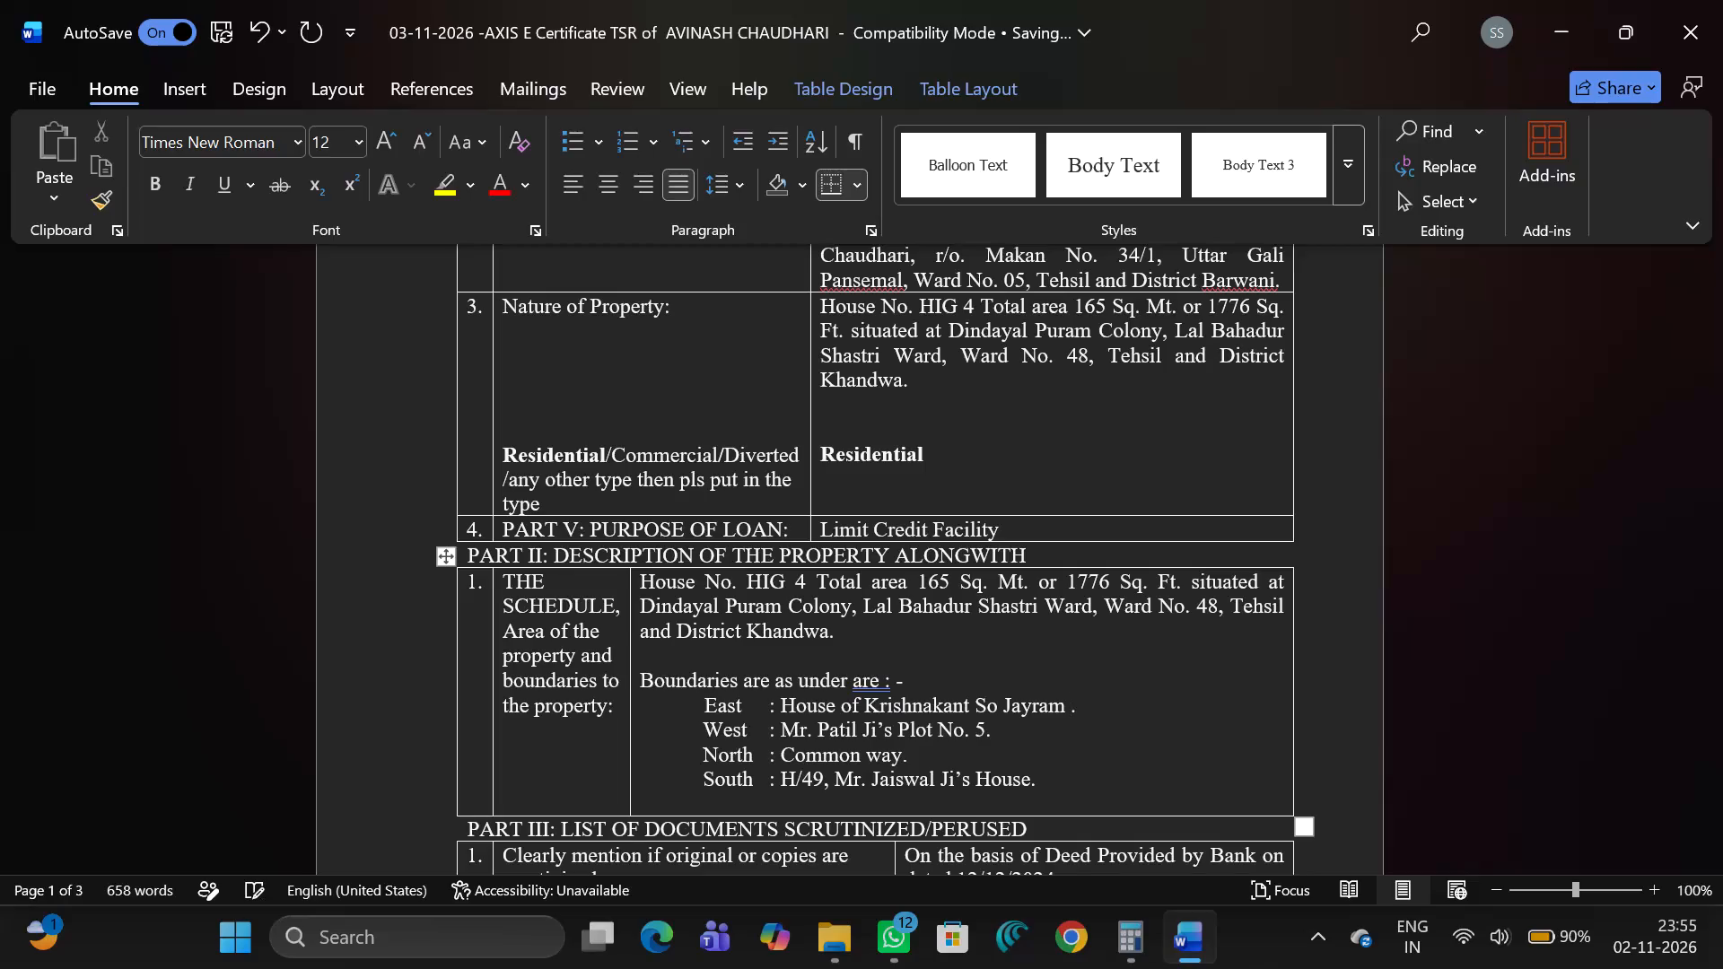
key("h")
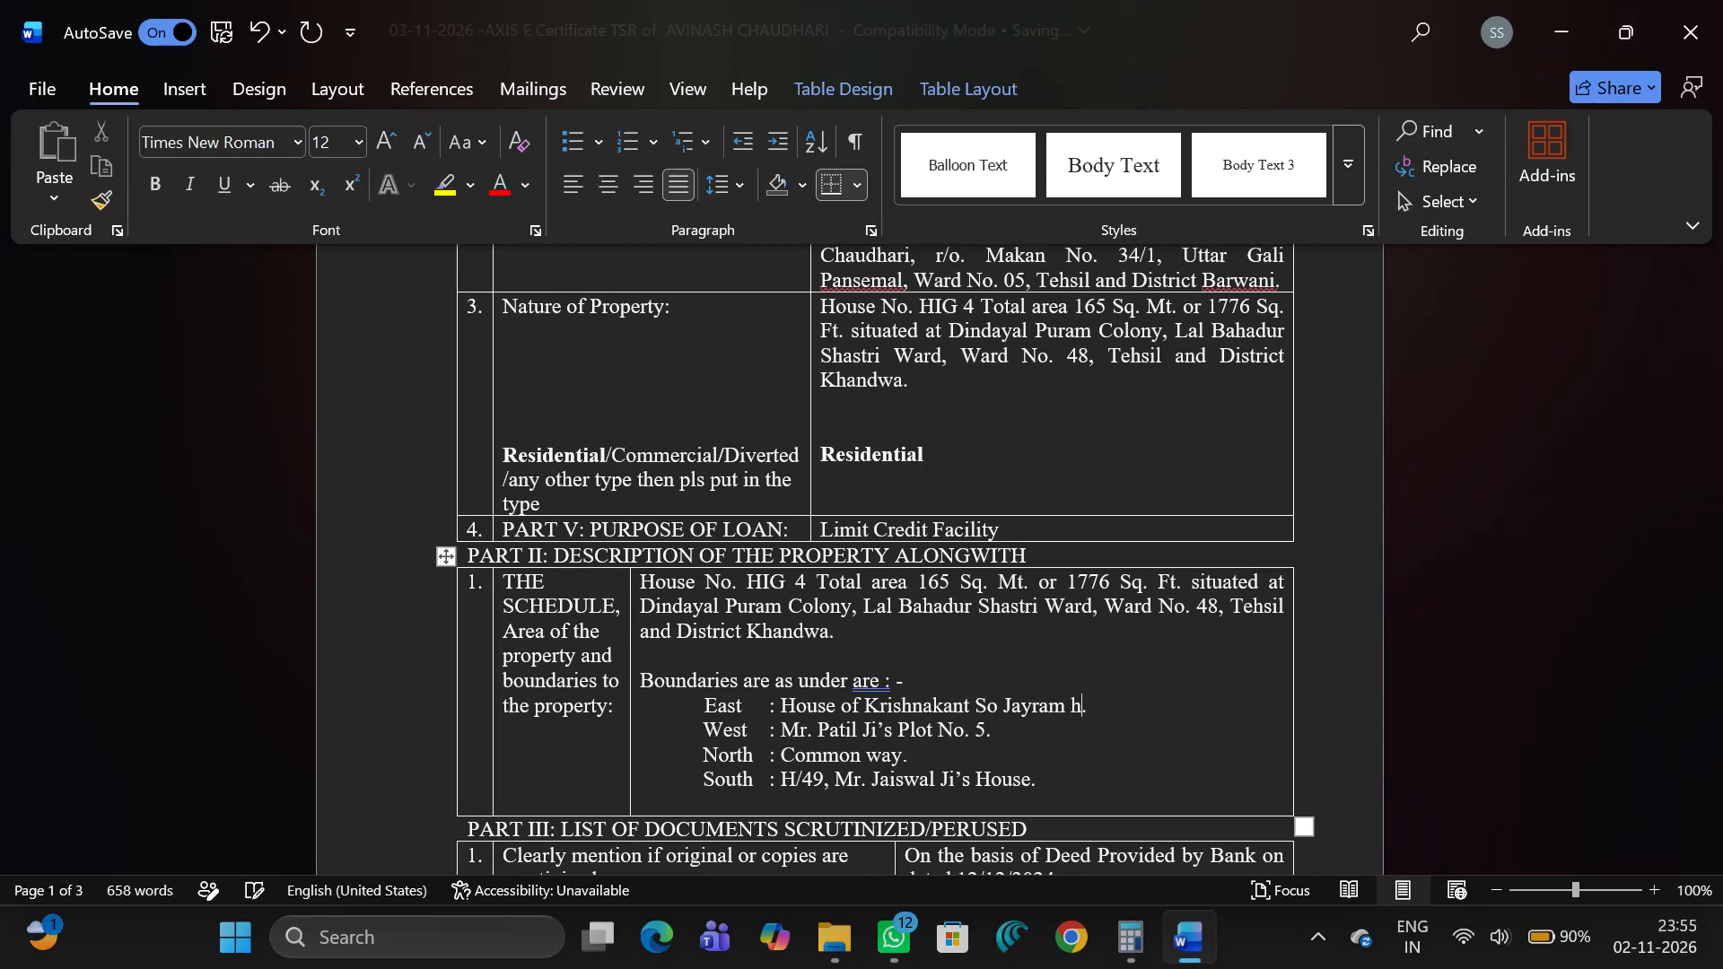
key("BackSpace")
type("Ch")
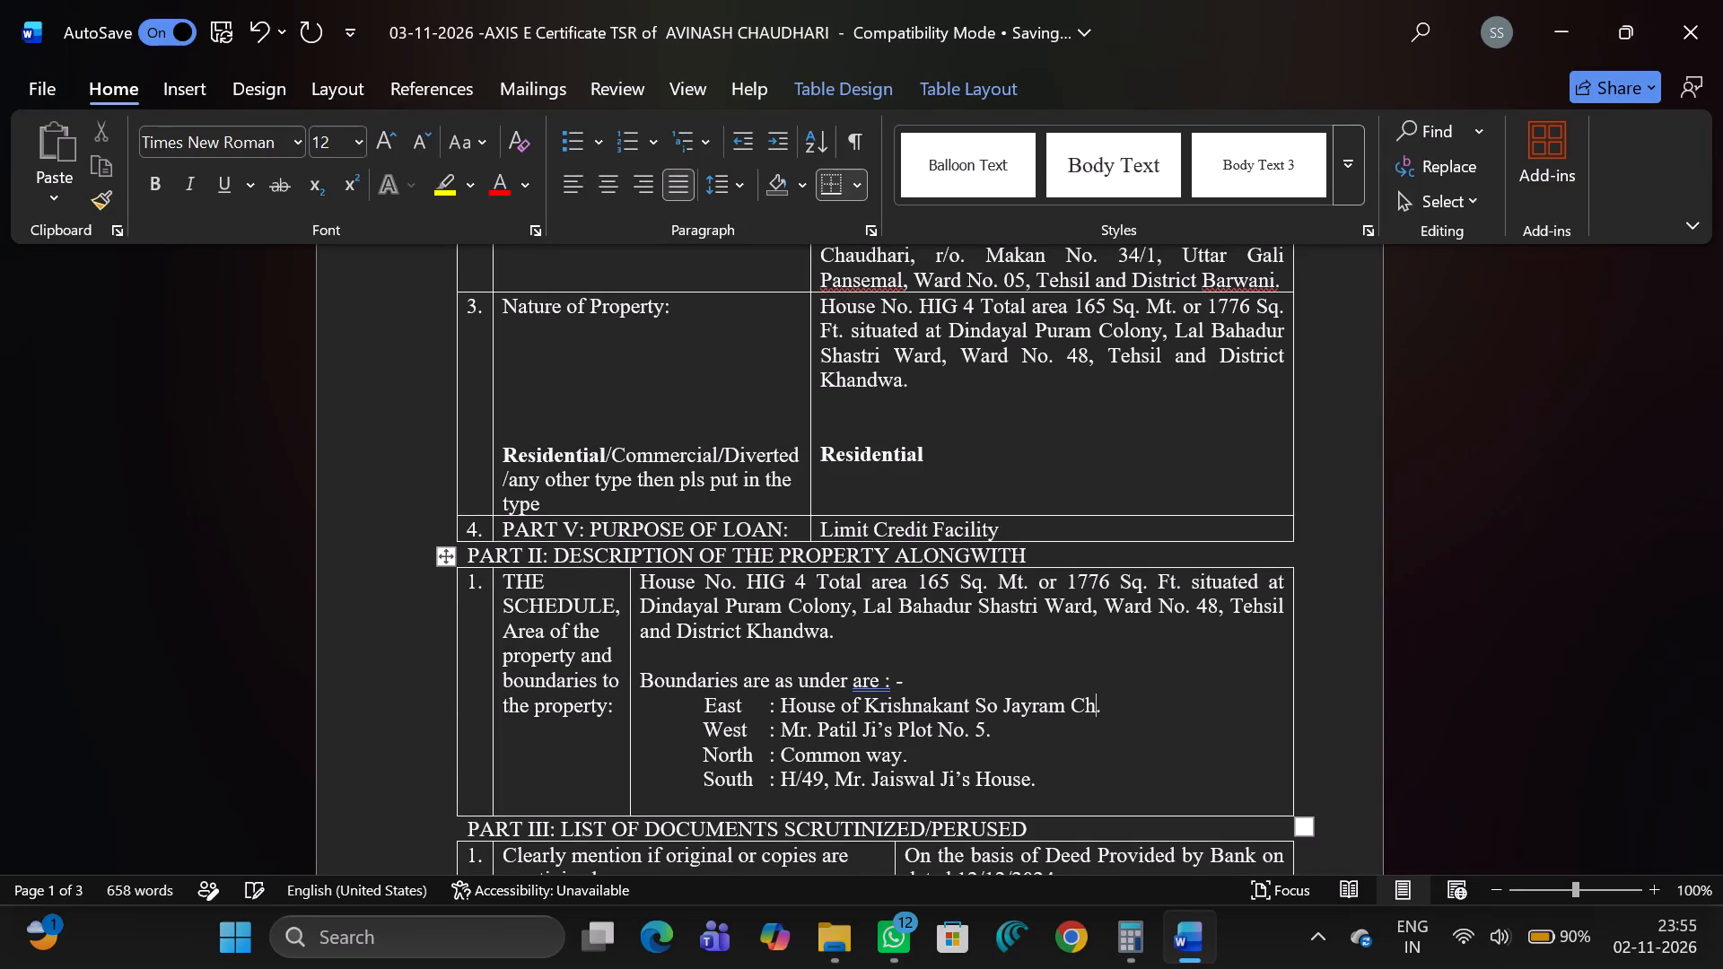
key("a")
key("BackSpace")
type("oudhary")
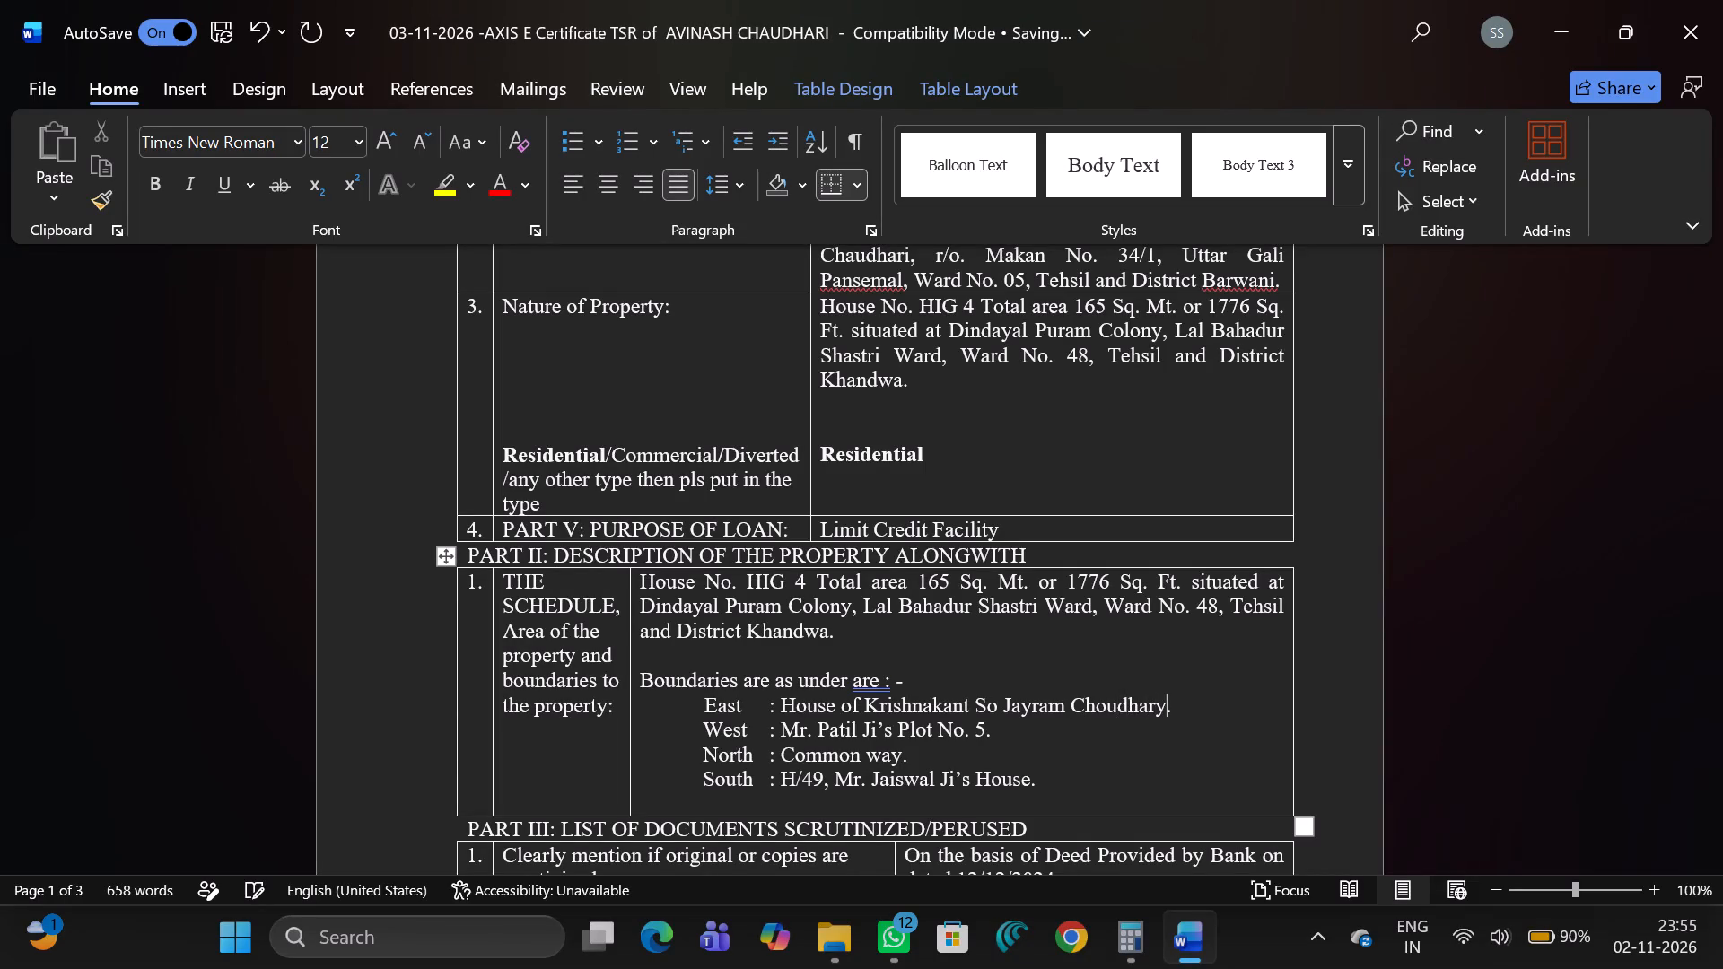
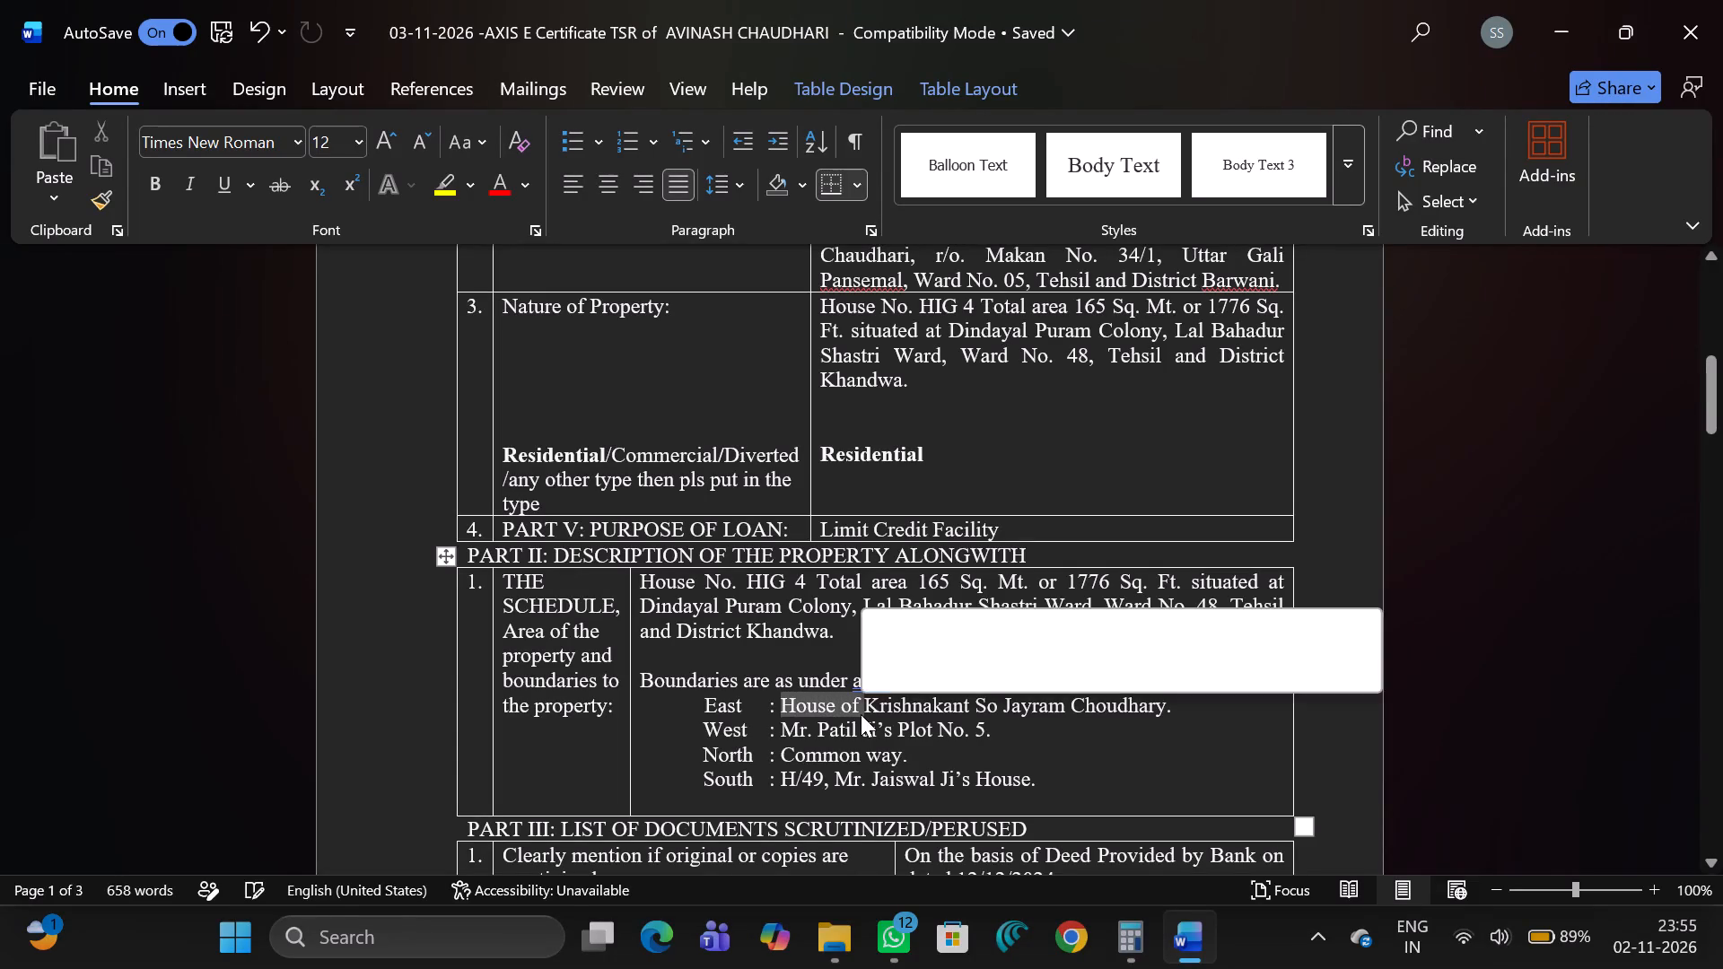
Replace the West boundary text in PART II with "House of" copied from the East entry, keeping the full stop.
key("ctrl+c")
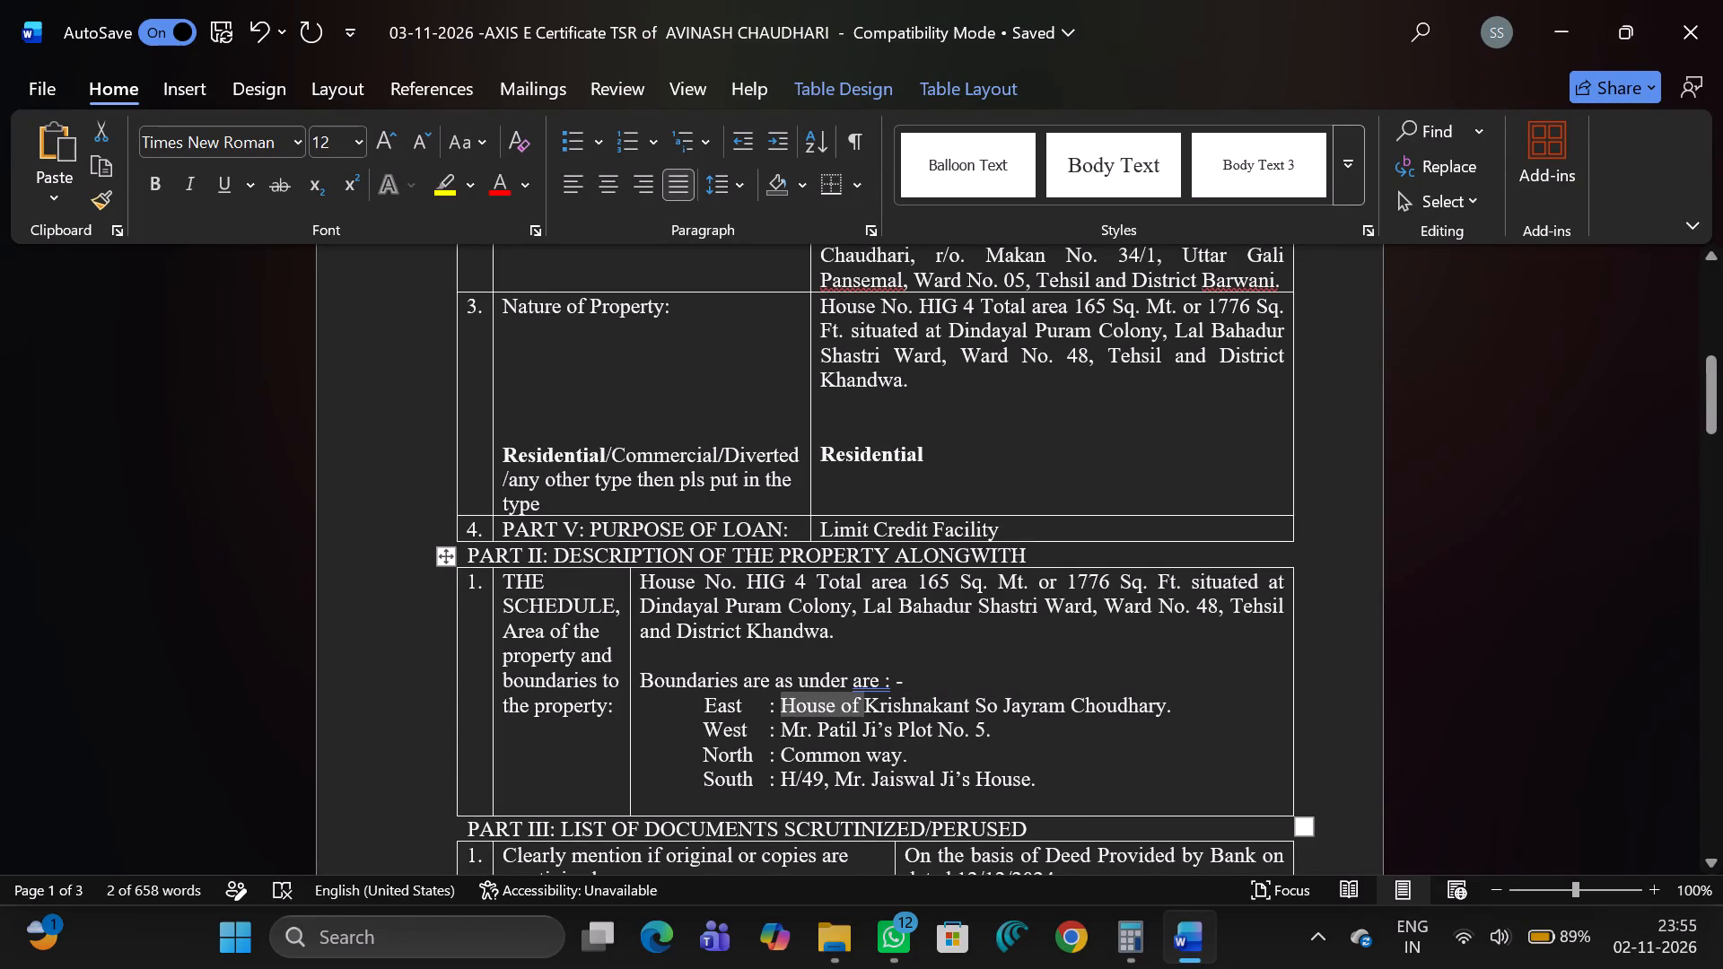
left_click_drag(784, 725, 985, 739)
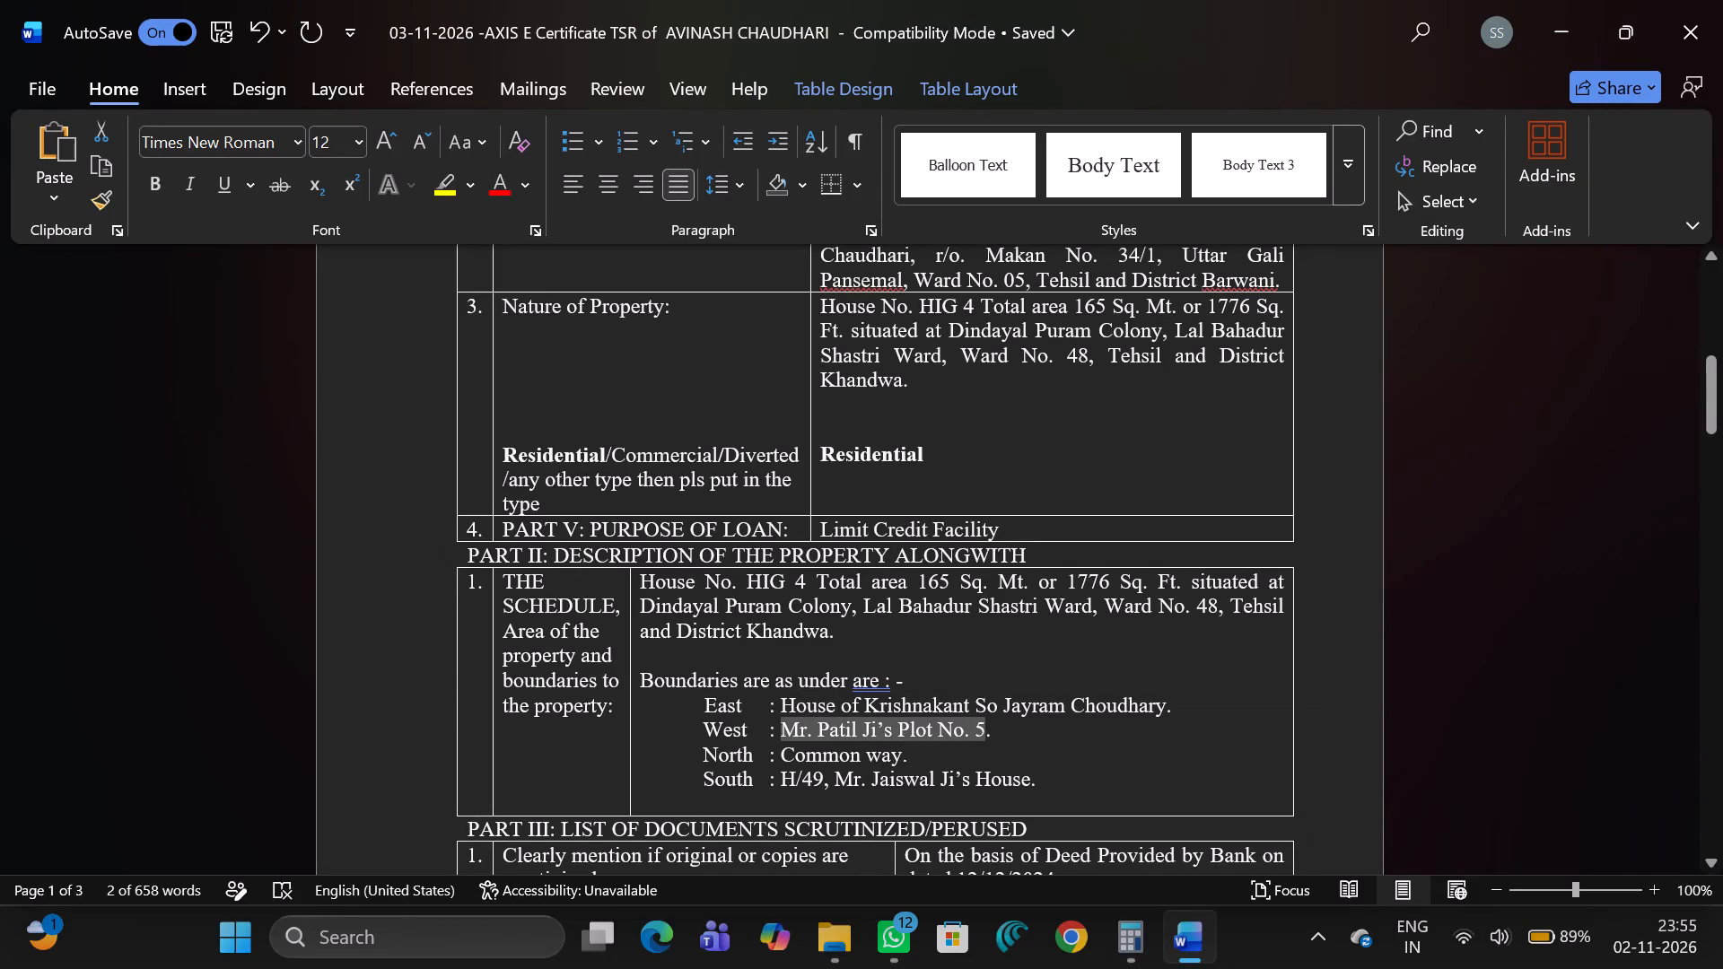
left_click_drag(985, 739, 985, 740)
key("ctrl+v")
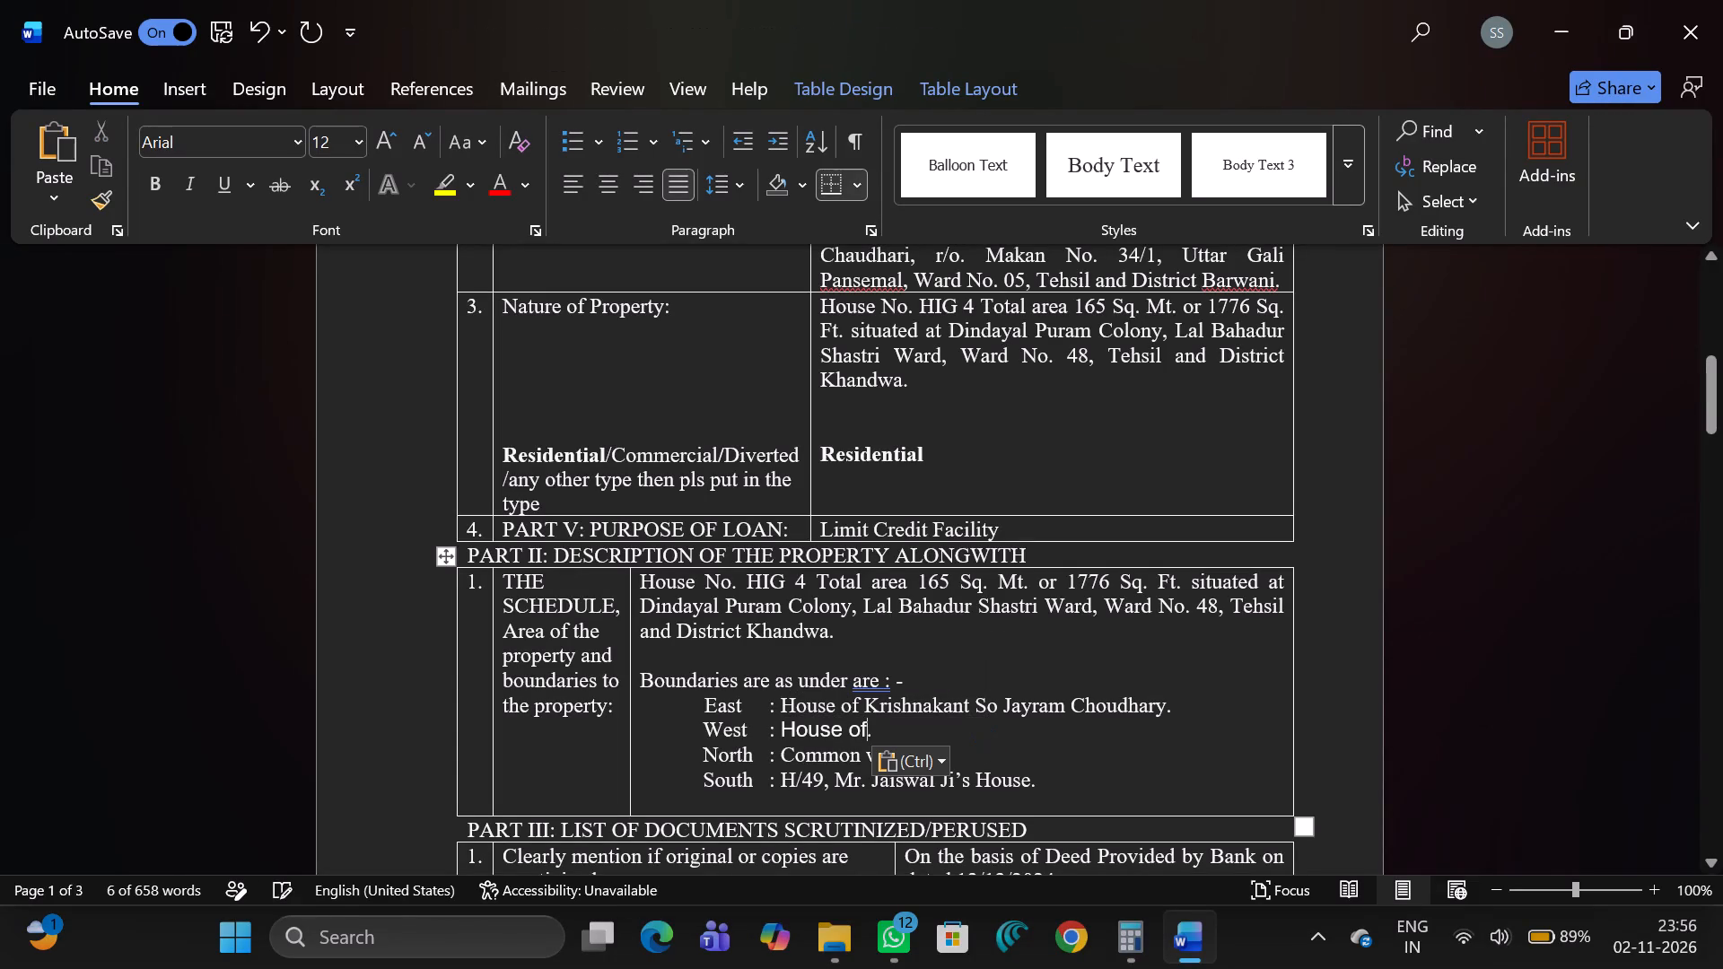
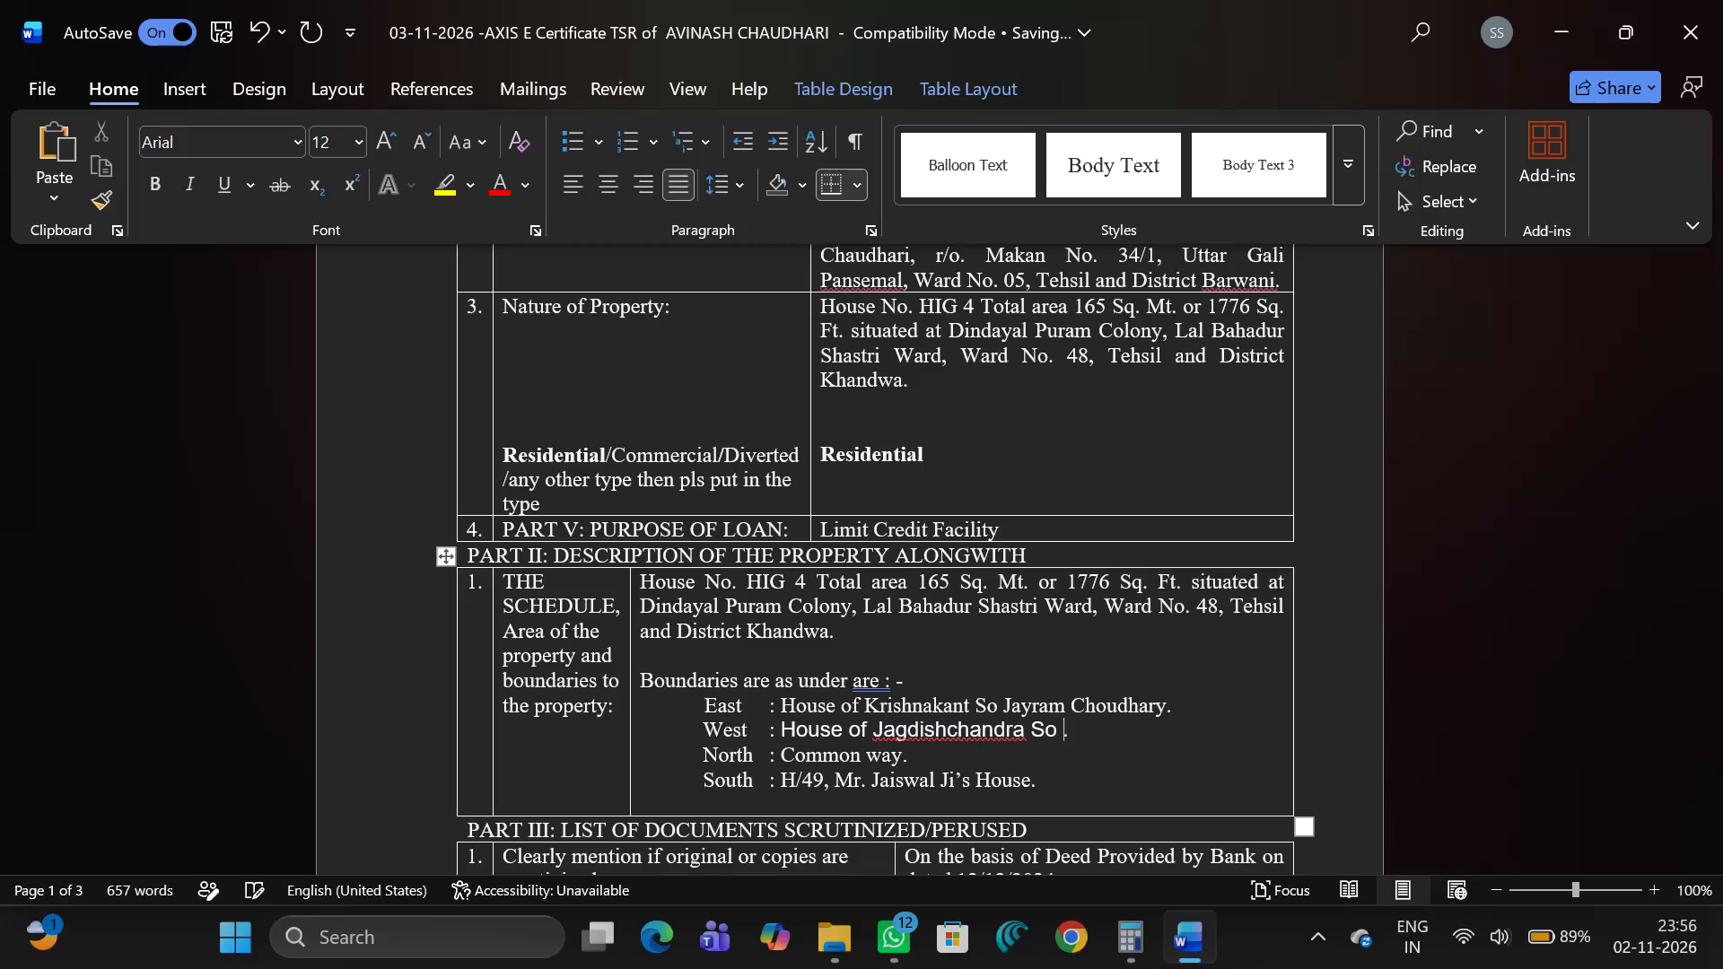
Continue the West boundary entry in PART II by adding "Bha" after "So", before the full stop.
type("Bha")
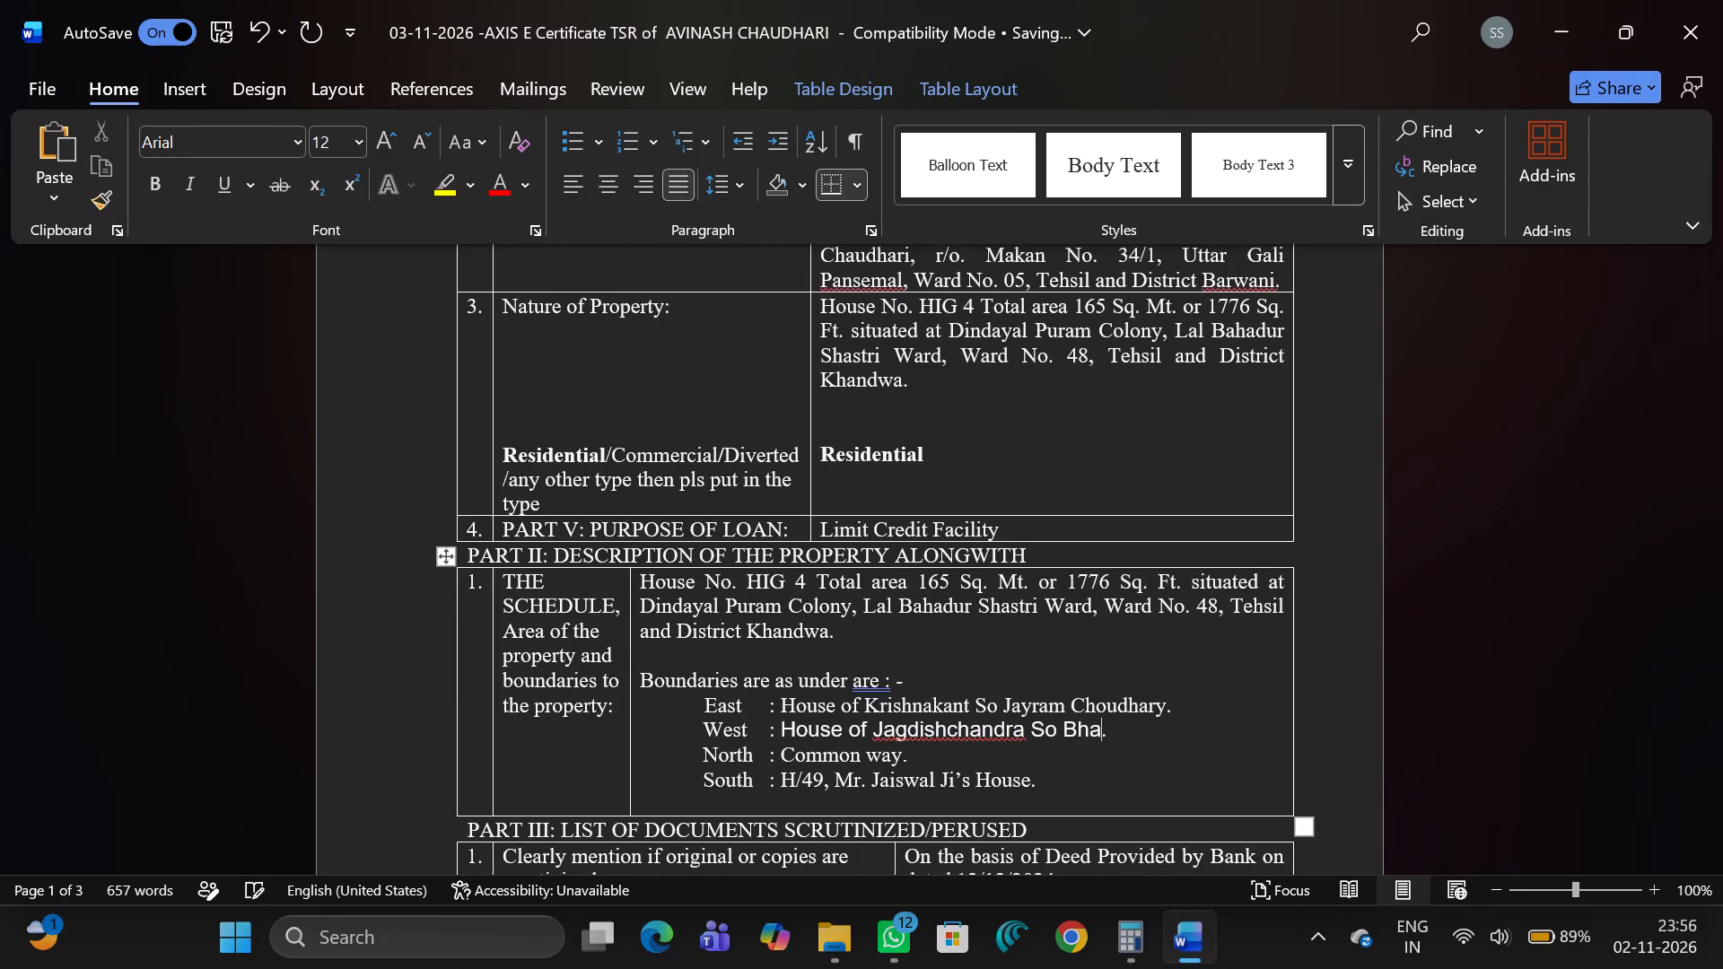
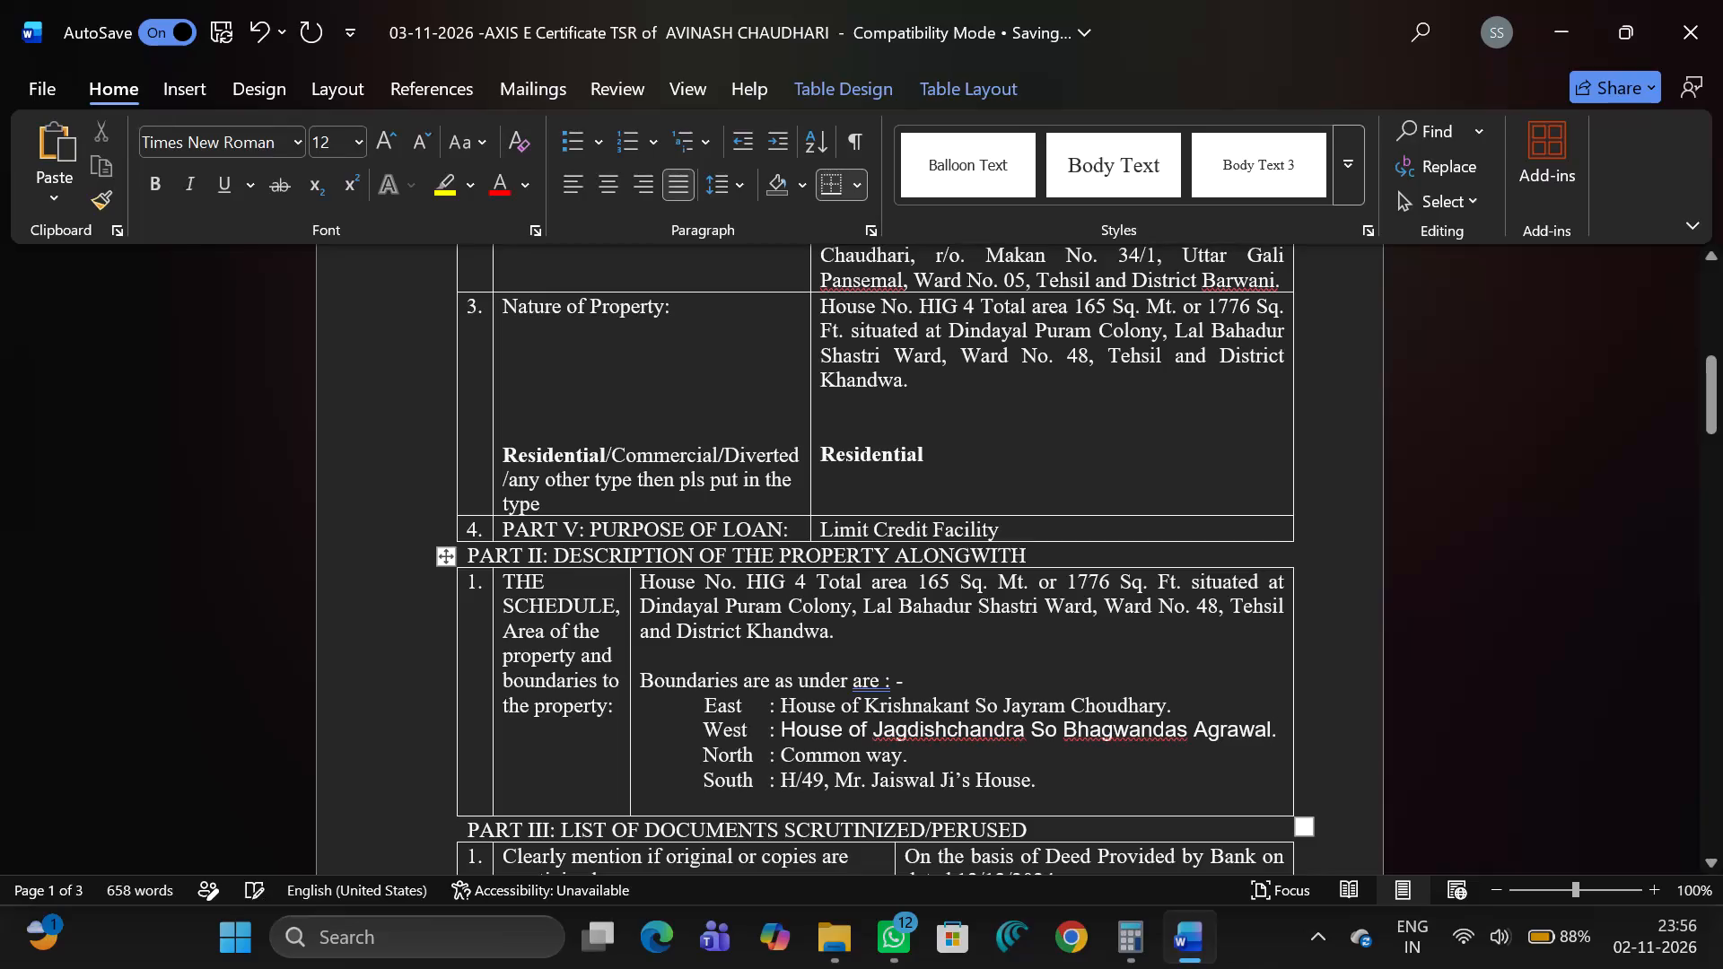
Replace "Common way" in the North boundary entry of PART II with "Gullu", keeping the closing full stop.
key("BackSpace")
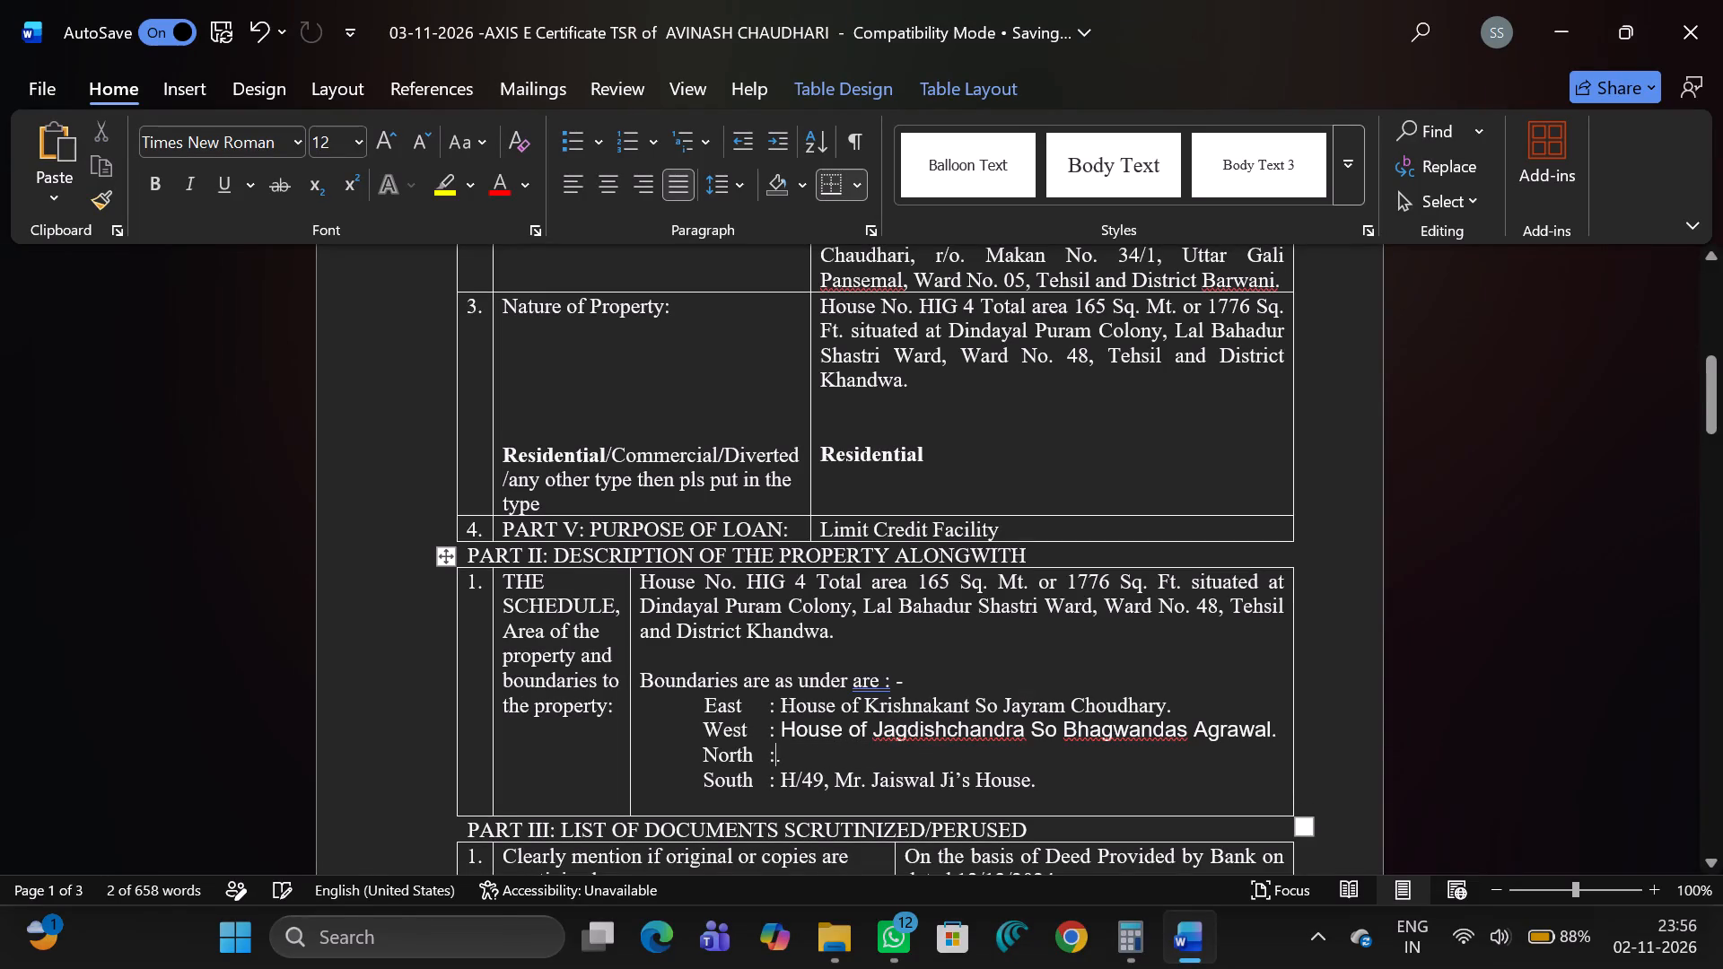
key("space")
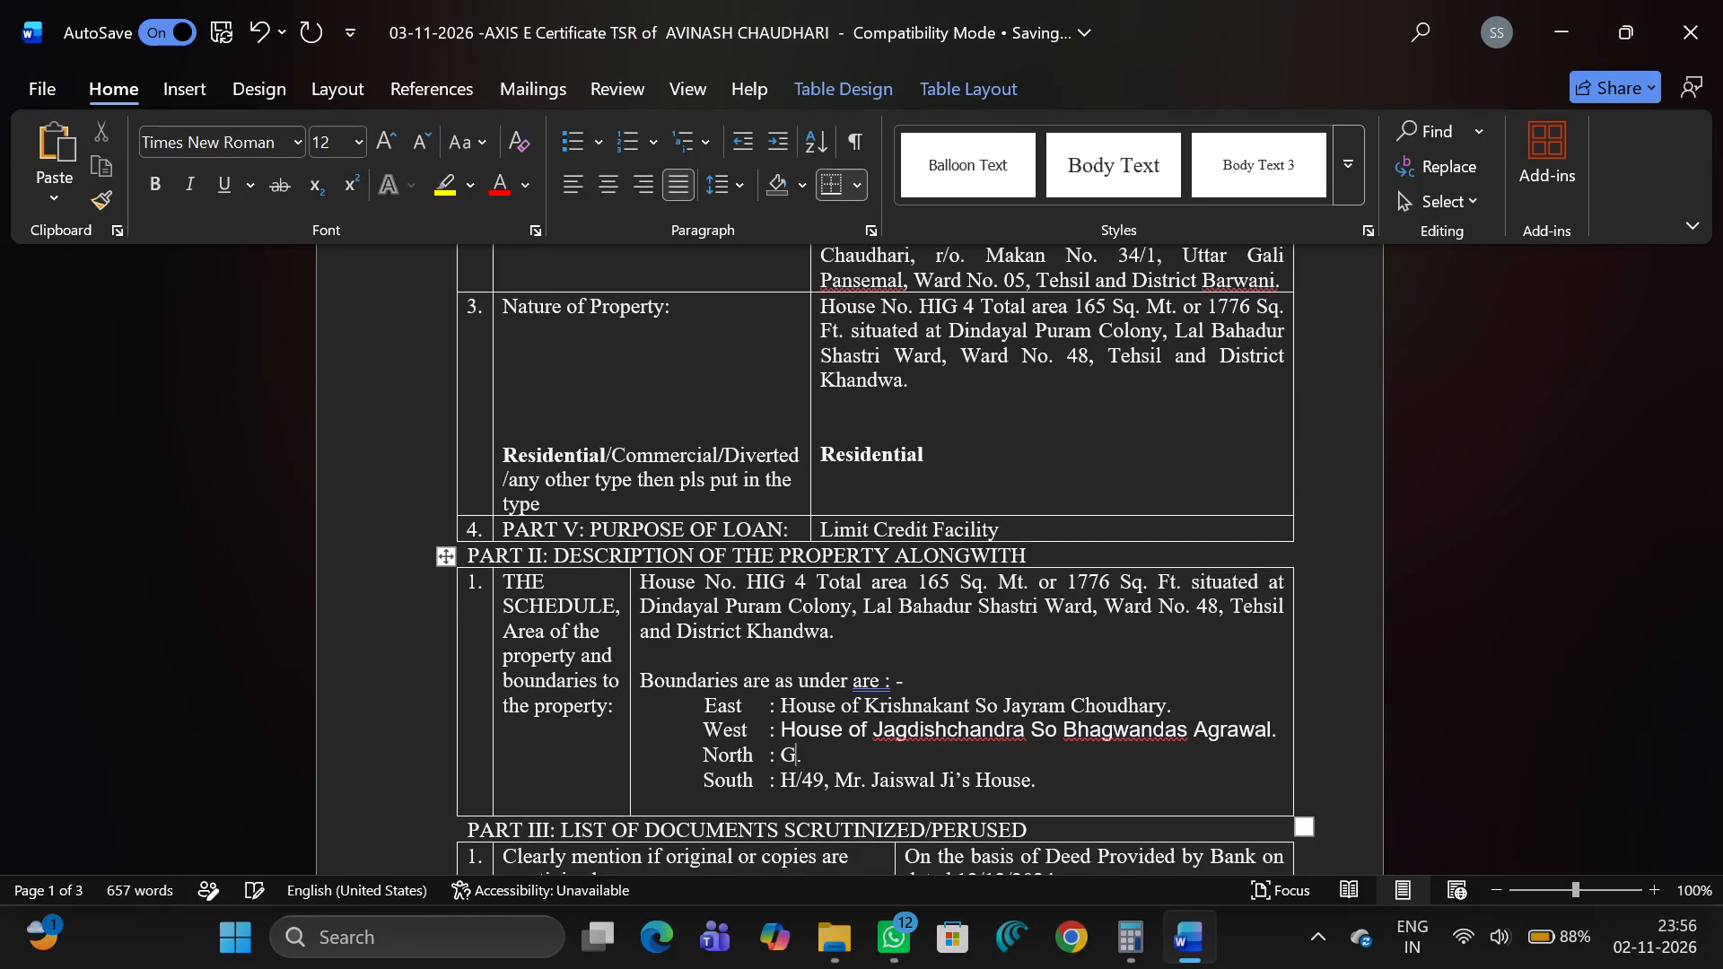
type("ullu")
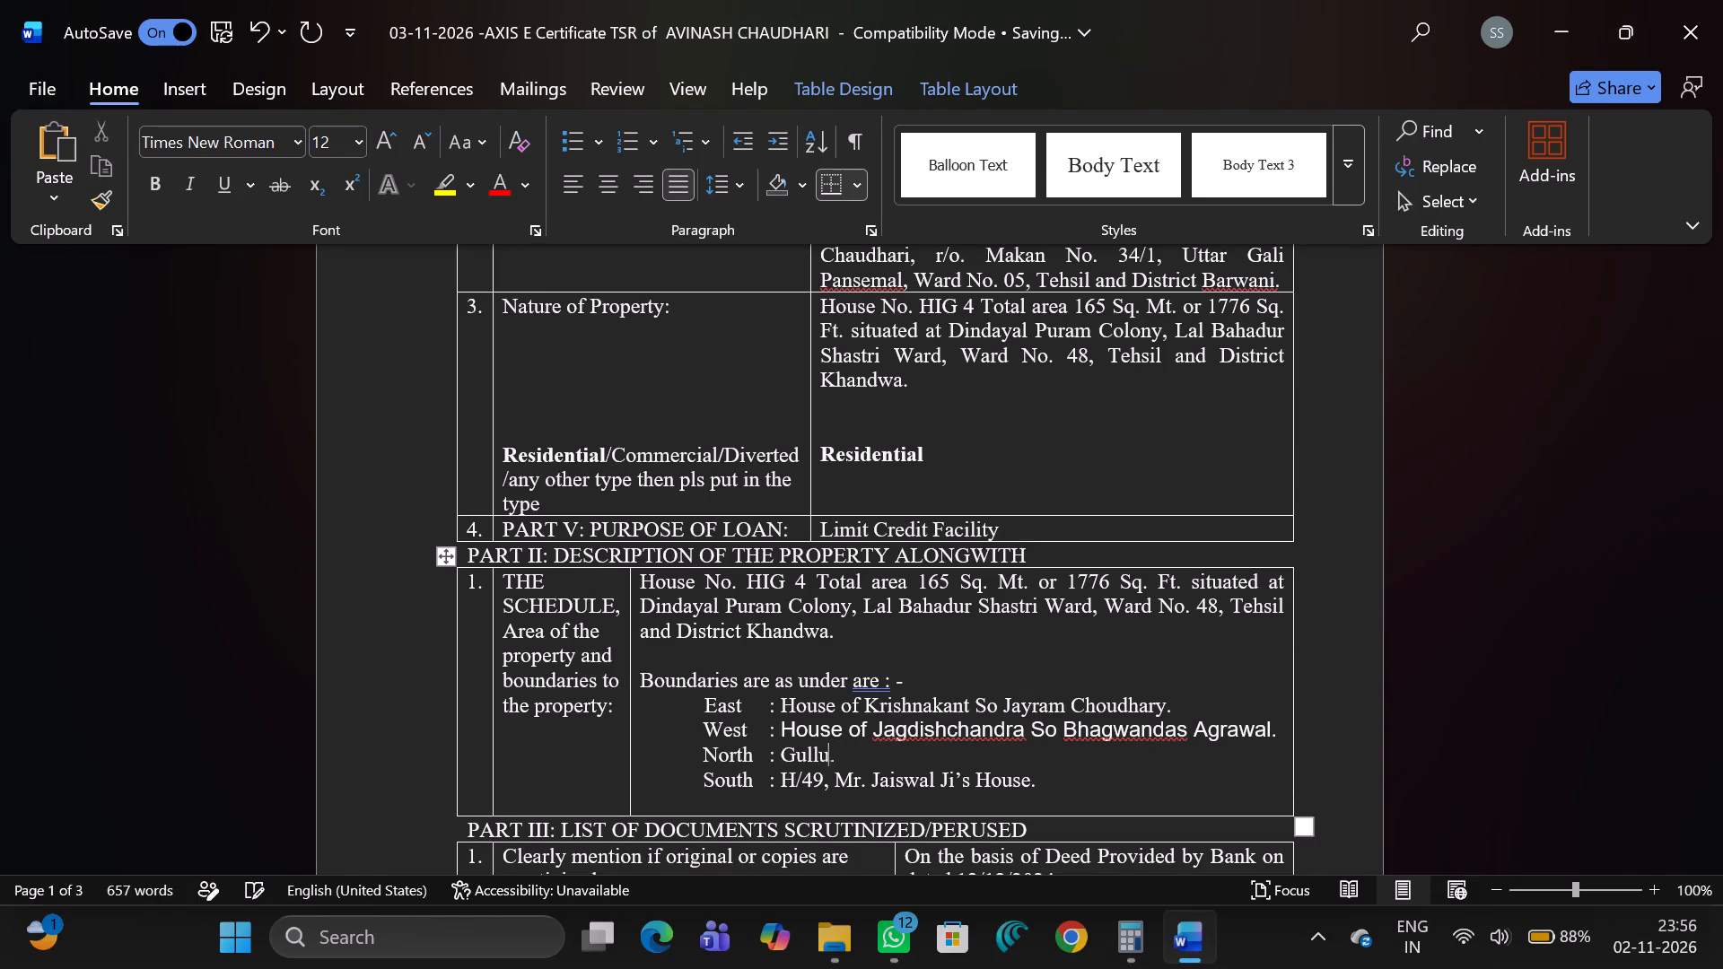
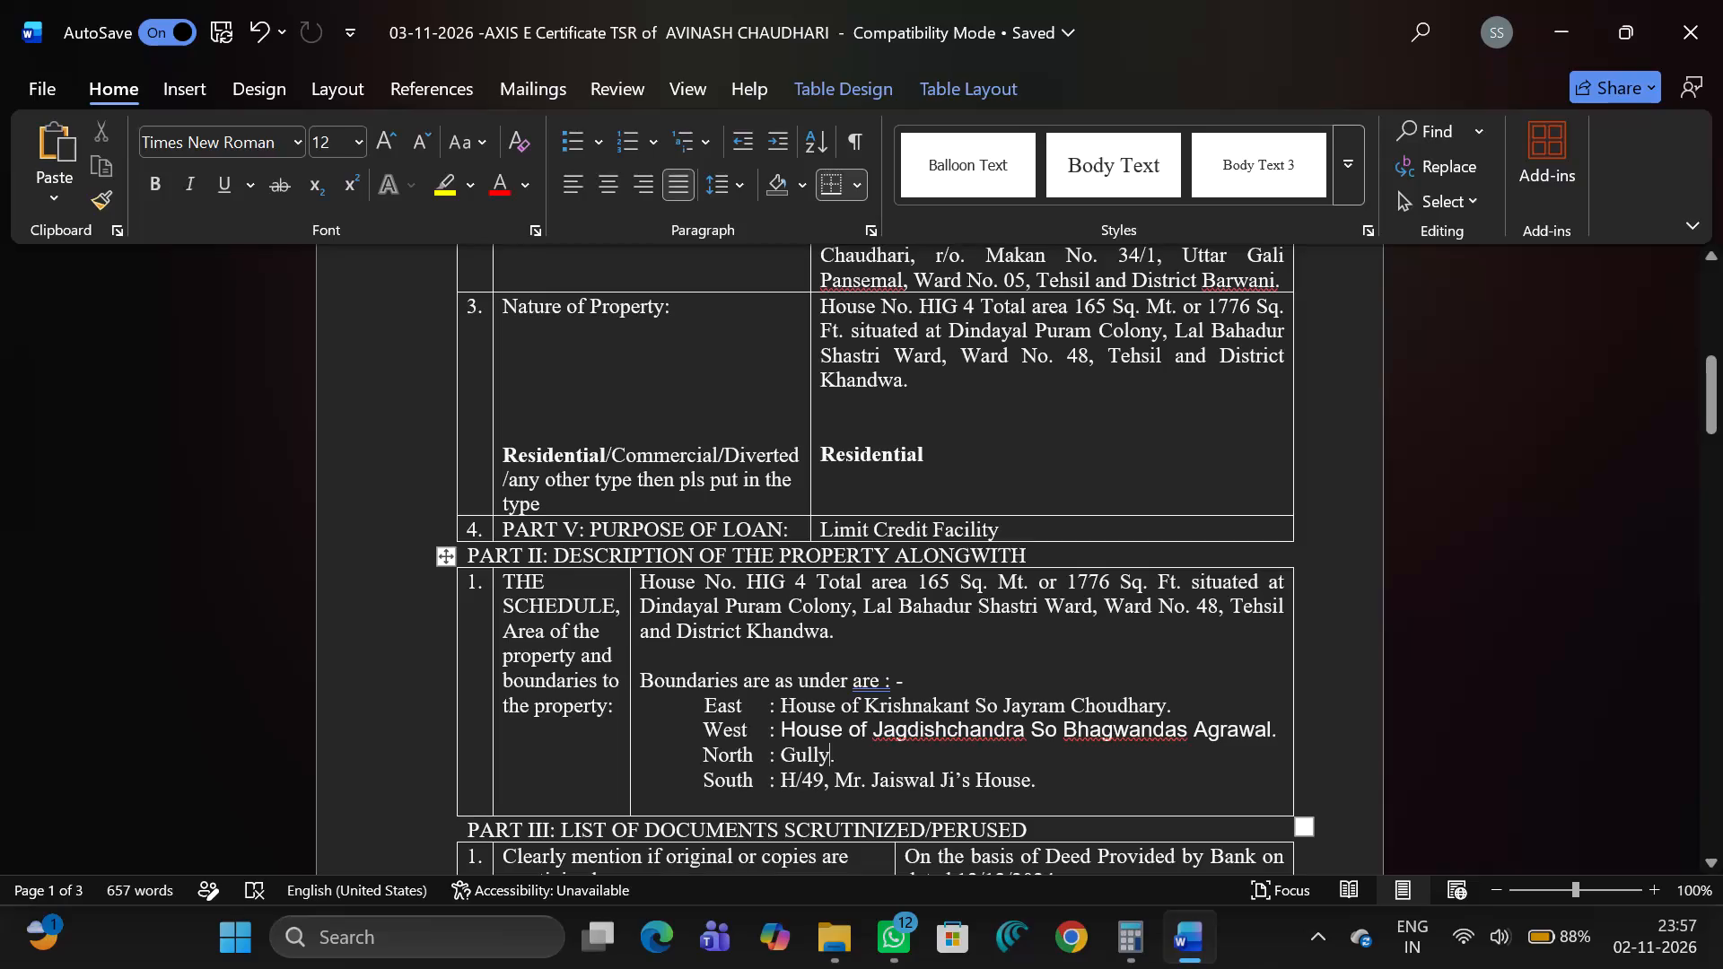
Add "(Nagar Palika" after "Gully" in the North boundary entry of PART II, separated by a space and before the full stop.
key("shift+parenleft")
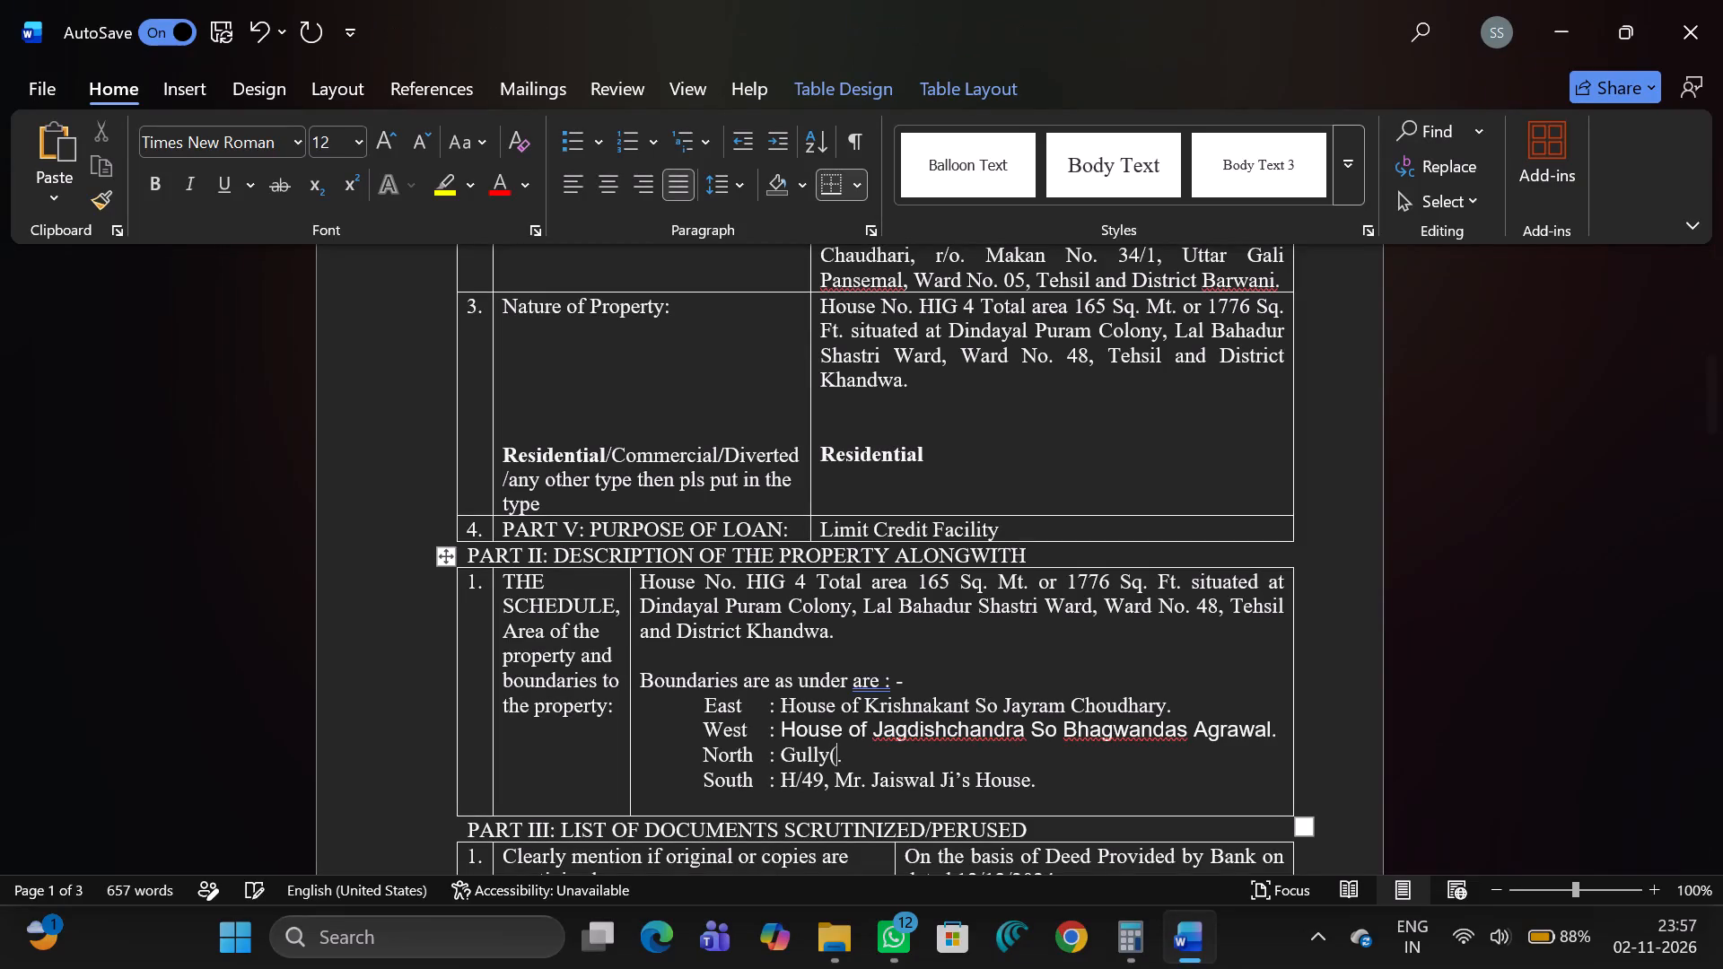
key("Left")
key("space")
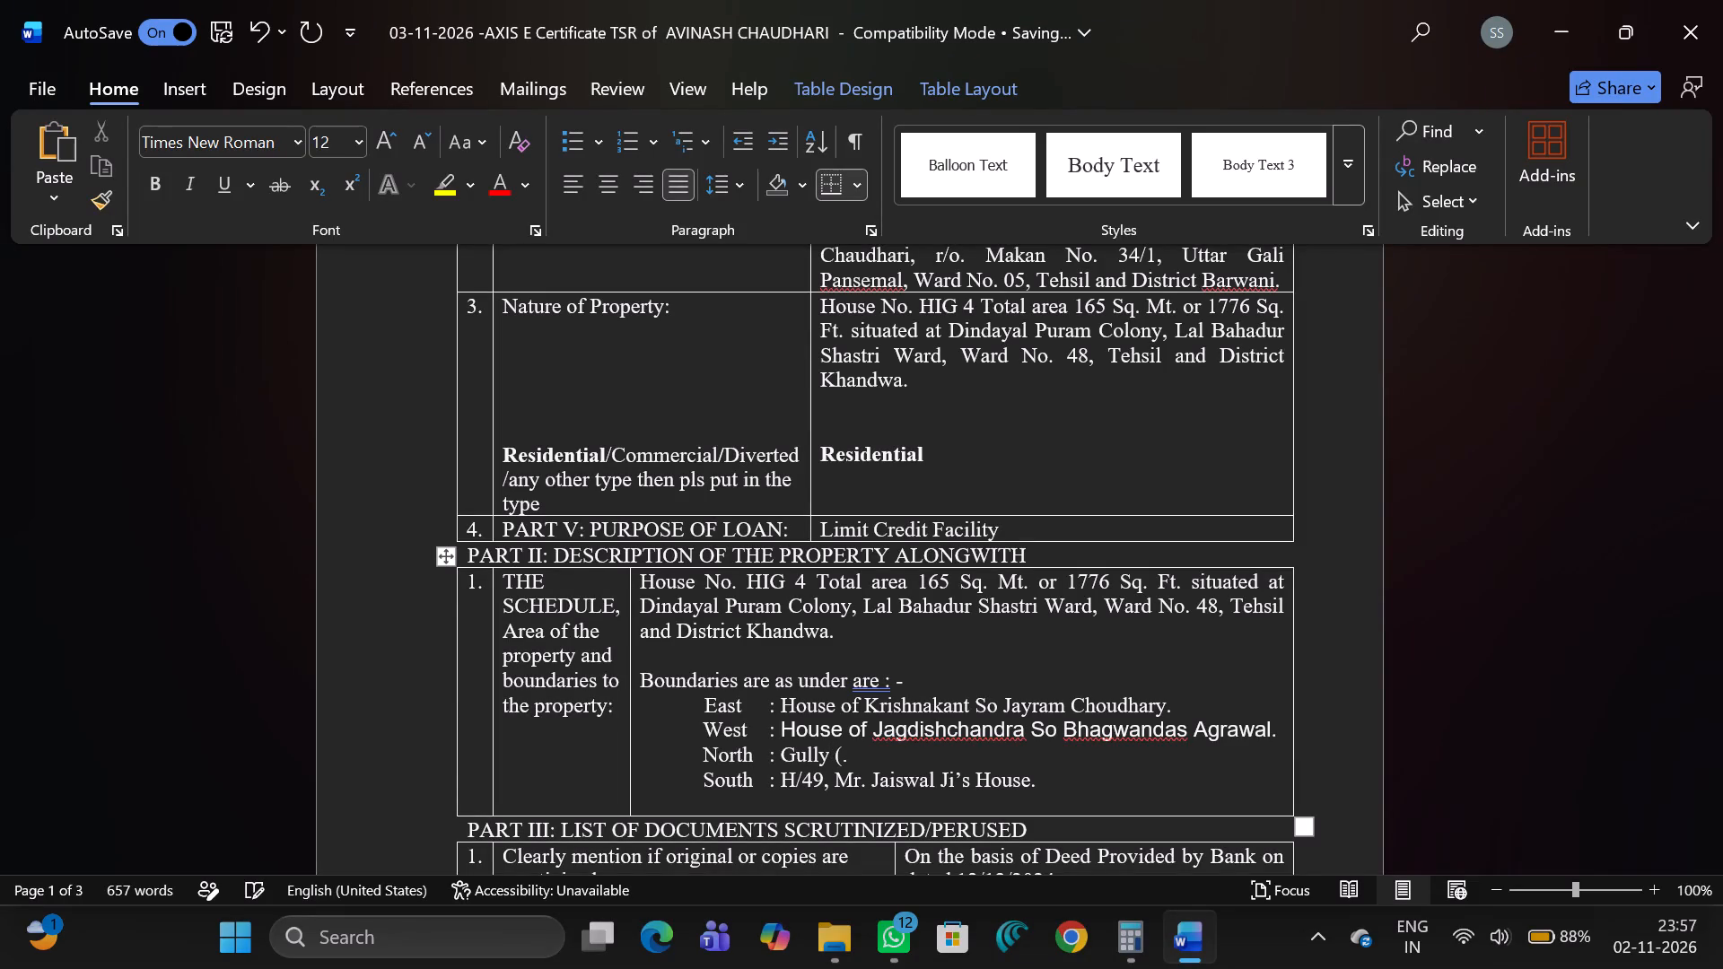
key("Right")
key("a")
type("gar")
key("space")
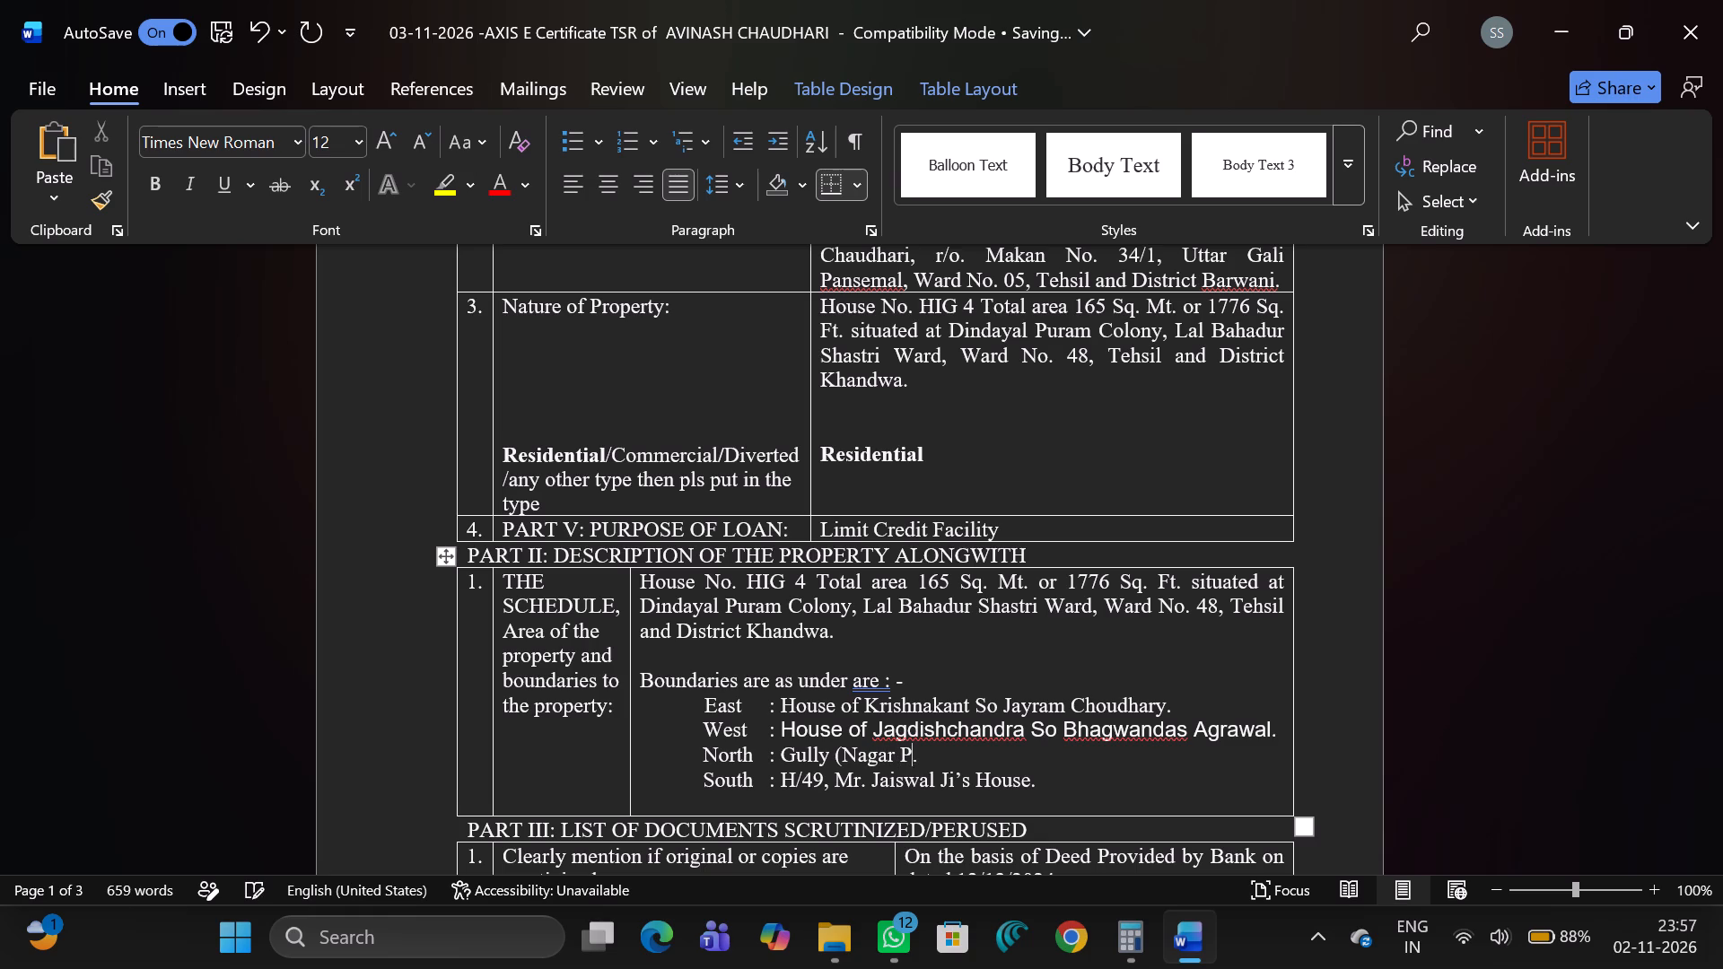
type("alika")
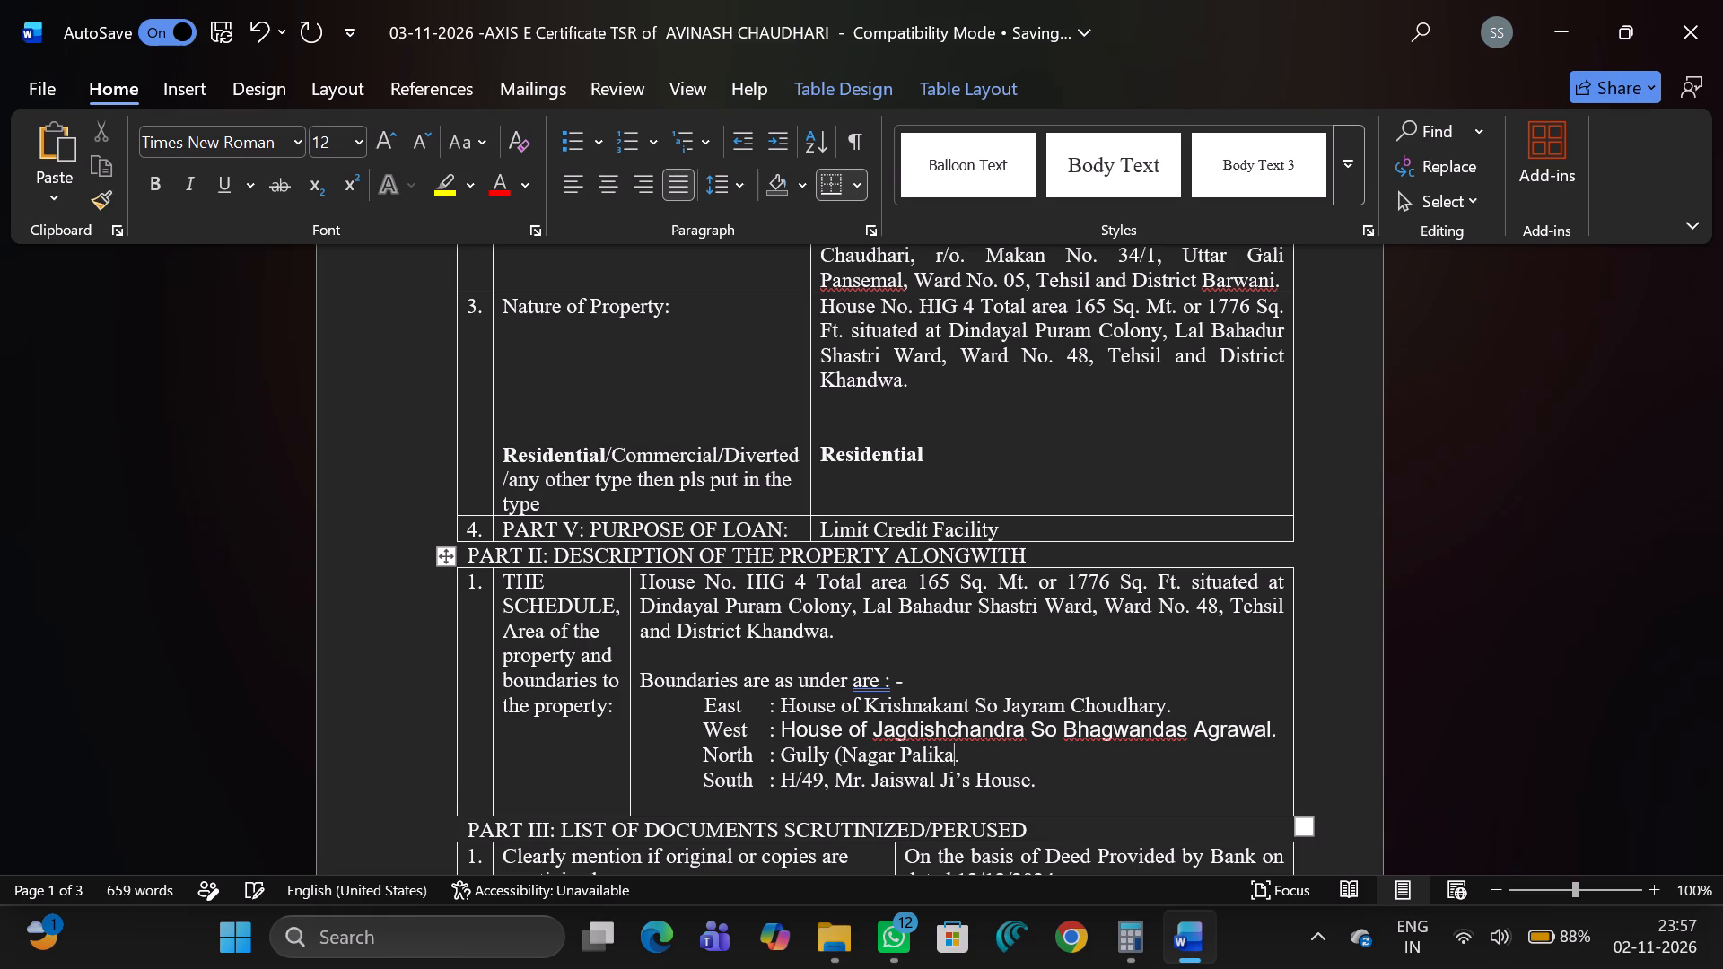
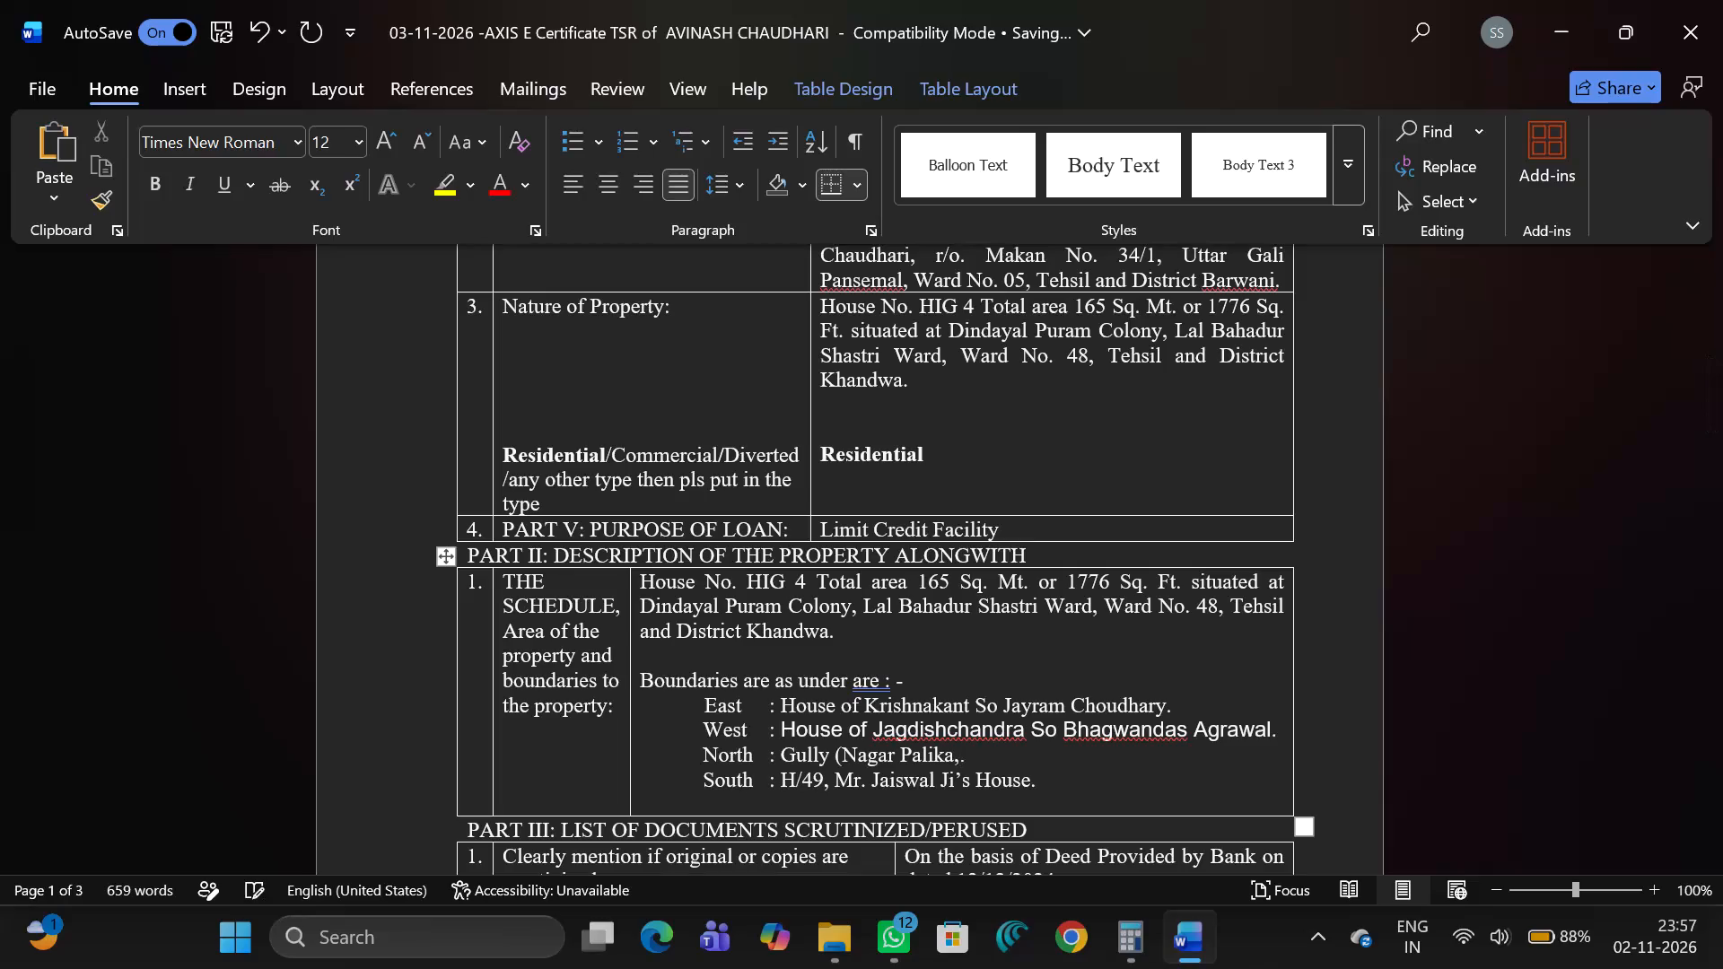
Remove the comma after "Palika" in the North boundary entry of PART II and make the word possessive, reading "(Nagar Palika’s".
key("BackSpace")
key("comma")
key("BackSpace")
key("apostrophe")
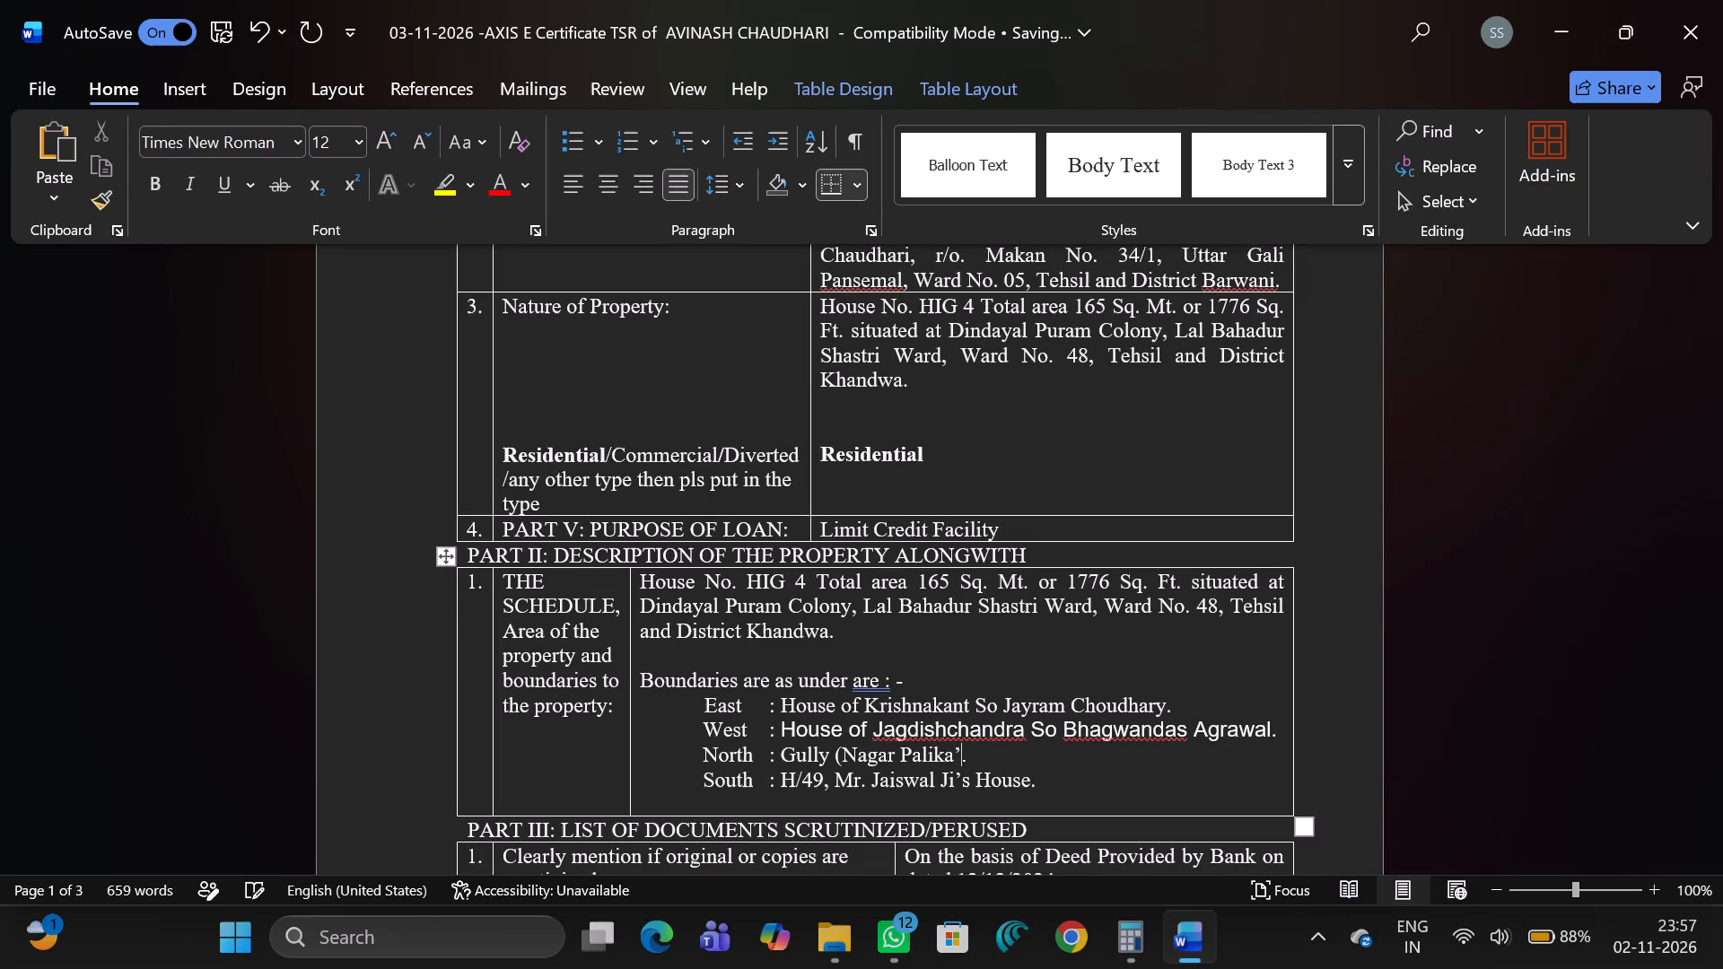
key("s")
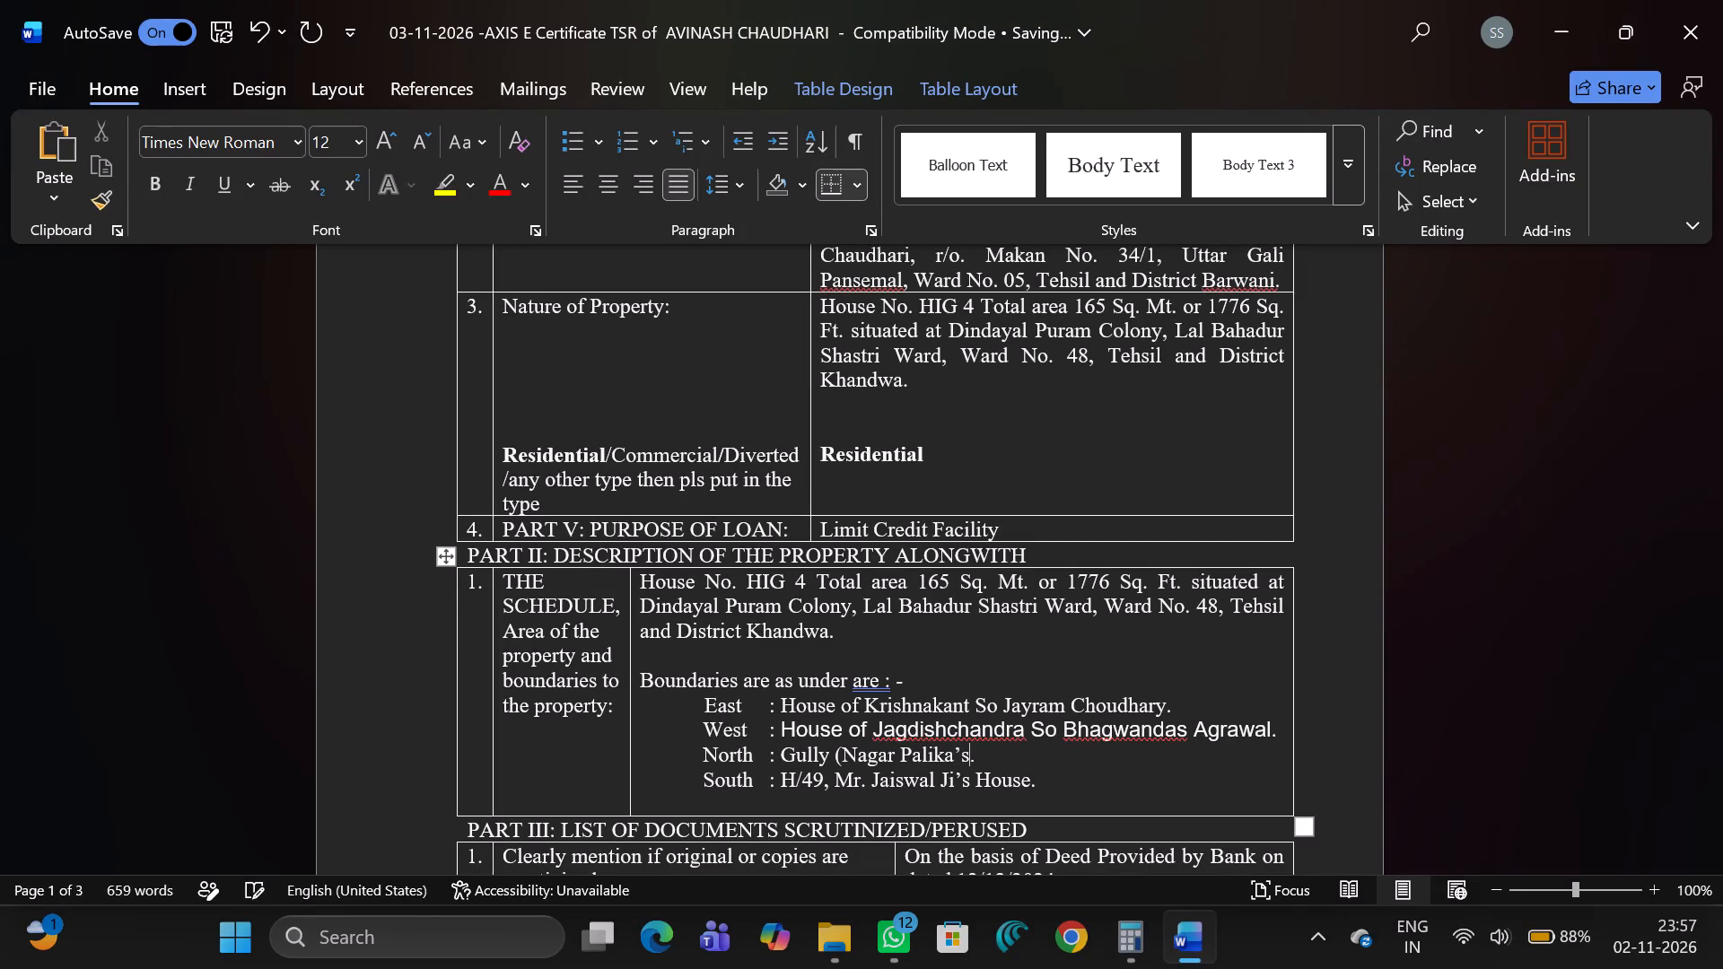
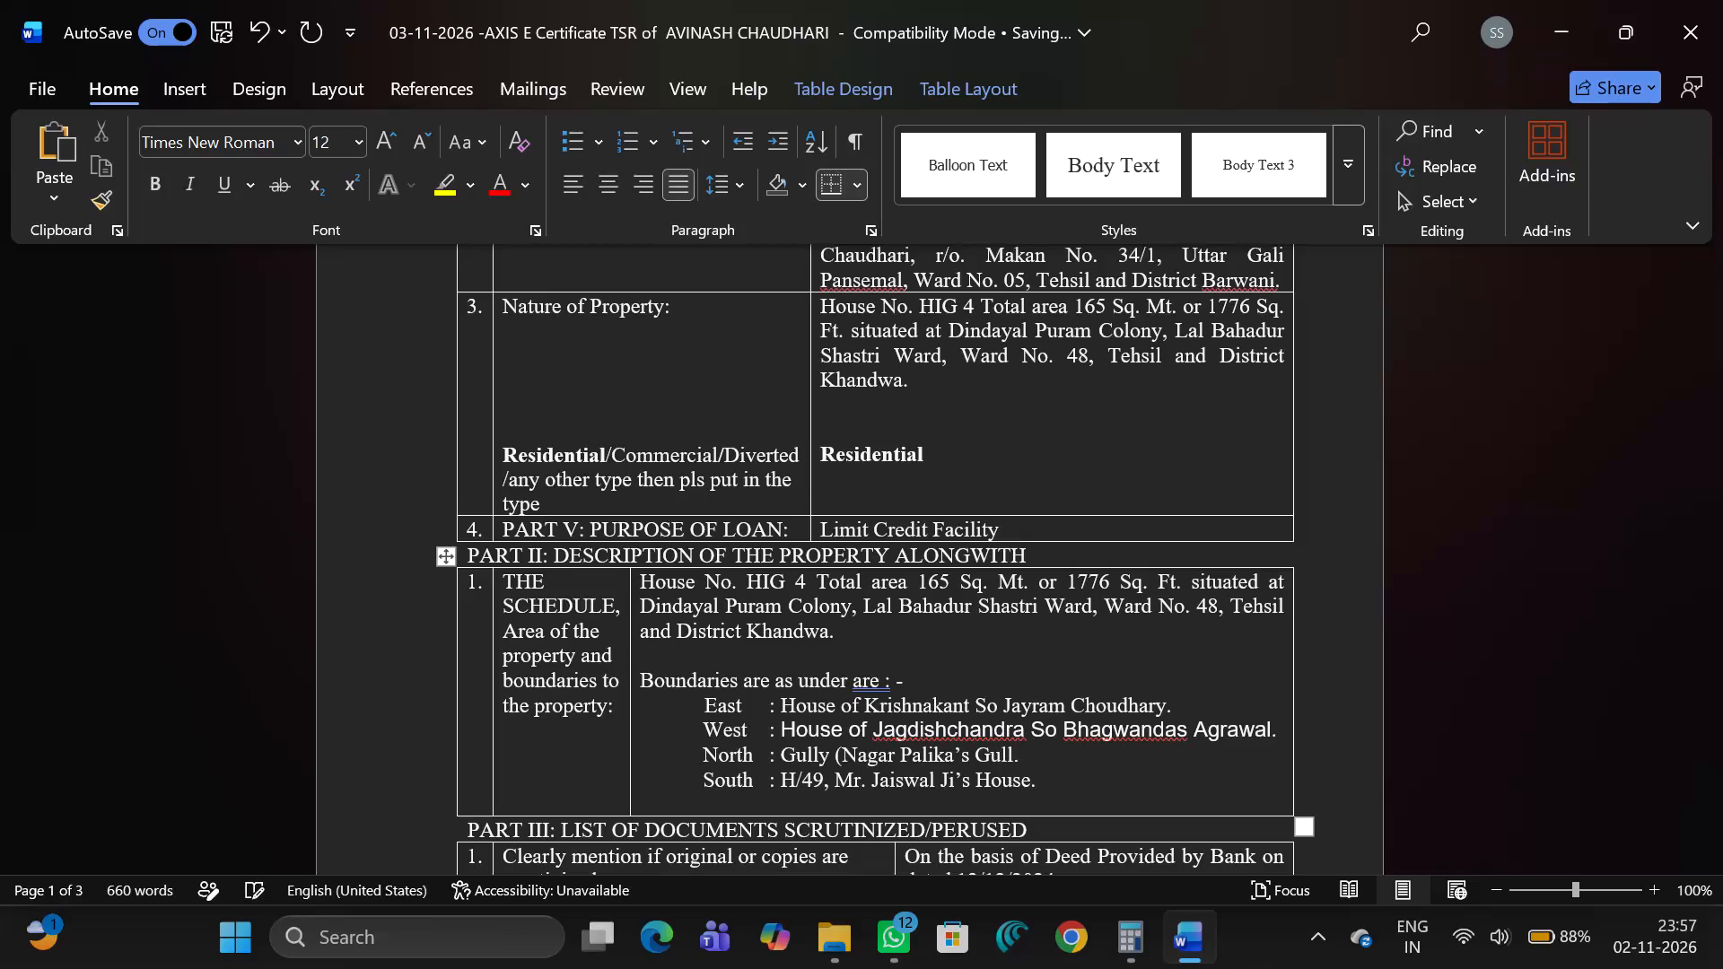
Close the parenthesis in the North boundary entry of PART II so it reads "Gully (Nagar Palika’s Gully).".
key("shift+parenright")
Replace the South boundary entry with a copy of the North entry's "Gully (Nagar Palika’s Gully" text, ending with ")." and a new line below.
left_click_drag(779, 763, 805, 763)
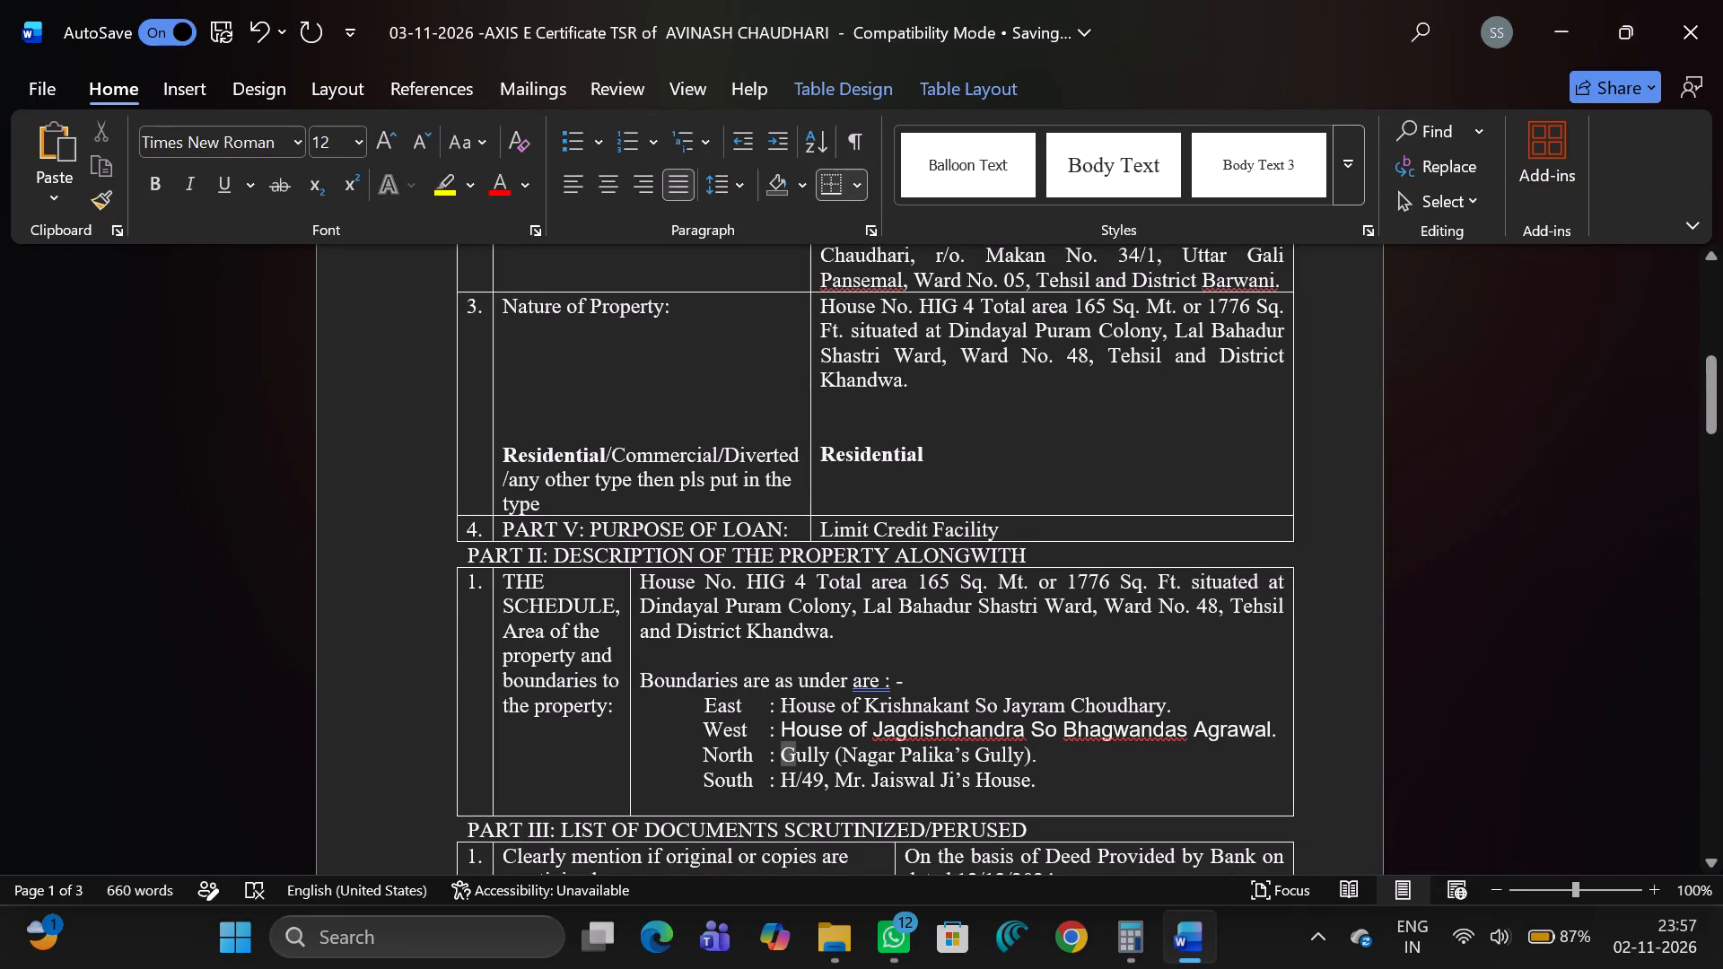
left_click_drag(805, 763, 1022, 764)
left_click_drag(1022, 764, 1036, 764)
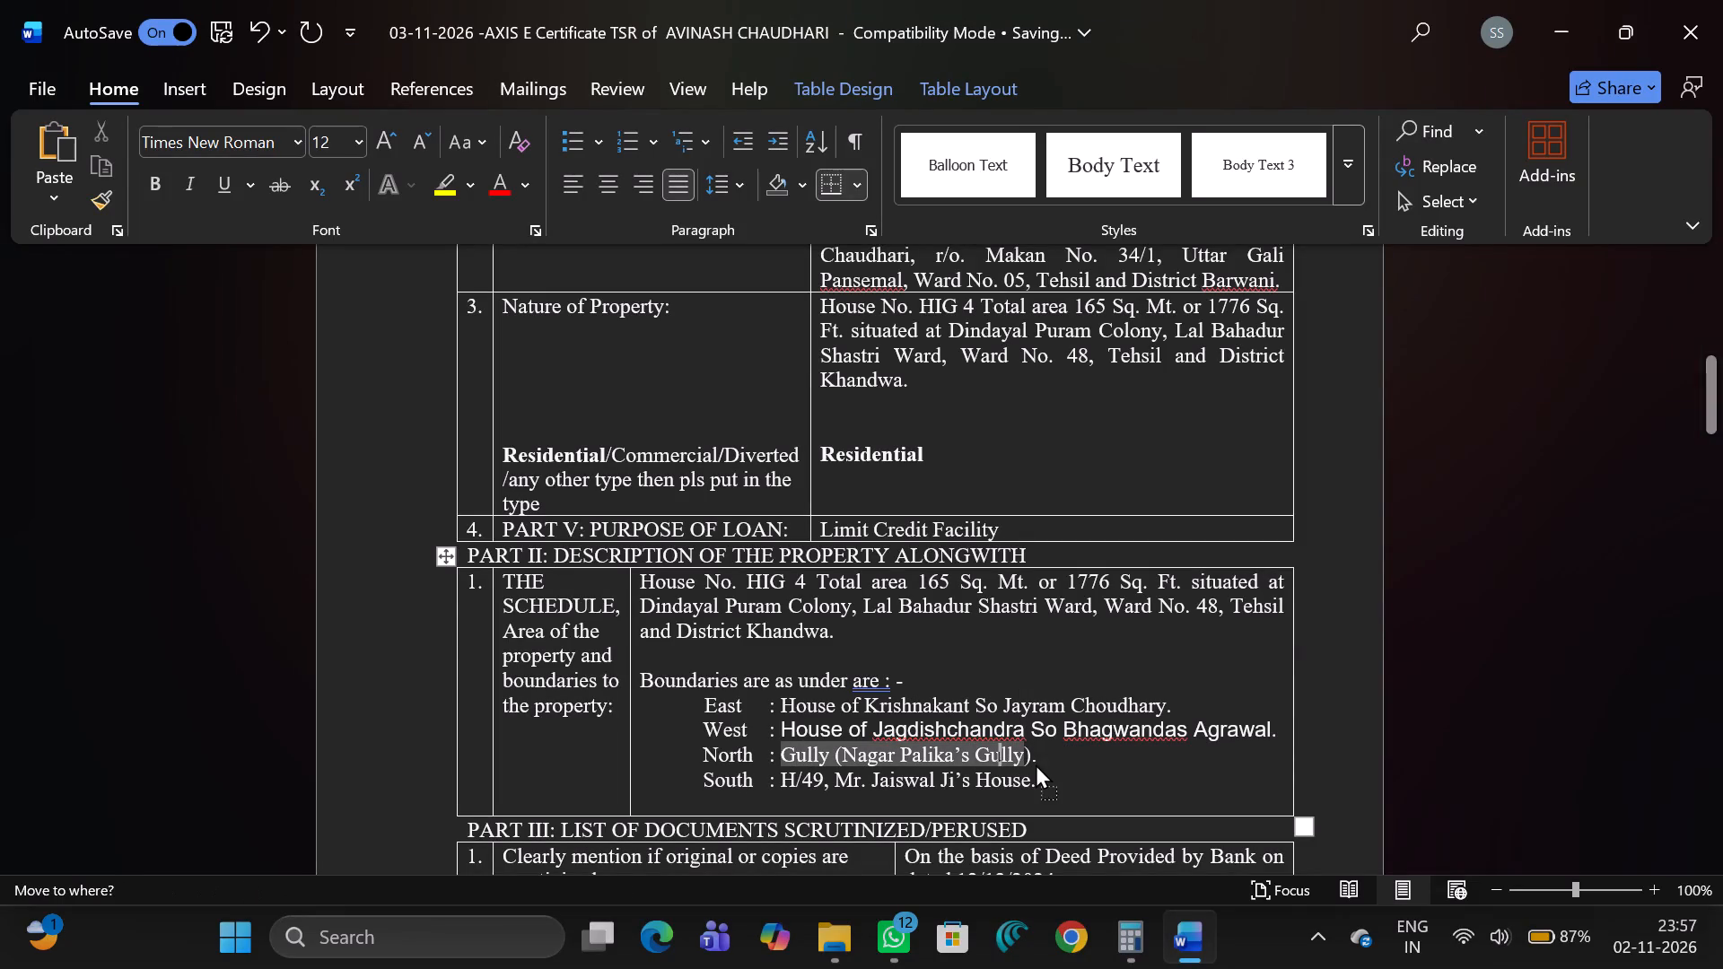
left_click_drag(1036, 764, 1042, 764)
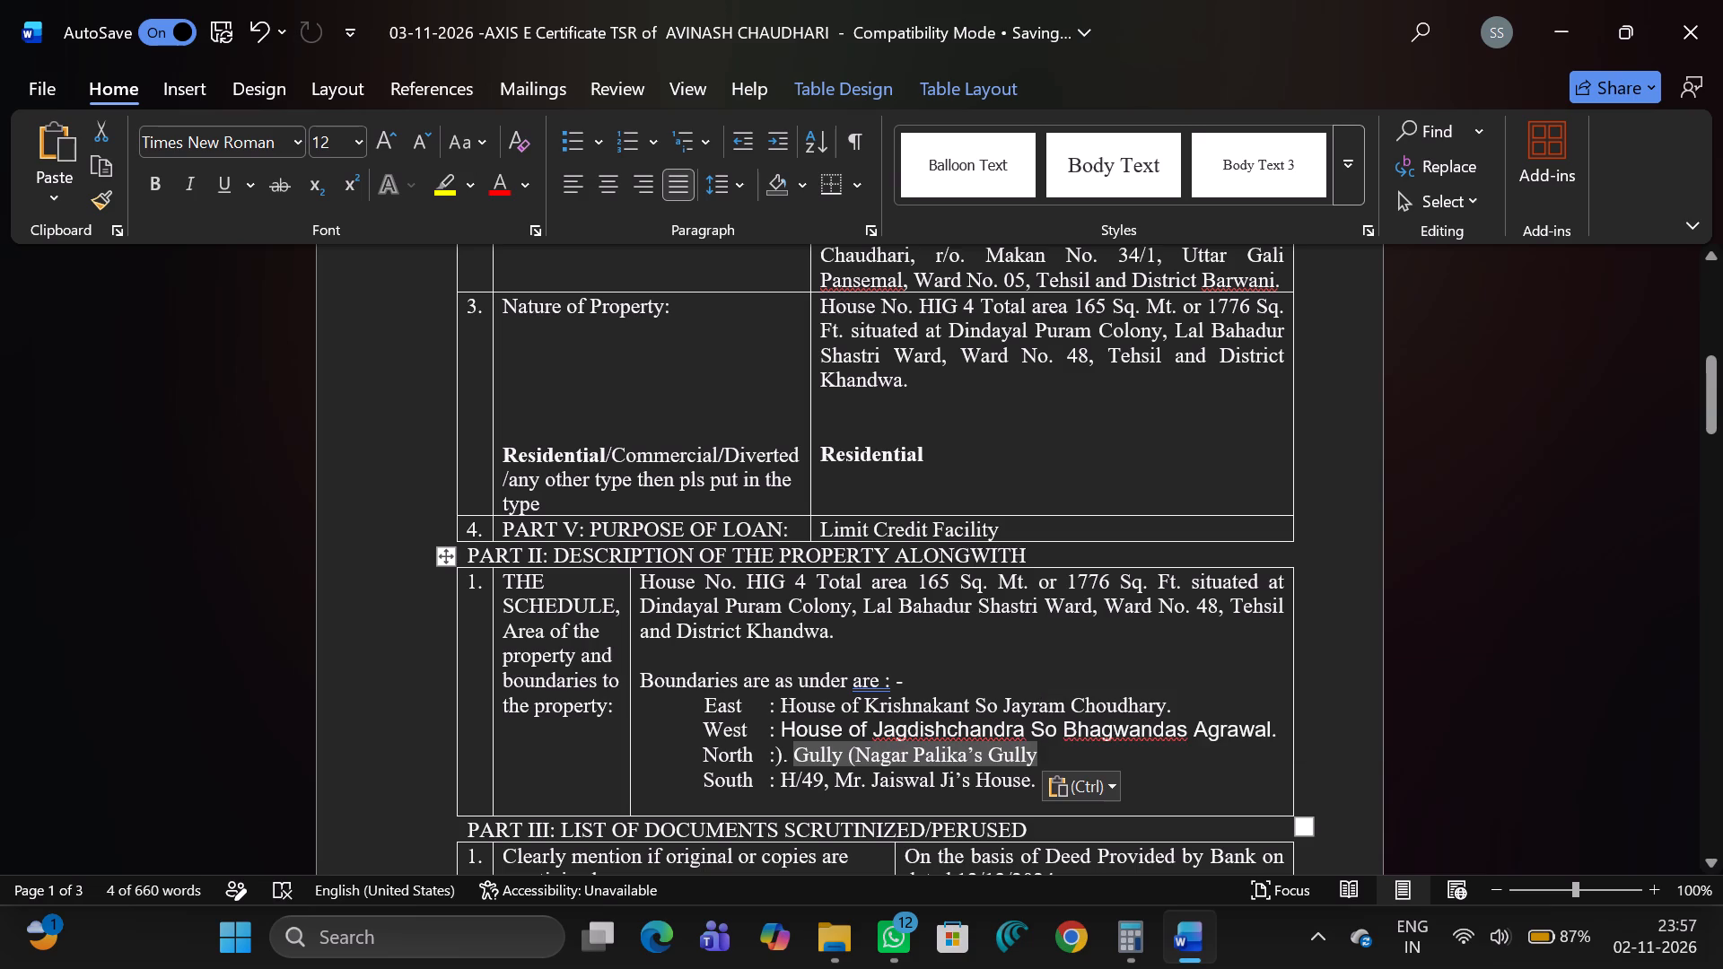
key("ctrl+z")
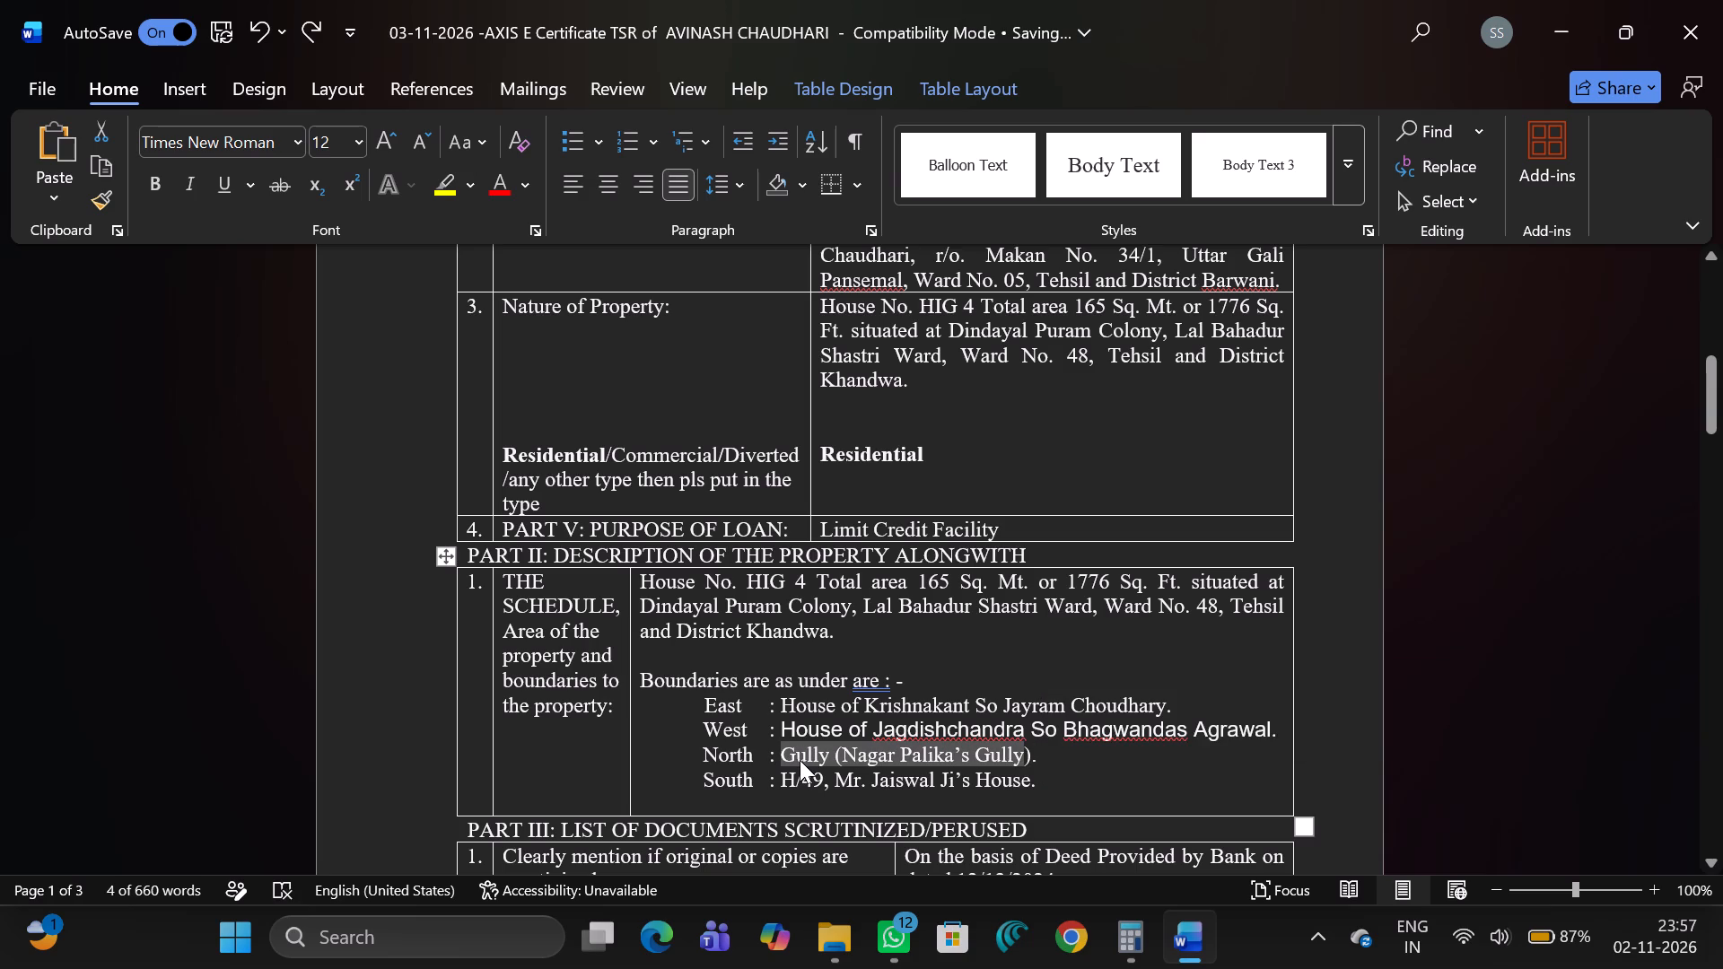
key("ctrl+c")
left_click_drag(783, 780, 977, 803)
key("ctrl+v")
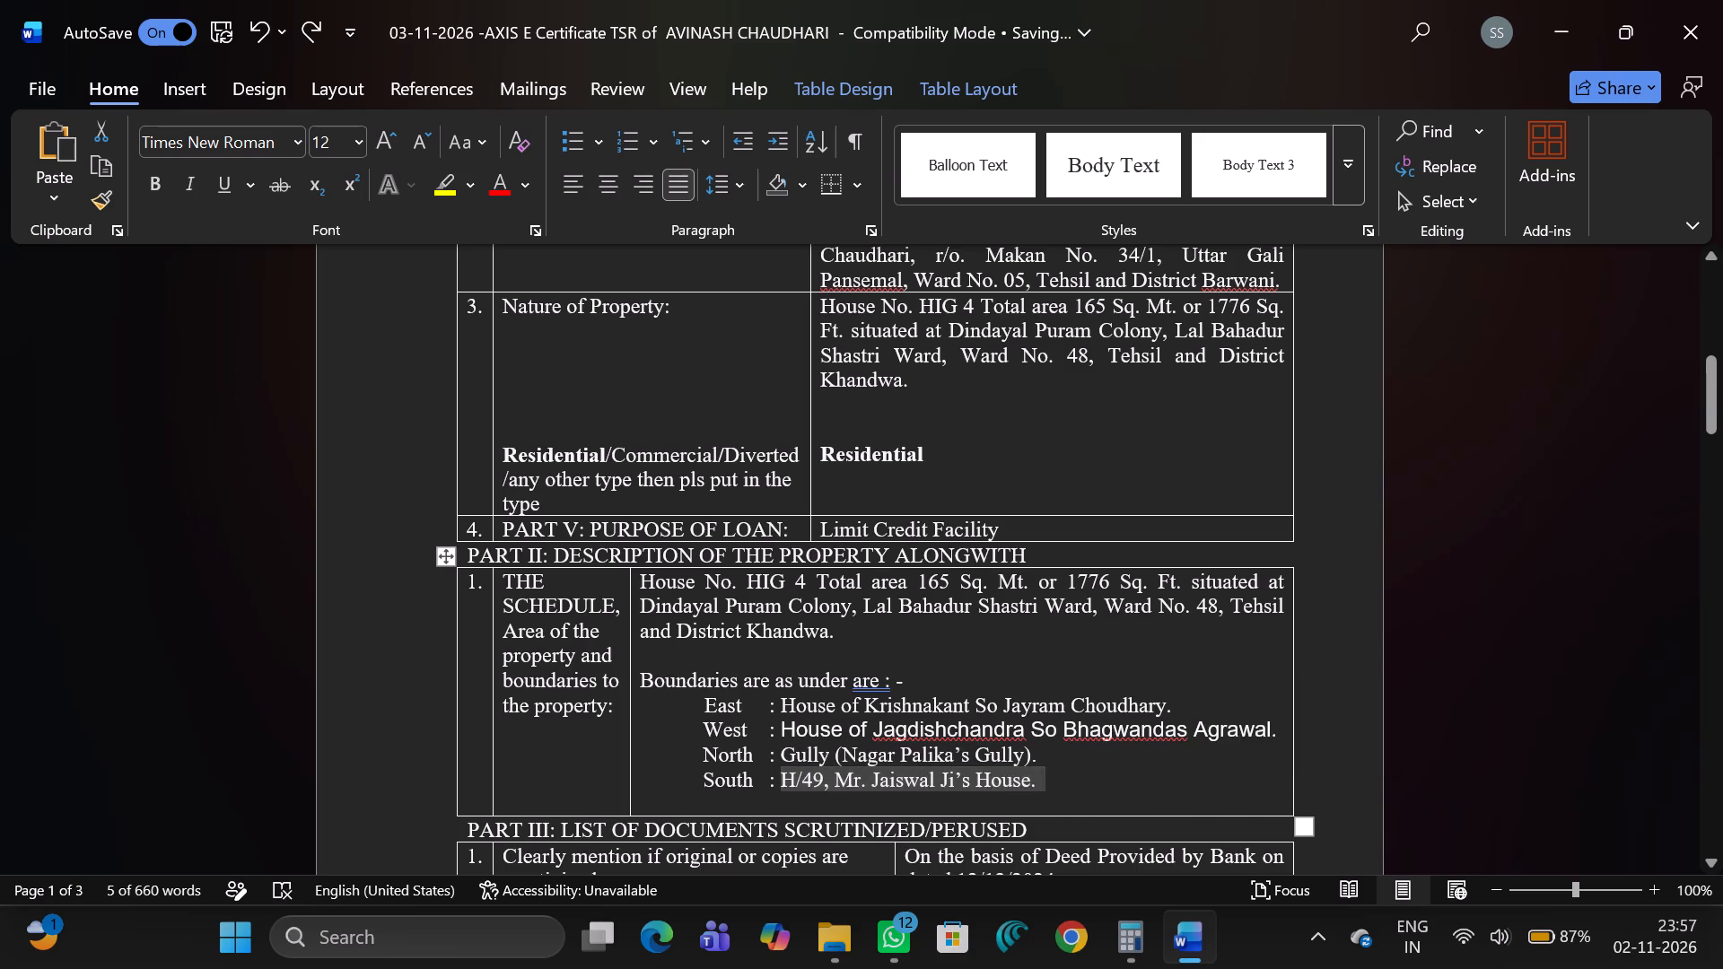
key("shift+parenright")
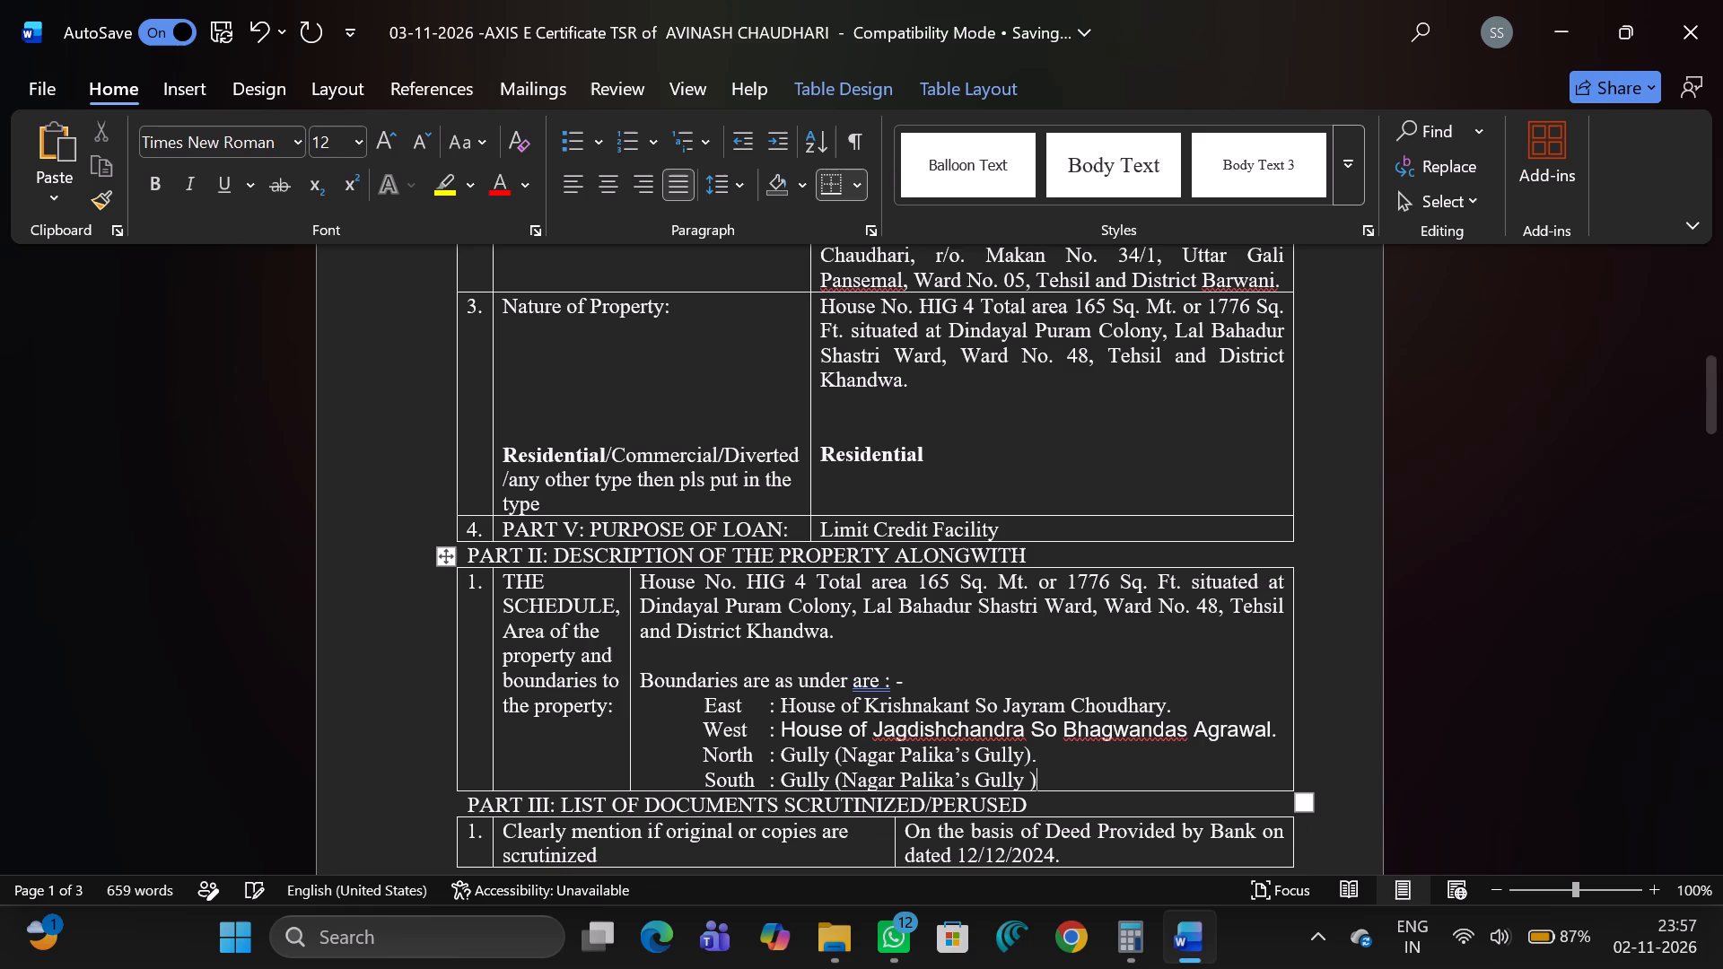
key("period")
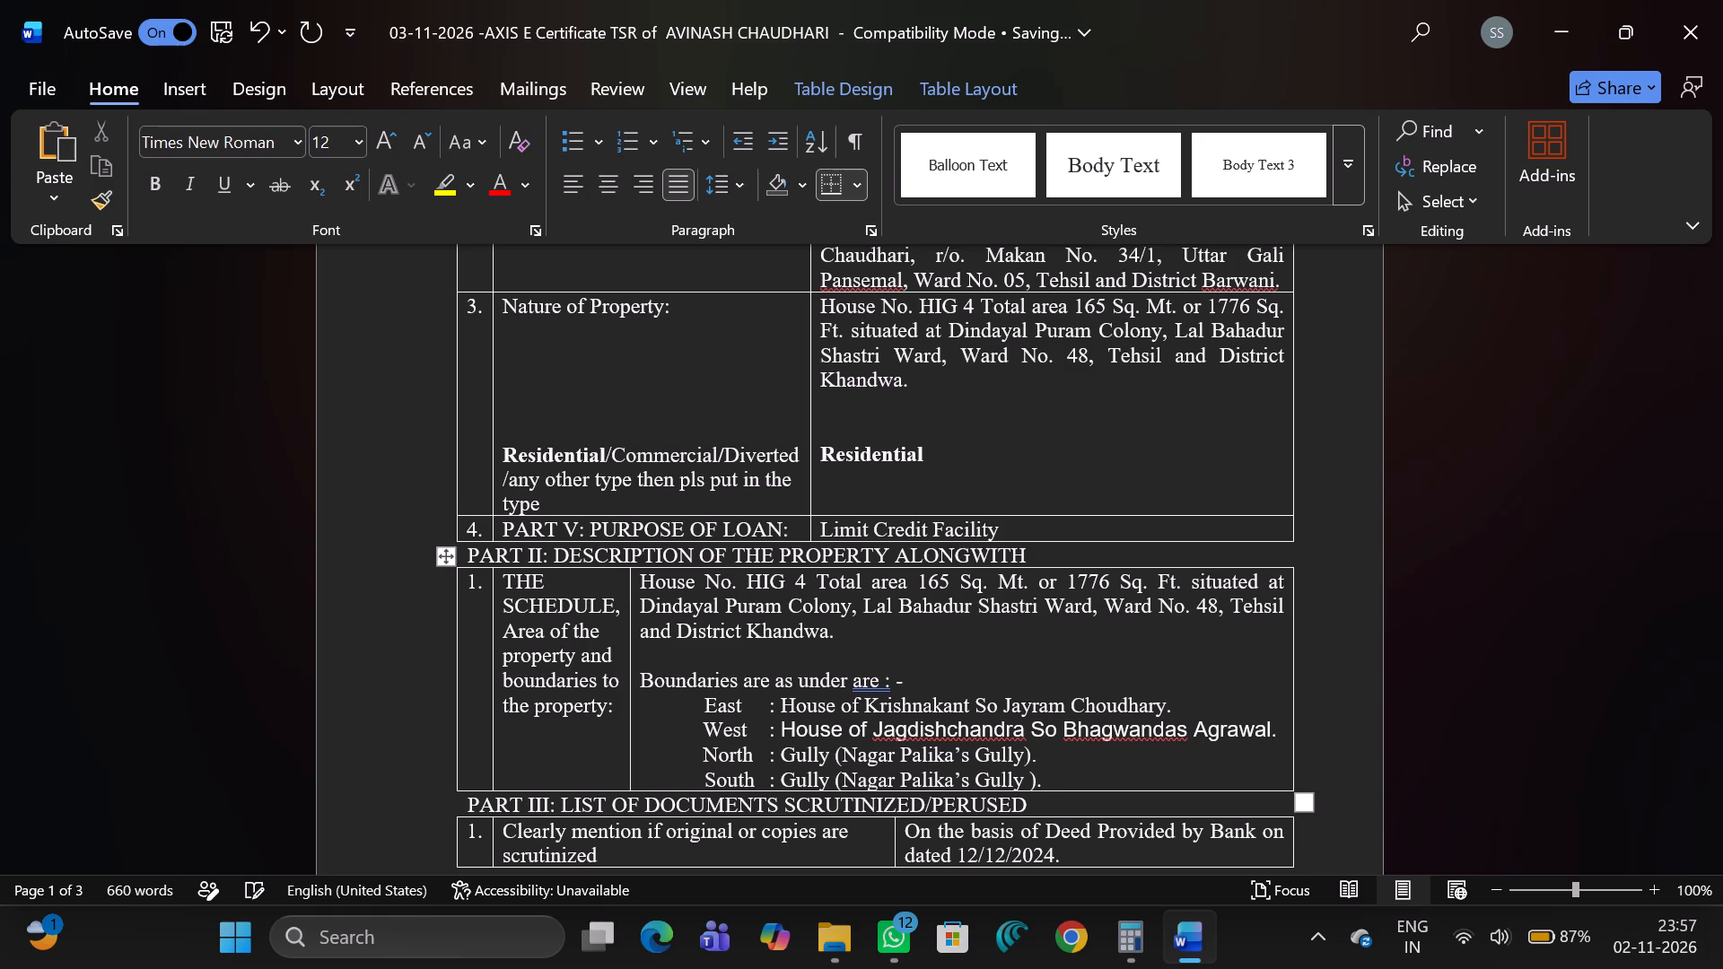
key("Return")
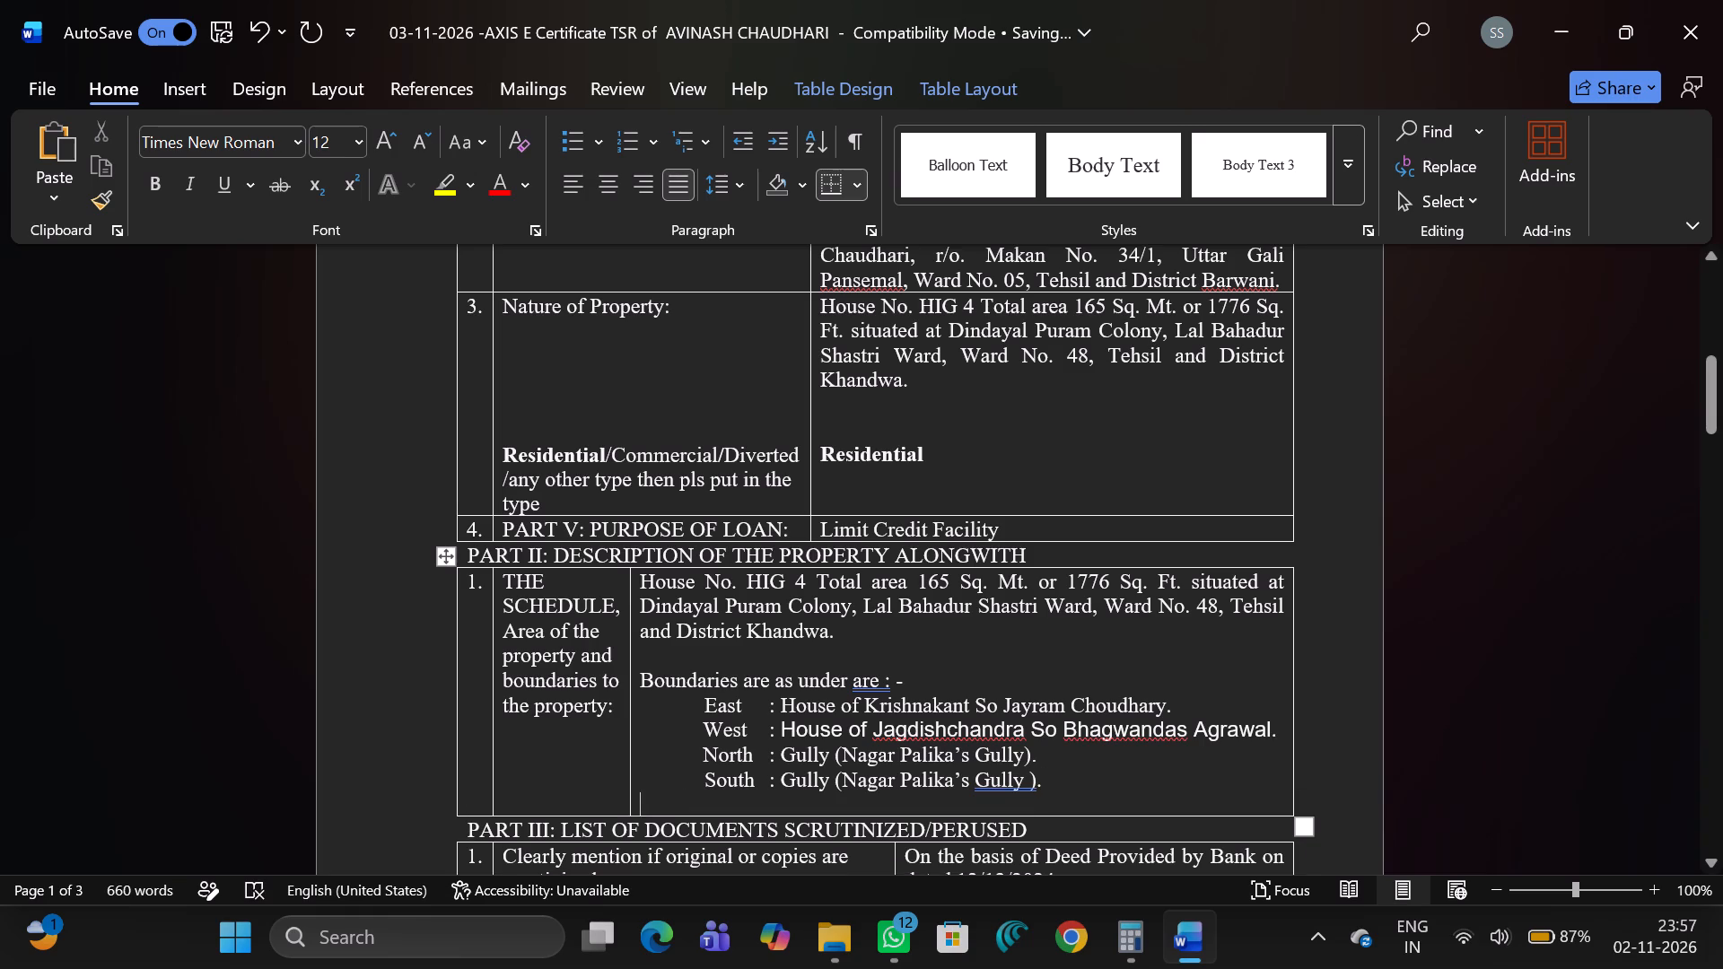
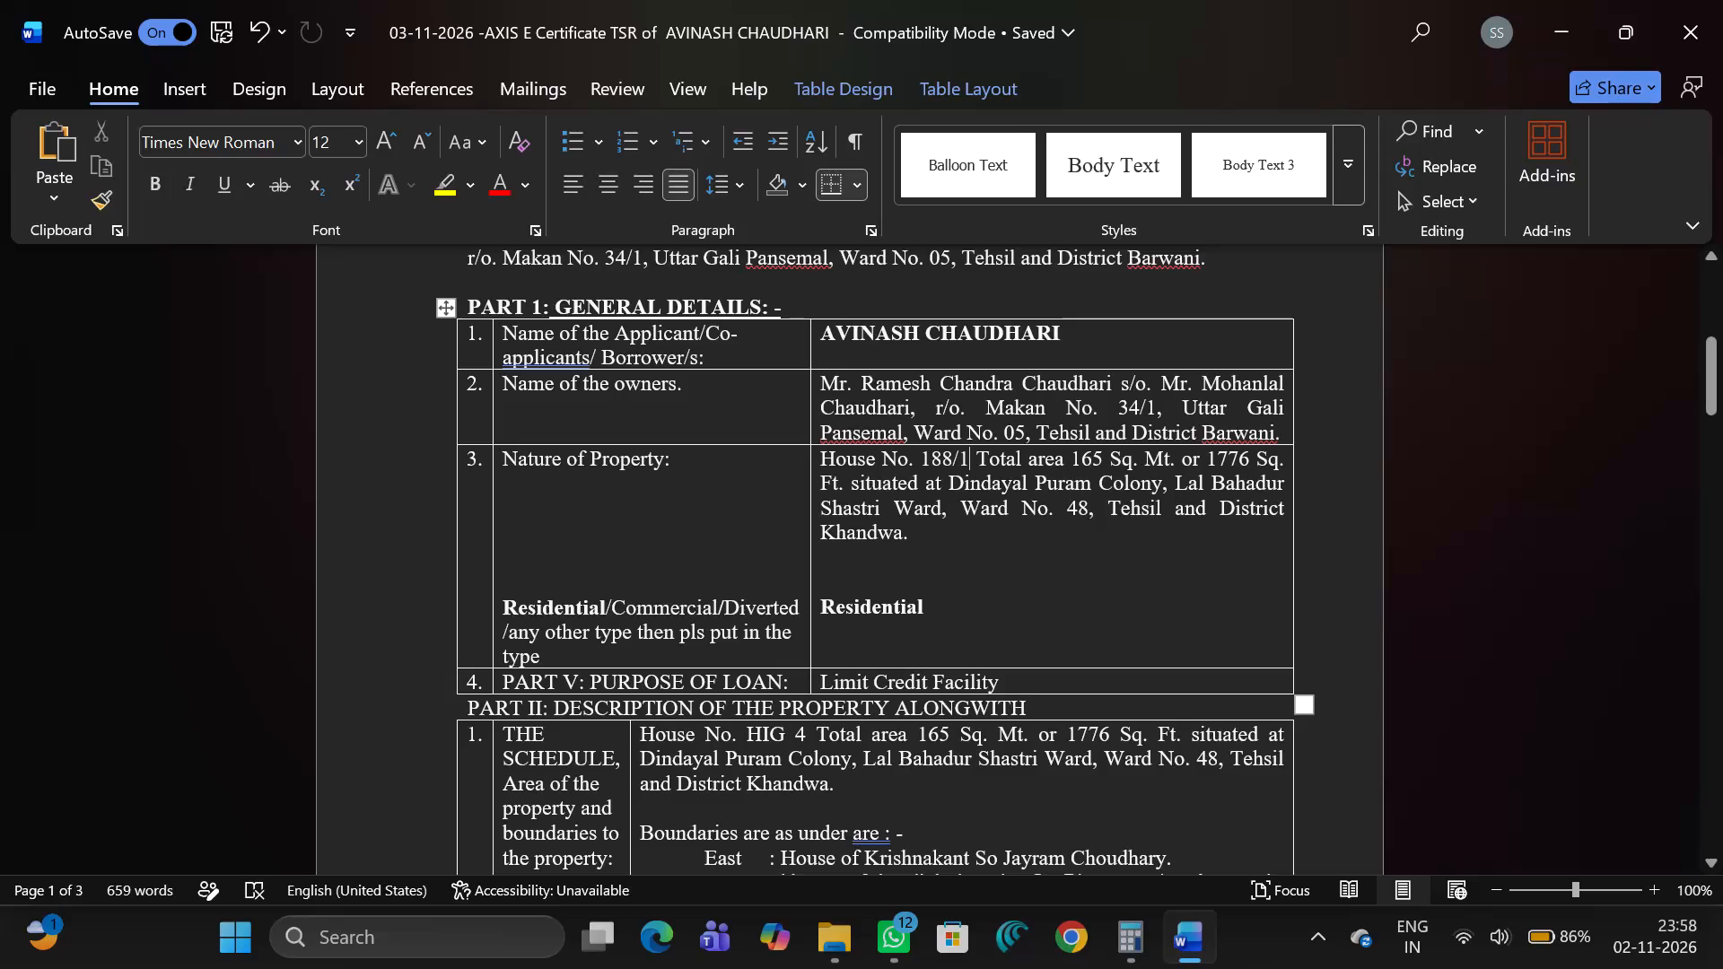
Enter 1050 as the total area figure before "Sq. Mt." in the Nature of Property entry of PART 1.
left_click_drag(1073, 458, 1098, 458)
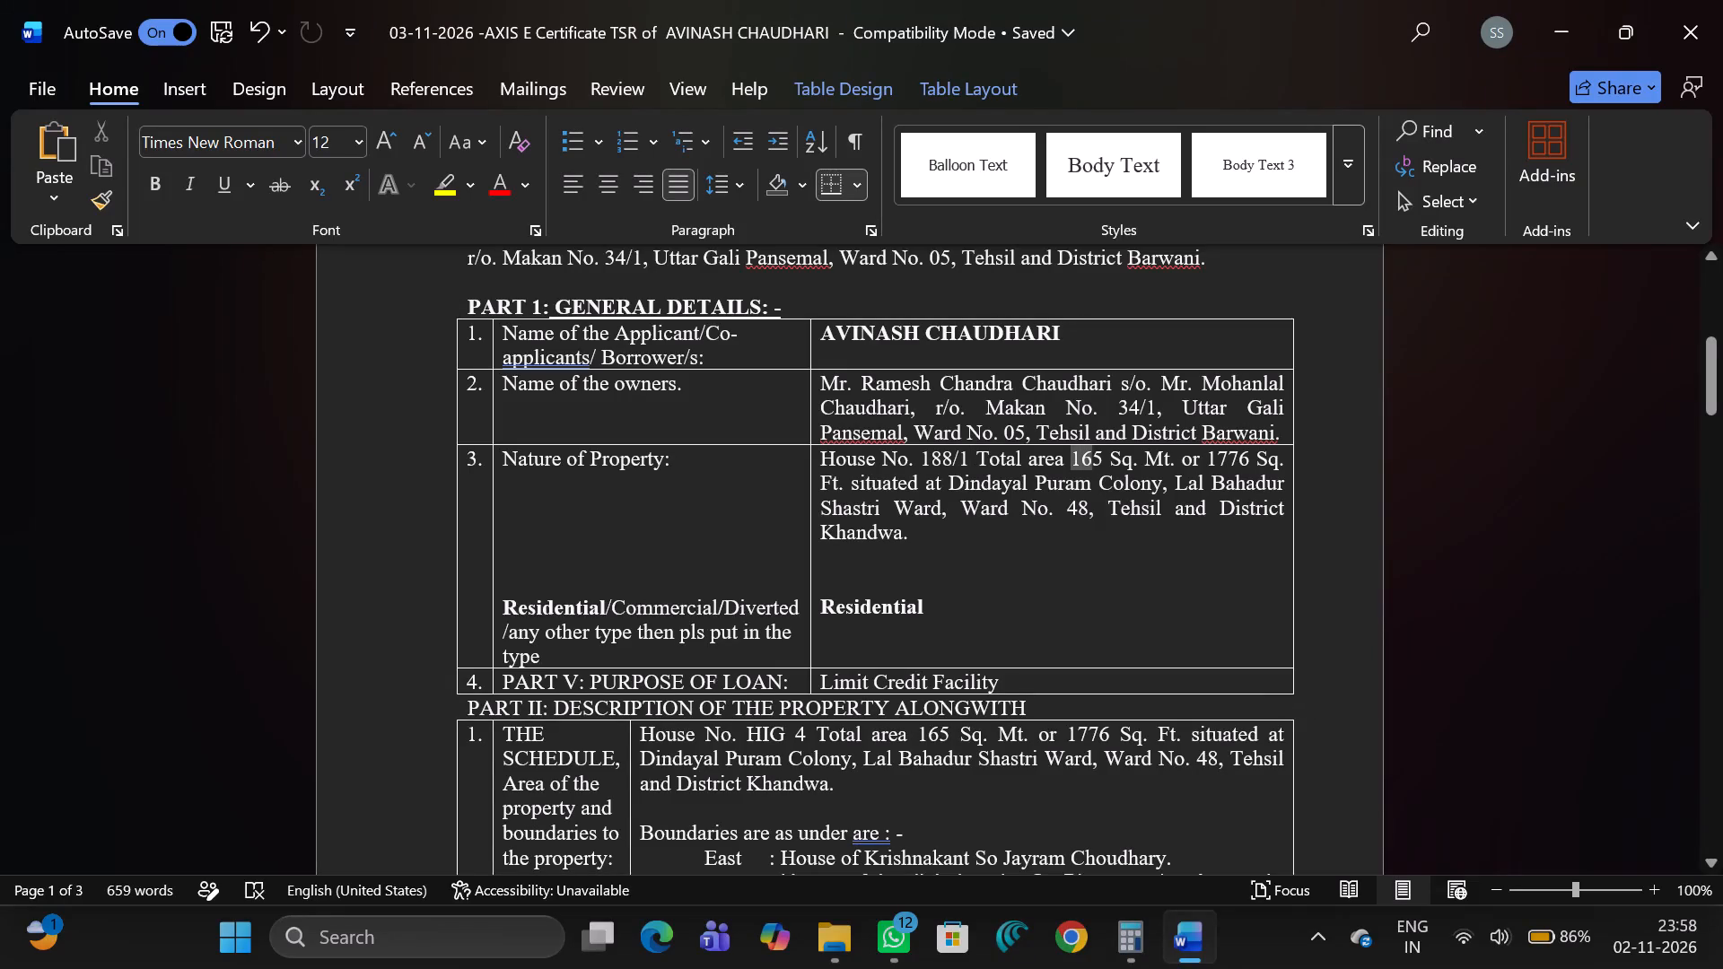
left_click_drag(1098, 458, 1098, 459)
left_click(1098, 459)
type("1050")
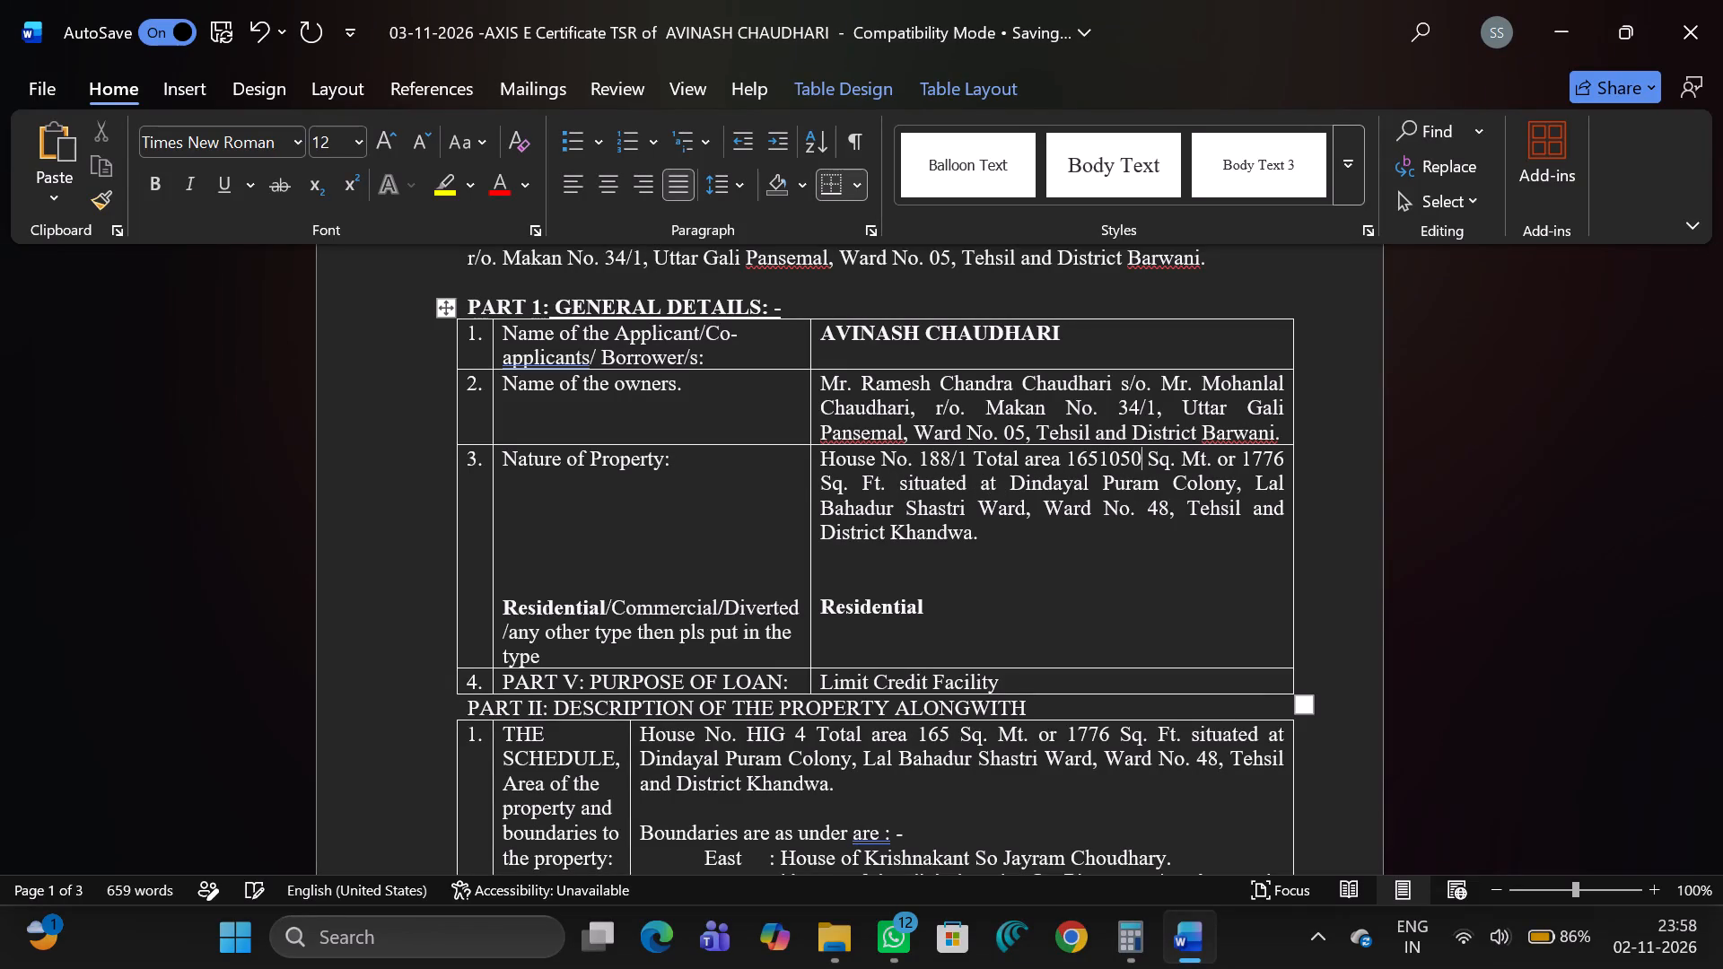
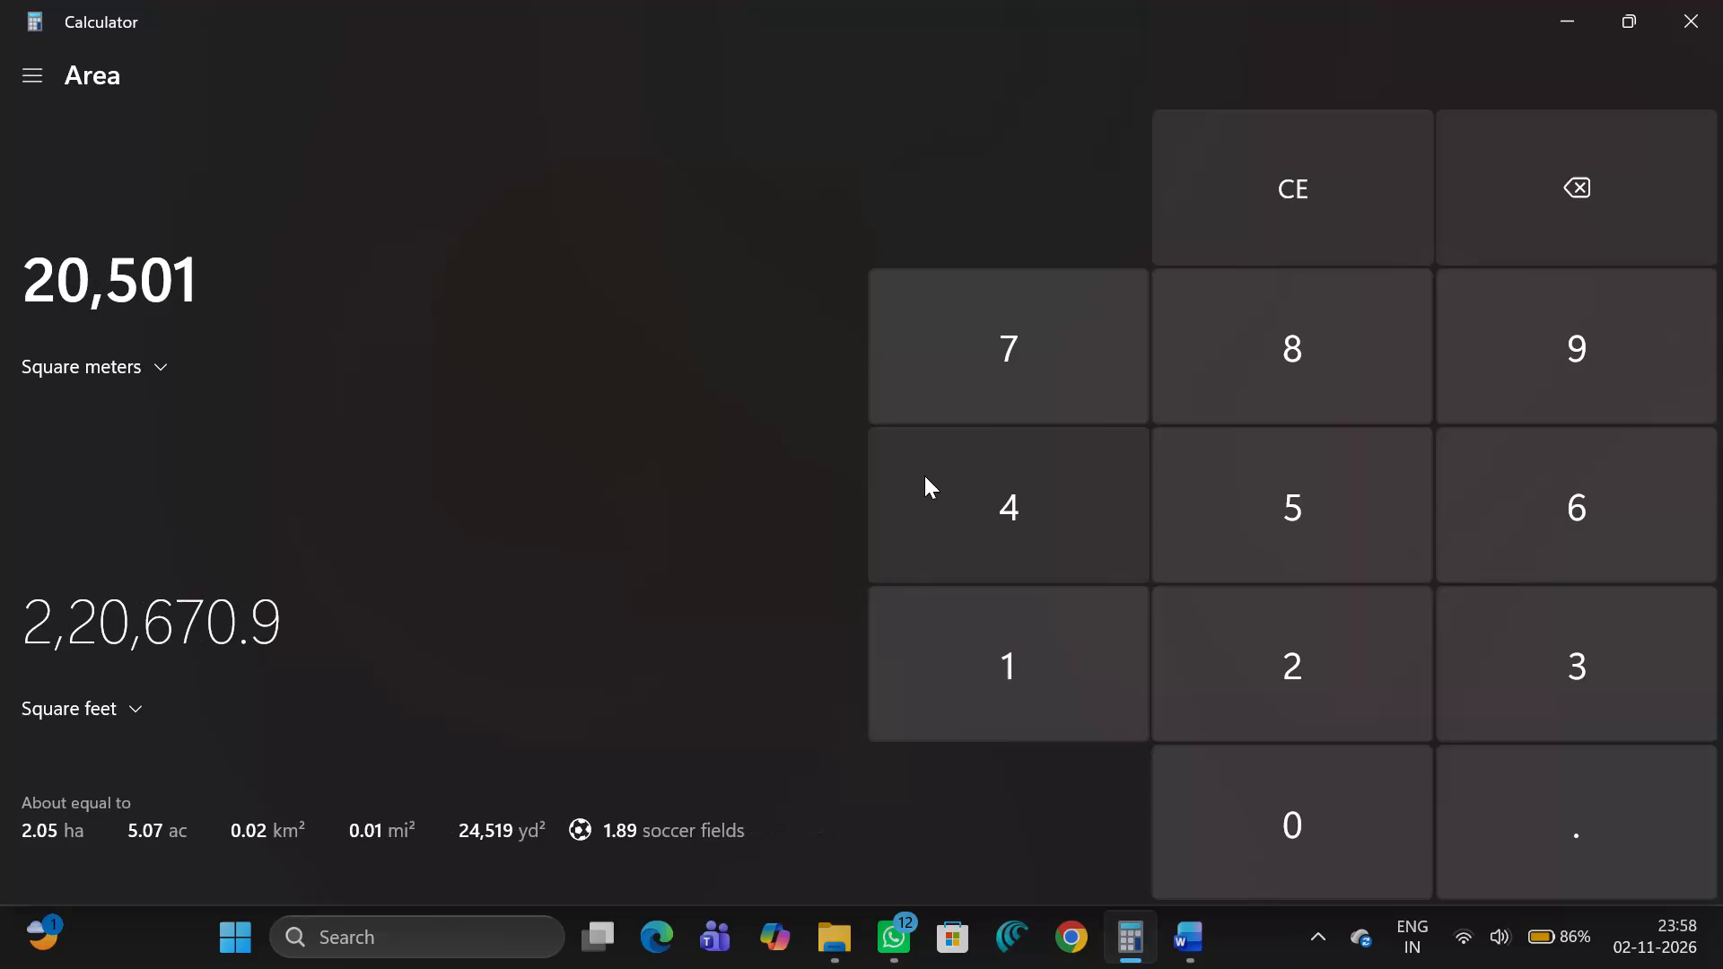
Convert an area of 1050 square meters to square feet, replacing the previous figure in the area converter.
key("BackSpace")
key("BackSpace")
key("BackSpace")
key("BackSpace")
key("BackSpace")
type("1050")
key("alt+Tab")
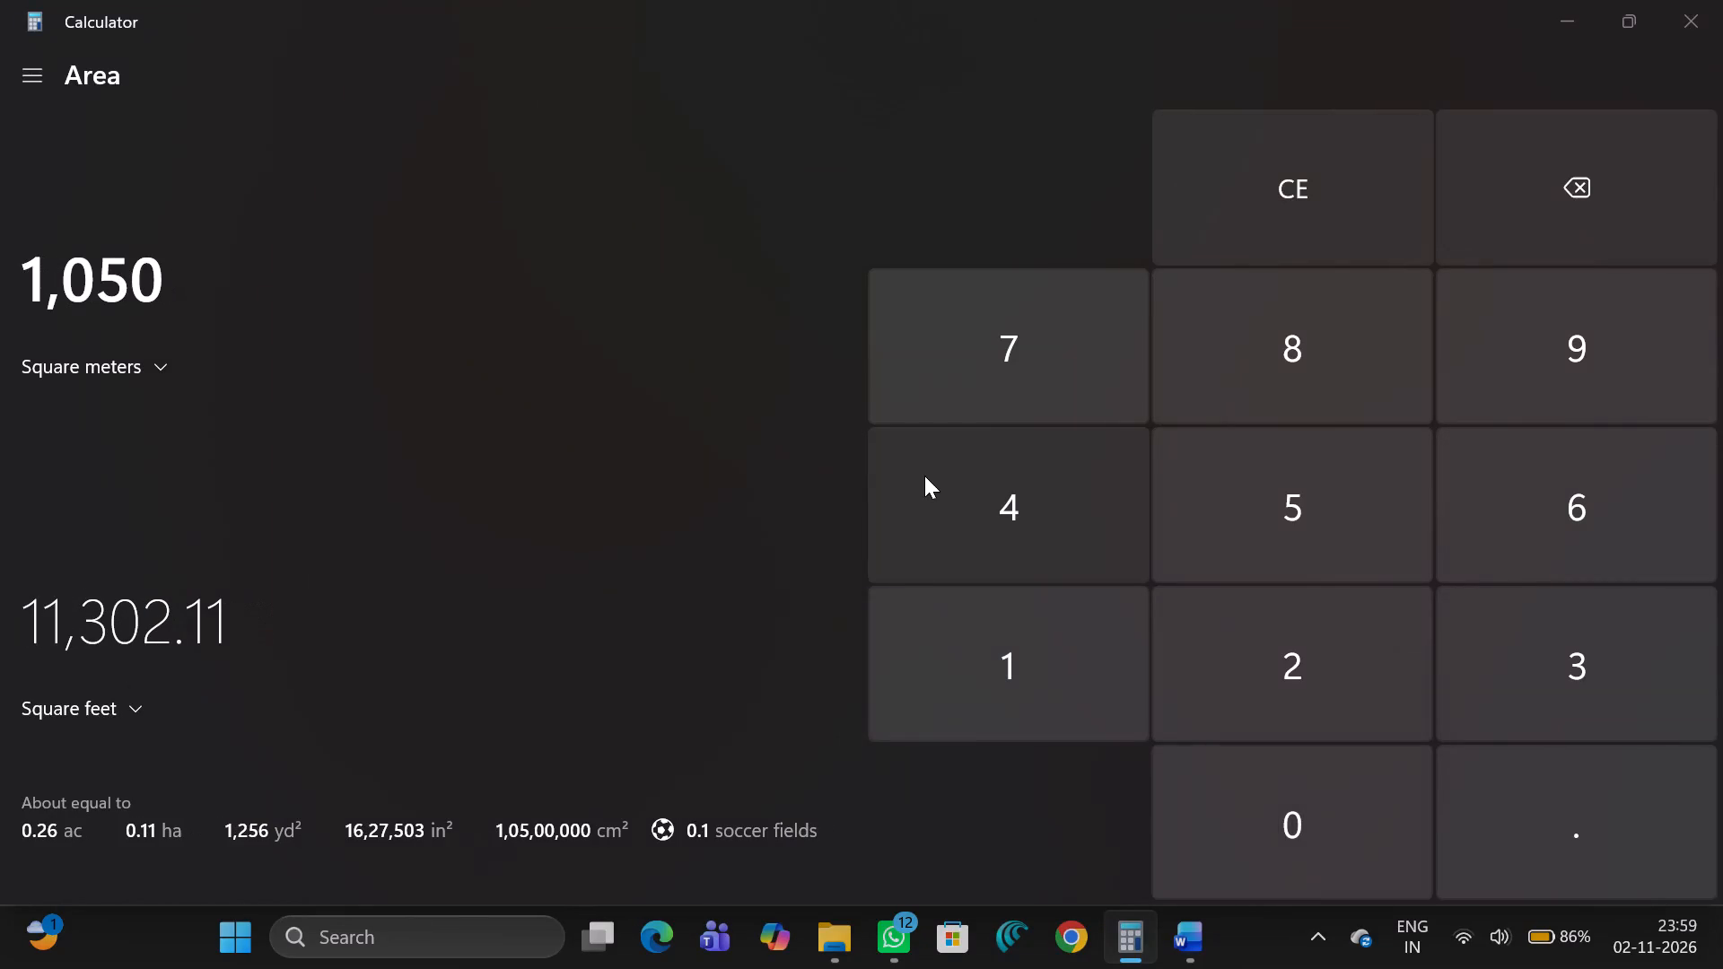
key("alt+Tab")
key("alt+Tab")
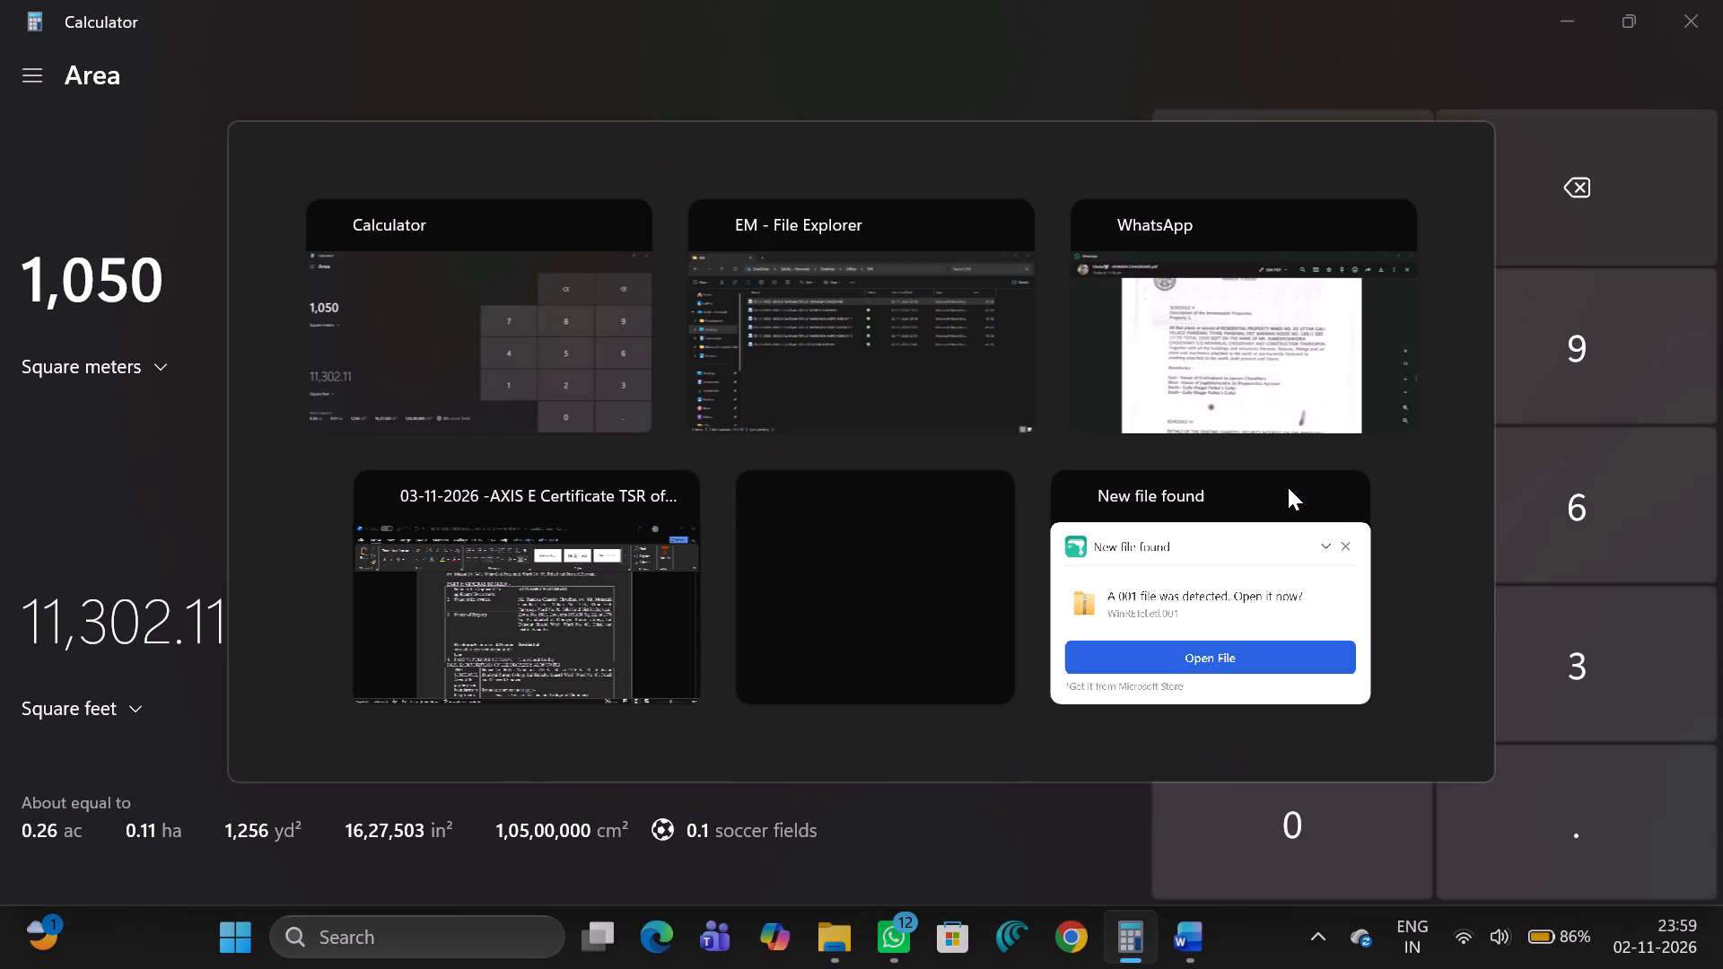
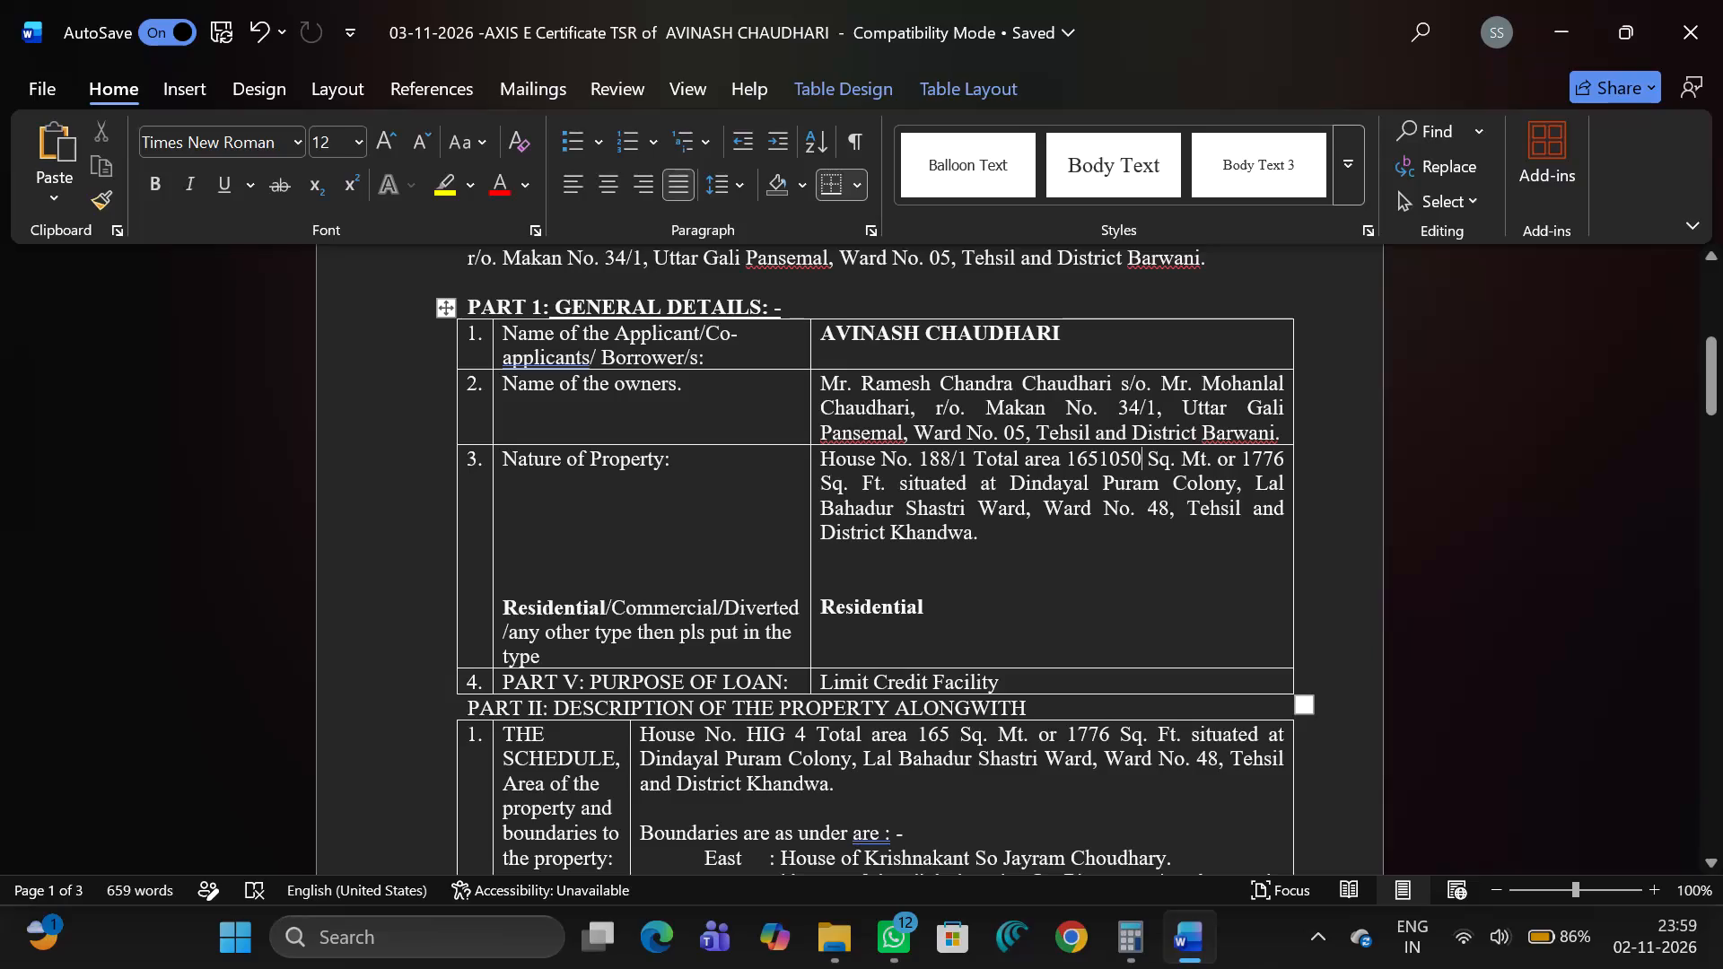
Clear the square-metre figure after "Total area" in the Nature of Property entry of Part 1.
key("BackSpace")
key("BackSpace")
key("BackSpace")
key("BackSpace")
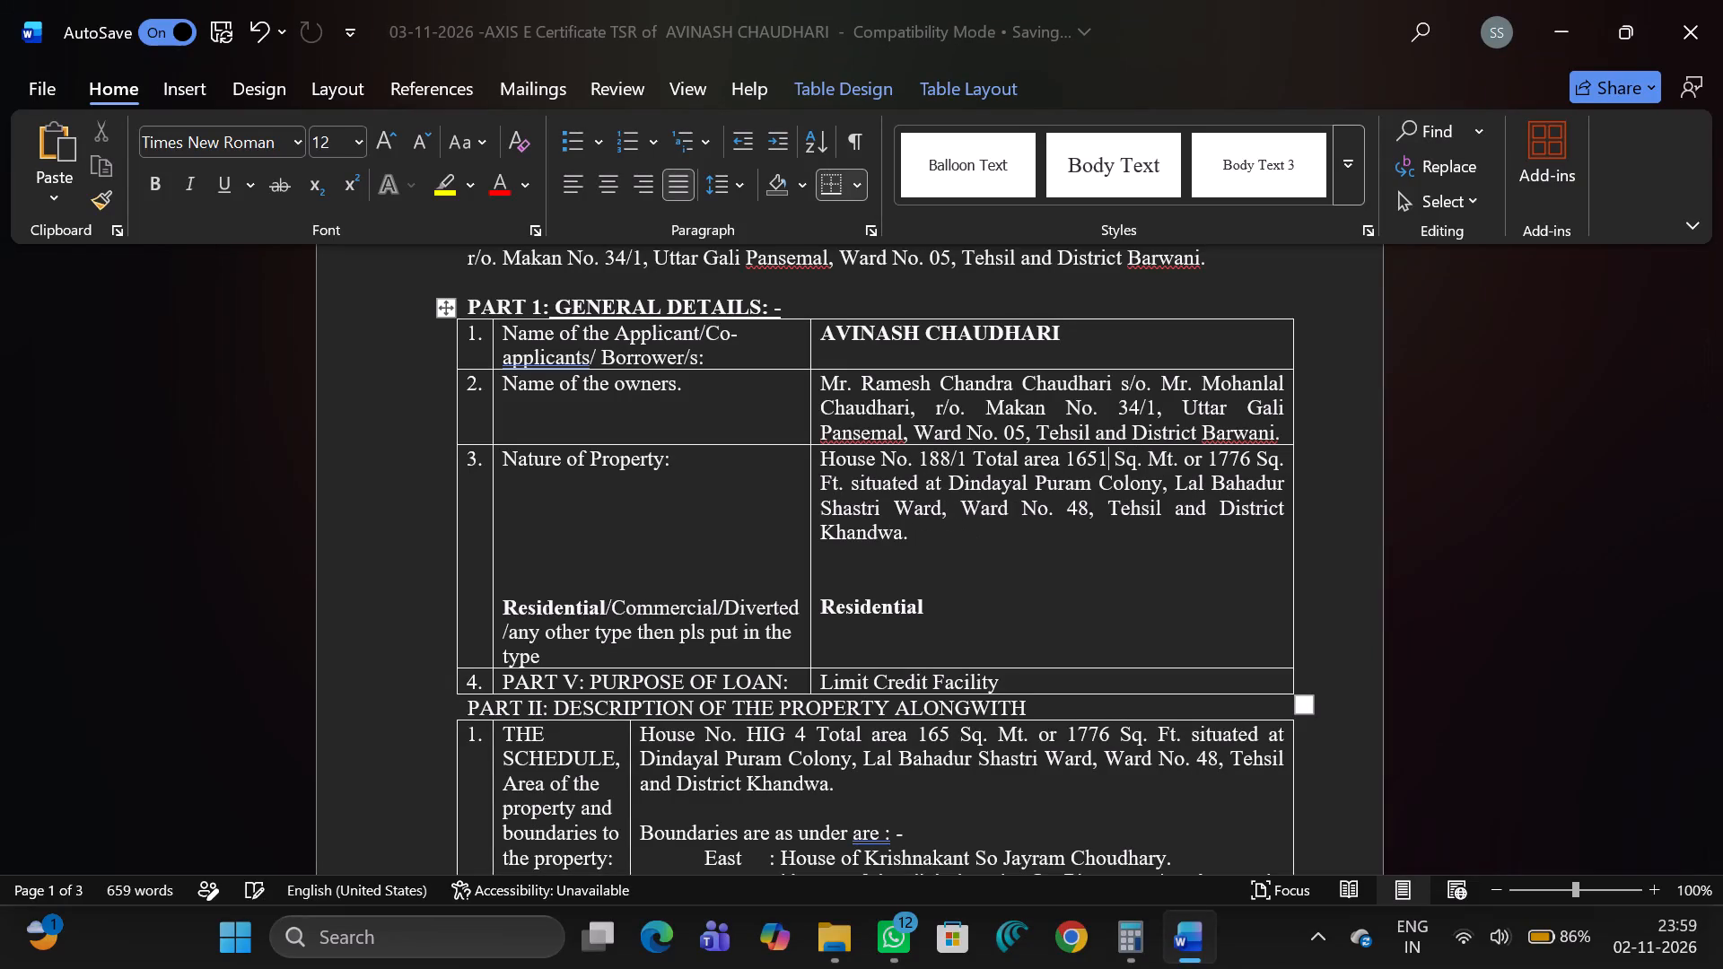
key("BackSpace")
key("BackSpace")
key("BackSpace")
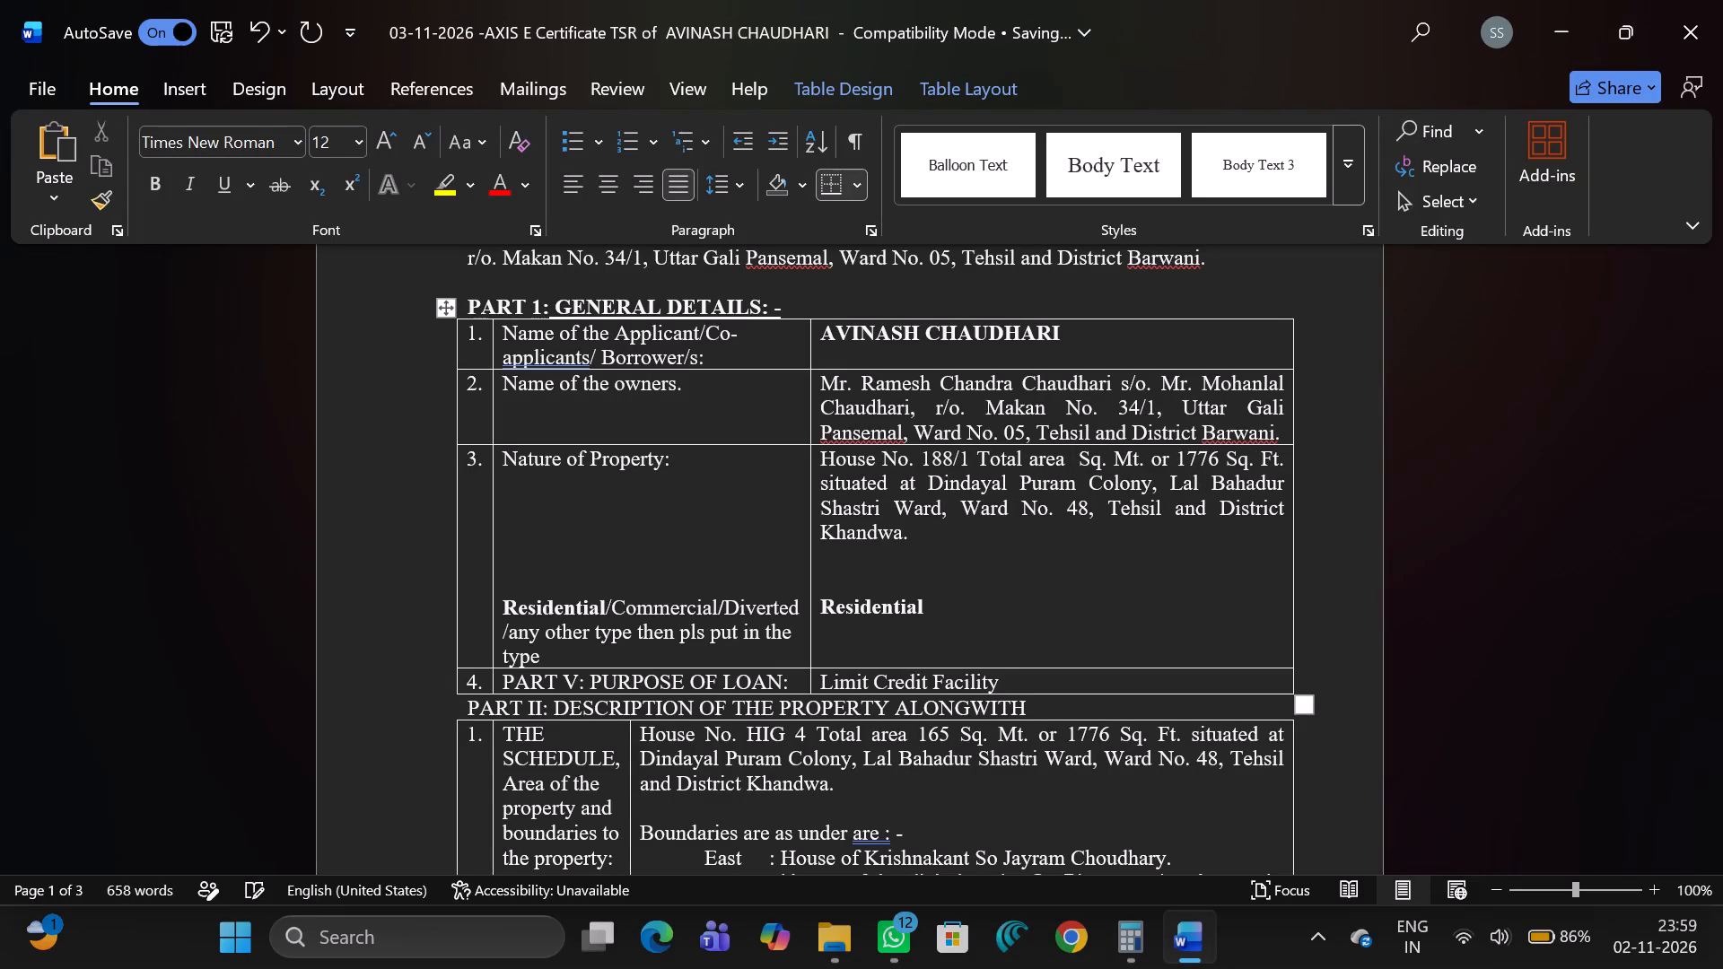
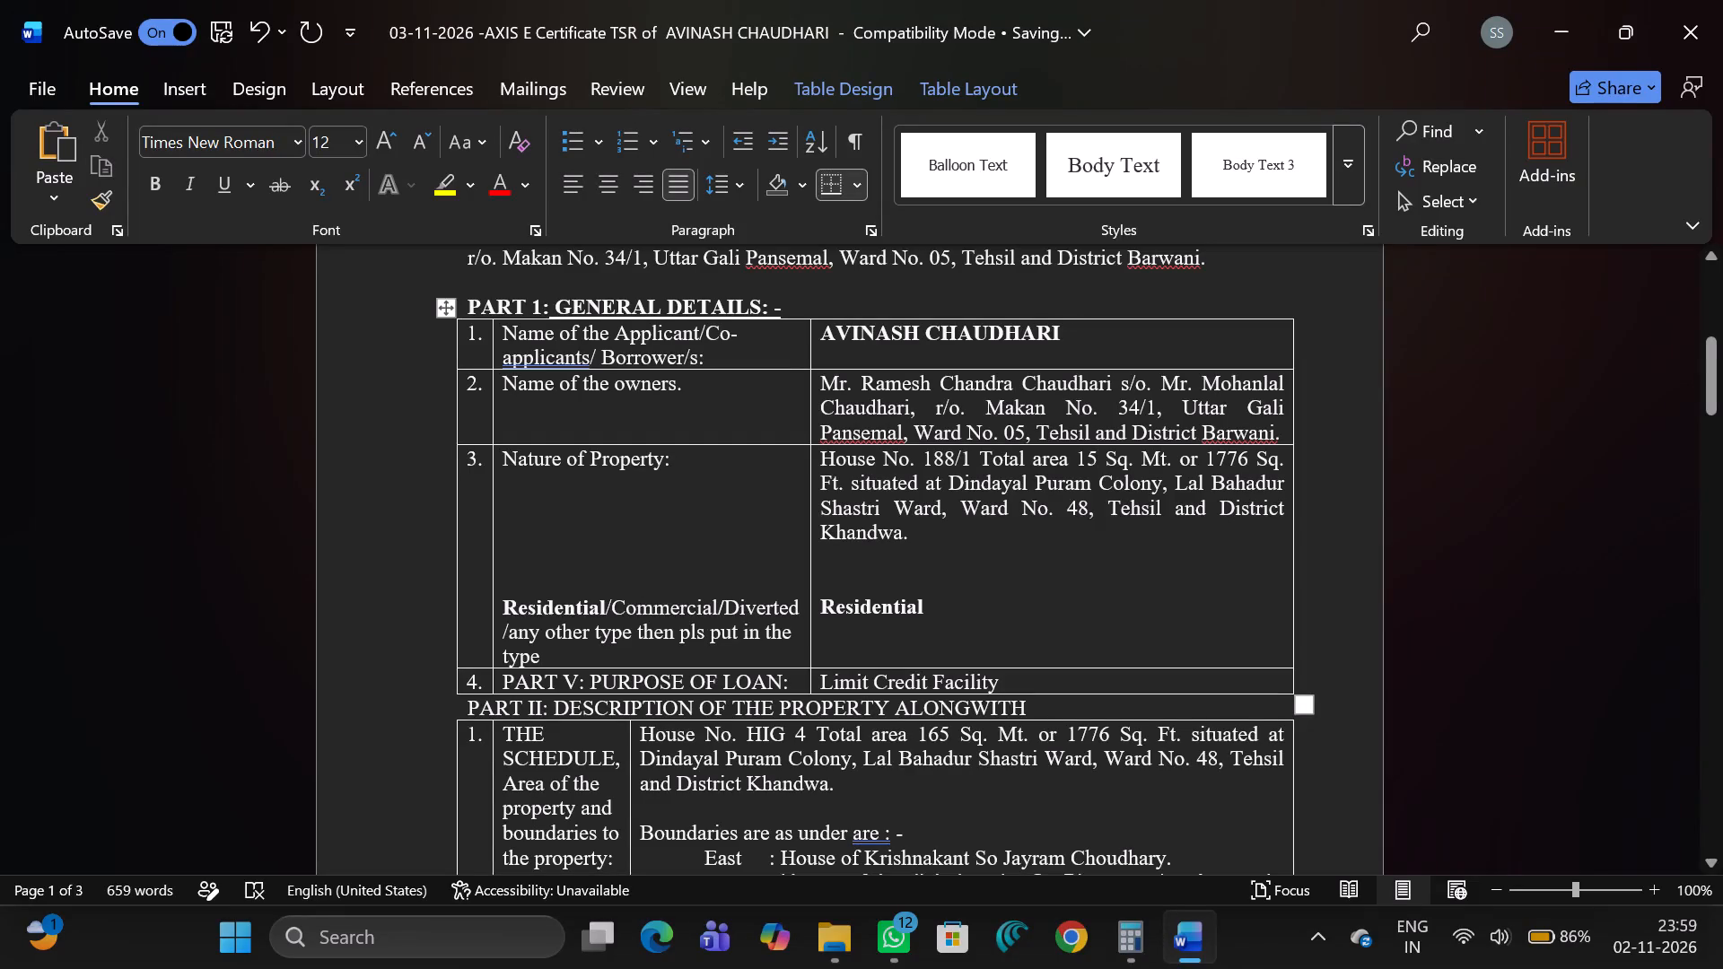
Set the square-foot area in the Nature of Property entry of Part 1 to 1050 Sq. Ft.
left_click_drag(1216, 460, 1252, 460)
key("BackSpace")
key("BackSpace")
type("1050")
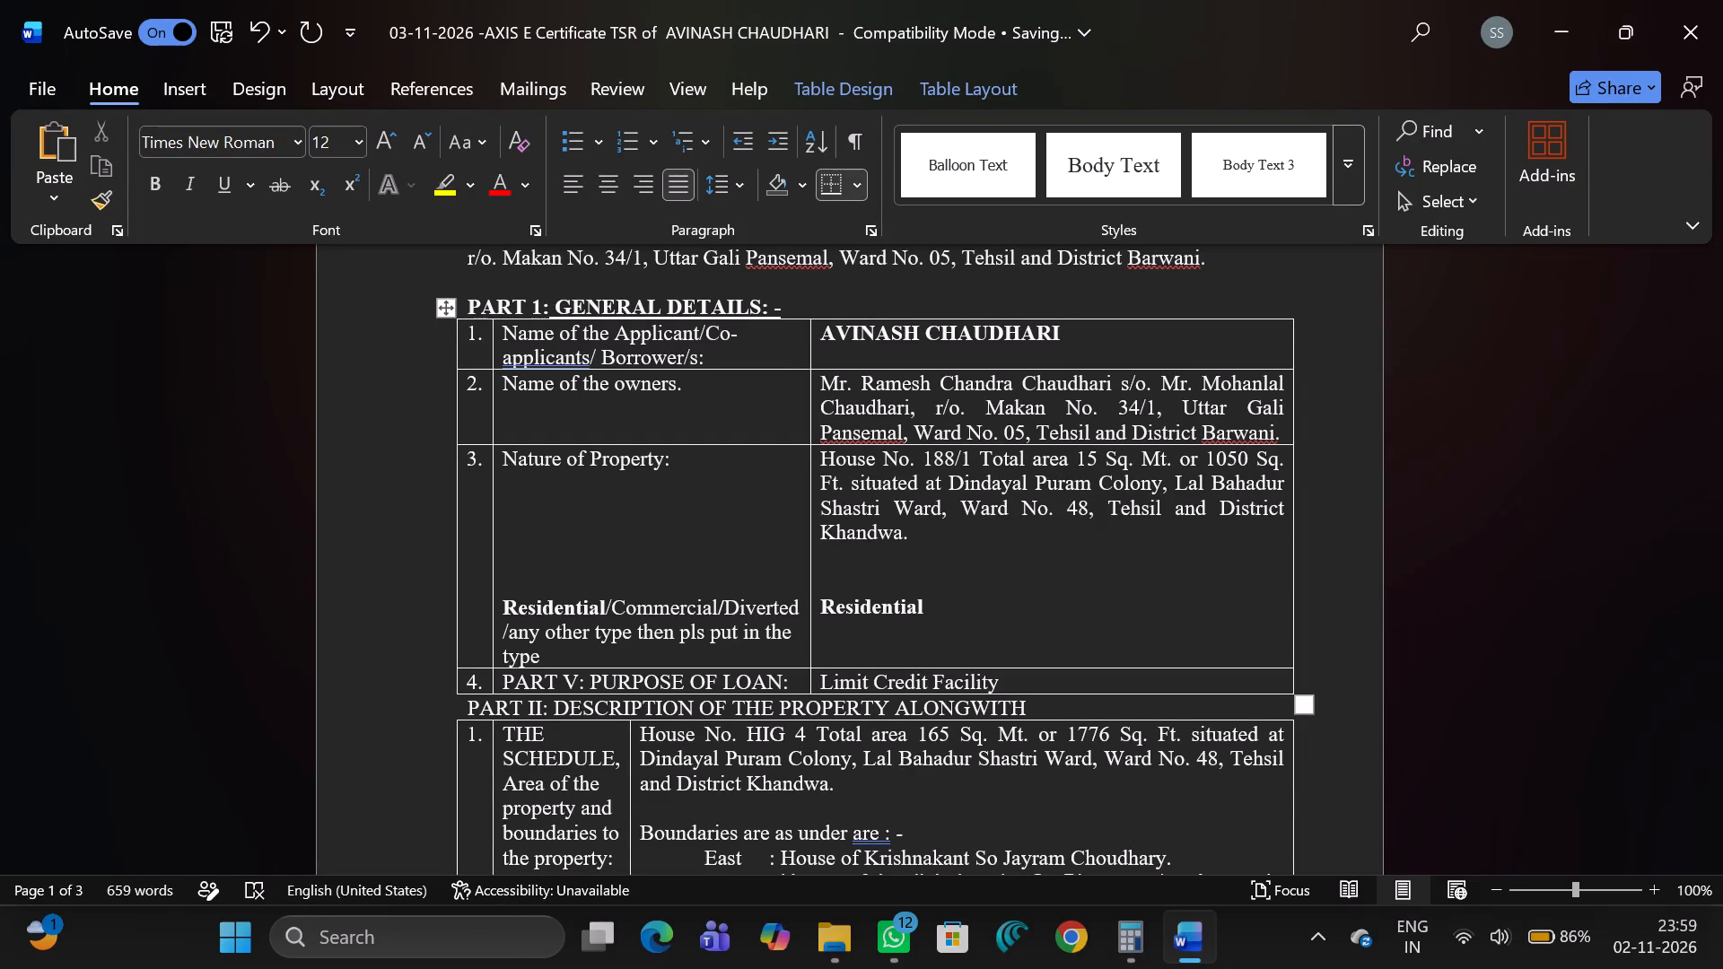
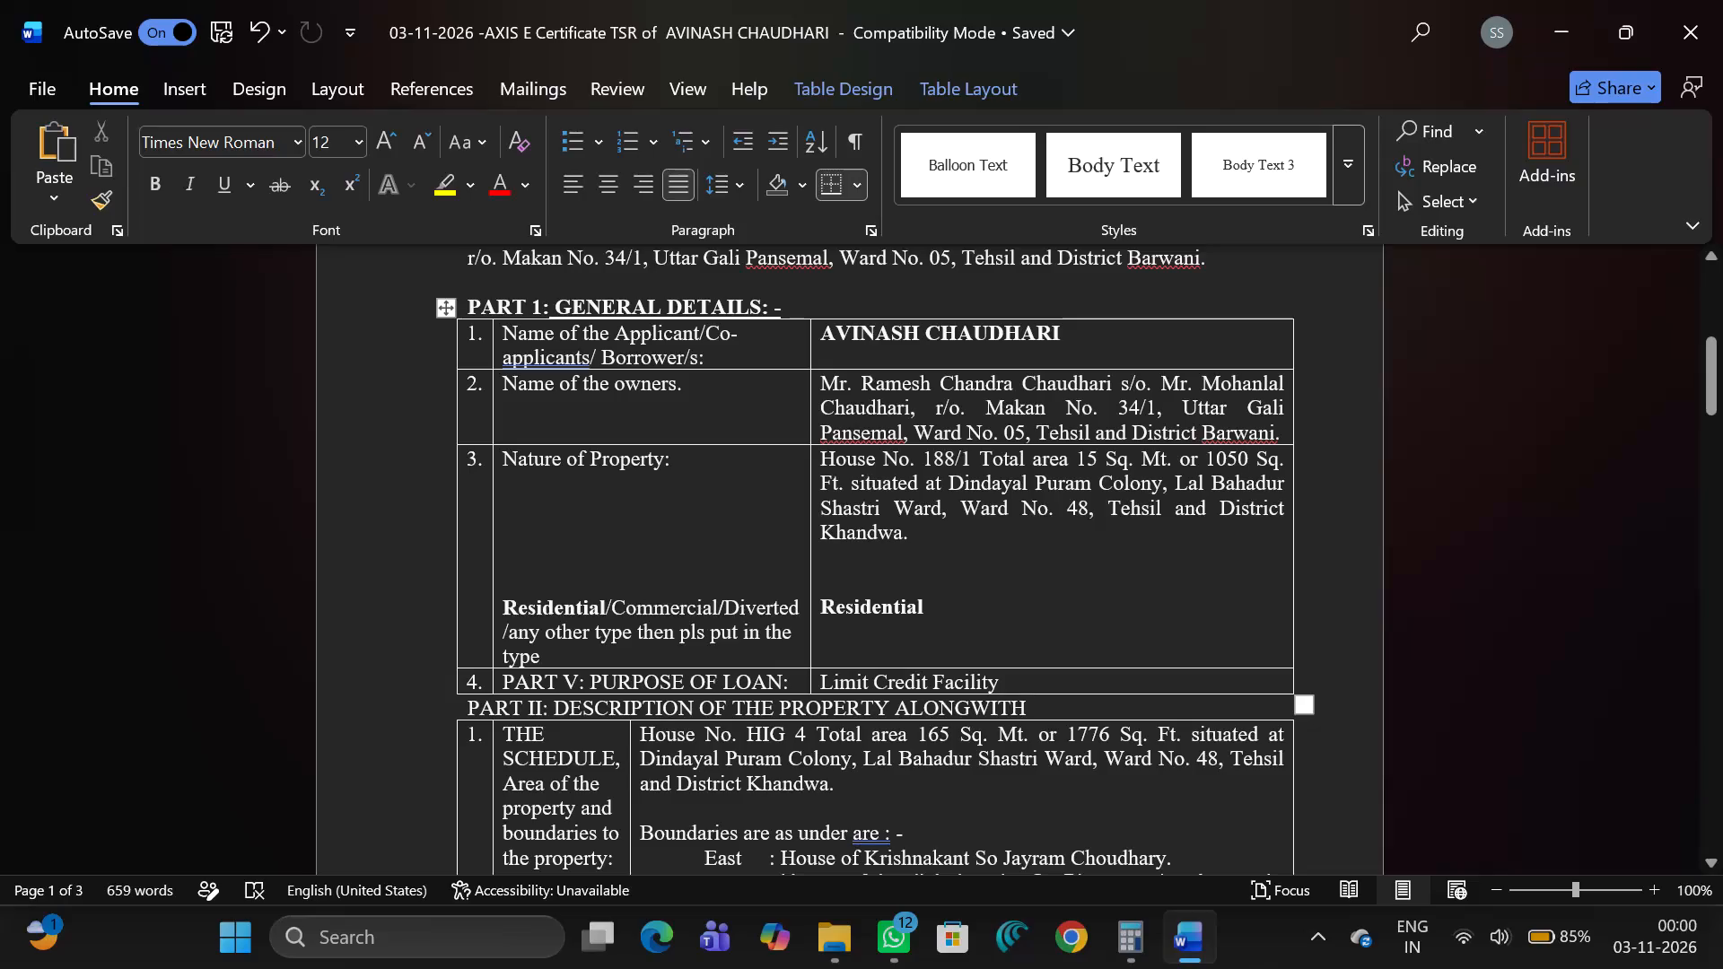
Replace the colony name in the Nature of Property entry of Part 1 with Uttar Gali.
left_click(931, 485)
left_click_drag(956, 482, 1150, 484)
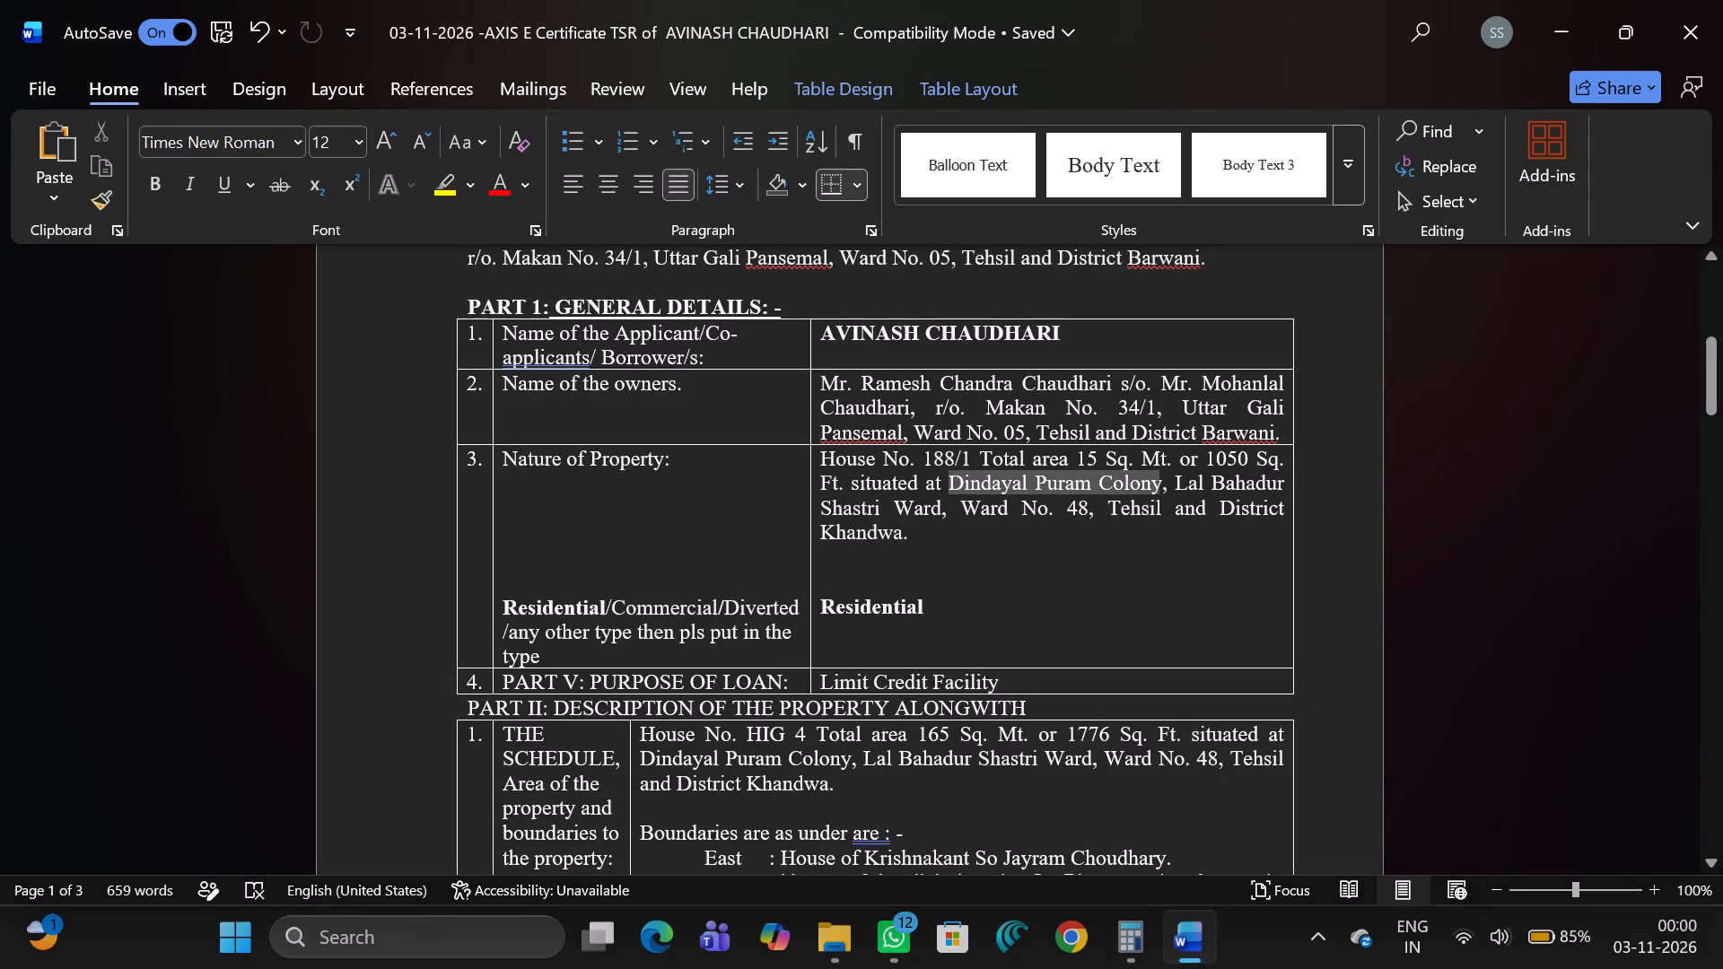
left_click_drag(1150, 484, 1150, 484)
key("u")
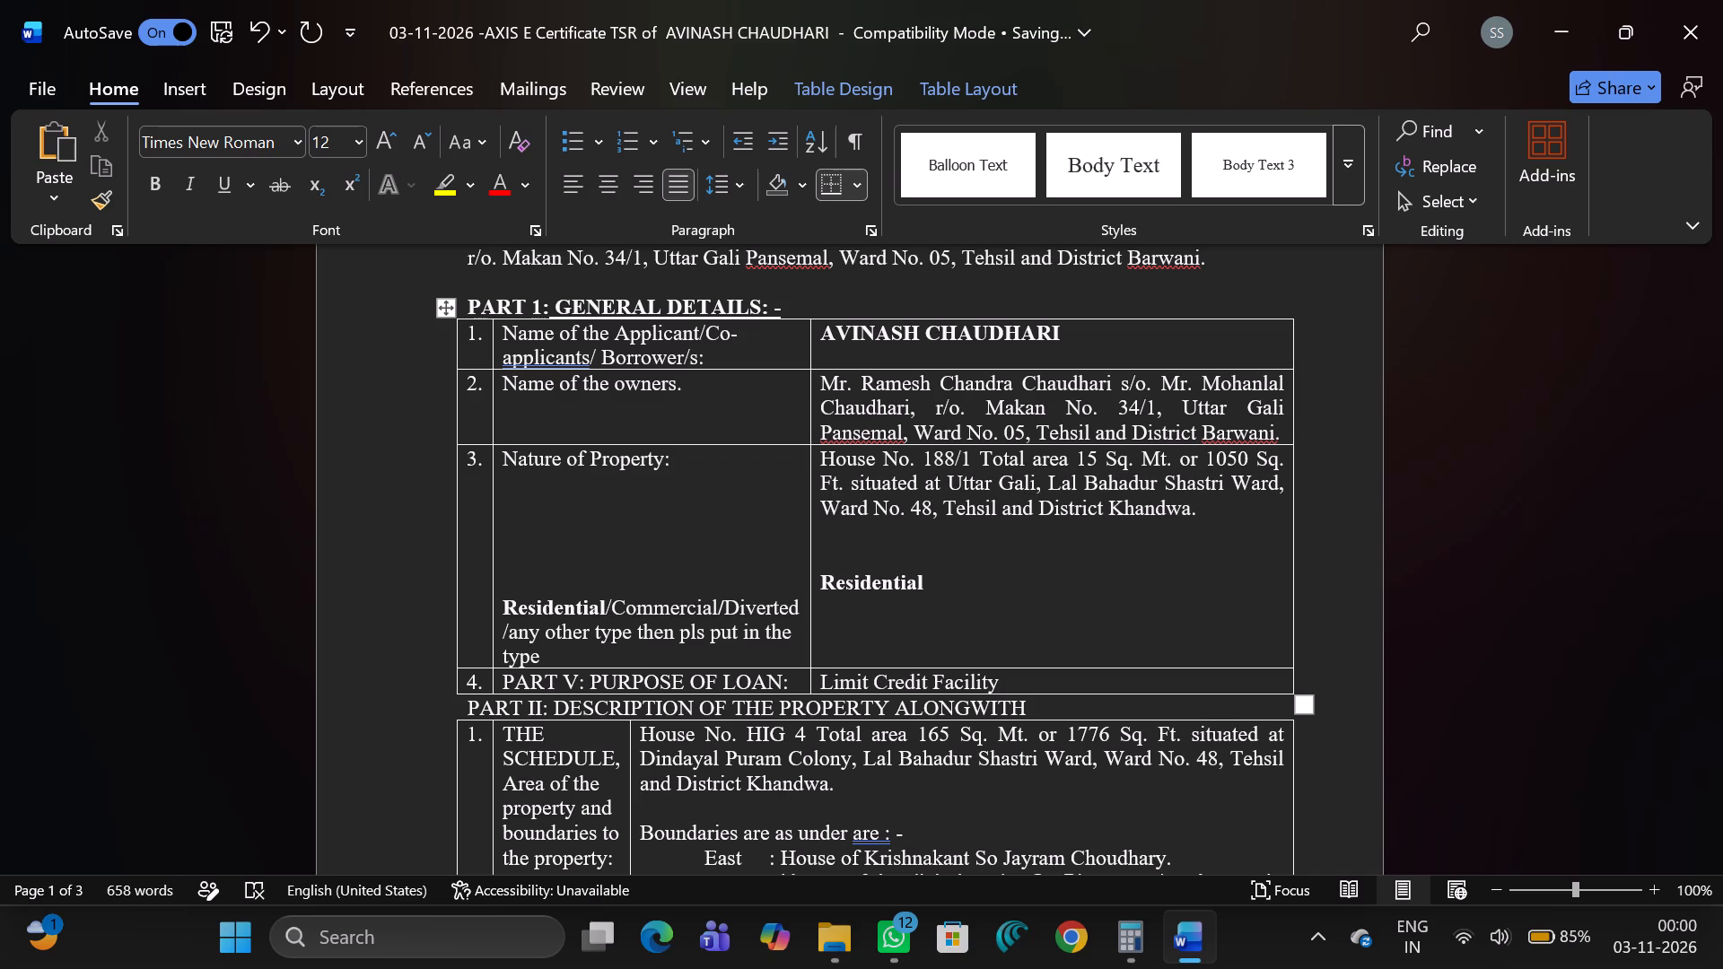
Delete the ward name Lal Bahadur Shastri Ward and its comma from the Nature of Property entry in Part 1.
key("Down")
key("Up")
key("Right")
key("Right")
key("shift+Right")
key("shift+Right")
key("shift+Right")
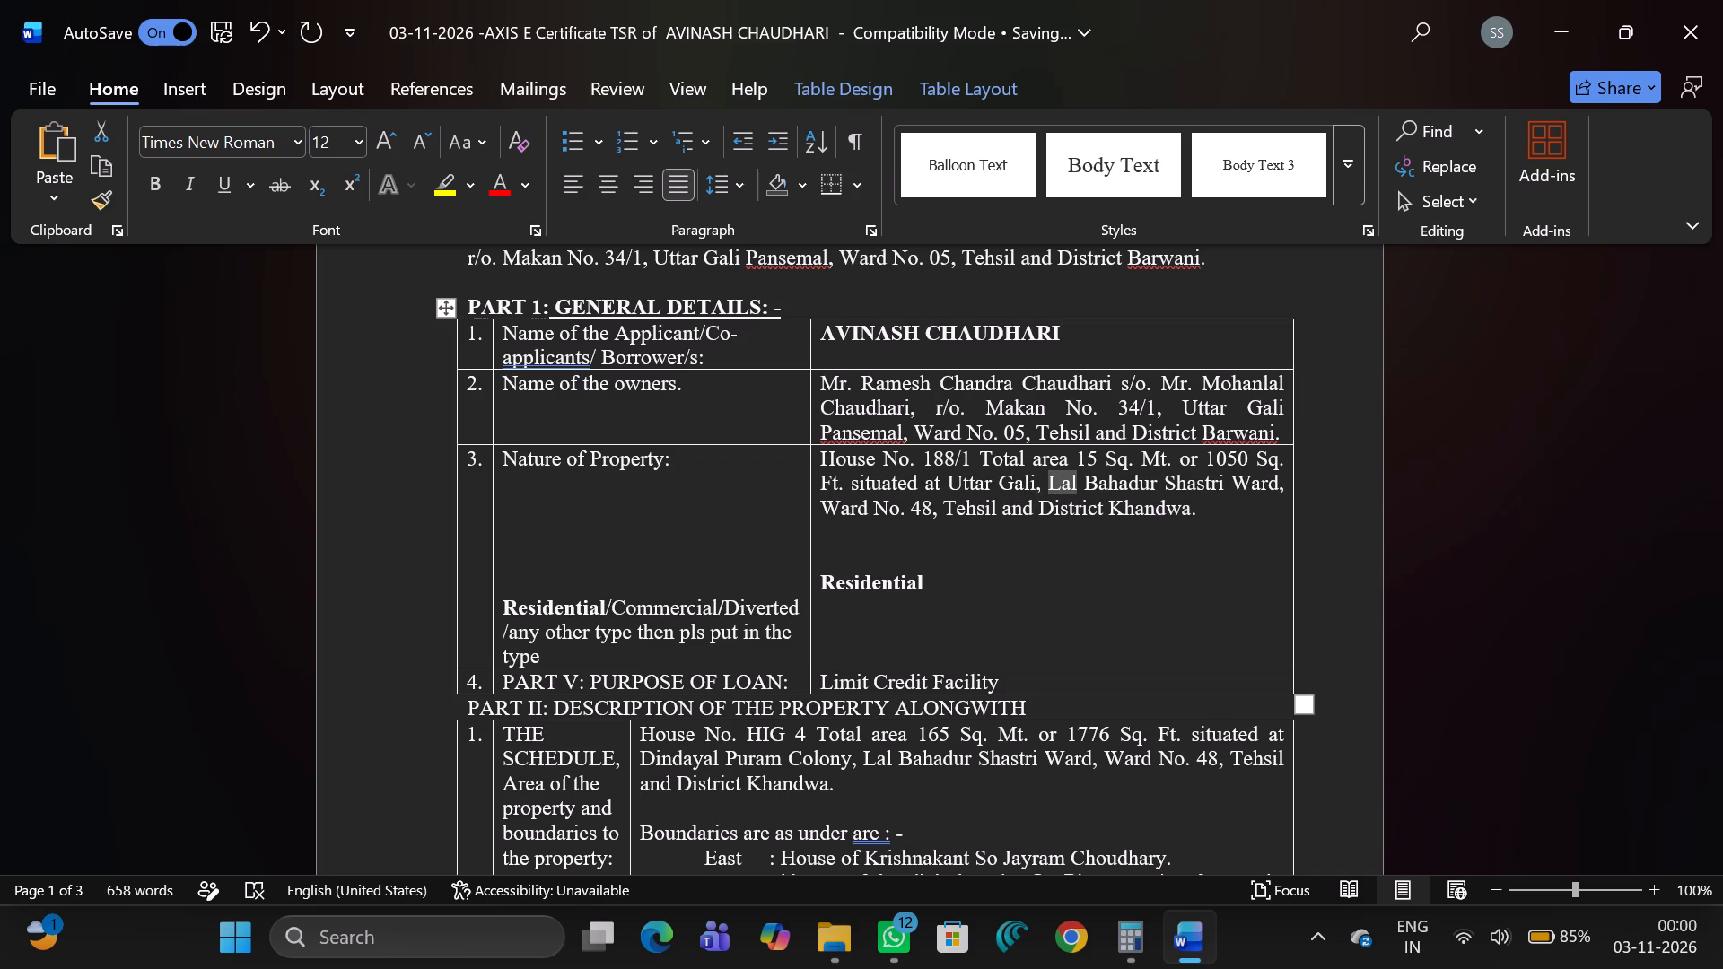
key("shift+Right")
key("shift+Right")
key("shift+Right")
key("shift+Right")
key("shift+Right")
key("shift+Right")
key("shift+Right")
key("shift+Right")
key("shift+Right")
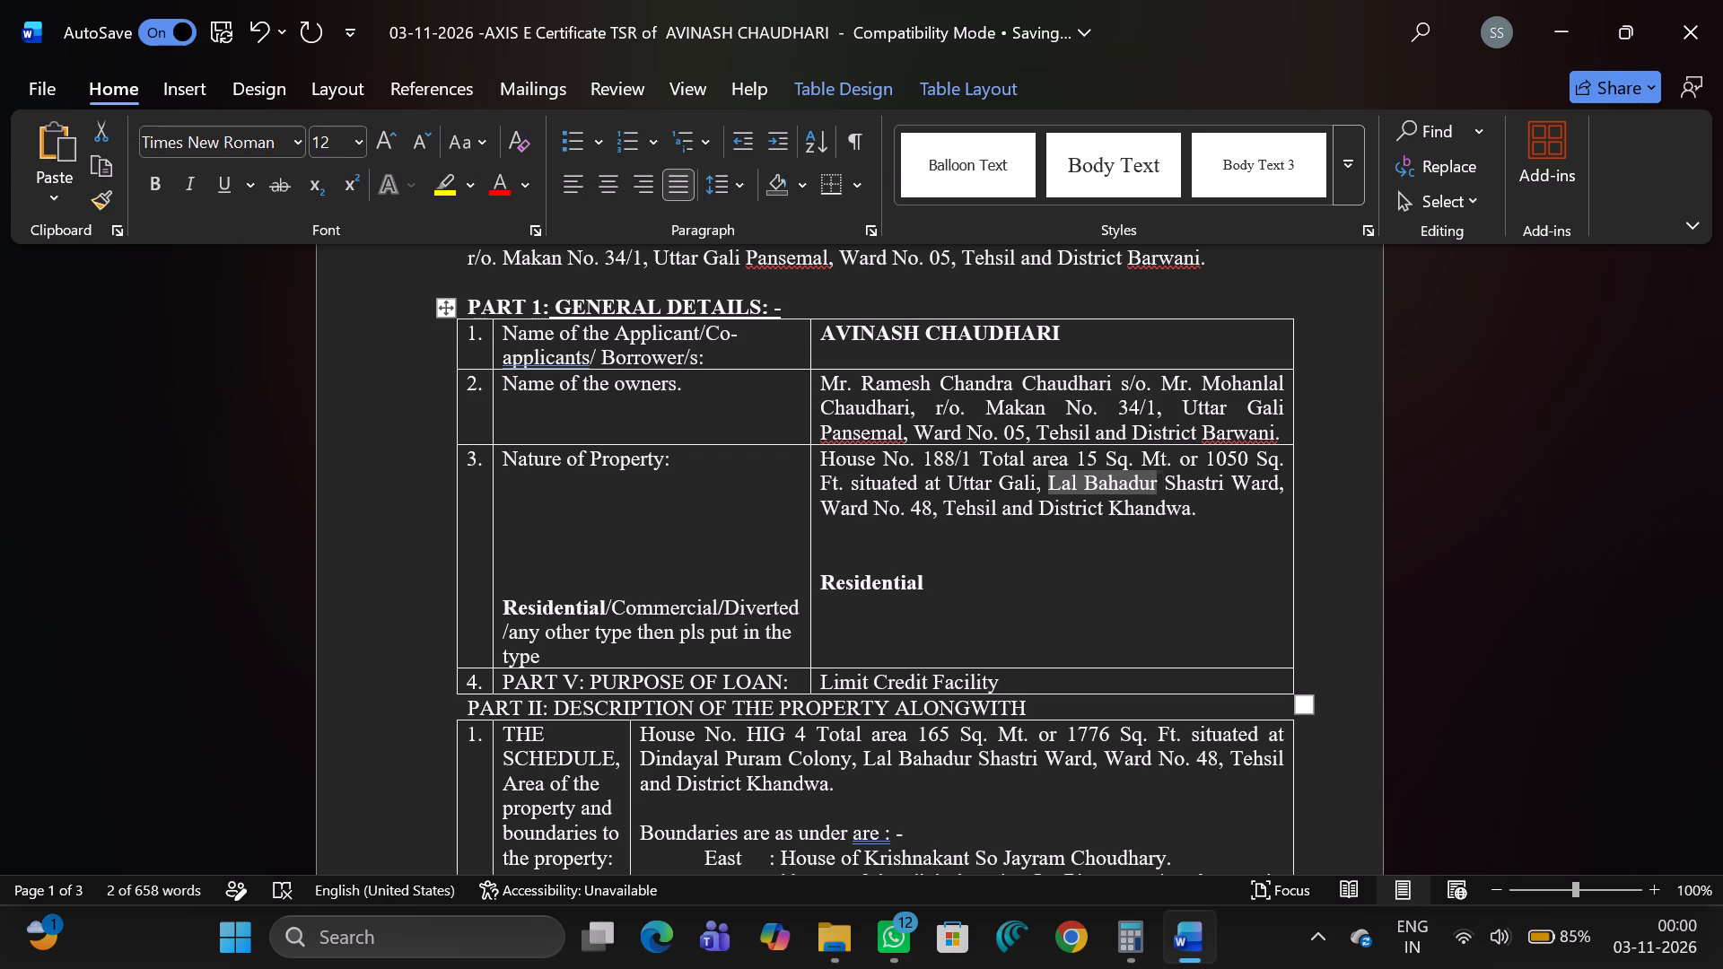
key("shift+Right")
key("shift+Right")
key("shift+Right")
key("shift+Right")
key("shift+Right")
key("shift+Right")
key("shift+Right")
key("shift+Right")
key("shift+Right")
key("shift+Right")
key("shift+Right")
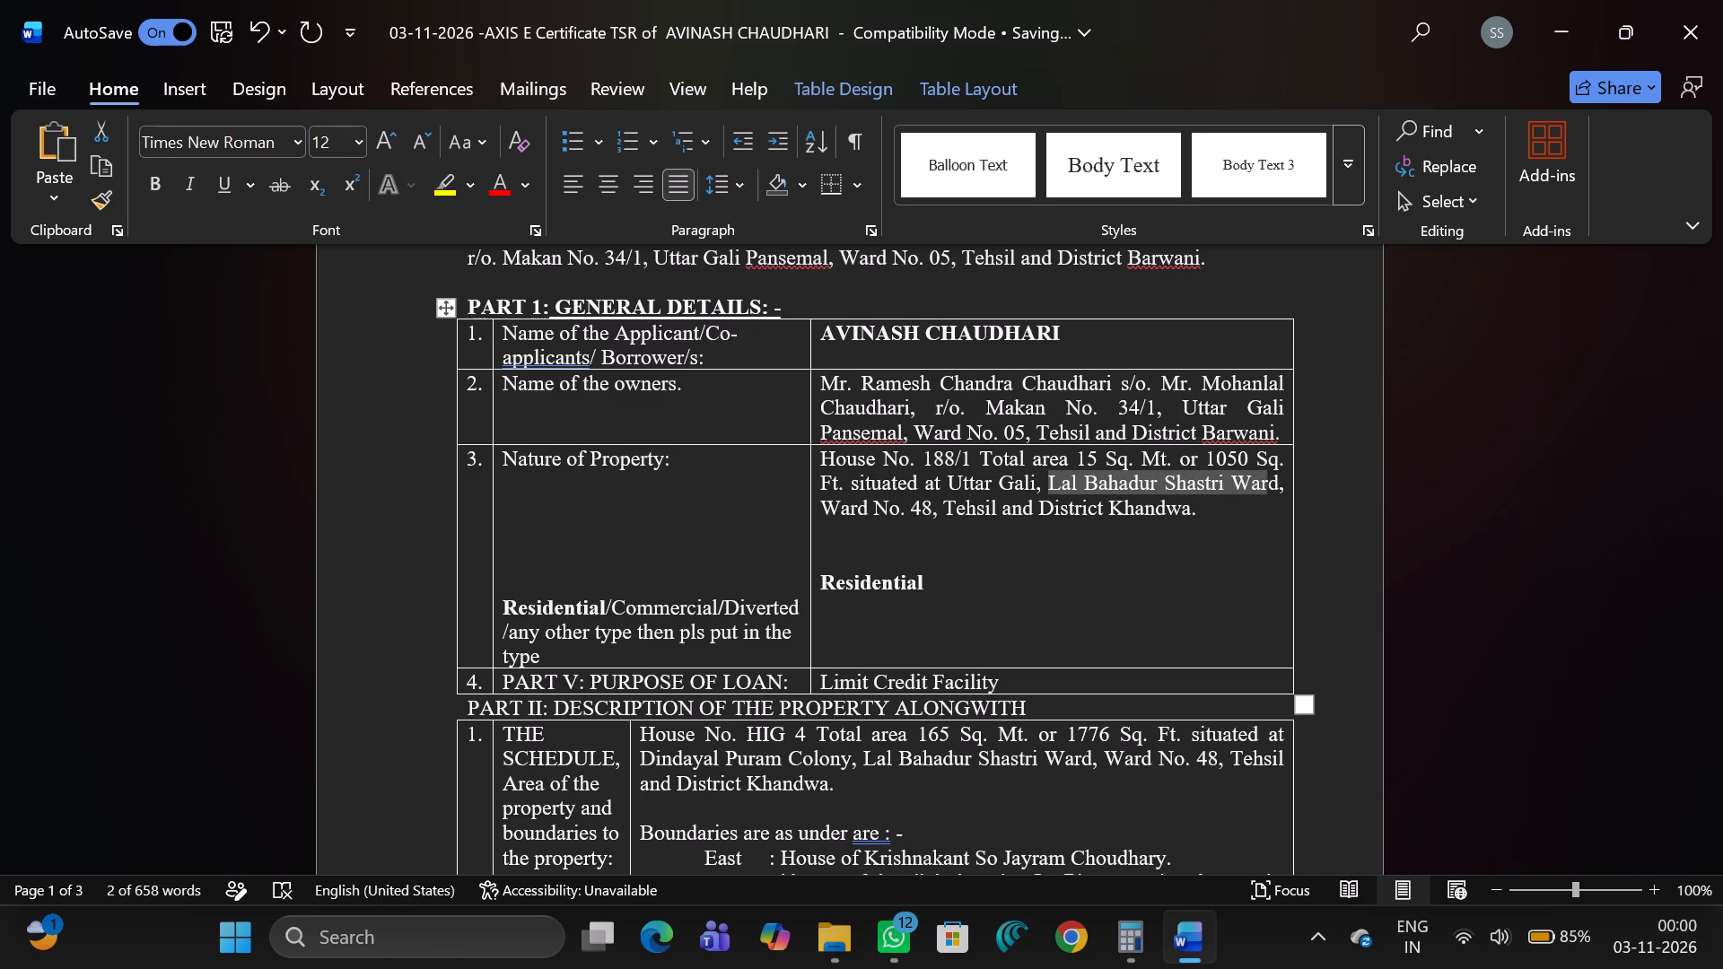
key("shift+Right")
key("shift+Right")
key("BackSpace")
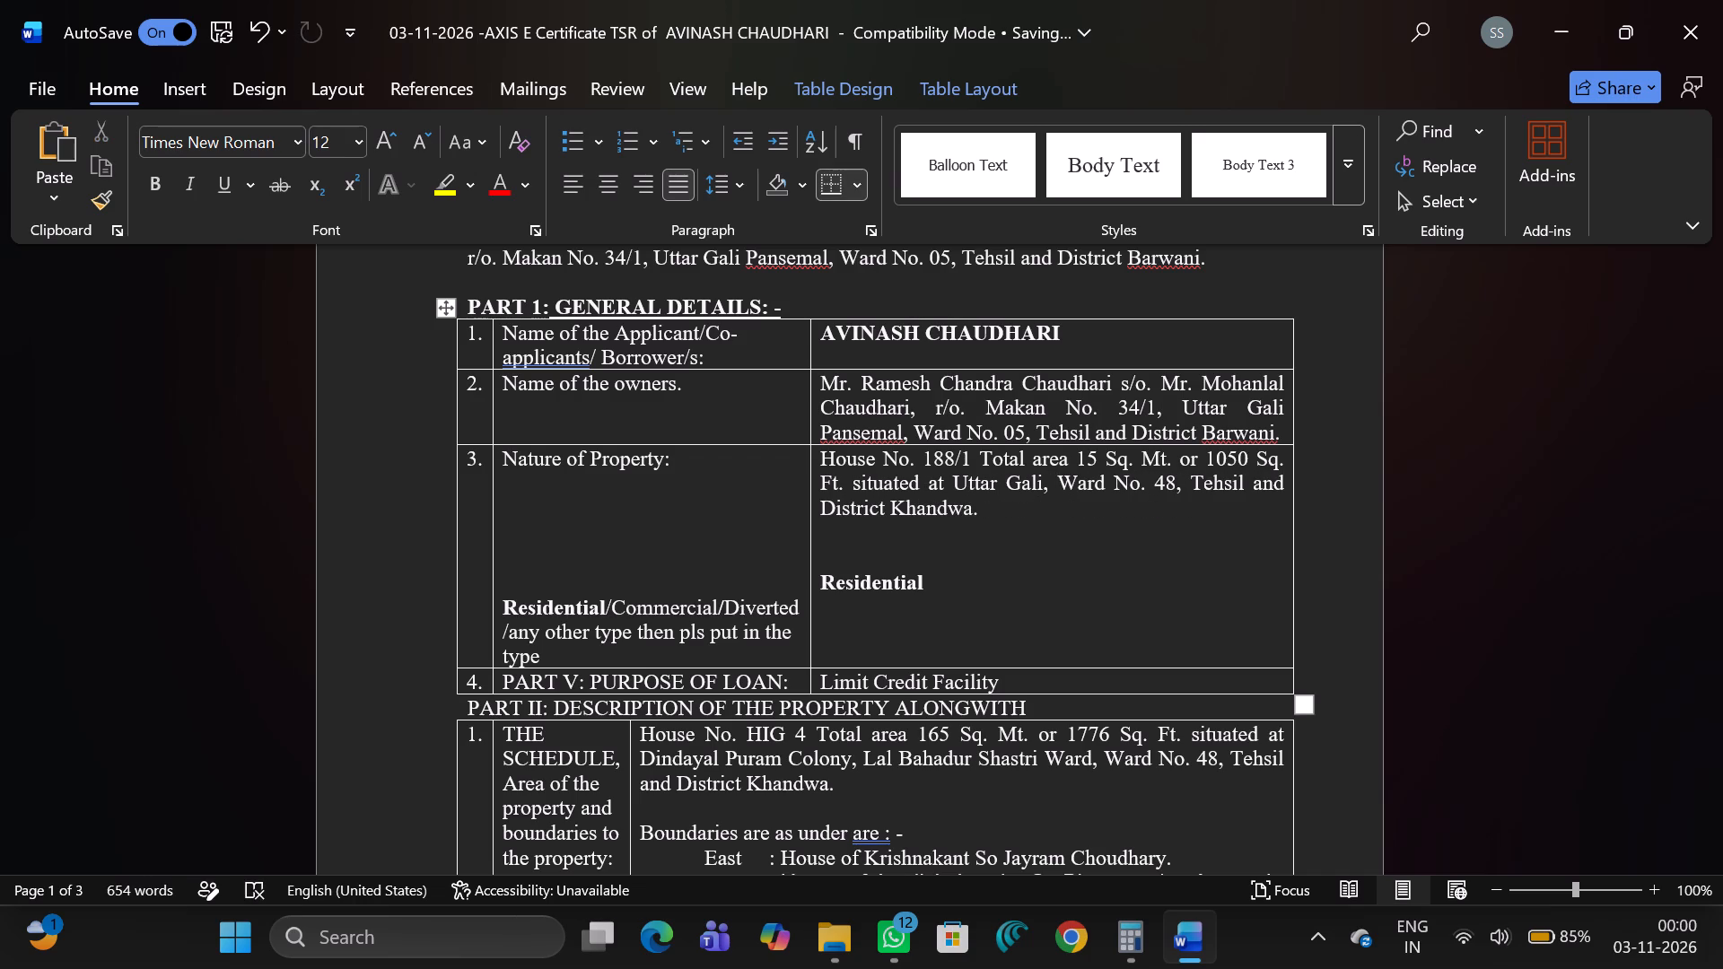
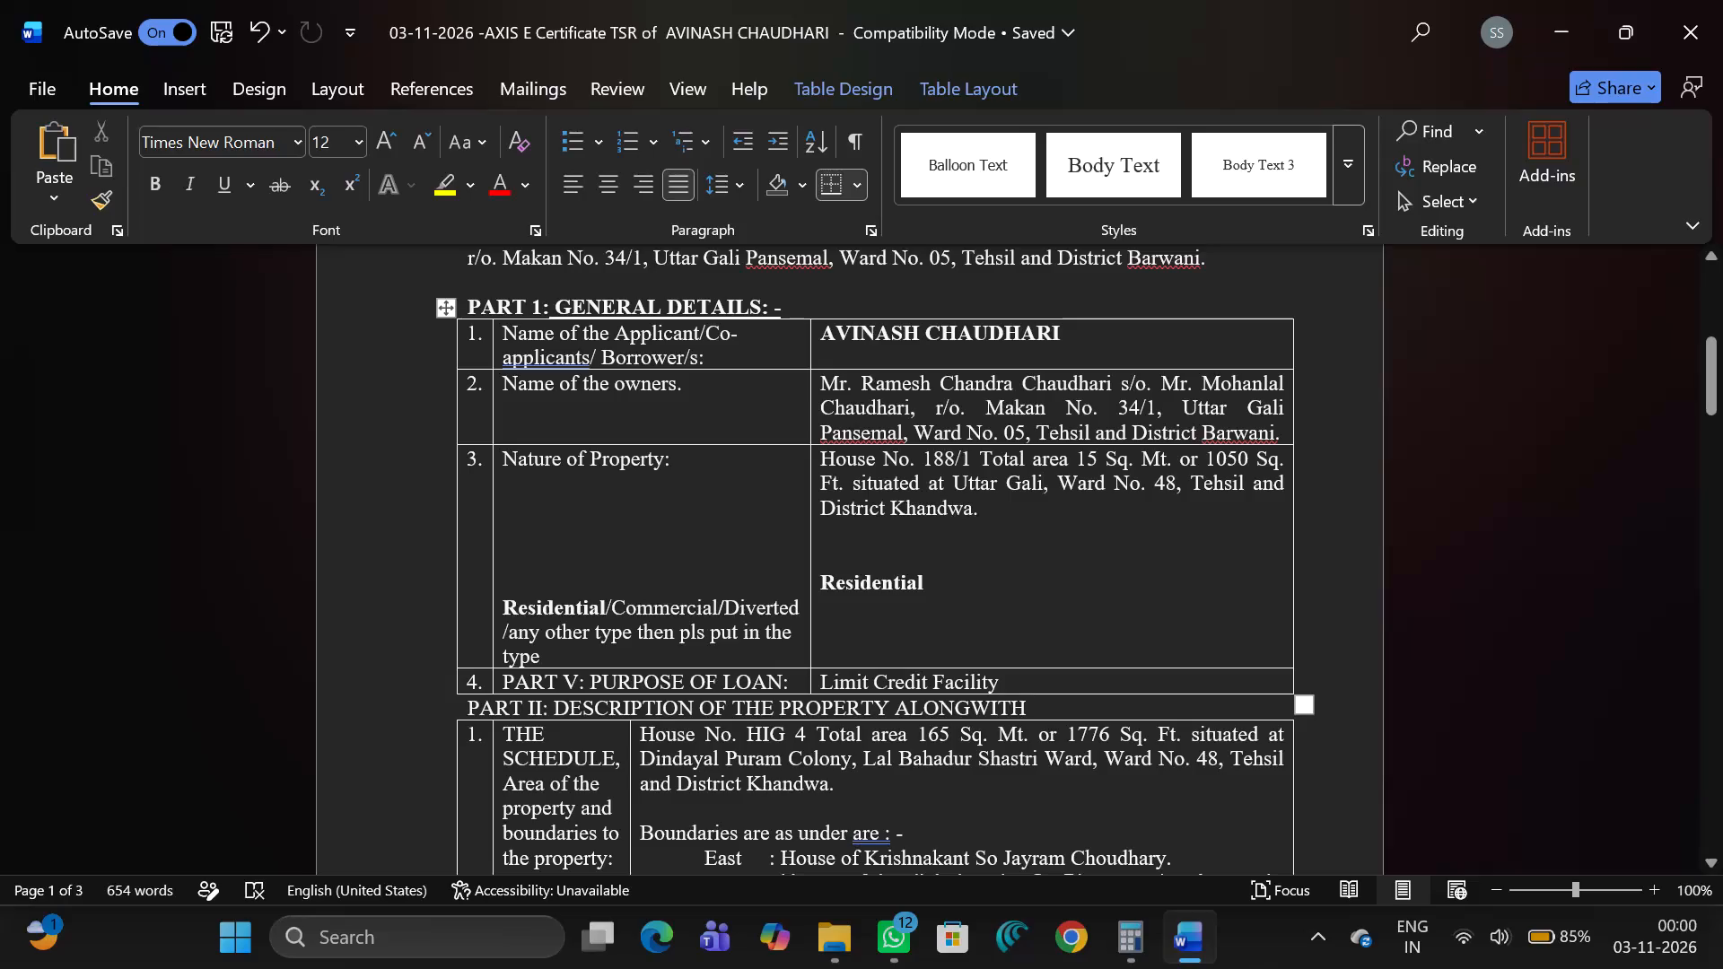
Insert a space after Uttar Gali, before the comma, in the Nature of Property entry of Part 1.
key("space")
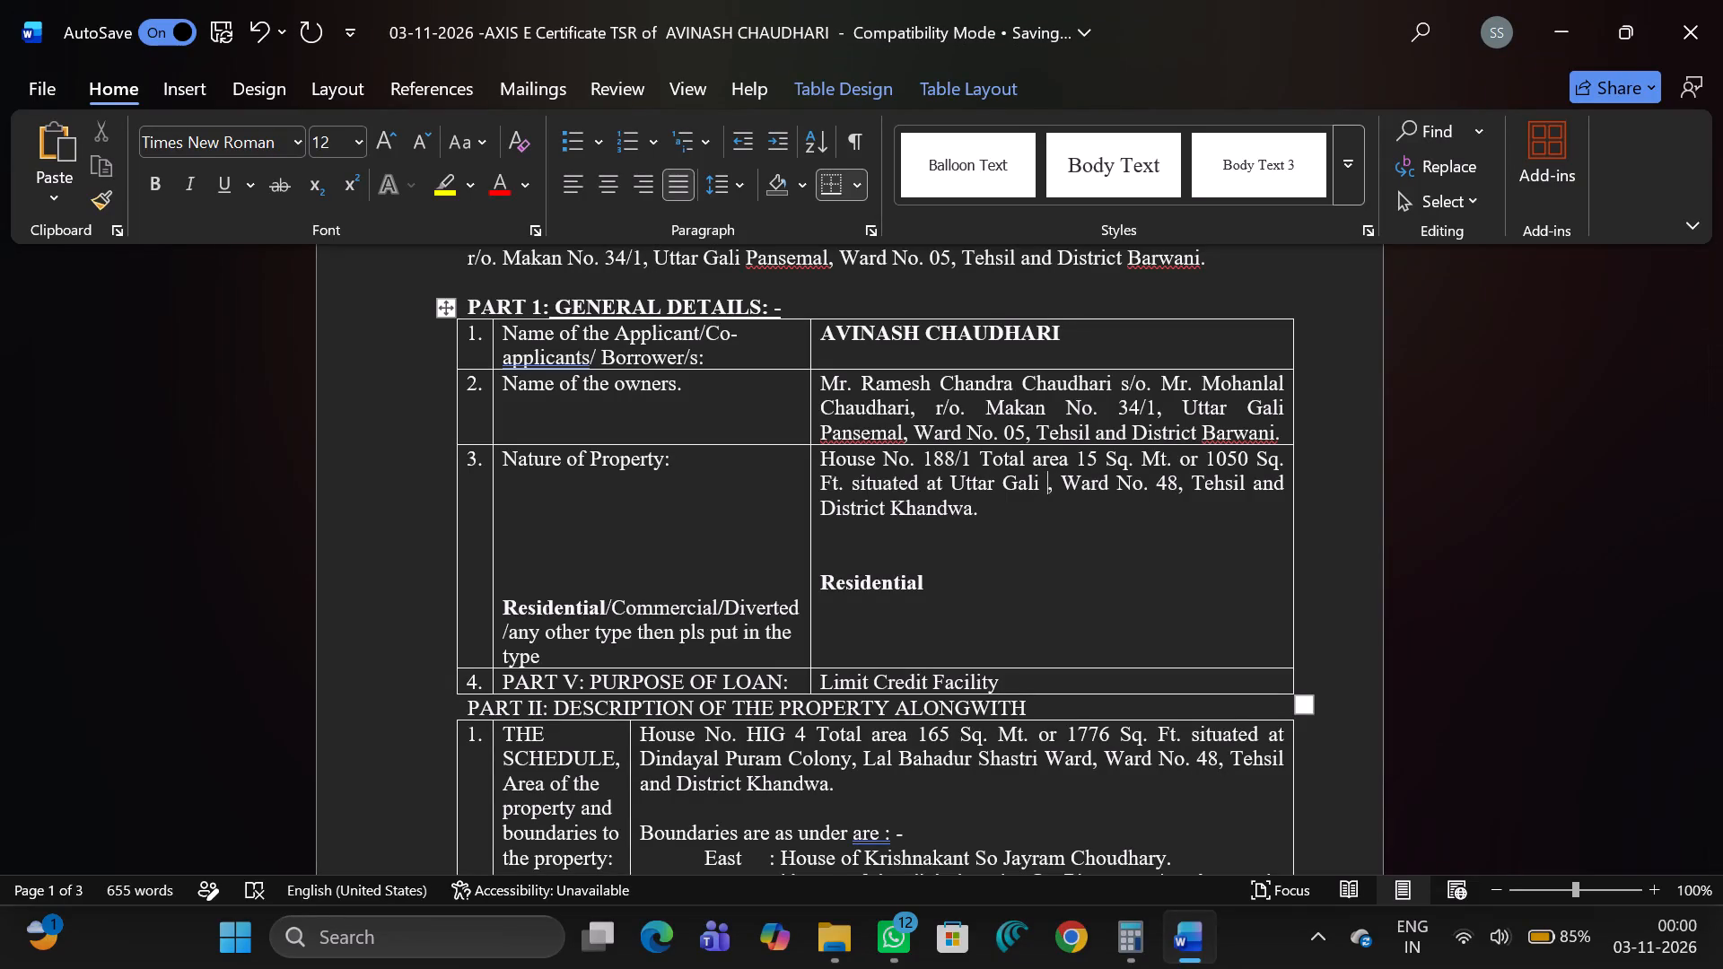
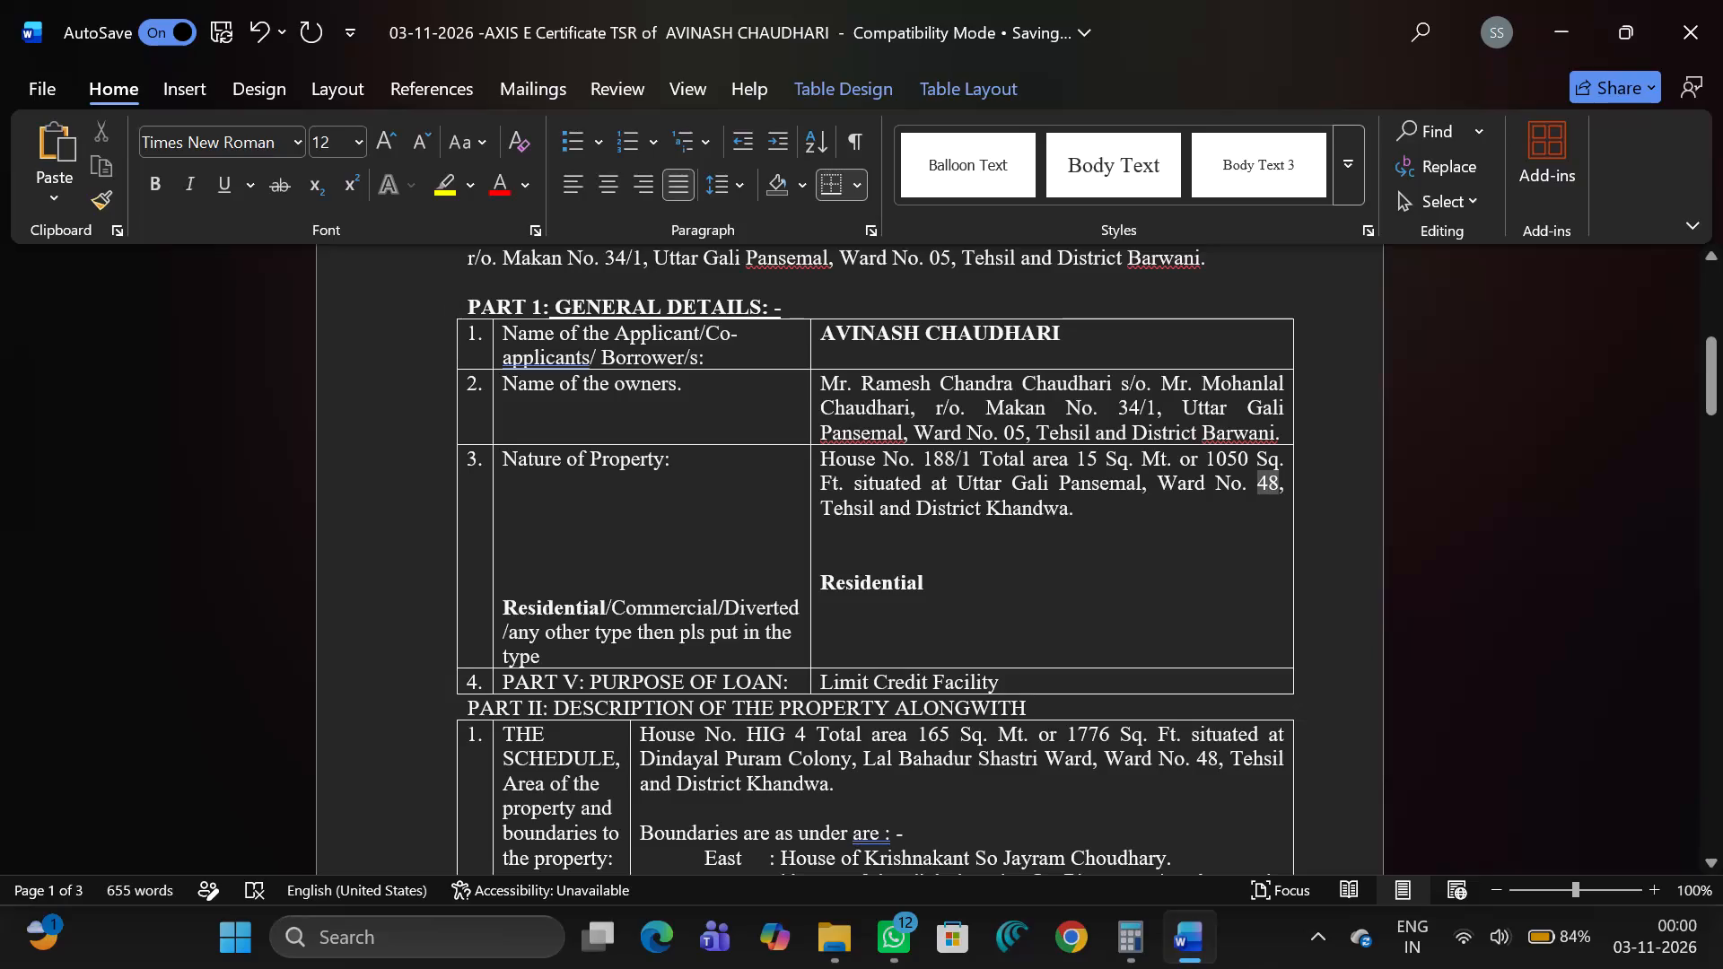
Set the ward number to 05 in the Nature of Property entry of Part 1.
type("05")
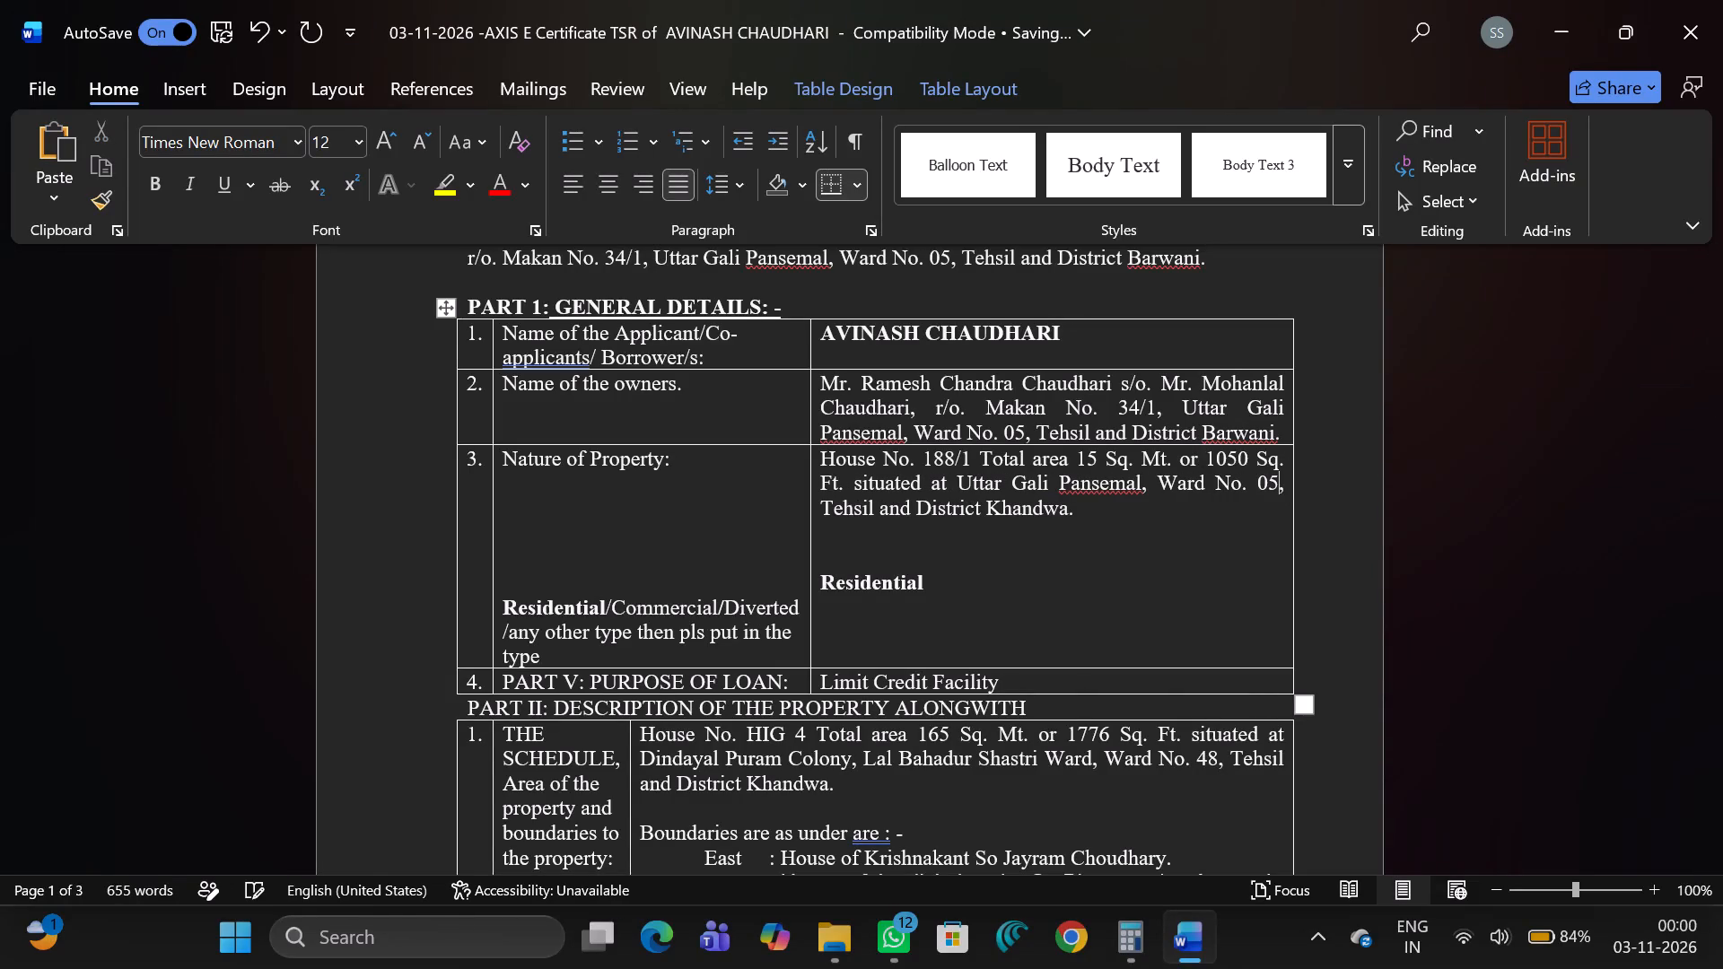
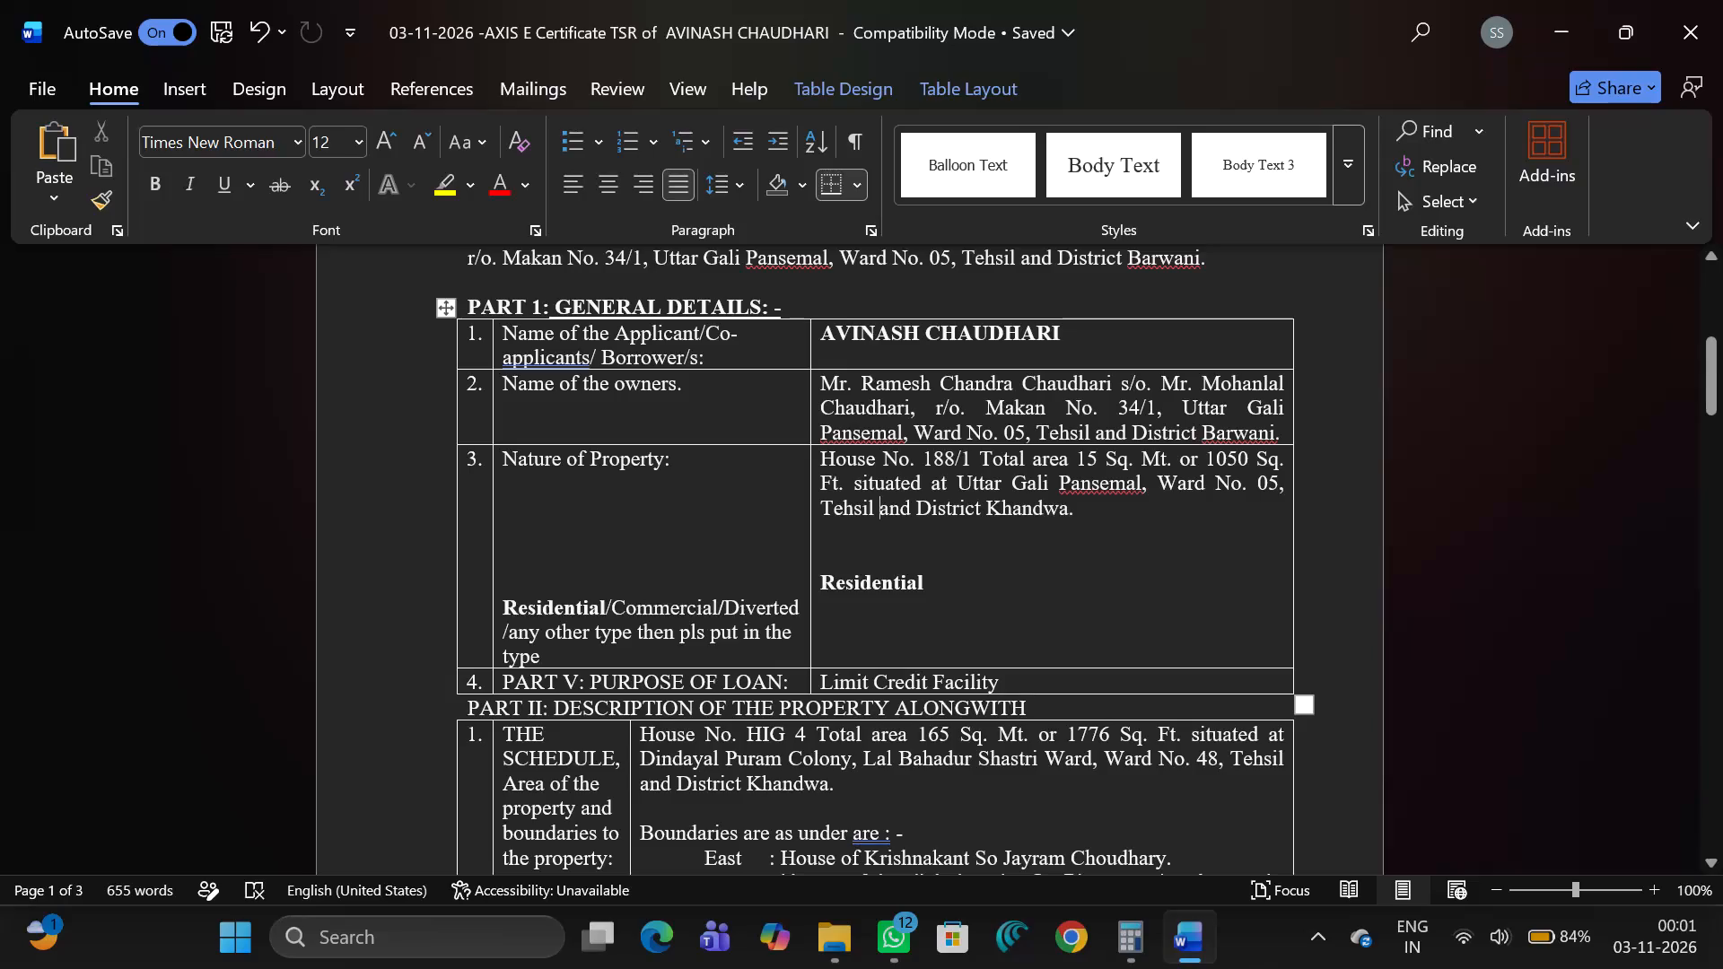
Insert Pansemal as the tehsil name after "Tehsil" in the Nature of Property entry of Part 1.
type("an")
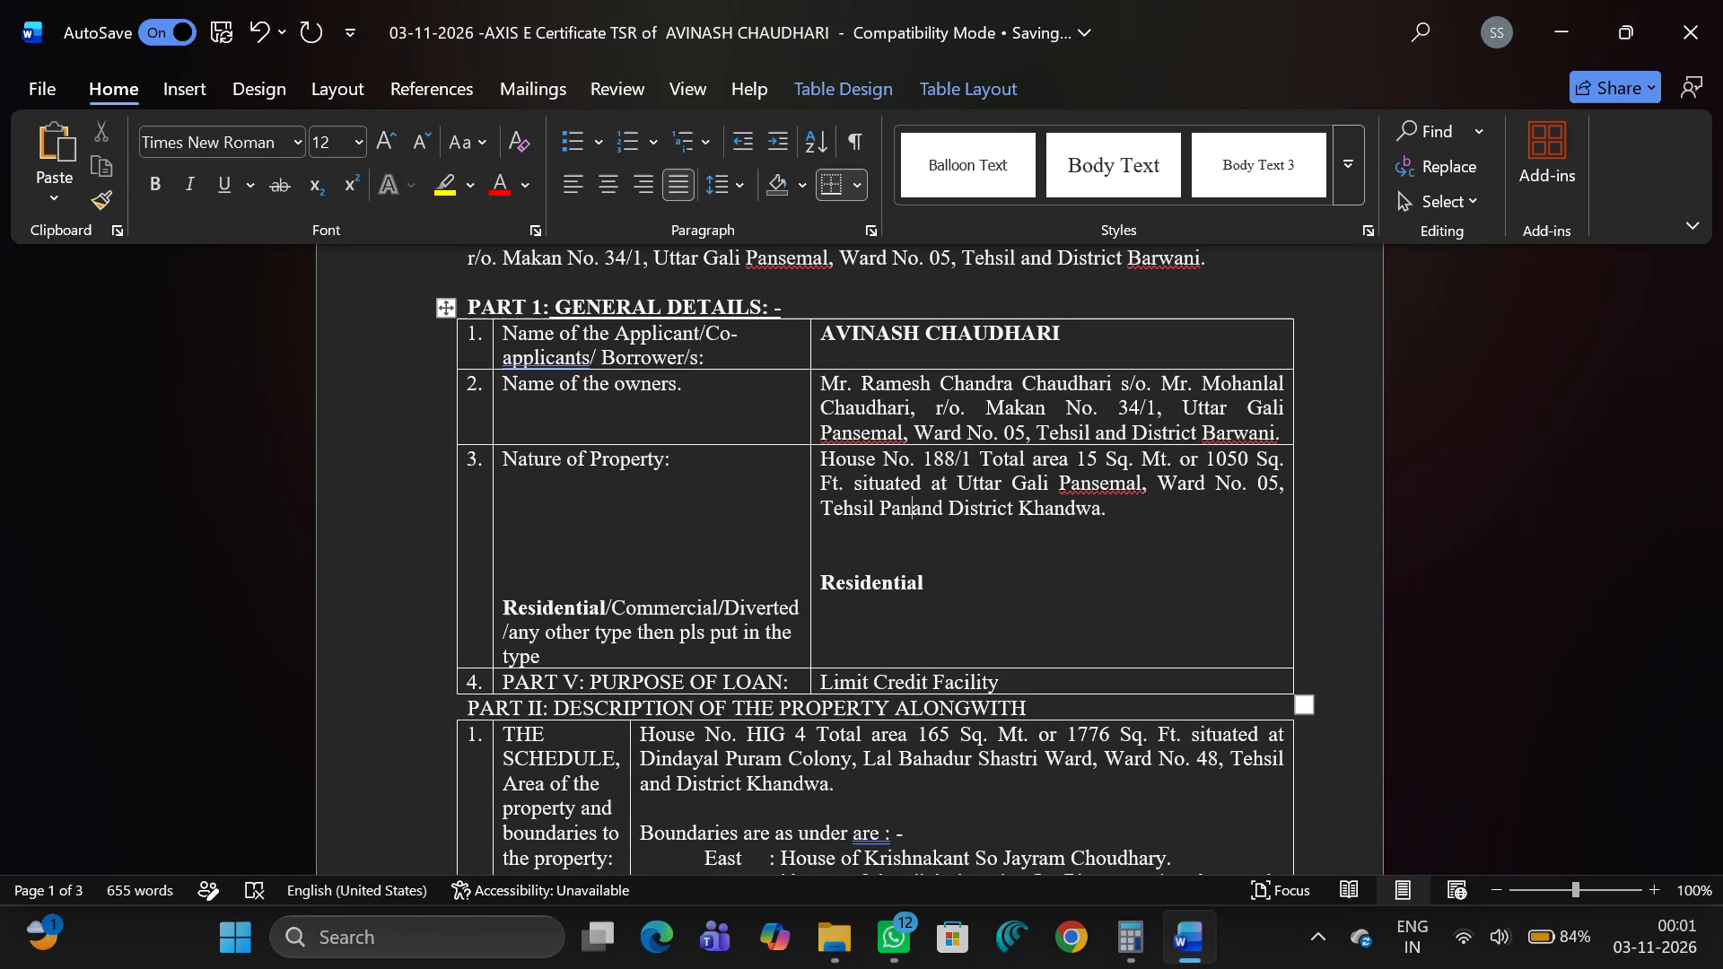
type("se")
type("mal")
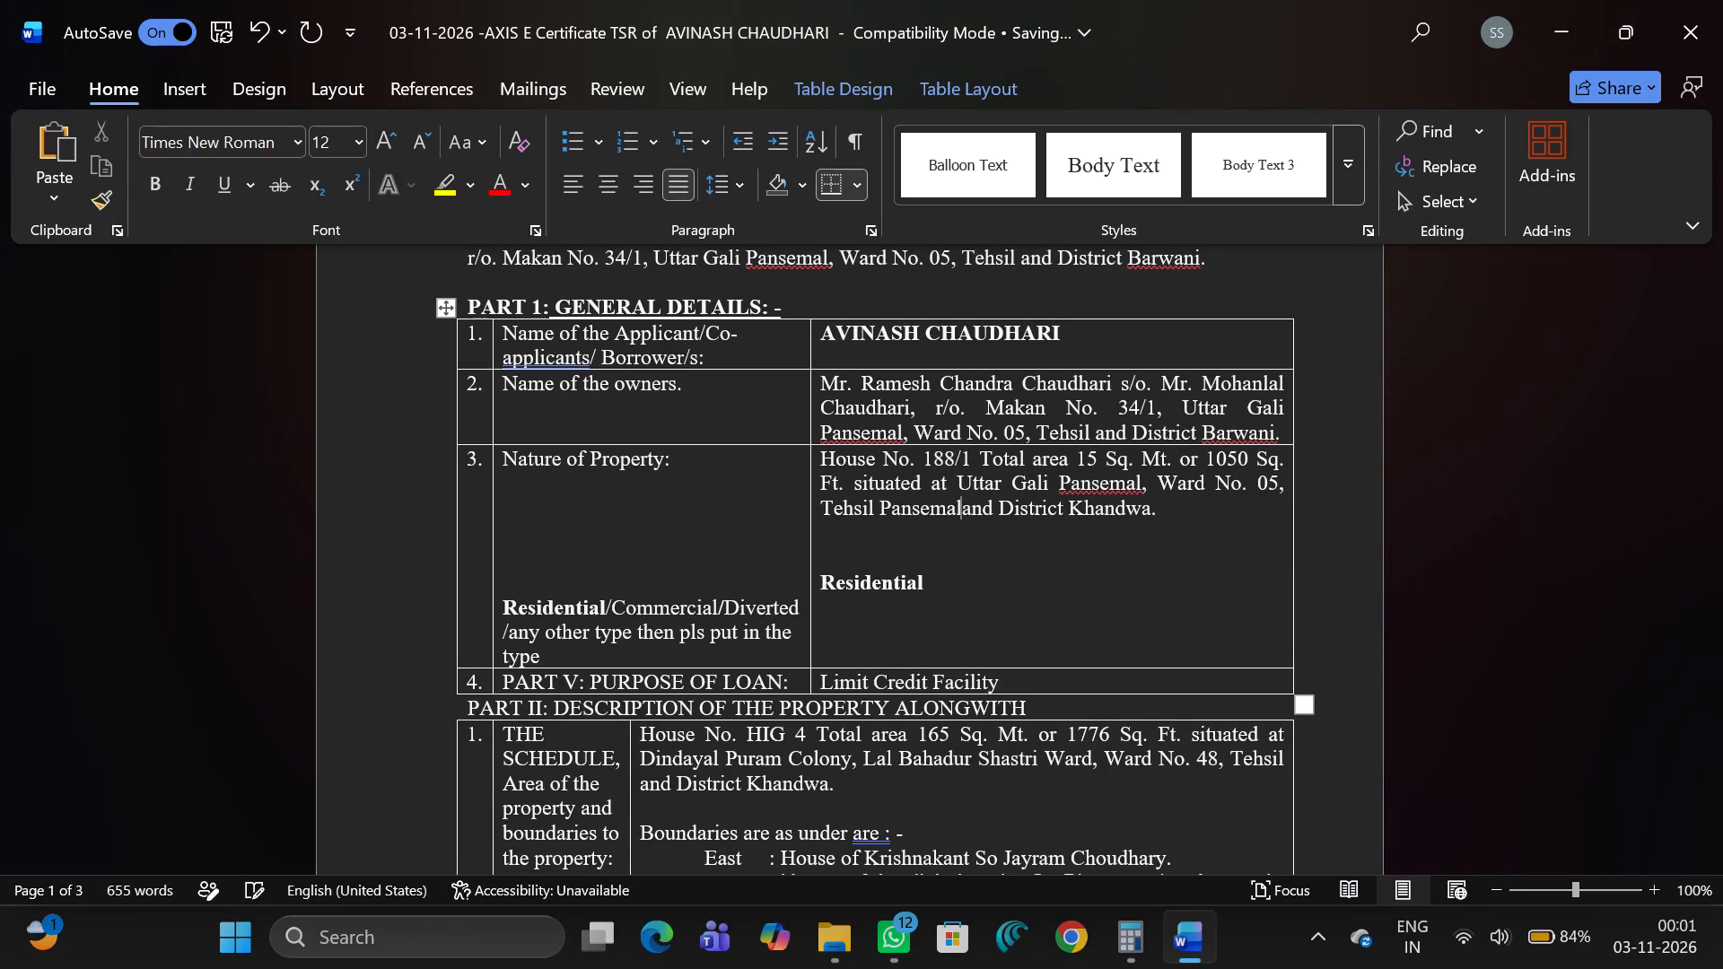
key("space")
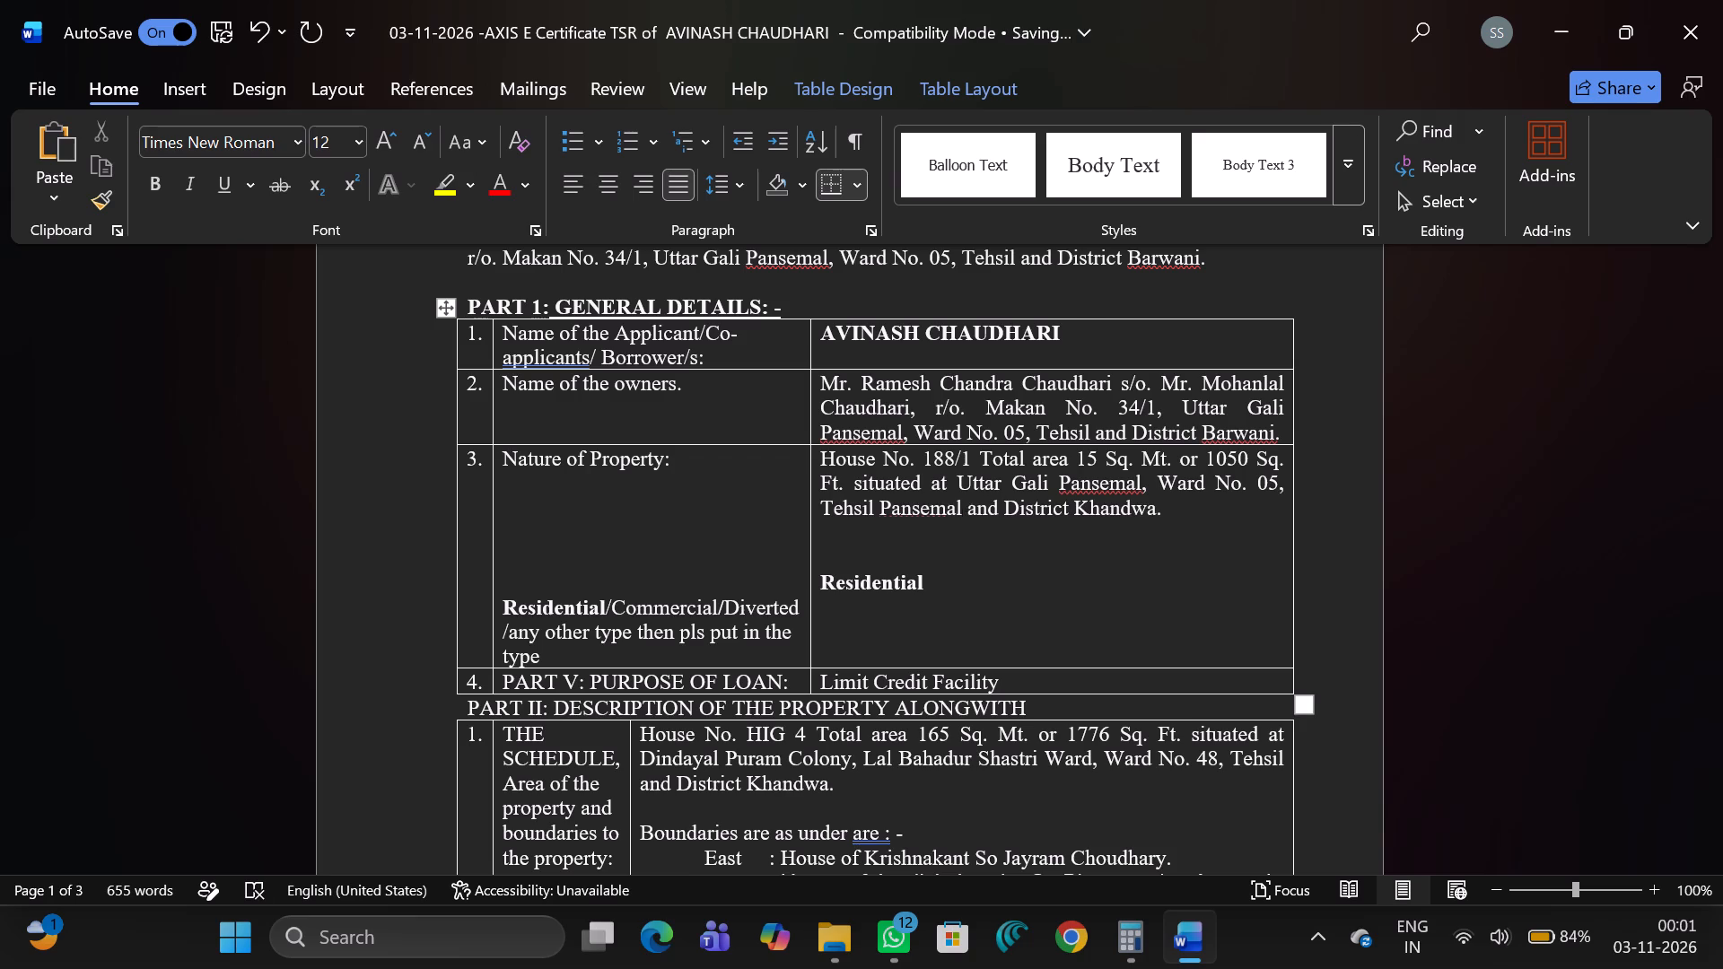
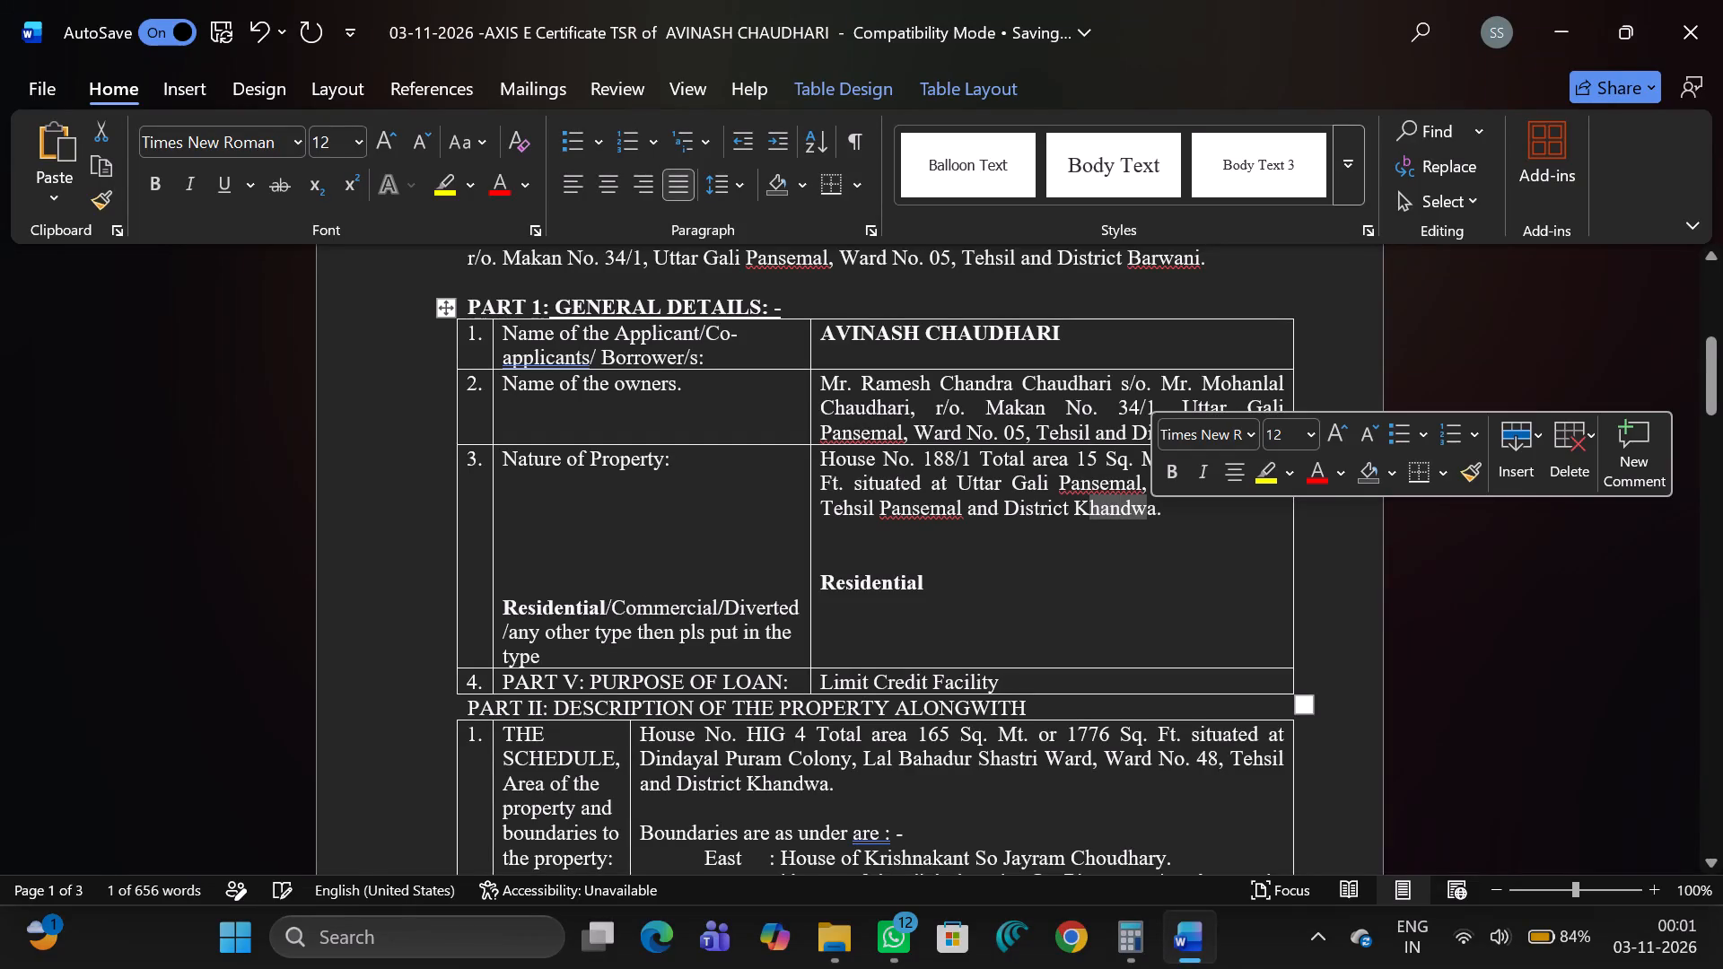
Replace the district name Khandwa with Barwani in the Nature of Property entry of Part 1.
key("BackSpace")
key("Right")
key("Right")
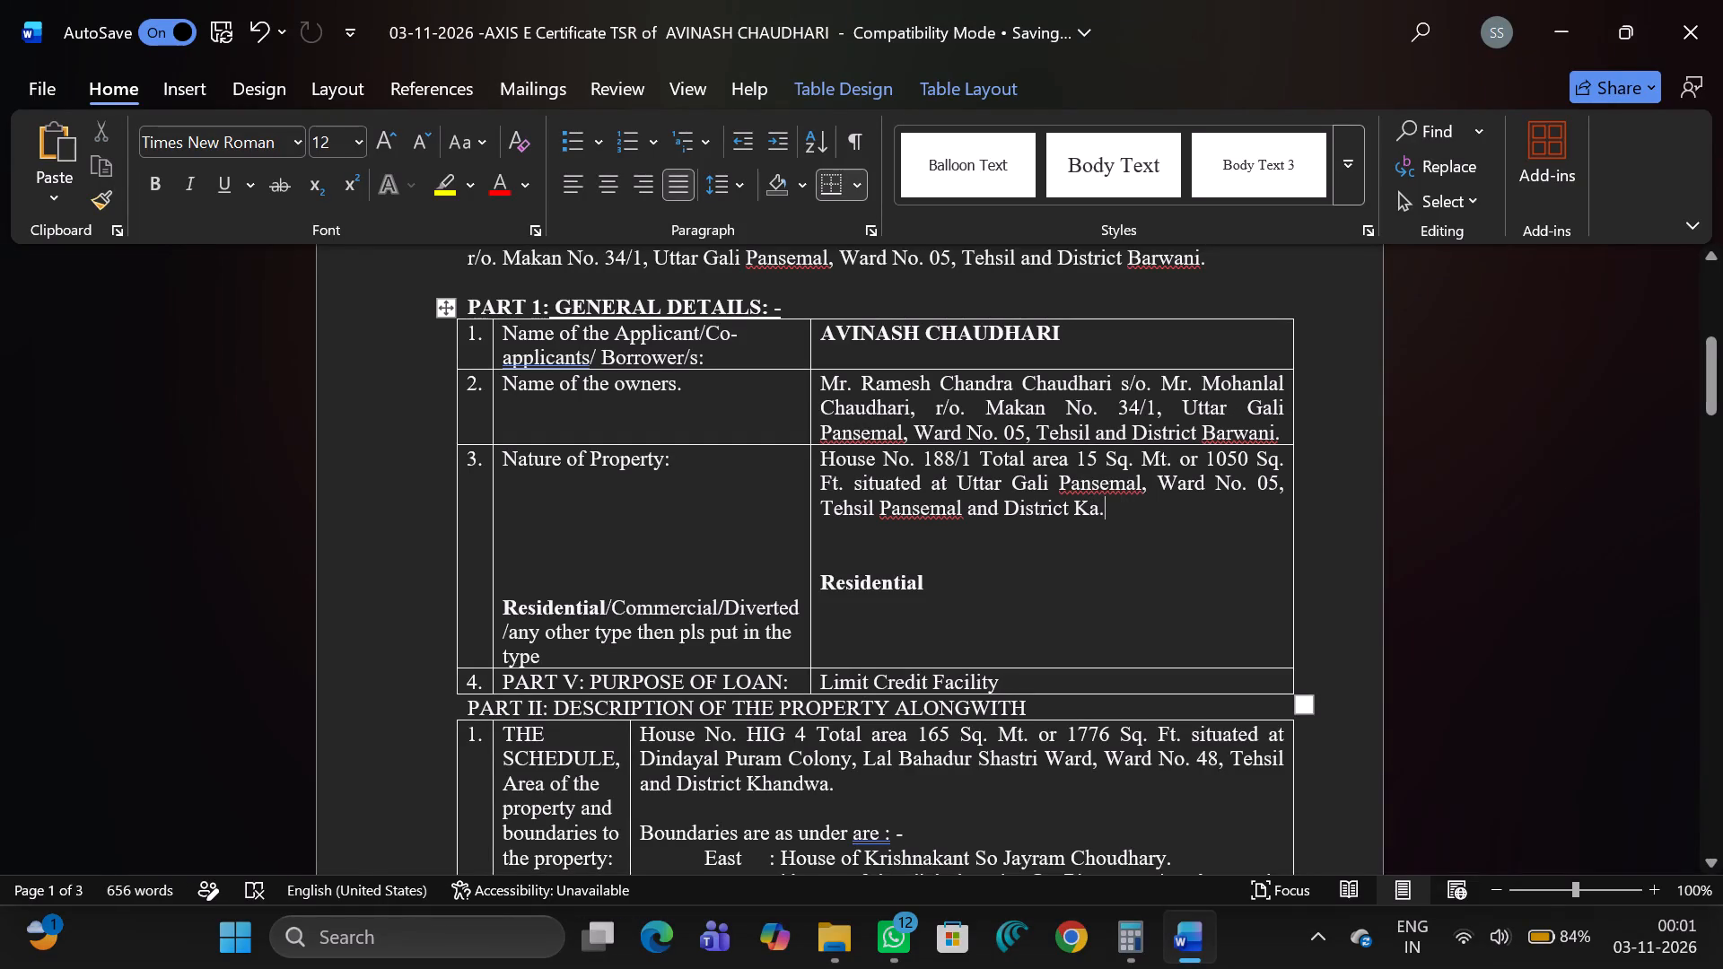
key("Left")
key("BackSpace")
key("BackSpace")
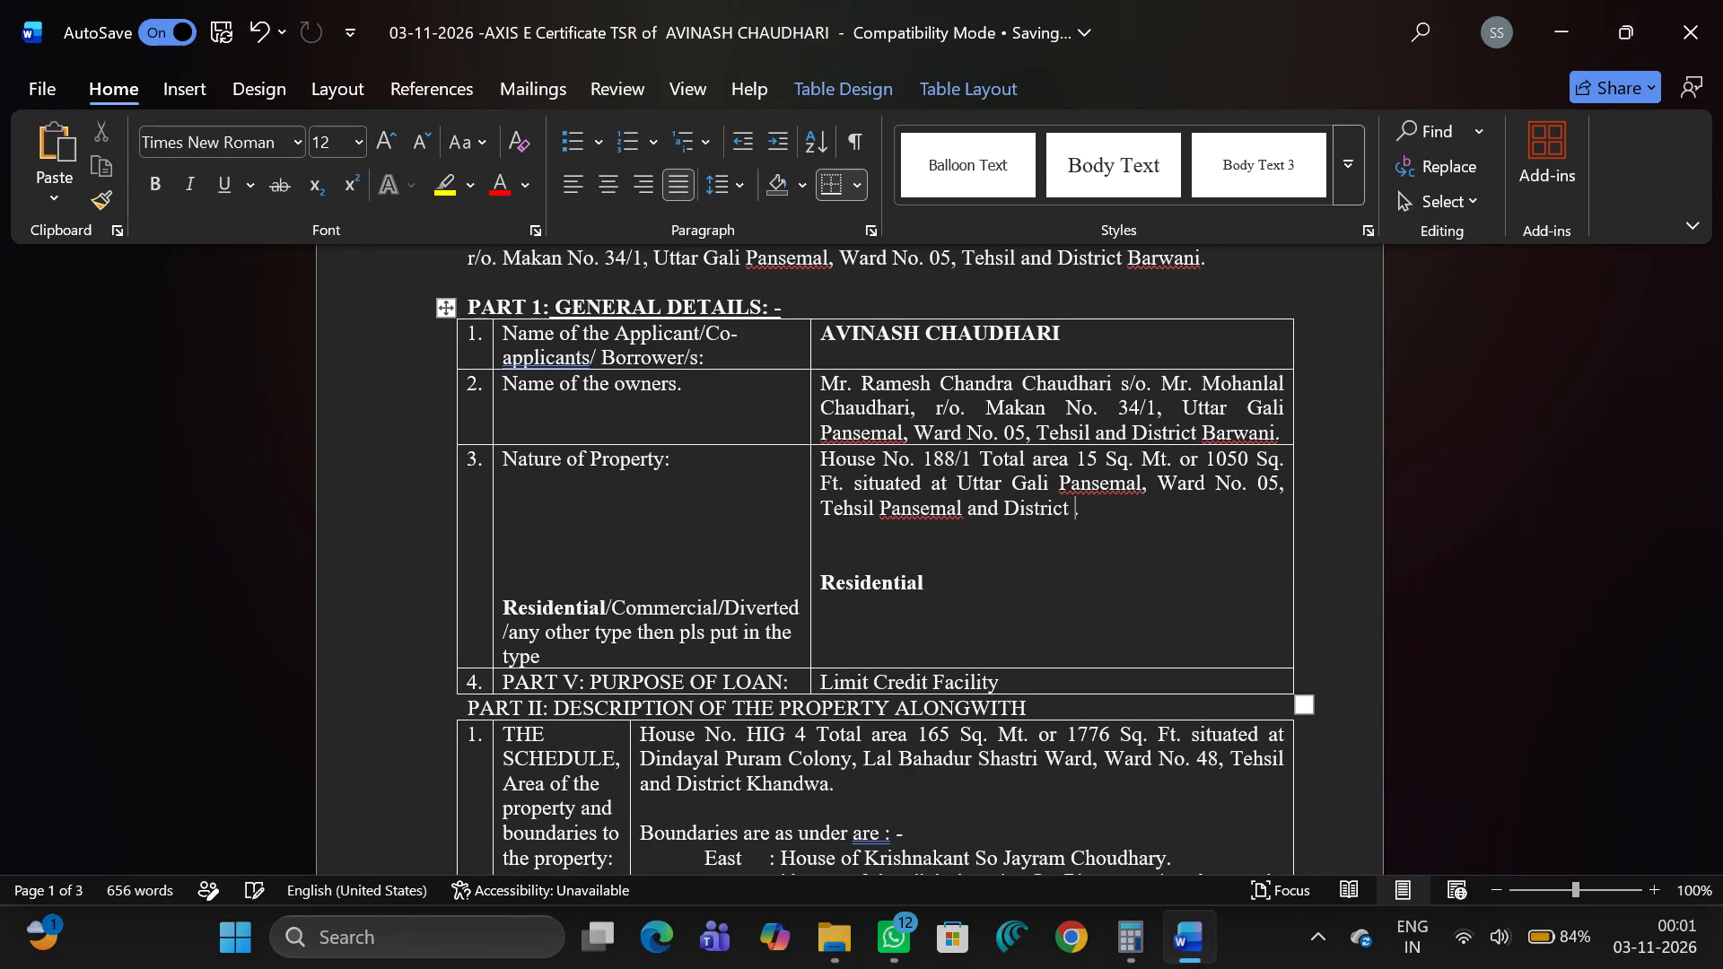
key("b")
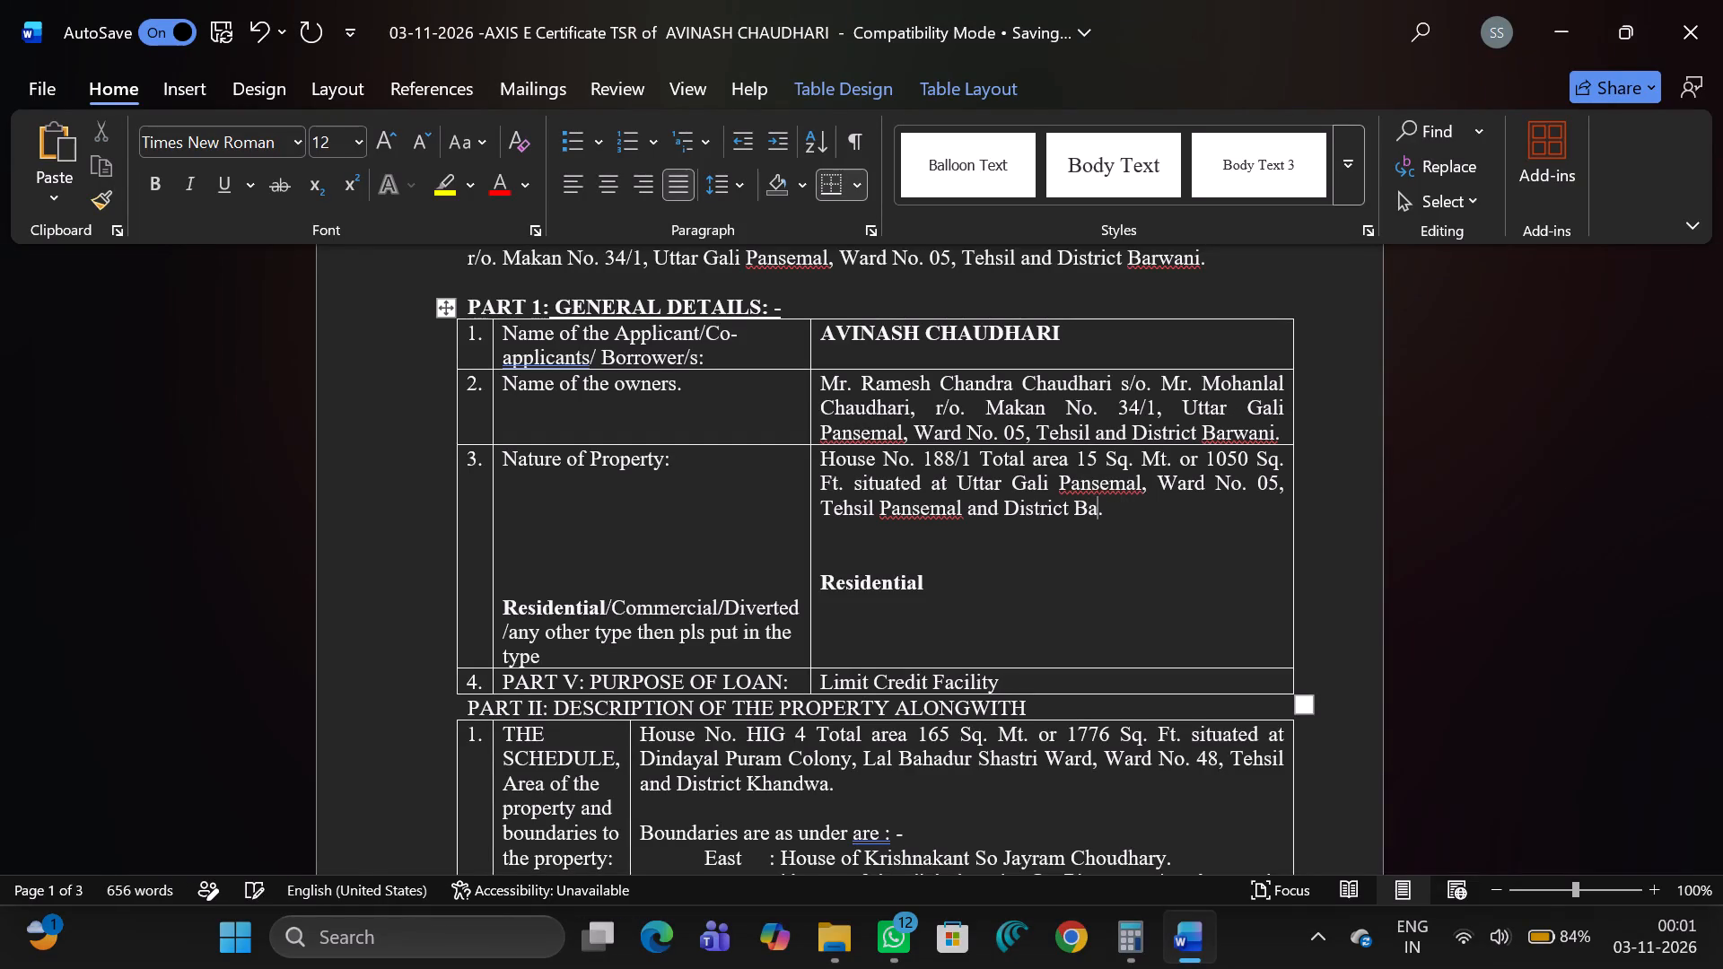
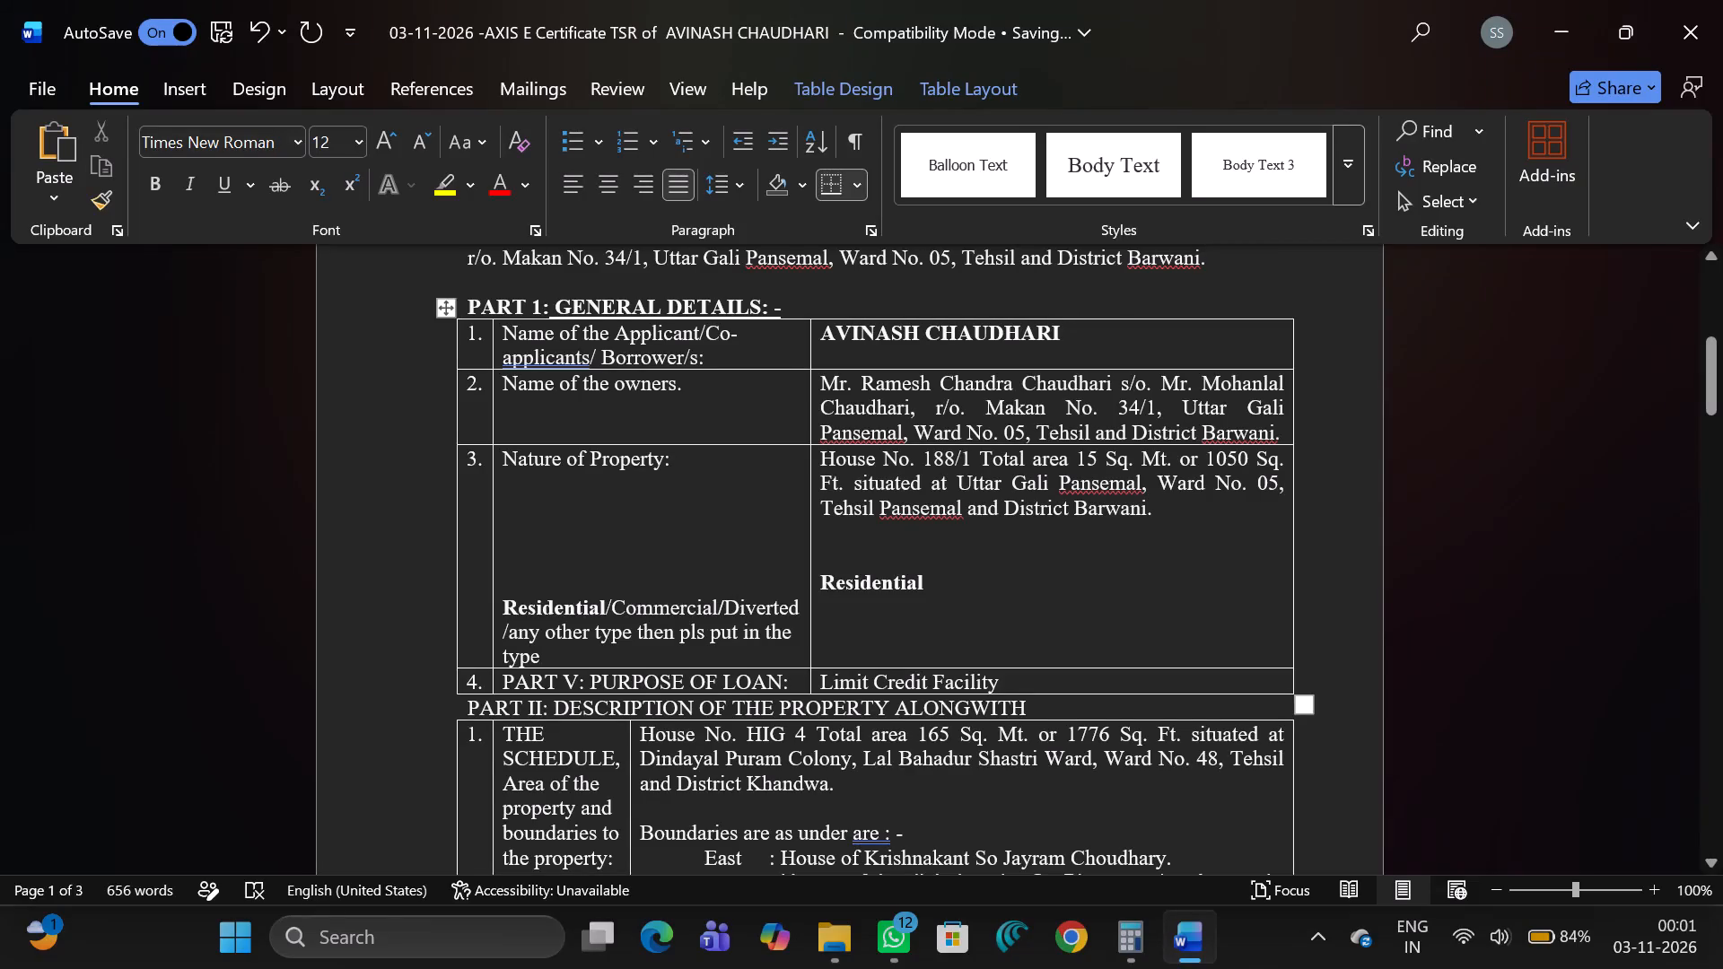
Copy the full property description, from the house number to District Barwani, in the Nature of Property entry of Part 1.
left_click_drag(828, 457, 868, 465)
left_click_drag(868, 465, 952, 476)
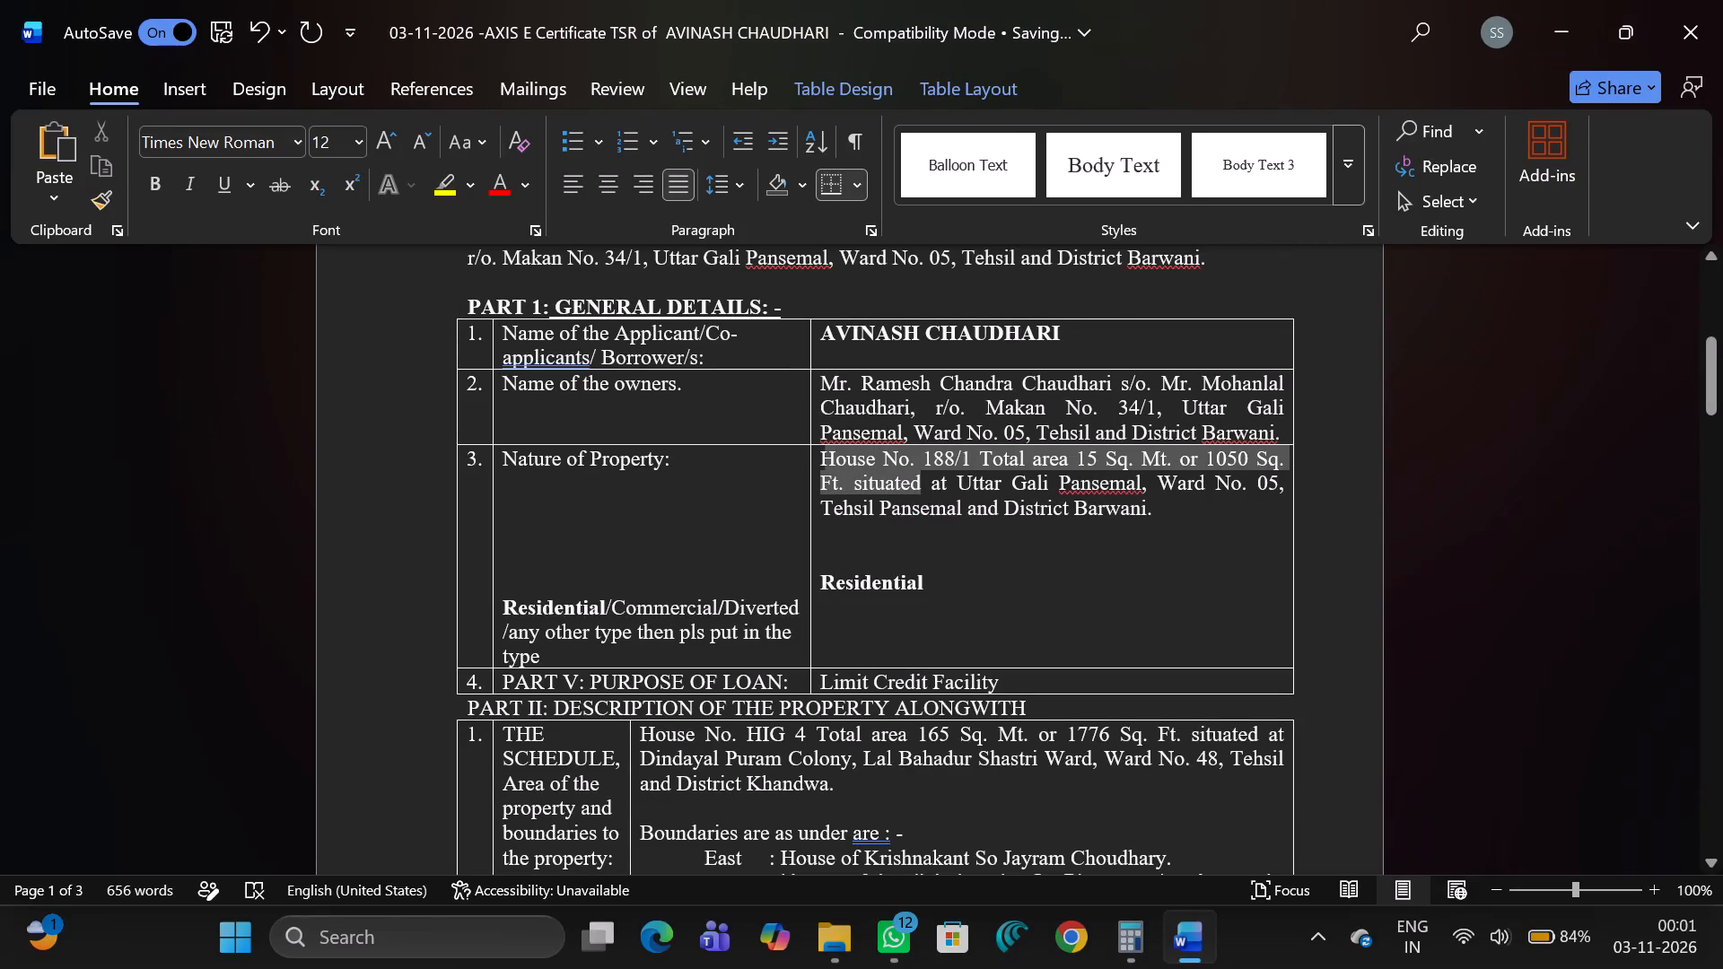
left_click_drag(952, 476, 1153, 512)
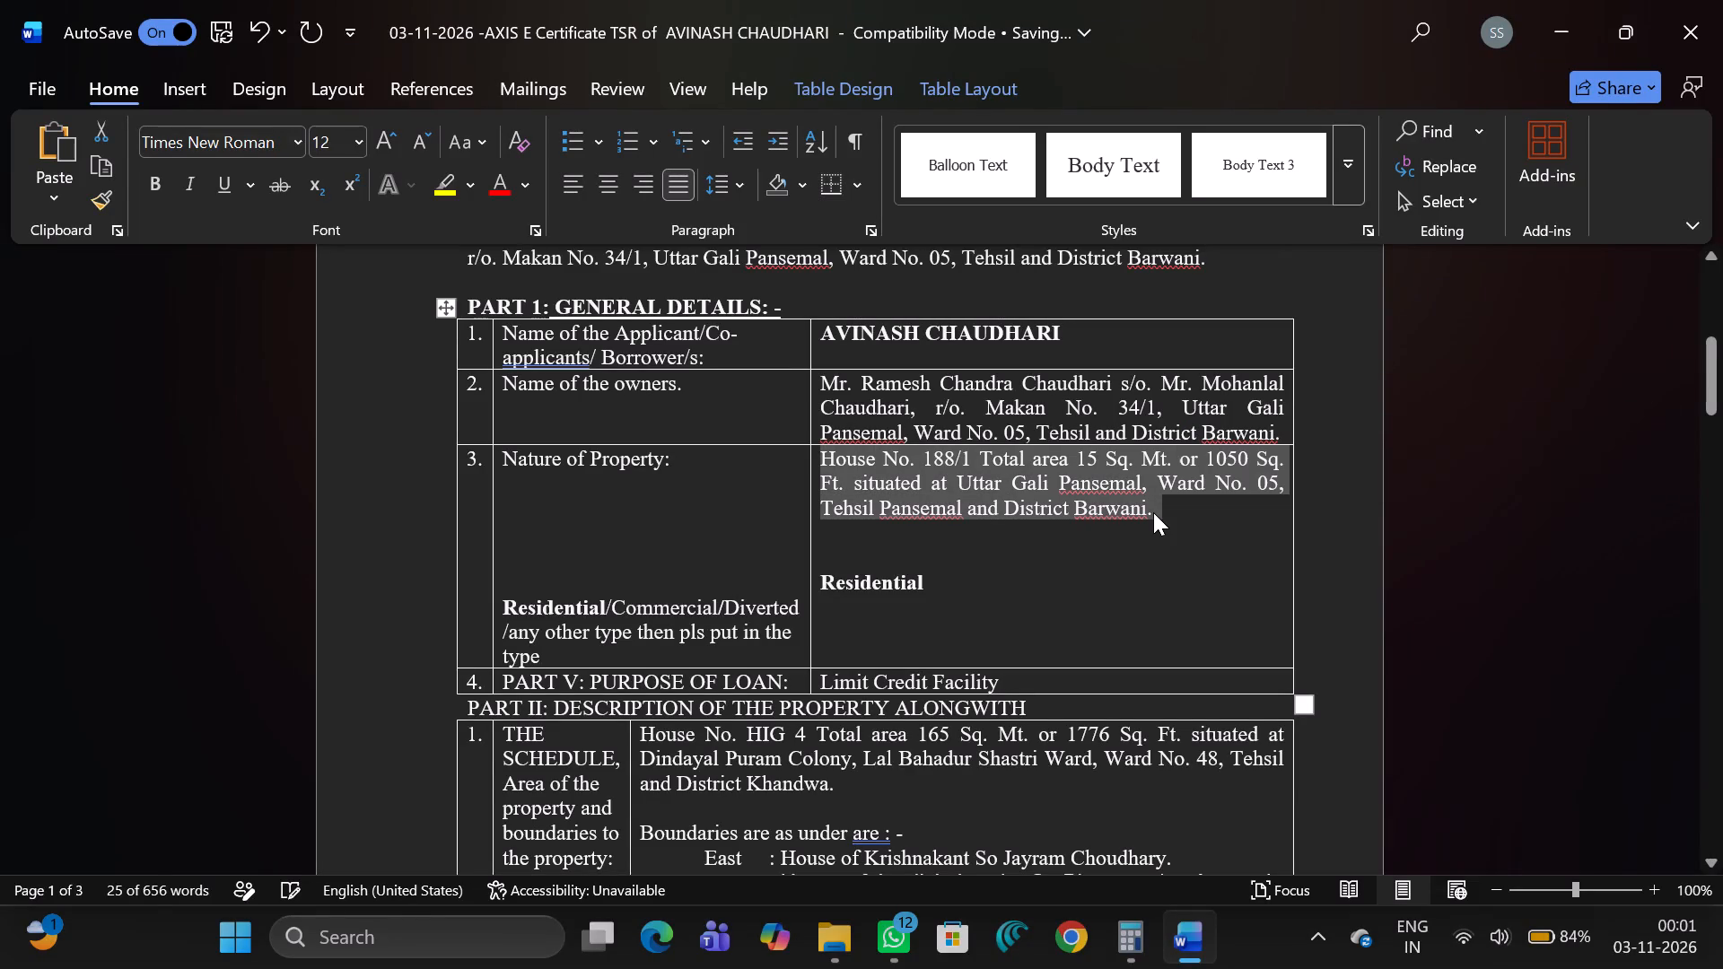
key("ctrl+c")
Remove one empty line above the Residential/Commercial/Diverted text in the Nature of Property row.
left_click(527, 575)
key("BackSpace")
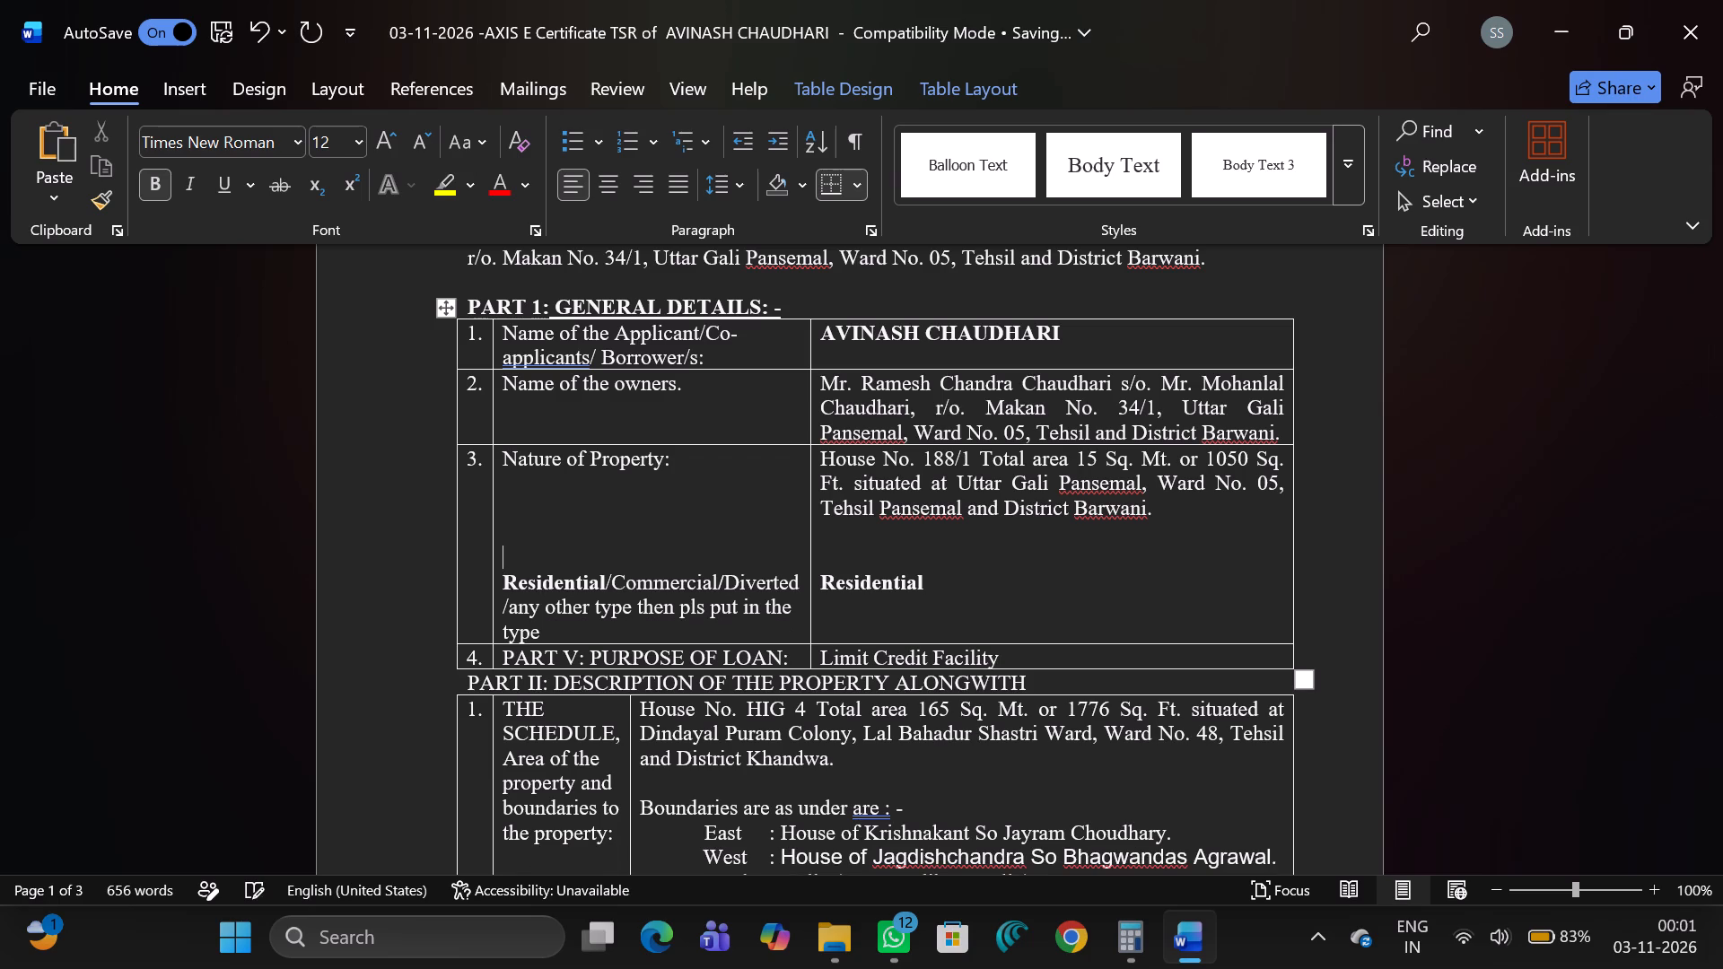
Replace the old Khandwa property description in the Part II schedule with the copied Nature of Property text.
scroll(679, 675, "down", 1)
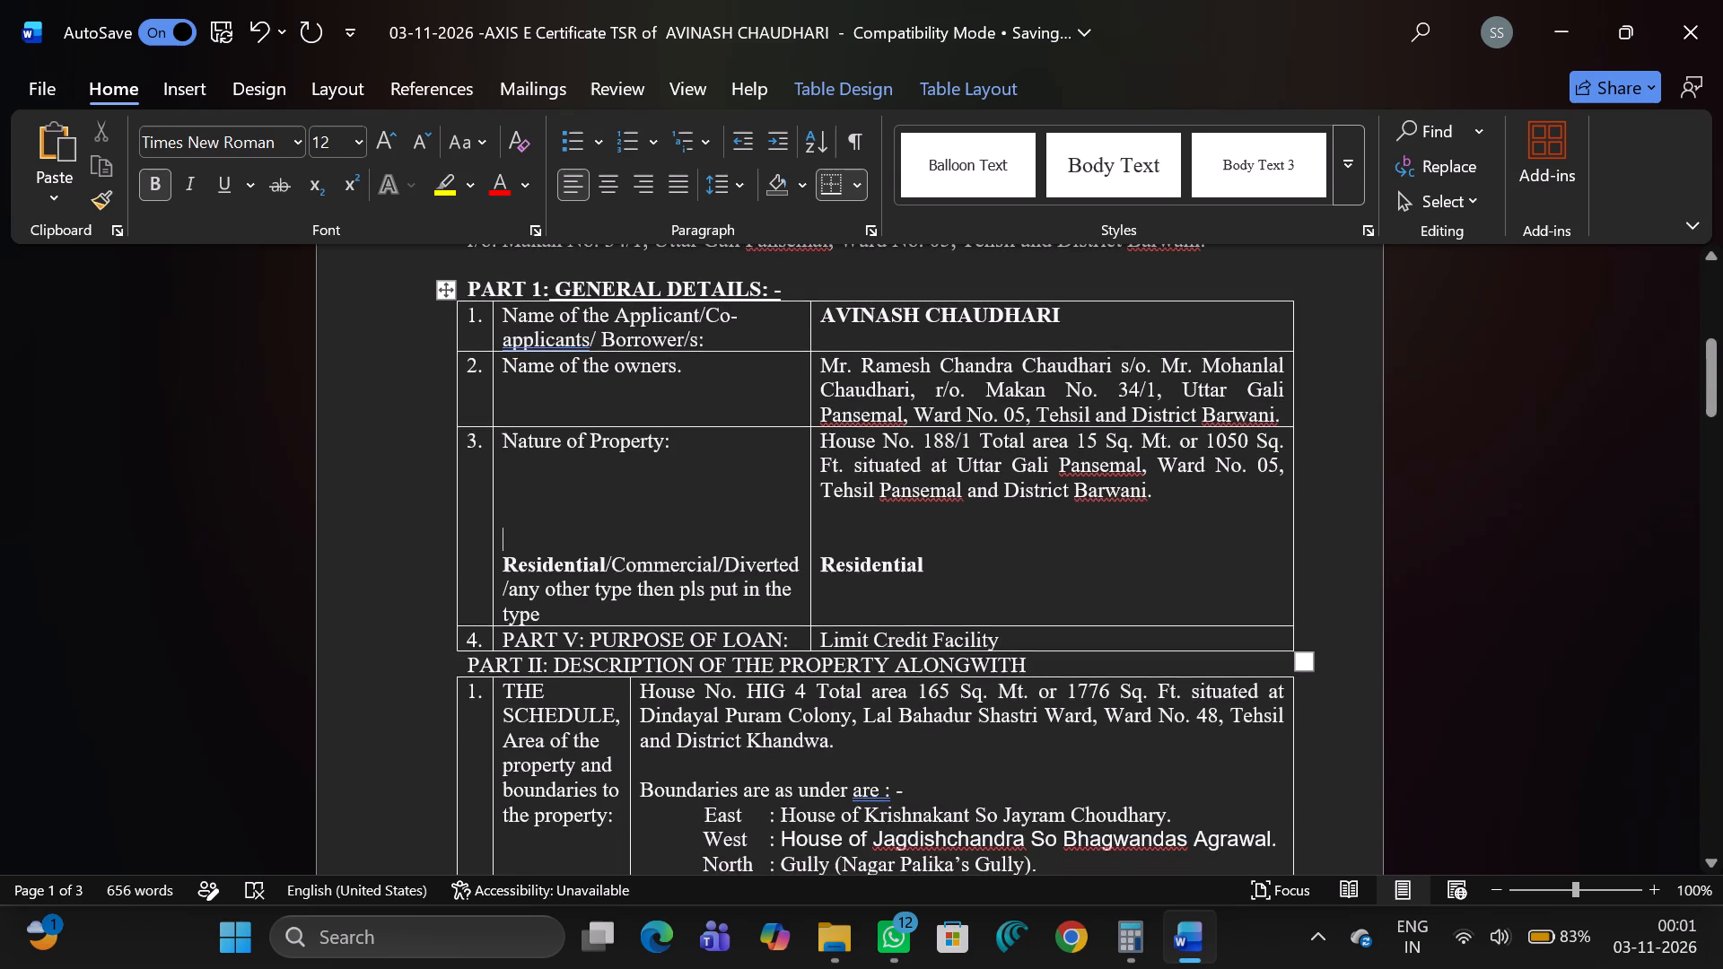
scroll(679, 675, "down", 1)
scroll(679, 675, "up", 1)
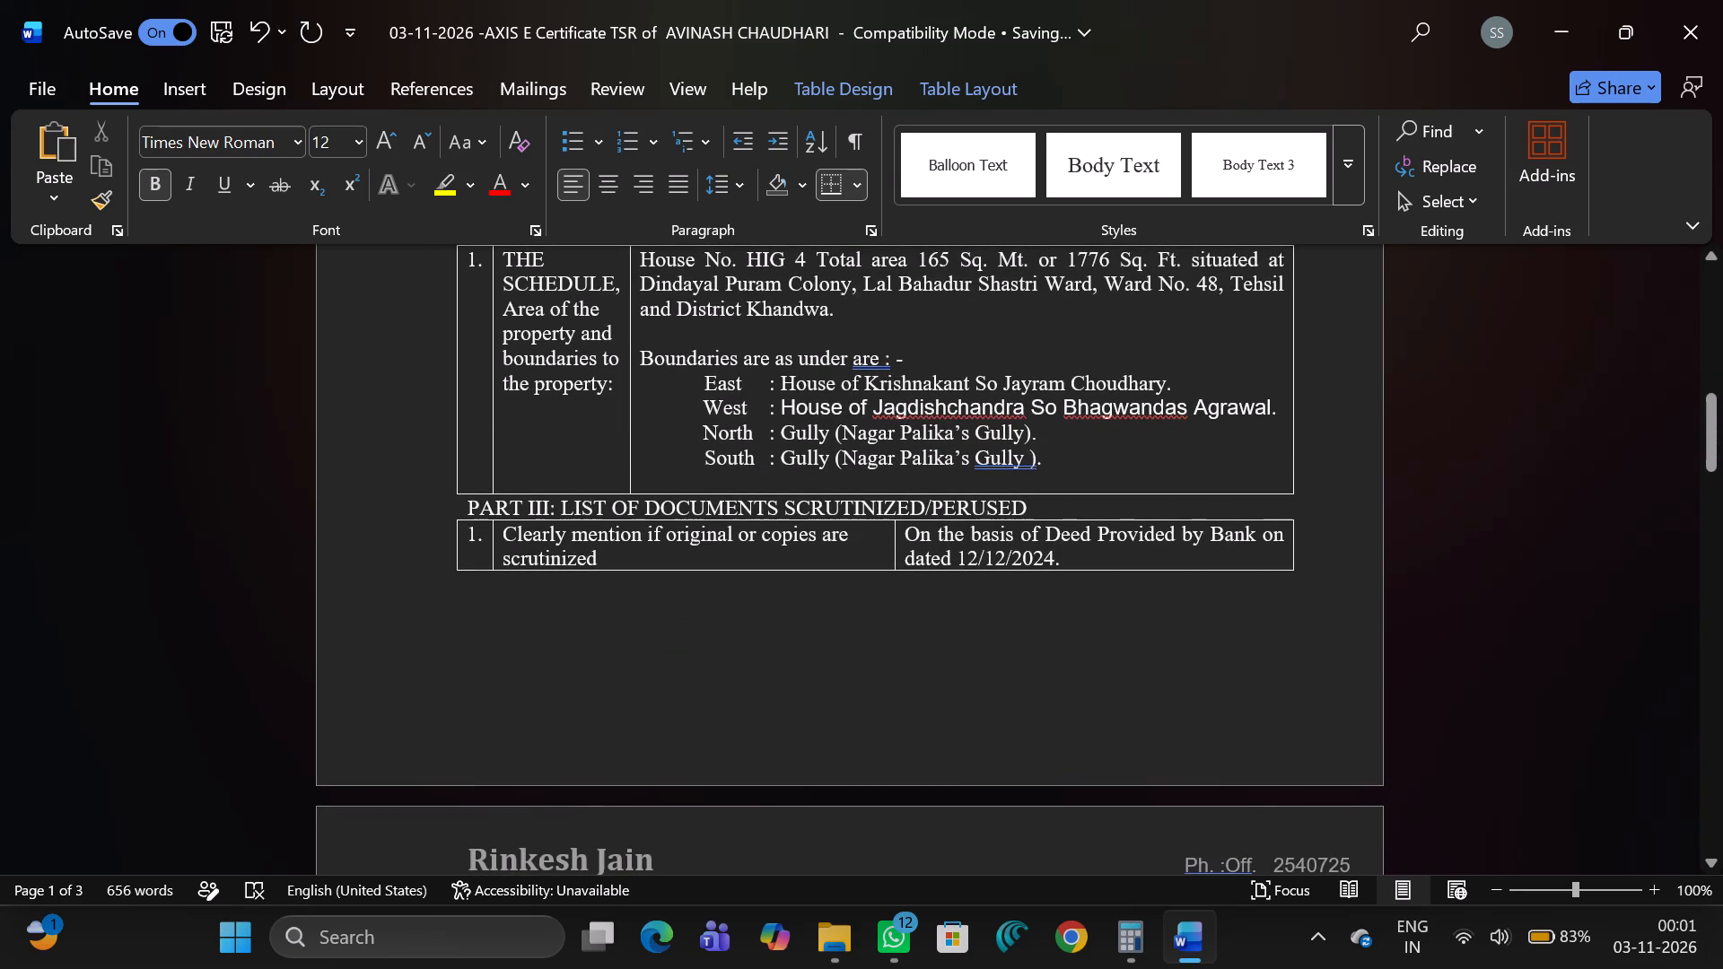
scroll(679, 675, "up", 1)
scroll(761, 398, "up", 1)
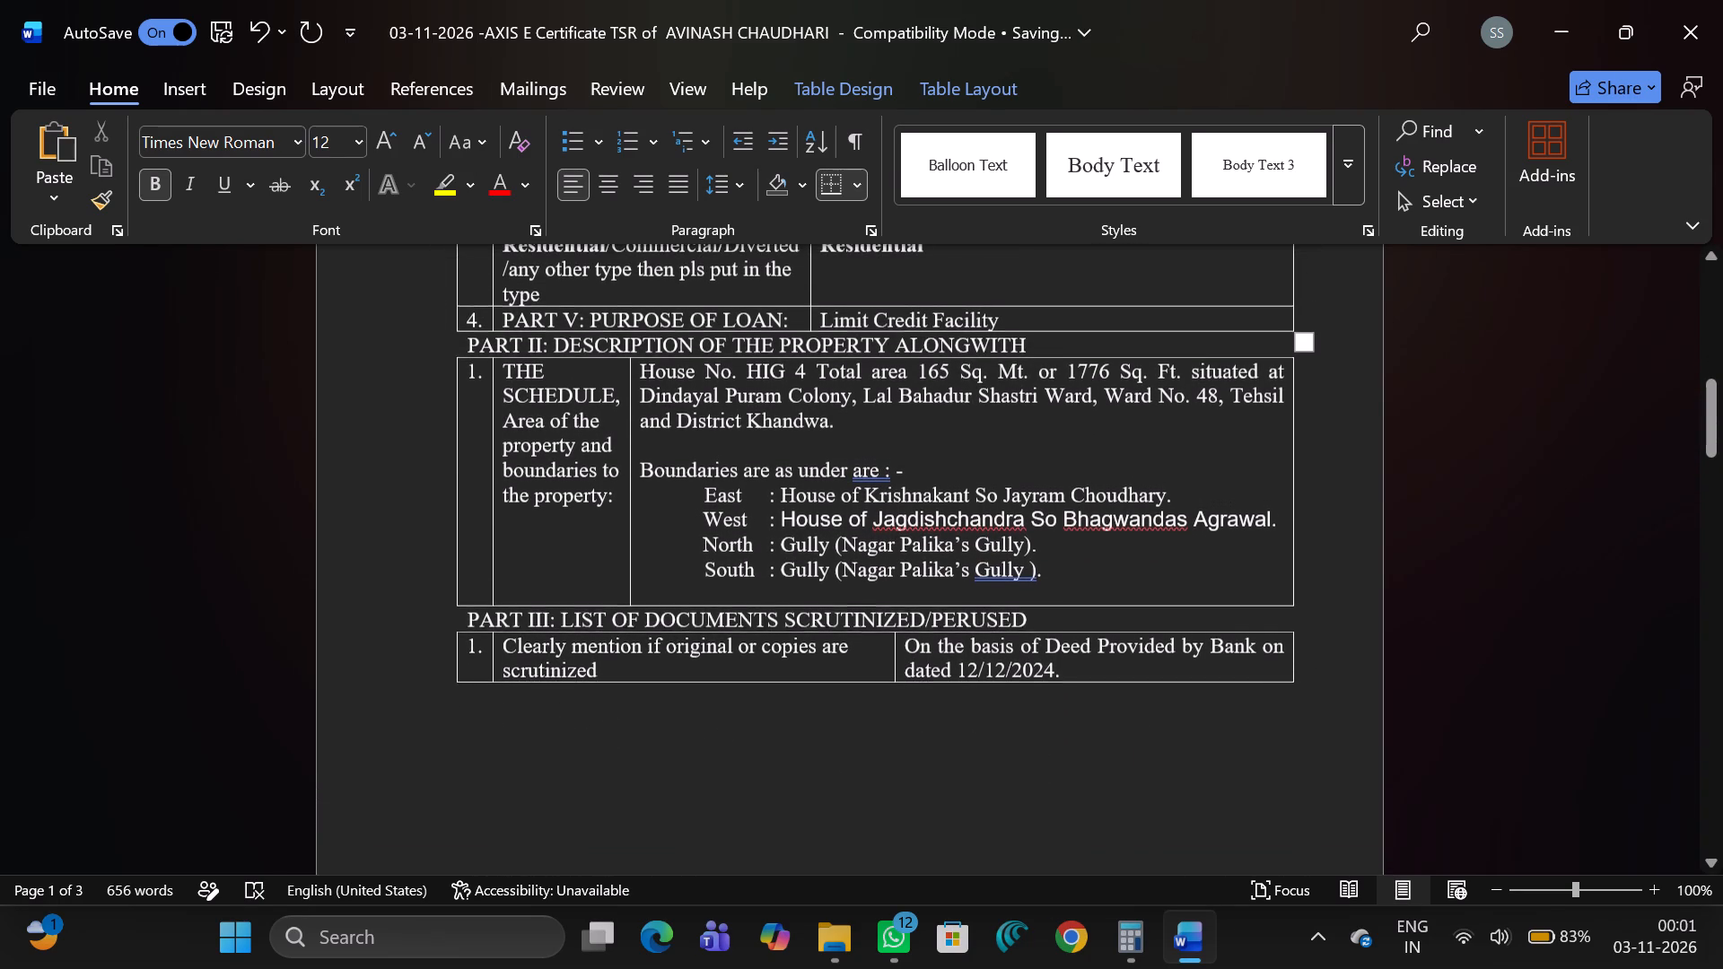
left_click_drag(642, 370, 827, 422)
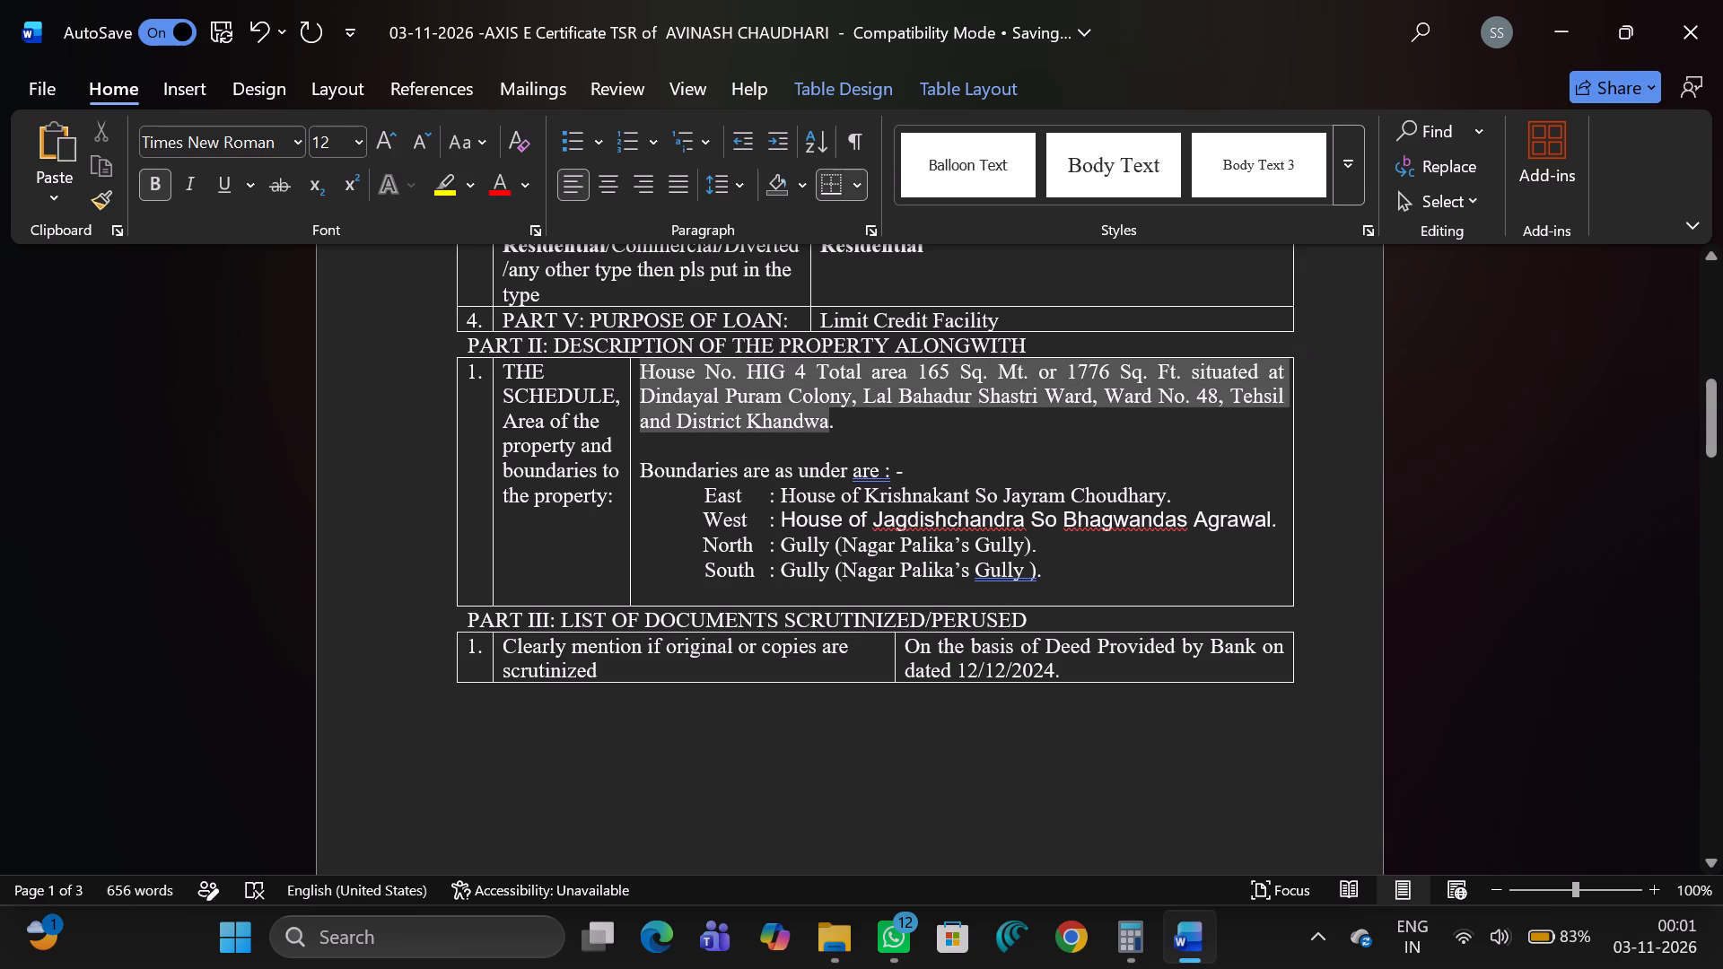
left_click_drag(827, 422, 834, 424)
key("ctrl+v")
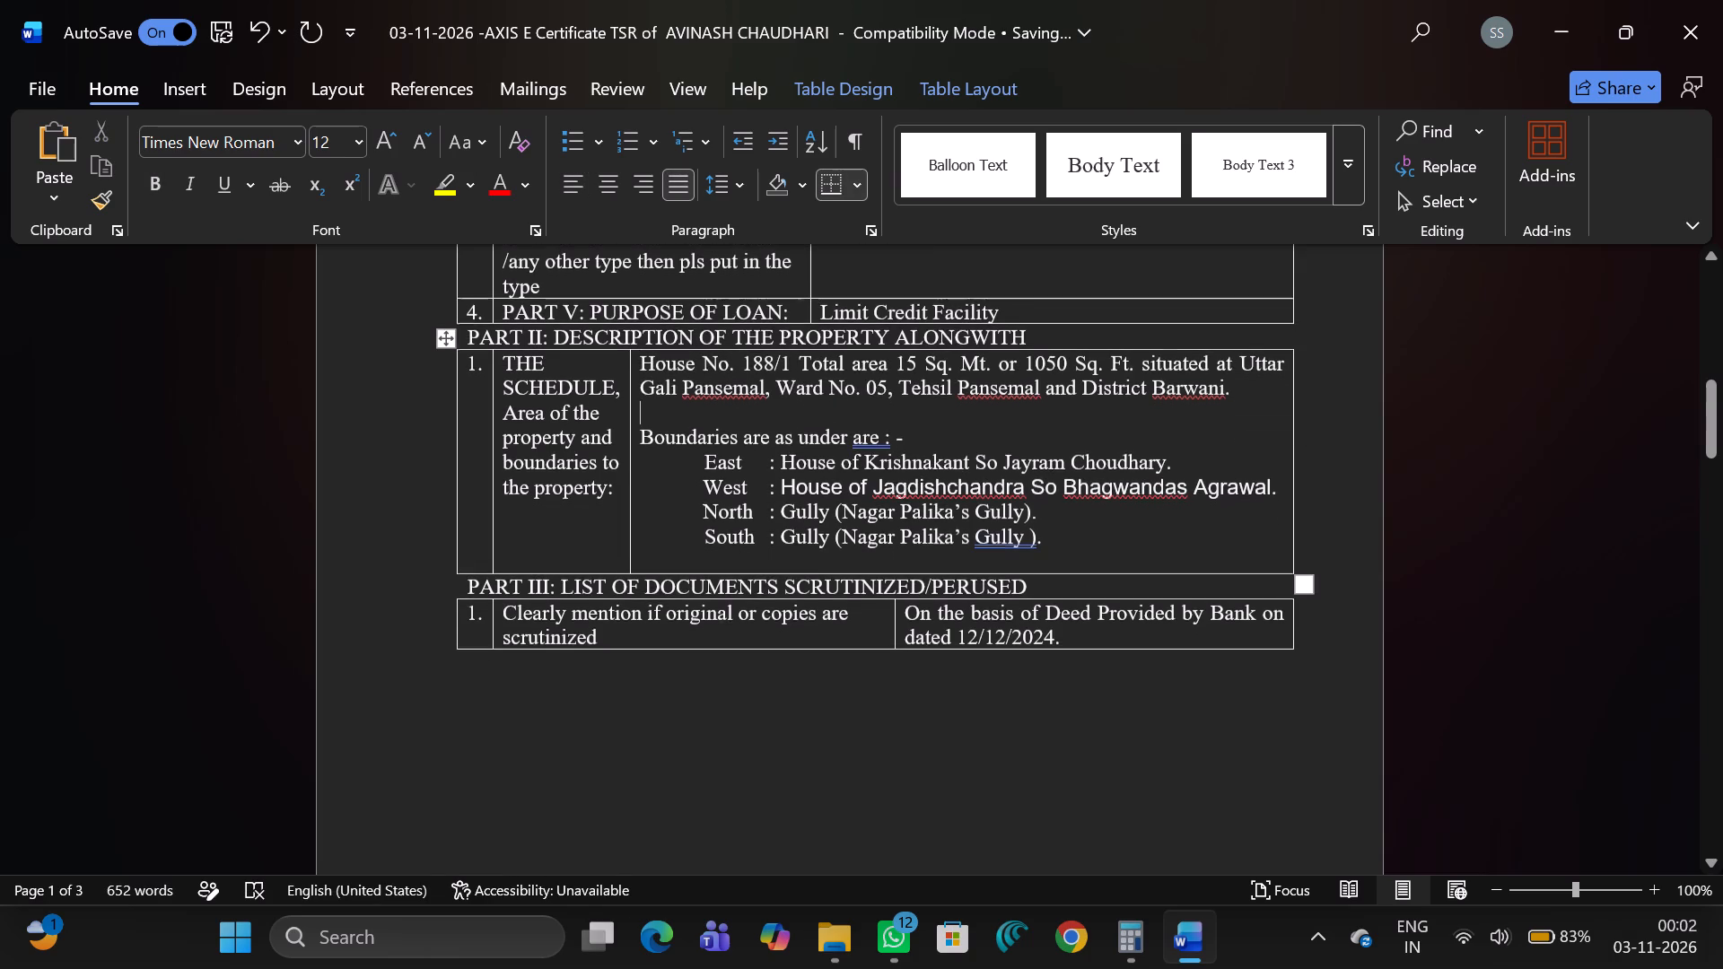
Replace the old property description in the REG paragraph, from the house number through Khandwa, with the copied property text.
scroll(832, 424, "up", 1)
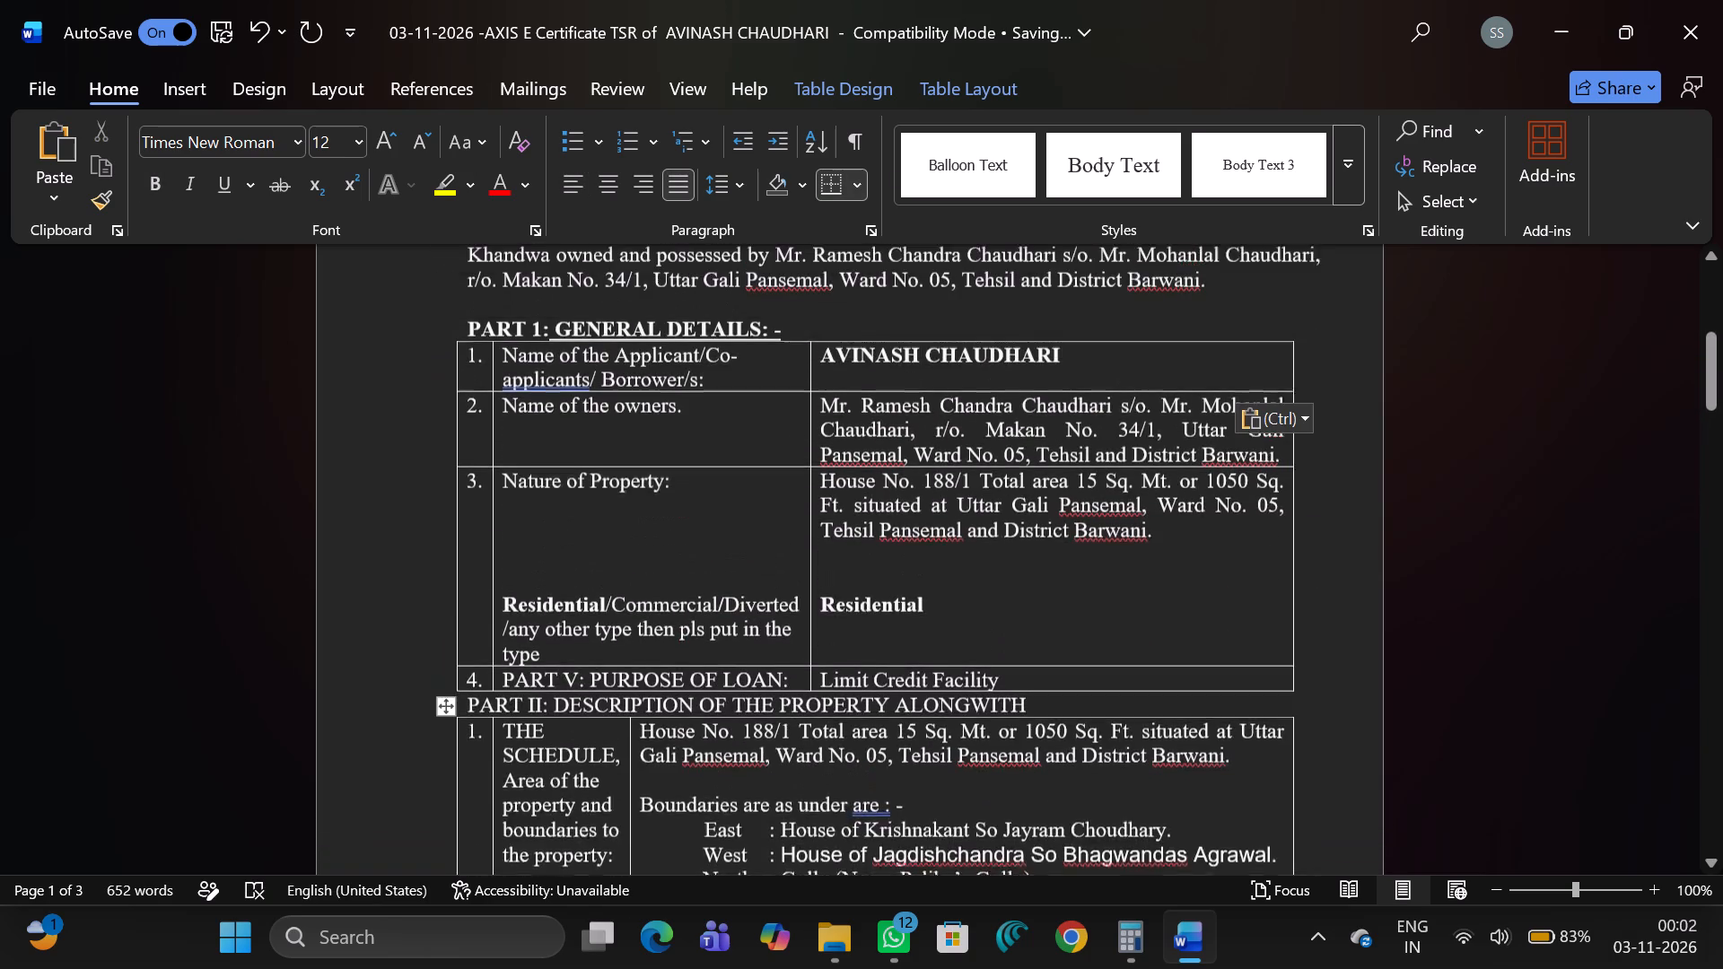
scroll(832, 424, "up", 1)
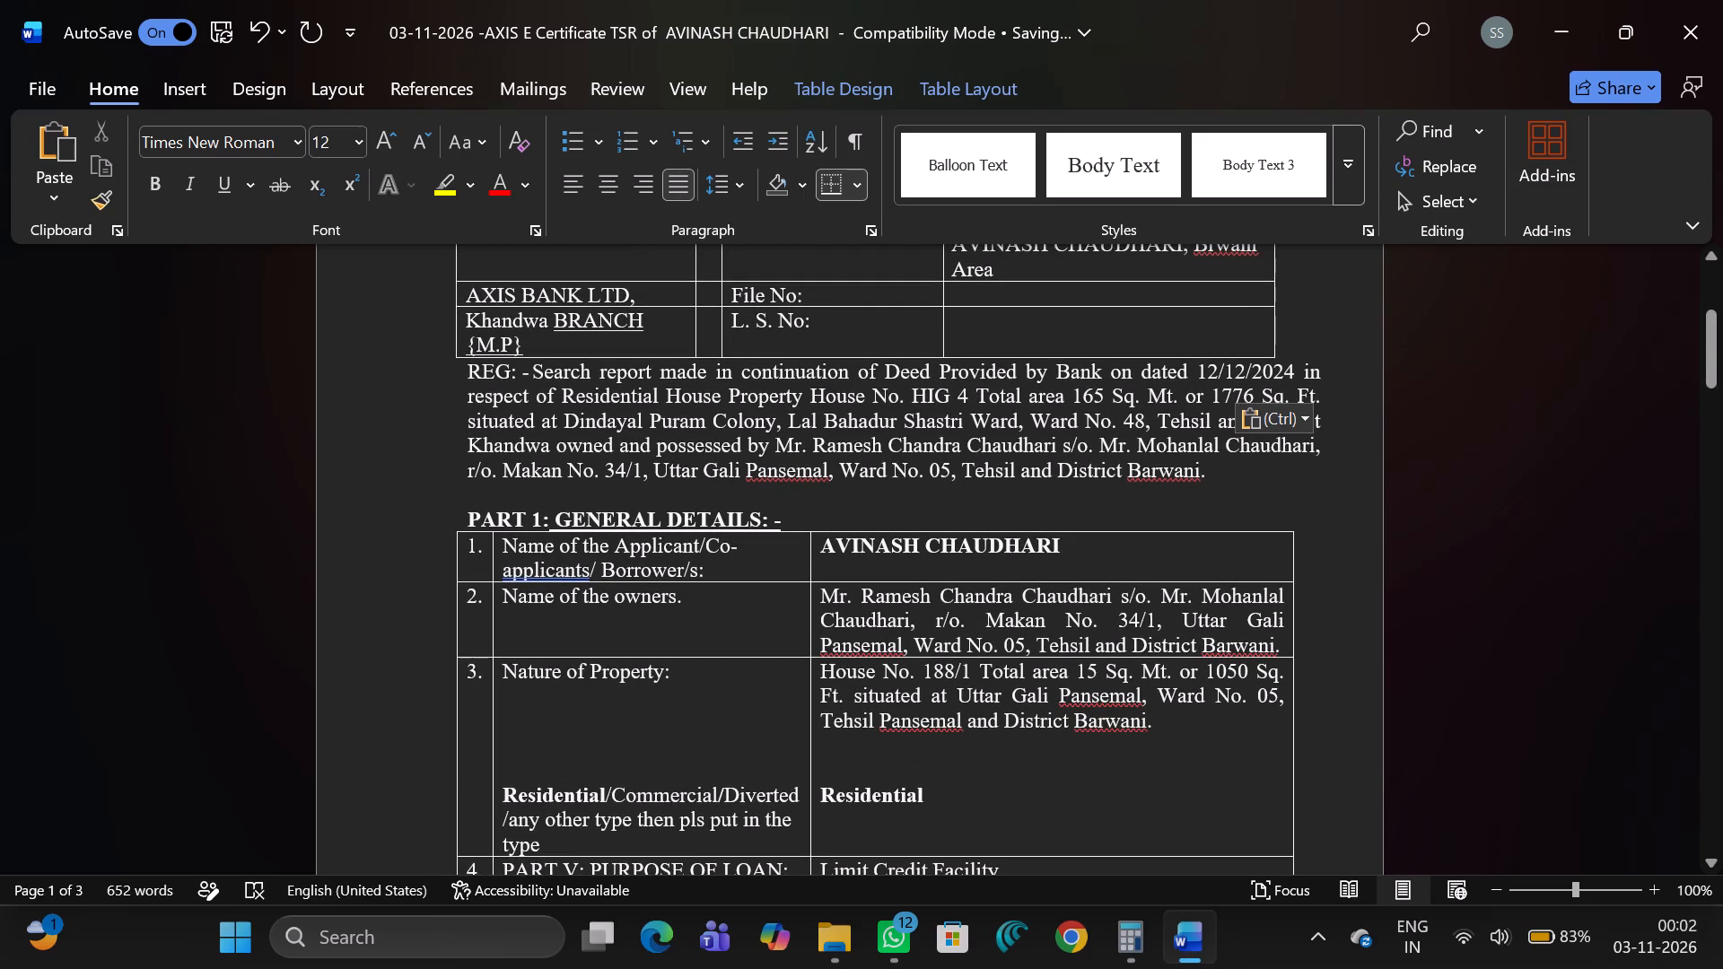
left_click_drag(807, 395, 853, 423)
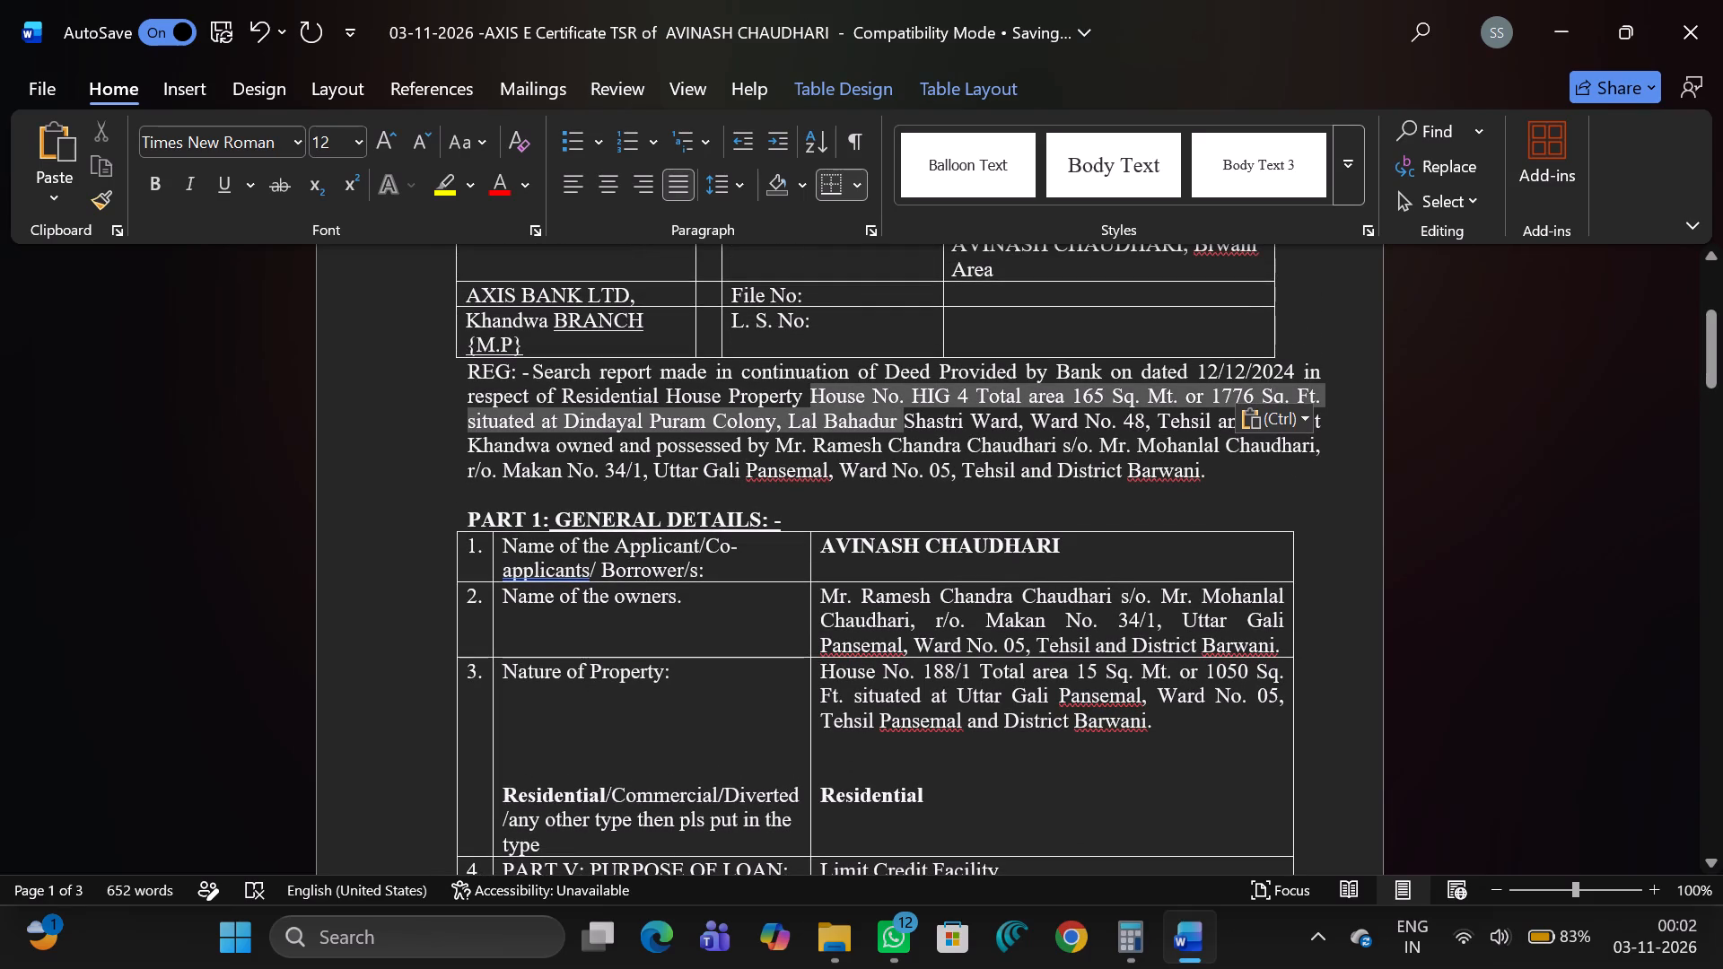
left_click_drag(853, 423, 549, 446)
key("ctrl+v")
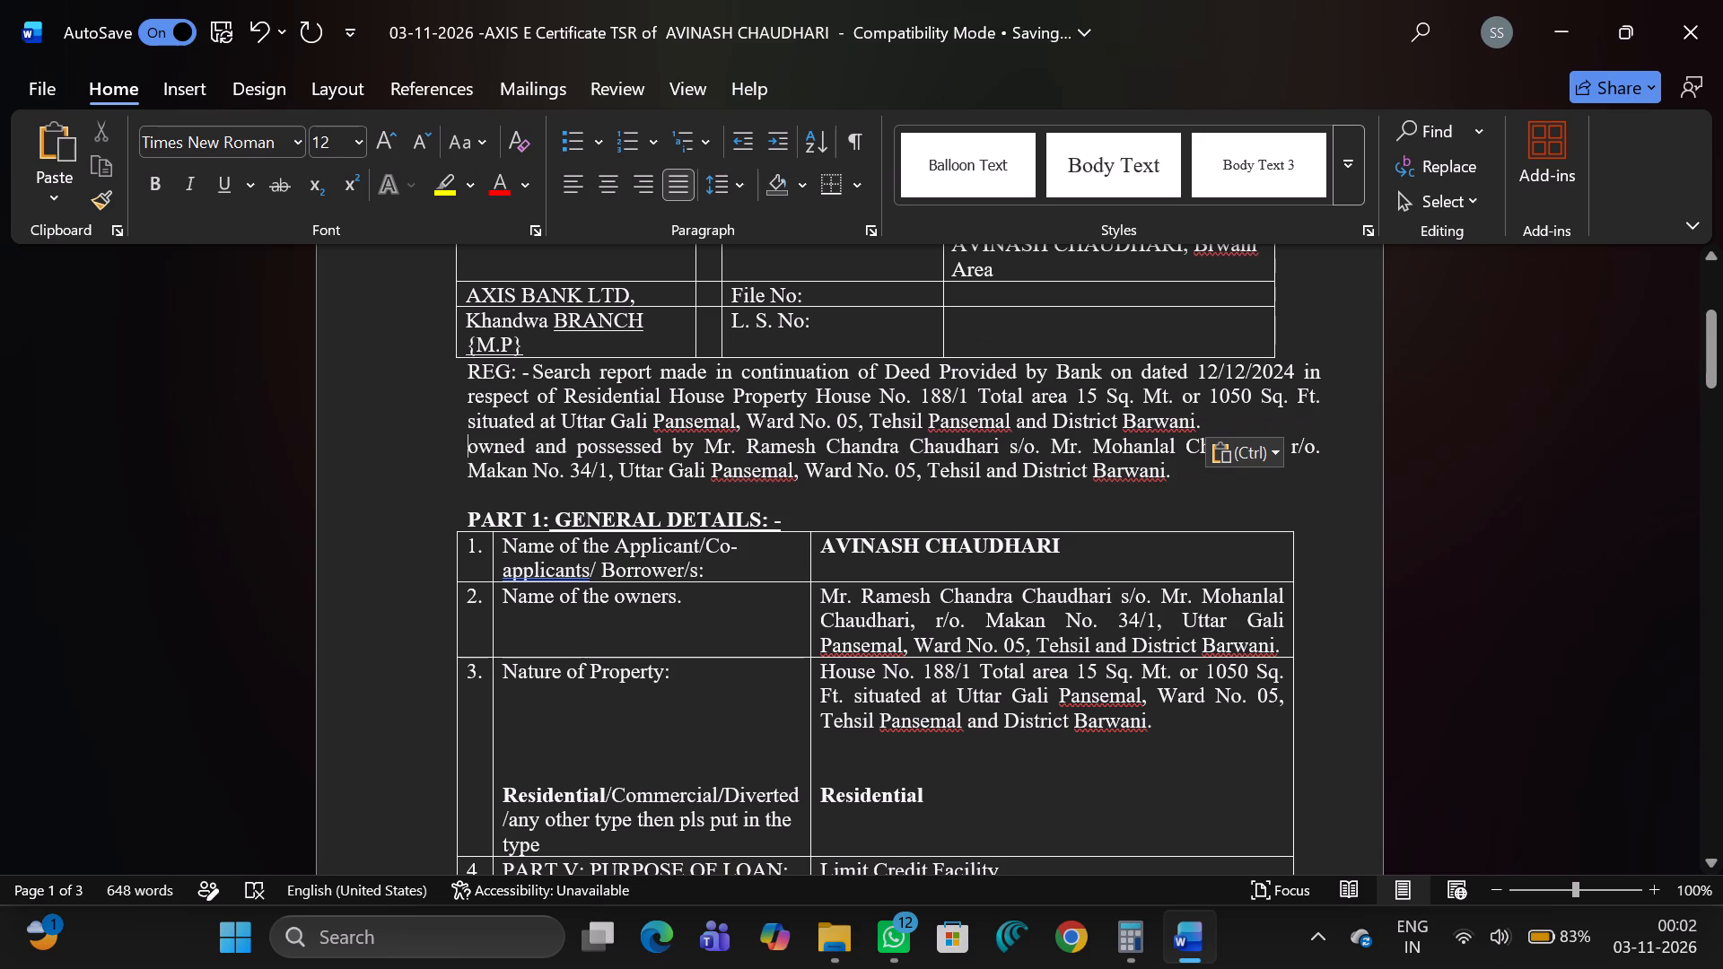
Remove the full stop and line break after District Barwani in the REG paragraph, joining it to the "owned and possessed" text.
left_click(1211, 416)
key("BackSpace")
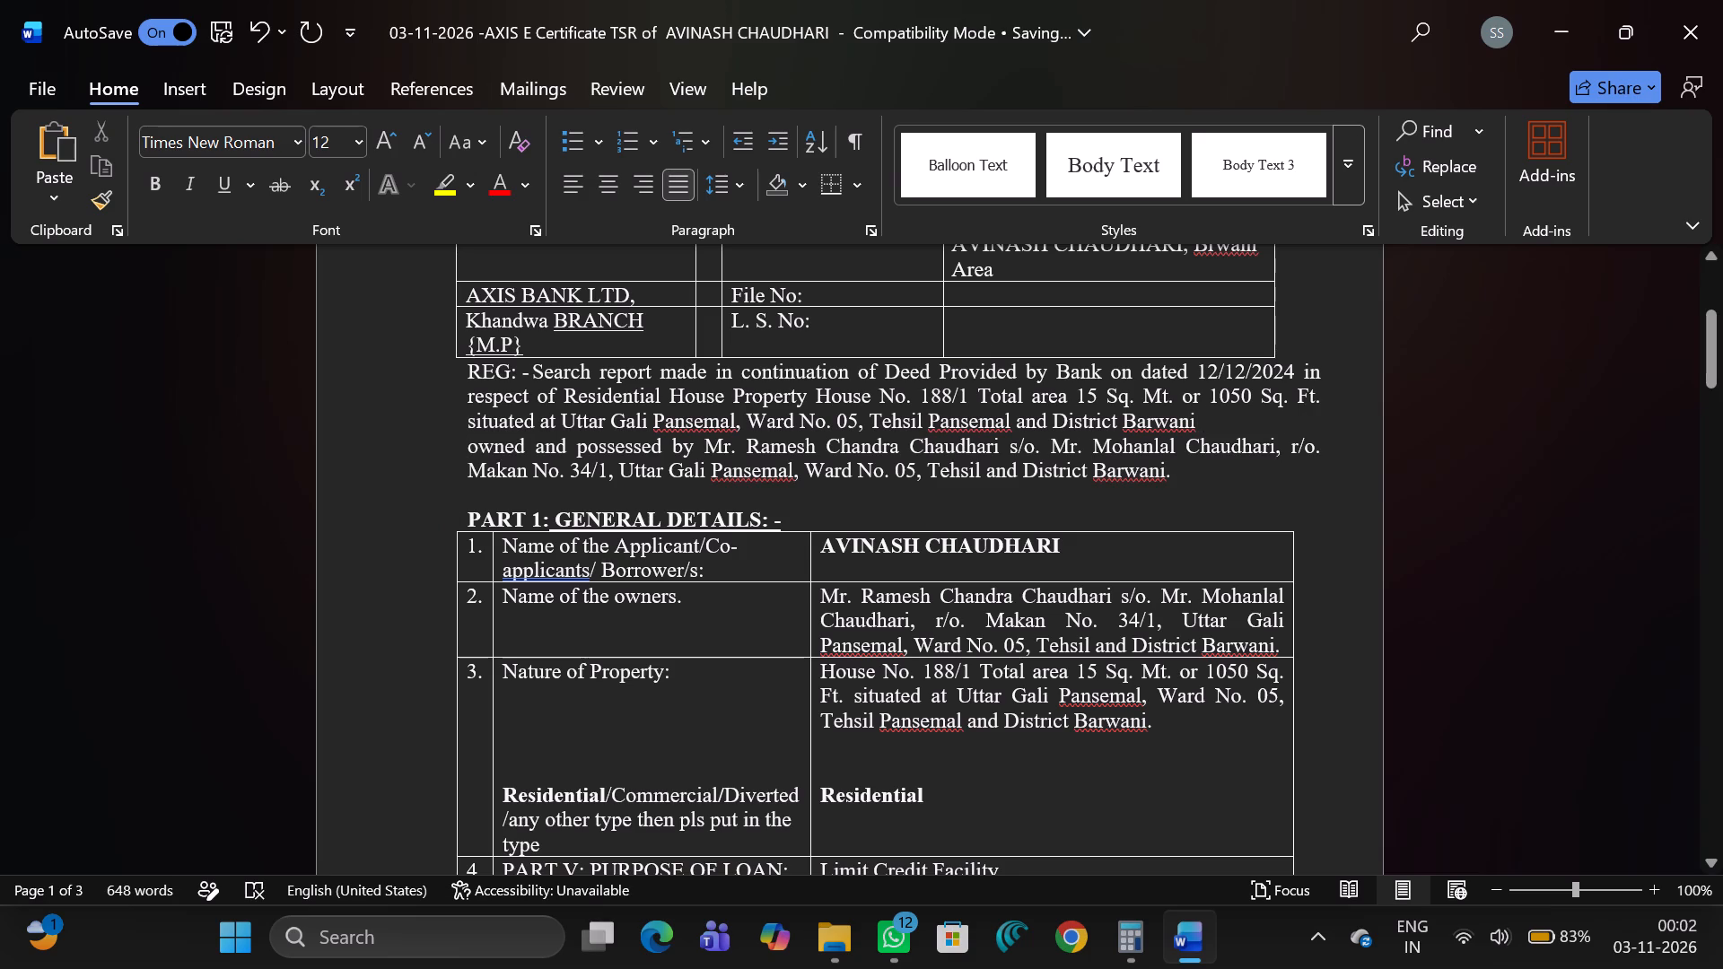
left_click(462, 441)
key("BackSpace")
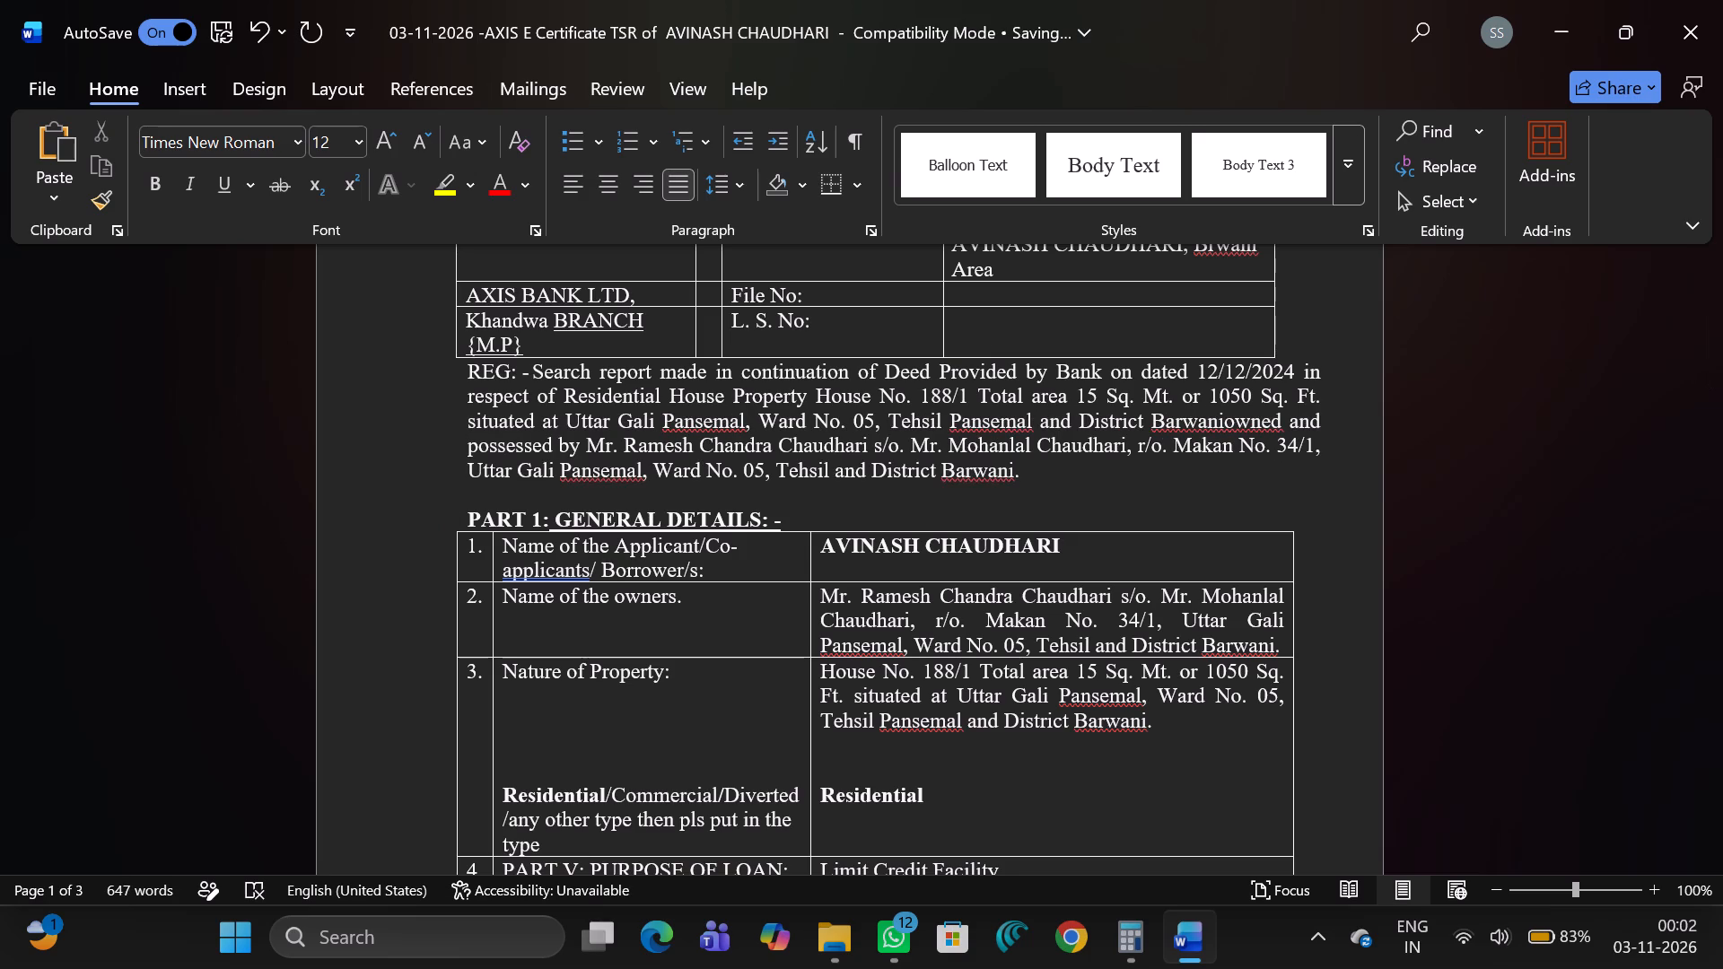
Set the font of the West boundary entry in the Part II schedule to Times New Roman.
scroll(462, 441, "down", 1)
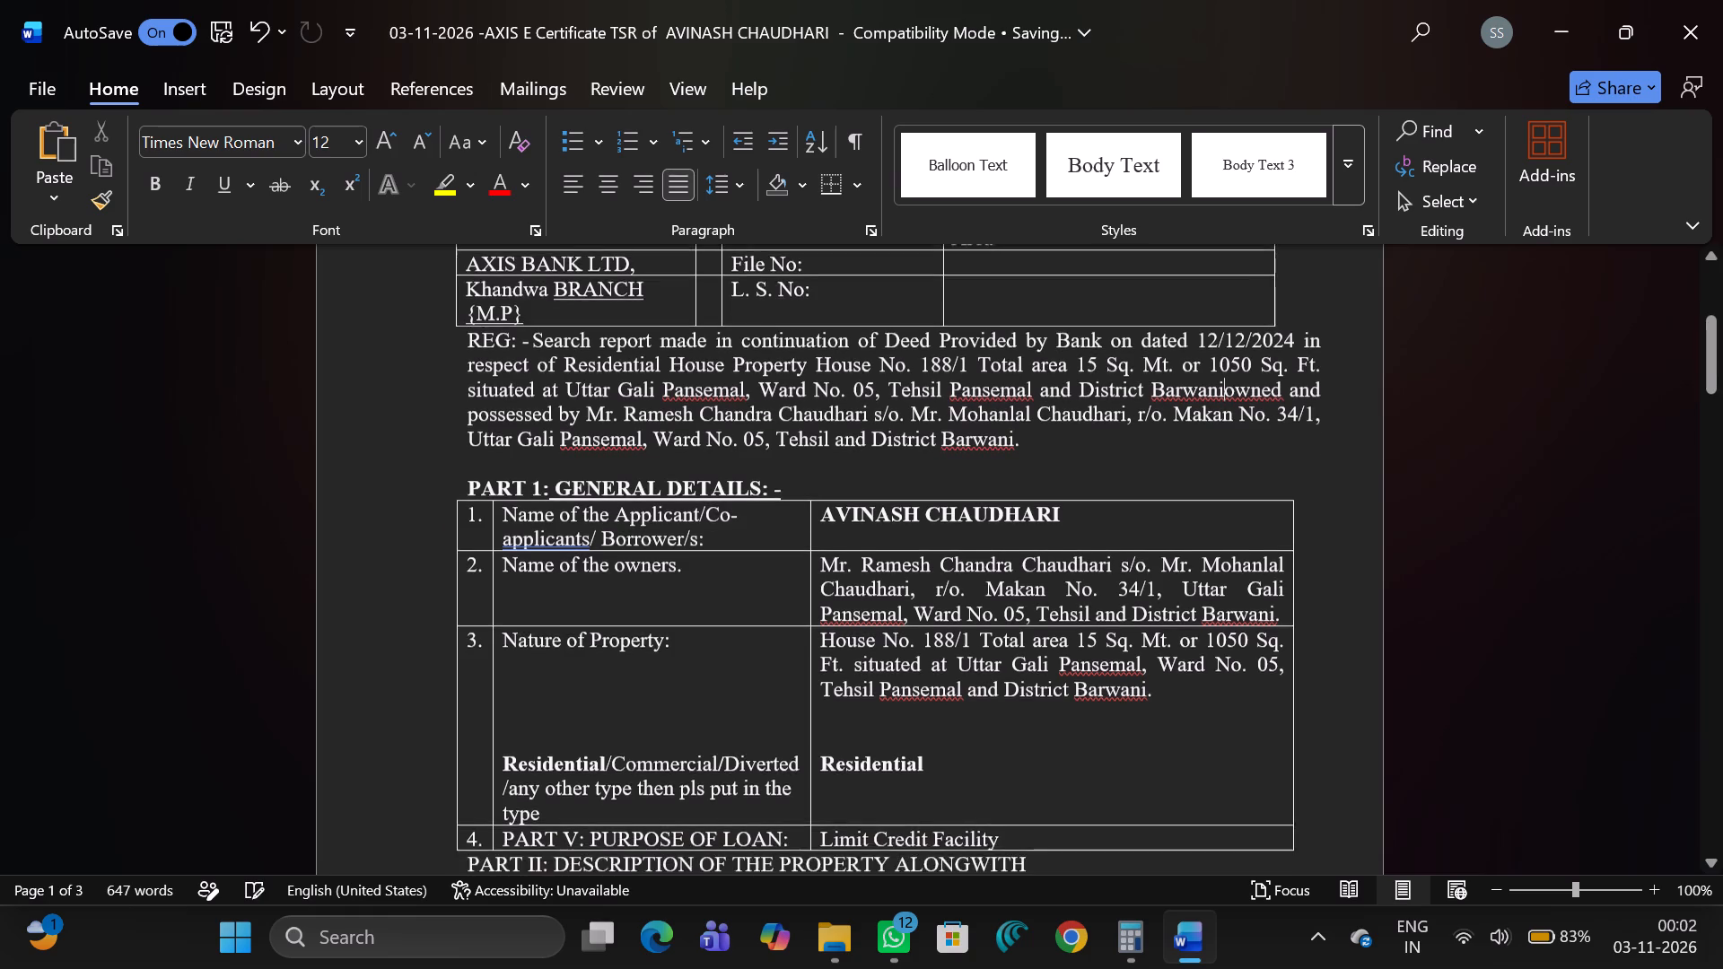
scroll(462, 441, "down", 1)
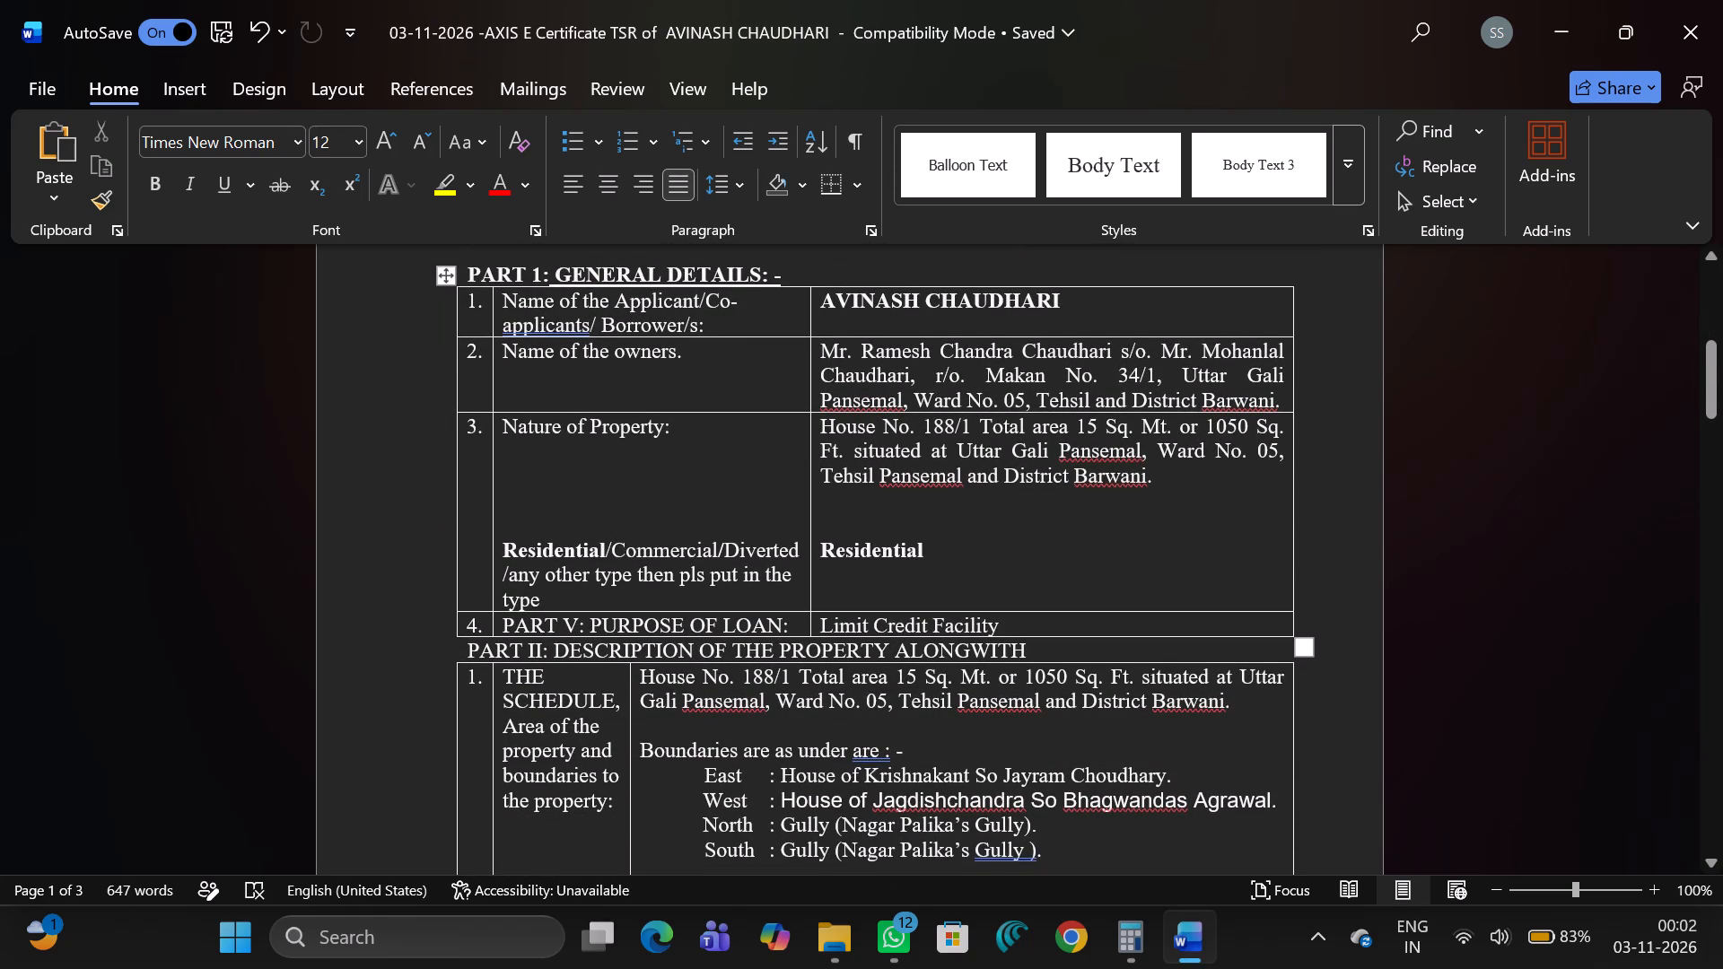
left_click_drag(785, 794, 1095, 816)
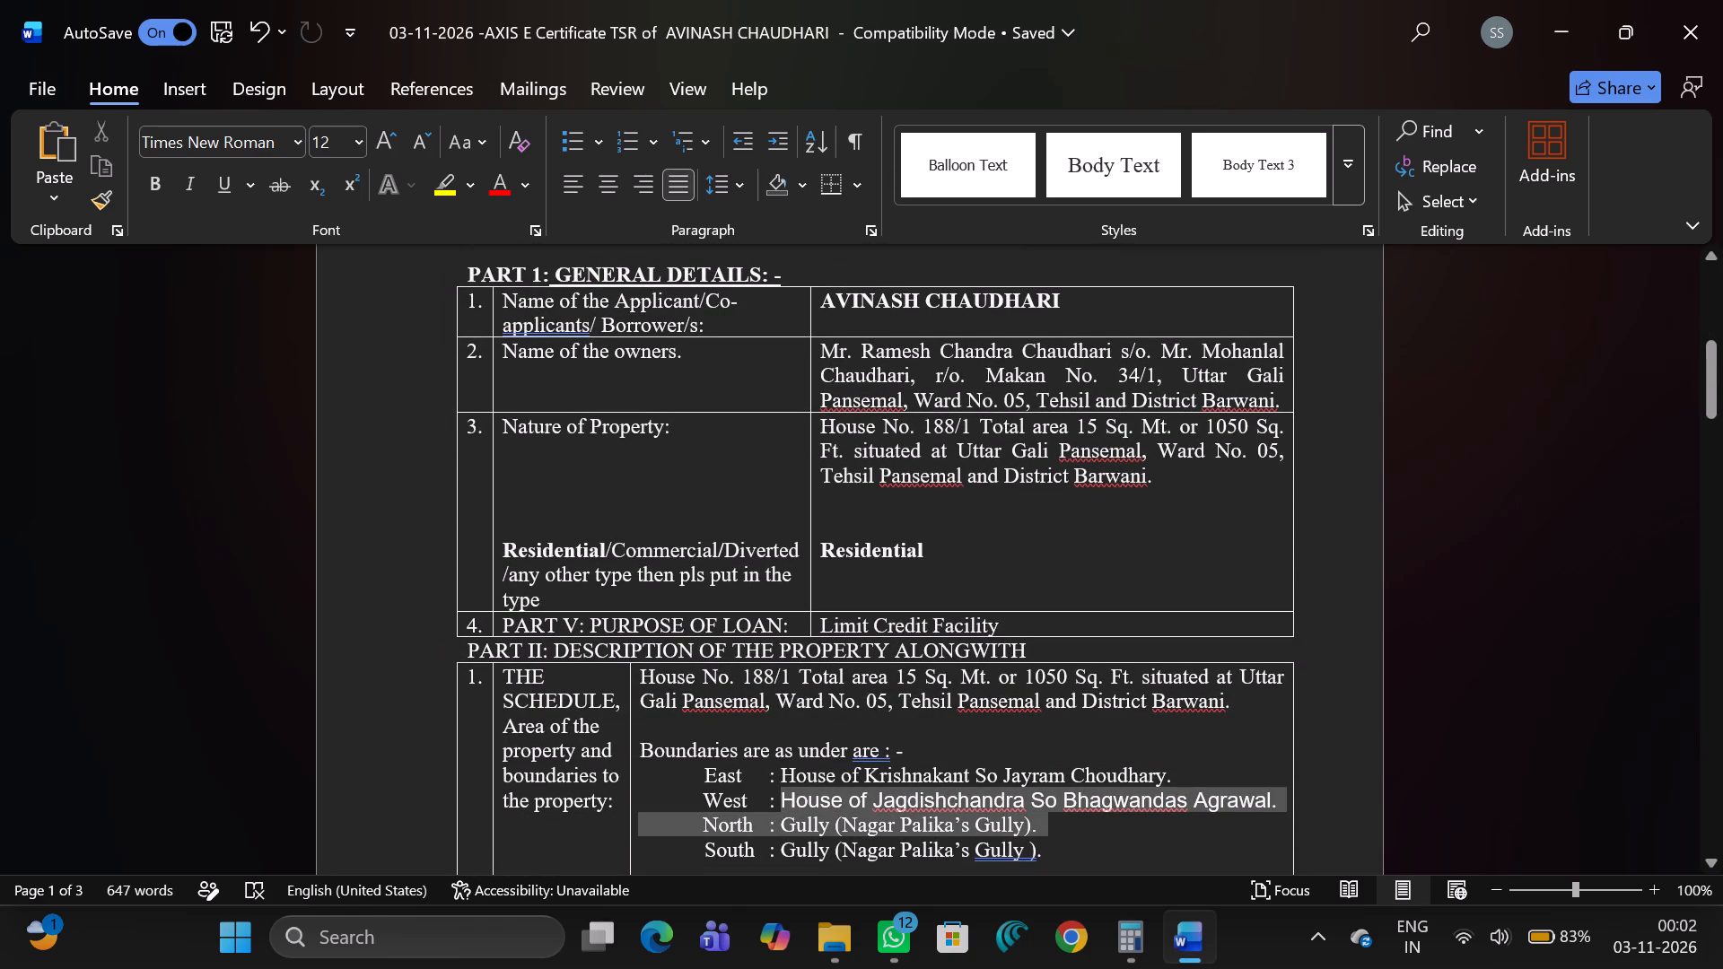
left_click_drag(1095, 816, 1245, 803)
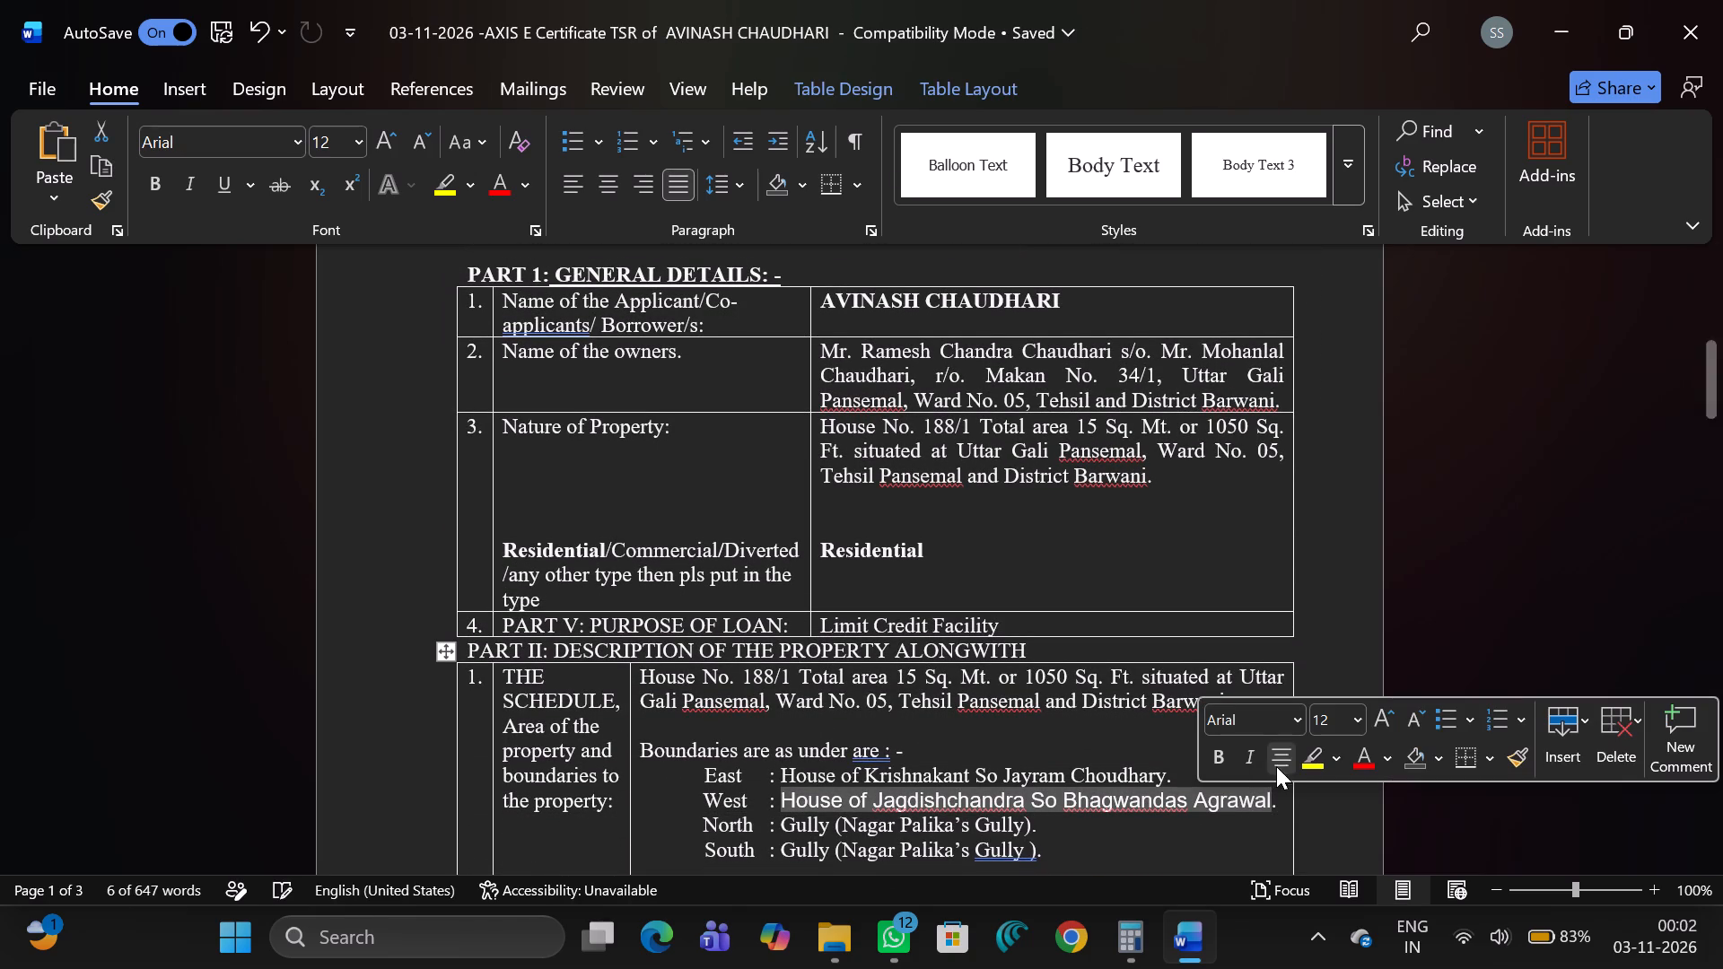
left_click(1295, 720)
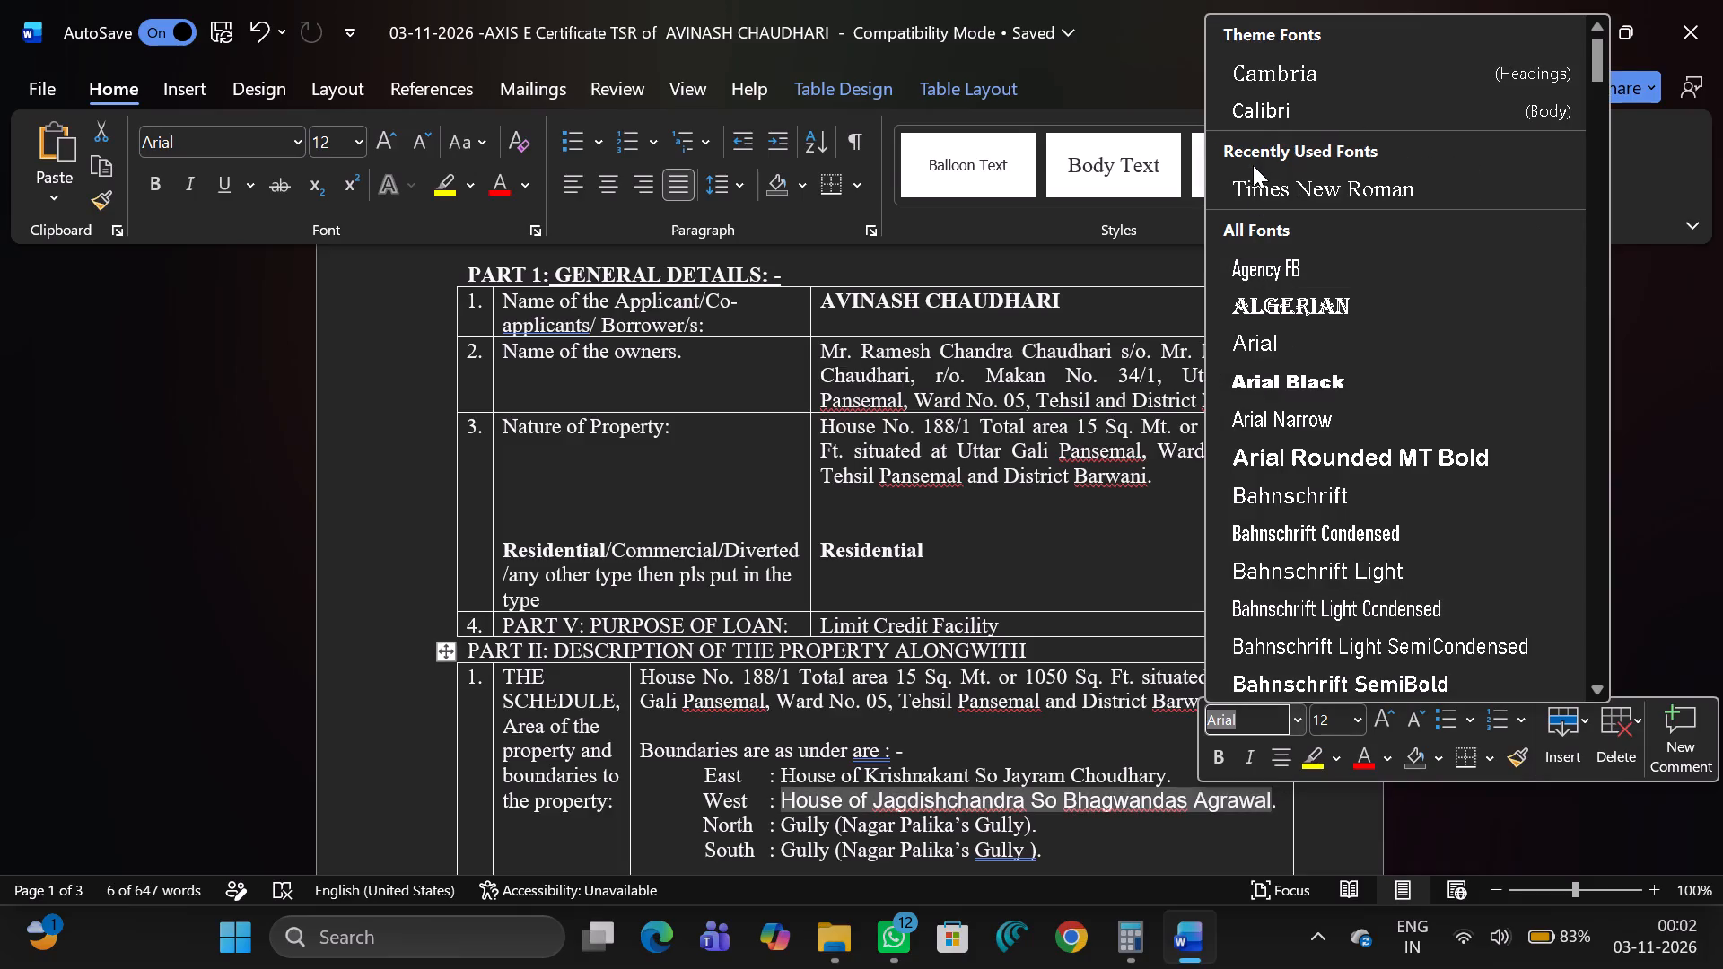
left_click(1261, 200)
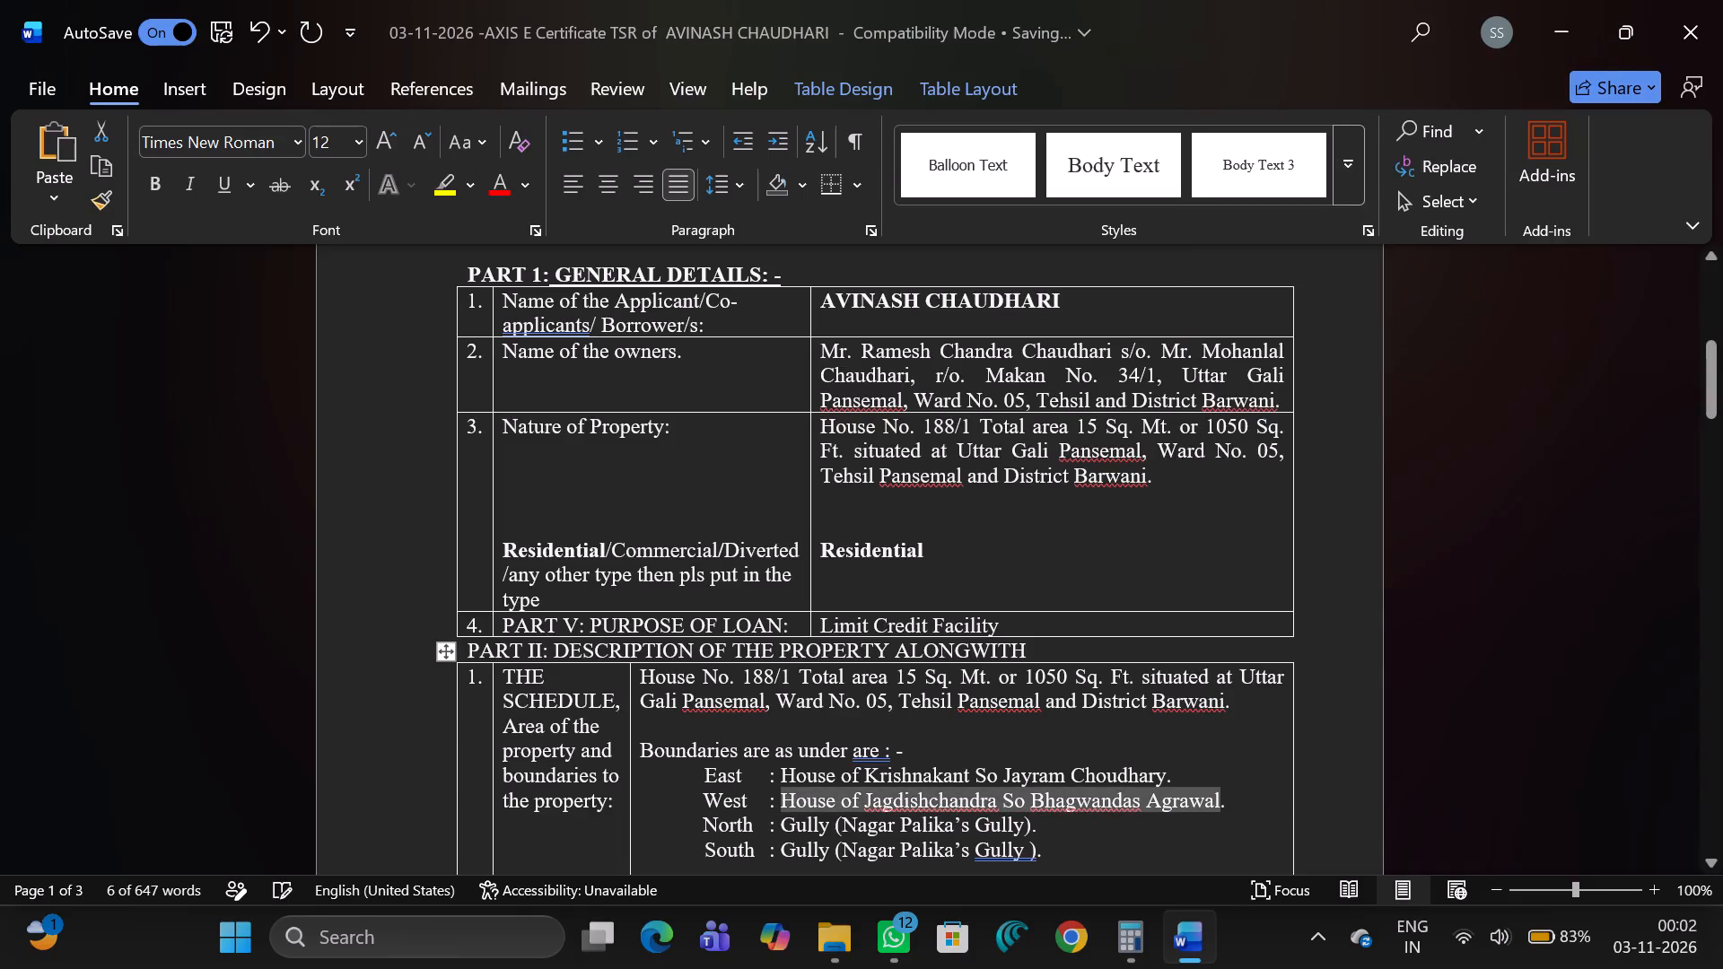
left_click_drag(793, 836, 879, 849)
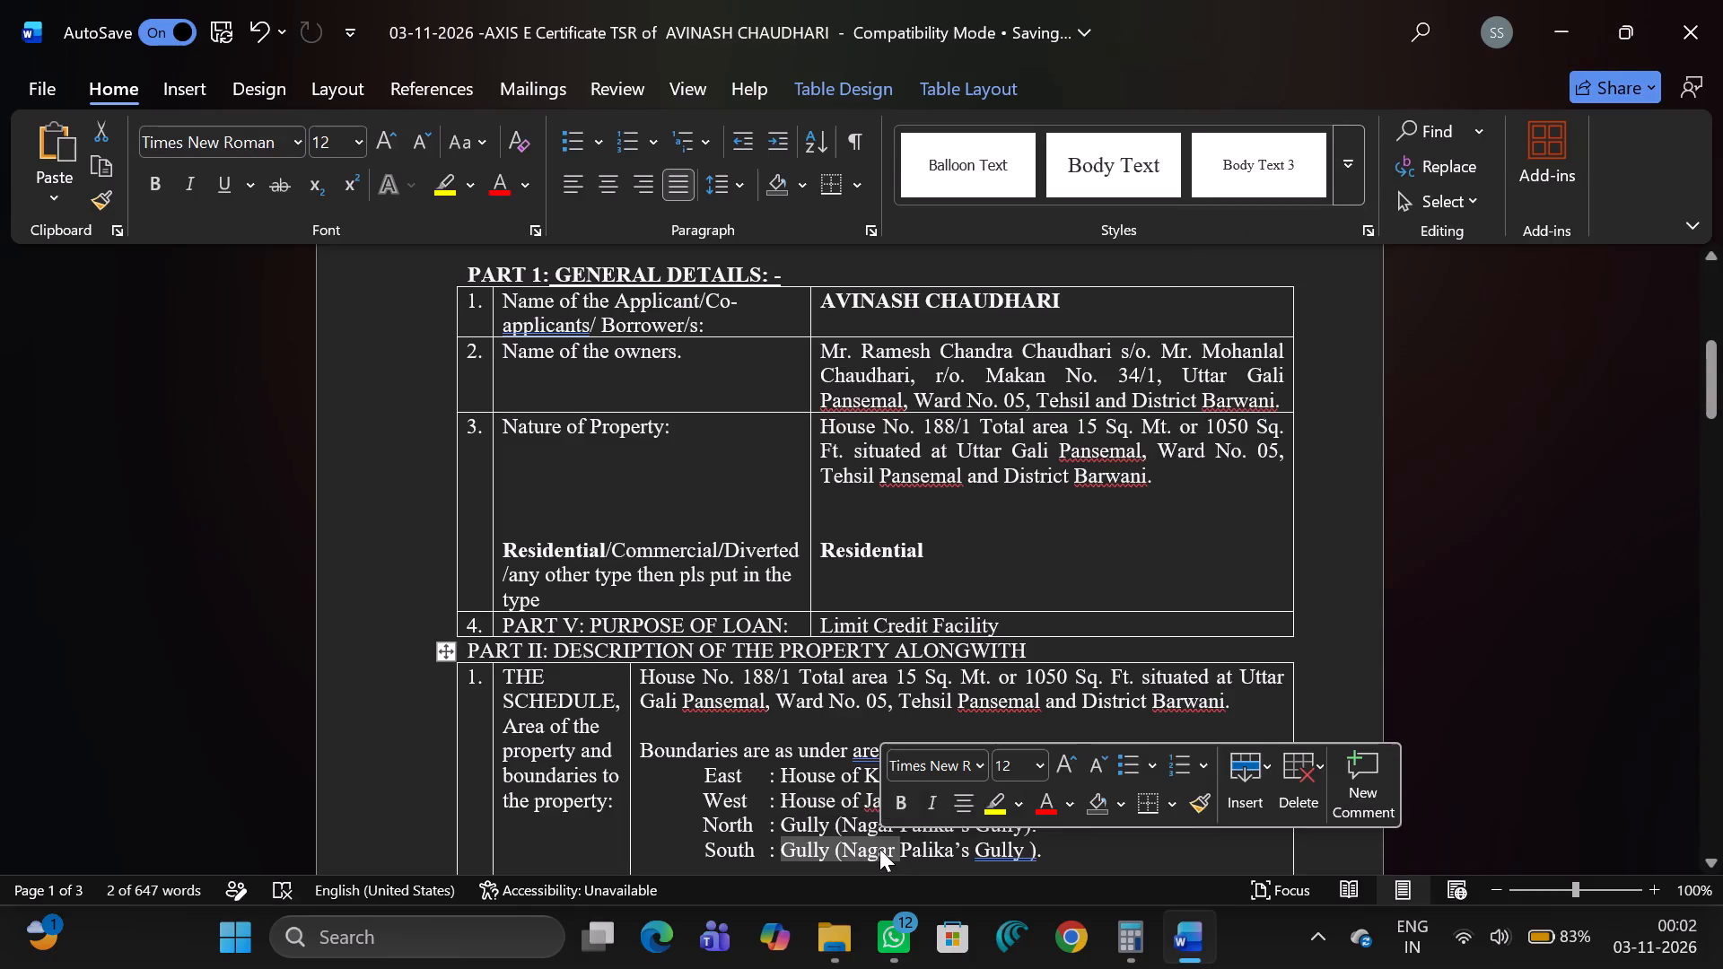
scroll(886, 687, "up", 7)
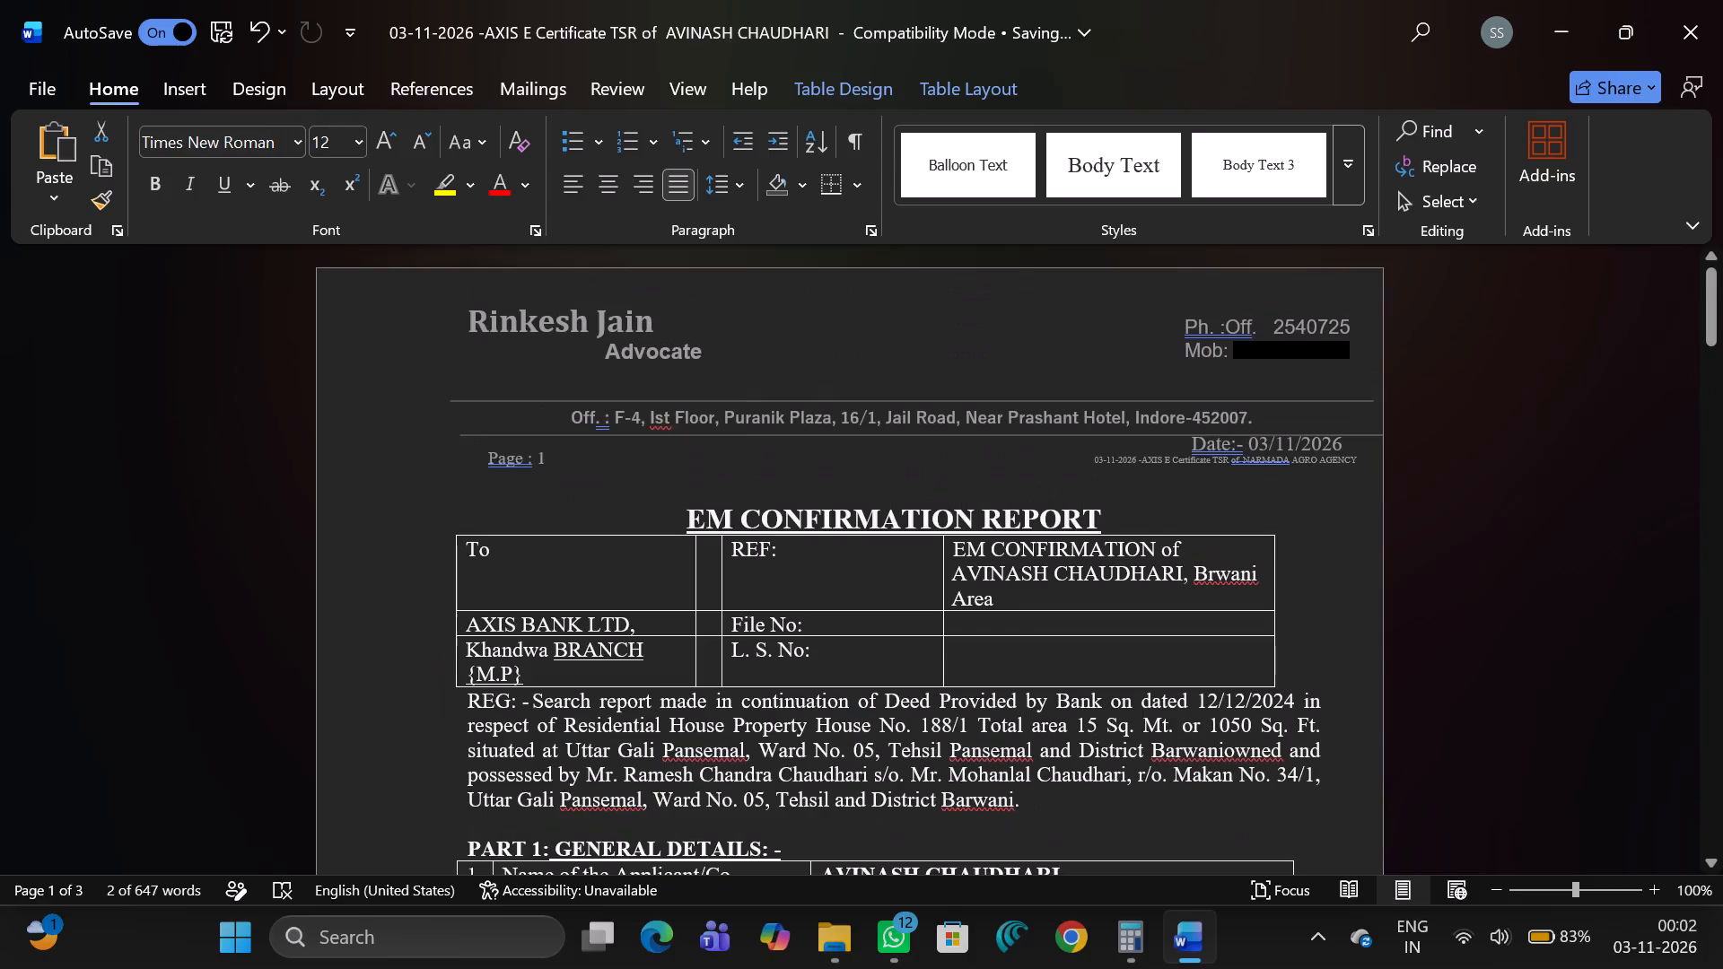
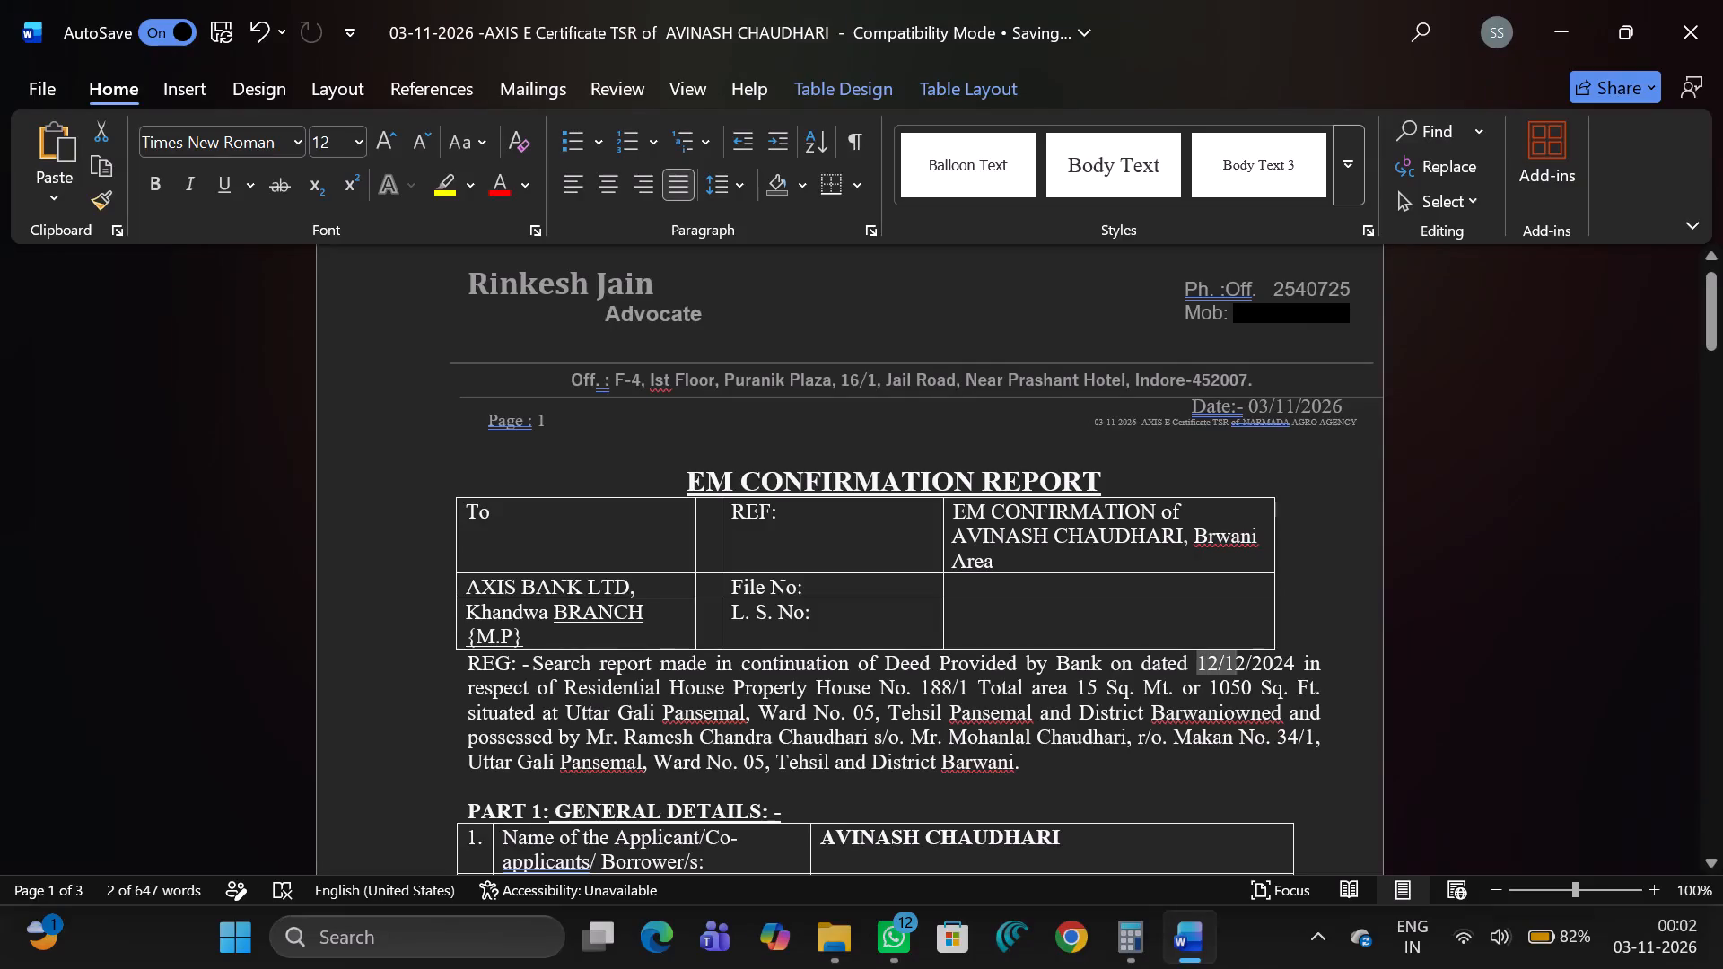
Change the day and month of the deed date in the REG paragraph so it reads 20/09/2024.
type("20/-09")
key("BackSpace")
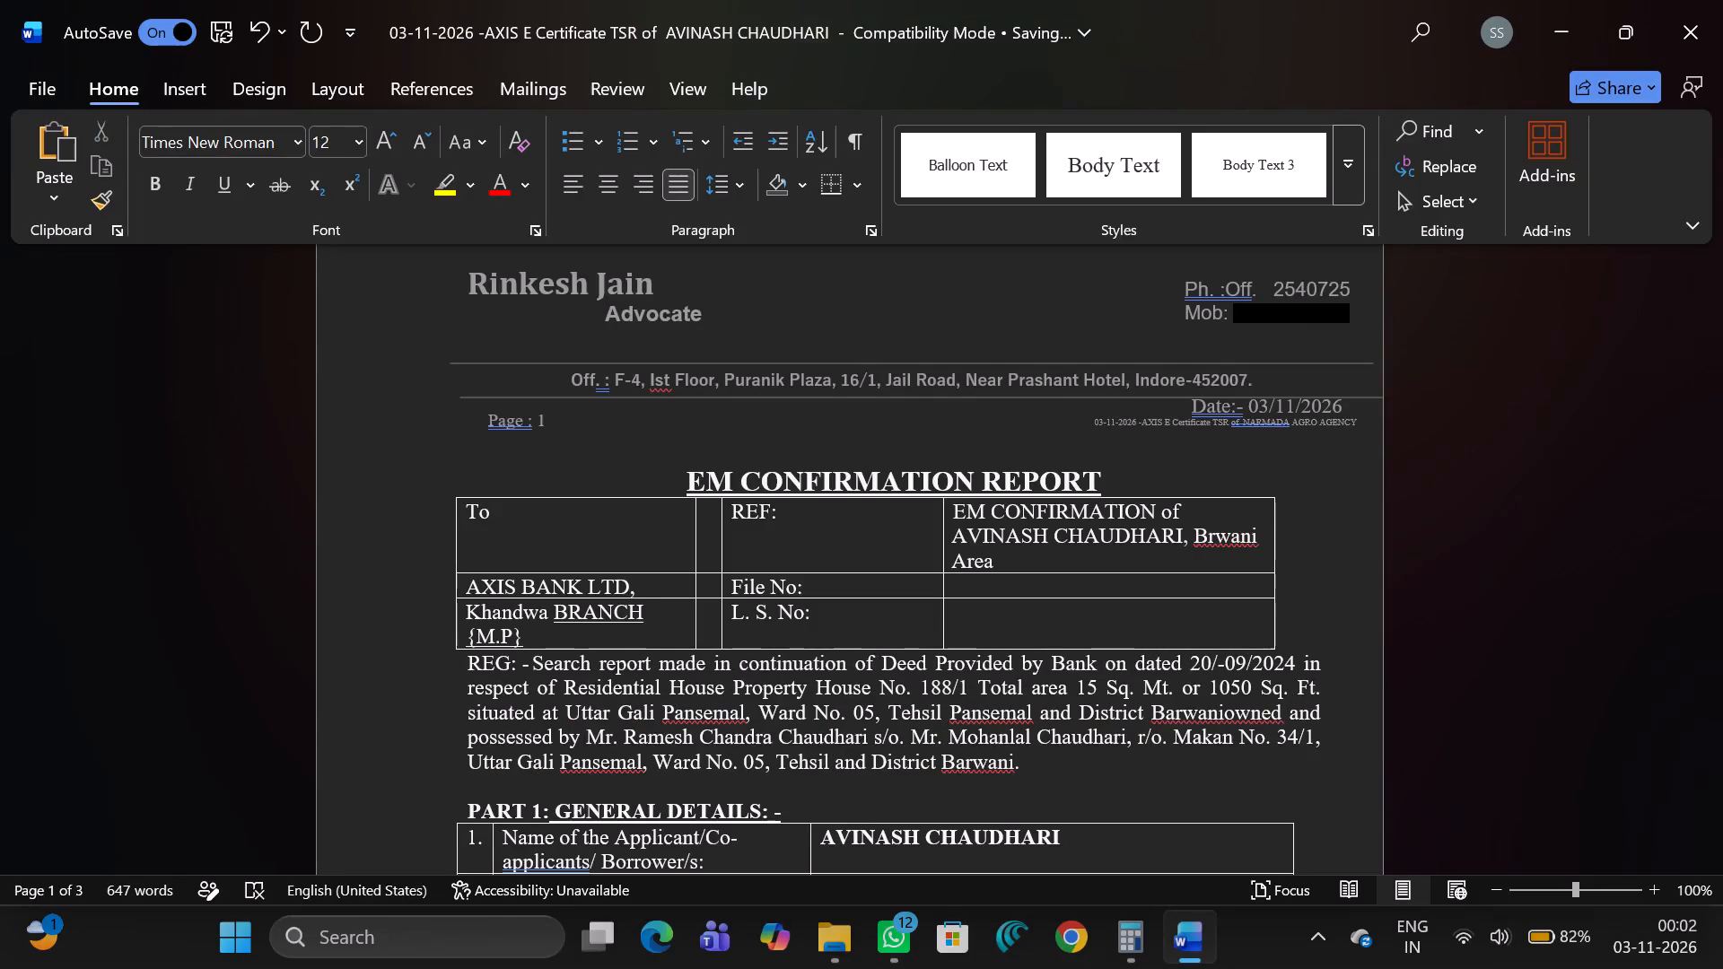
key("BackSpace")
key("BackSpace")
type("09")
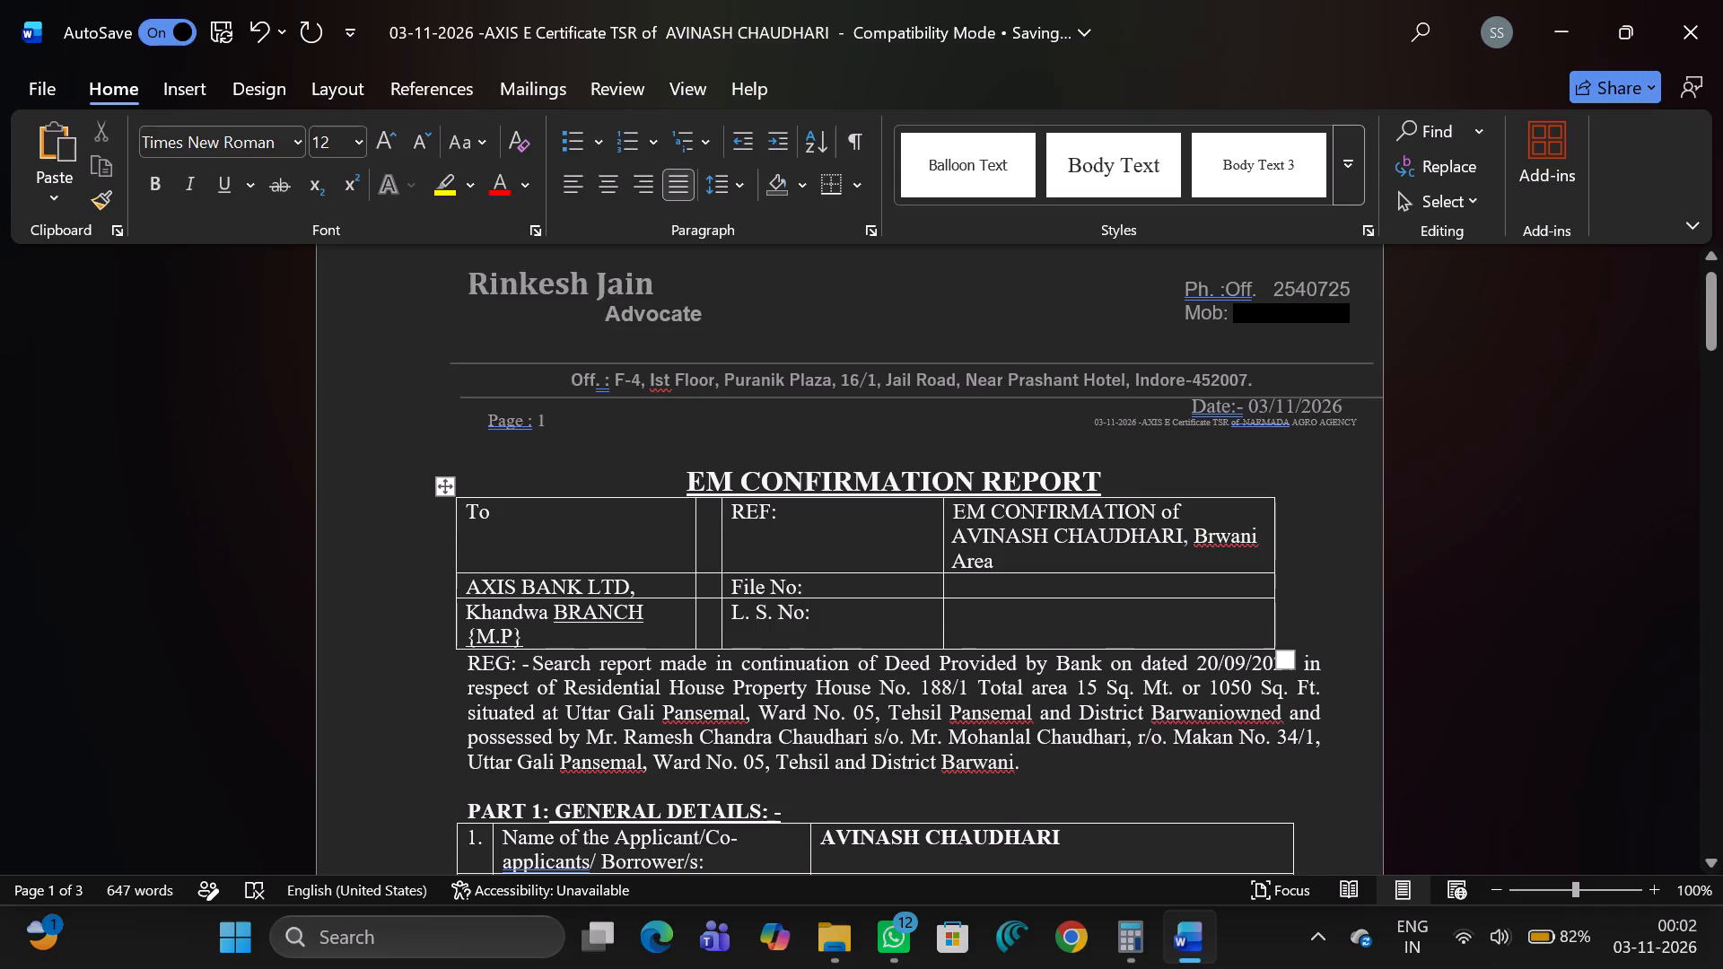
Copy the deed date 20/09/2024 from the REG paragraph and replace the deed date in Part III with it.
left_click_drag(1201, 659, 1284, 668)
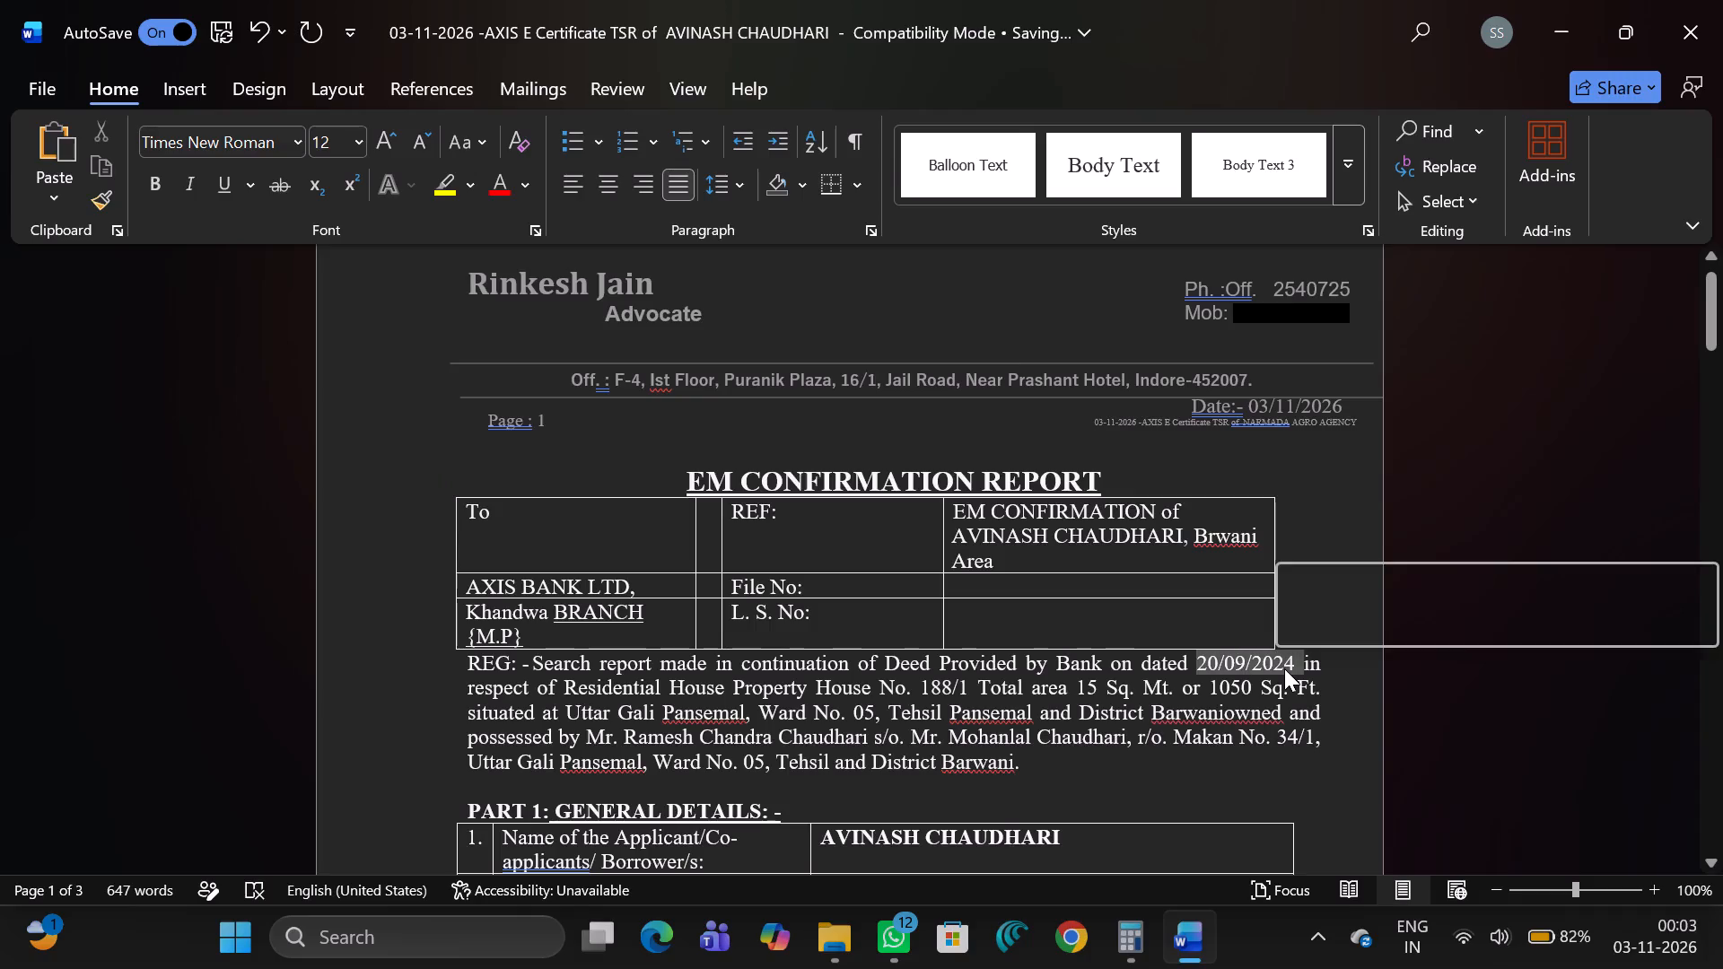
key("ctrl+c")
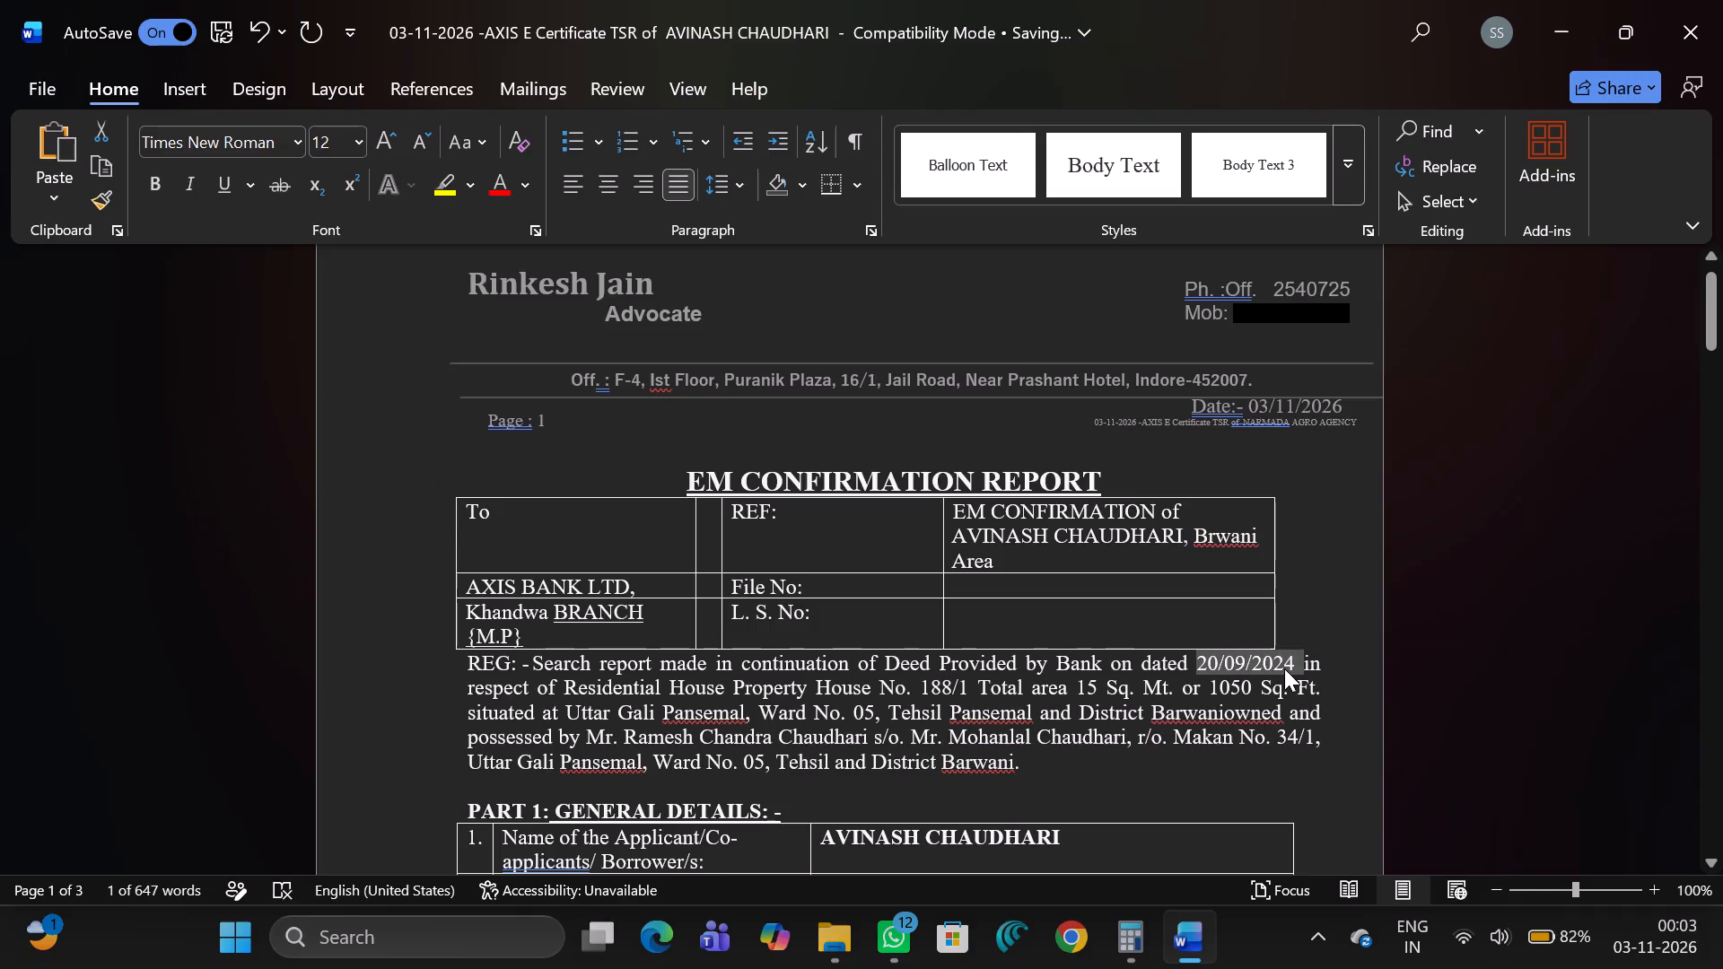
scroll(1284, 668, "down", 2)
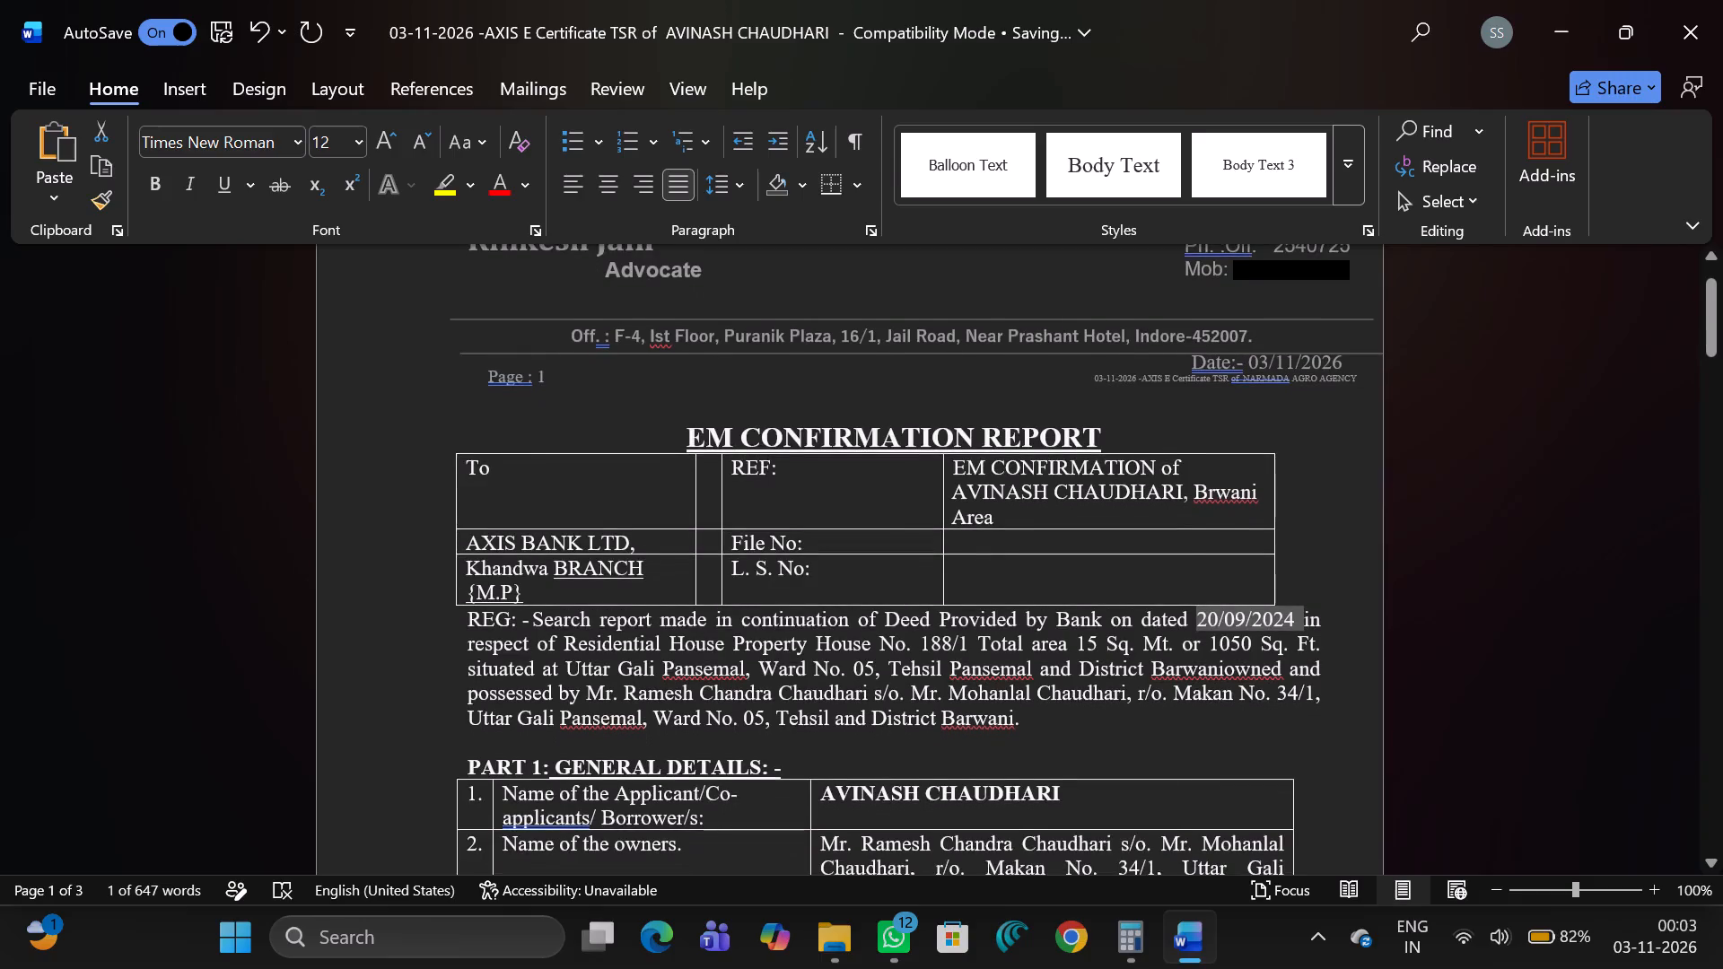
scroll(1284, 668, "down", 1)
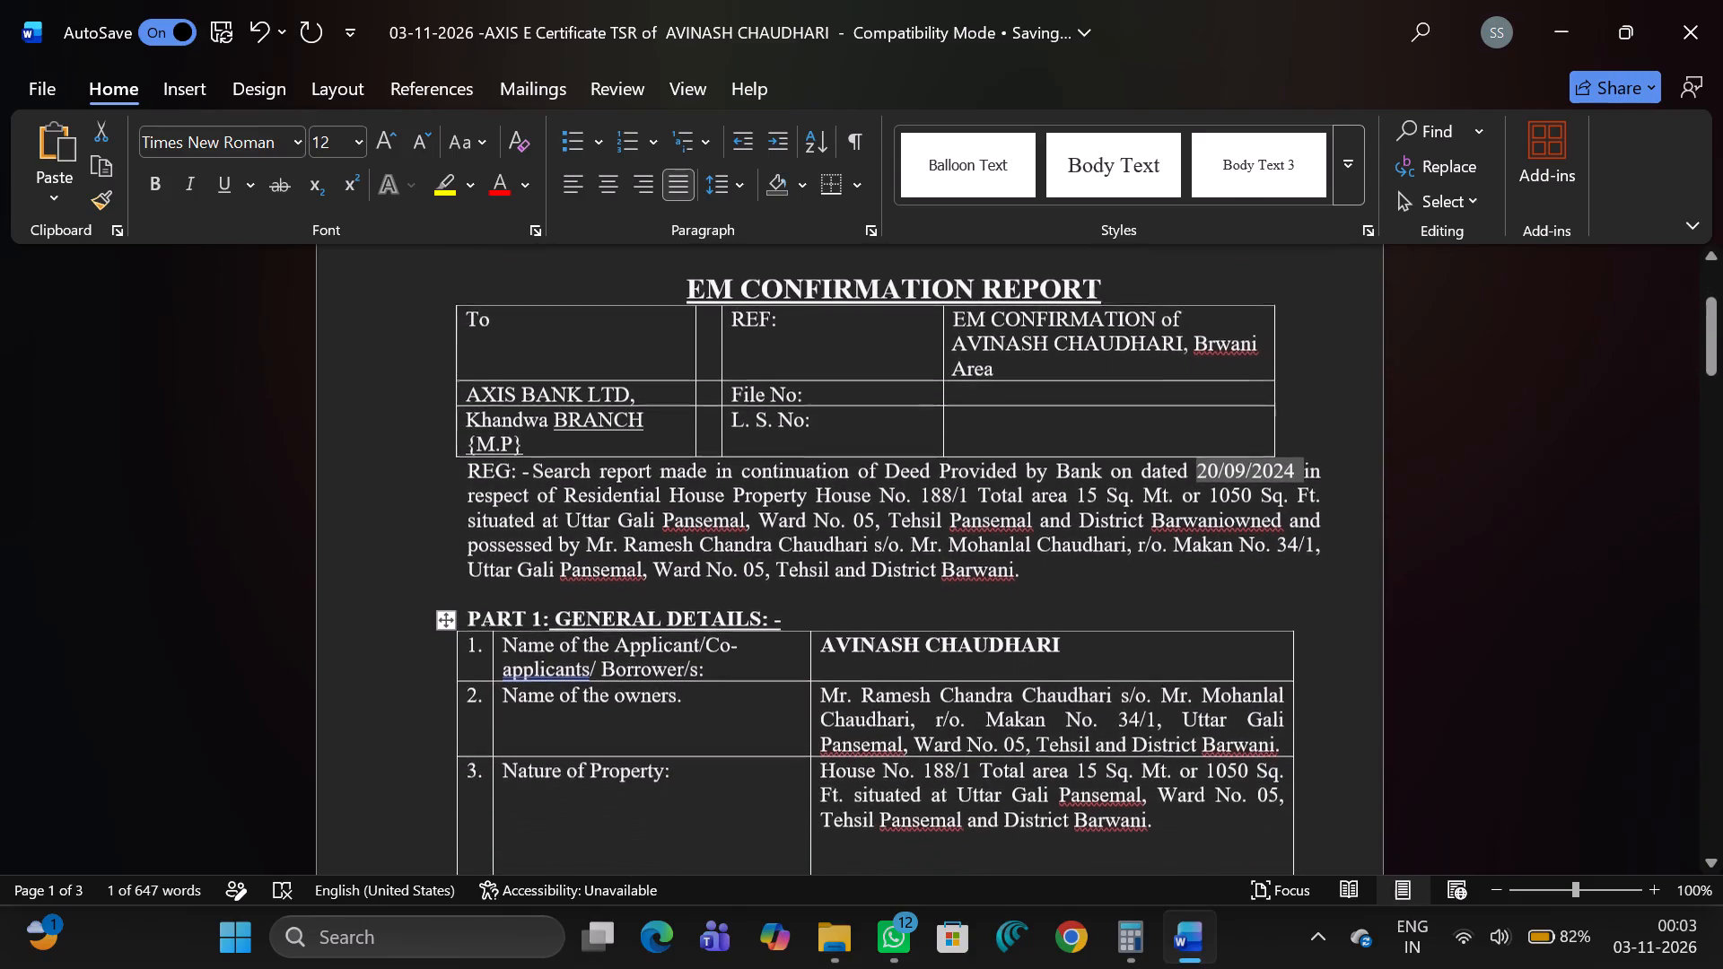
scroll(1284, 668, "down", 2)
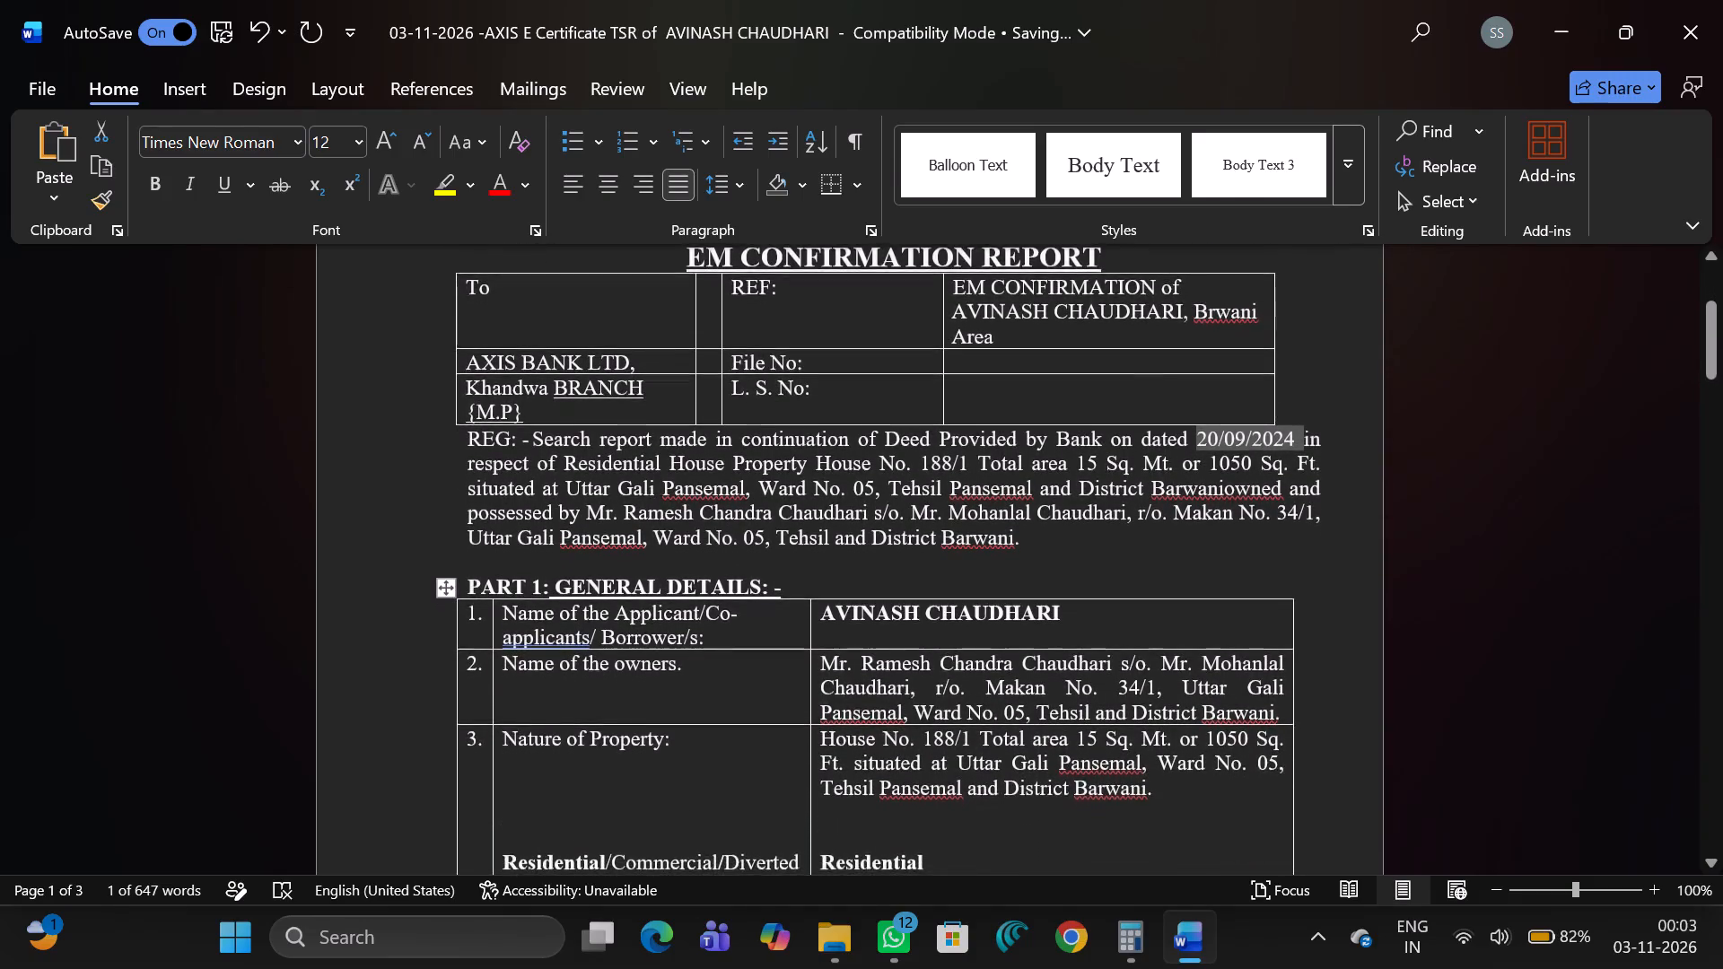
scroll(1284, 668, "down", 1)
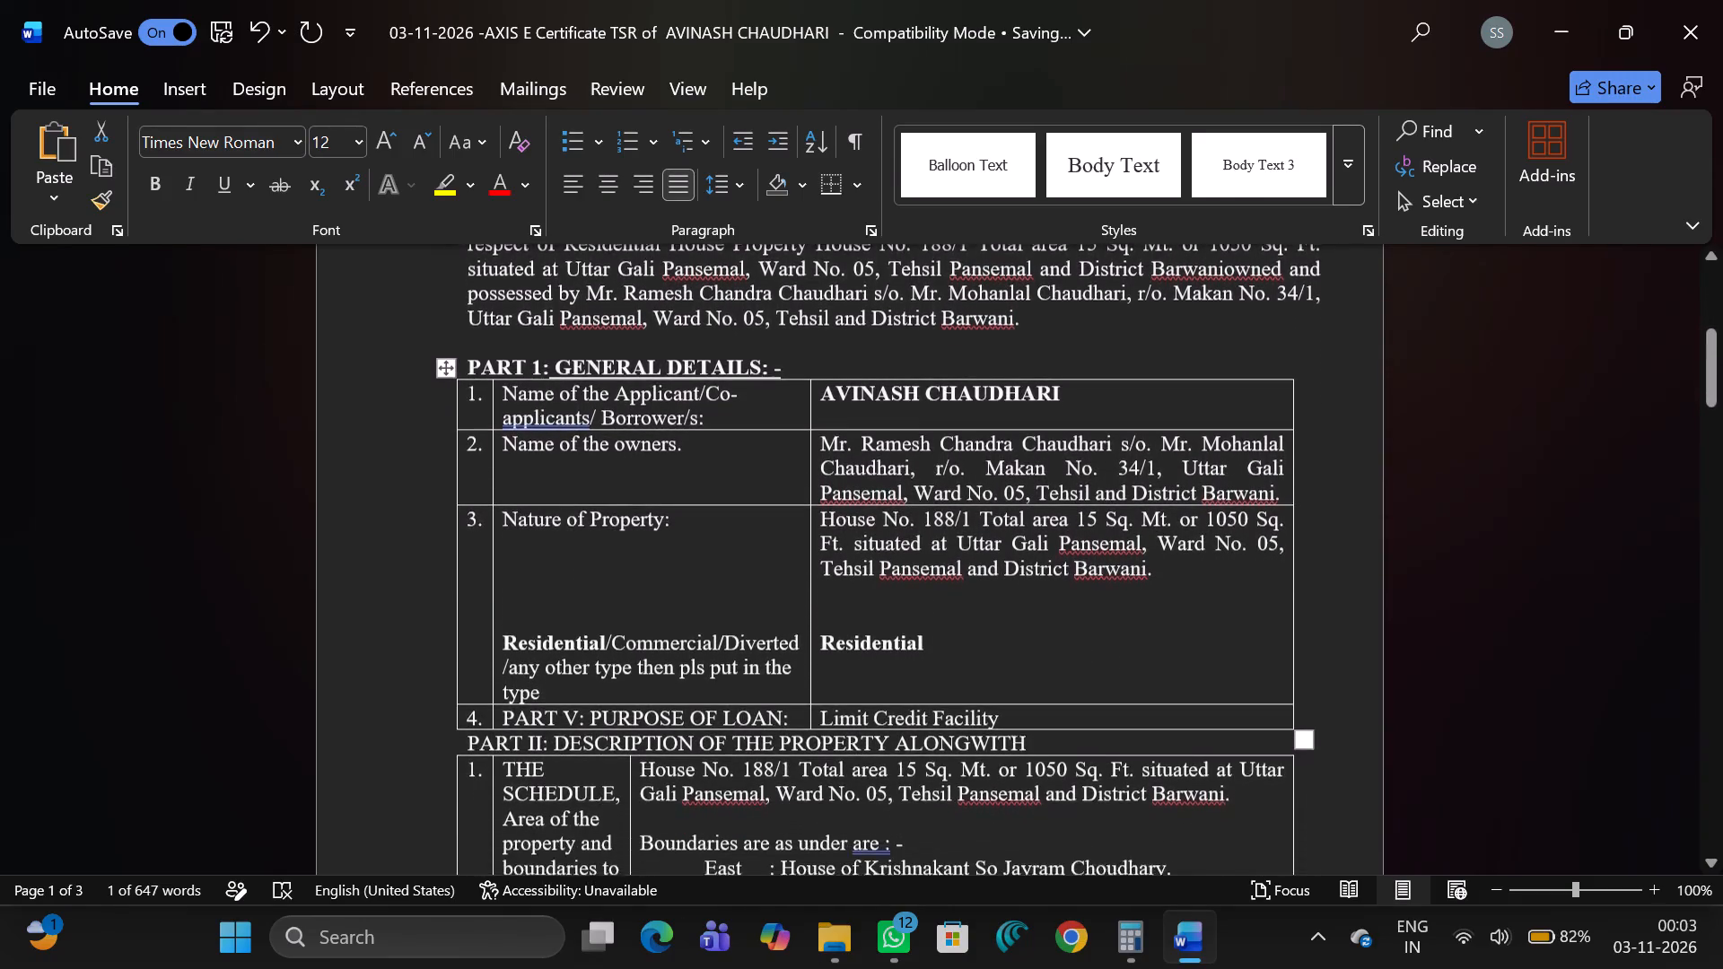
scroll(1284, 668, "down", 1)
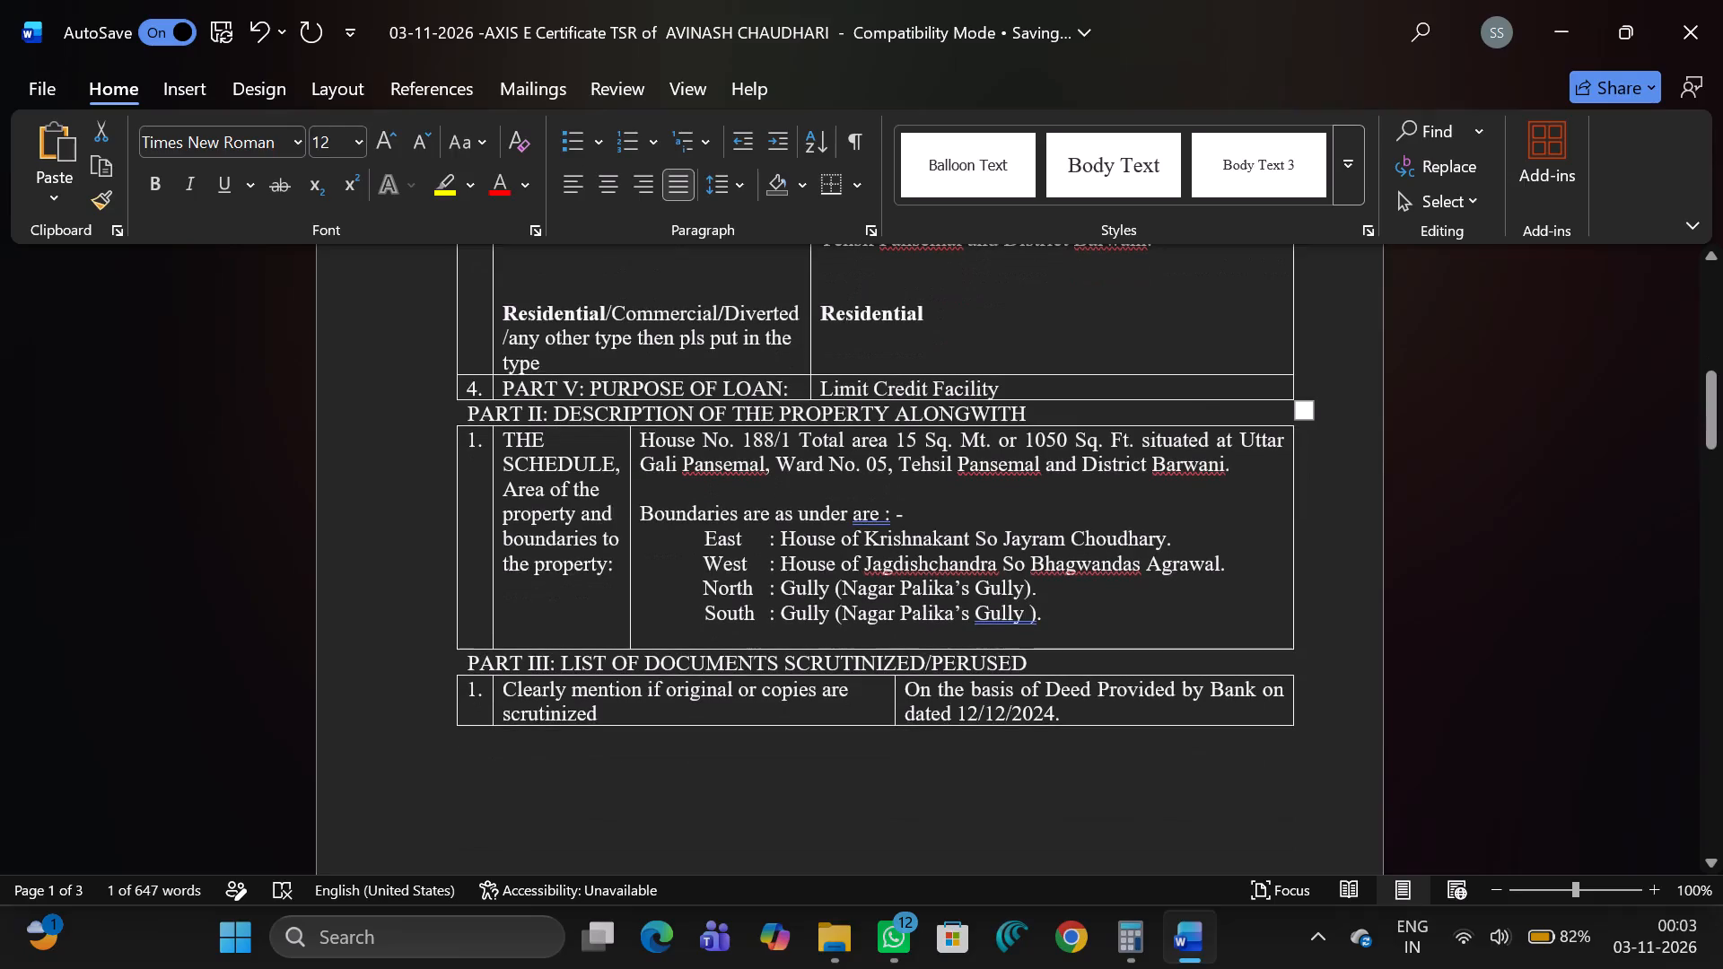
left_click_drag(966, 712, 1056, 711)
key("ctrl+v")
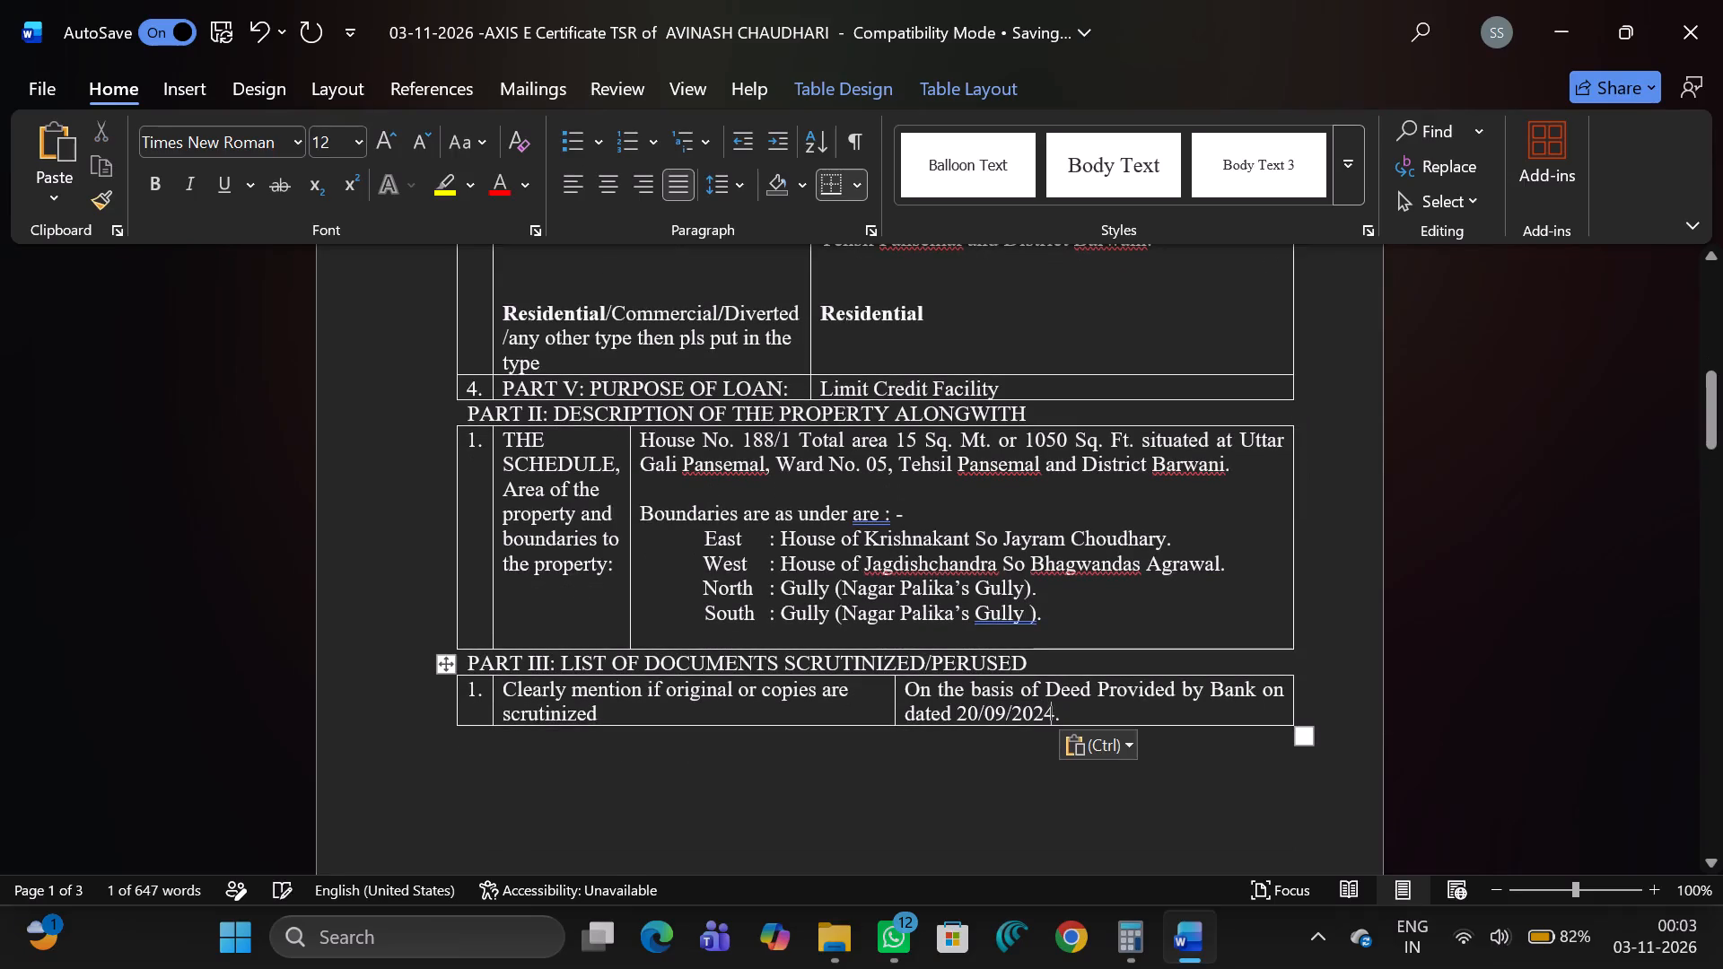
Replace the deed date and the search start date in Part IV with the copied 20/09/2024, and save the document.
scroll(1080, 749, "down", 1)
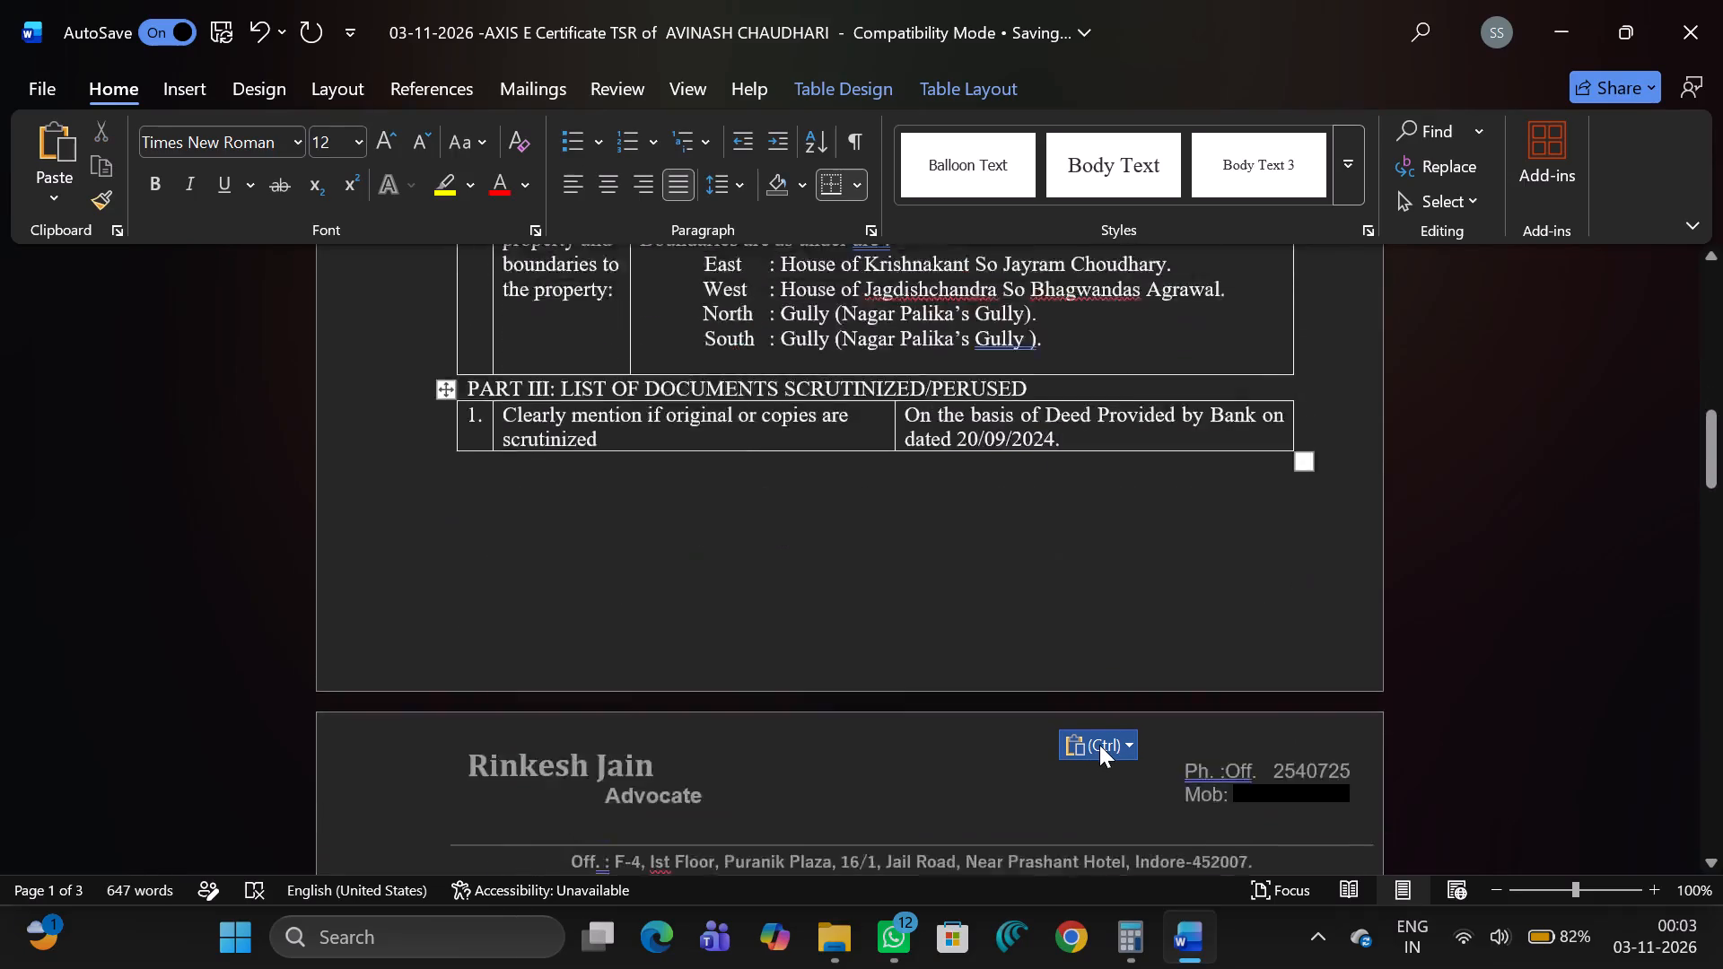
scroll(1099, 745, "down", 1)
left_click(1108, 742)
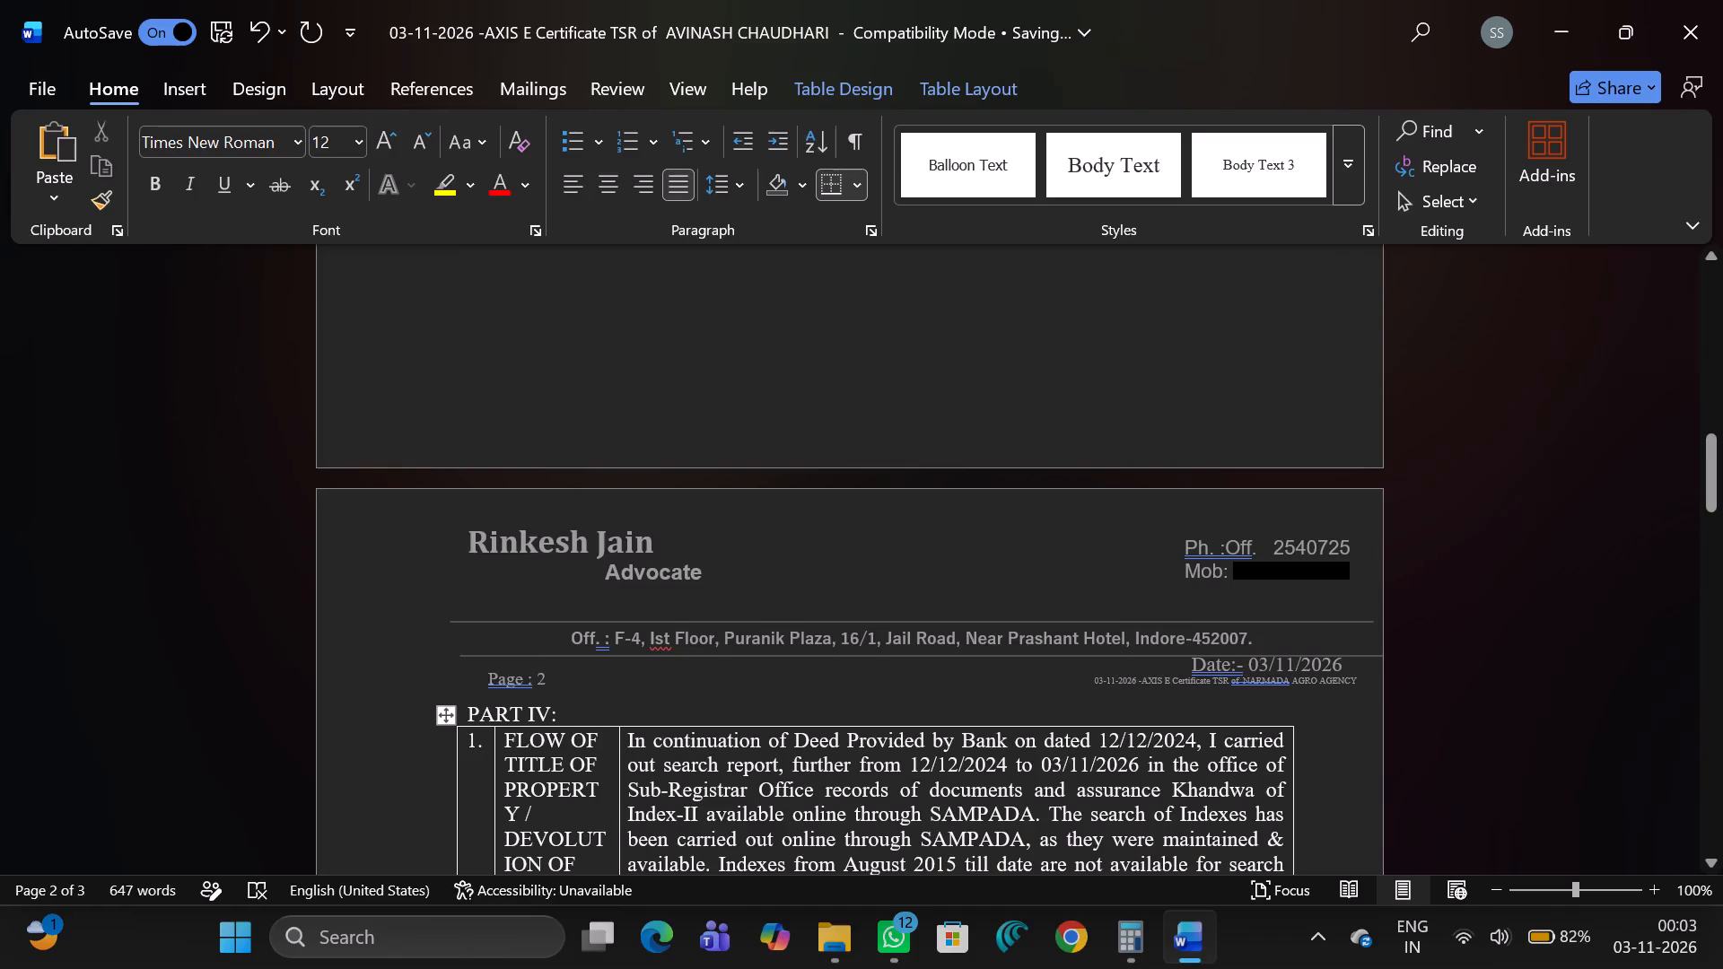
left_click_drag(1105, 741, 1182, 743)
key("ctrl+v")
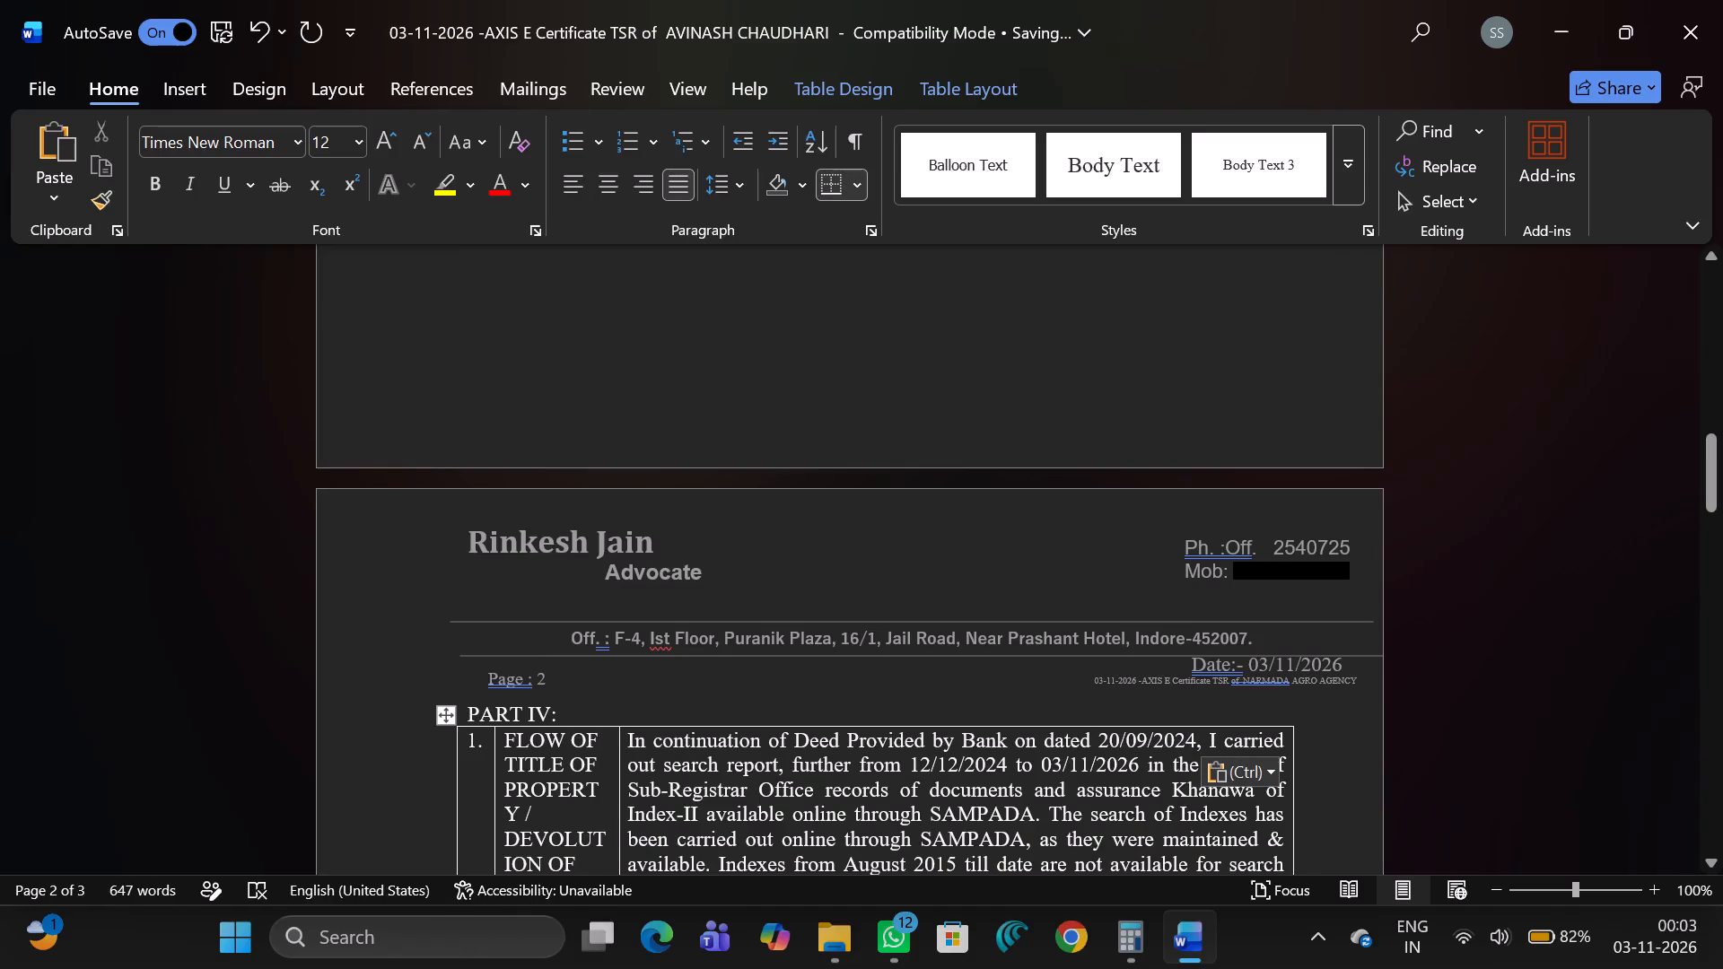
left_click_drag(912, 763, 943, 769)
left_click_drag(943, 769, 979, 773)
key("ctrl+v")
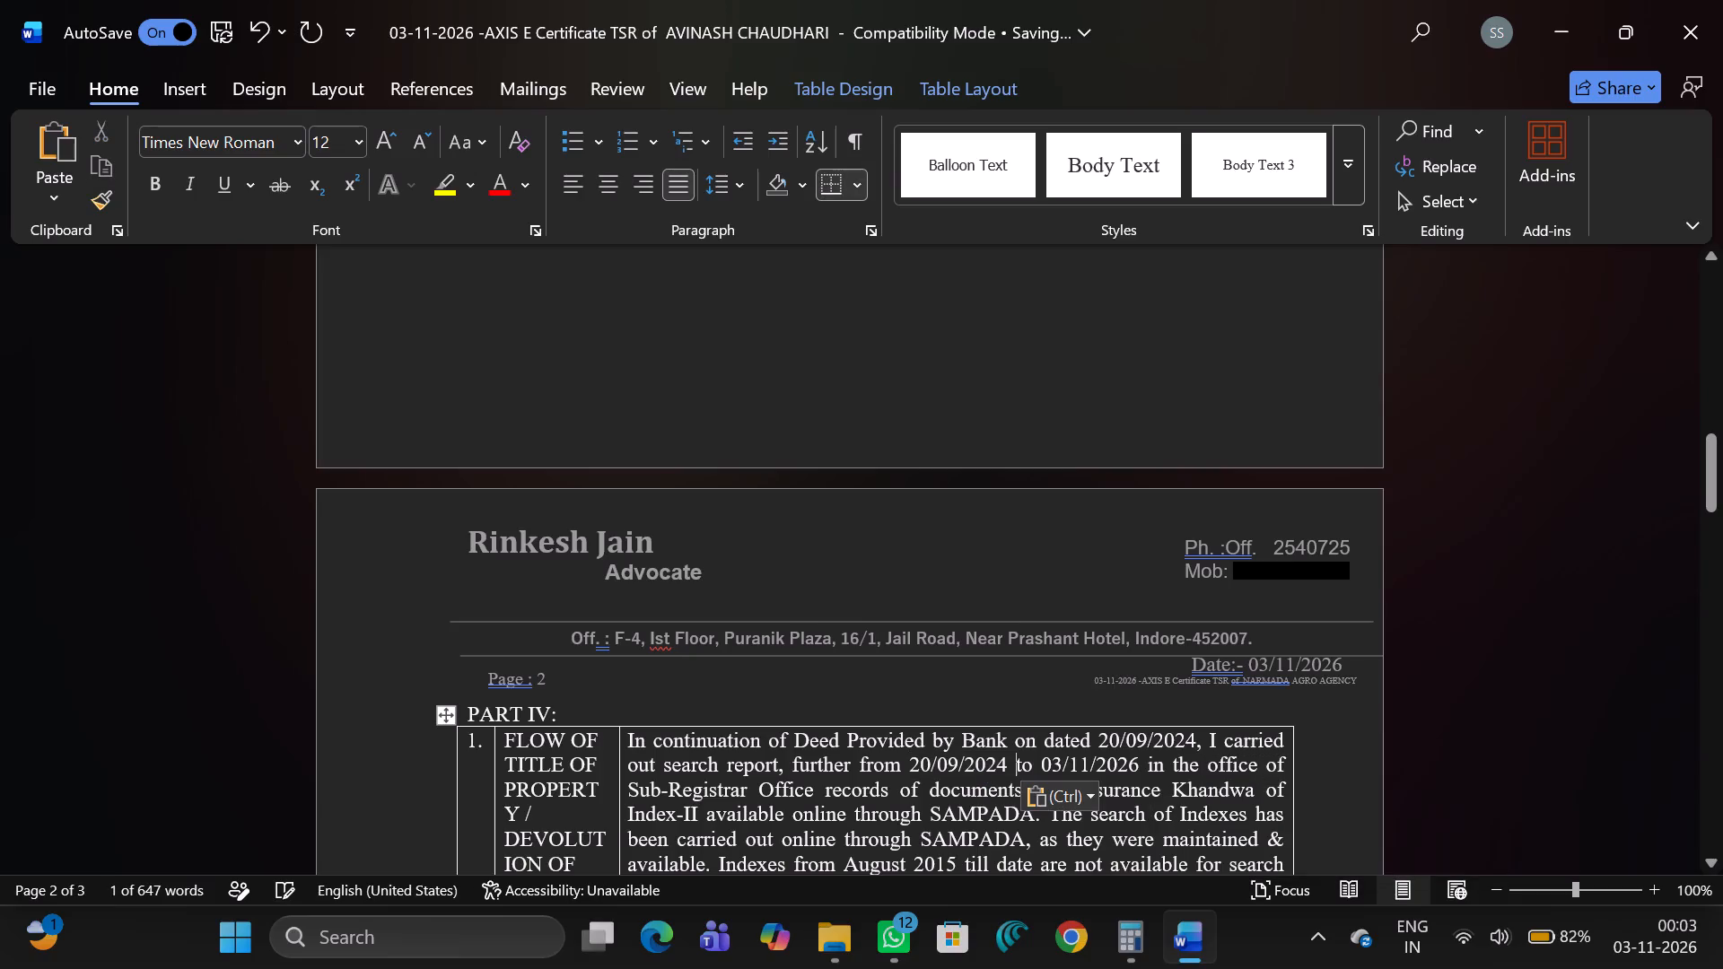
scroll(979, 773, "down", 1)
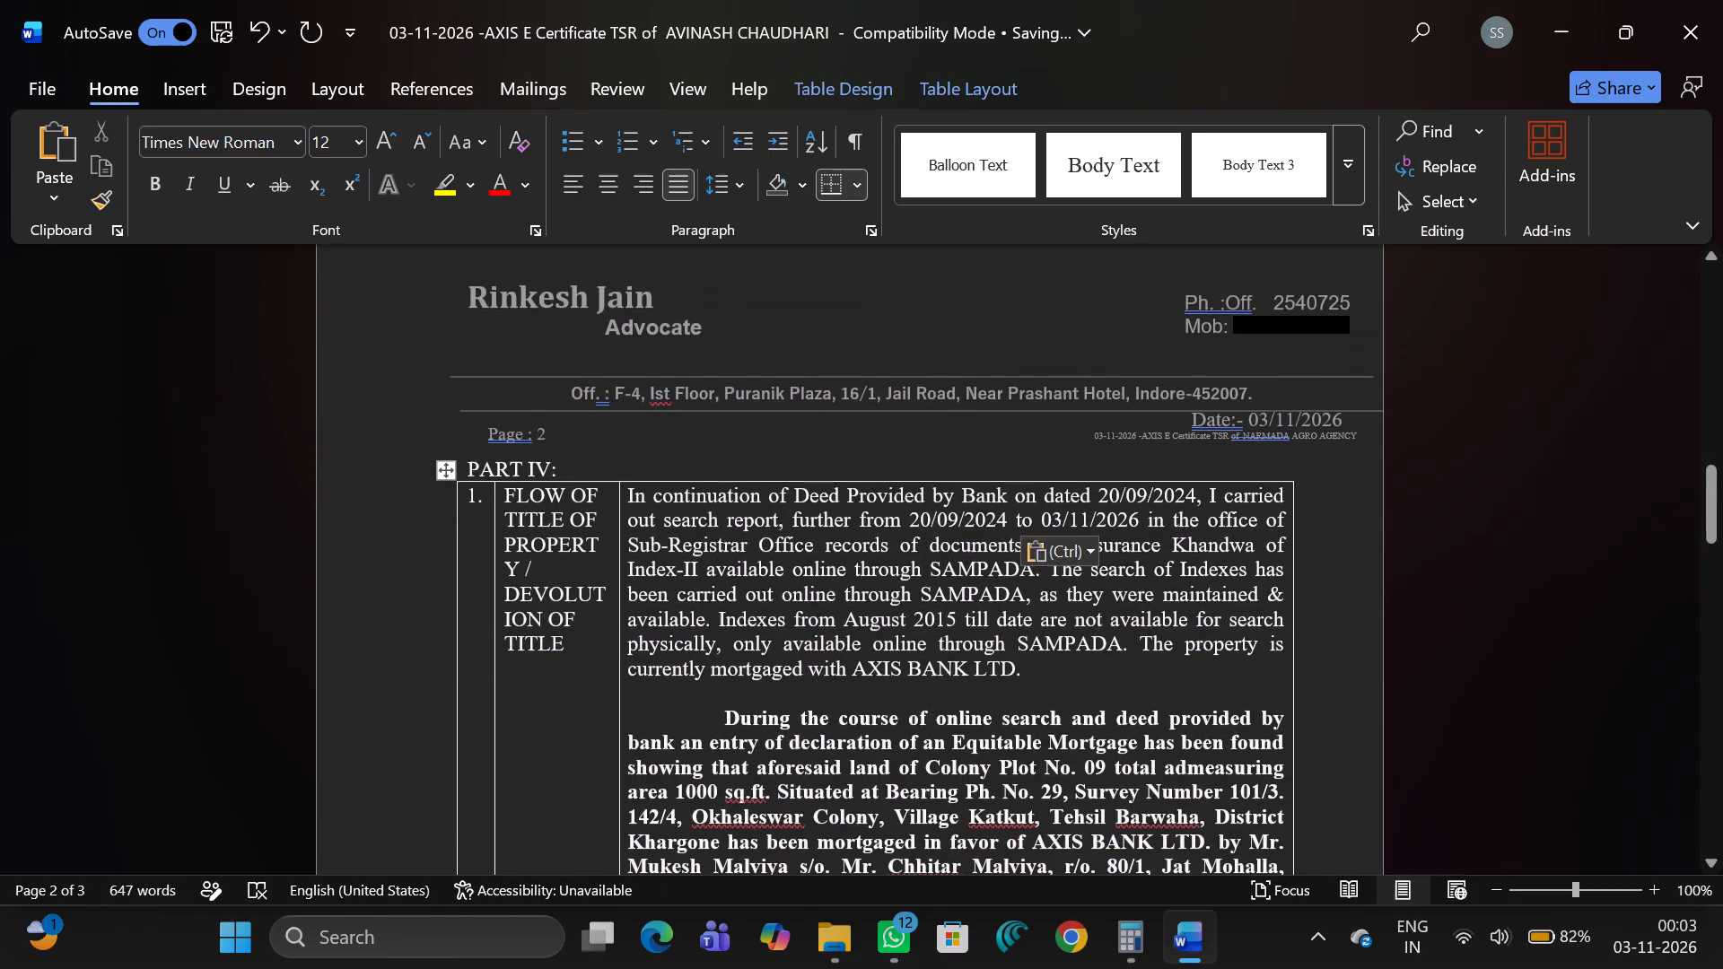
key("ctrl+s")
Replace the agency name in the page header's small file reference line with the applicant's name in capitals, and return to the body text.
scroll(979, 773, "up", 13)
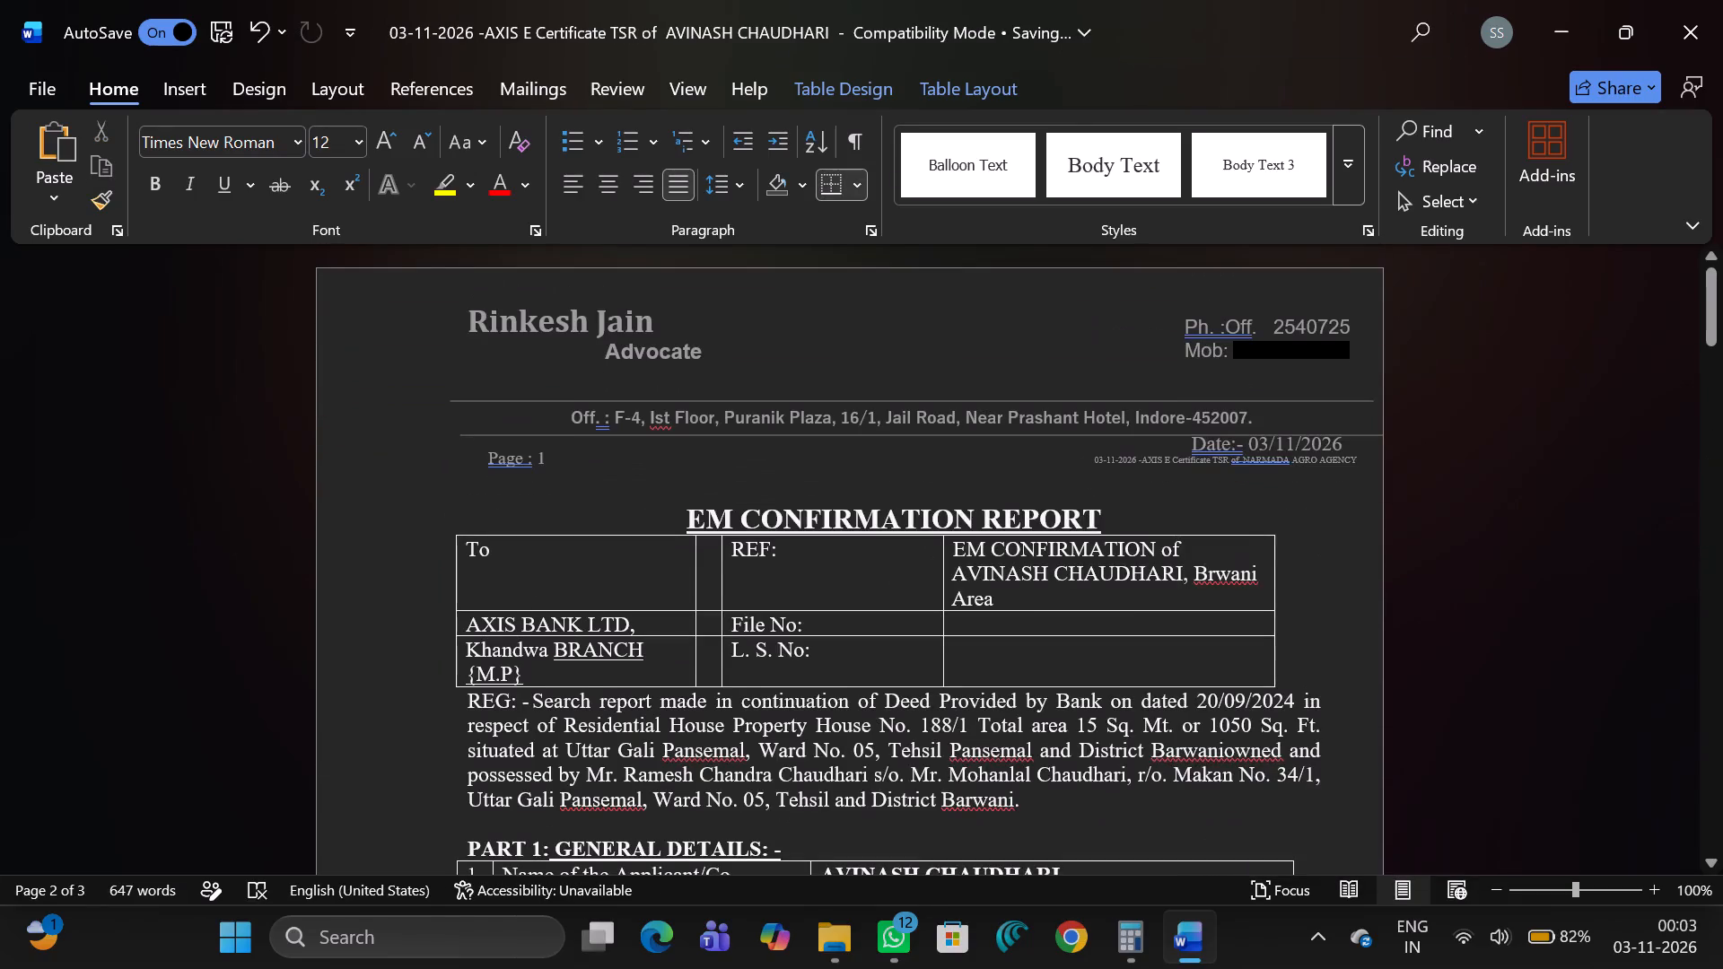
double_click(1099, 448)
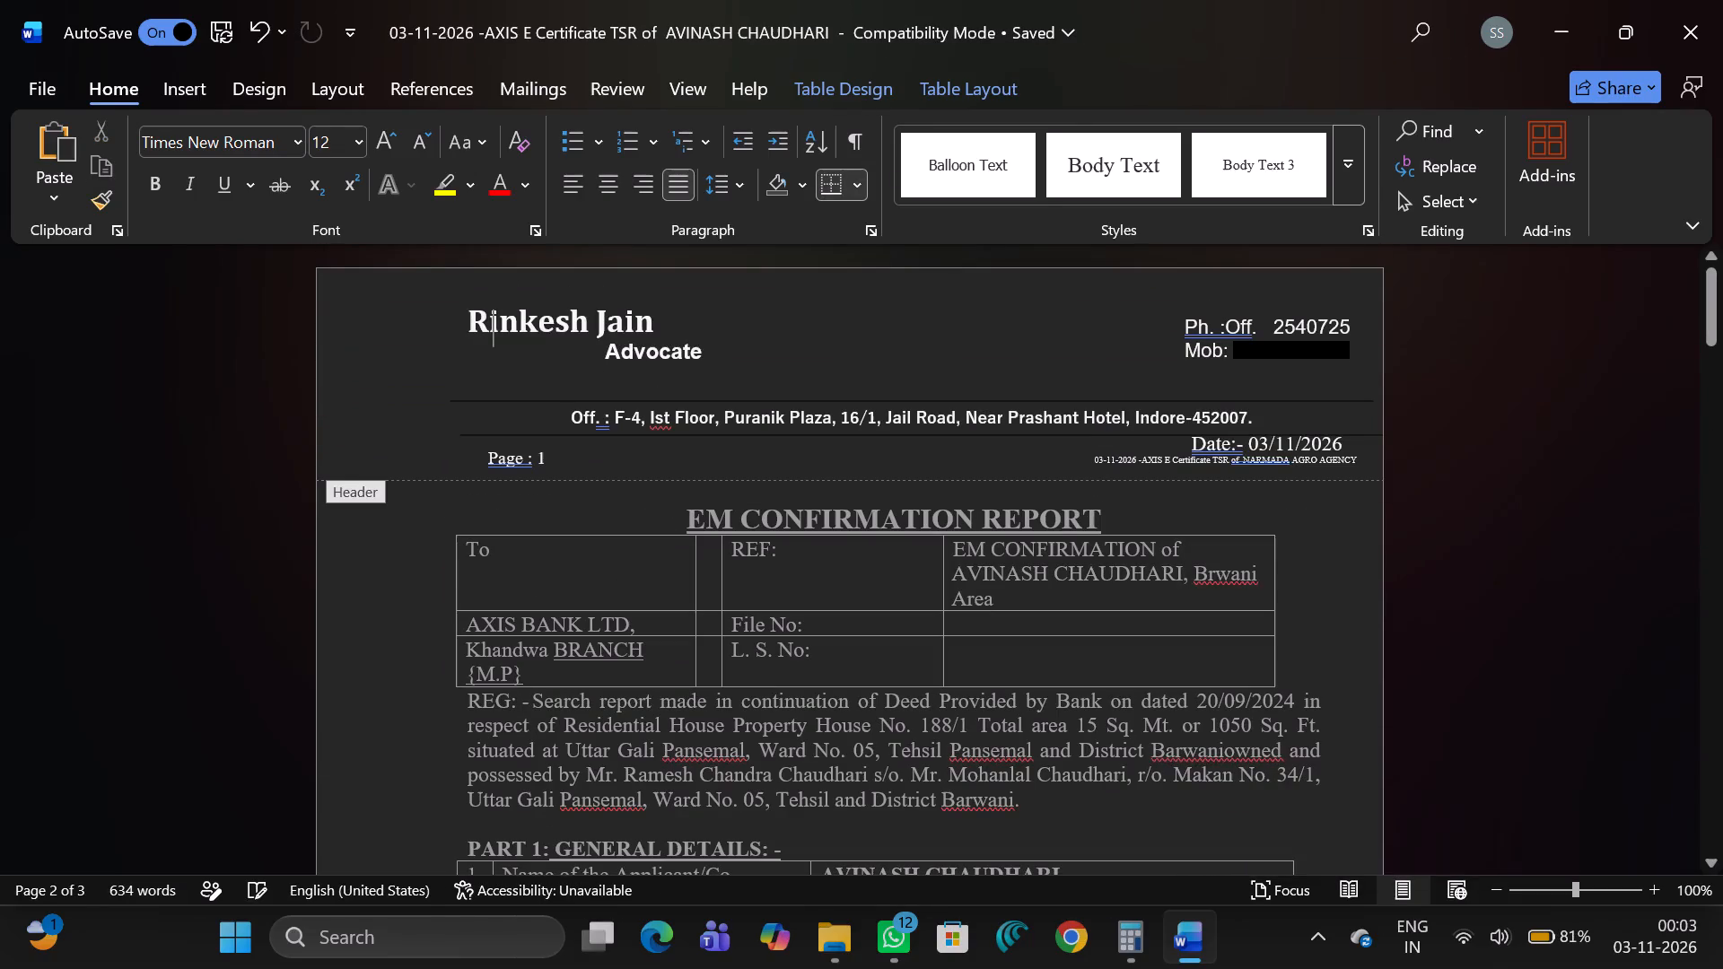
left_click_drag(1239, 462, 1338, 465)
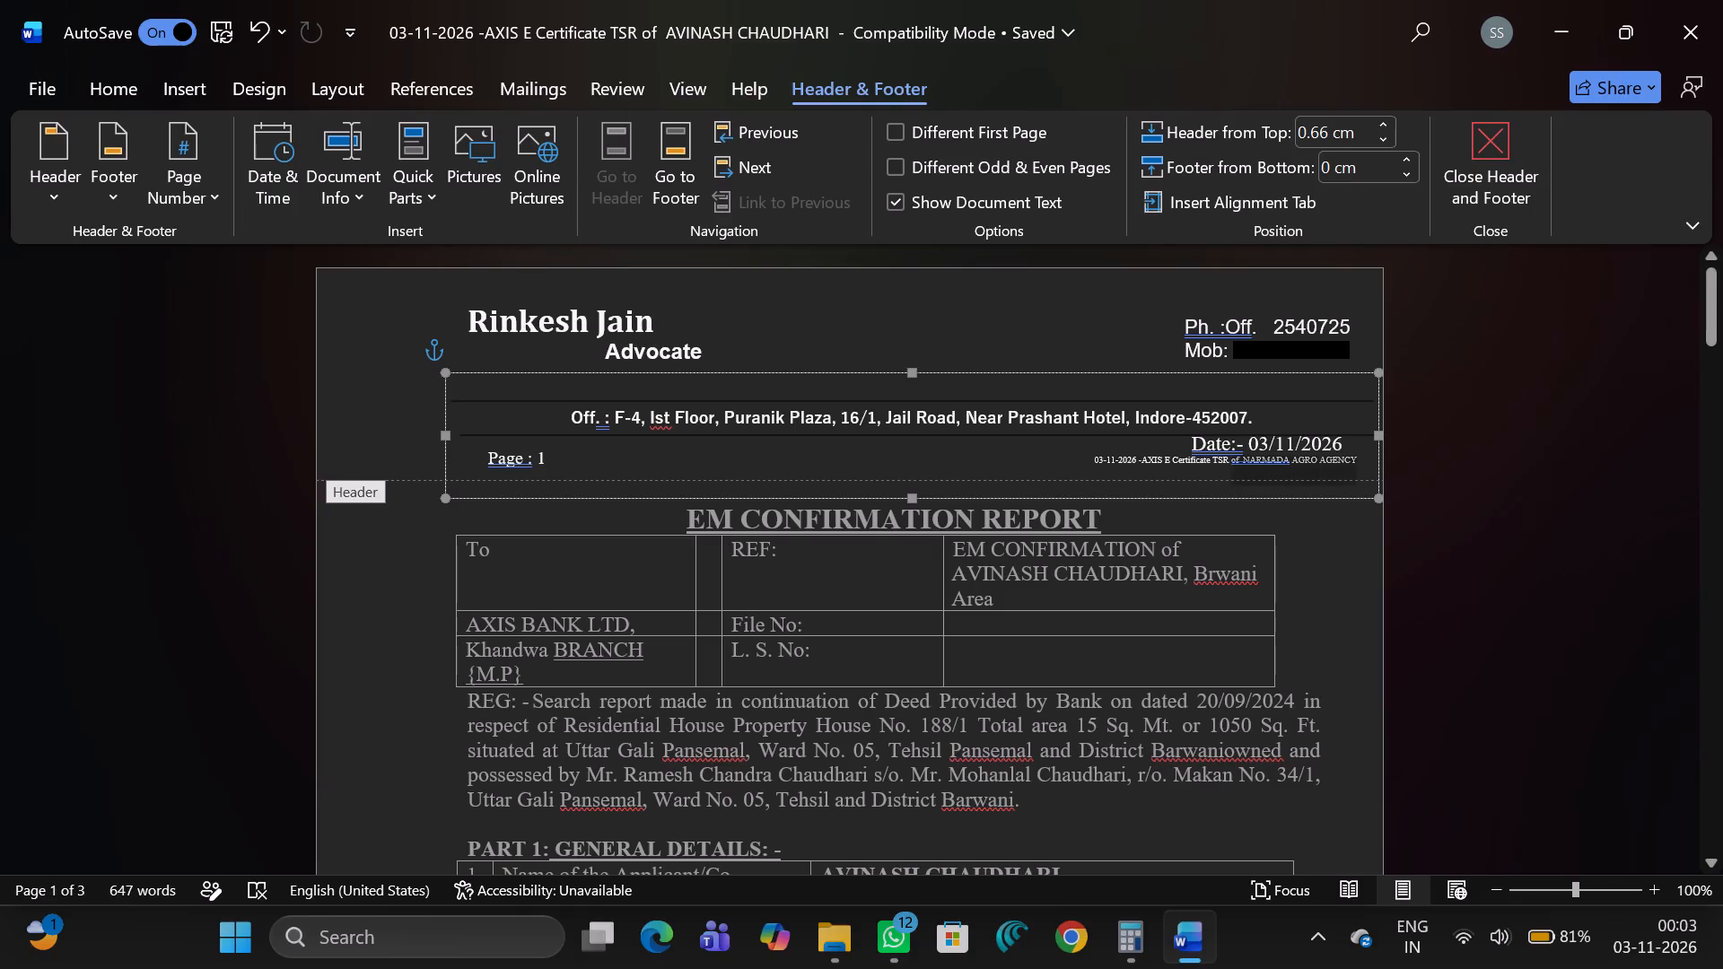
left_click_drag(1338, 465, 1347, 467)
left_click(1358, 458)
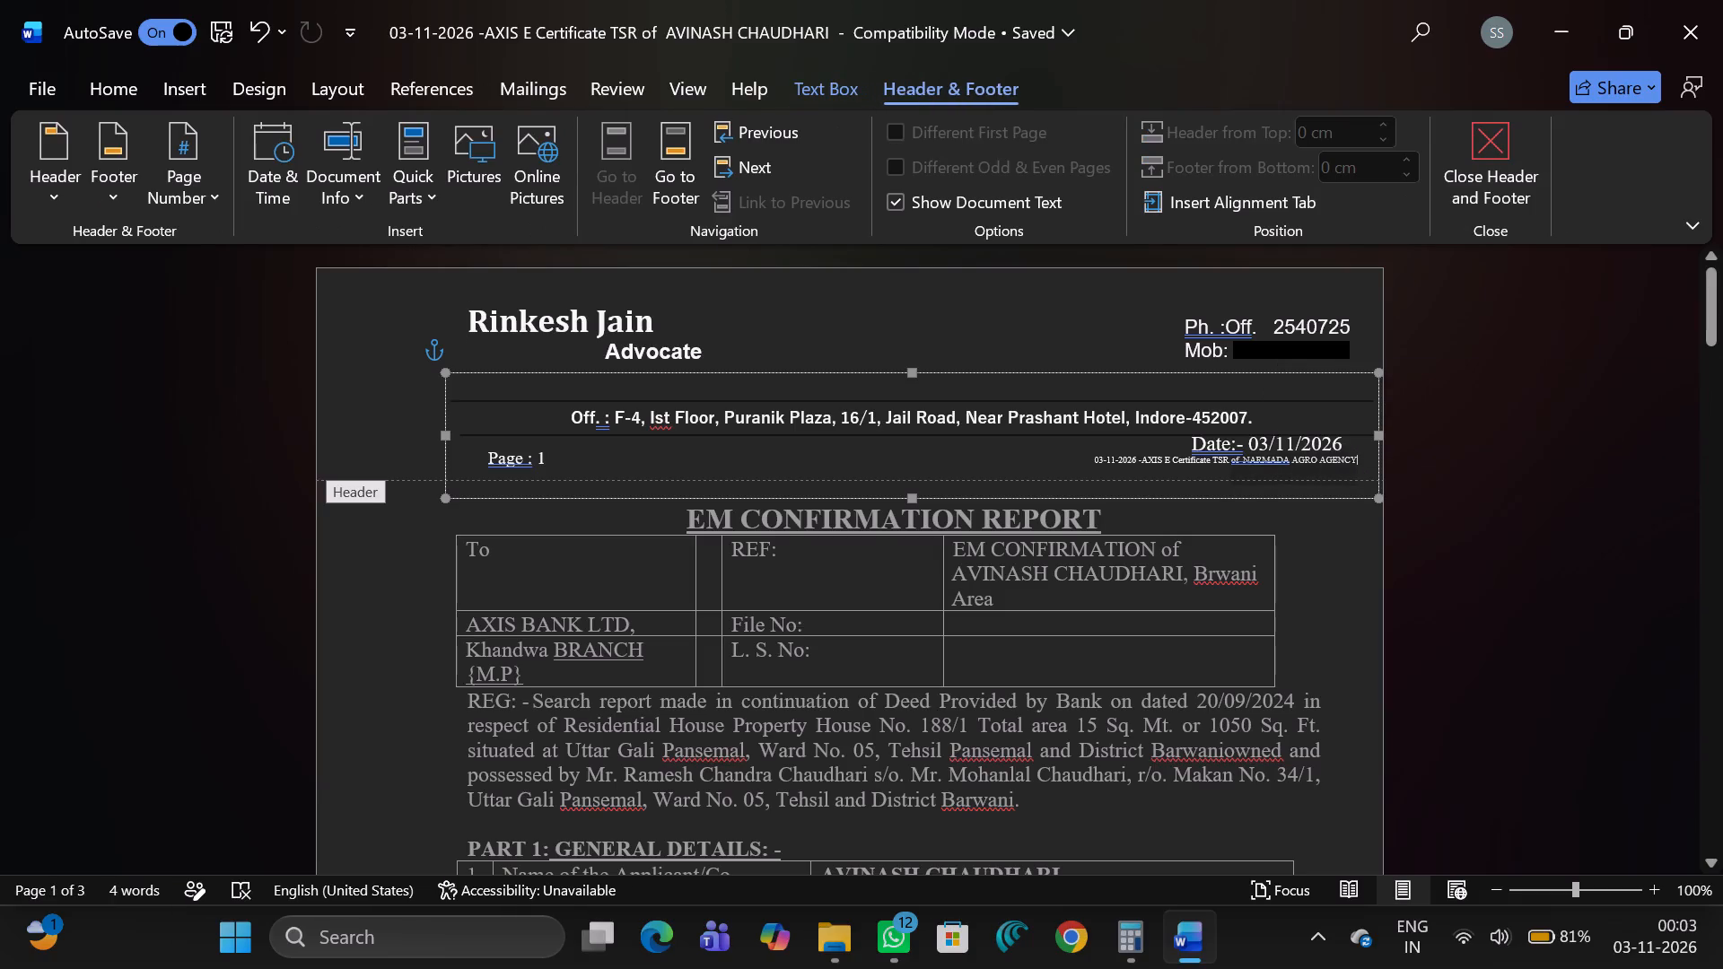
key("BackSpace")
key("BackSpace")
key("BackSpace")
key("BackSpace")
key("BackSpace")
key("BackSpace")
key("BackSpace")
key("BackSpace")
key("BackSpace")
key("BackSpace")
key("BackSpace")
key("BackSpace")
key("BackSpace")
key("BackSpace")
key("BackSpace")
key("BackSpace")
key("BackSpace")
key("BackSpace")
key("BackSpace")
key("BackSpace")
key("BackSpace")
key("BackSpace")
key("BackSpace")
key("BackSpace")
key("BackSpace")
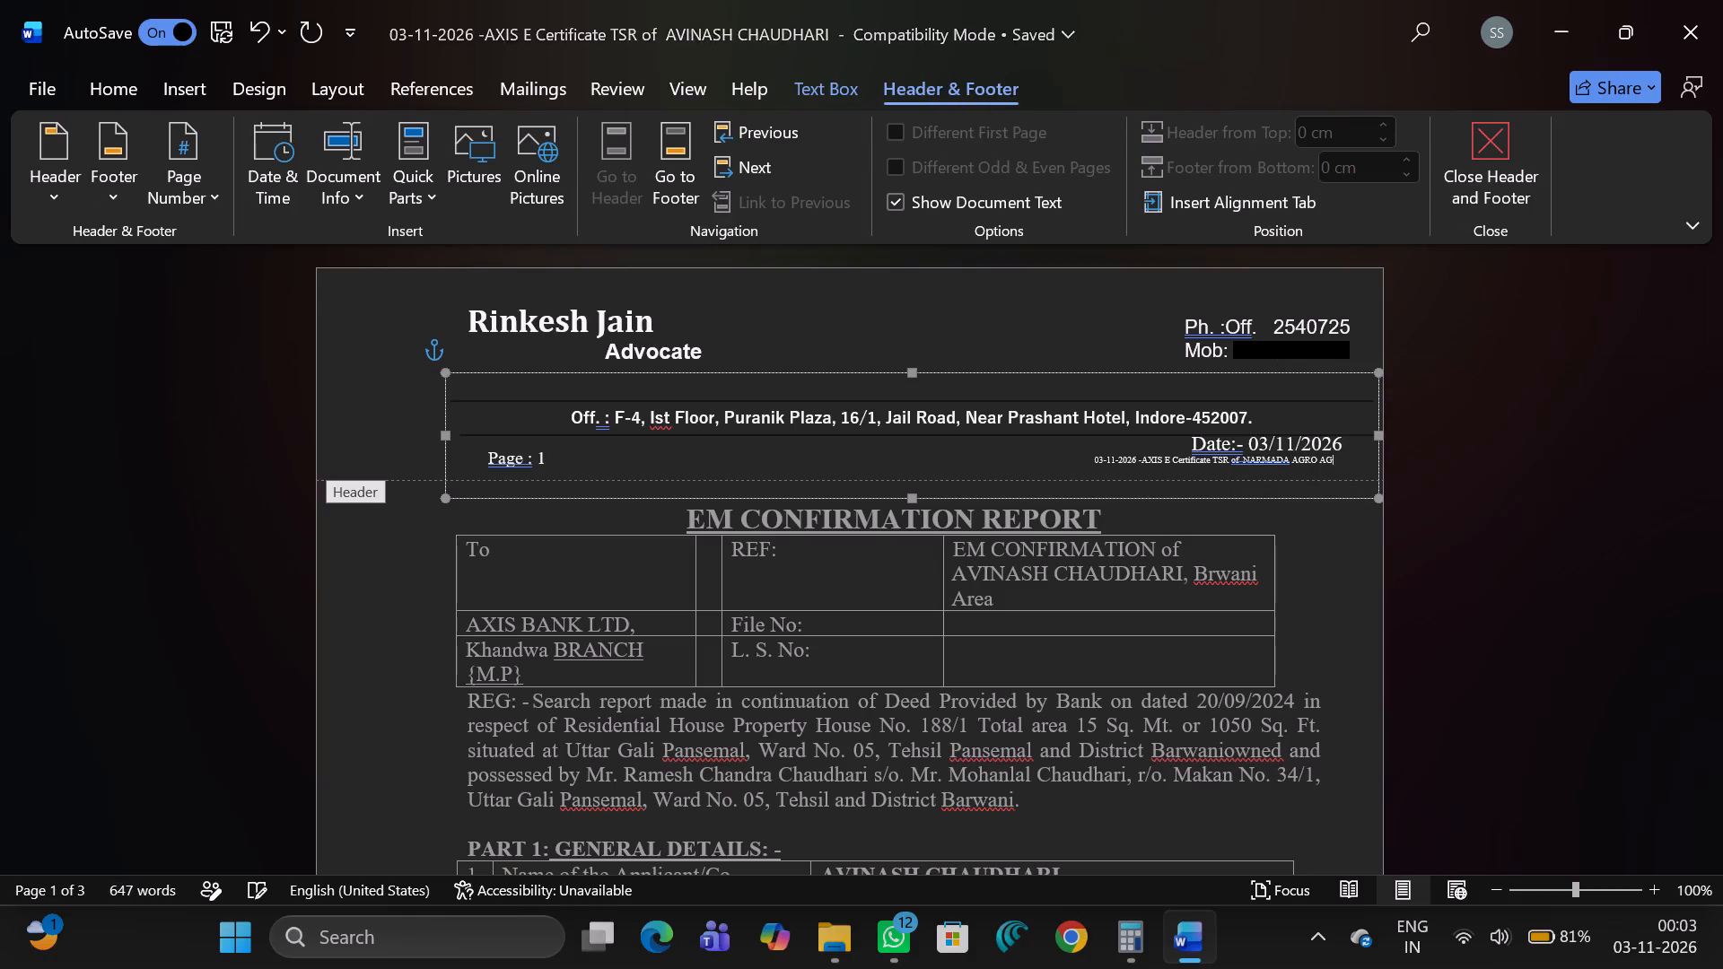
key("BackSpace")
key("BackSpace")
key("BackSpace")
key("BackSpace")
key("BackSpace")
key("BackSpace")
key("BackSpace")
key("BackSpace")
key("BackSpace")
key("BackSpace")
key("BackSpace")
key("BackSpace")
key("BackSpace")
key("BackSpace")
key("BackSpace")
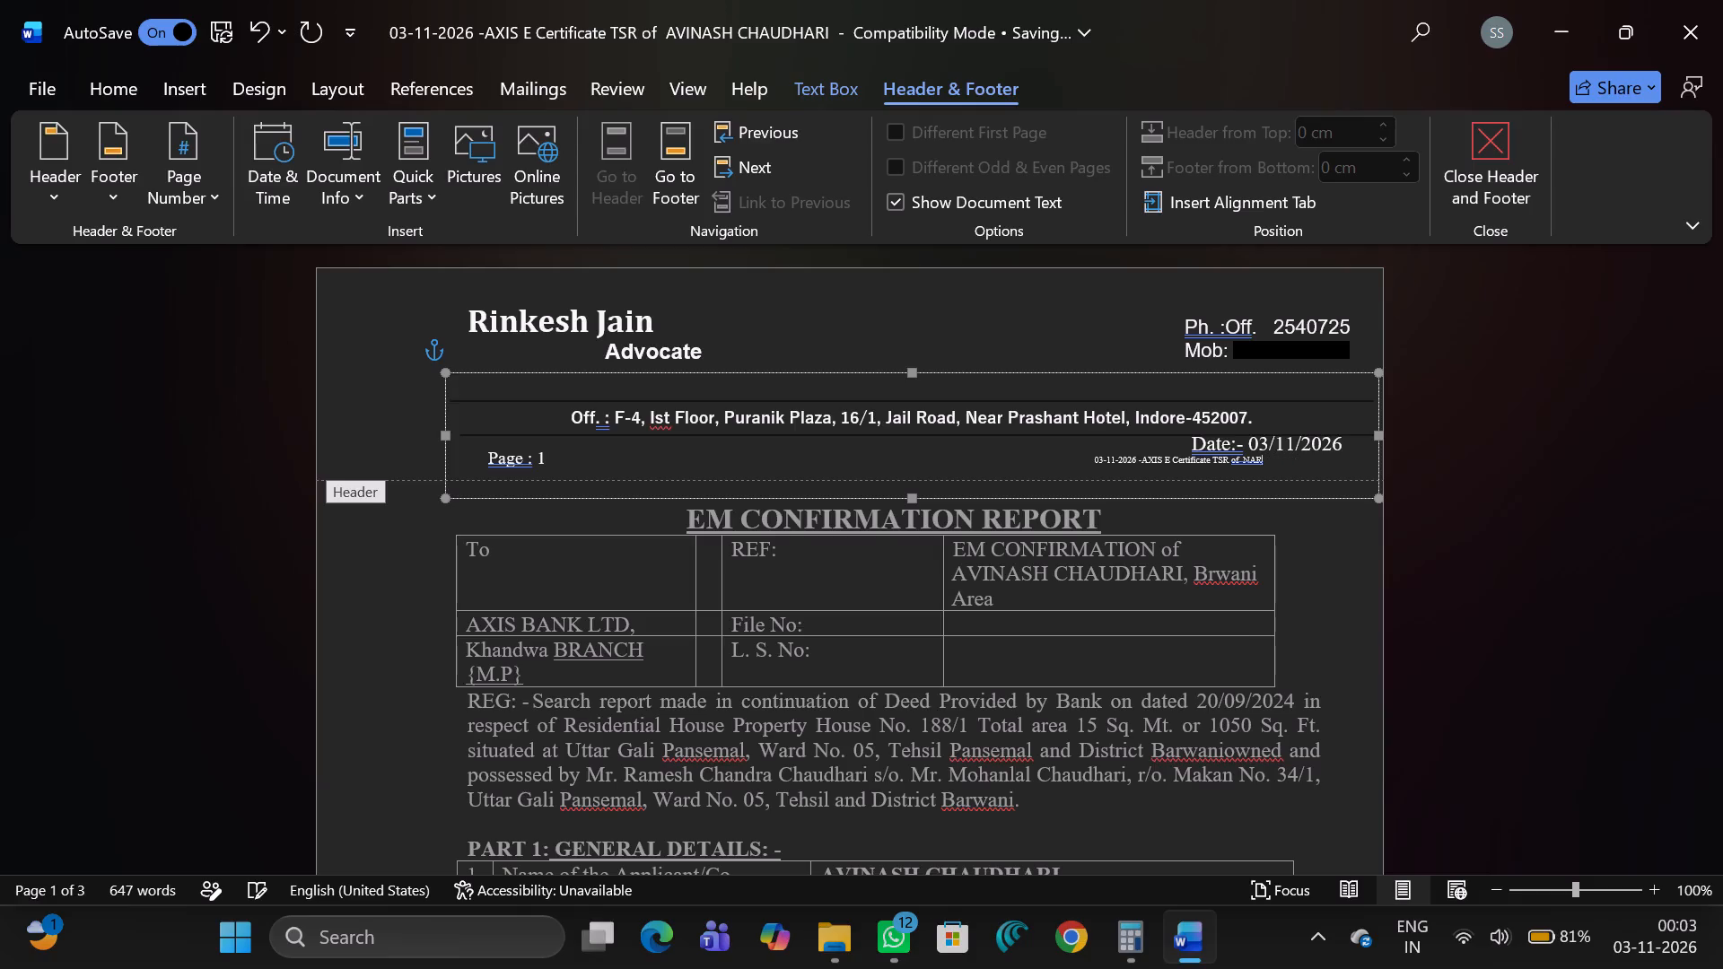
key("BackSpace")
key("BackSpace")
key("BackSpace")
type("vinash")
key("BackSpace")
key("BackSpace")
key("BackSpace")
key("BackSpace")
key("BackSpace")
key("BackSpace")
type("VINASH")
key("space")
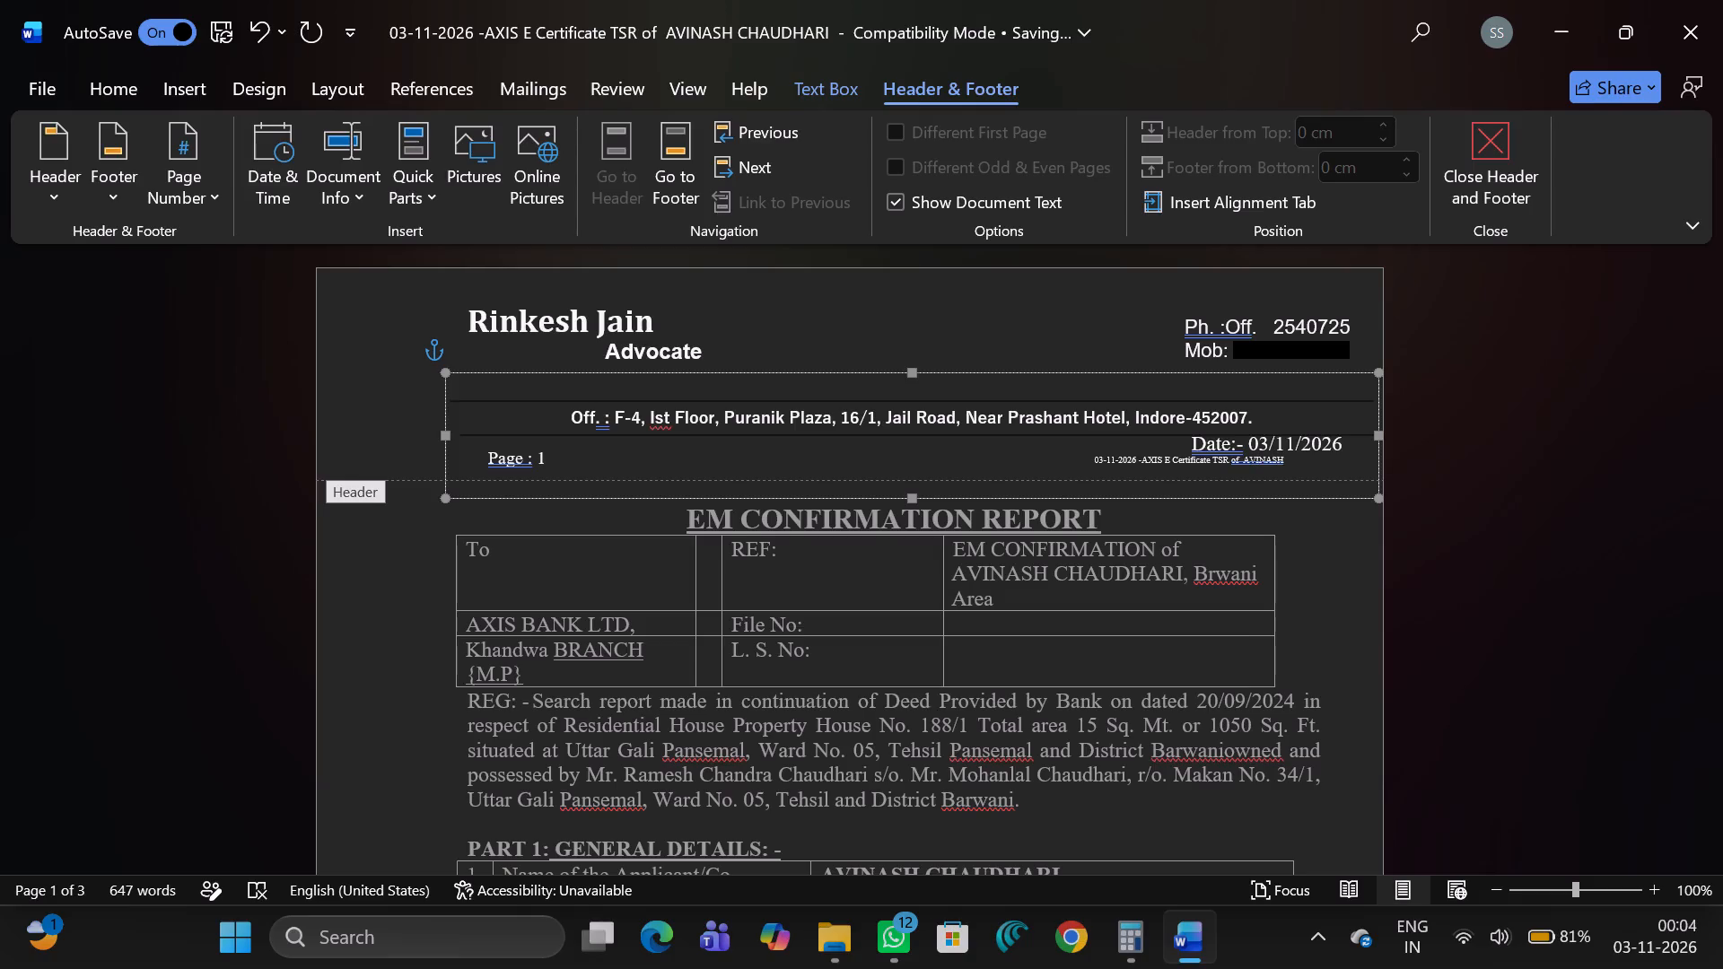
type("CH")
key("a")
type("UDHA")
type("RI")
left_click(1295, 632)
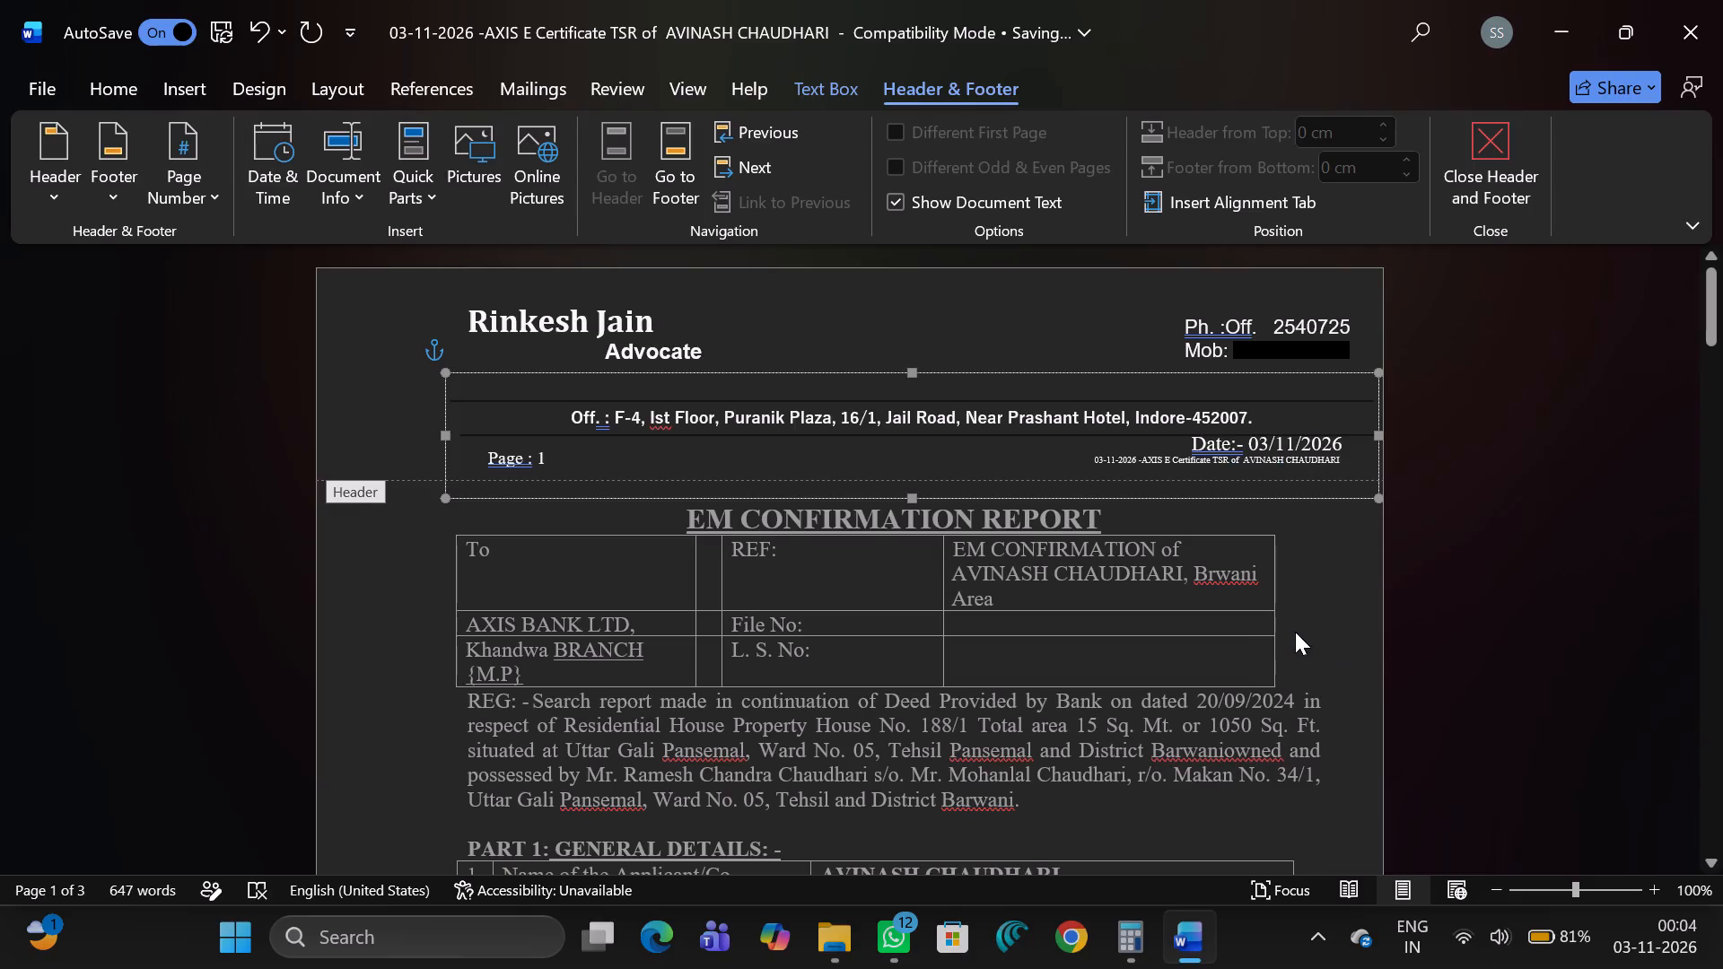
key("Tab")
left_click(1295, 632)
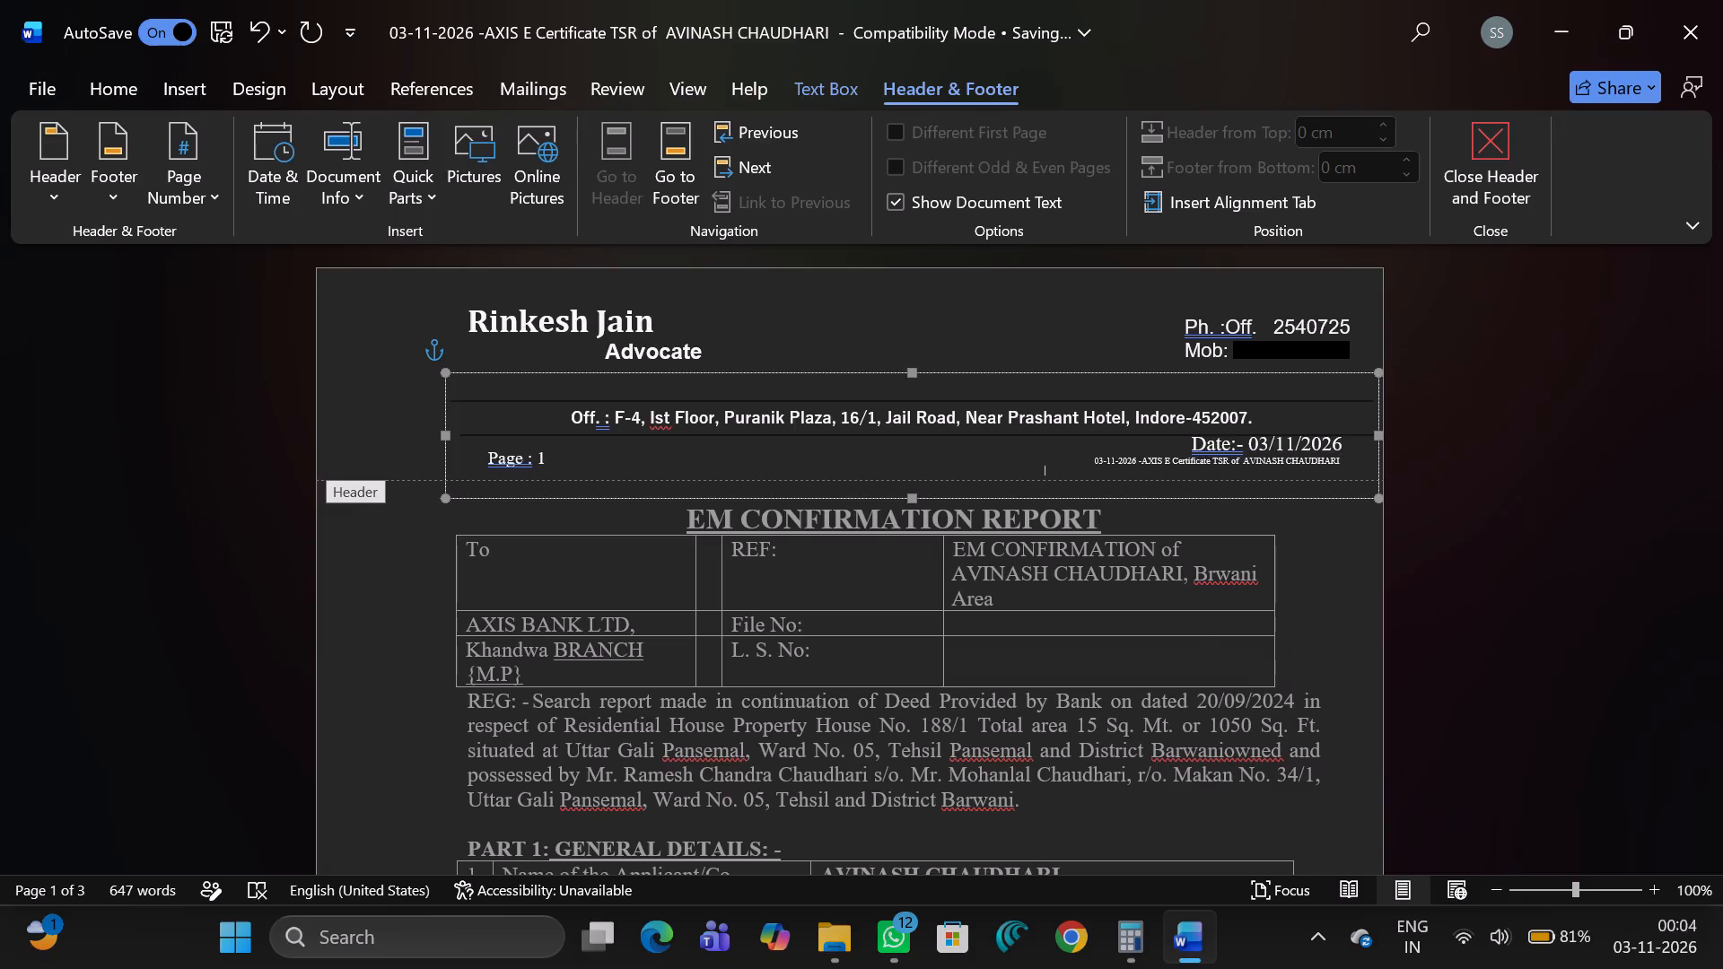
double_click(1194, 633)
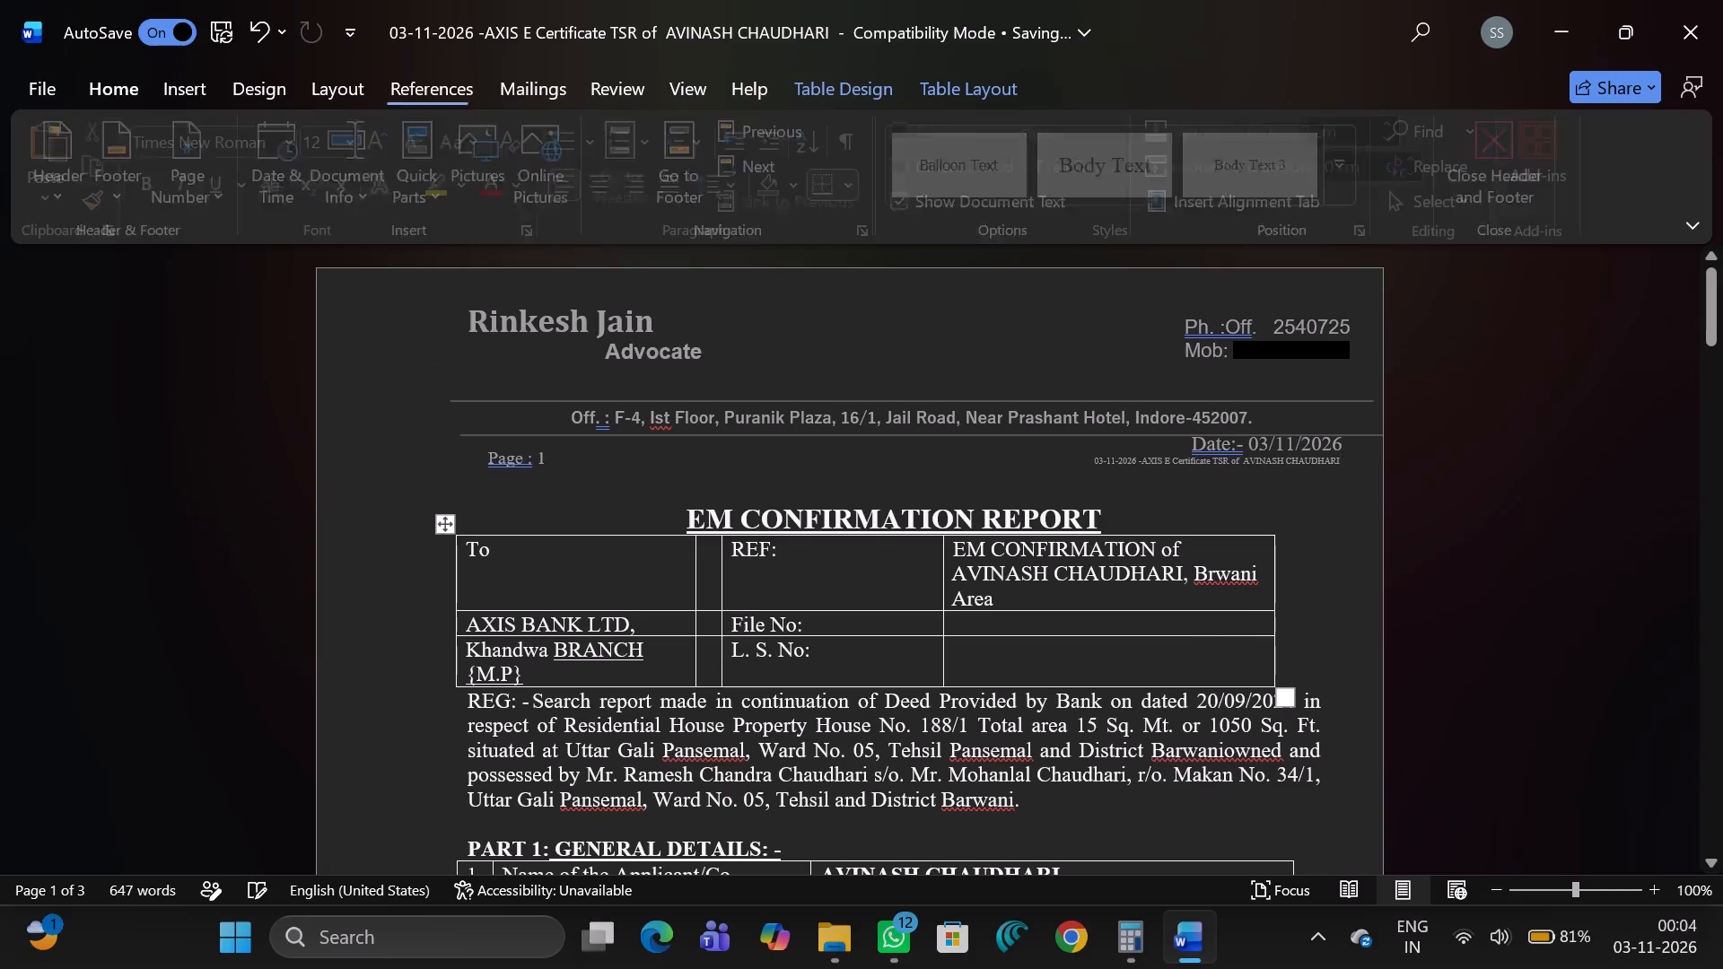
Correct the misspelled area name in the REF cell of the top table to Barwani and save the document.
left_click(1206, 580)
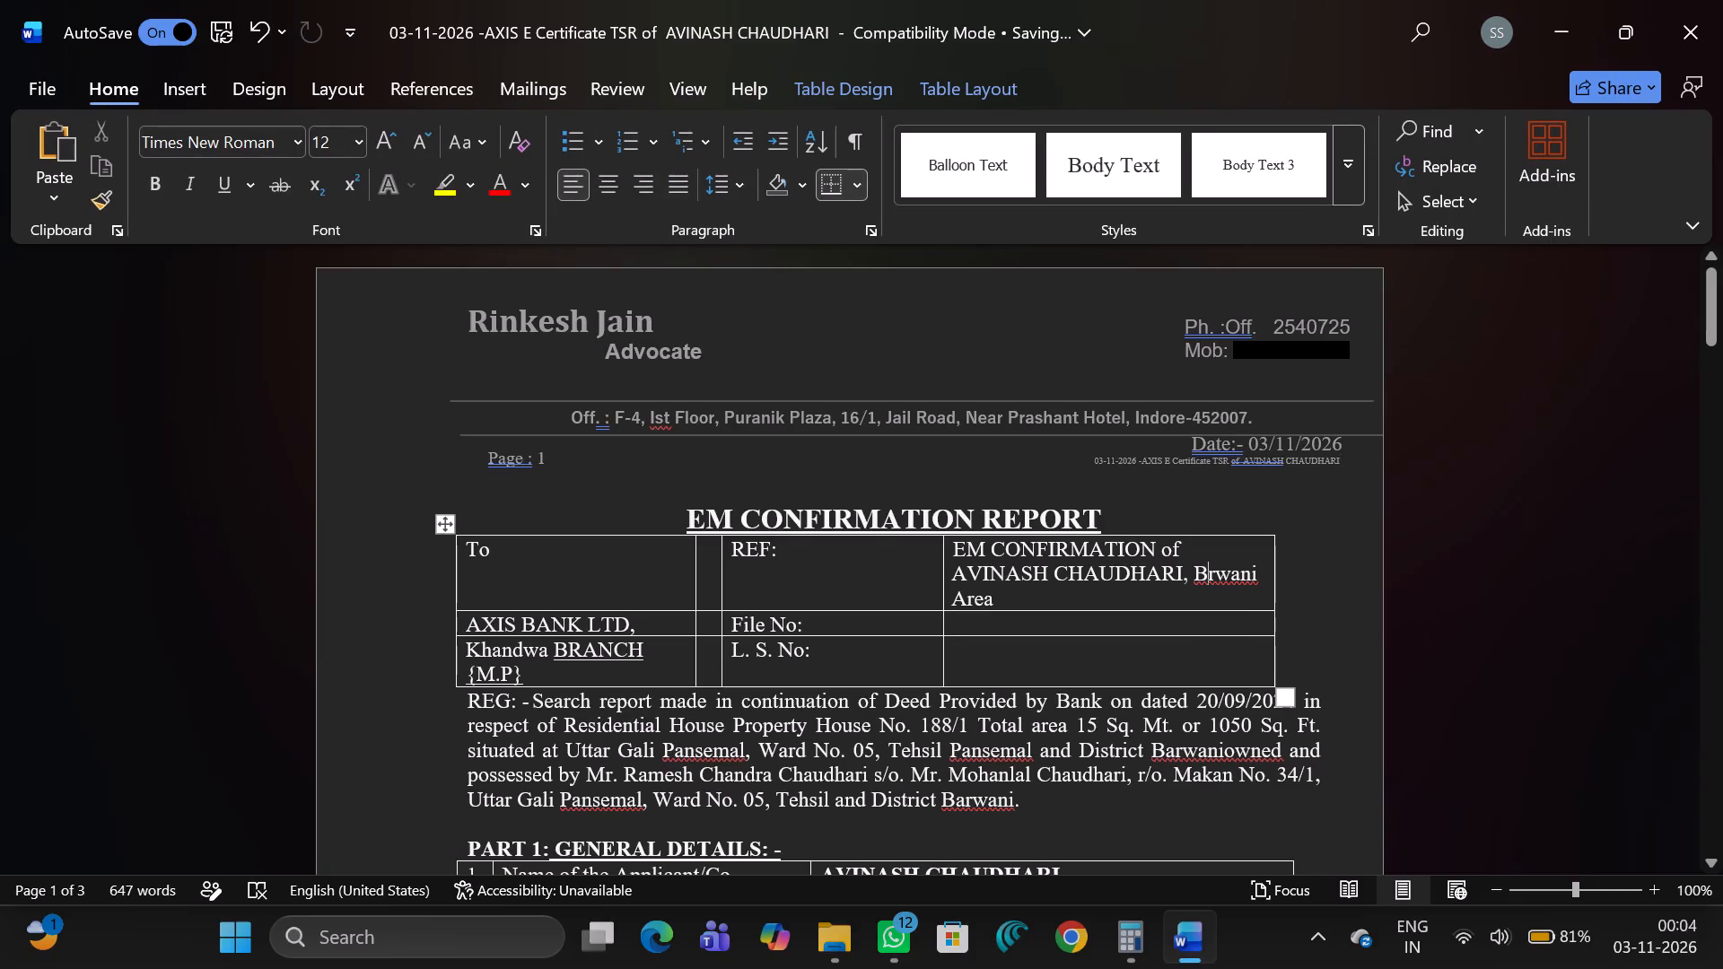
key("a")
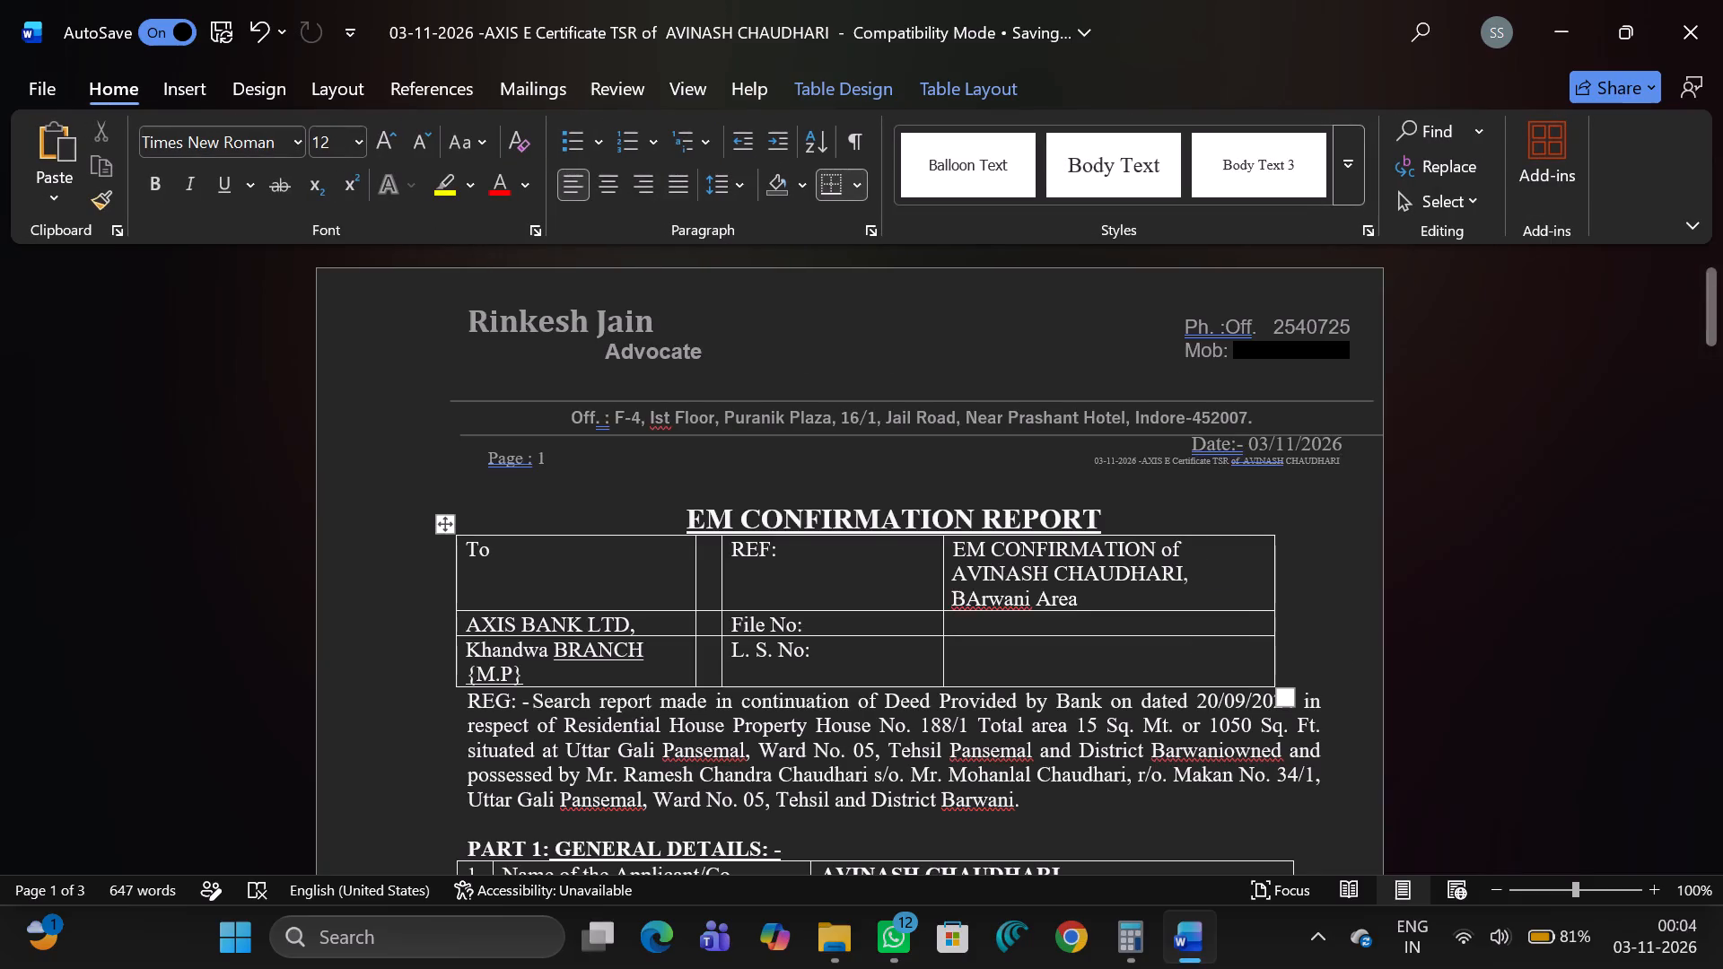
key("BackSpace")
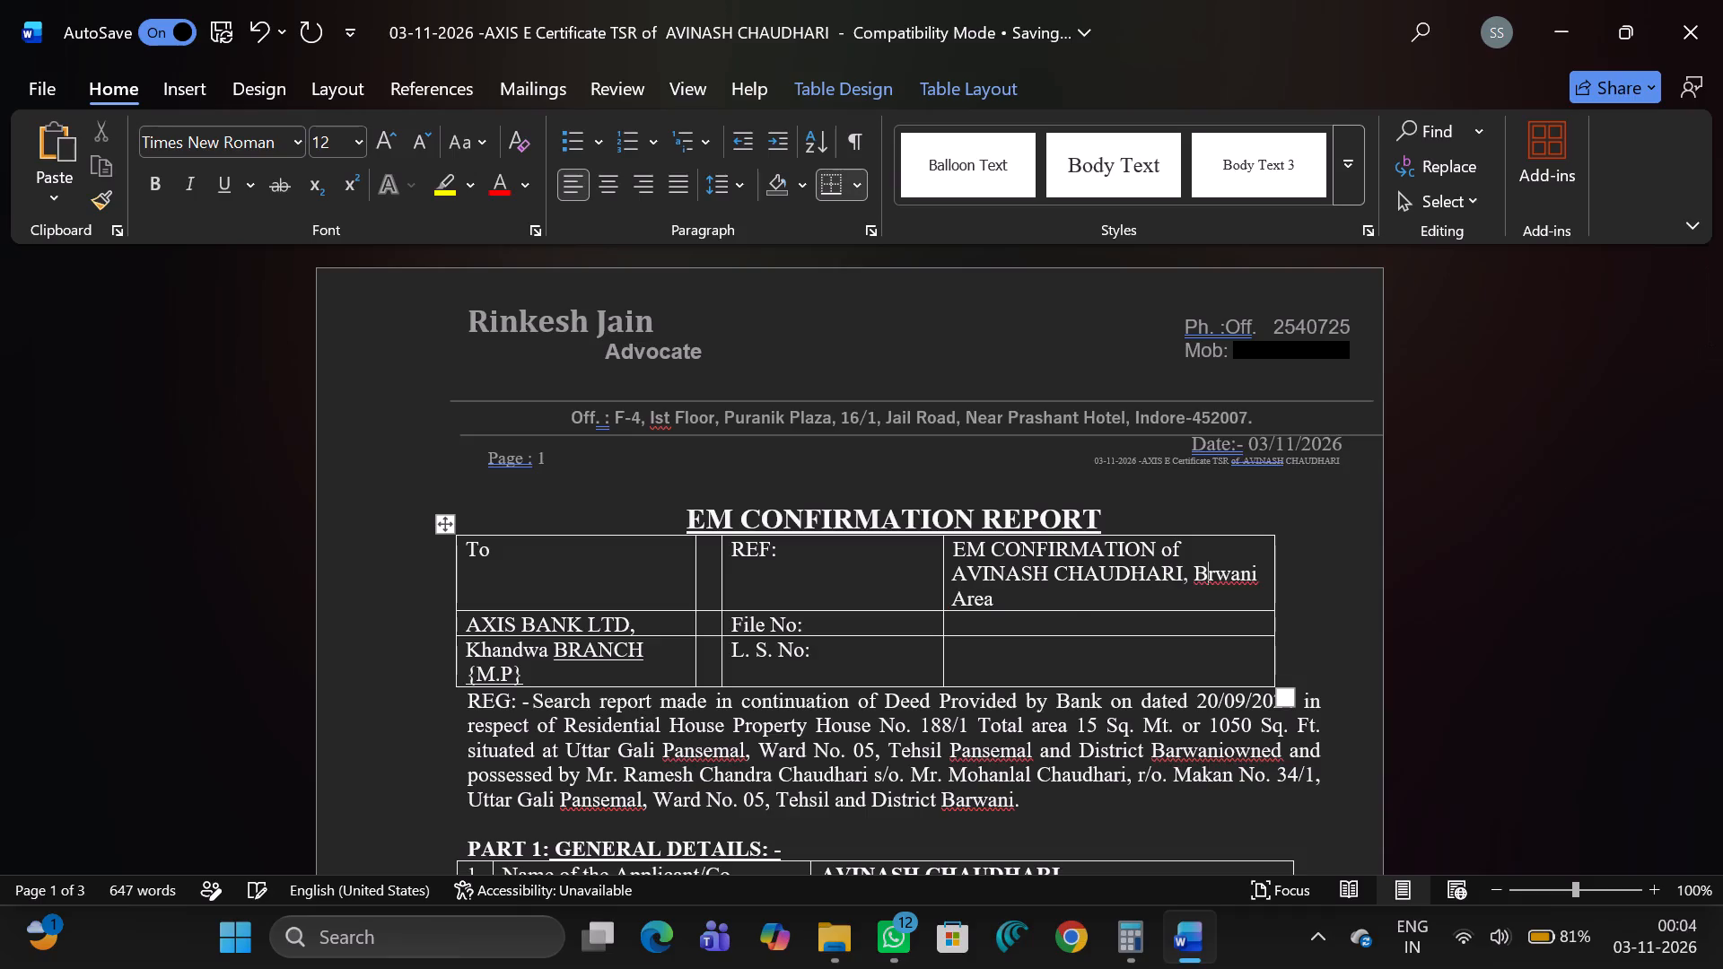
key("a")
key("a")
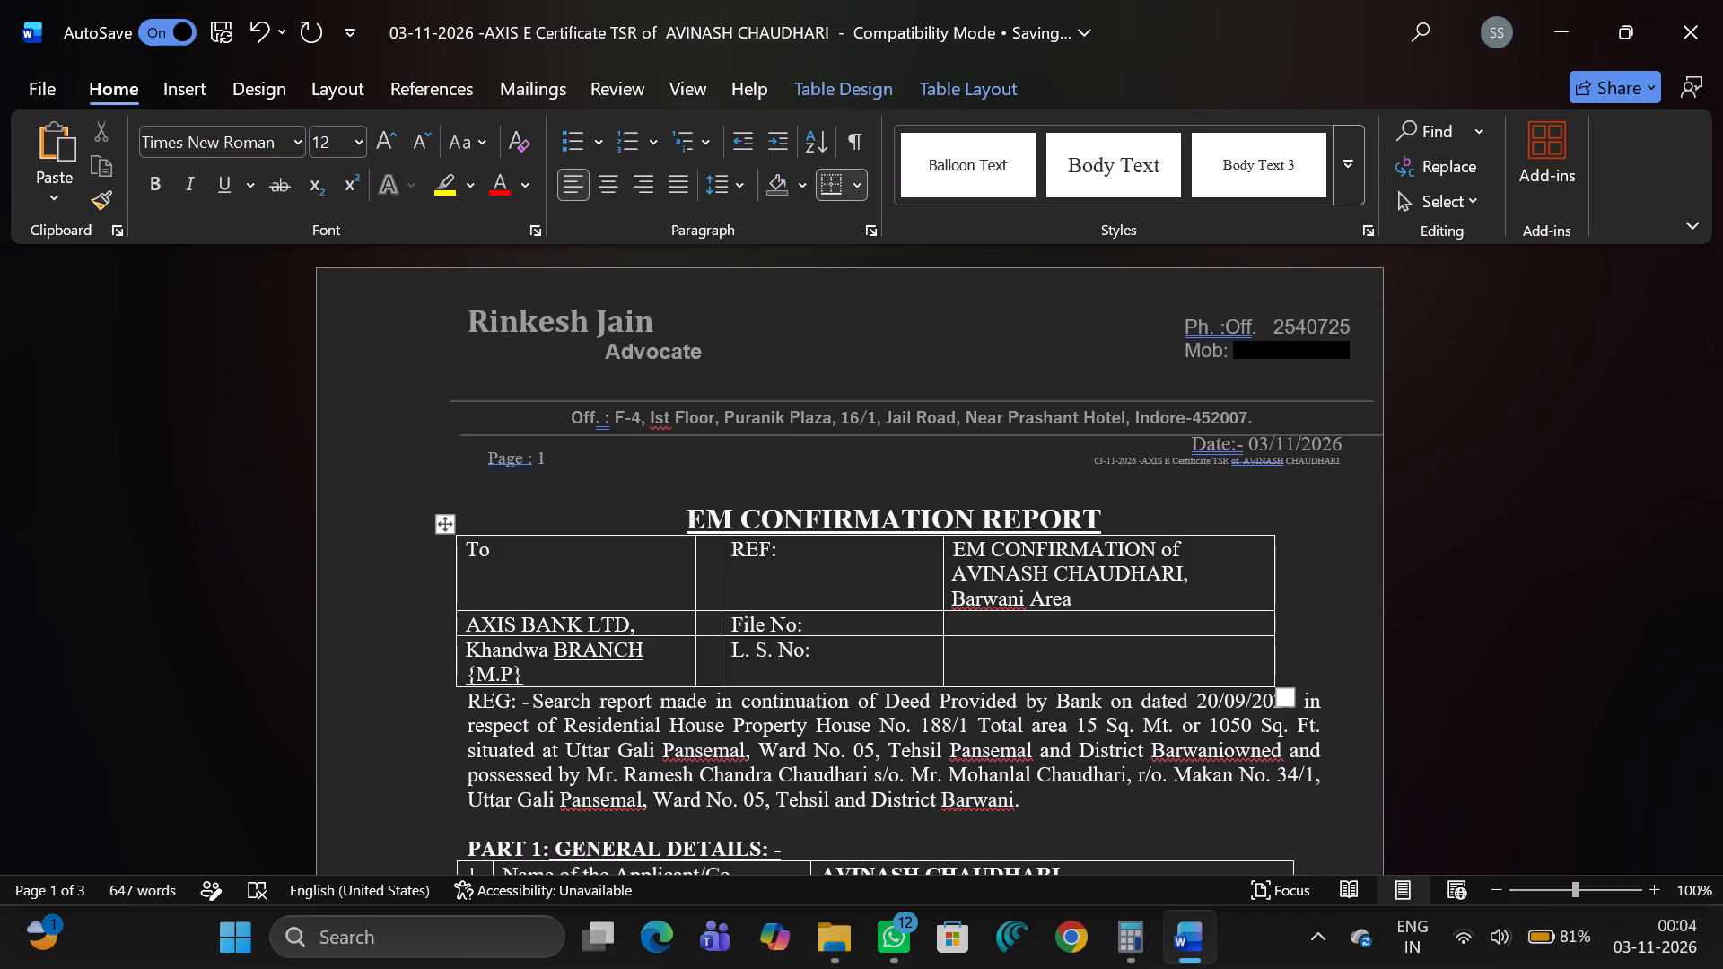
key("ctrl+s")
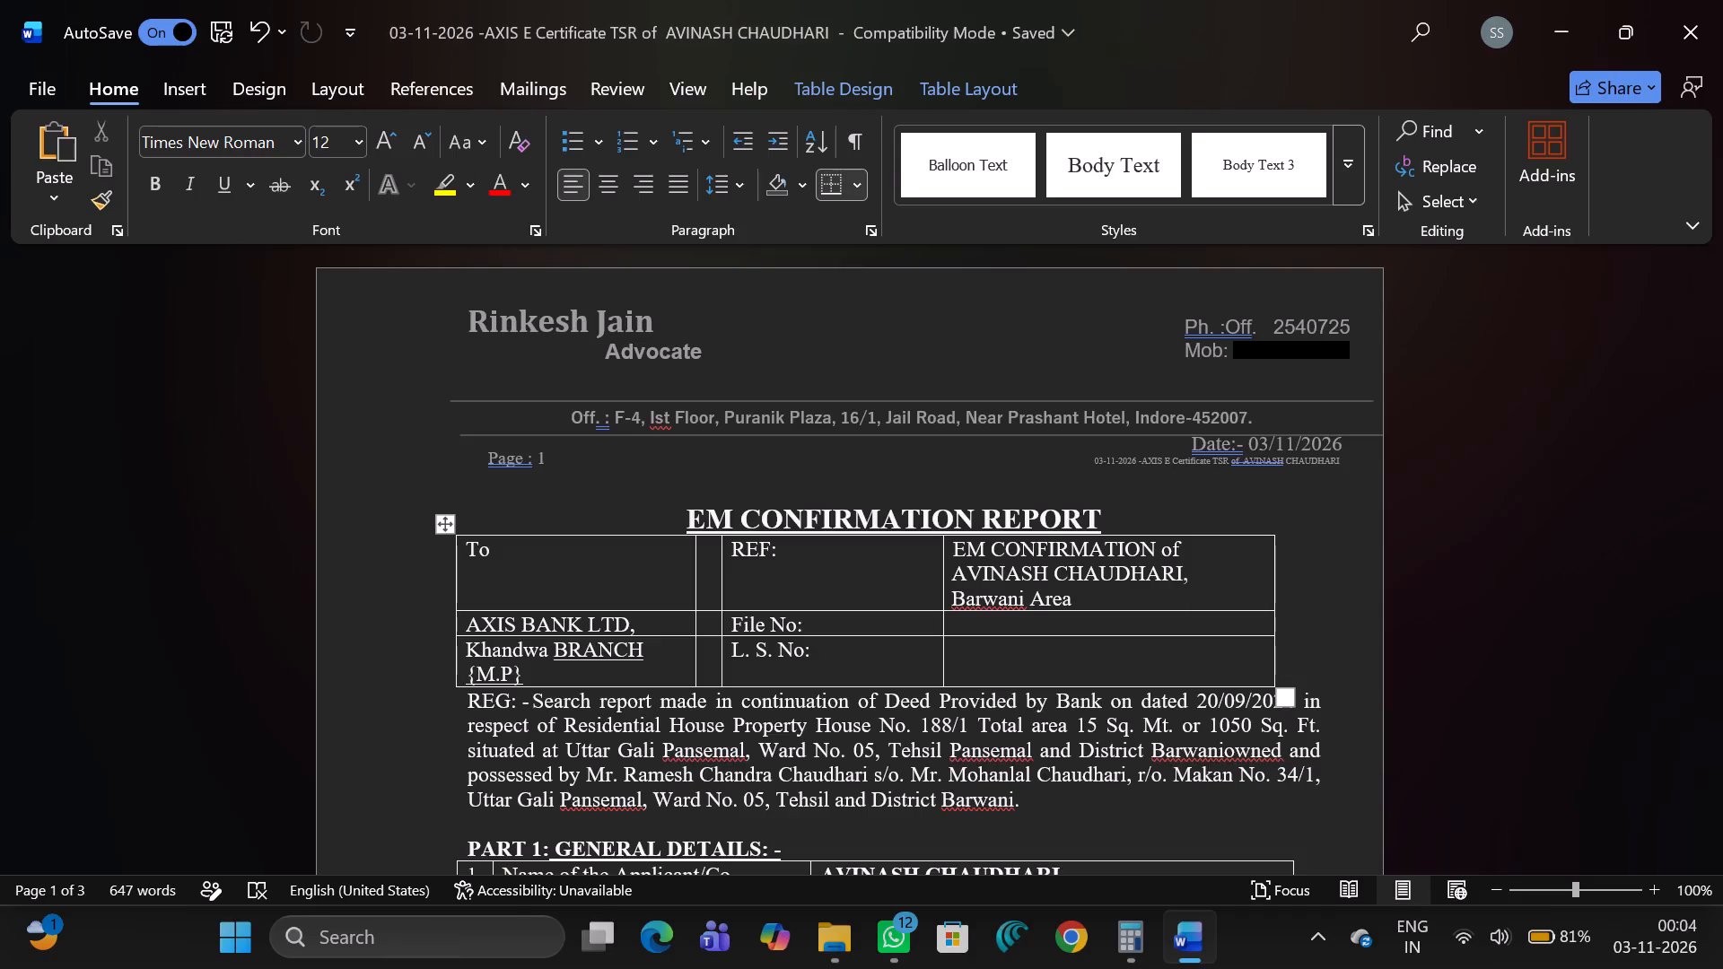
Review the report from the REG paragraph through Part VI, checking the property, boundary, deed date and title details.
scroll(1217, 607, "down", 2)
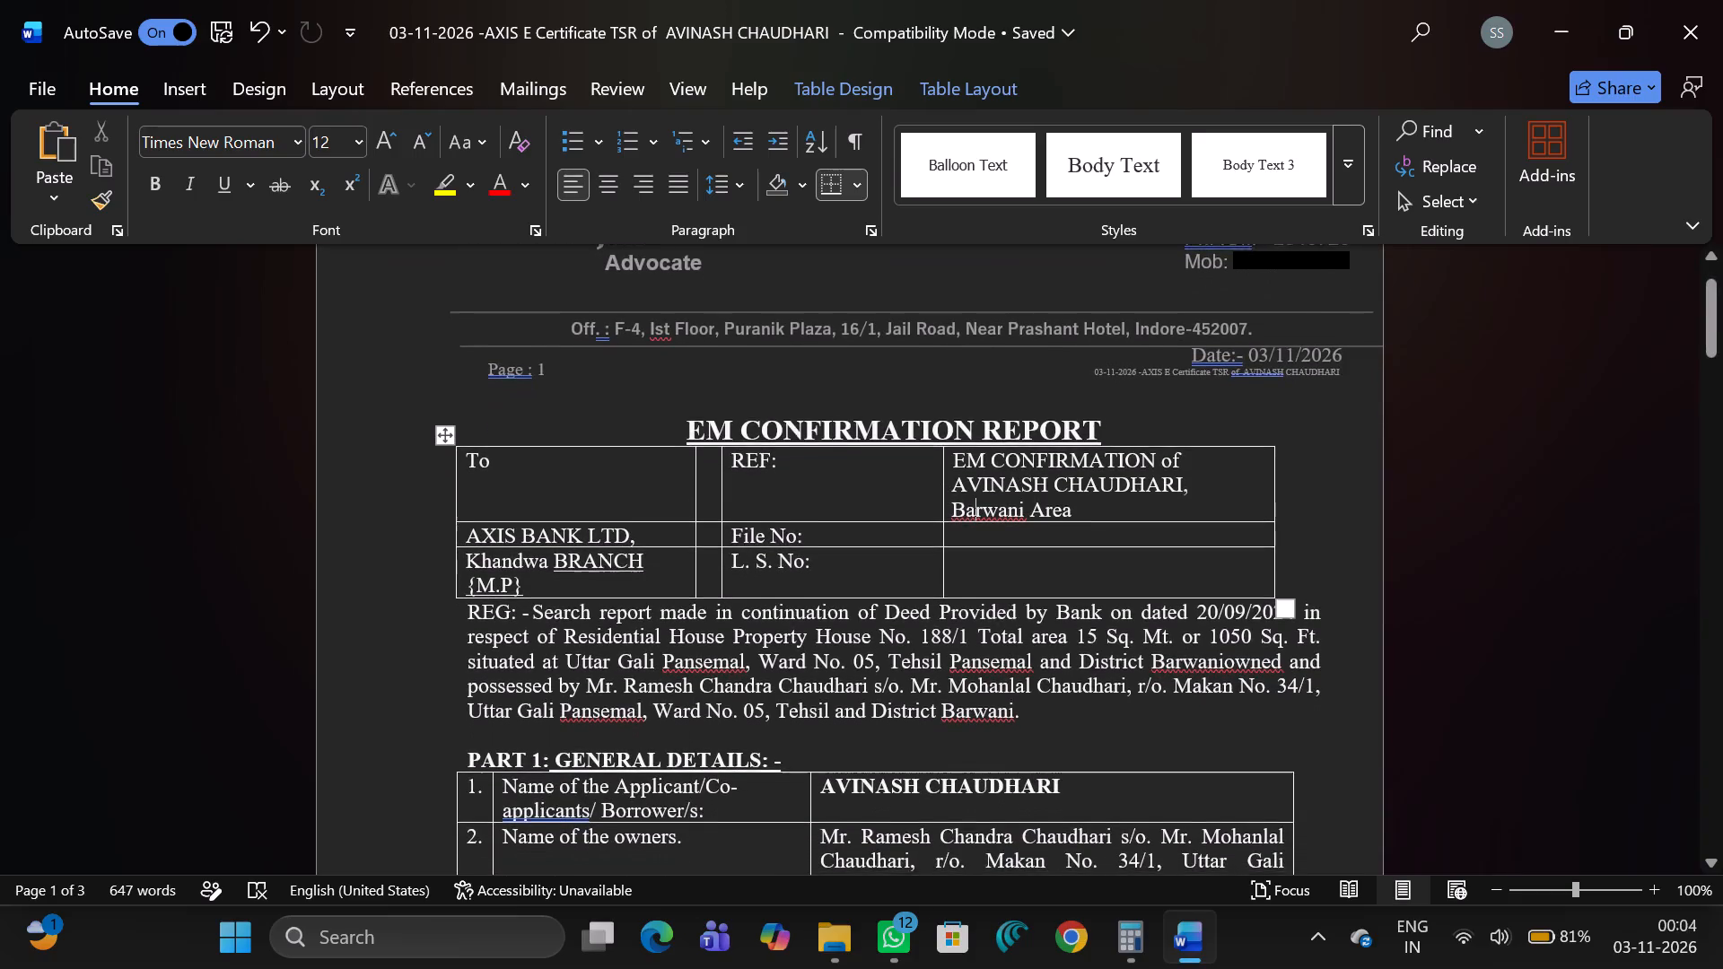
scroll(1217, 607, "down", 2)
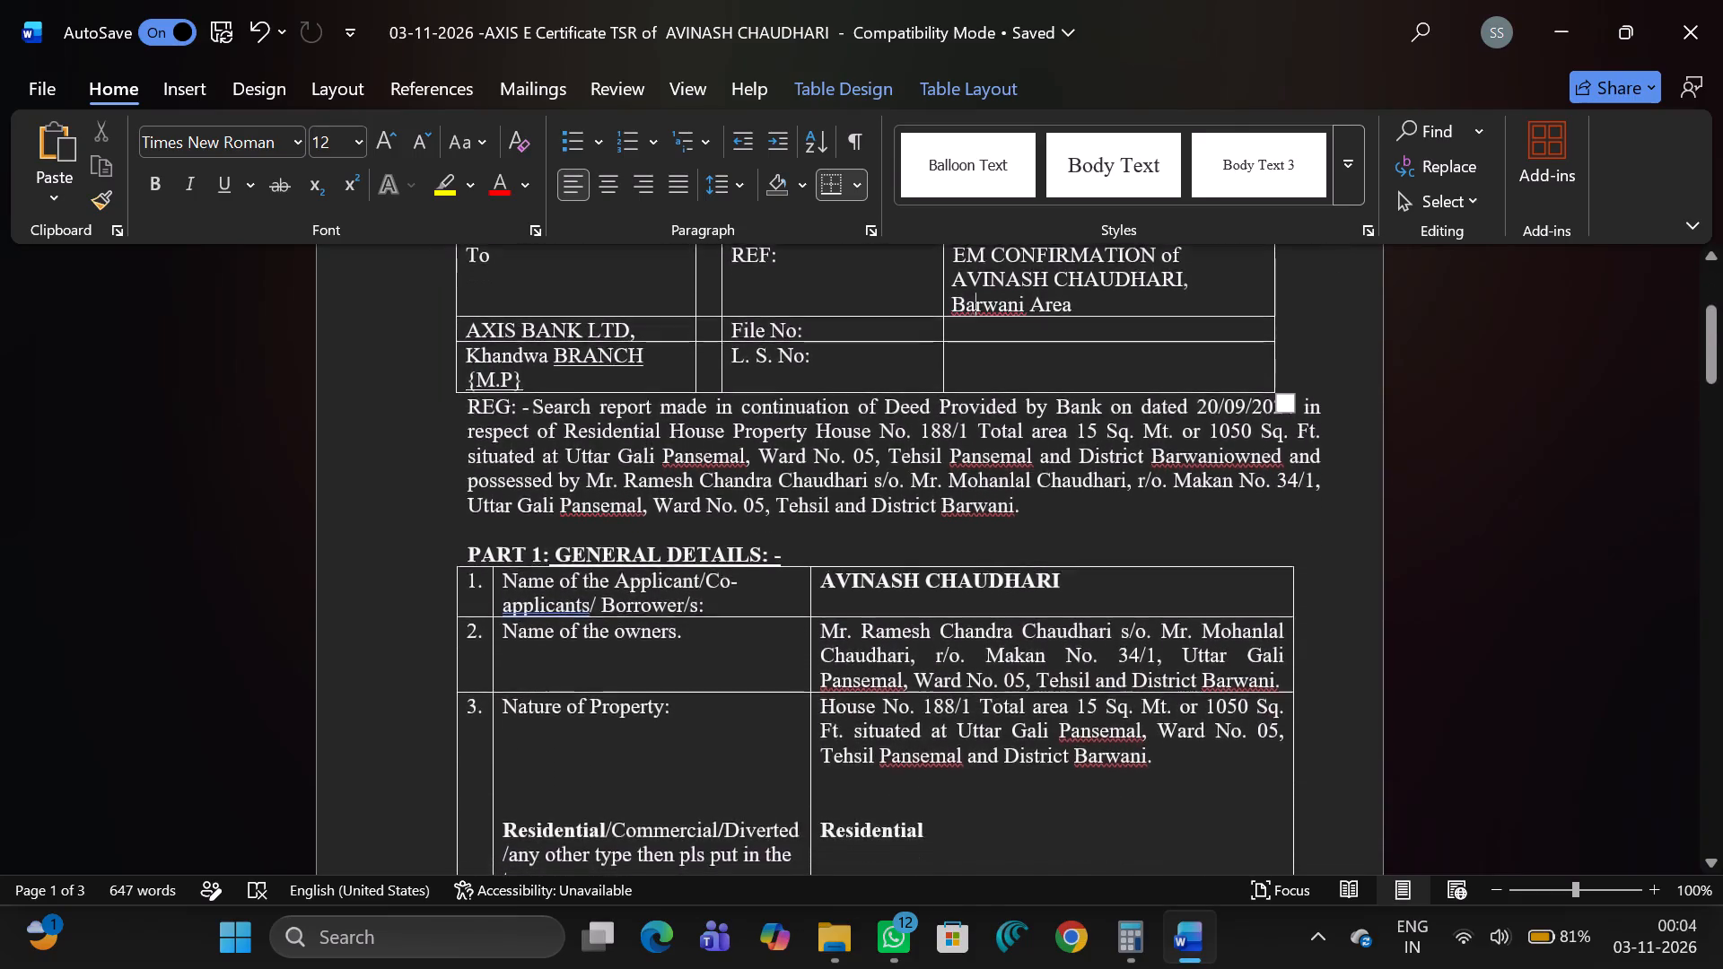
scroll(1217, 607, "down", 2)
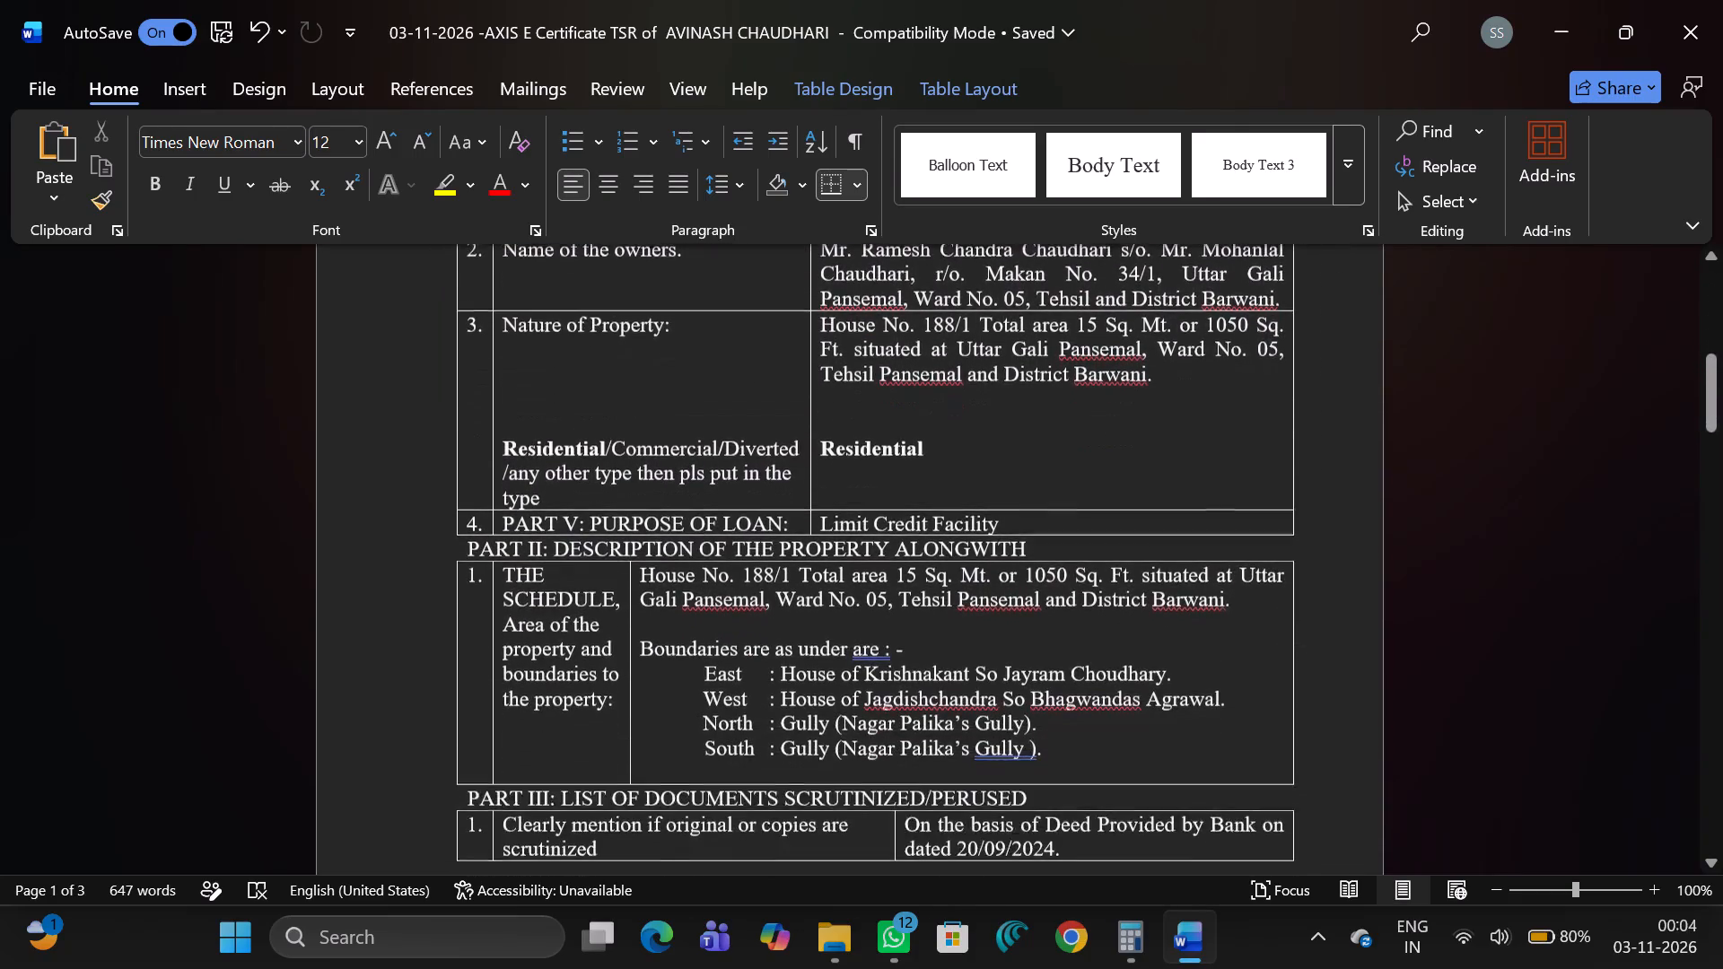
scroll(1217, 607, "down", 4)
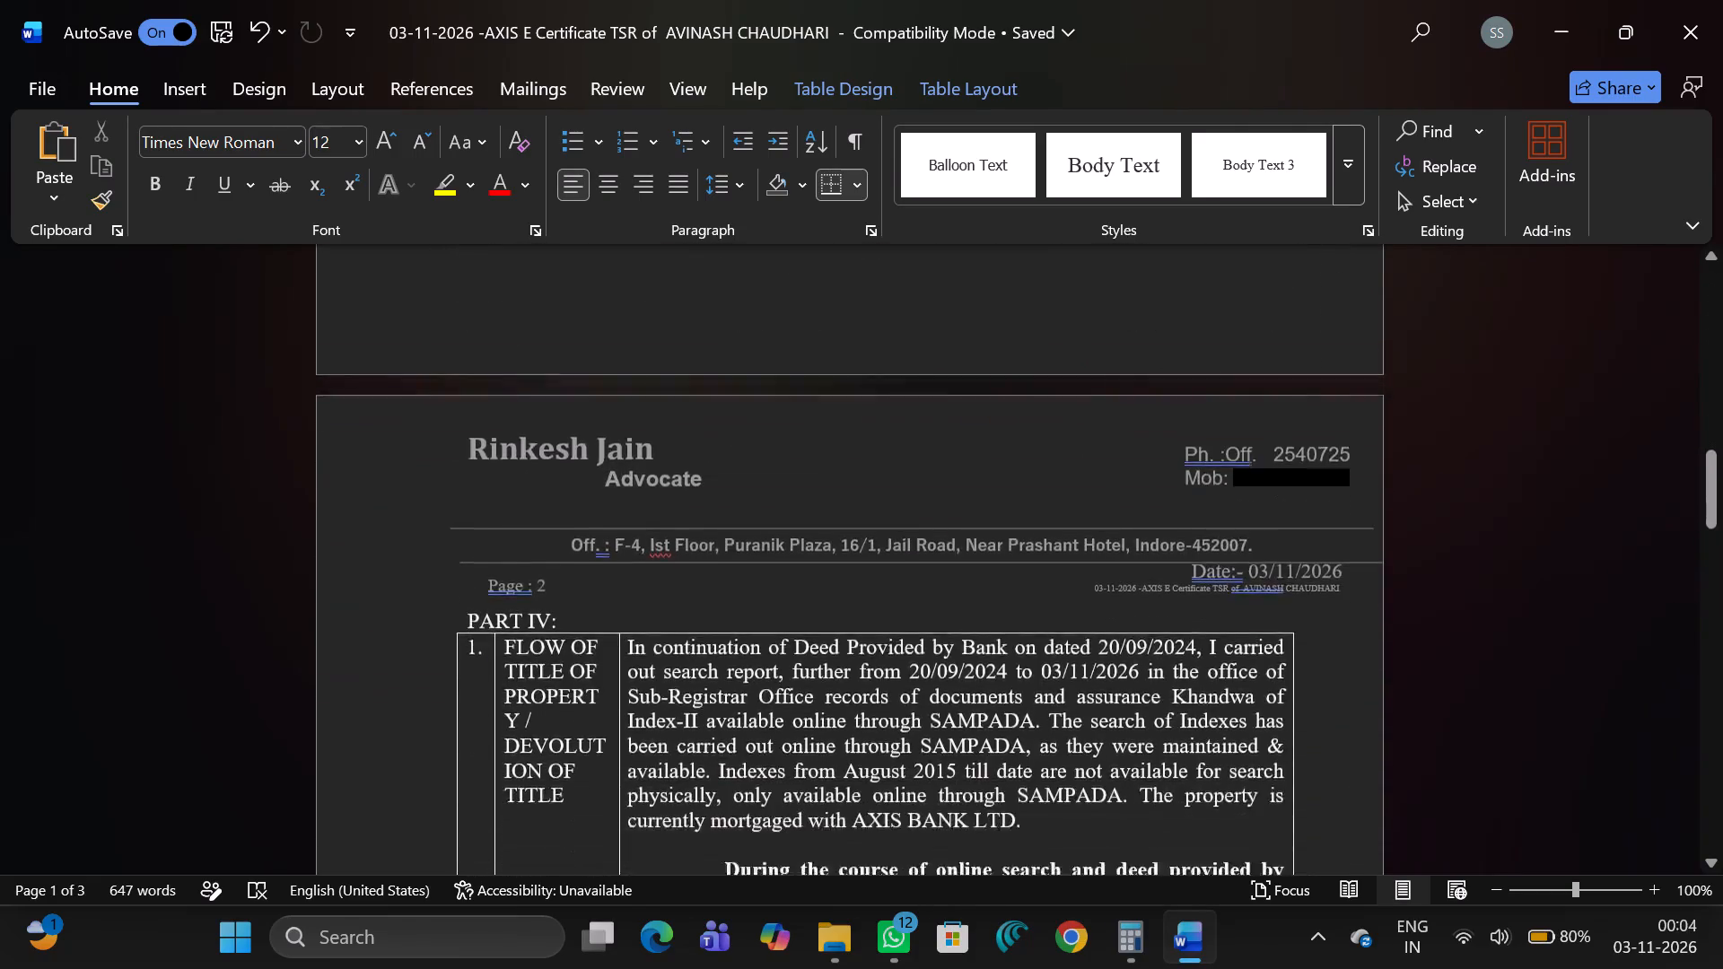
scroll(1217, 607, "down", 4)
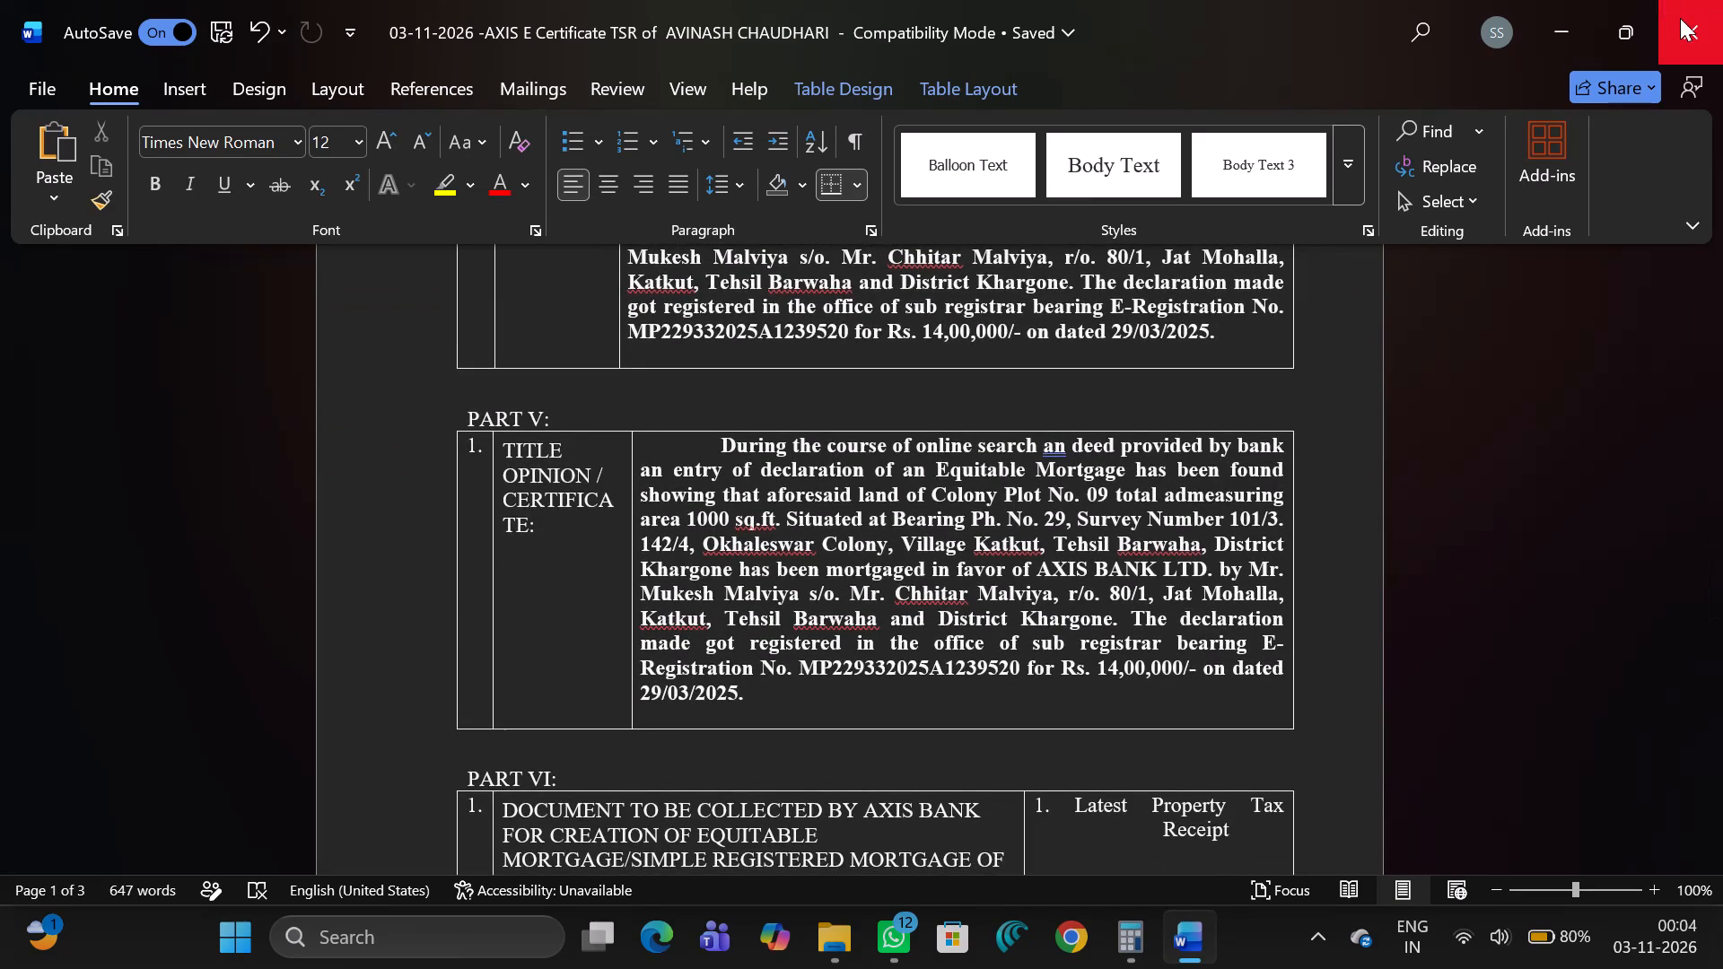
Close the saved report document.
left_click(1680, 19)
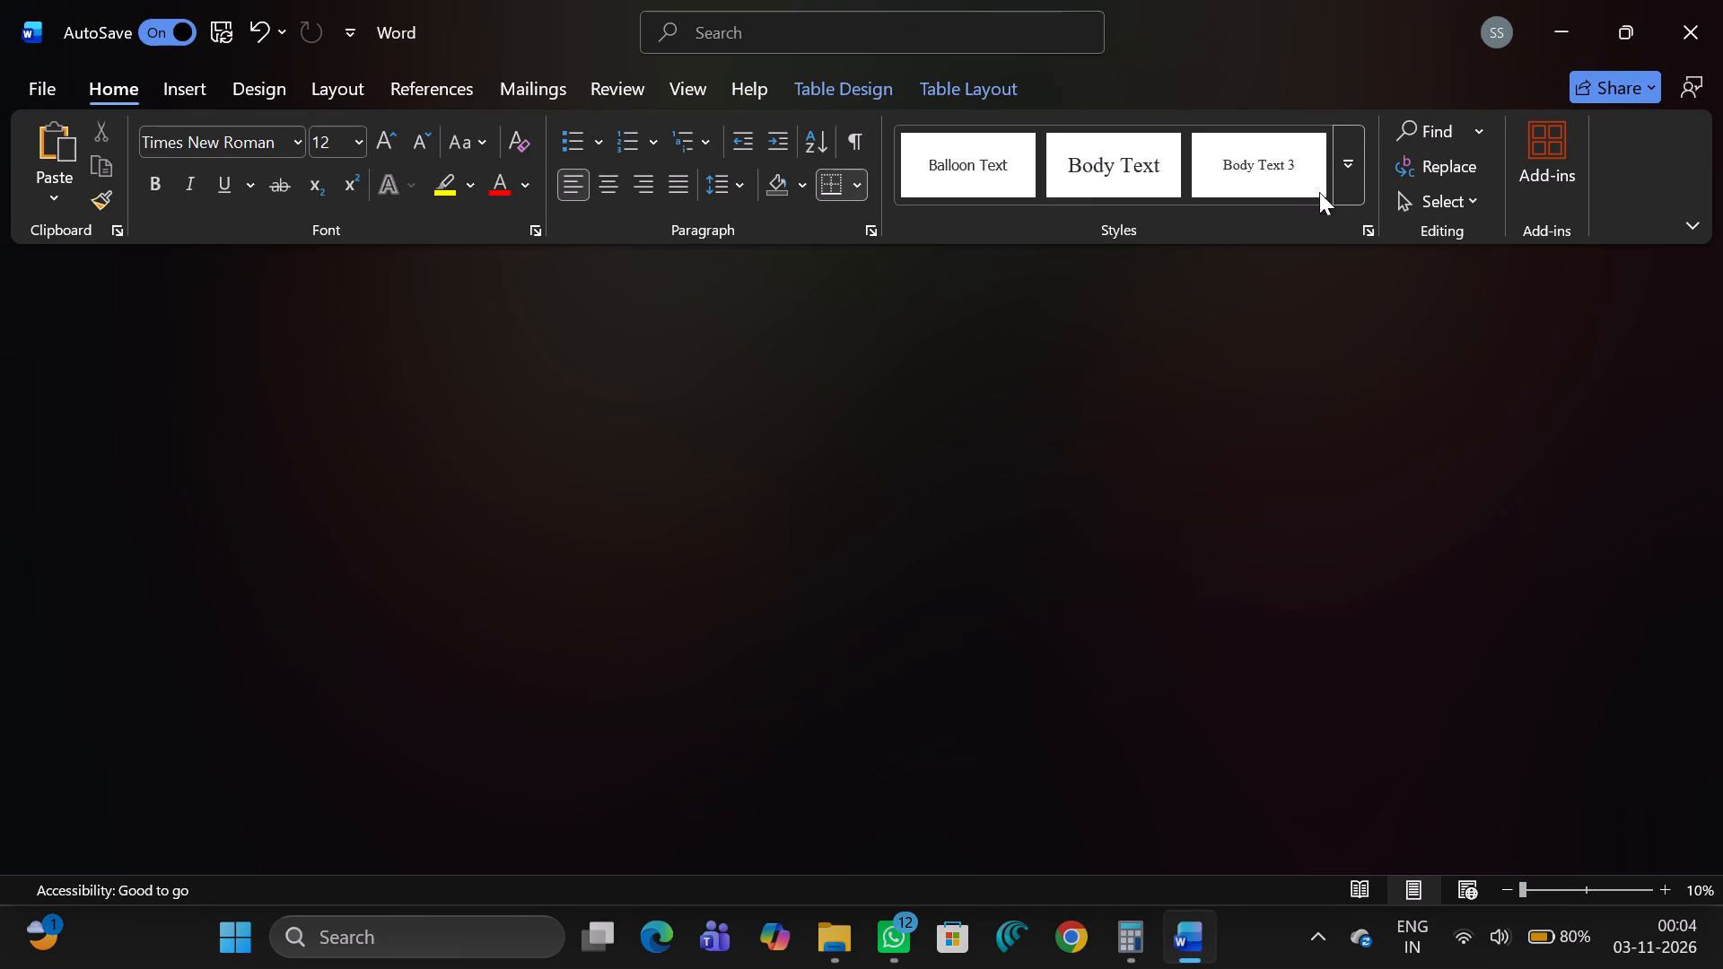
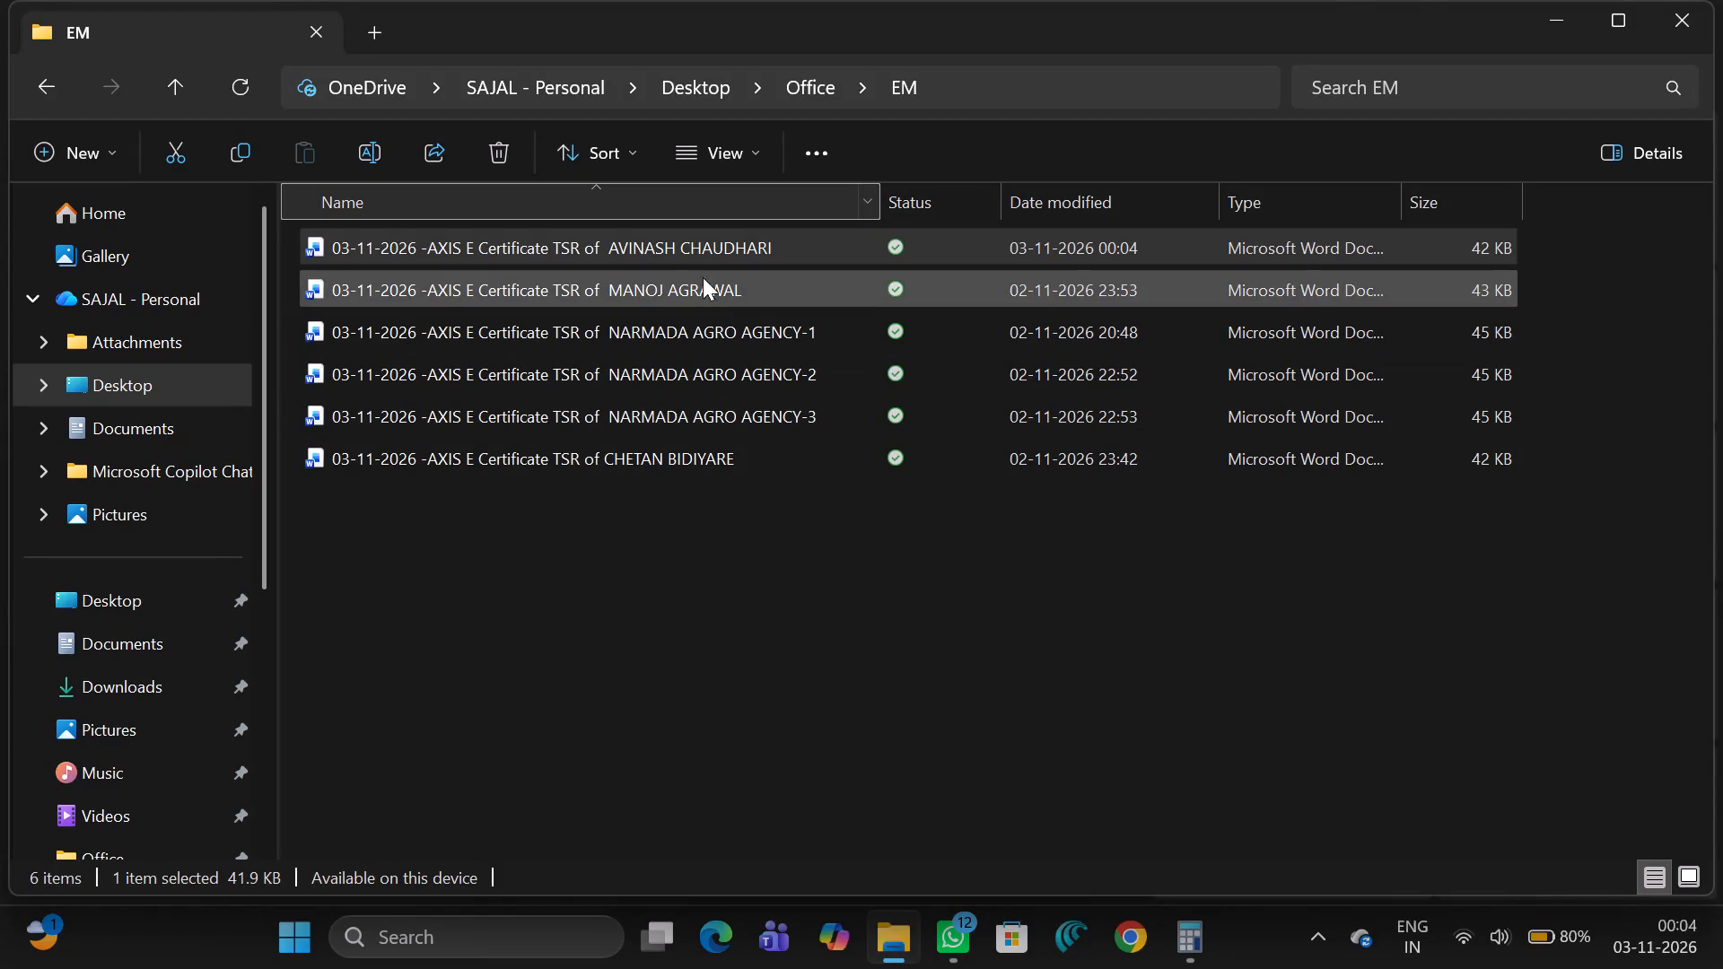
Copy the applicant's newly saved AXIS E Certificate TSR file from the EM folder and switch to WhatsApp.
left_click(689, 244)
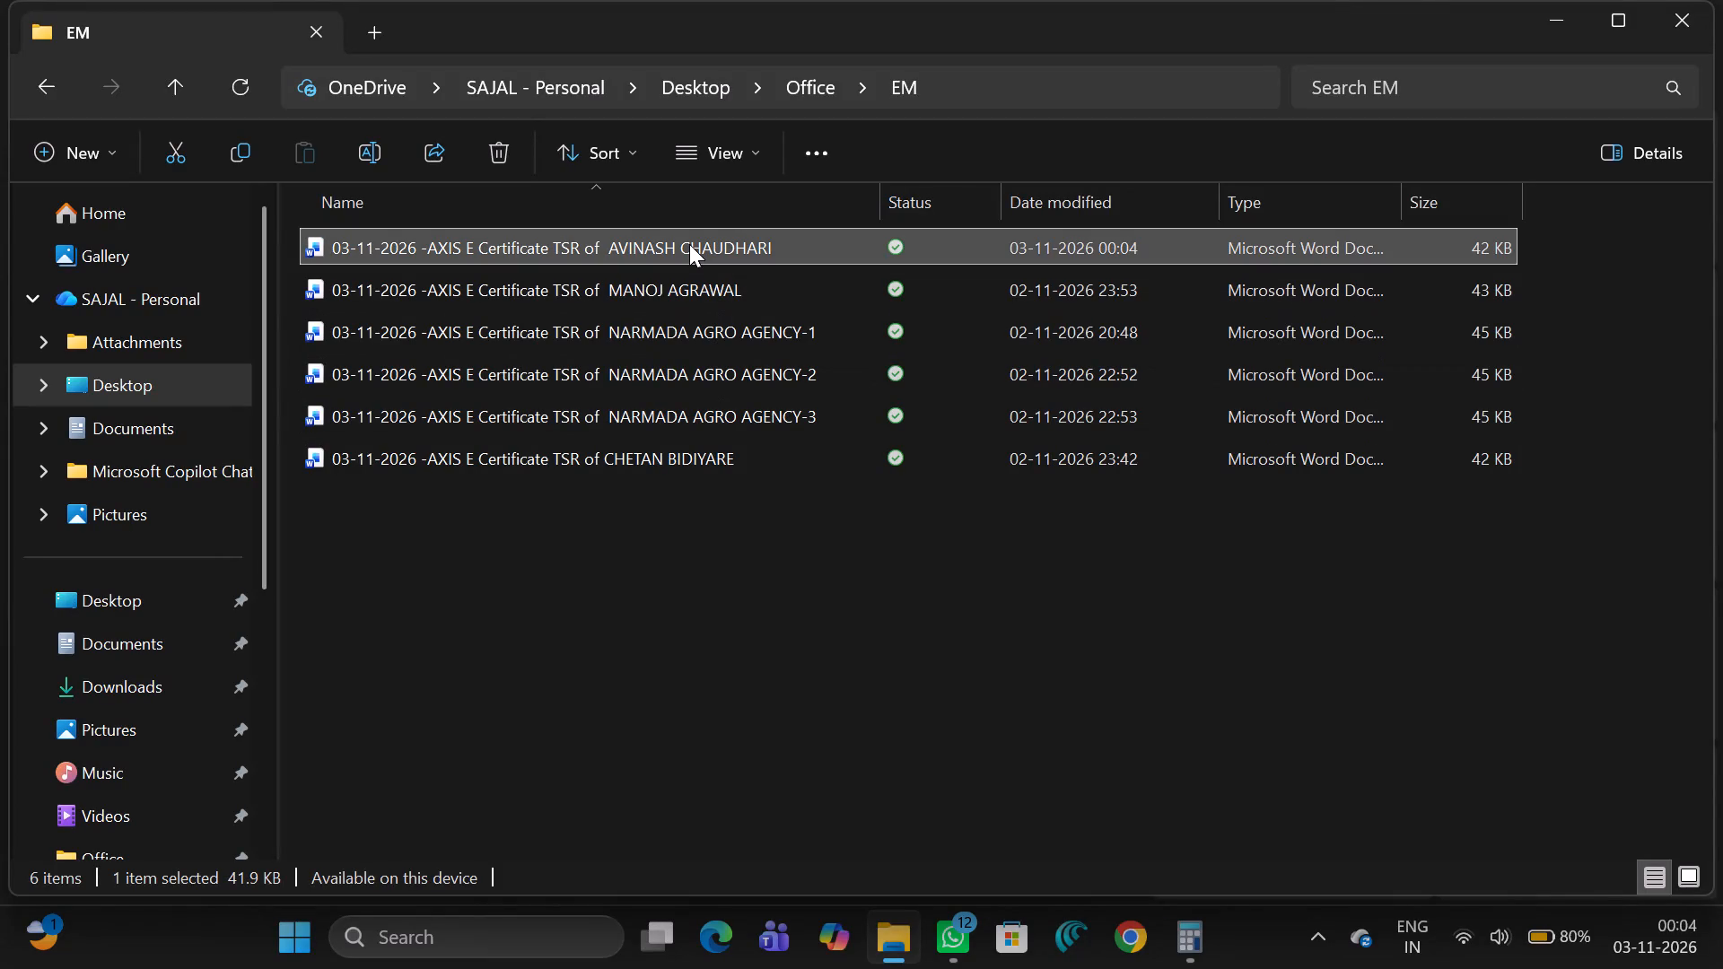
key("ctrl+c")
key("alt+Tab")
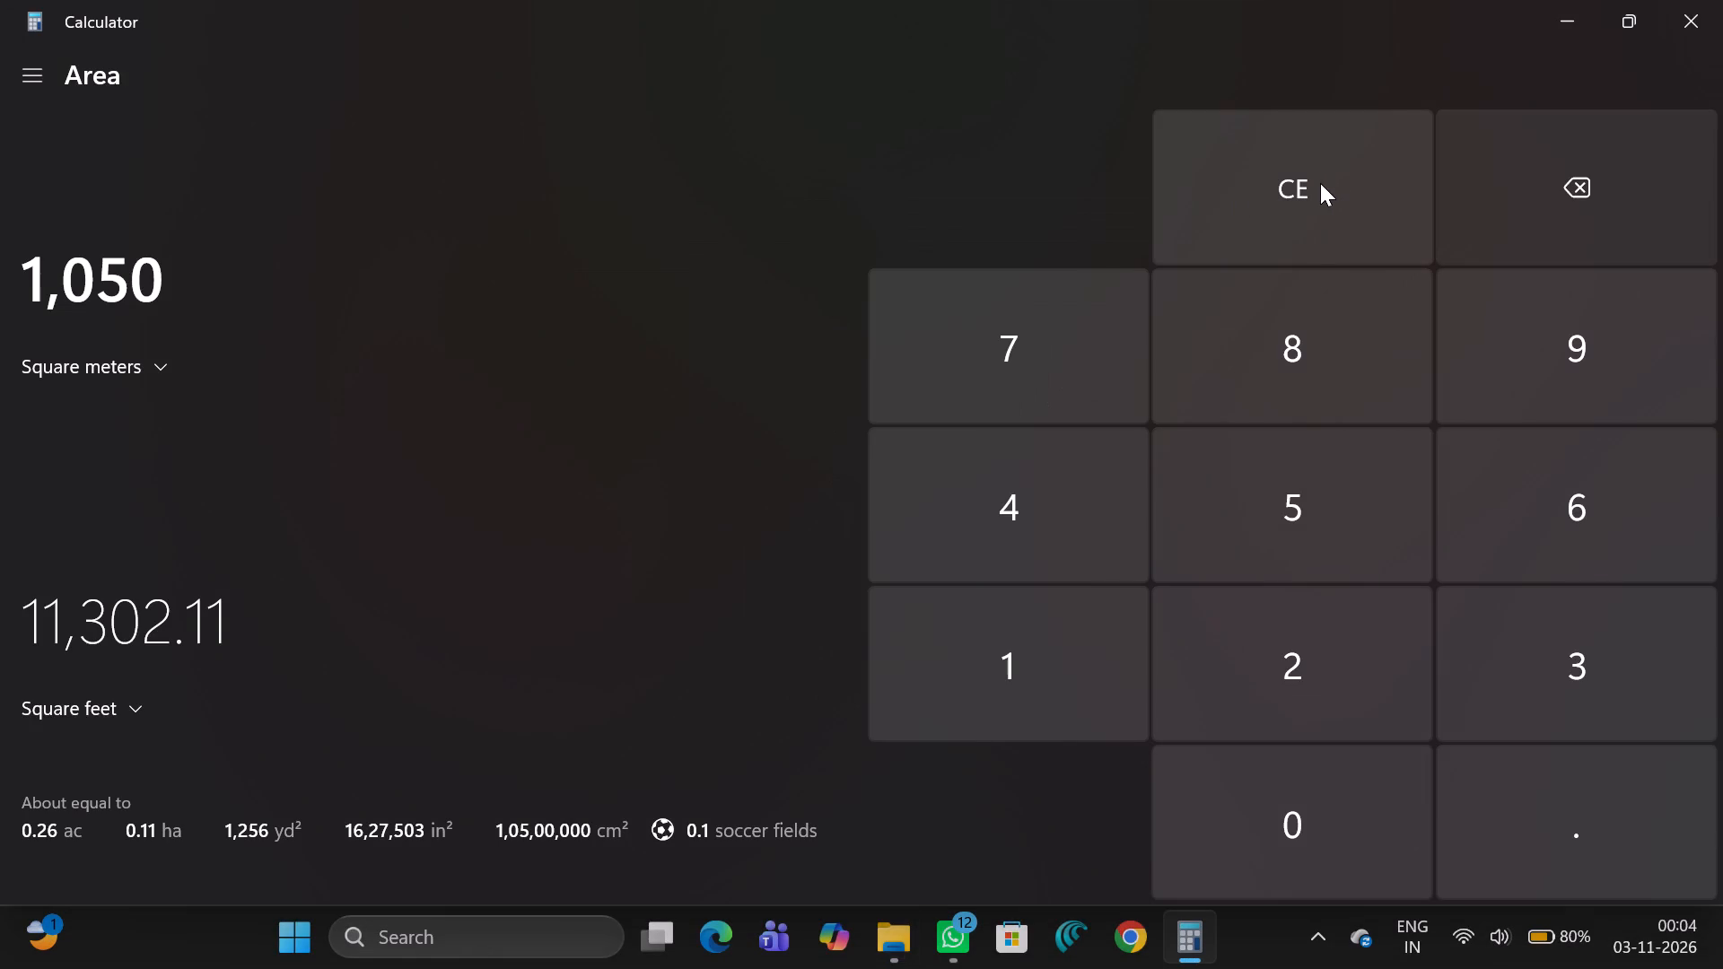
key("Tab")
key("alt+Tab")
key("alt+Tab")
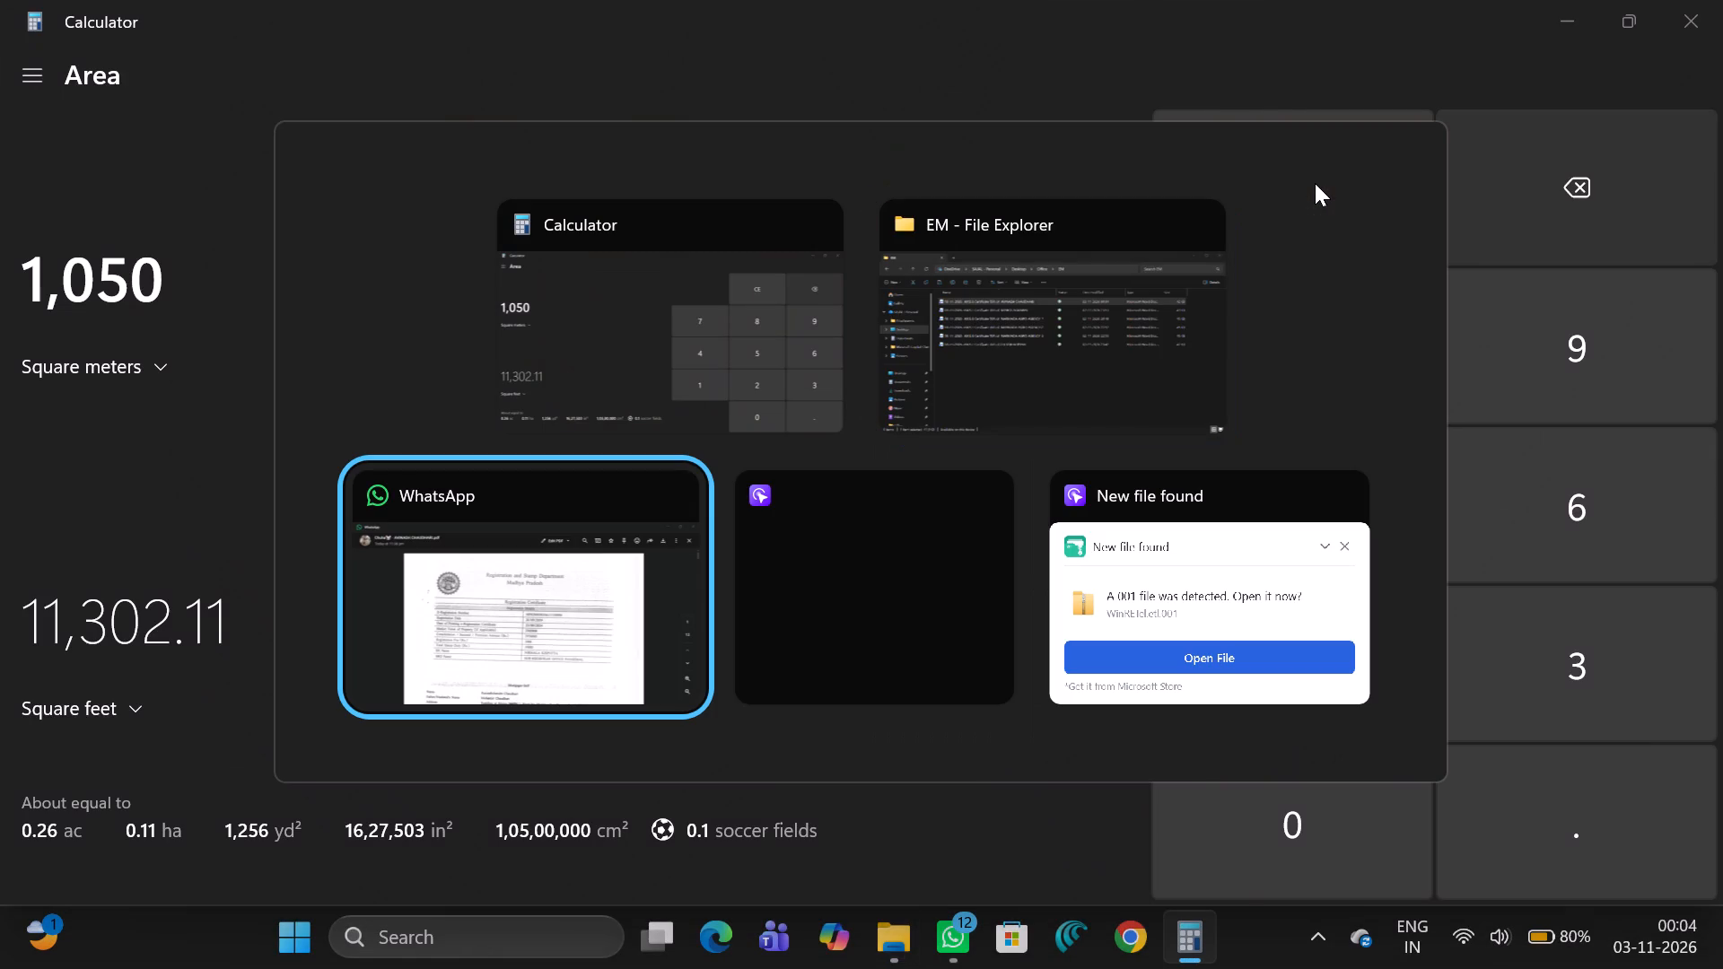
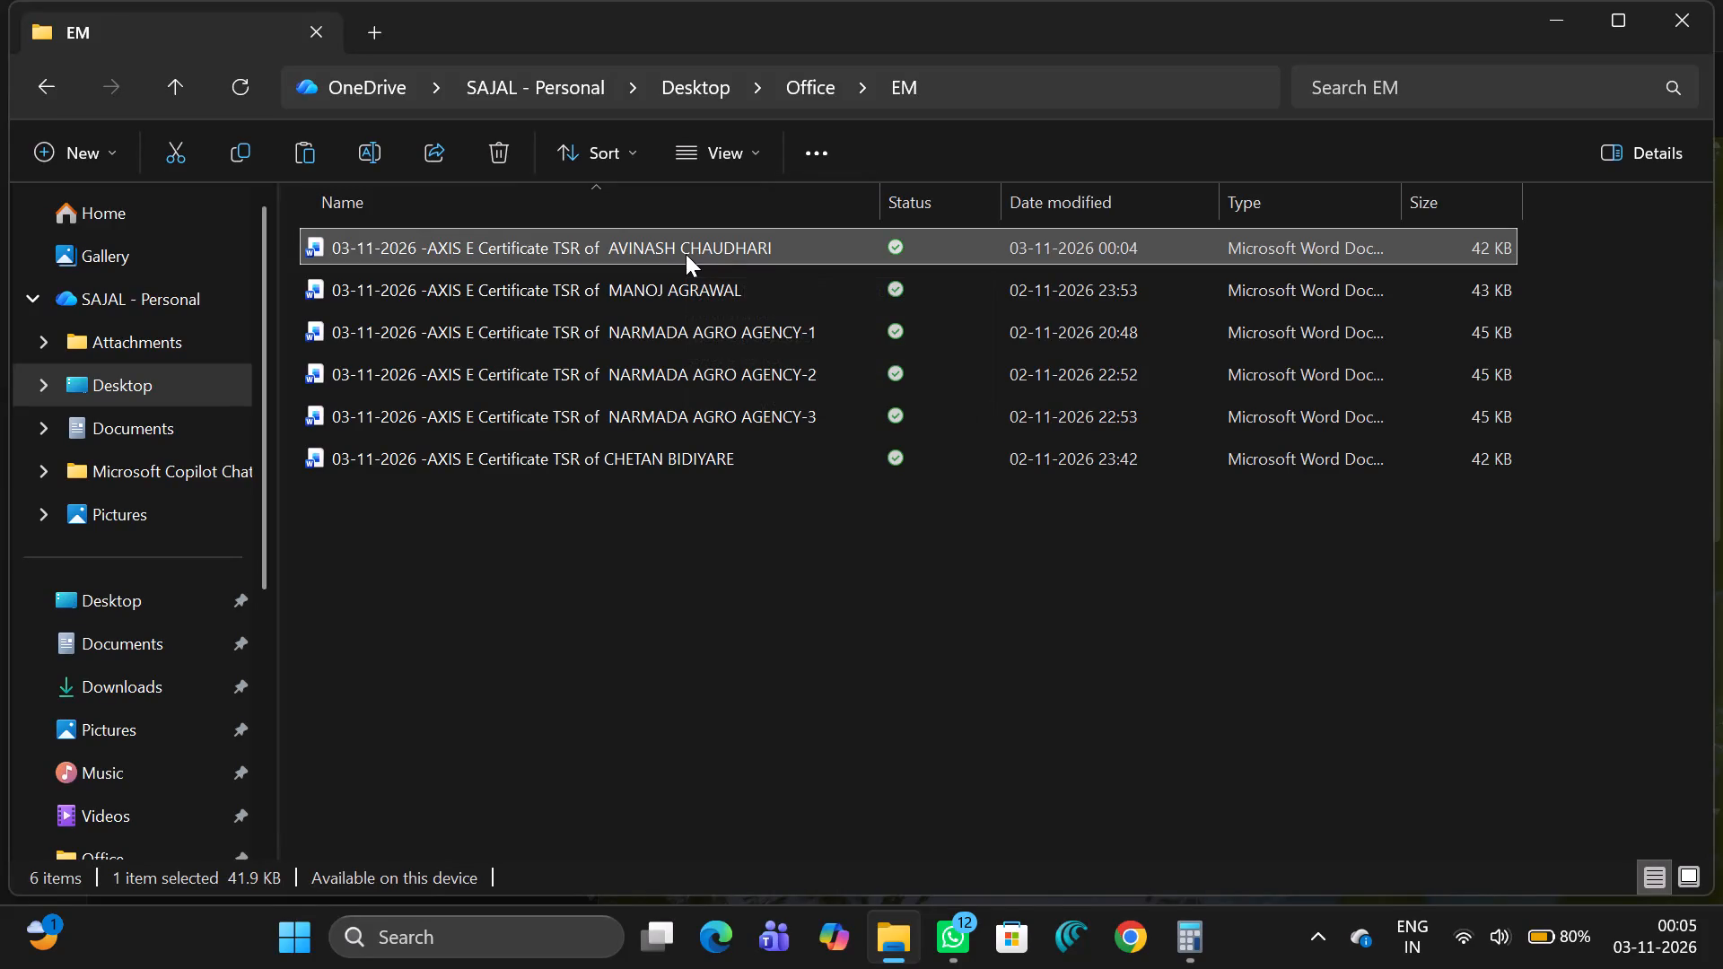
Duplicate the applicant's newest AXIS E Certificate TSR document within the EM folder.
key("ctrl+c")
left_click(503, 653)
key("ctrl+v")
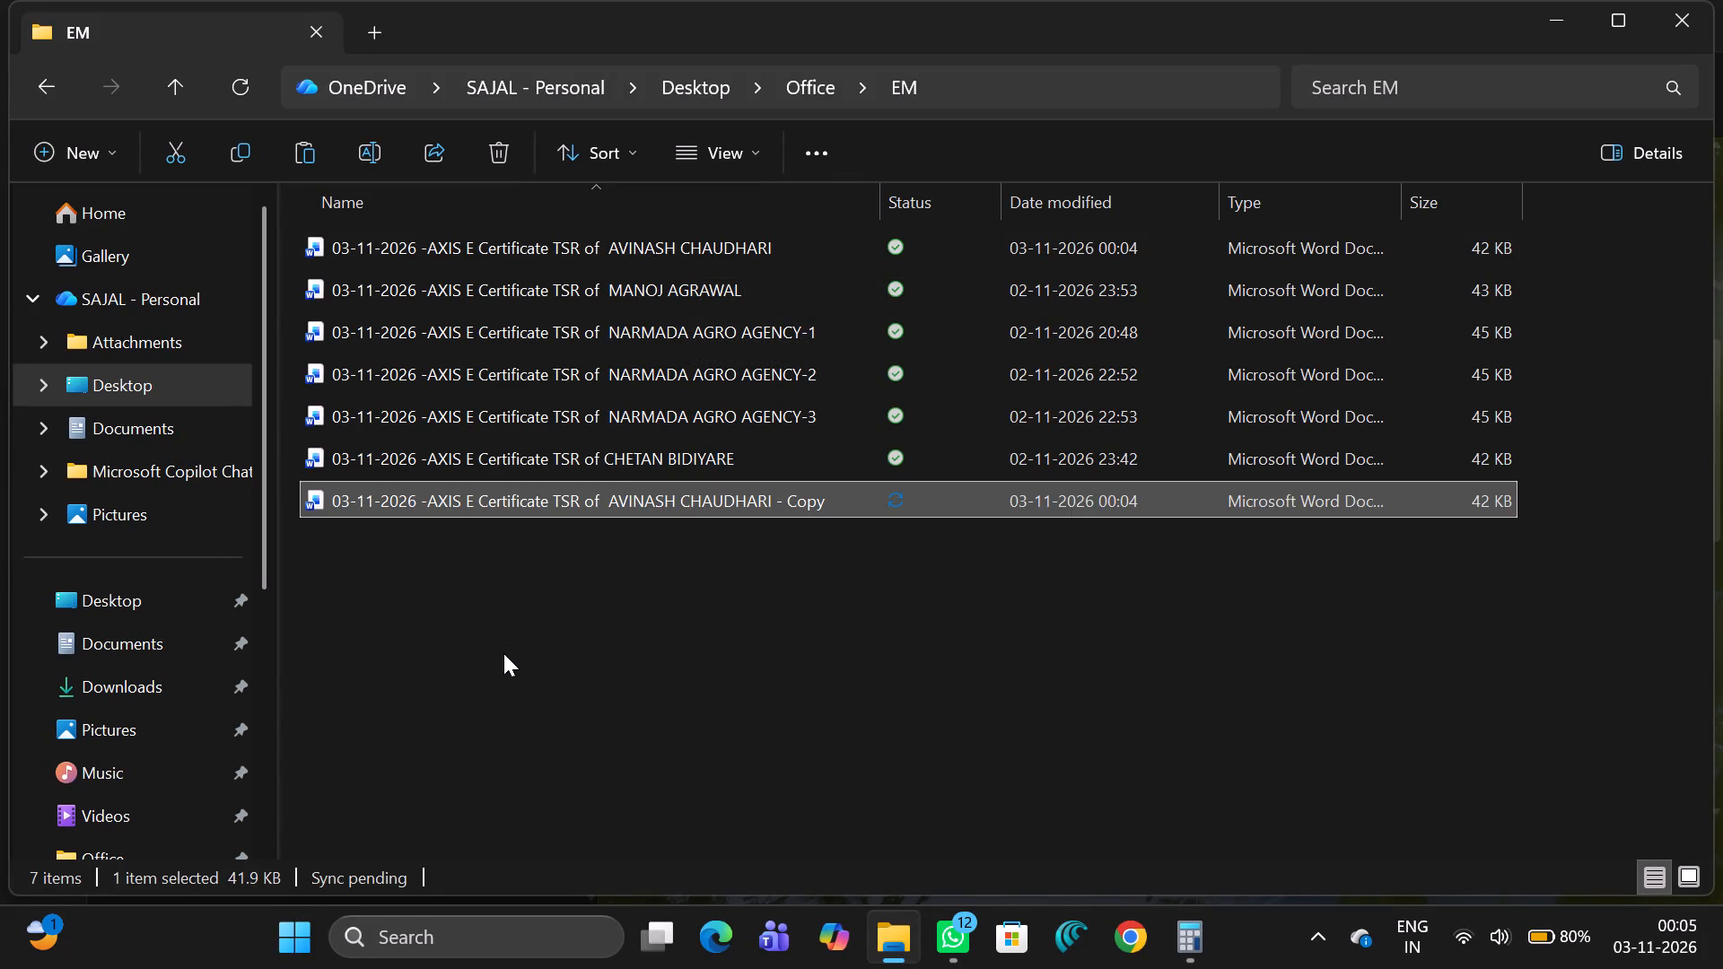